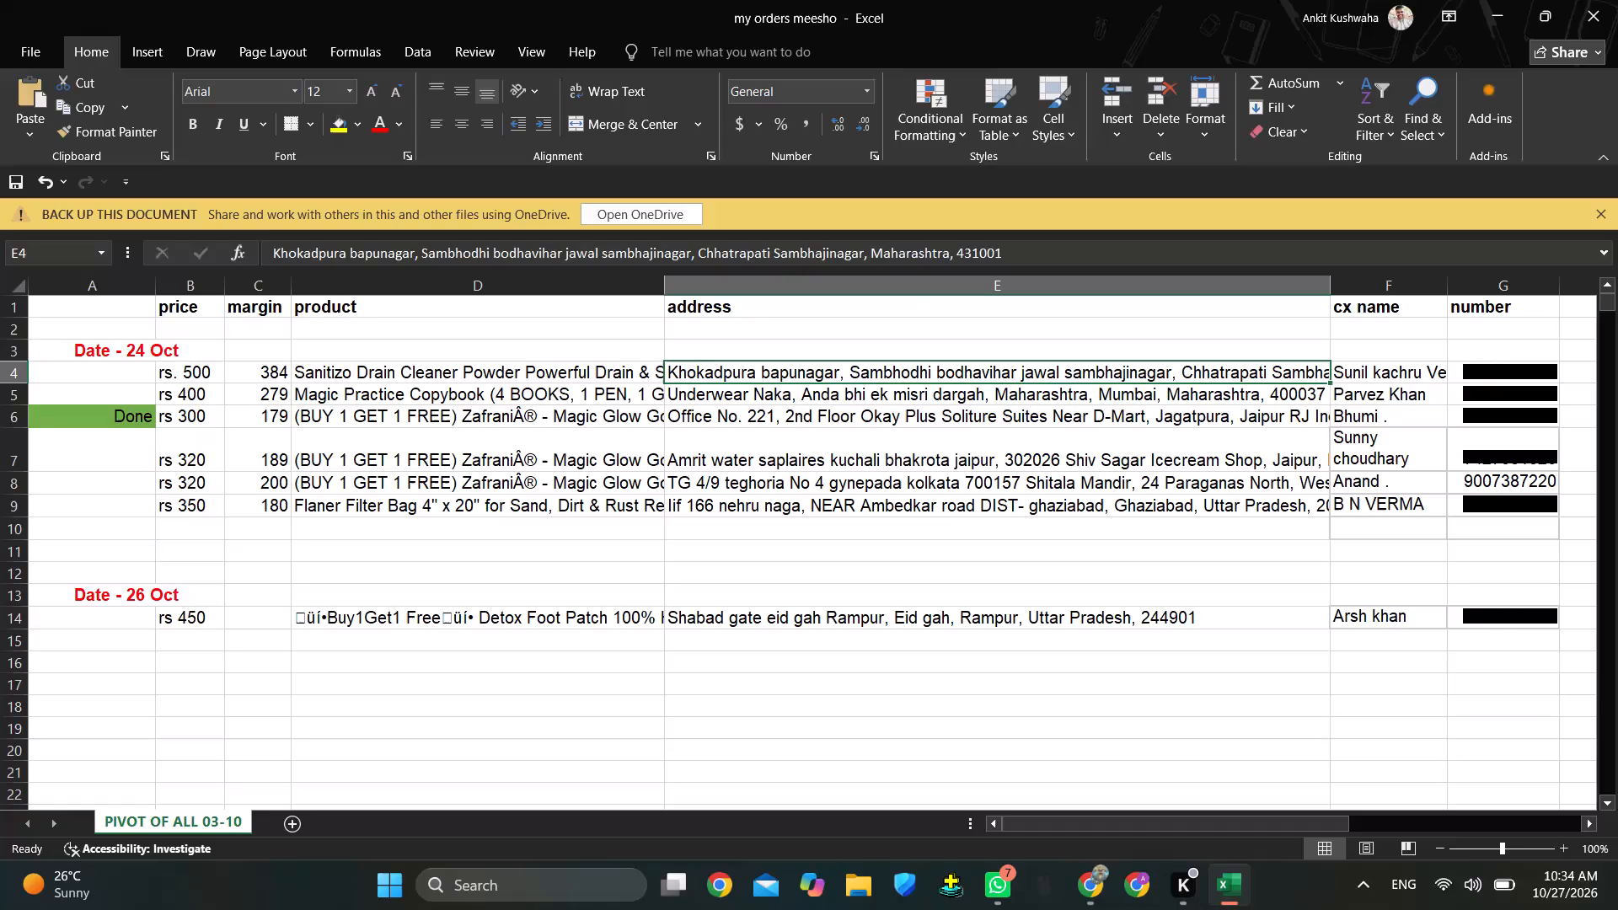
In Chrome, reopen the recently closed "Shristi, Nirav and Ankit ndr calling SEPTEMBER" spreadsheet in a maximised window without the empty tab.
left_click(1131, 891)
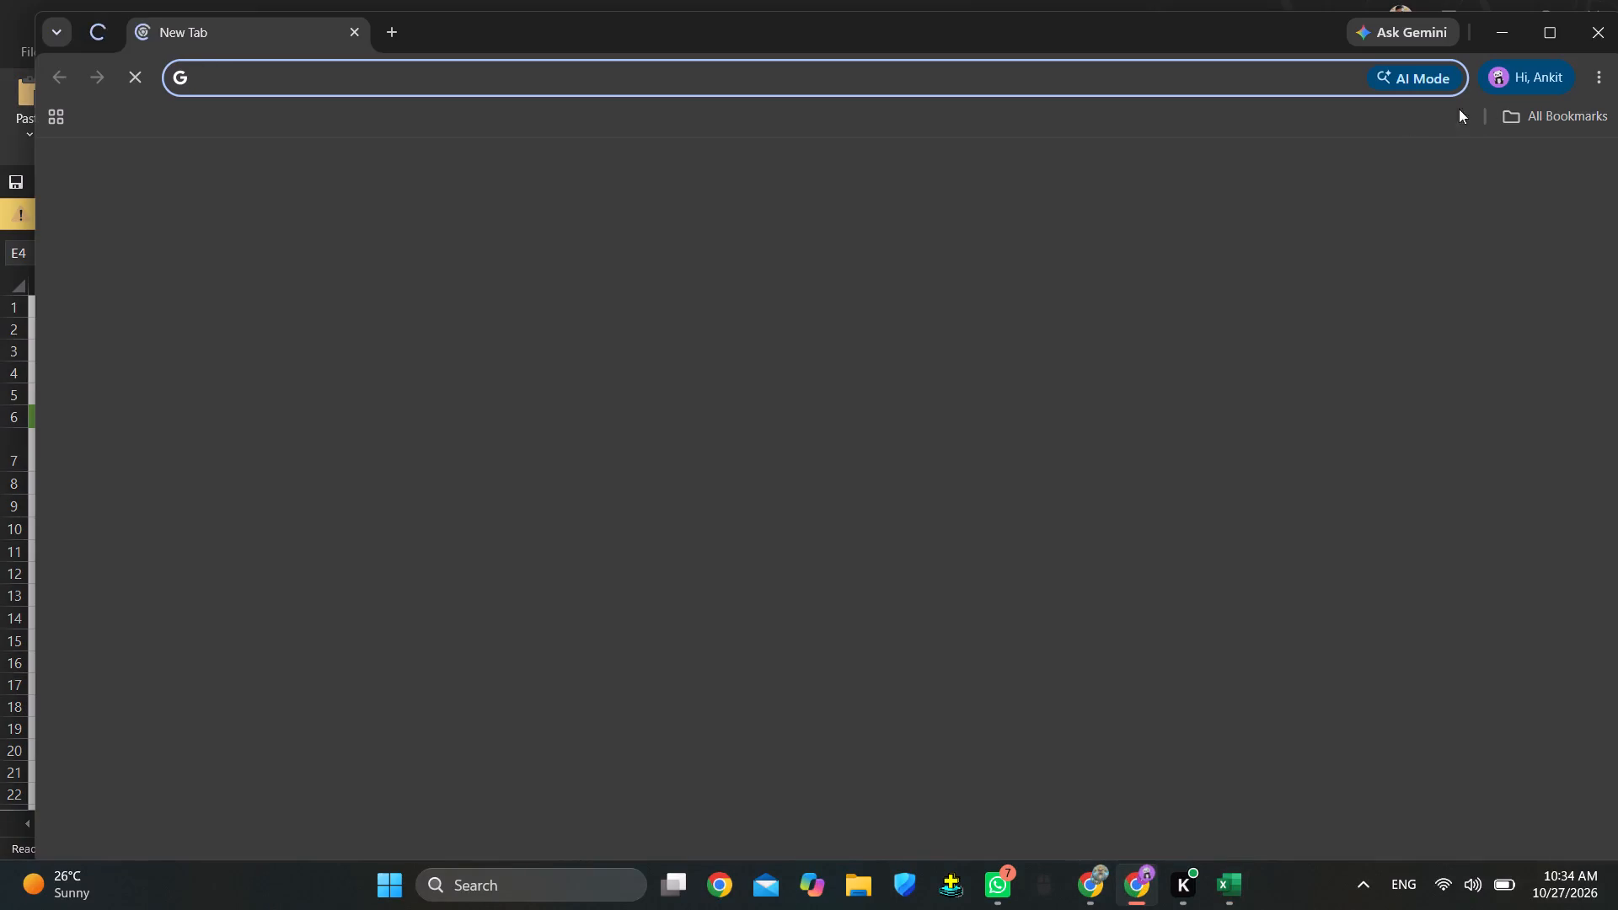
left_click(1603, 84)
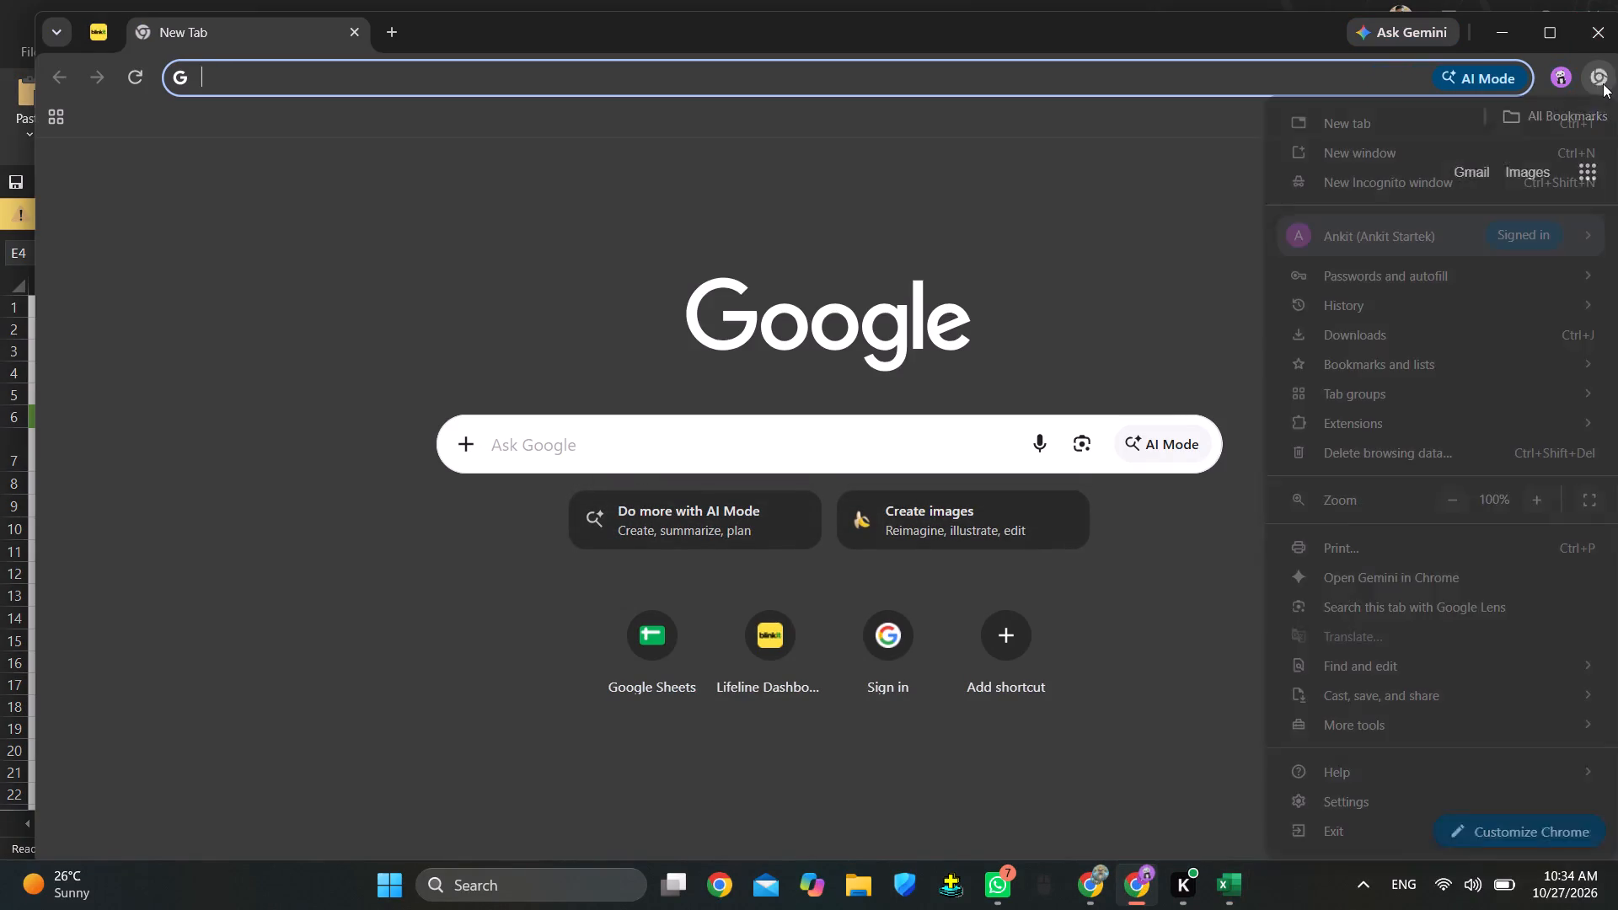
left_click(1381, 303)
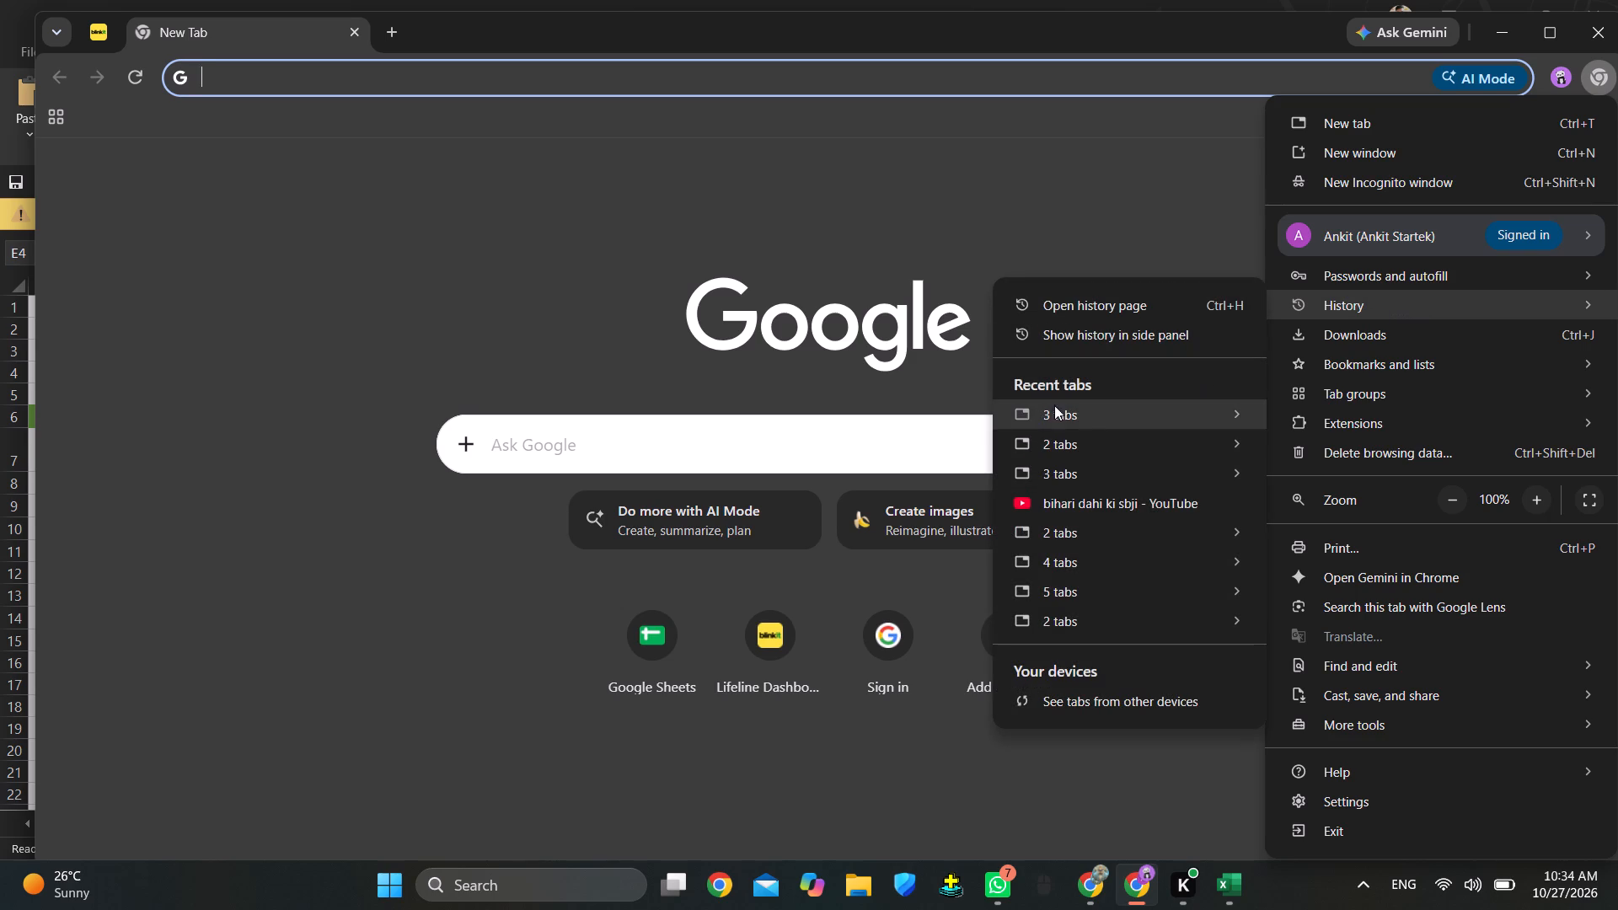
left_click(1090, 418)
left_click(586, 529)
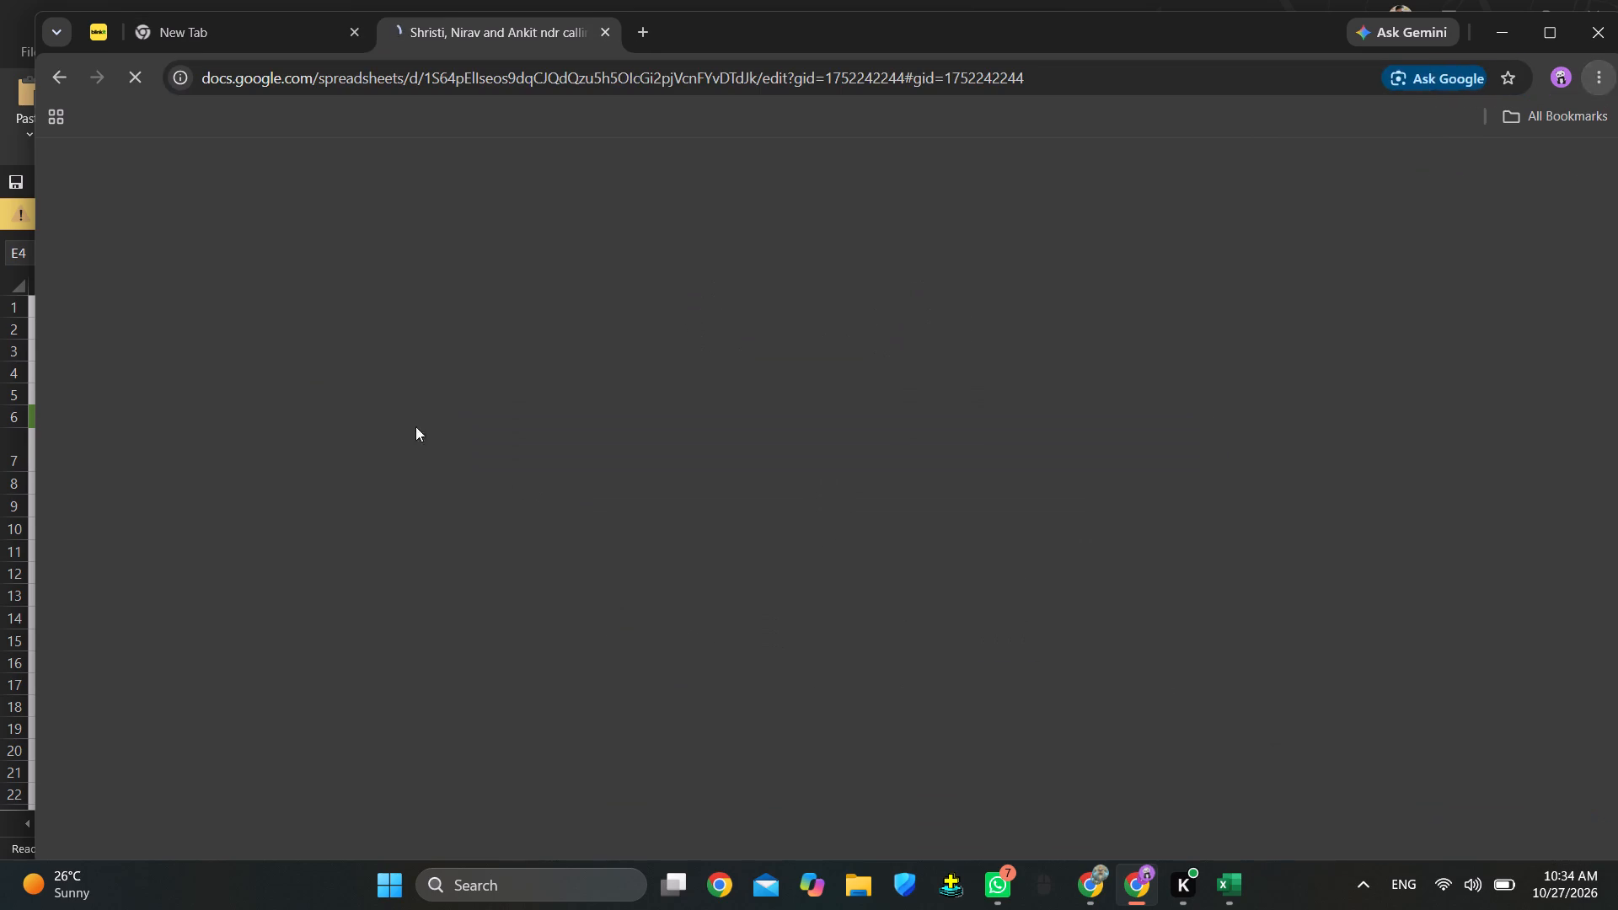
left_click(356, 34)
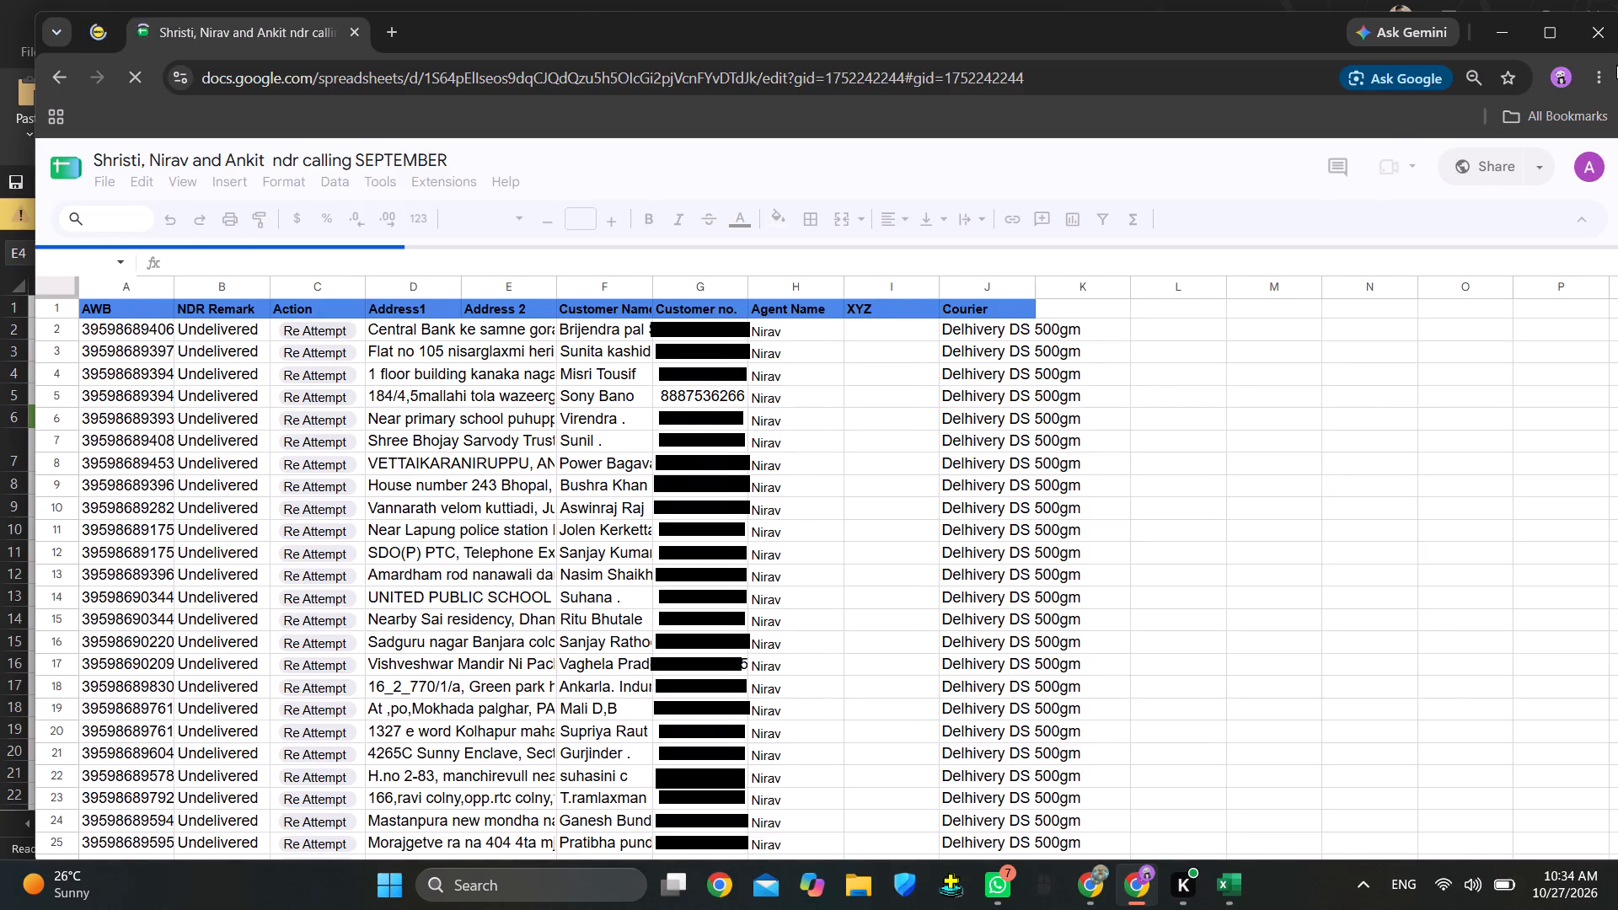
left_click(1553, 32)
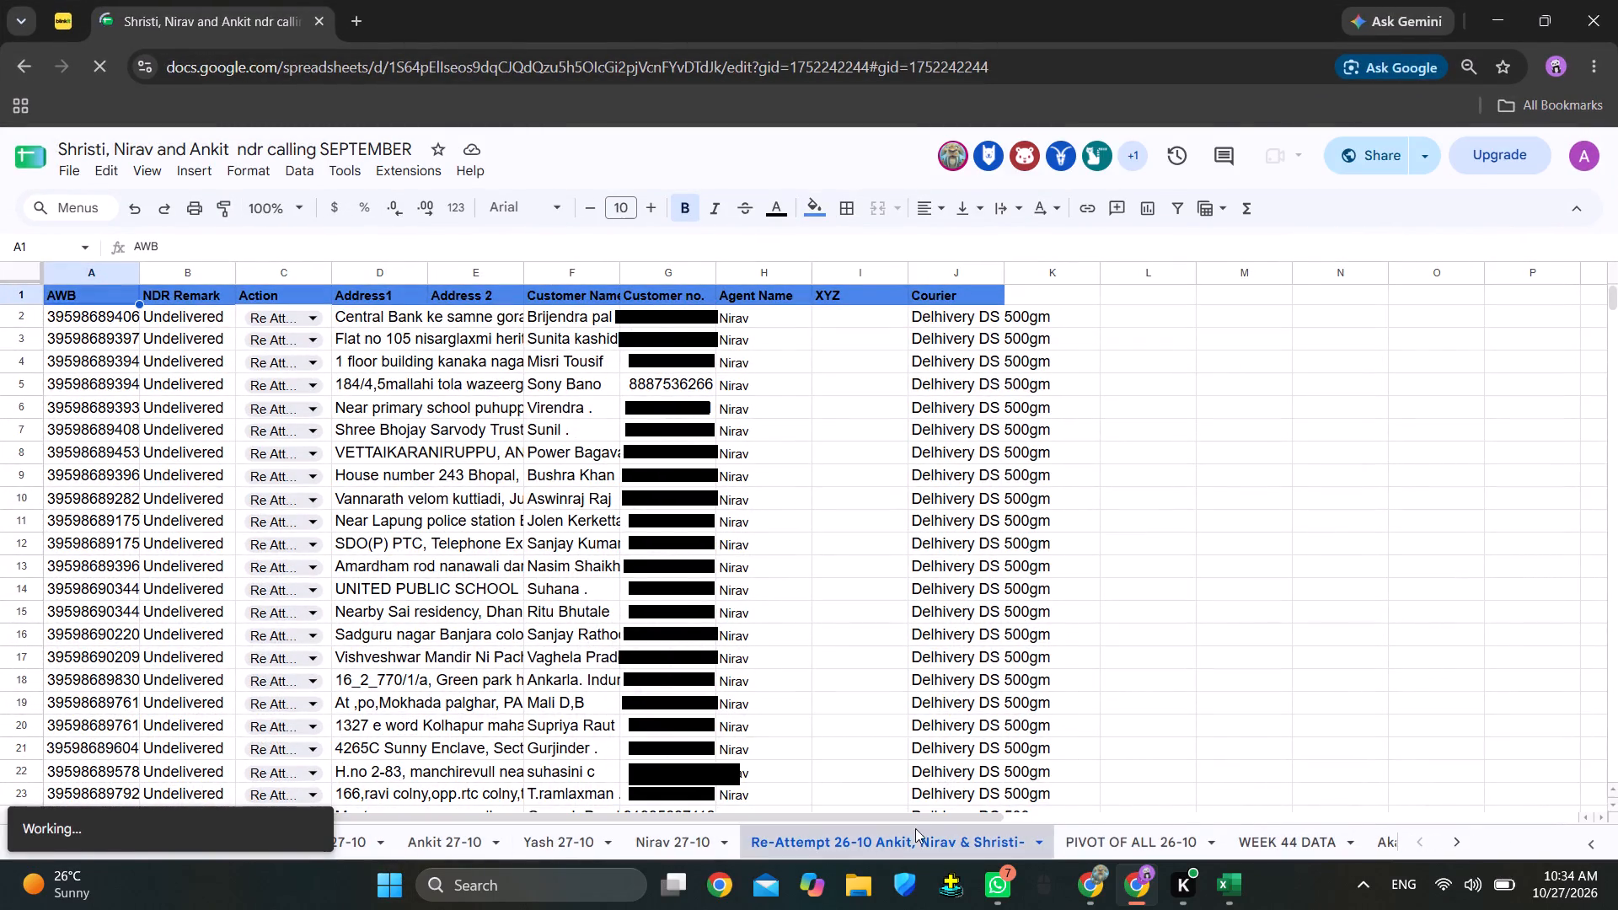
Check the Remarks and COMMENTS progress on the Nirav, Yash, Ankit and Shristi 27-10 sheets.
left_click(685, 843)
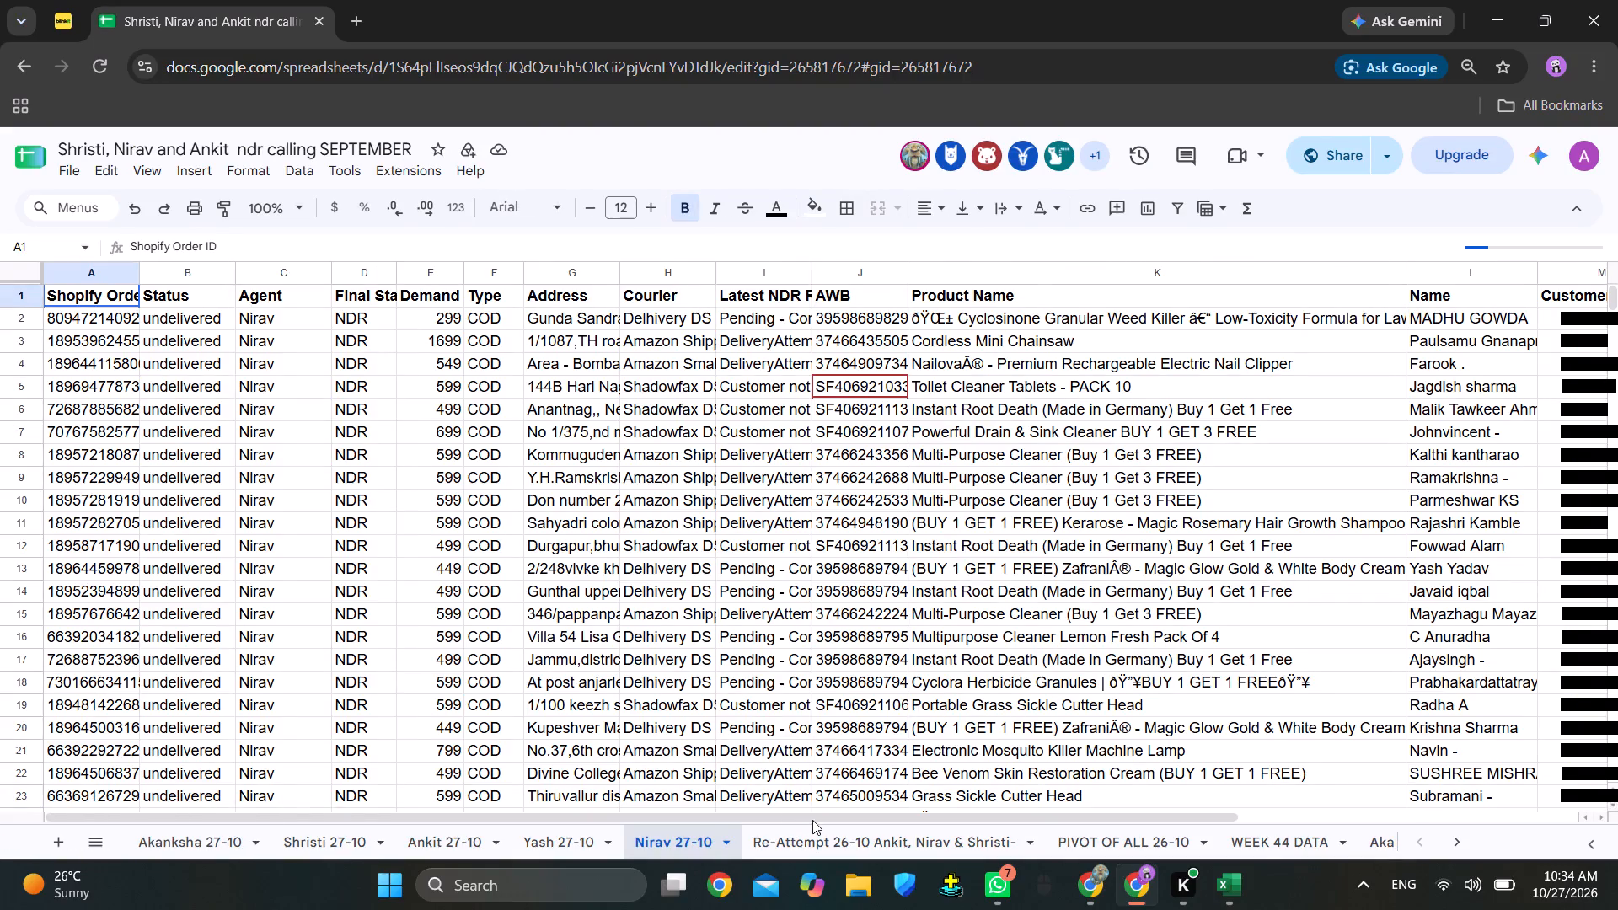
left_click_drag(817, 820, 1119, 823)
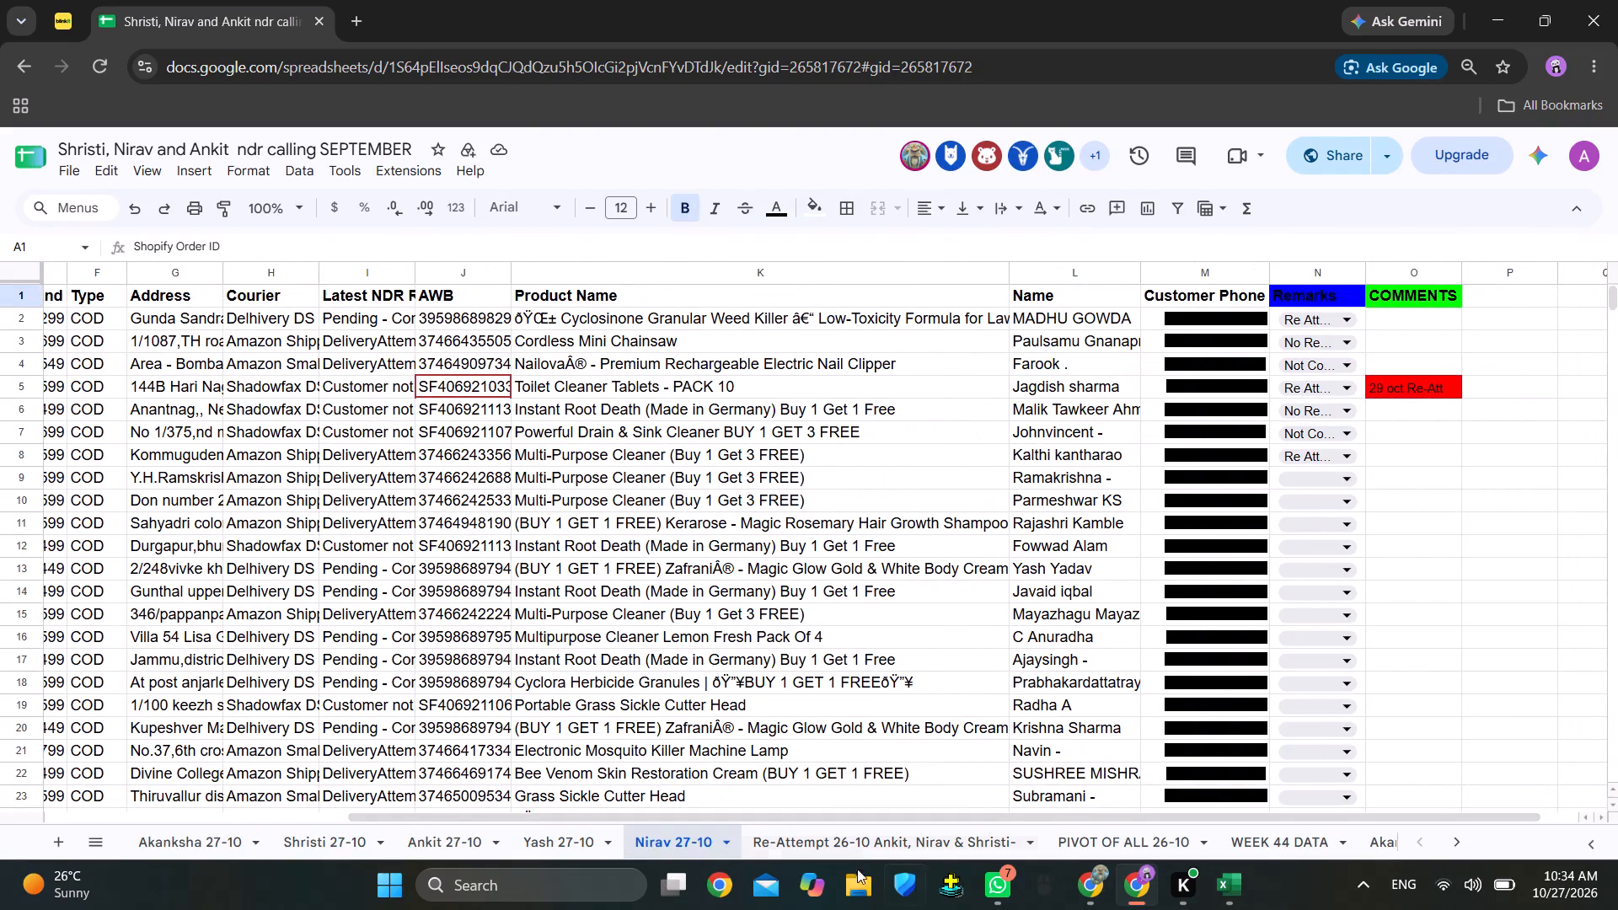
left_click(584, 843)
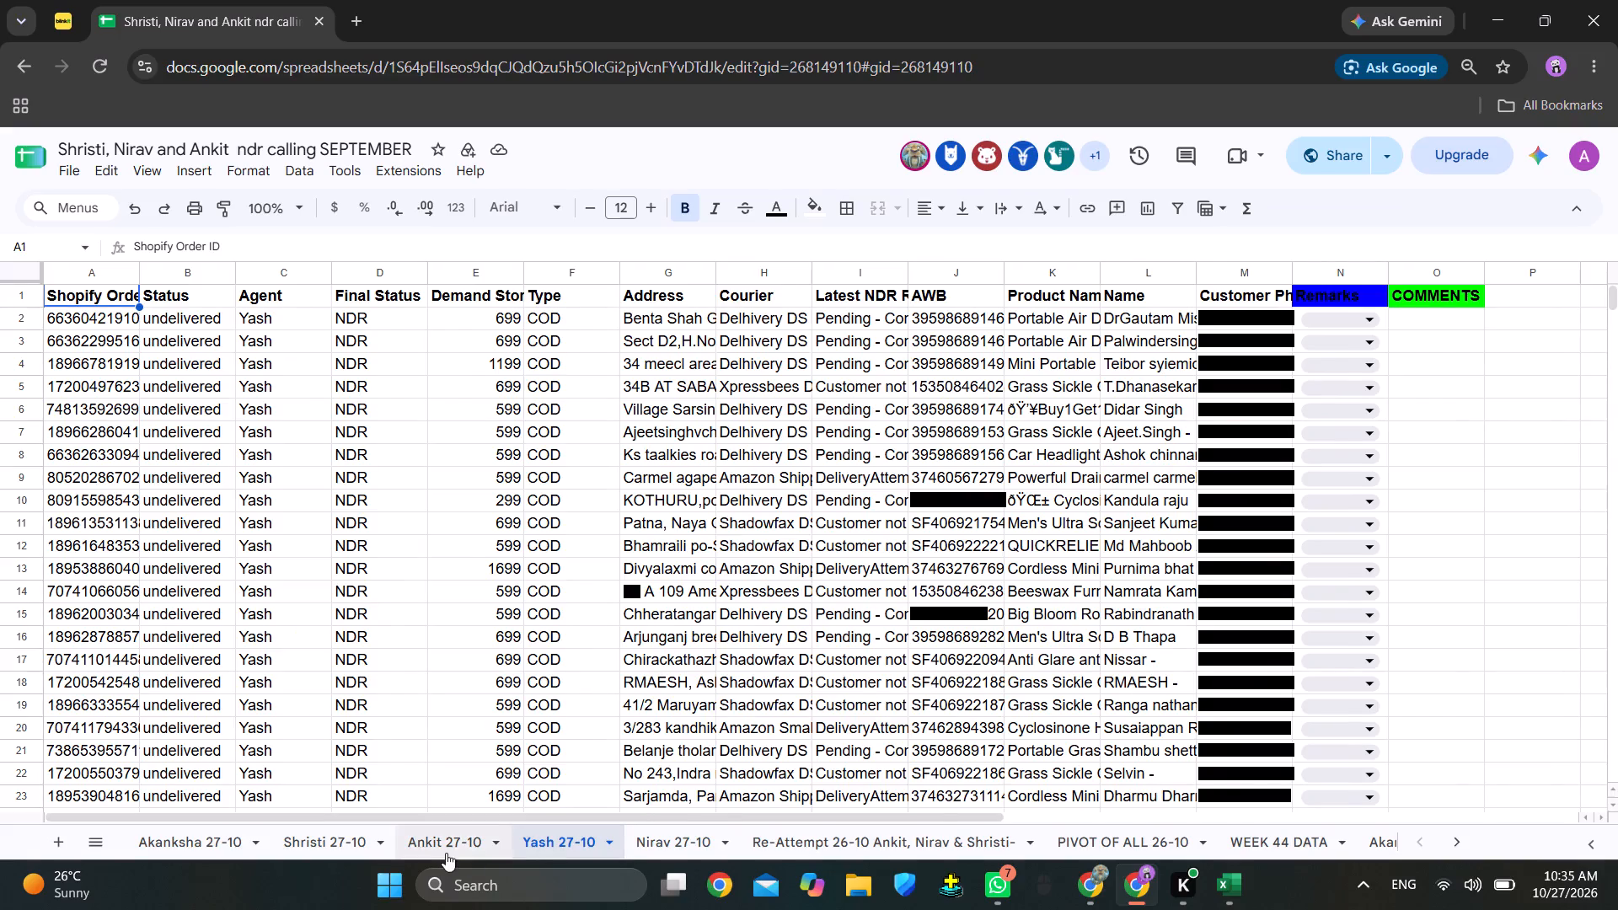
left_click(453, 849)
left_click(308, 842)
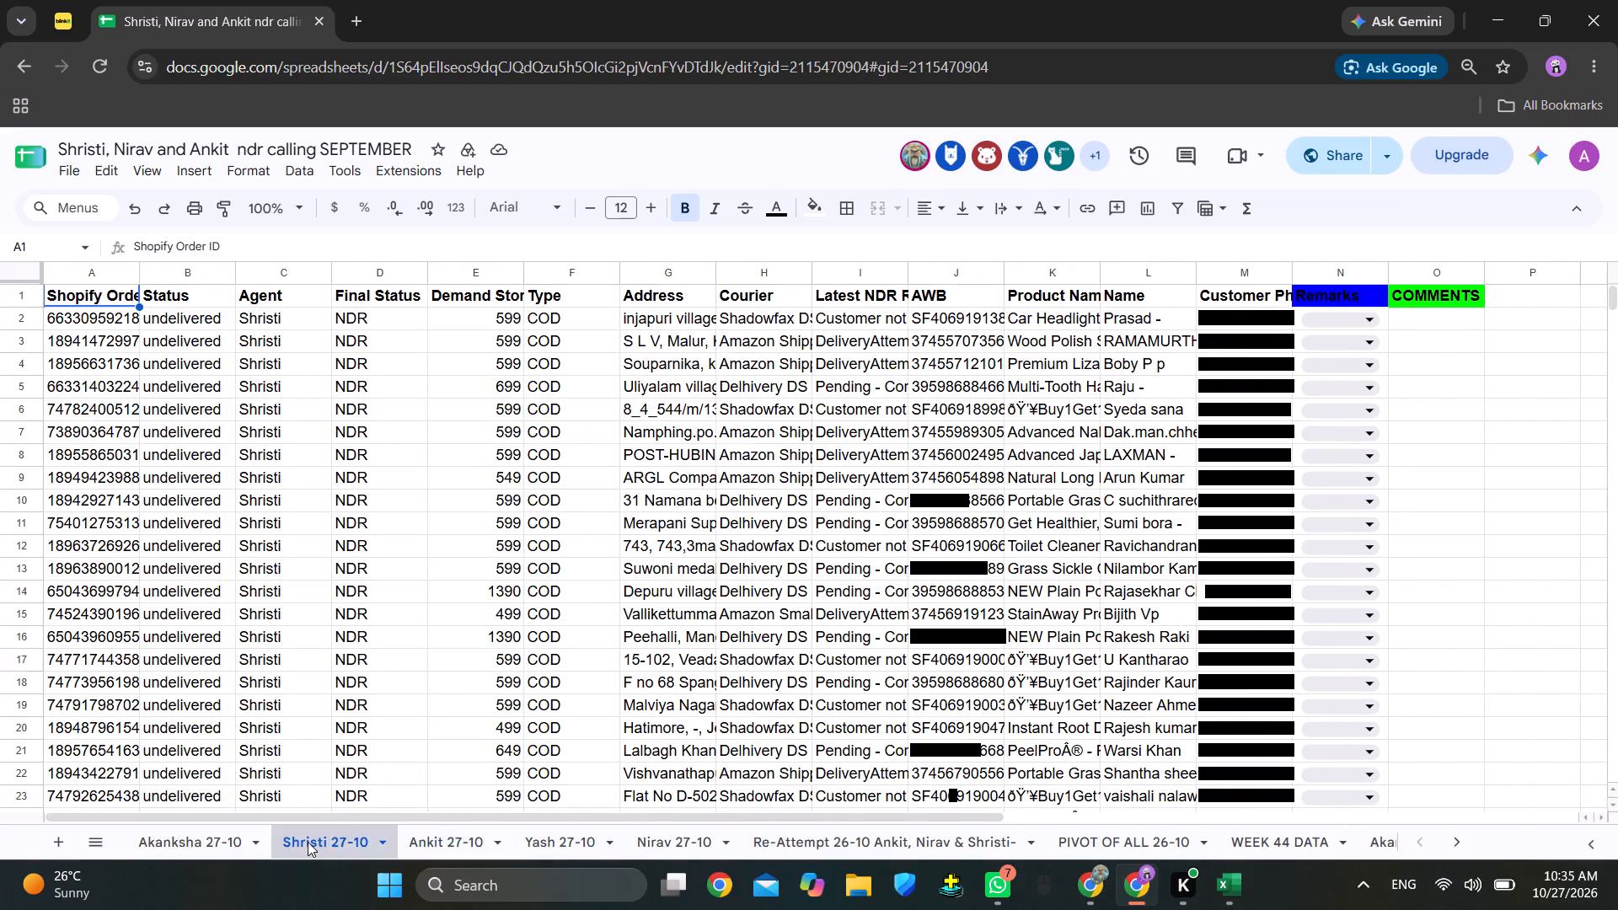
Review the Remarks and COMMENTS entries down the Akanksha 27-10 sheet to see how far the calling has progressed.
left_click(221, 848)
scroll(1461, 558, "down", 1)
scroll(1461, 558, "up", 1)
scroll(1461, 558, "down", 1)
scroll(1455, 555, "up", 1)
scroll(1445, 554, "down", 1)
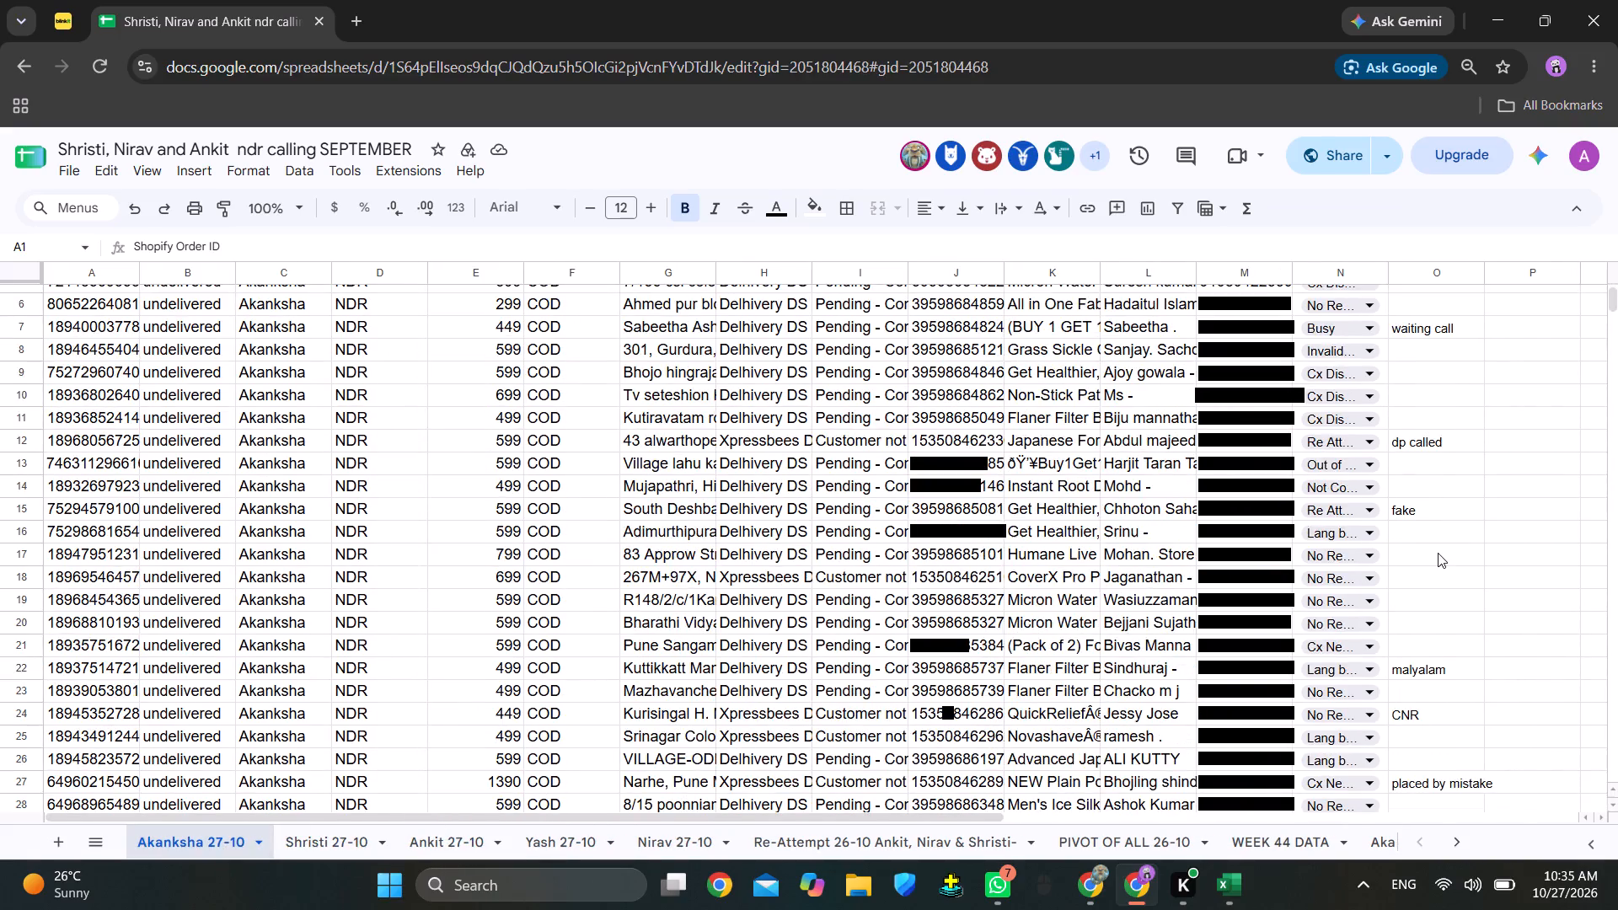
scroll(1438, 553, "down", 1)
scroll(1438, 553, "up", 1)
scroll(1438, 553, "down", 1)
scroll(1438, 553, "up", 1)
scroll(1444, 554, "down", 5)
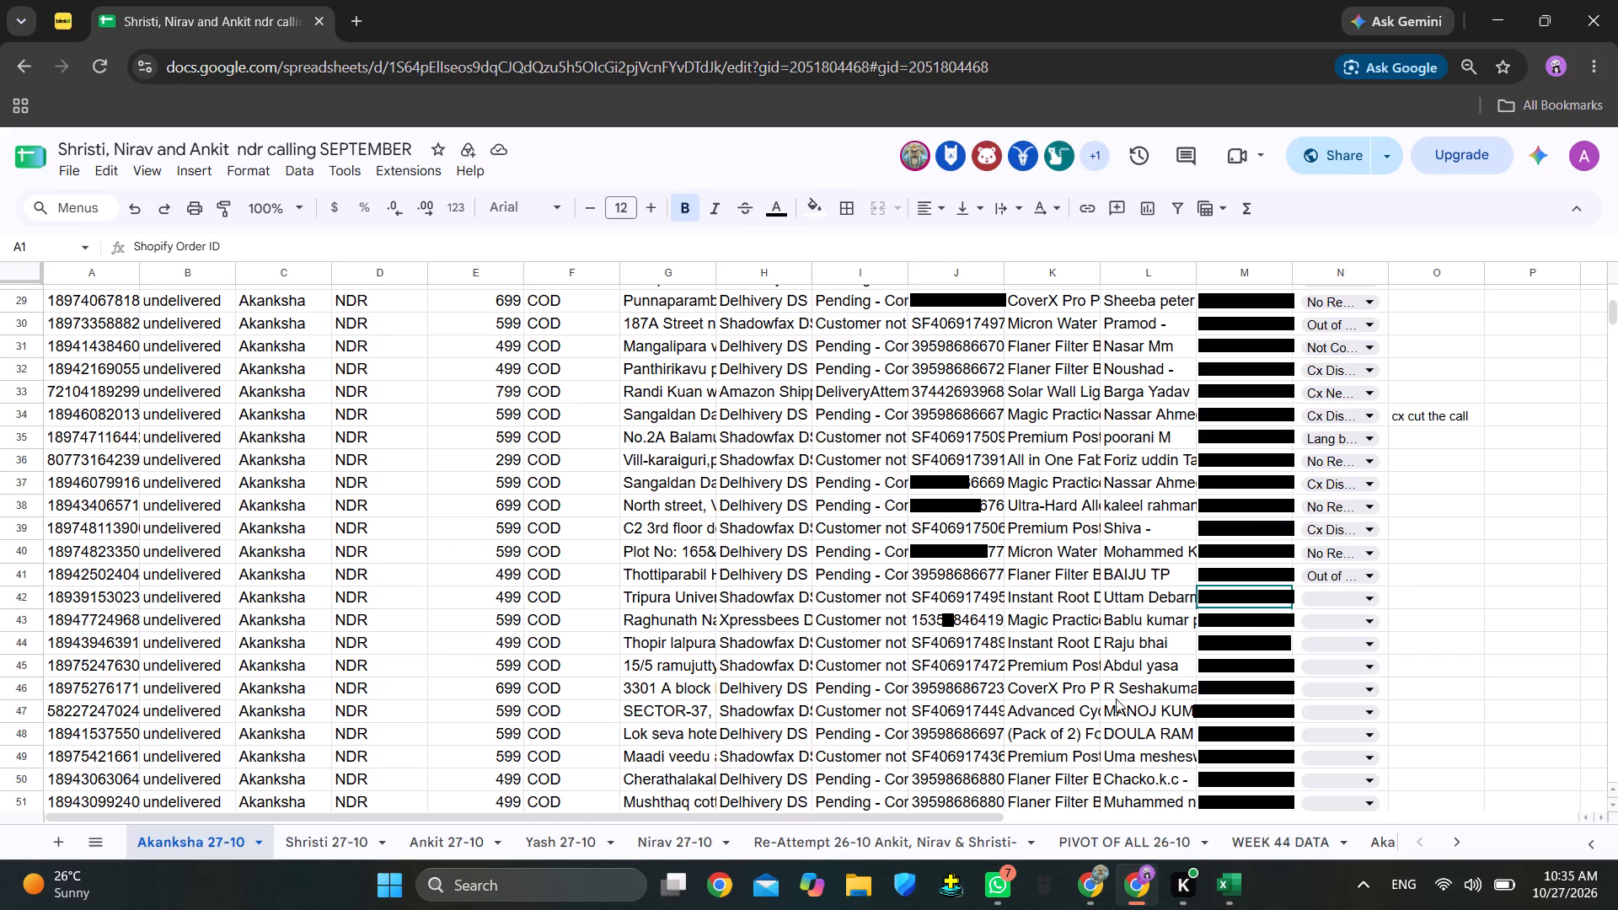
From the Shristi 27-10 sheet, examine the list of people currently viewing the spreadsheet.
left_click(324, 847)
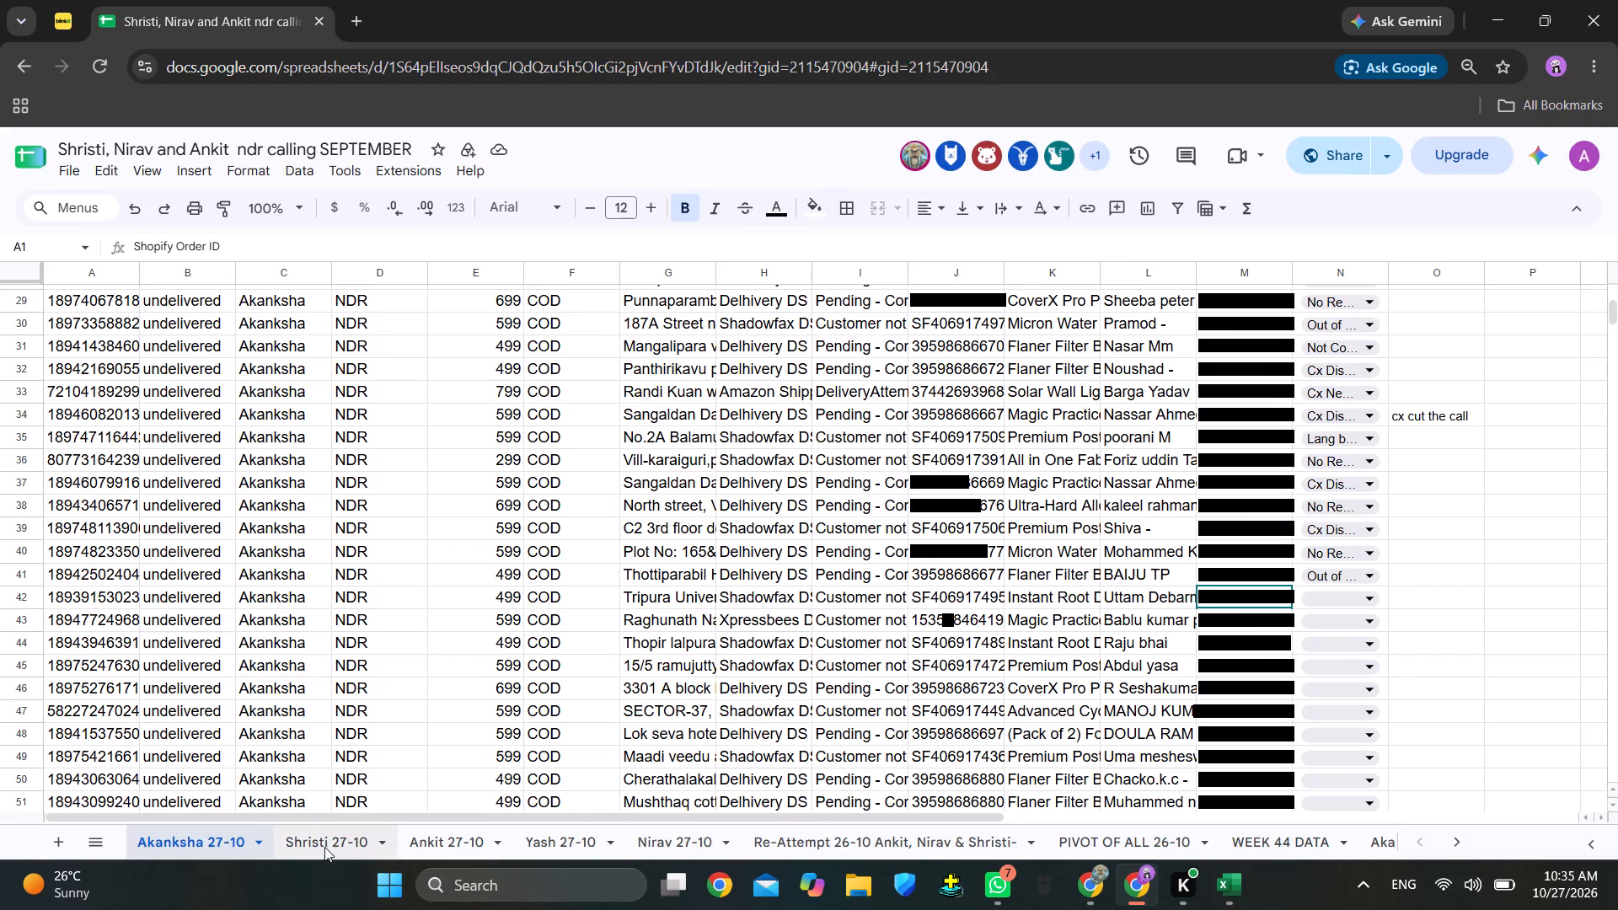
left_click(1098, 169)
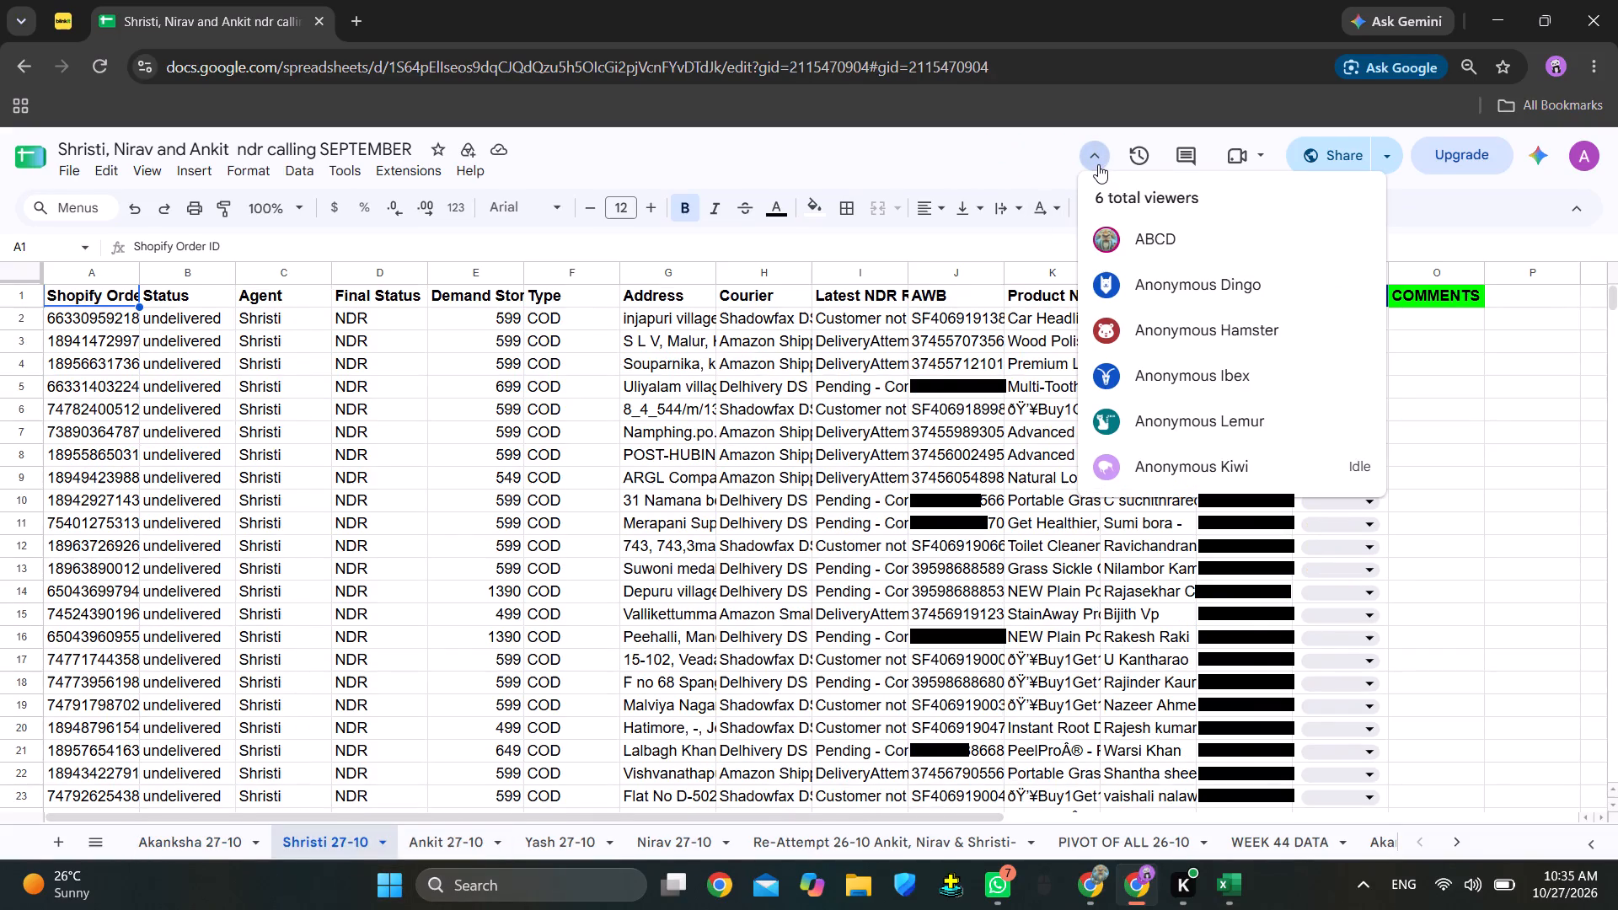
left_click(826, 161)
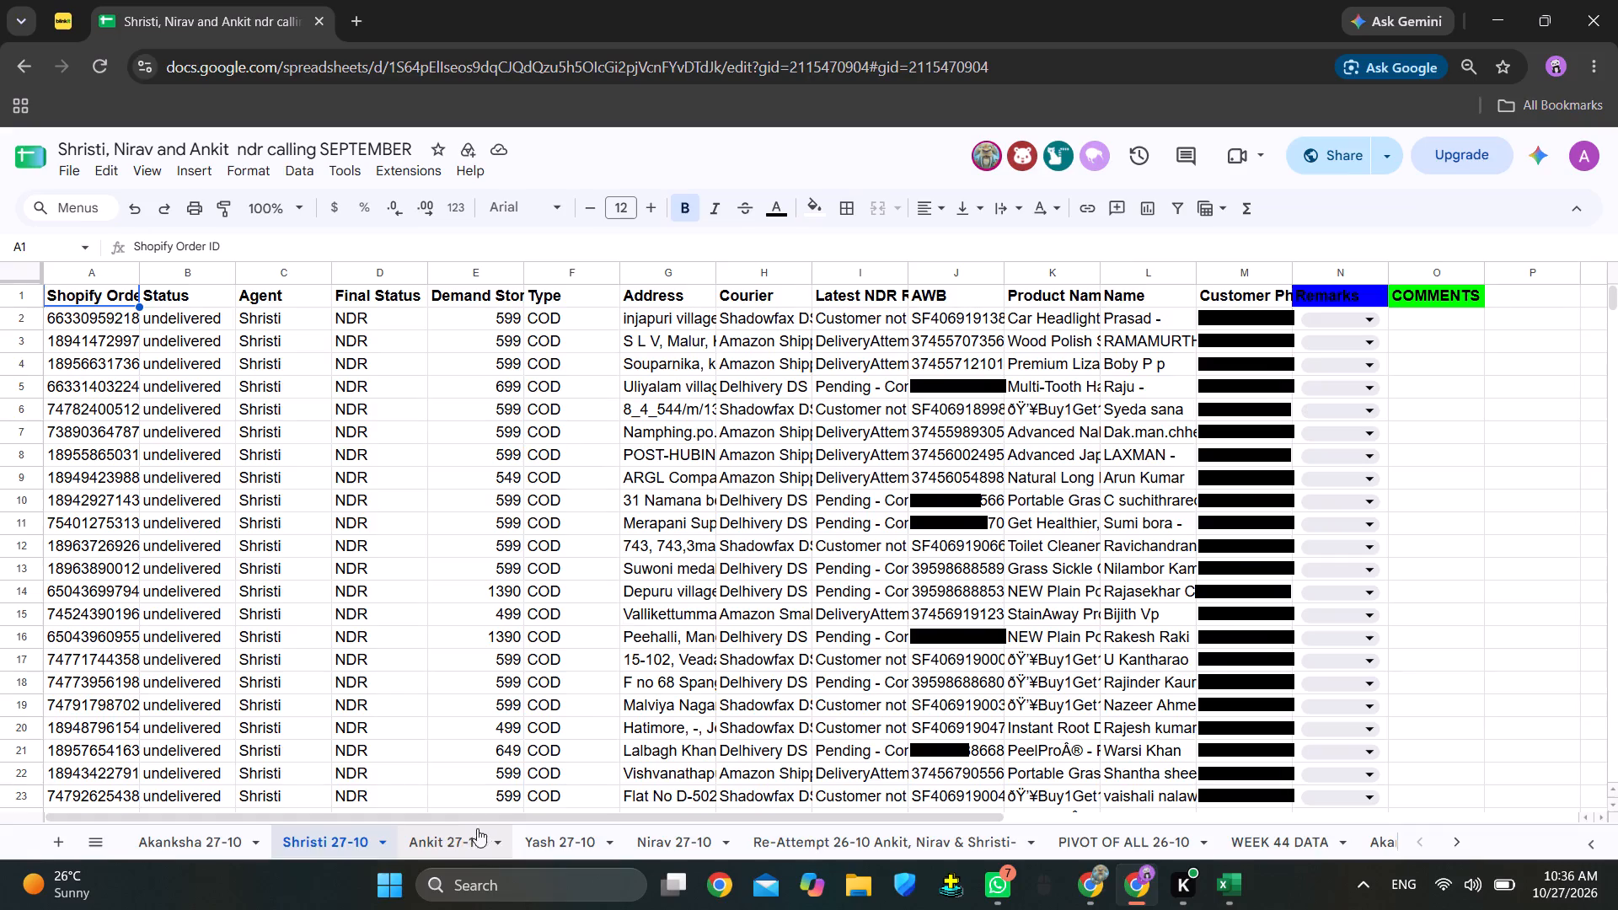
Open the Ankit 27-10 sheet of undelivered orders.
left_click(463, 845)
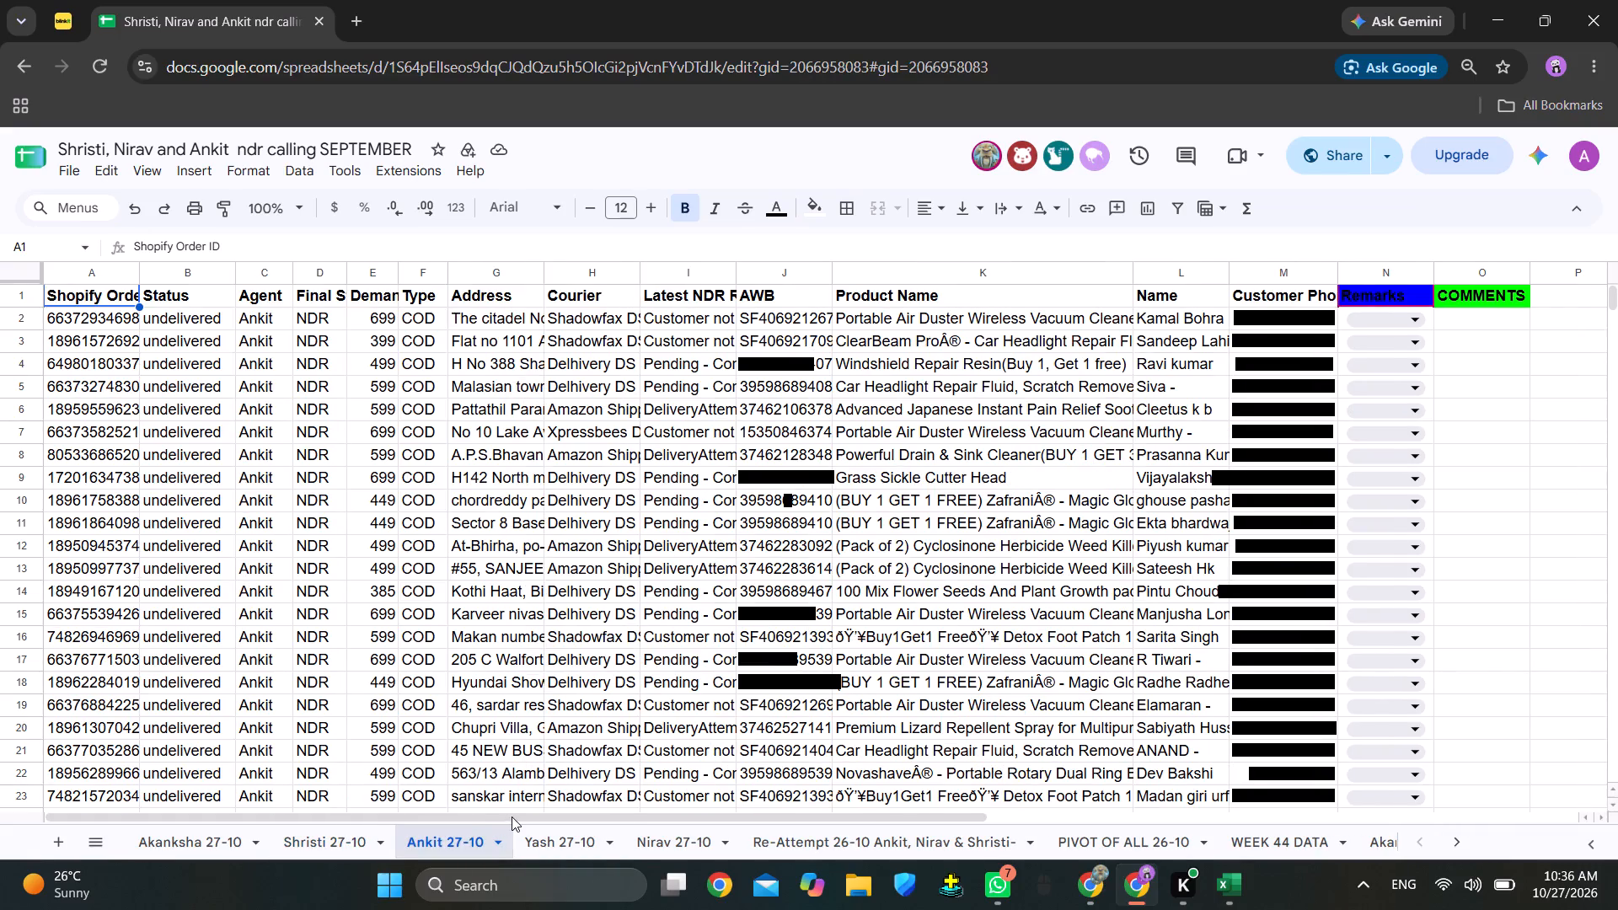
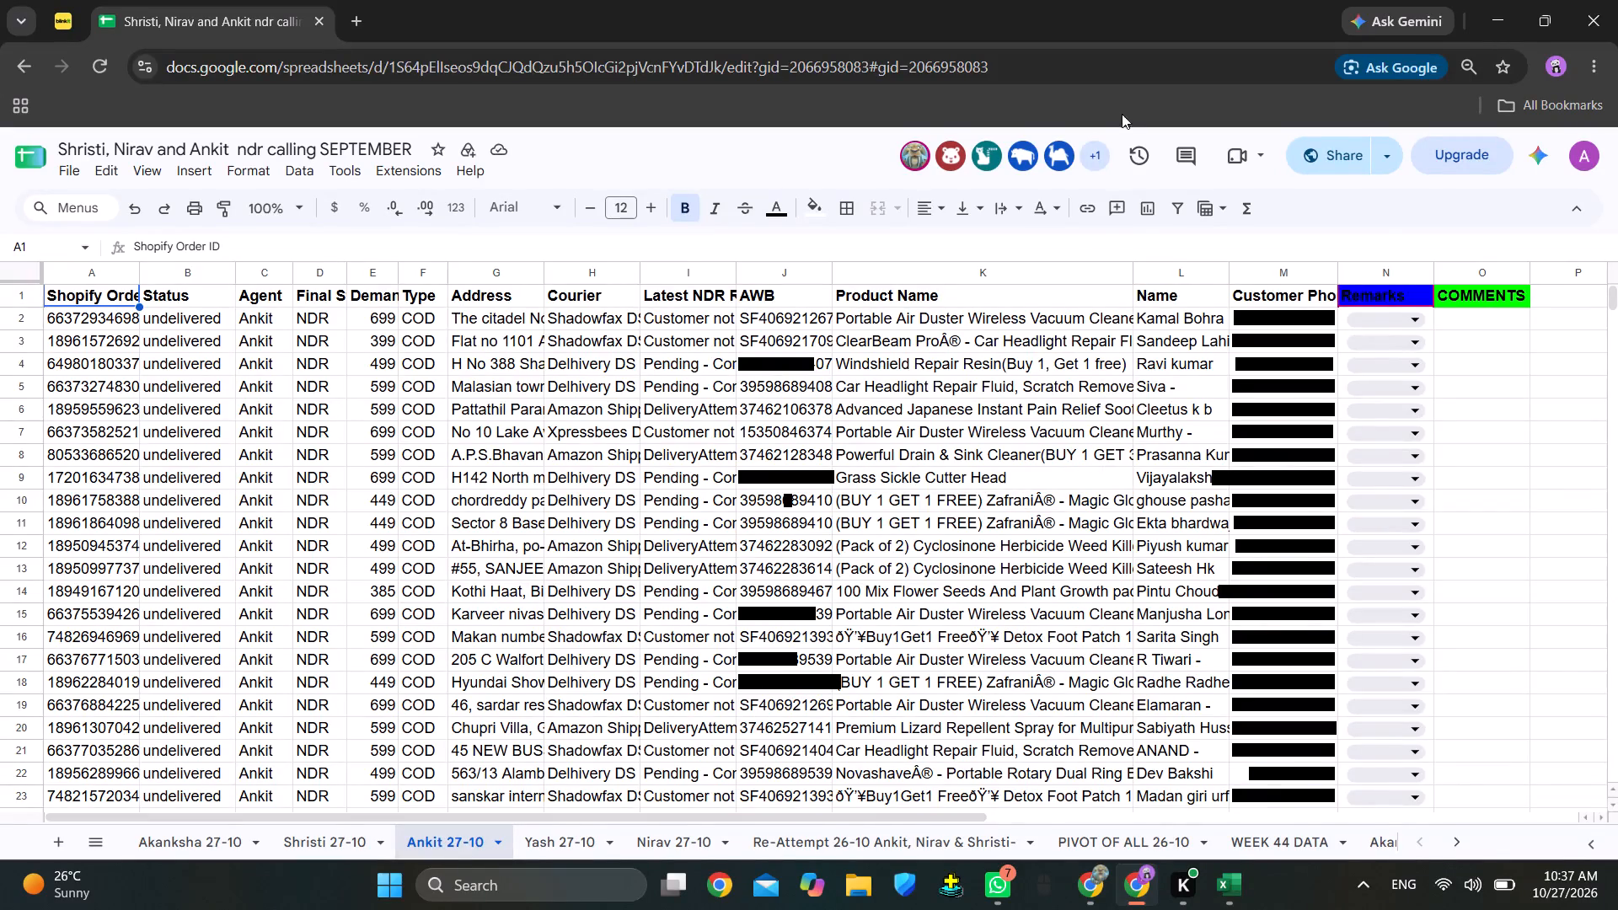
Check the full list of people currently viewing the spreadsheet.
left_click(1101, 152)
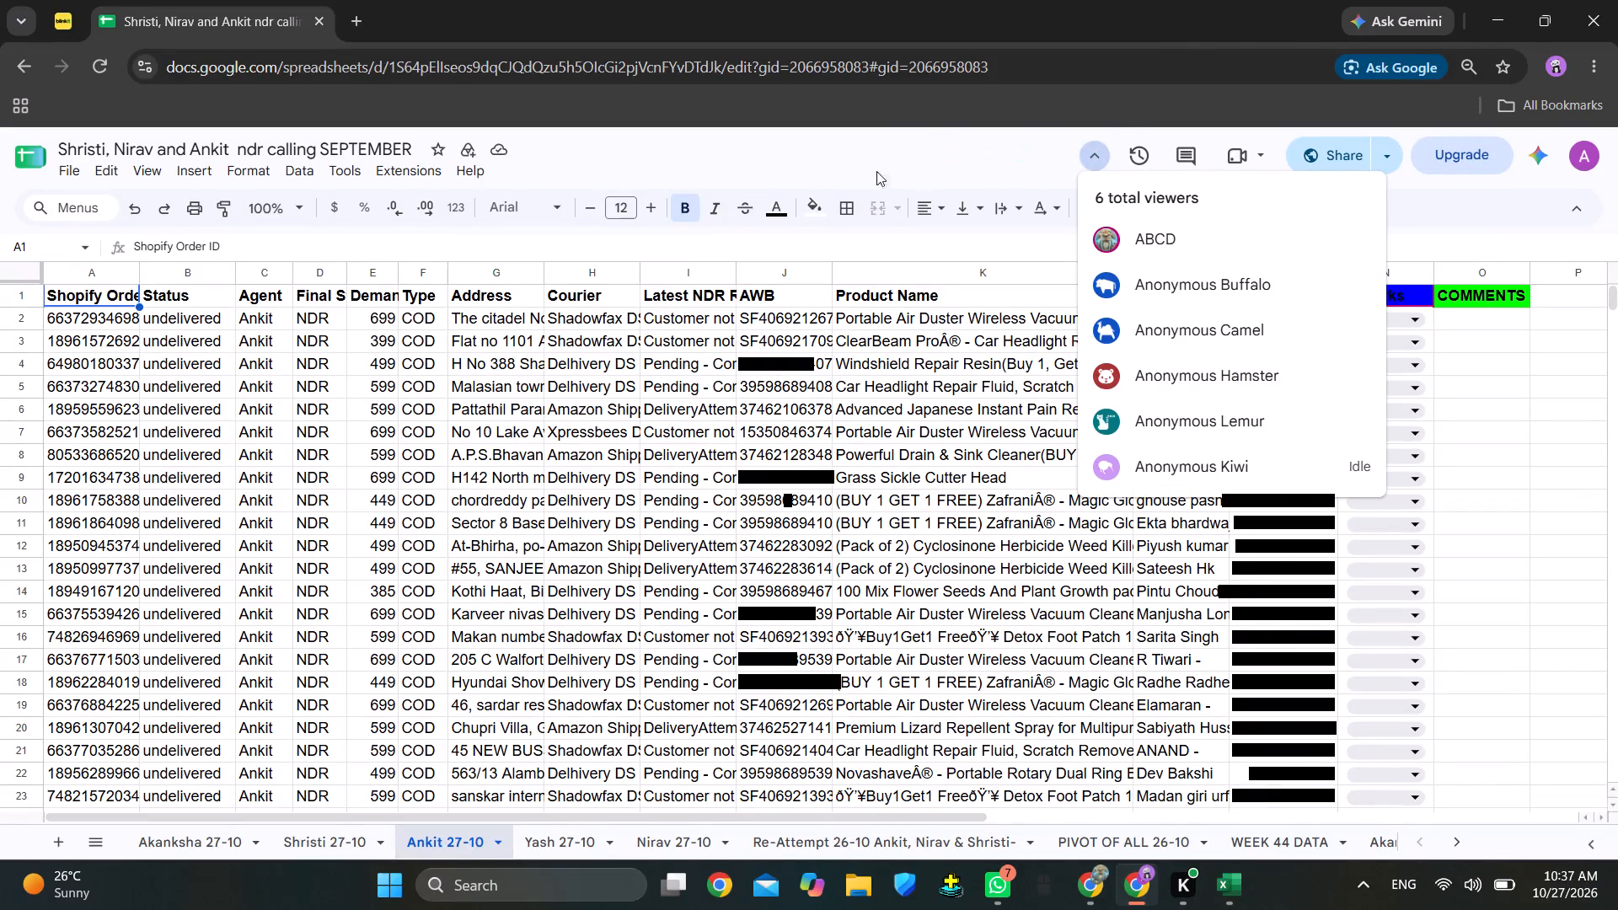
left_click(847, 161)
Recheck the Remarks and COMMENTS progress on the Akanksha, Shristi, Yash and Nirav 27-10 sheets, ending back on the Ankit 27-10 sheet.
left_click(191, 848)
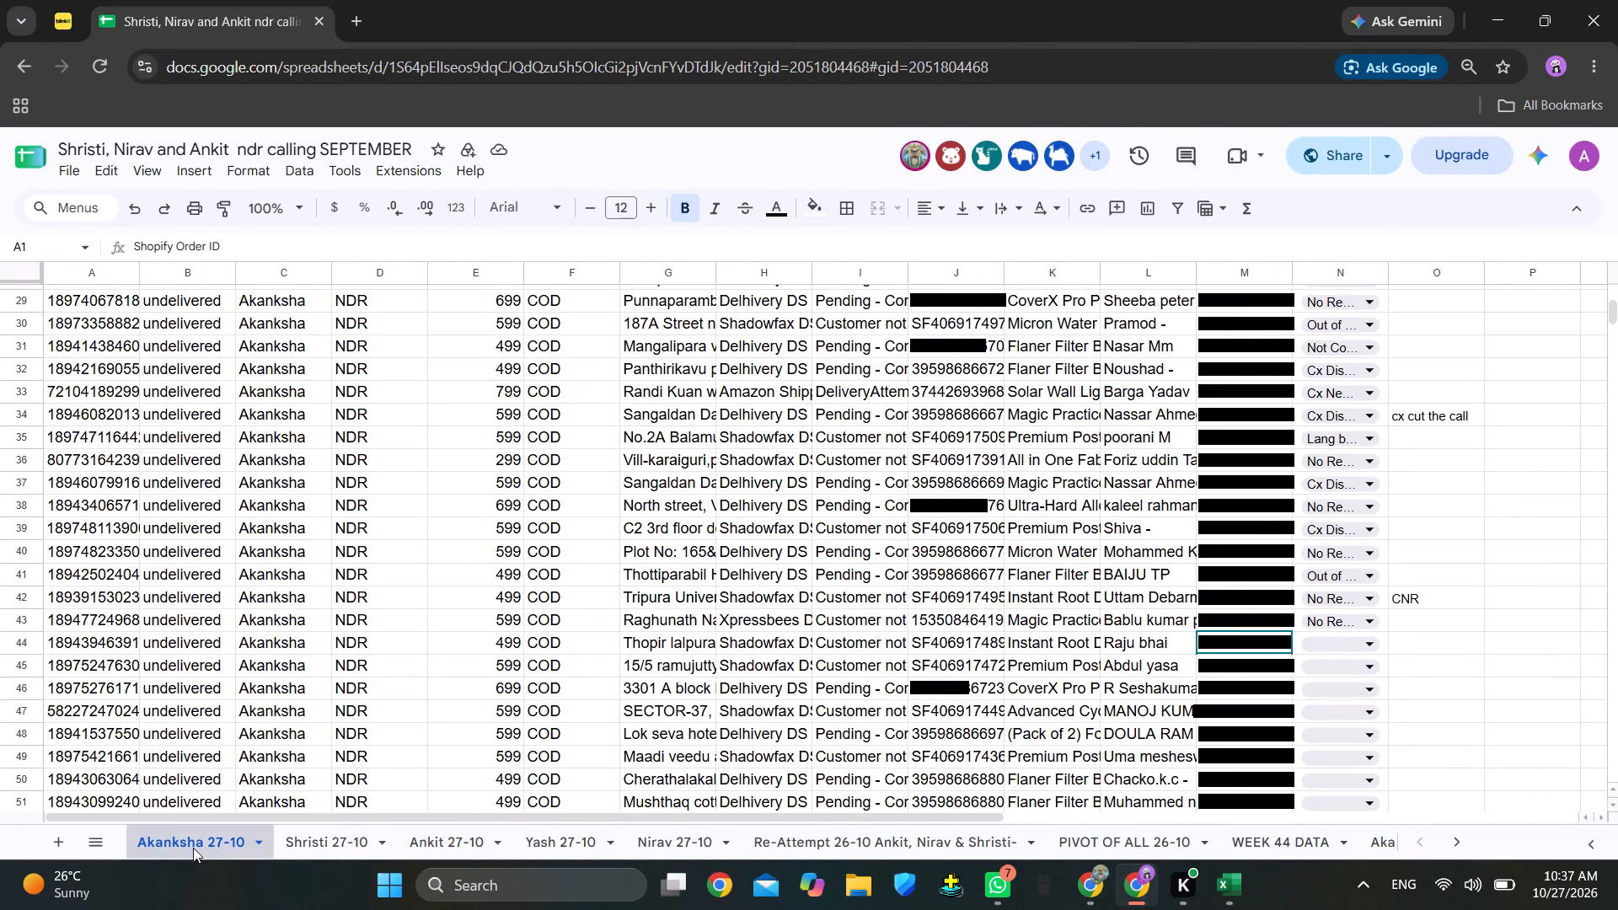
left_click(346, 832)
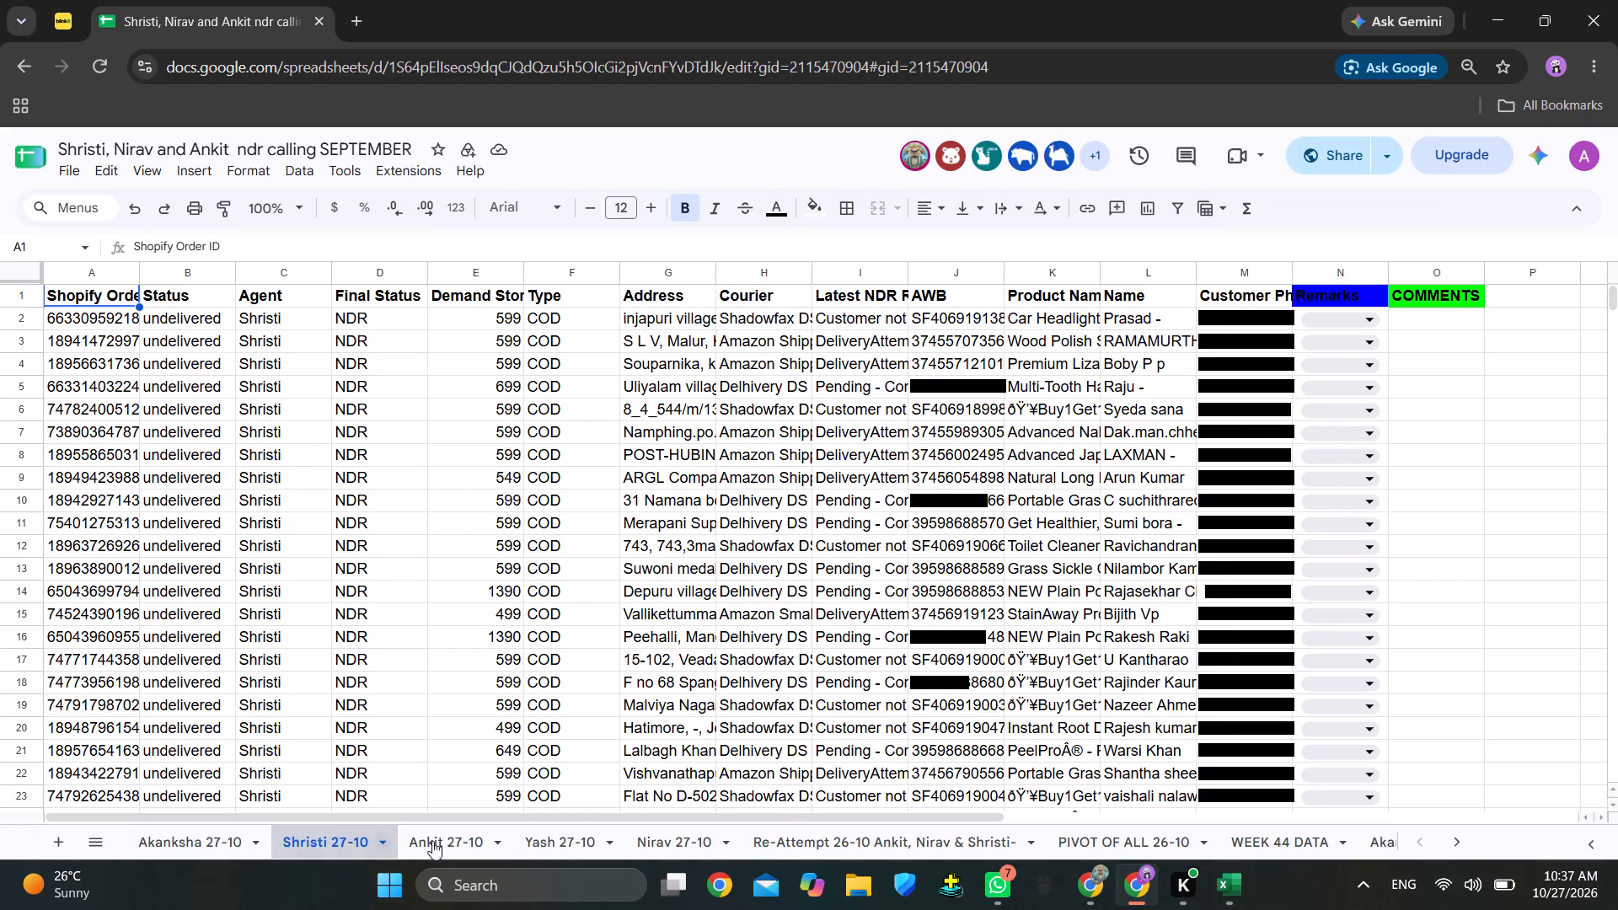
left_click(578, 841)
left_click(698, 843)
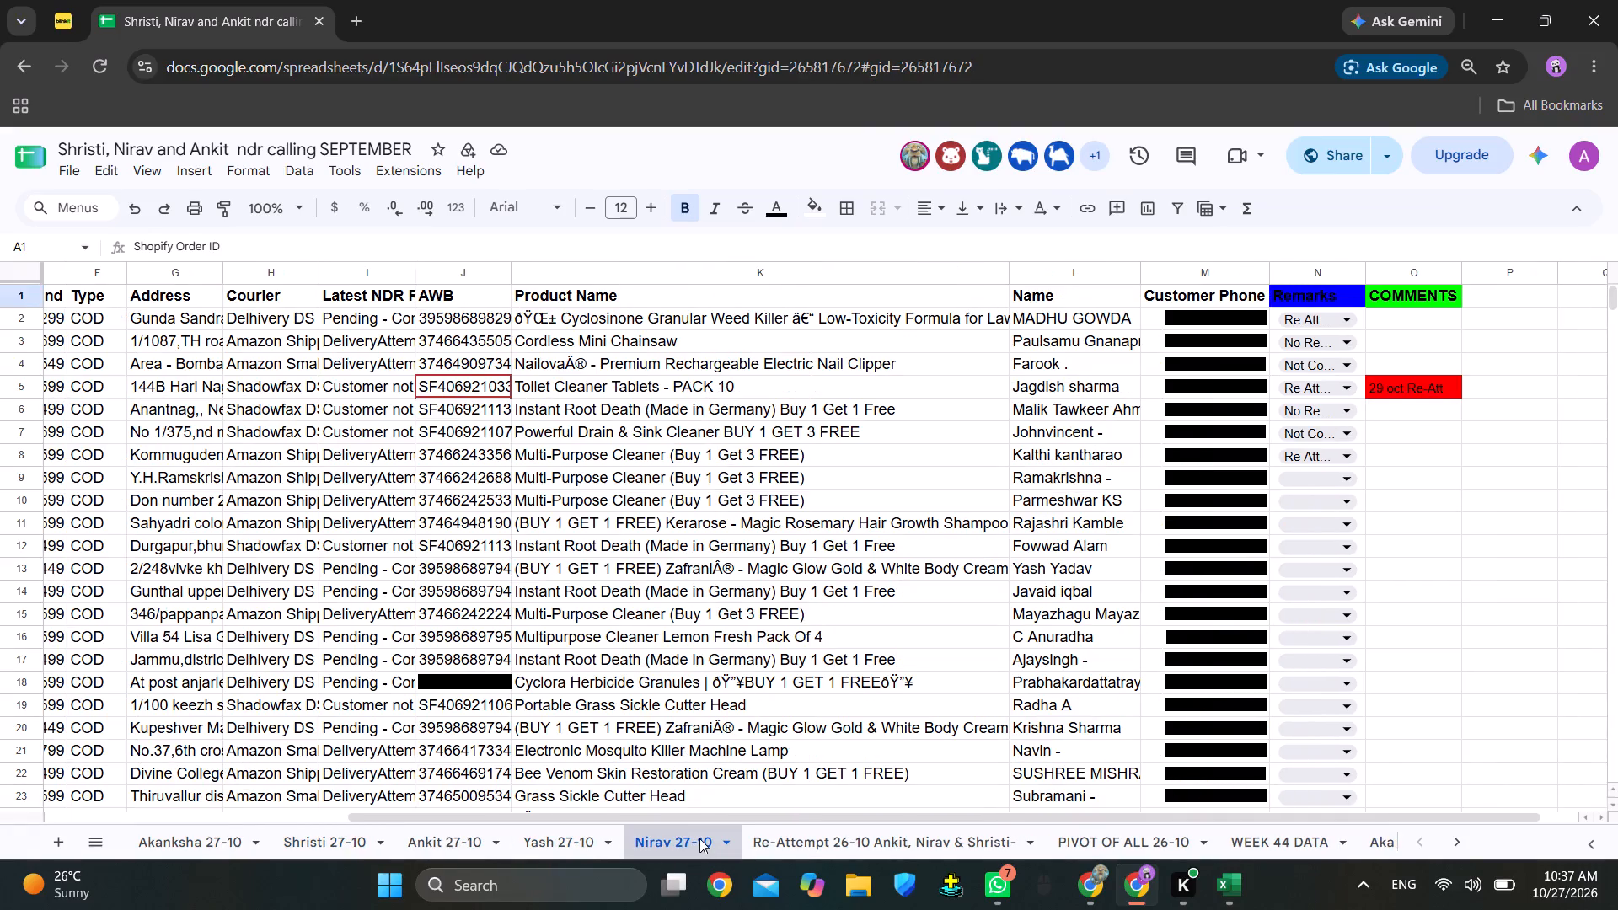
left_click(468, 838)
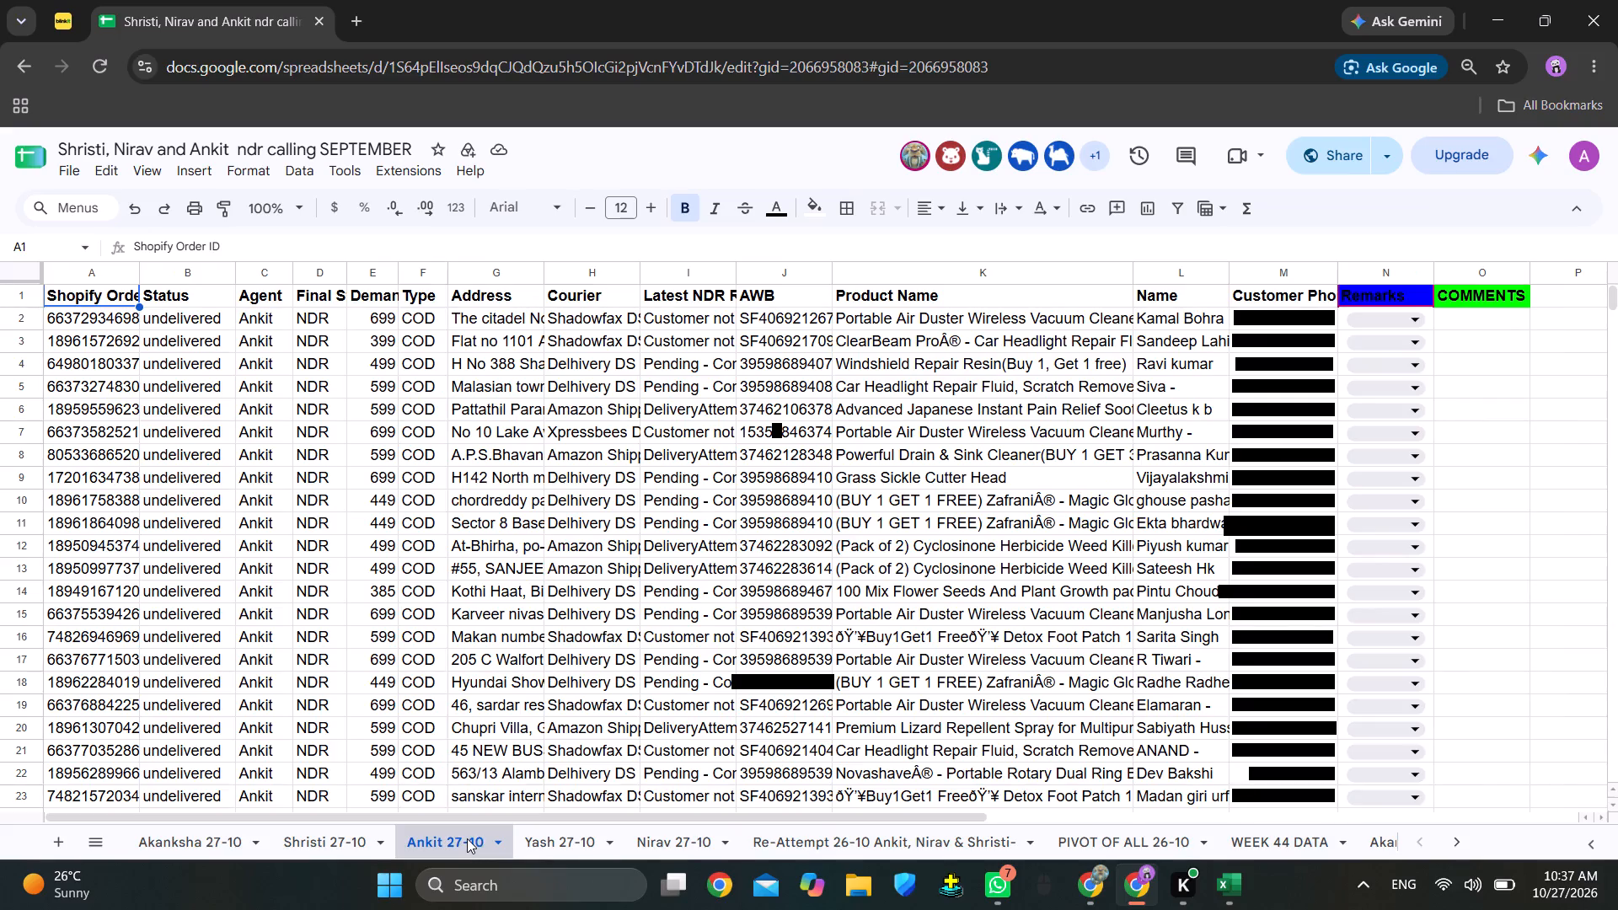
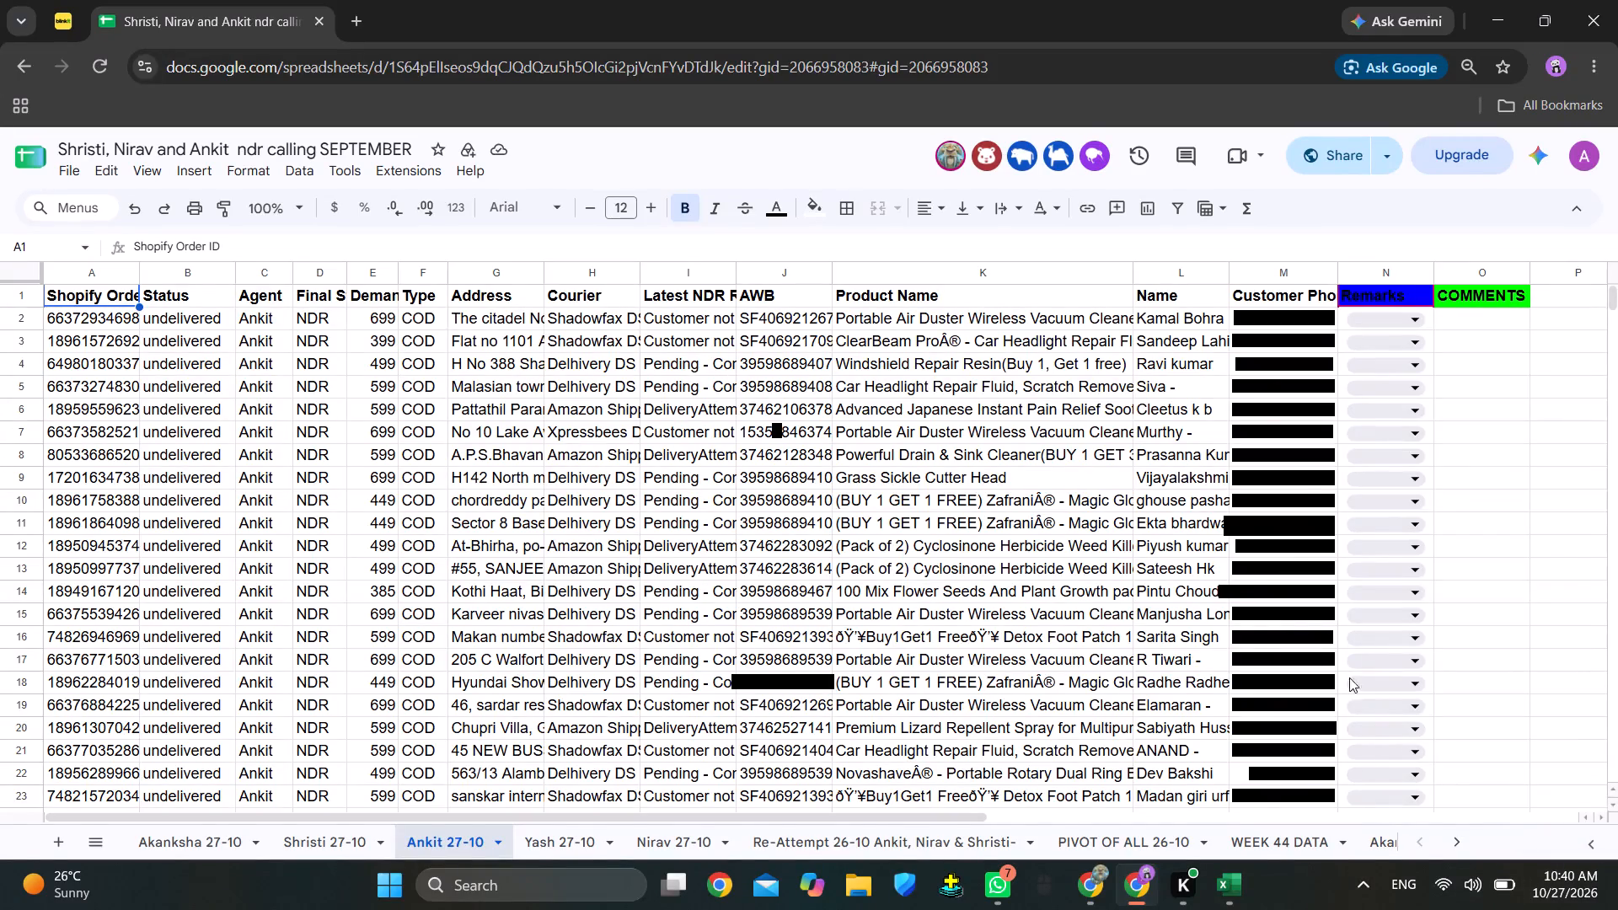
Check the my orders meesho workbook in Excel and return to the NDR spreadsheet in Chrome.
left_click(1226, 887)
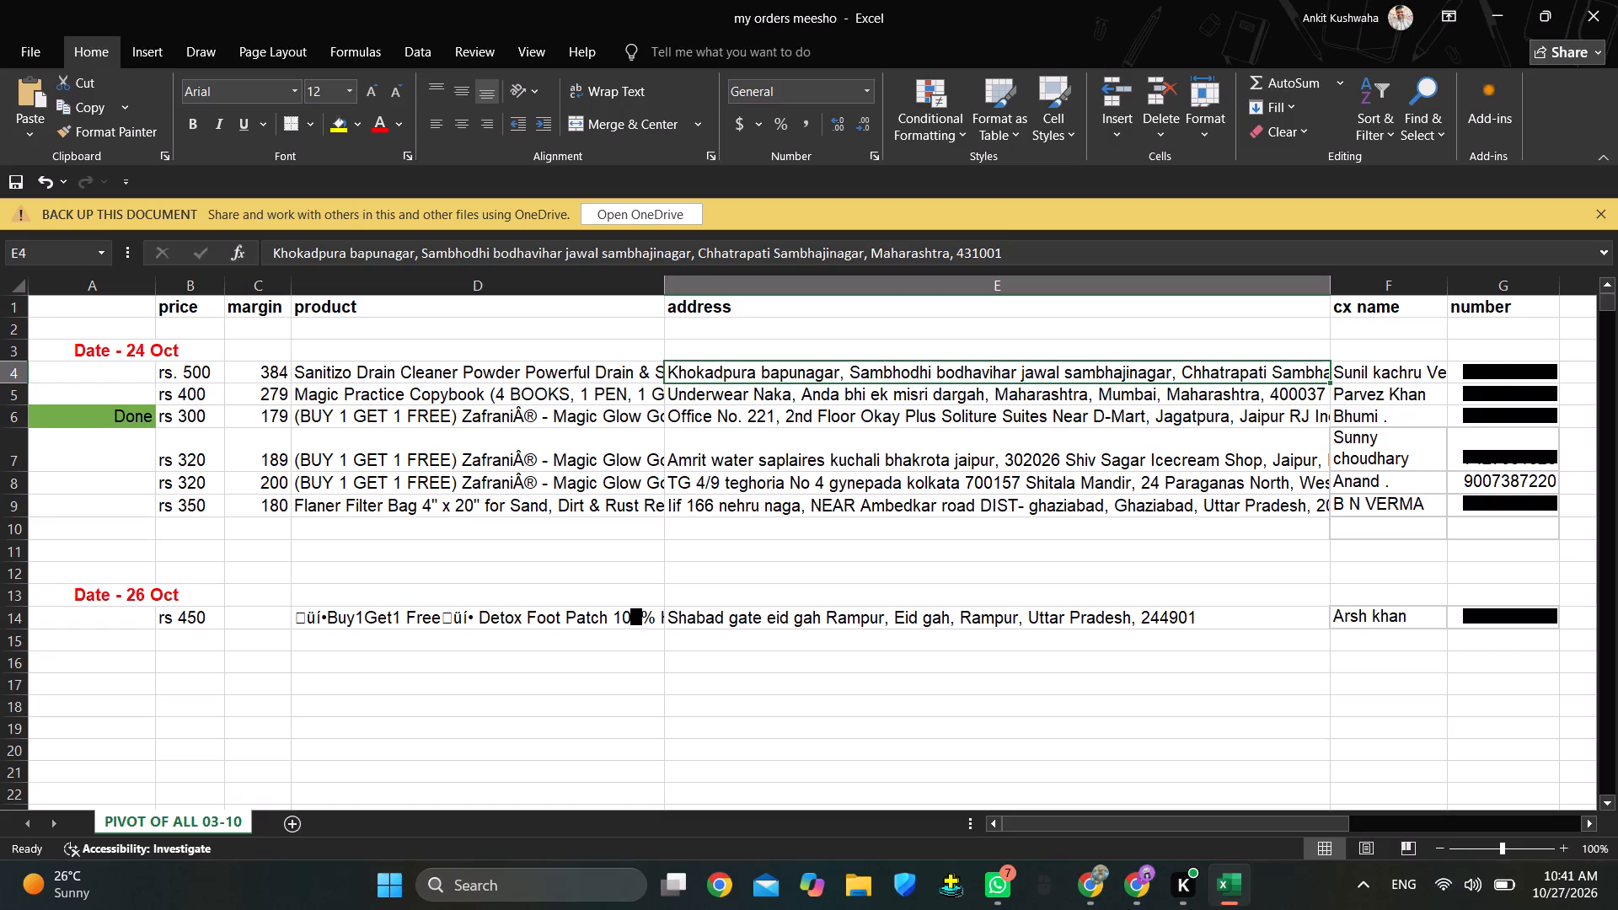
left_click(1501, 14)
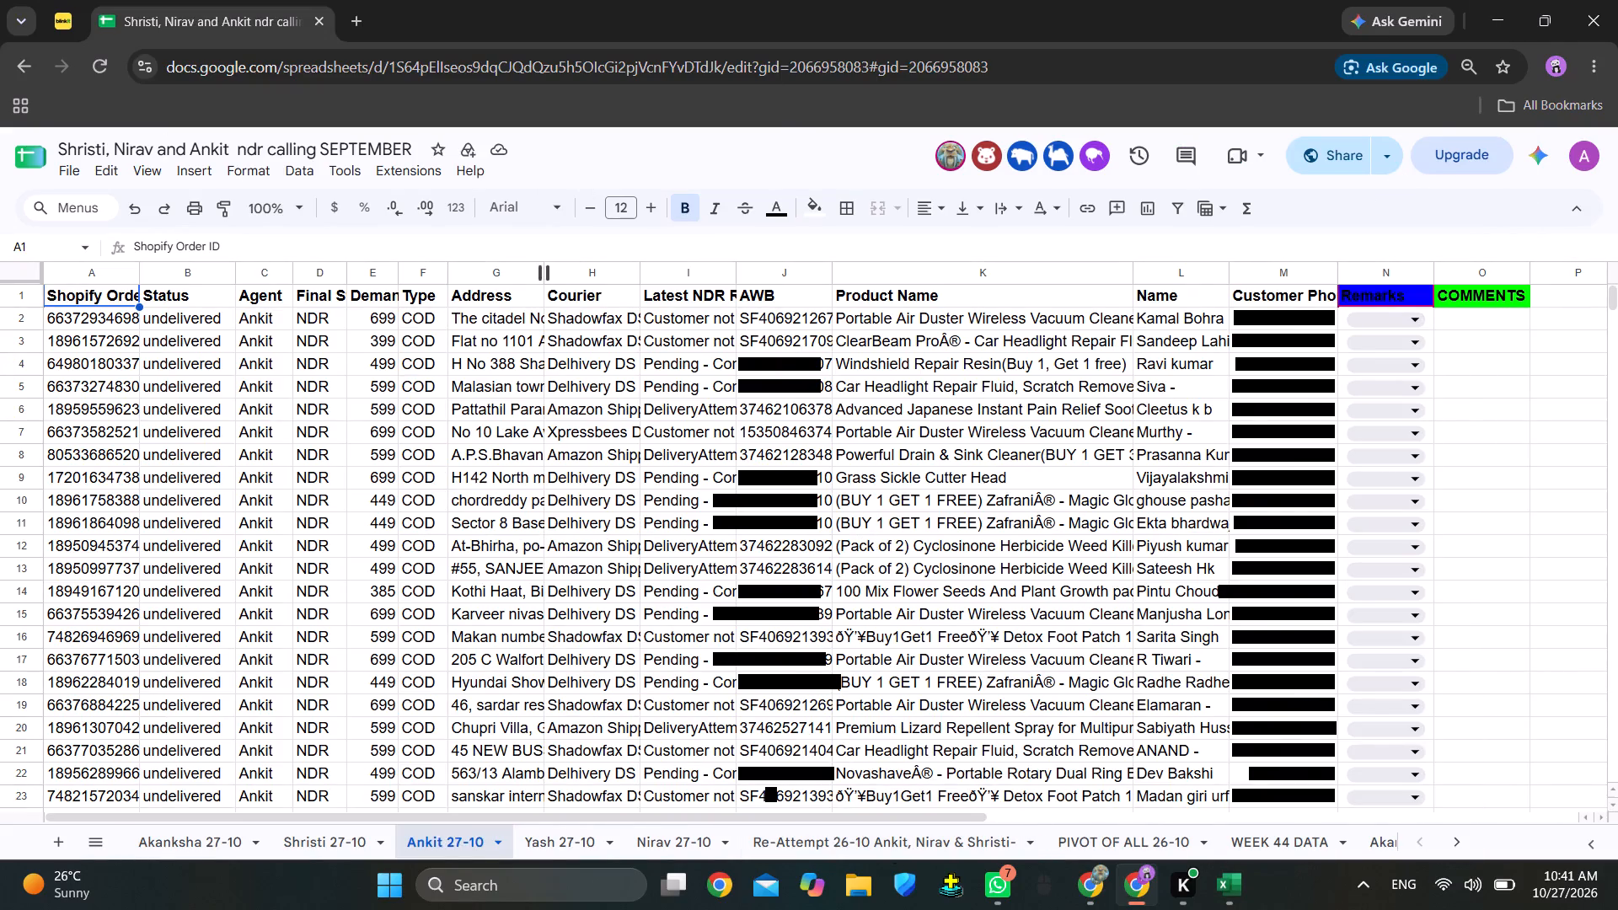
Widen the Address column on the Ankit 27-10 sheet to about twice its width and right-align its contents.
left_click_drag(544, 271, 632, 265)
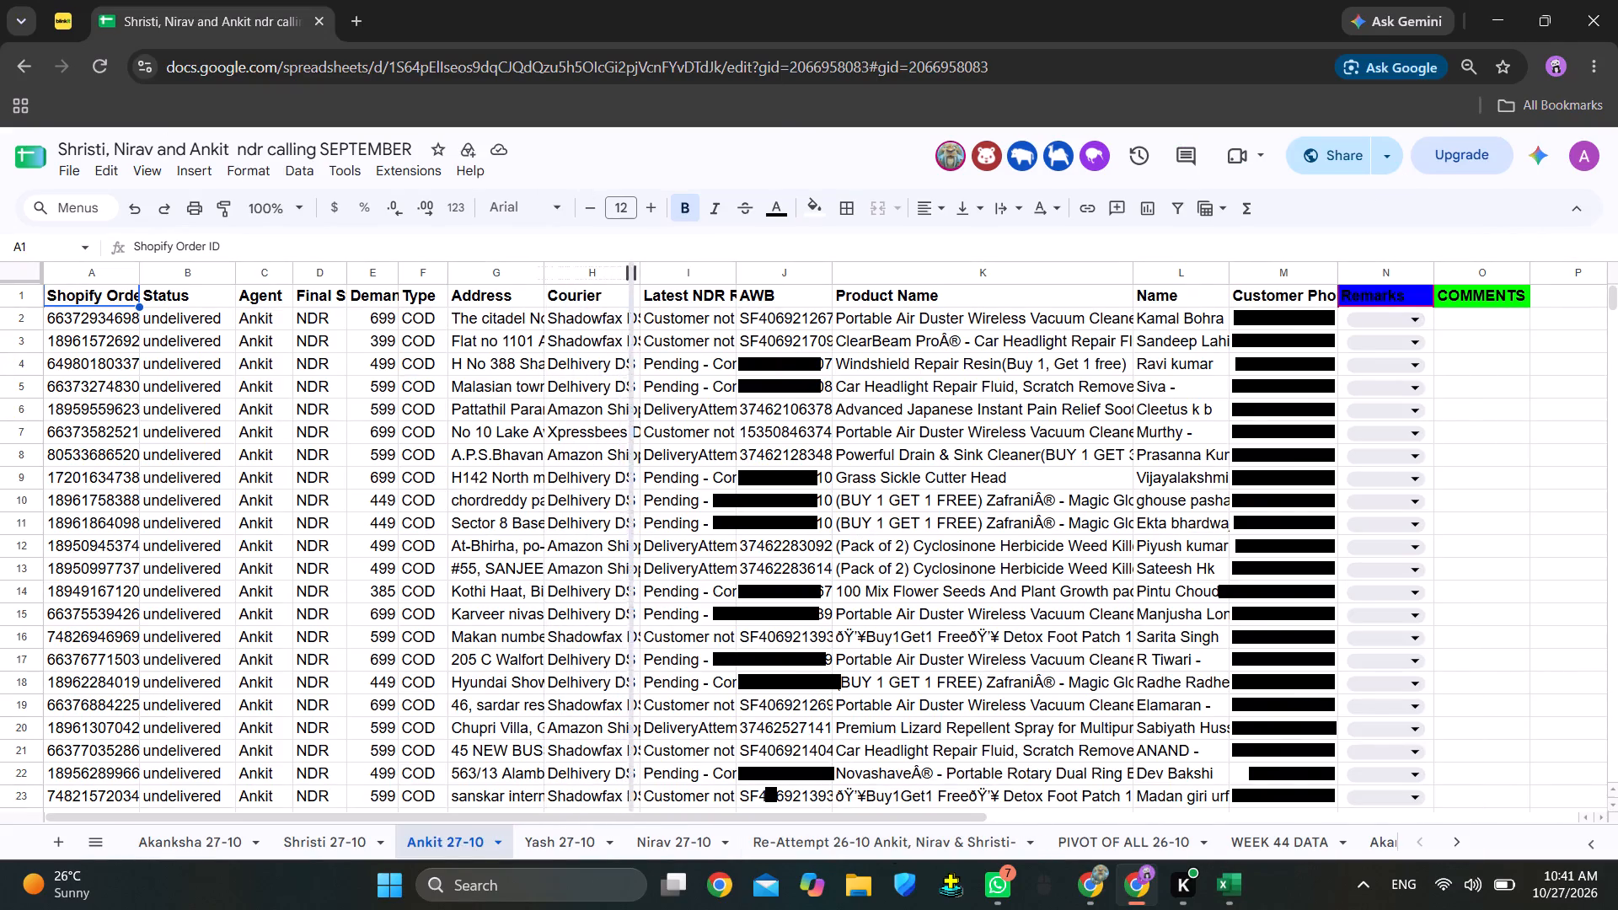
left_click_drag(632, 265, 641, 264)
left_click(567, 277)
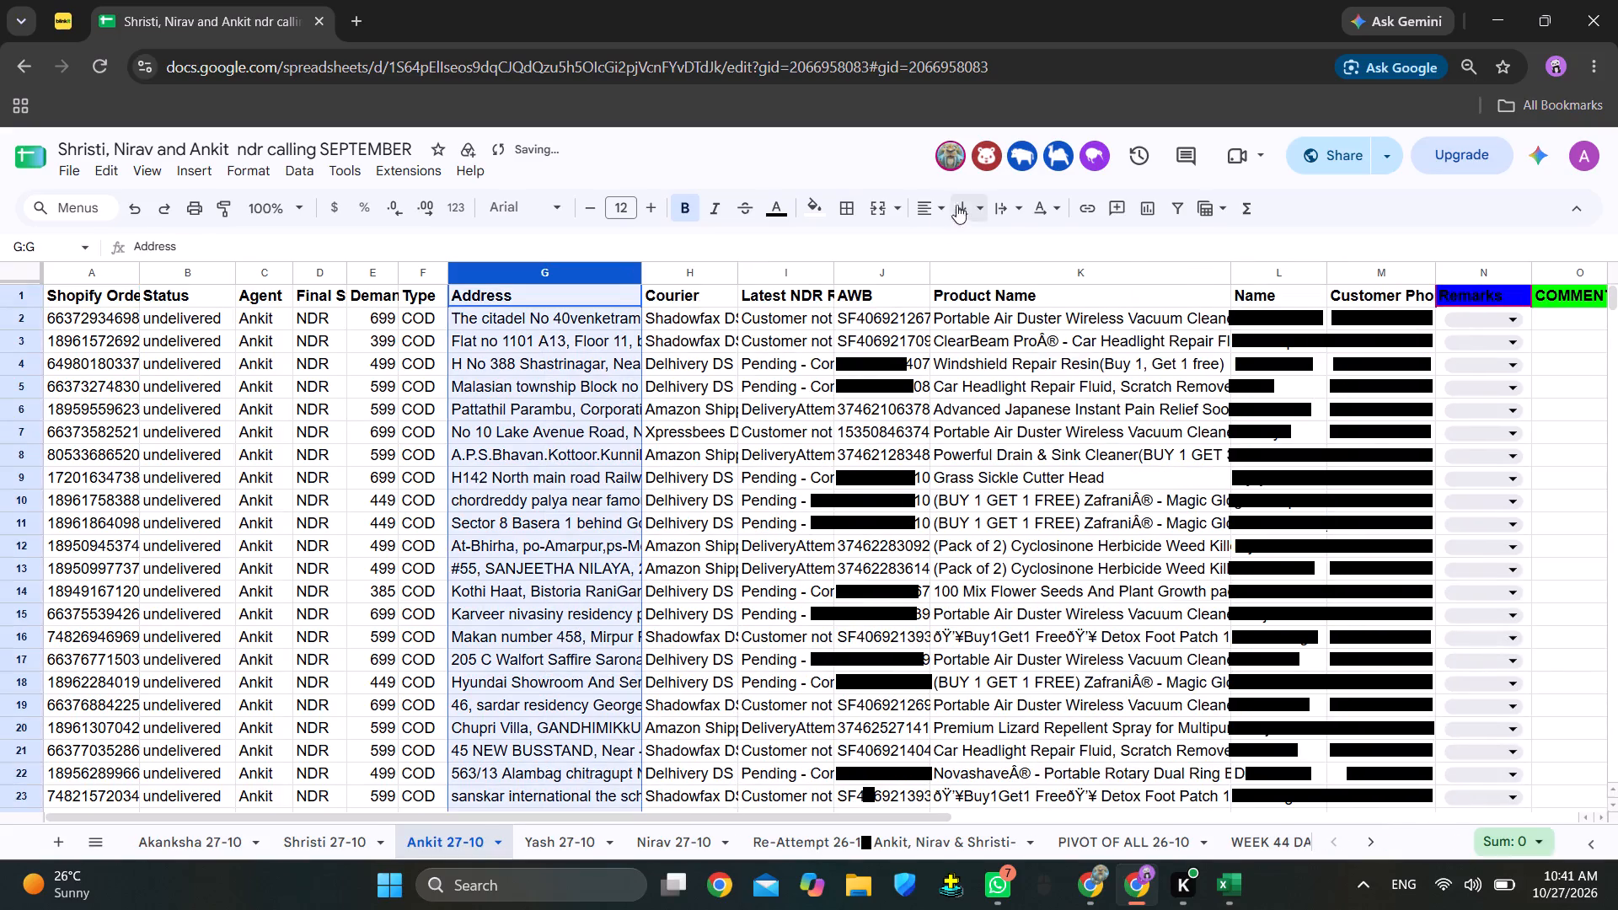
left_click(926, 201)
left_click(994, 239)
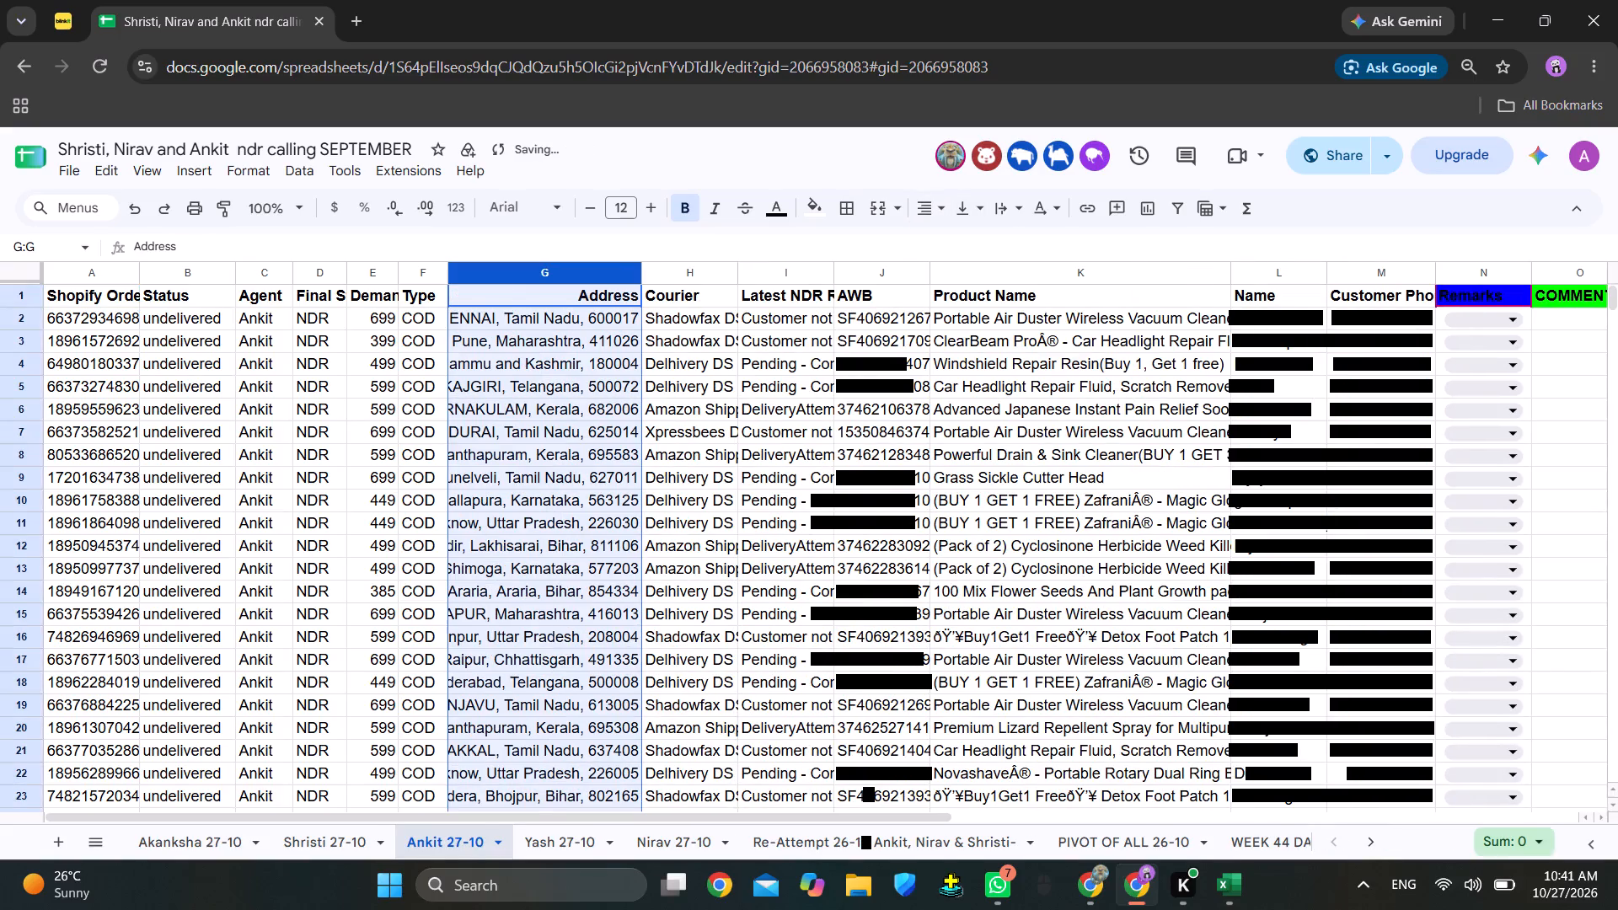
On the Shristi 27-10 sheet, narrow columns C to F, from Agent through Type, to fit their short entries.
left_click(336, 844)
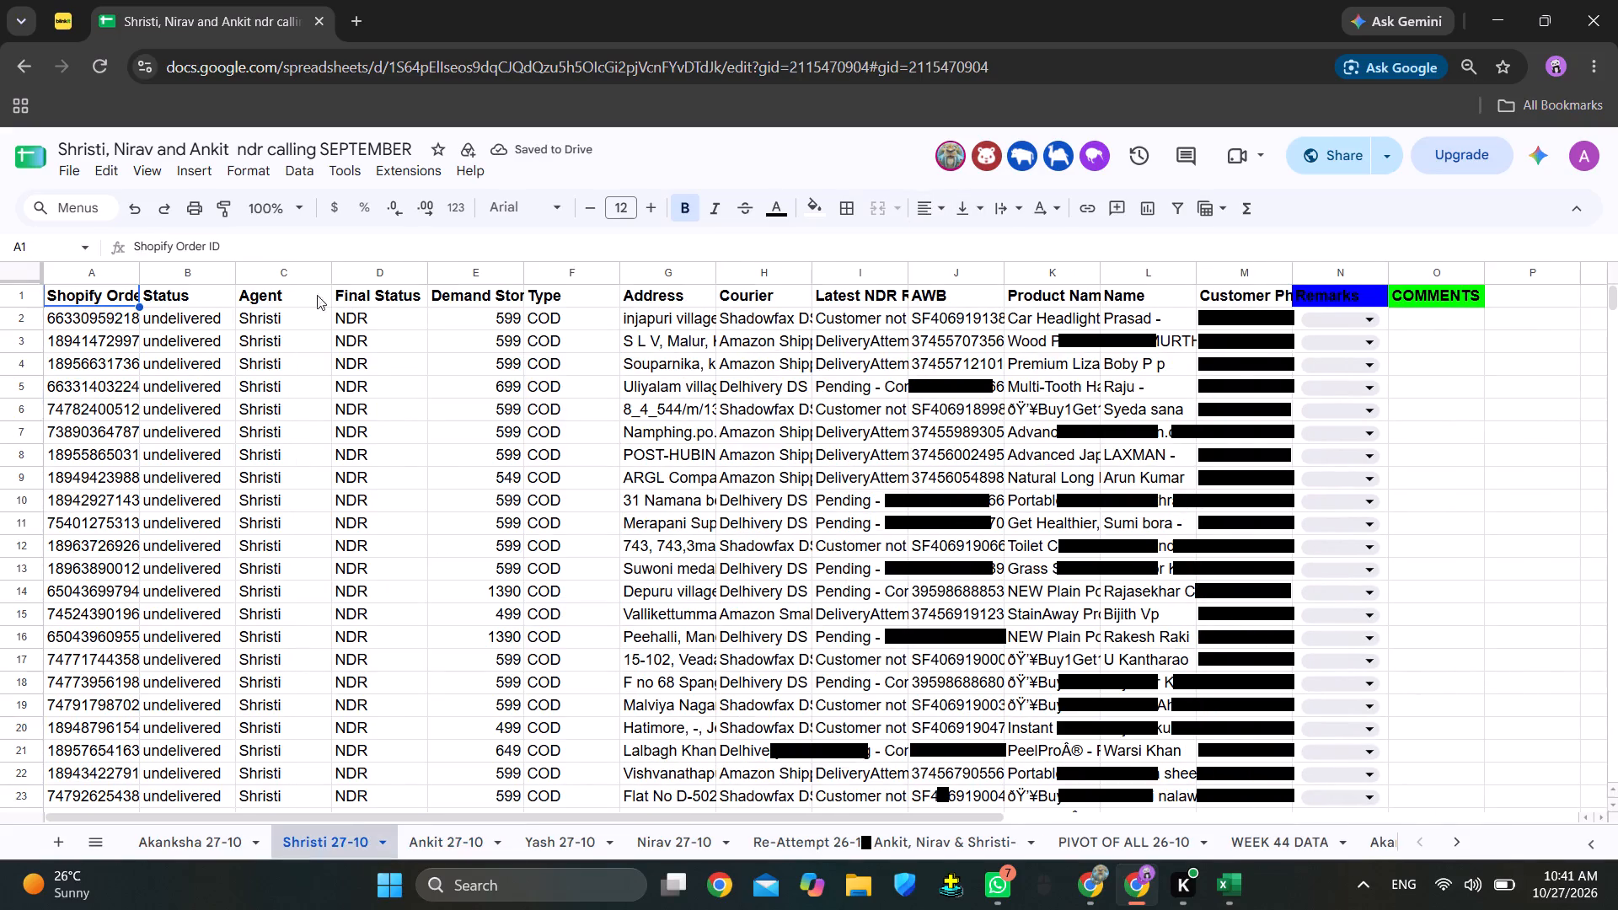
left_click_drag(340, 276, 318, 279)
left_click_drag(337, 273, 329, 273)
left_click(314, 298)
left_click_drag(329, 271, 315, 273)
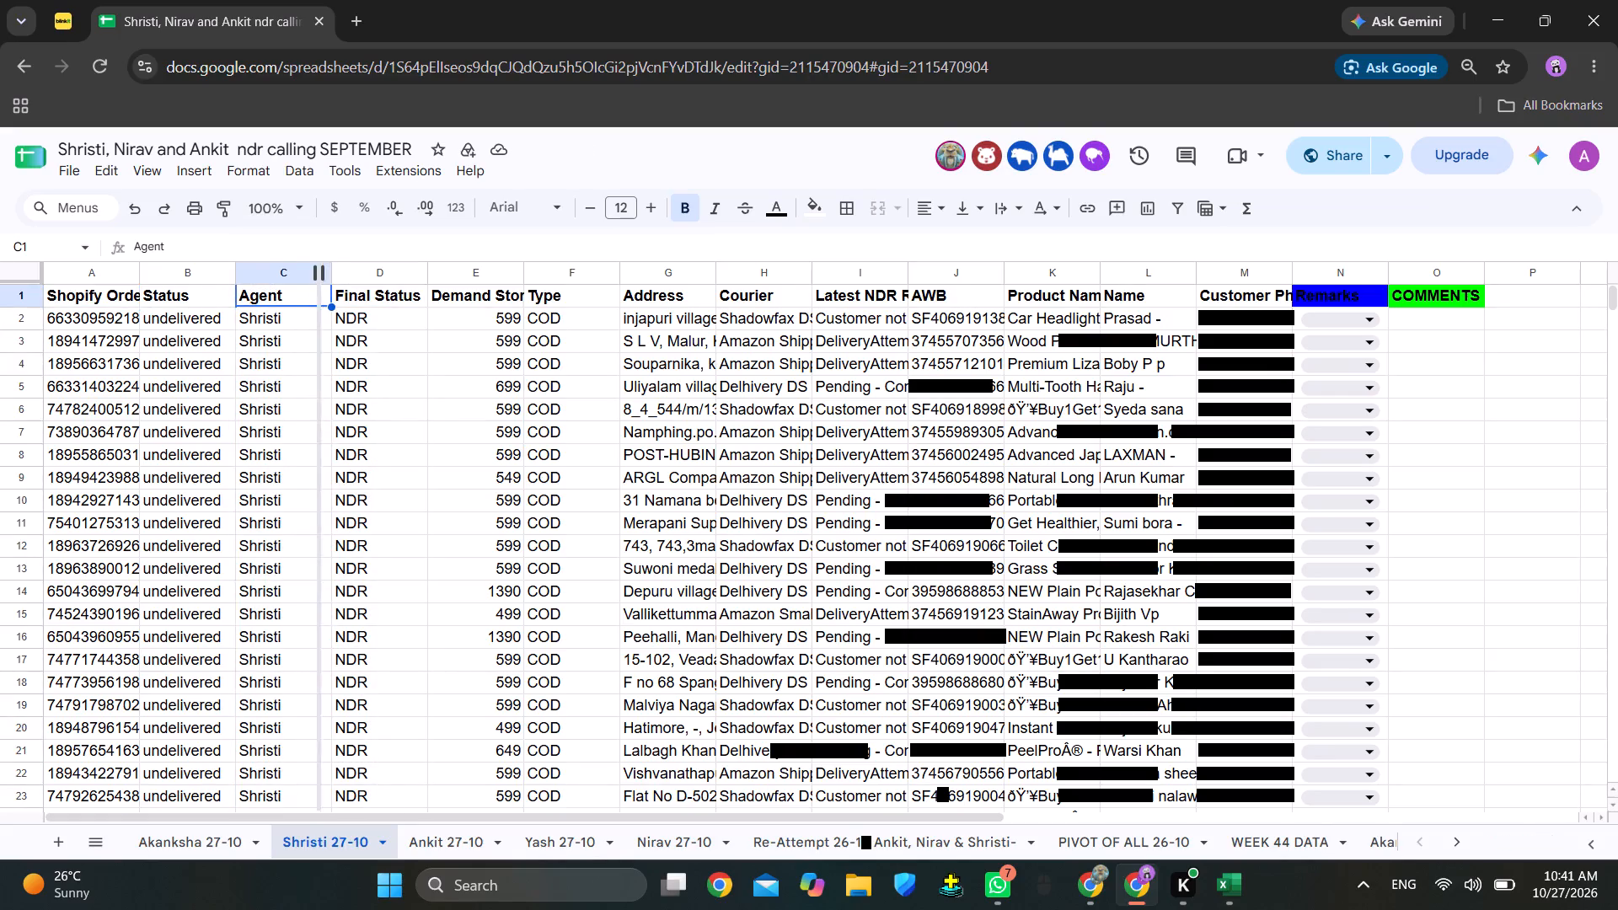
left_click_drag(315, 273, 304, 274)
left_click_drag(402, 269, 362, 271)
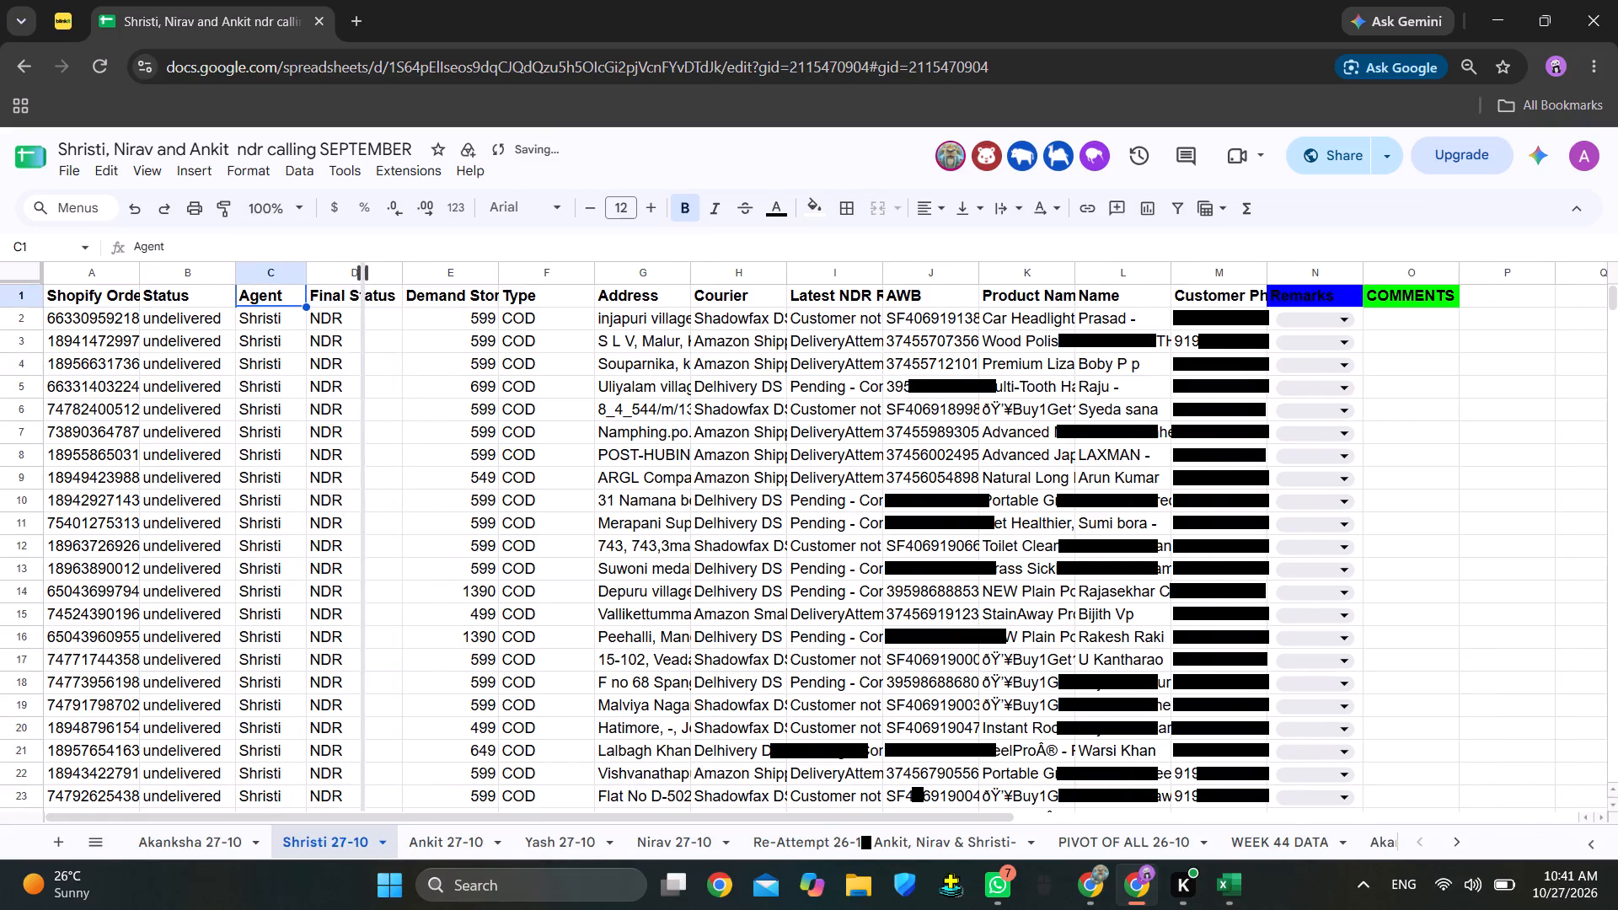
left_click_drag(362, 271, 362, 271)
left_click_drag(457, 266, 417, 267)
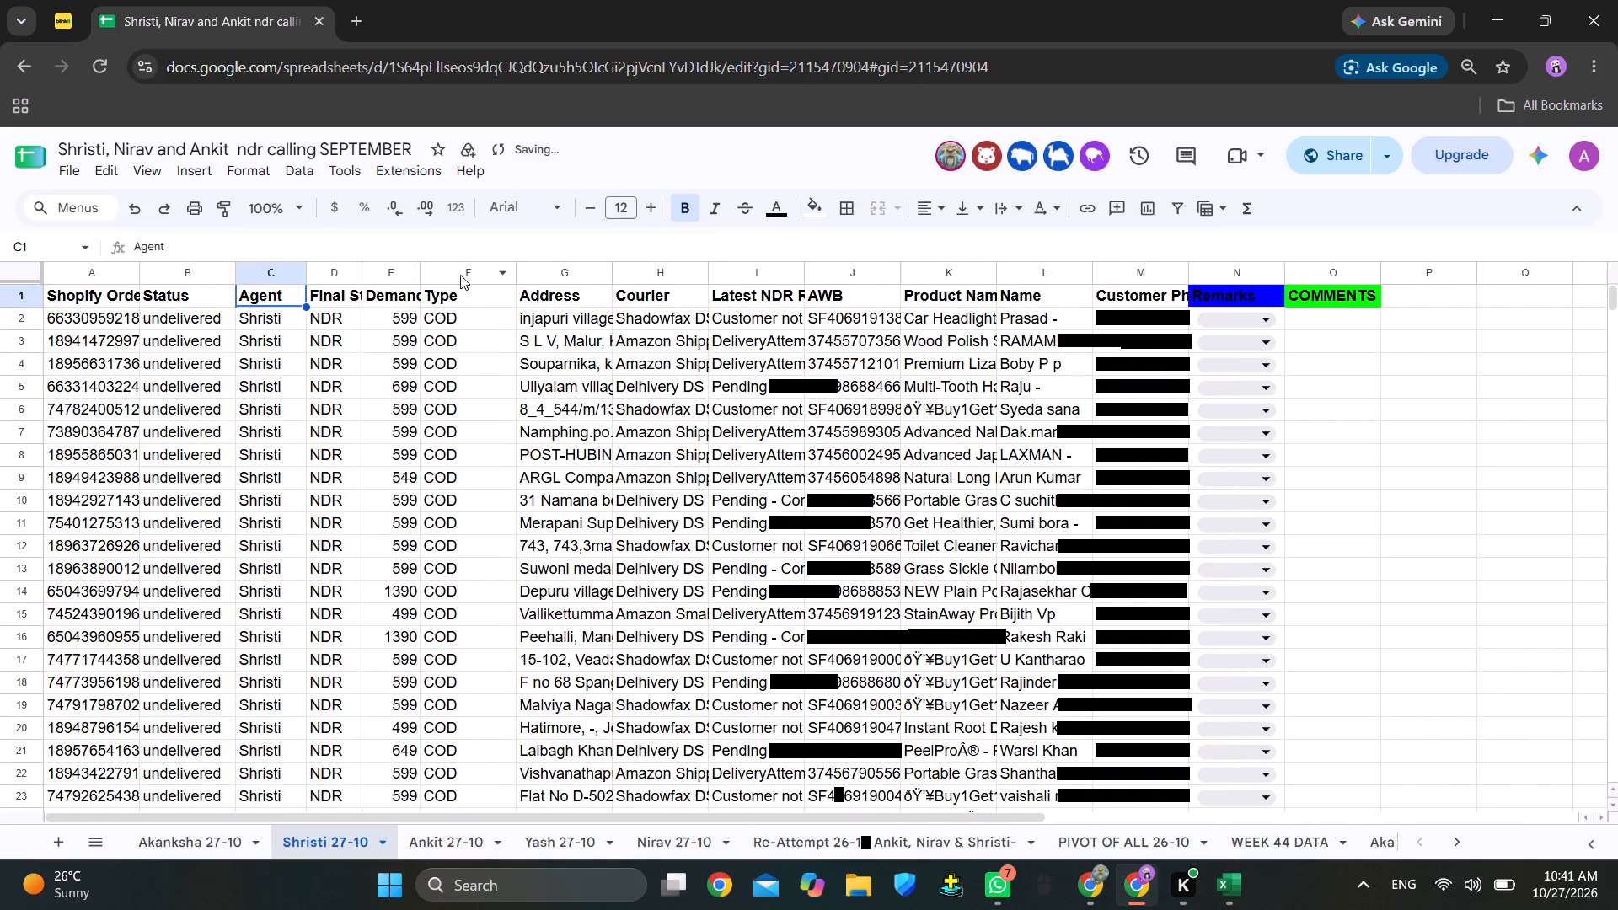
left_click_drag(517, 267, 480, 267)
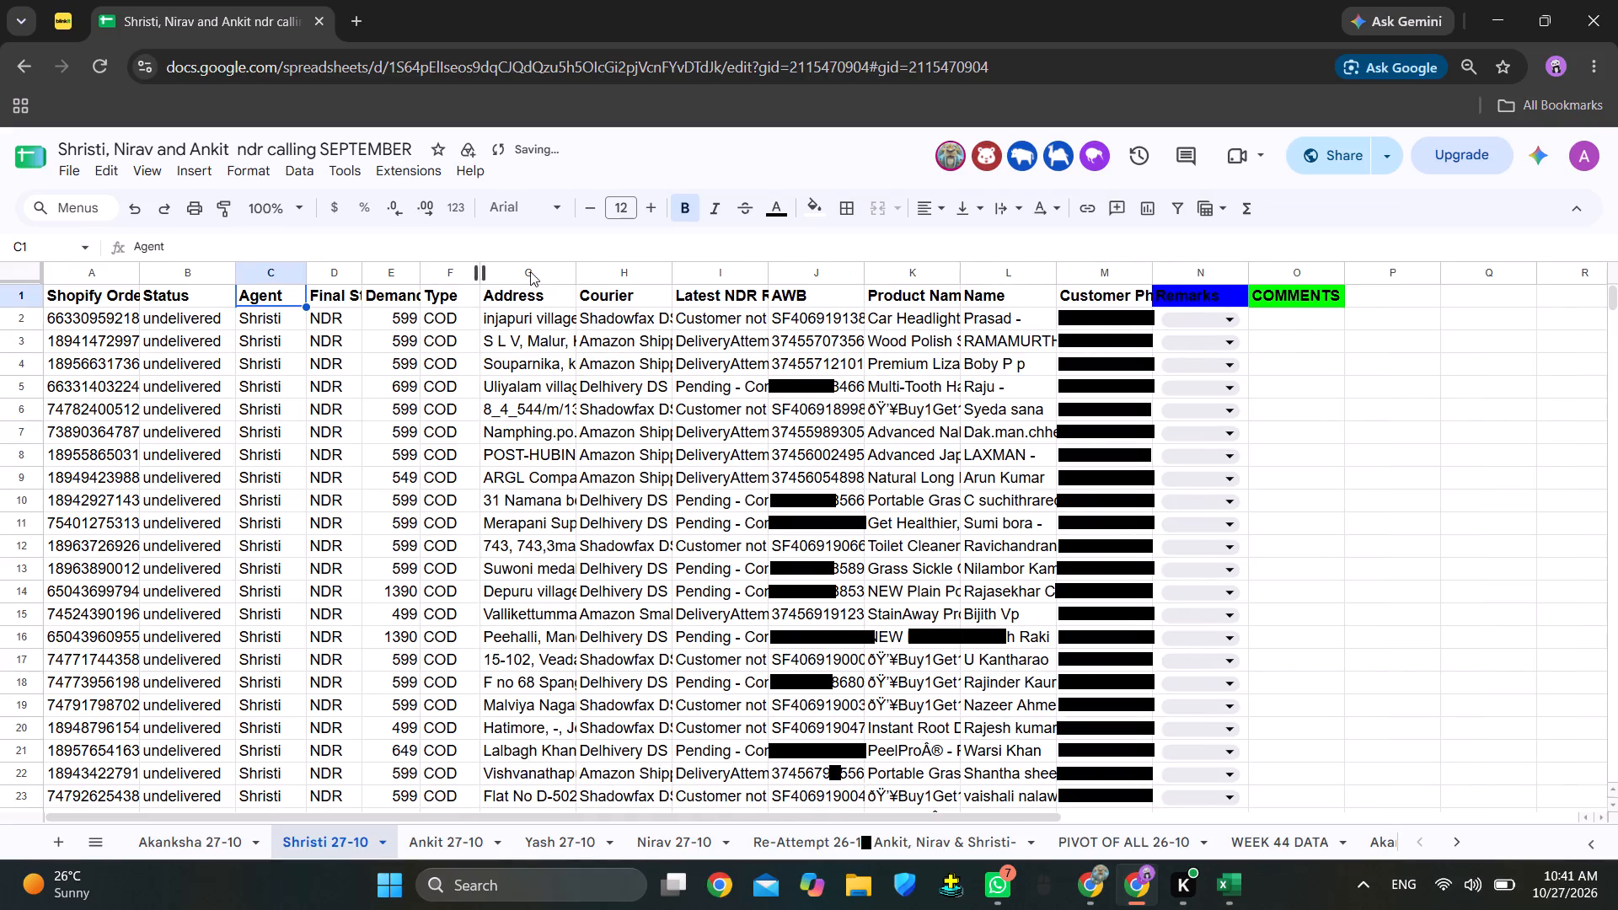
Widen the Address column on the Shristi 27-10 sheet to about twice its width and right-align its contents.
left_click_drag(576, 269, 672, 264)
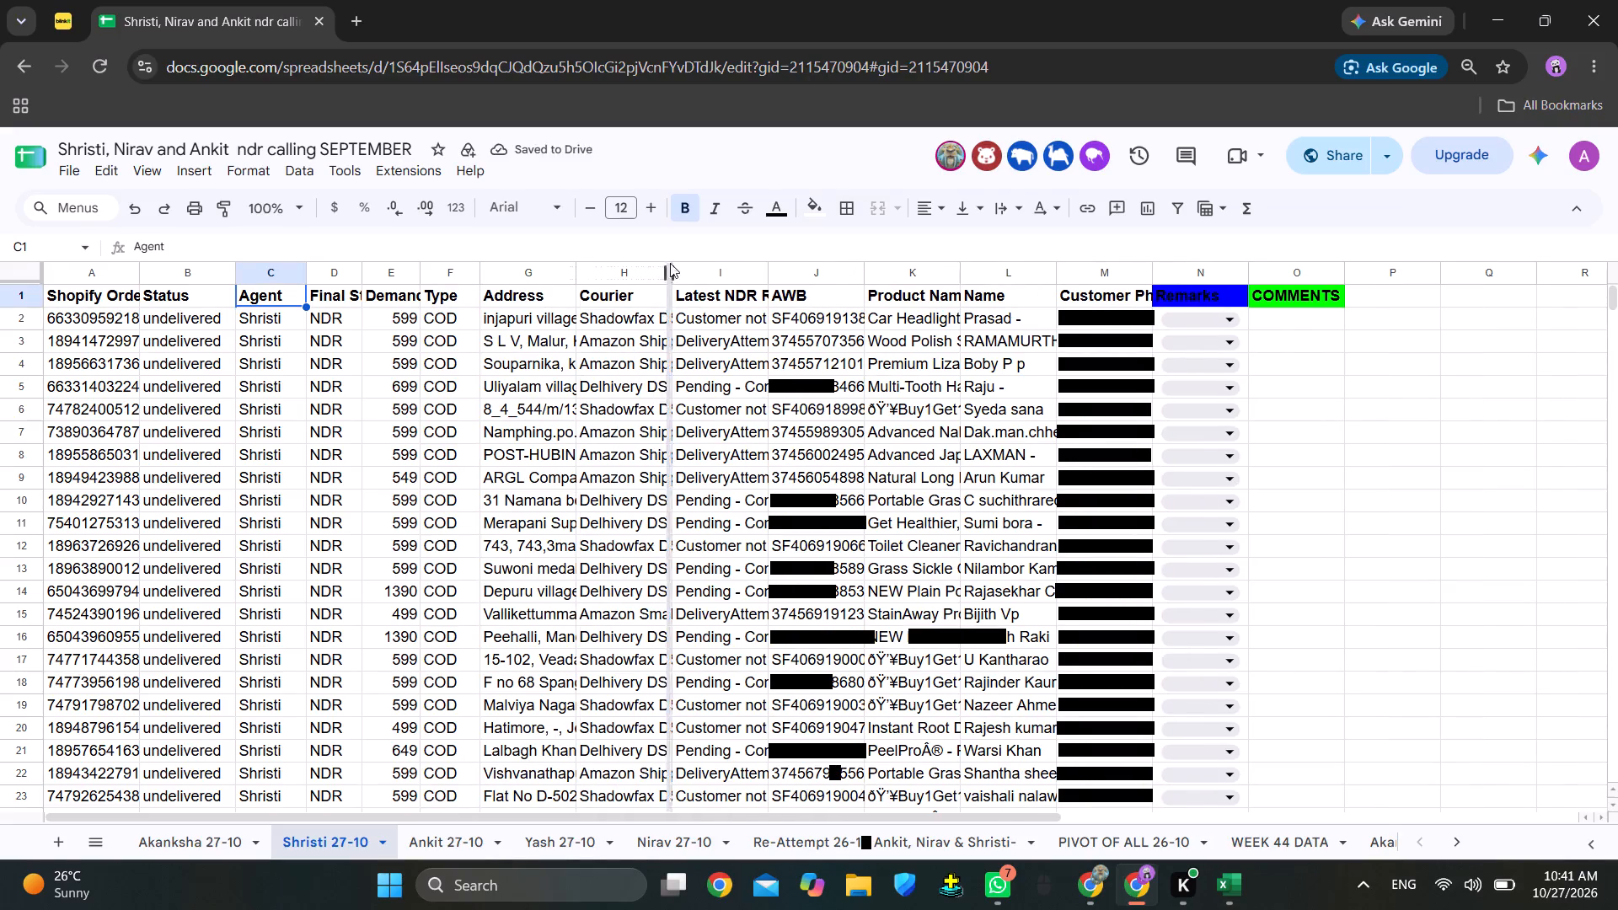
left_click(567, 270)
left_click(925, 201)
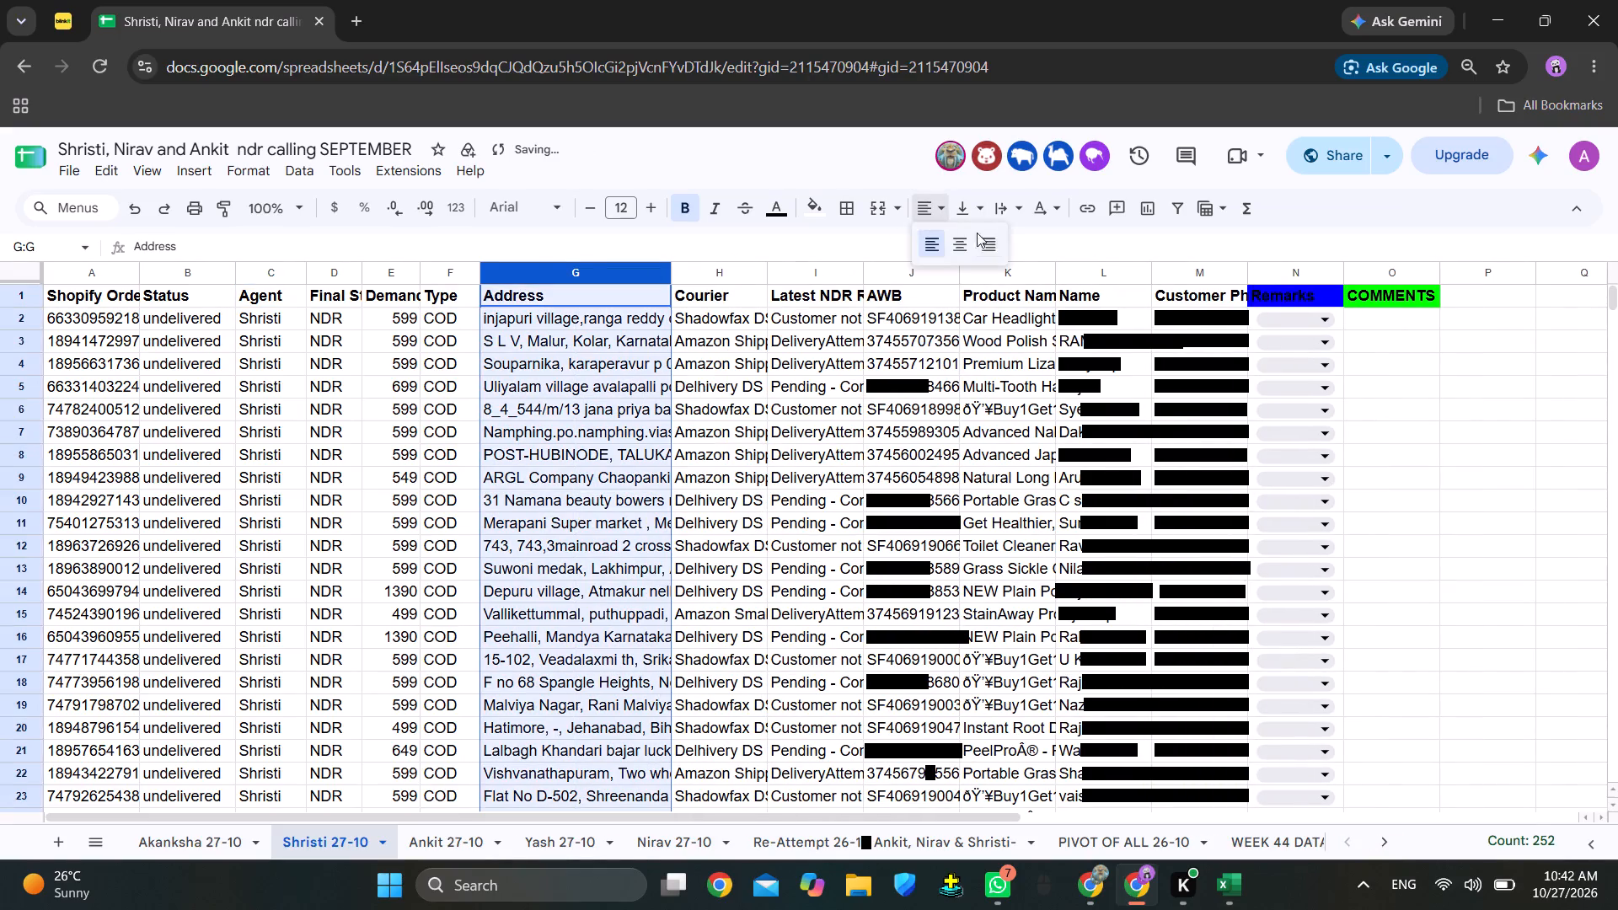
left_click(983, 234)
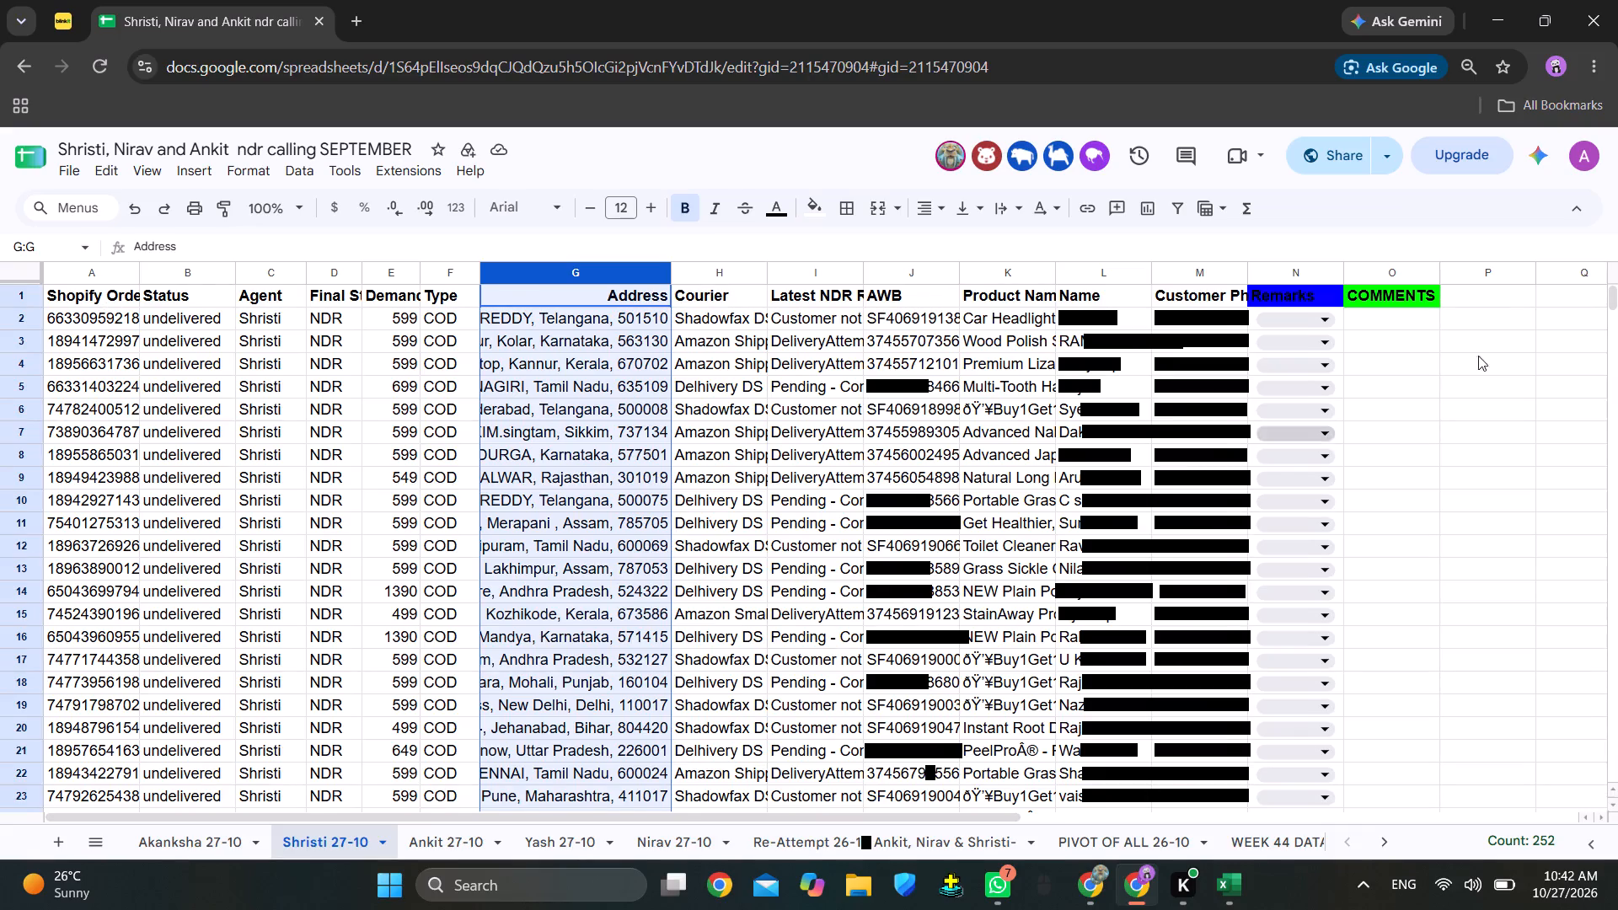
Look through the Shristi 27-10 rows past the end of the data and return to the first row.
scroll(1461, 366, "down", 2)
scroll(1417, 400, "up", 1)
scroll(1410, 406, "down", 5)
scroll(1412, 429, "up", 1)
scroll(1411, 437, "down", 17)
scroll(1427, 437, "up", 1)
scroll(1427, 437, "down", 4)
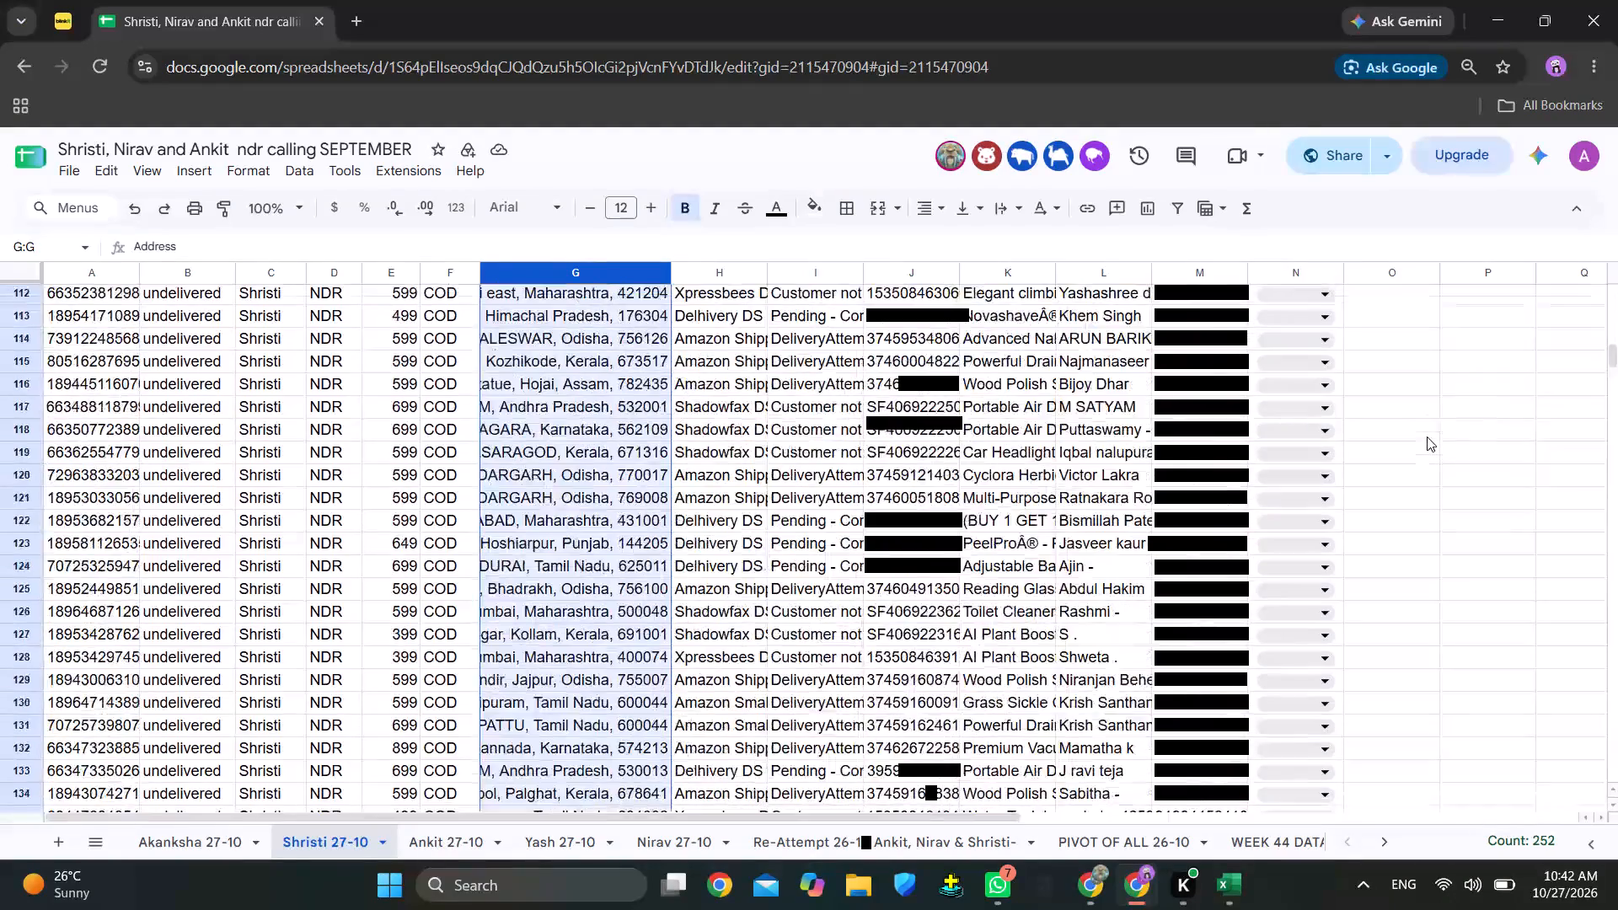
scroll(1427, 436, "down", 5)
scroll(1429, 435, "up", 1)
scroll(1429, 435, "down", 11)
scroll(1430, 433, "up", 1)
scroll(1430, 433, "down", 9)
scroll(1431, 432, "up", 1)
scroll(1431, 432, "down", 3)
scroll(1431, 432, "up", 1)
scroll(1431, 431, "down", 20)
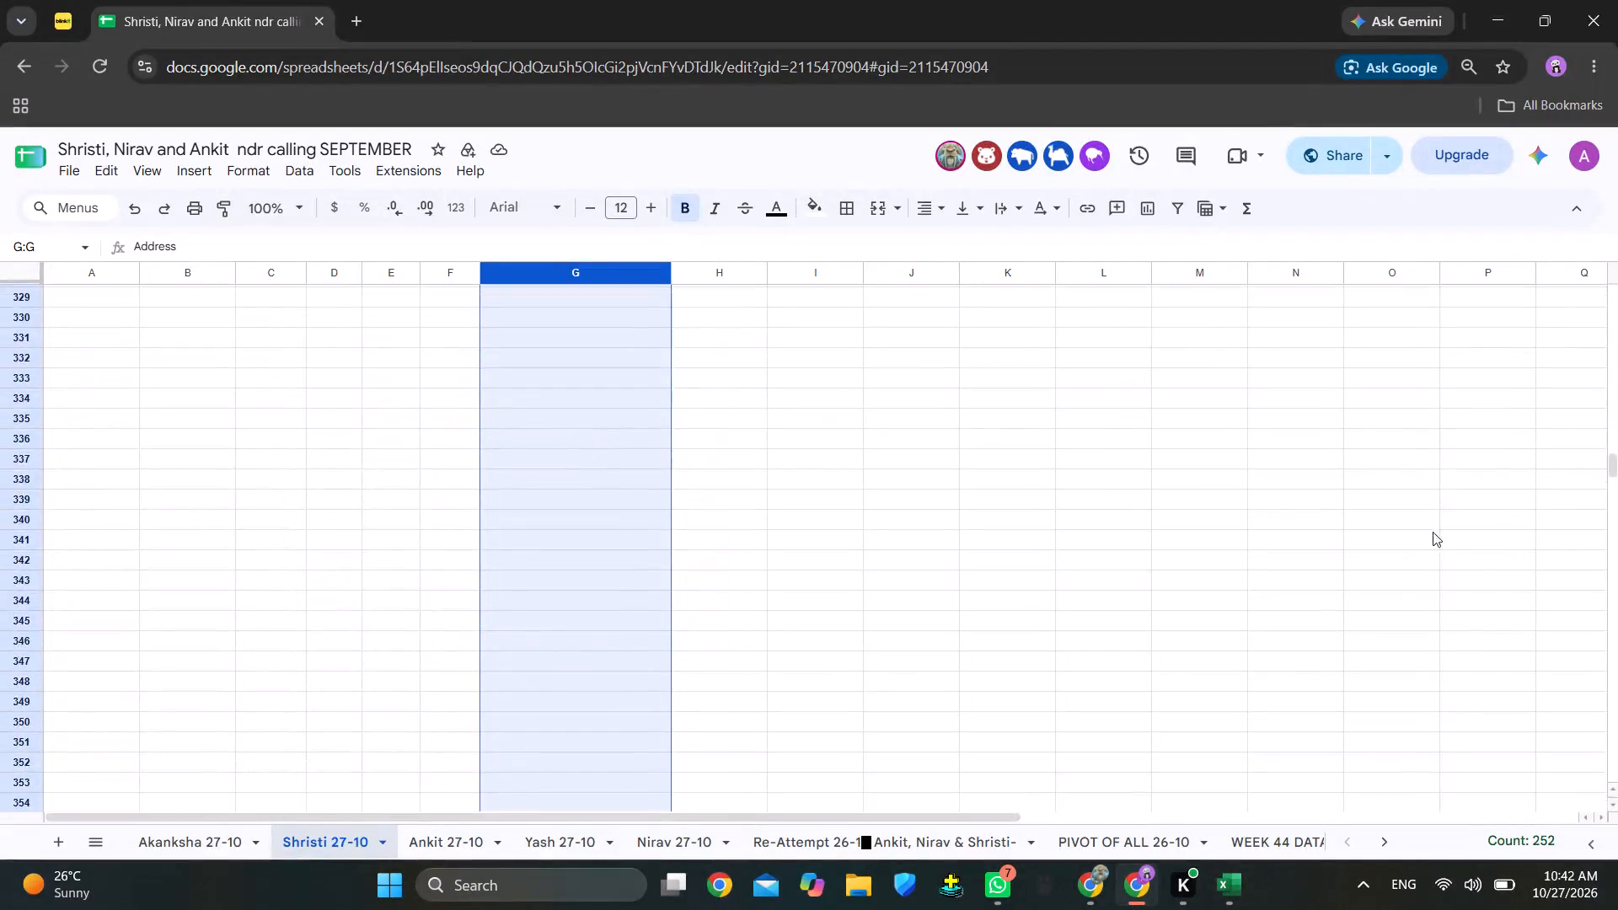
scroll(1433, 532, "down", 7)
left_click(1490, 710)
left_click_drag(1612, 487, 1613, 471)
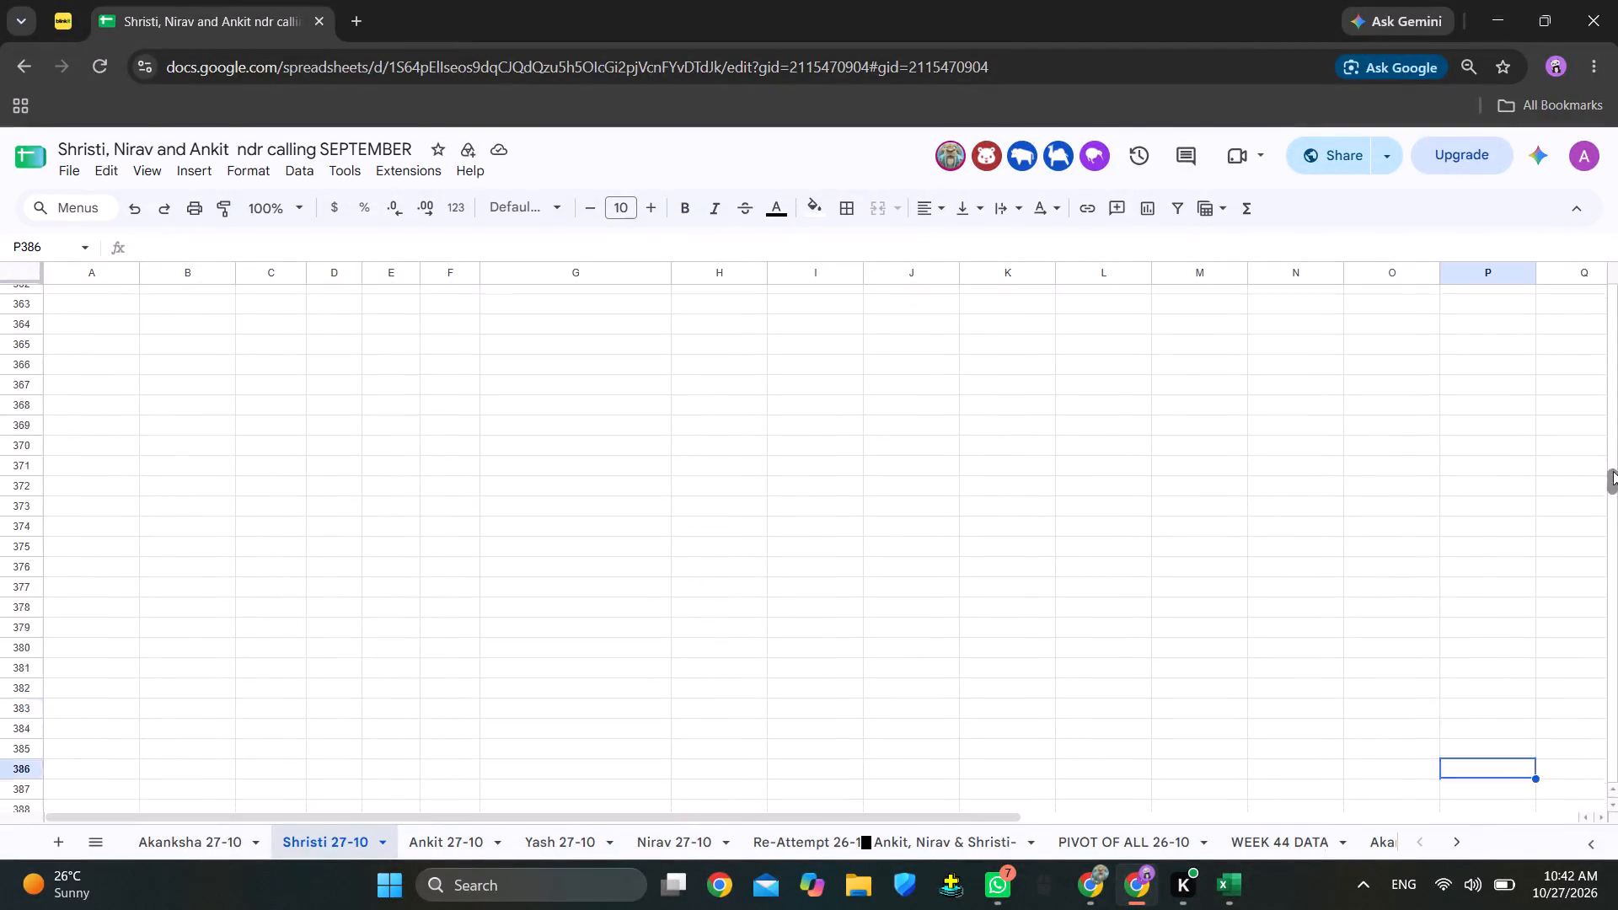
left_click_drag(1613, 471, 1607, 278)
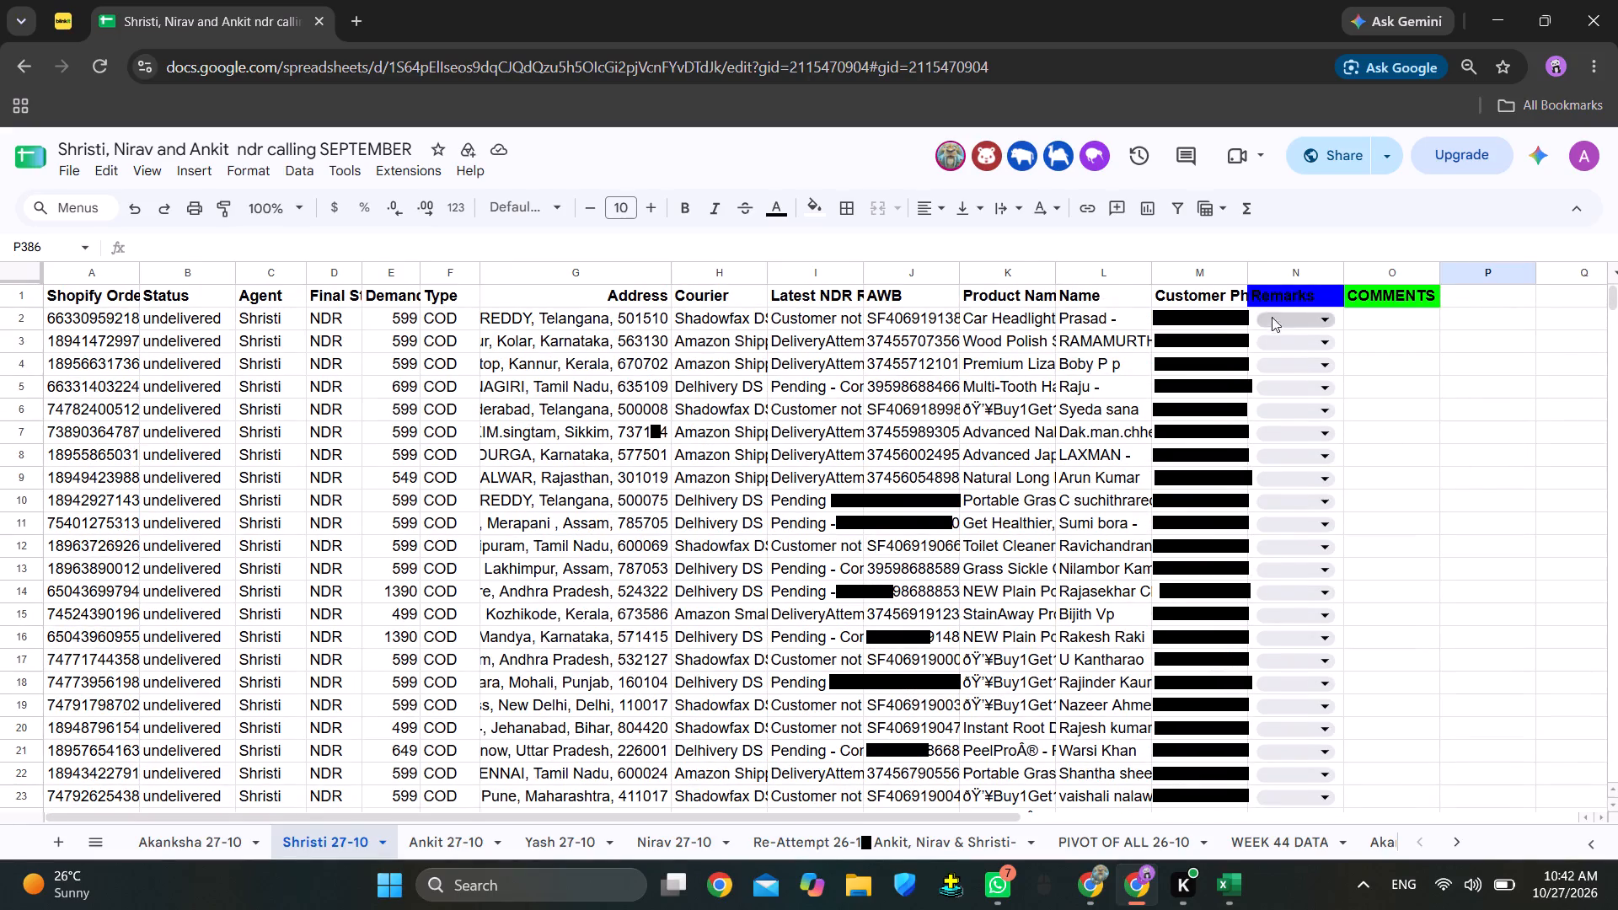
Widen the Customer Phone column slightly and the Product Name column to about three times its width on the Shristi 27-10 sheet.
left_click(1247, 271)
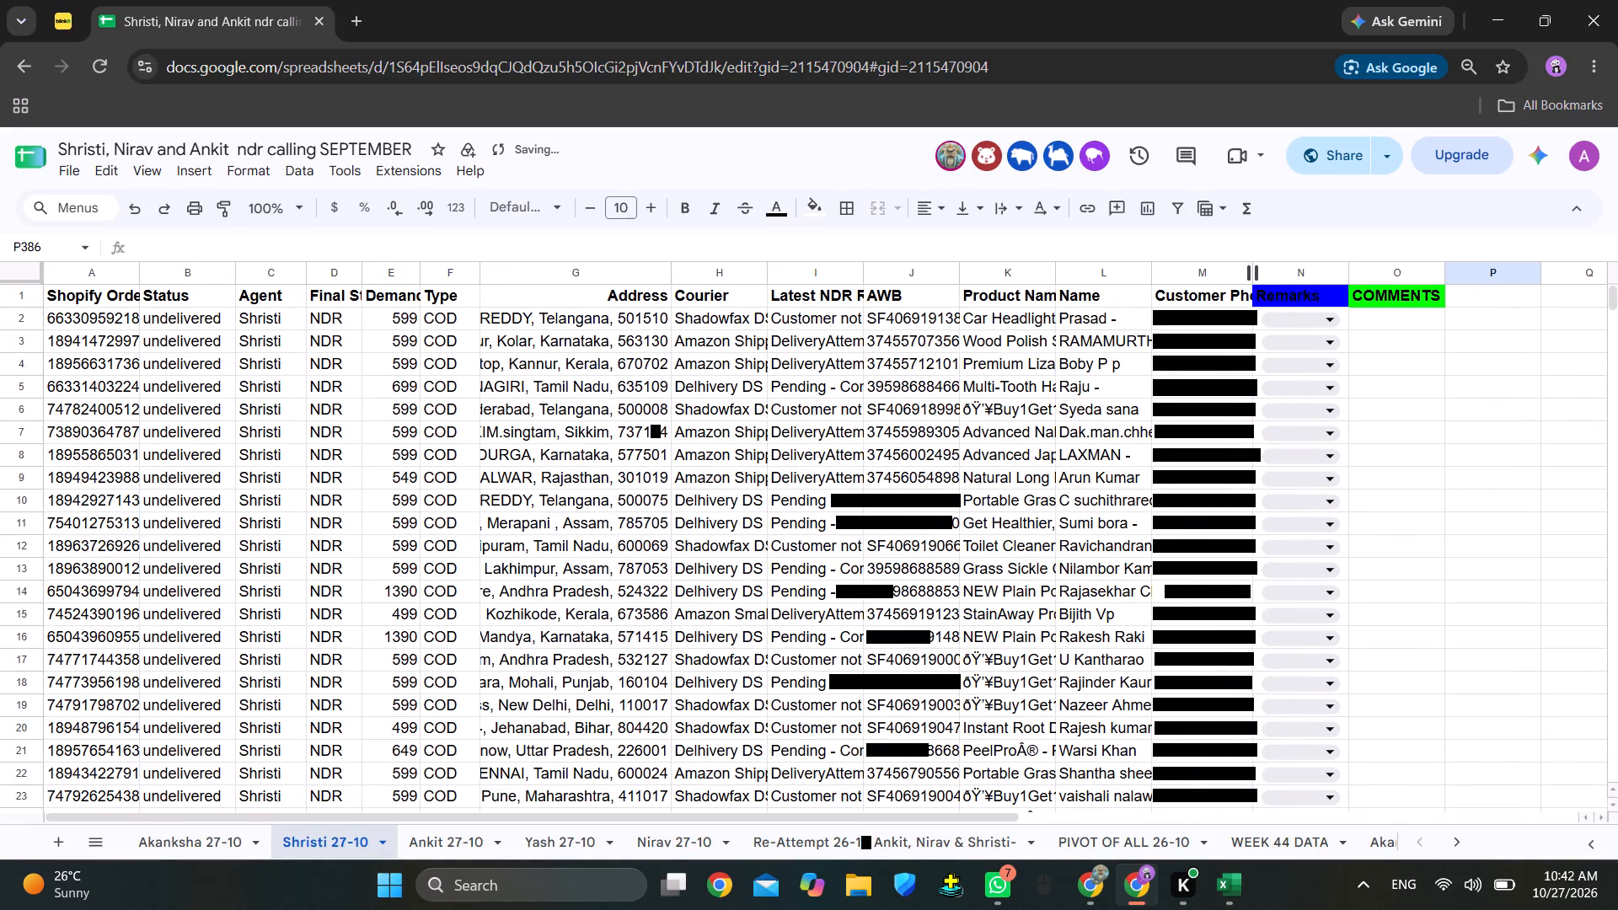
left_click(1253, 270)
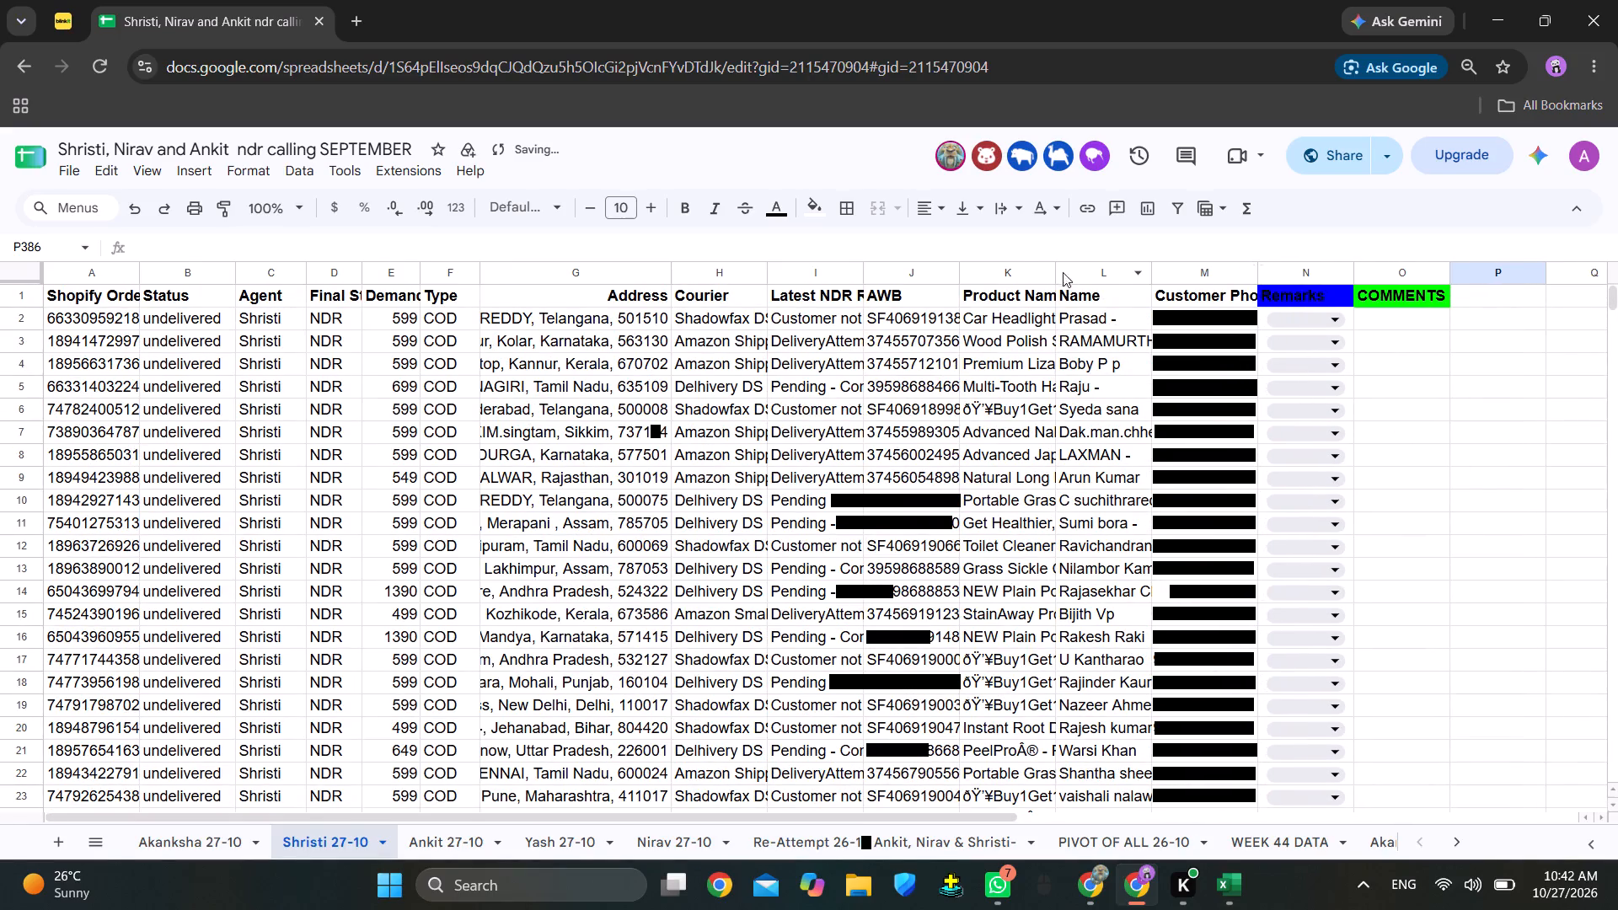
left_click_drag(1054, 269, 1249, 262)
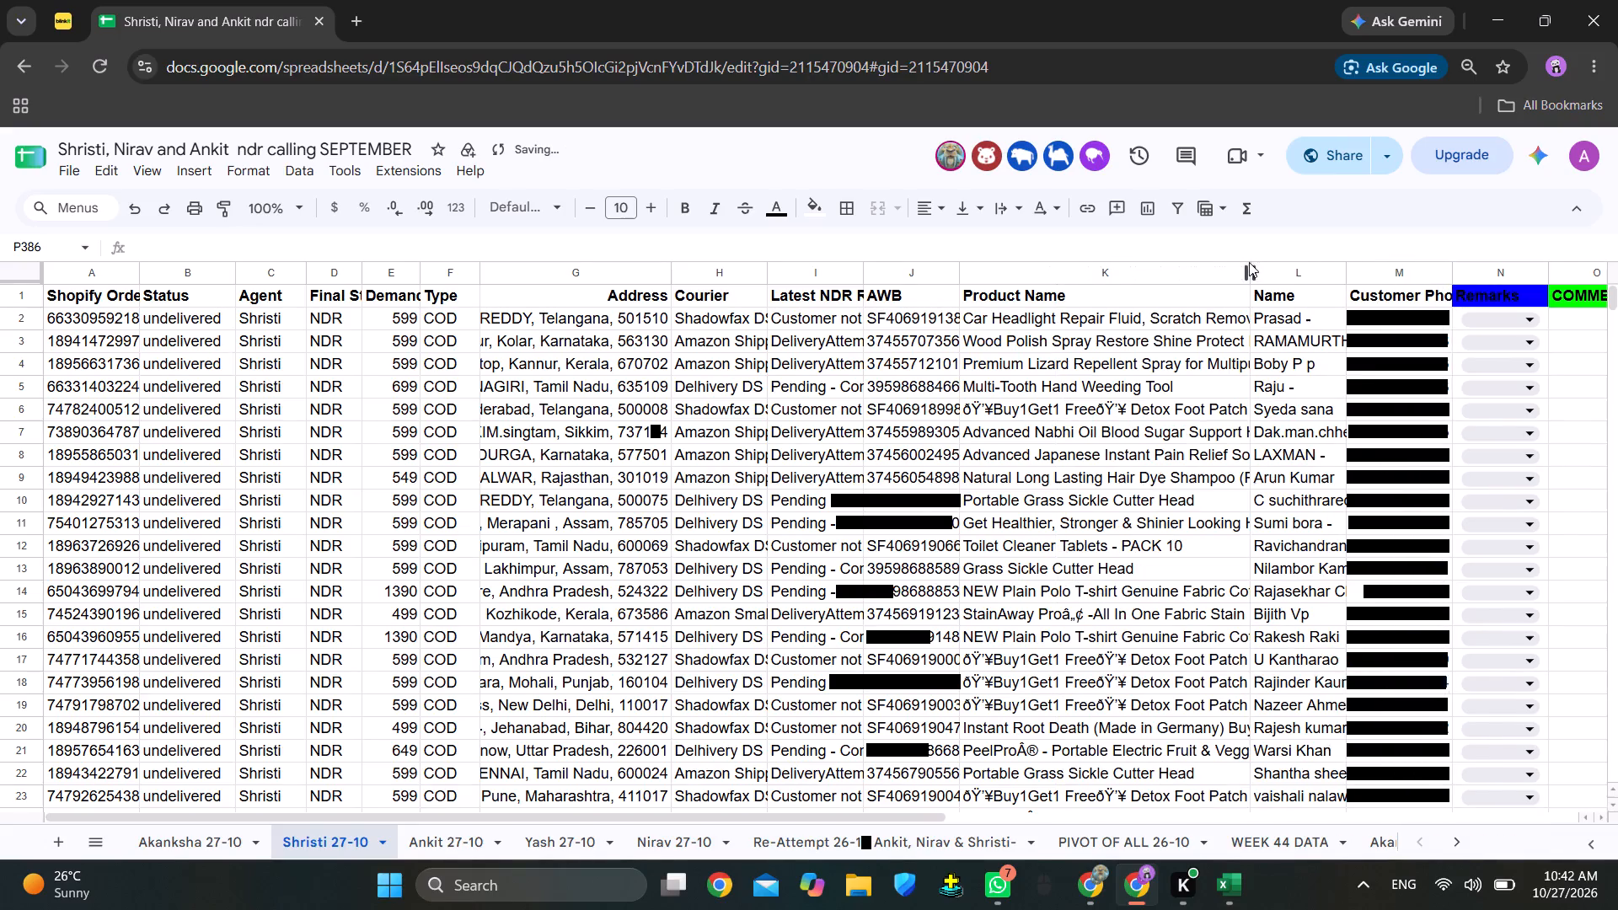
Look through the undelivered orders on the Ankit 27-10 sheet, including the Product Name, Remarks and COMMENTS columns.
left_click(446, 843)
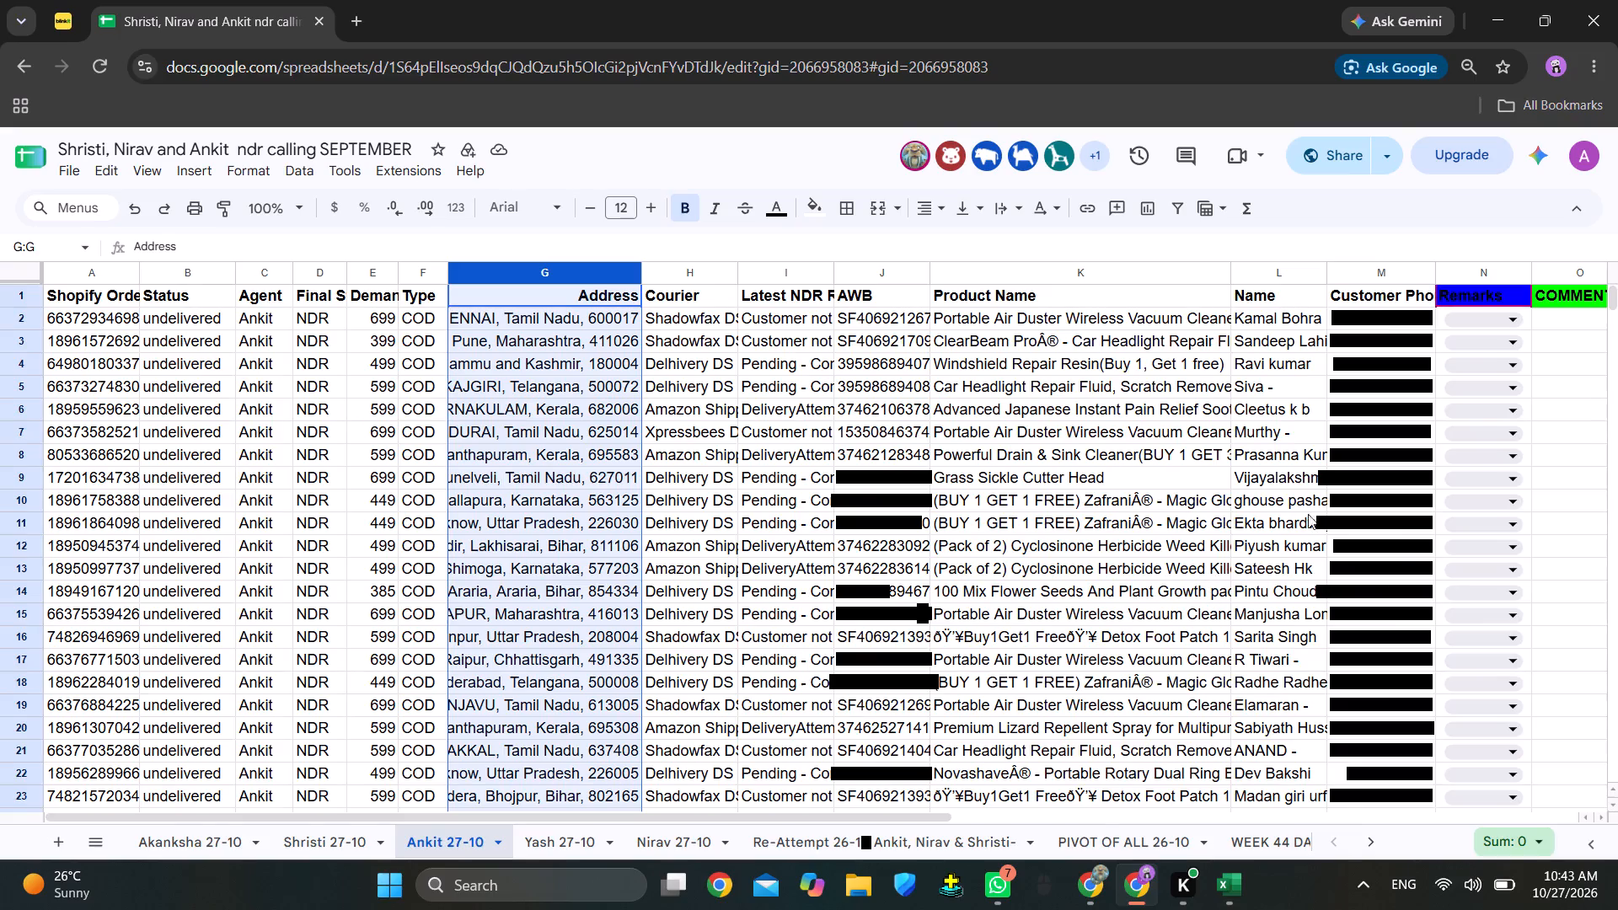
scroll(1182, 574, "down", 1)
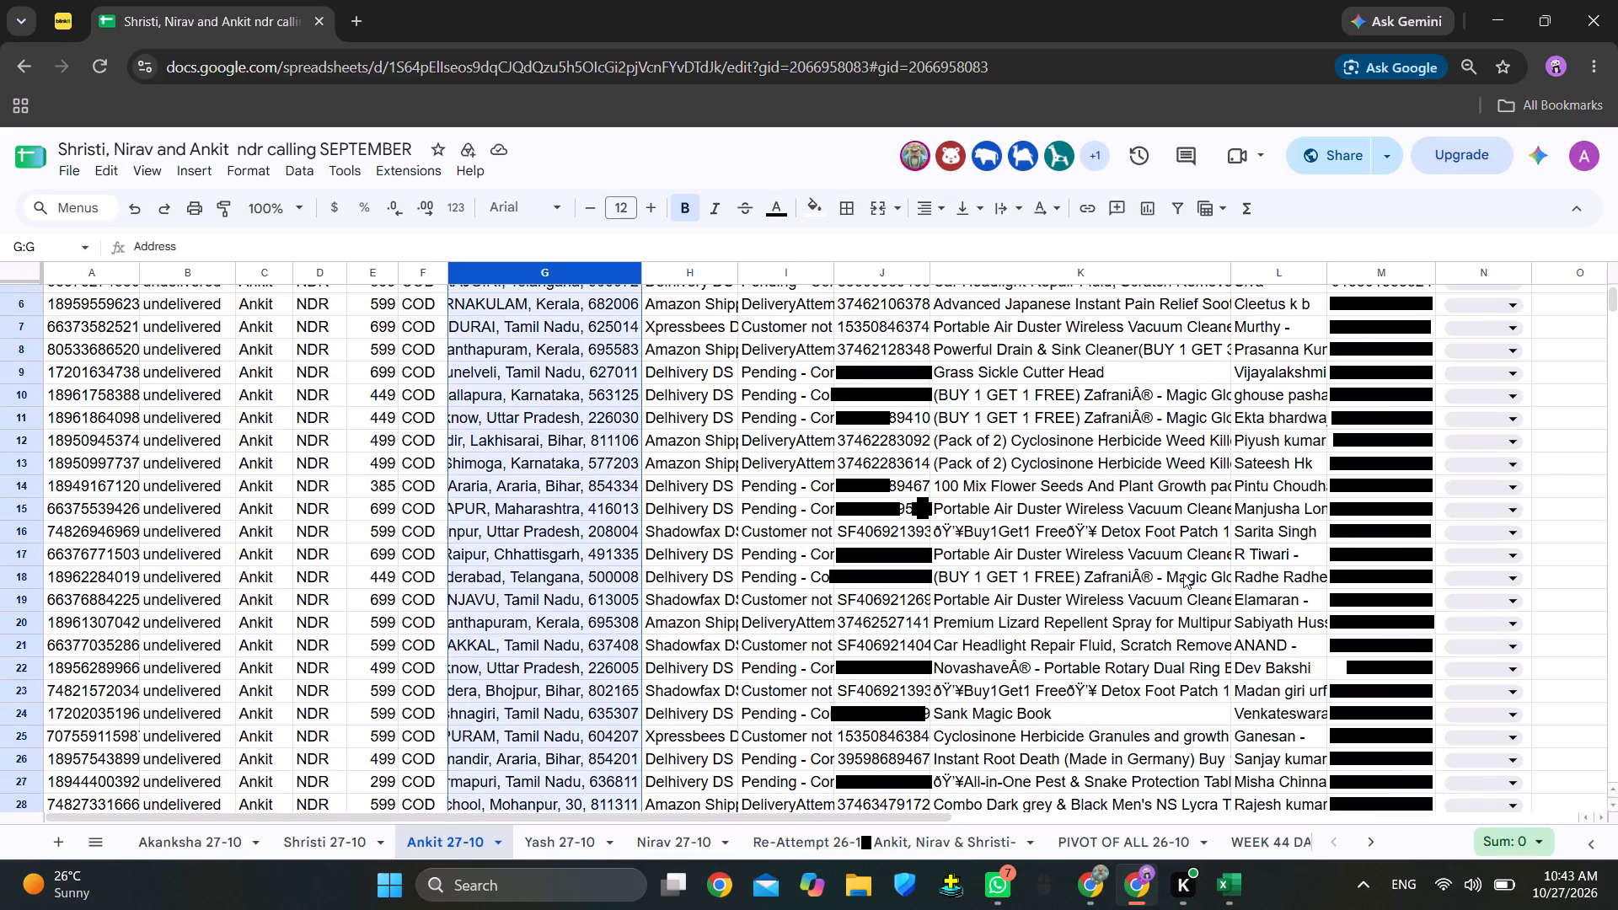
scroll(1184, 574, "down", 2)
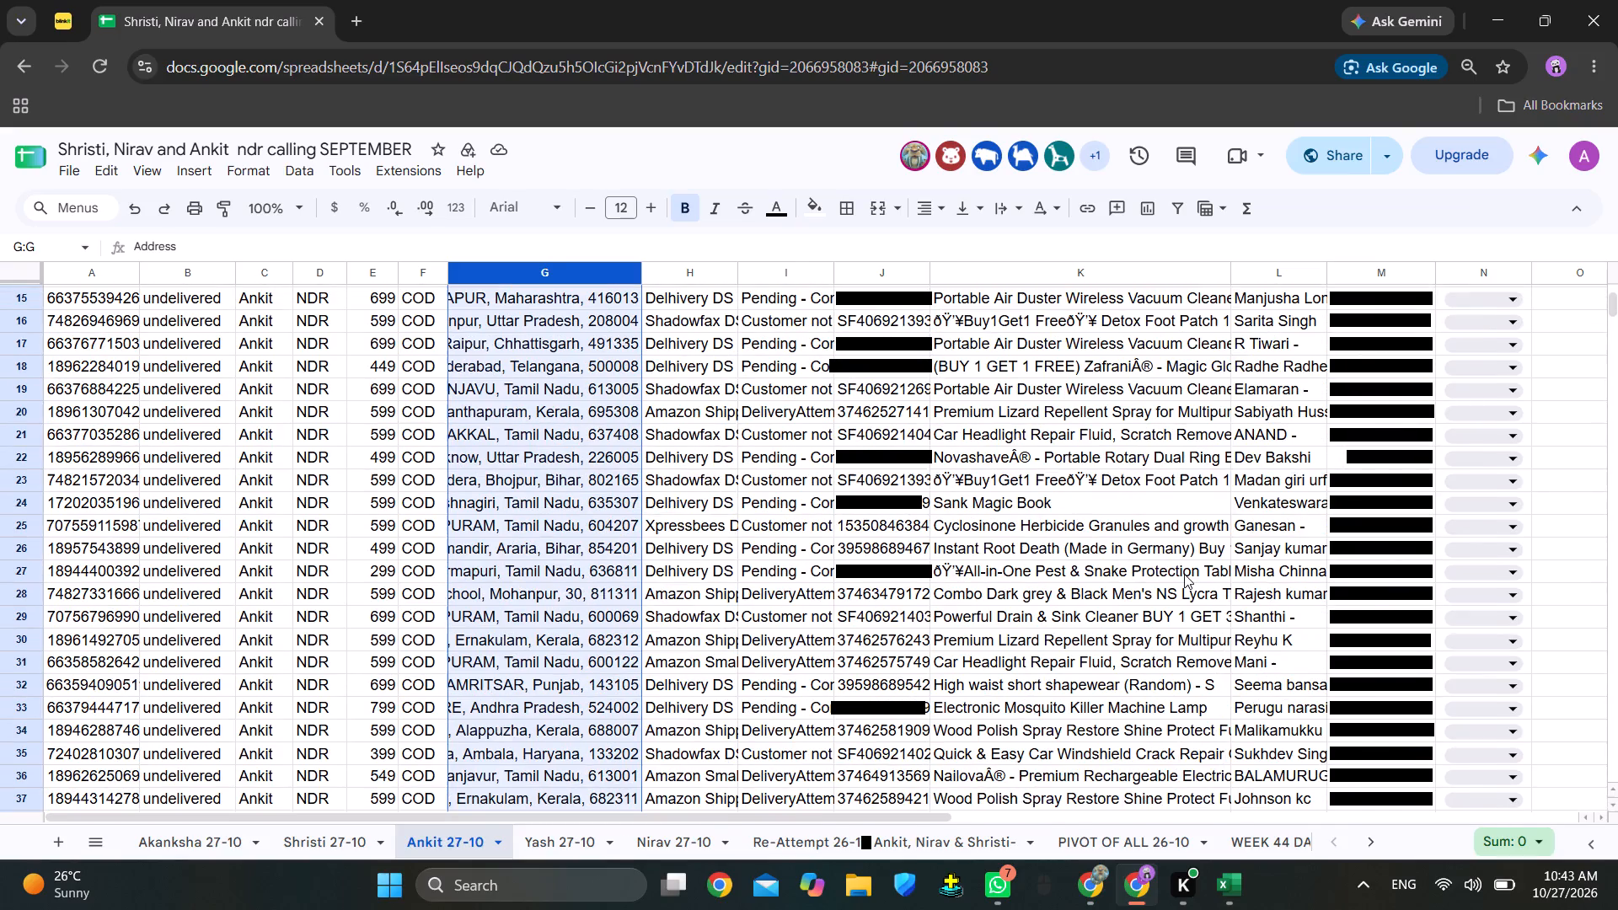
right_click(1201, 559)
scroll(1088, 471, "up", 2)
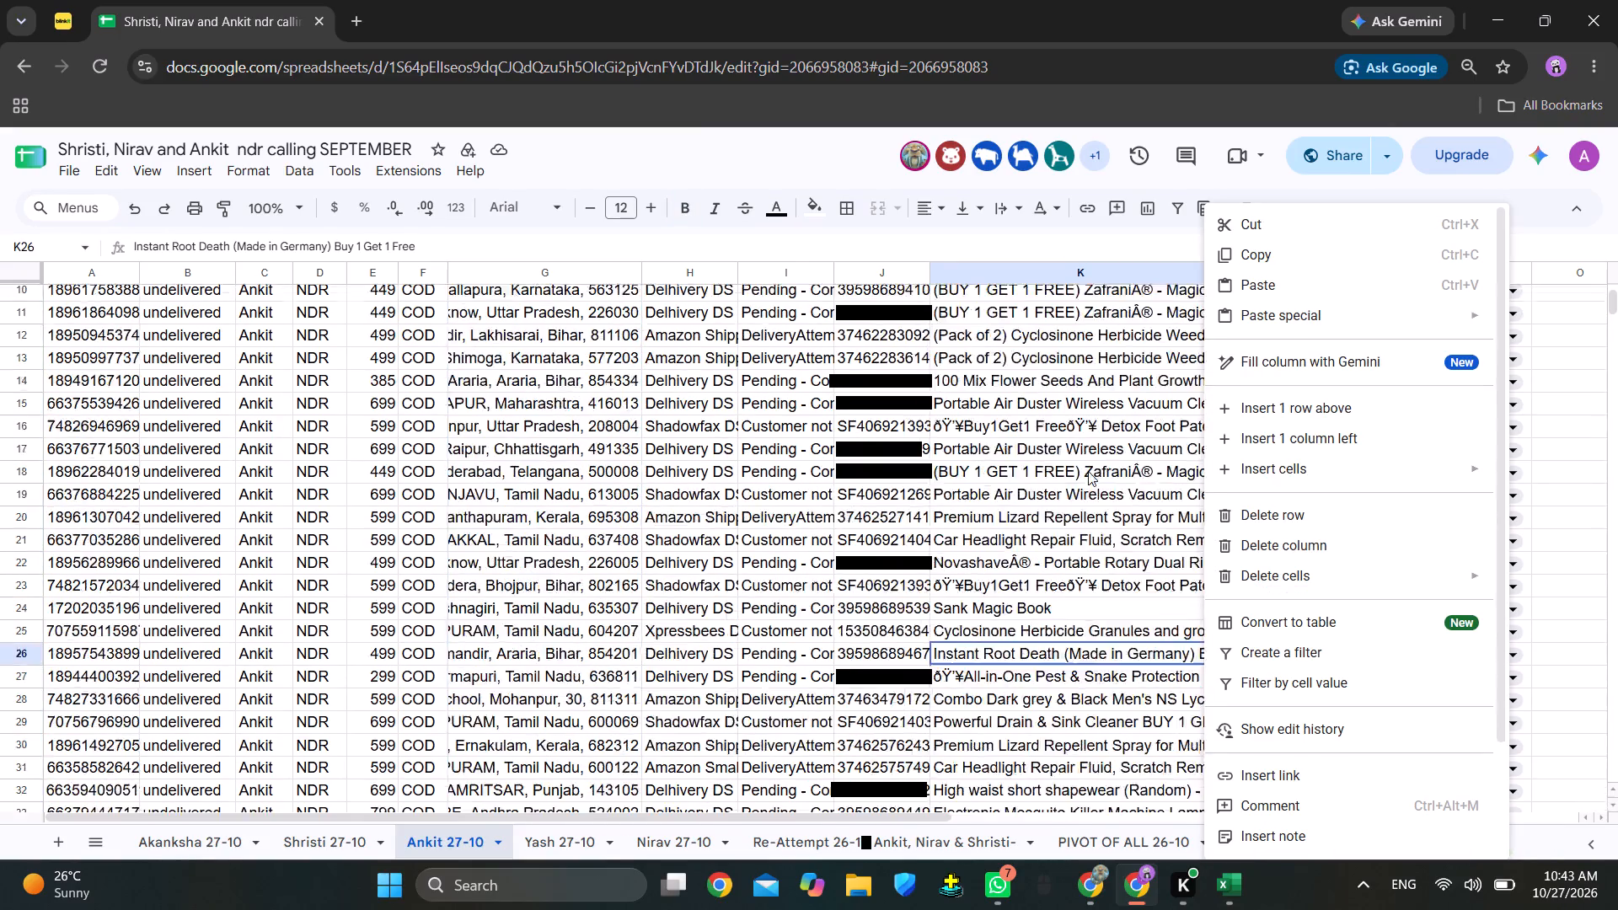
scroll(1088, 471, "up", 2)
scroll(1095, 447, "down", 2)
scroll(1095, 447, "up", 6)
scroll(1101, 373, "down", 1)
scroll(1101, 373, "up", 4)
scroll(1055, 292, "up", 1)
left_click(1065, 293)
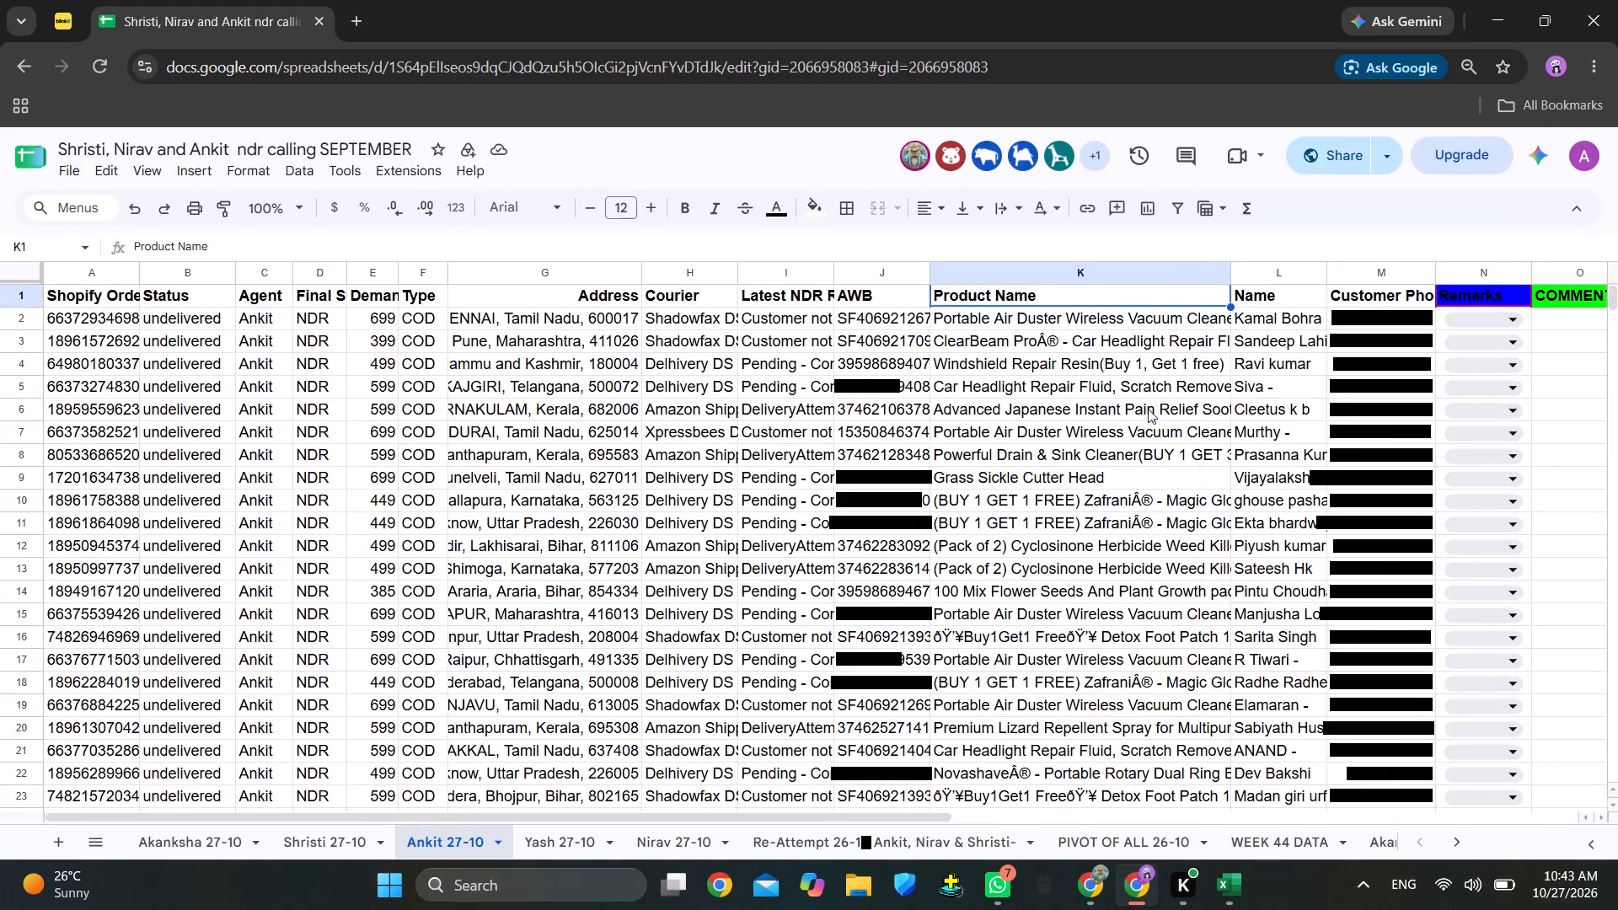
scroll(1071, 477, "left", 2)
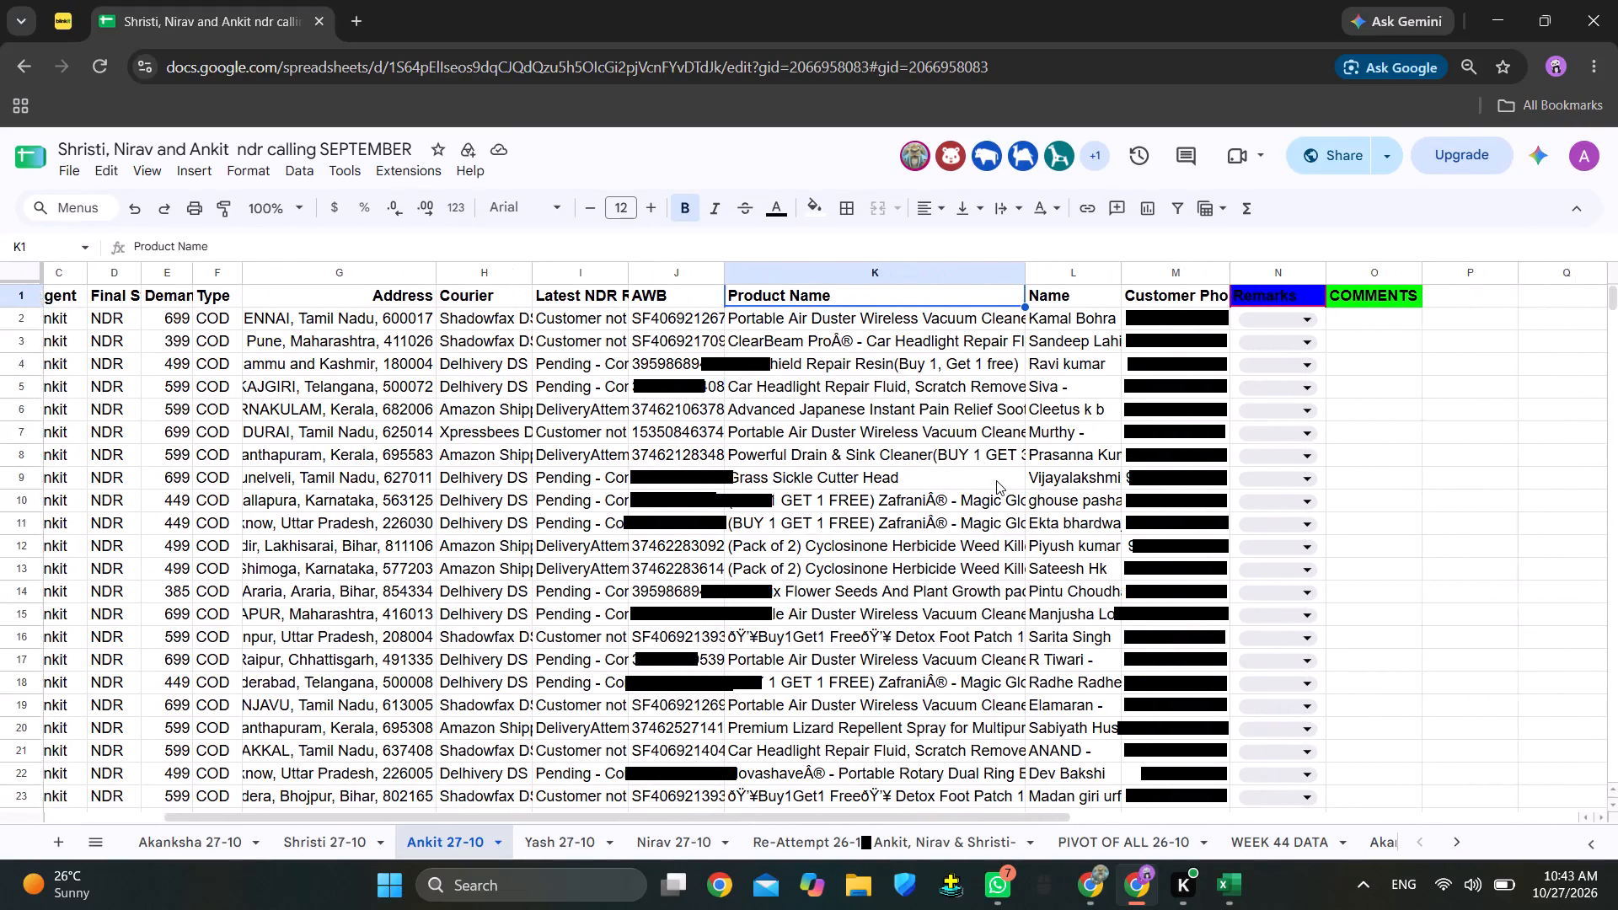
scroll(996, 480, "left", 2)
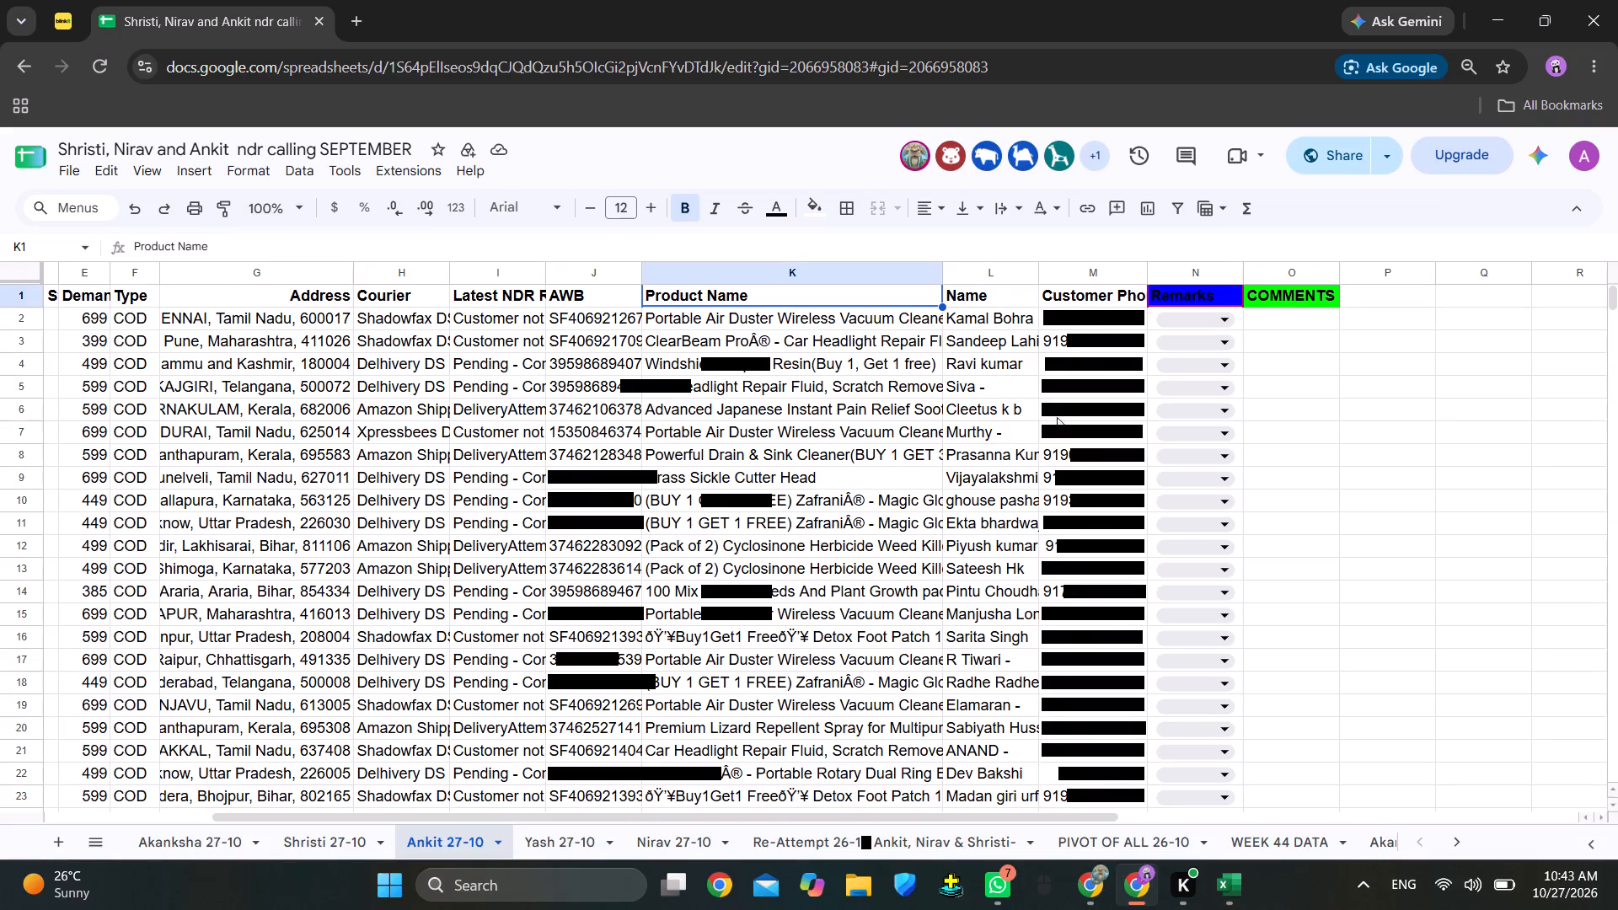
scroll(1211, 527, "down", 15)
scroll(1382, 568, "up", 1)
scroll(1388, 568, "down", 6)
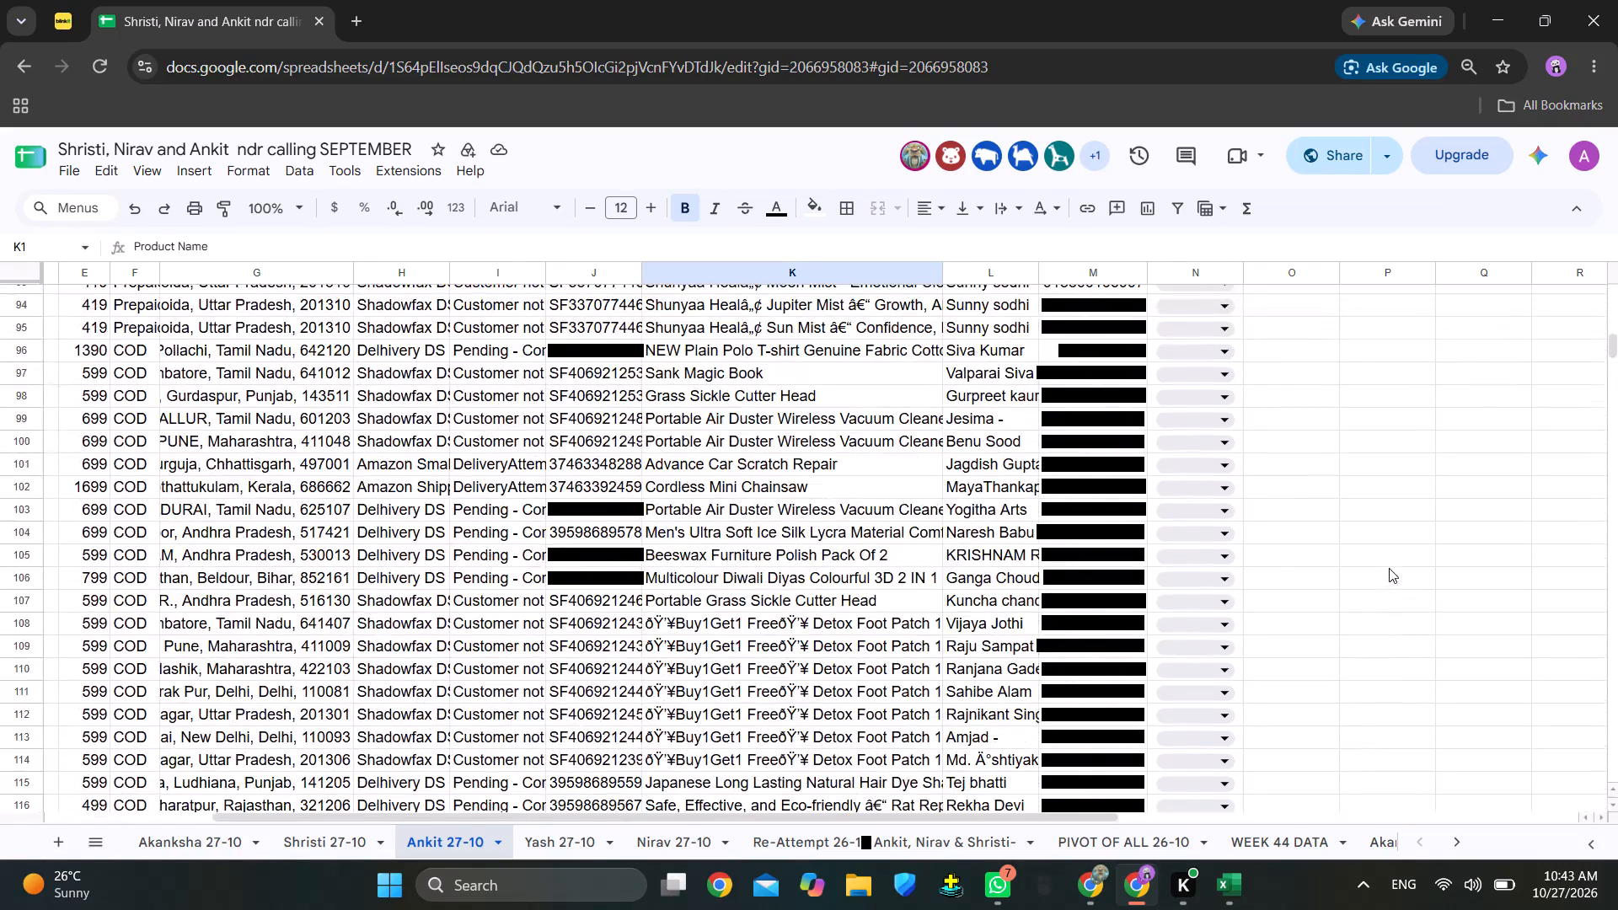
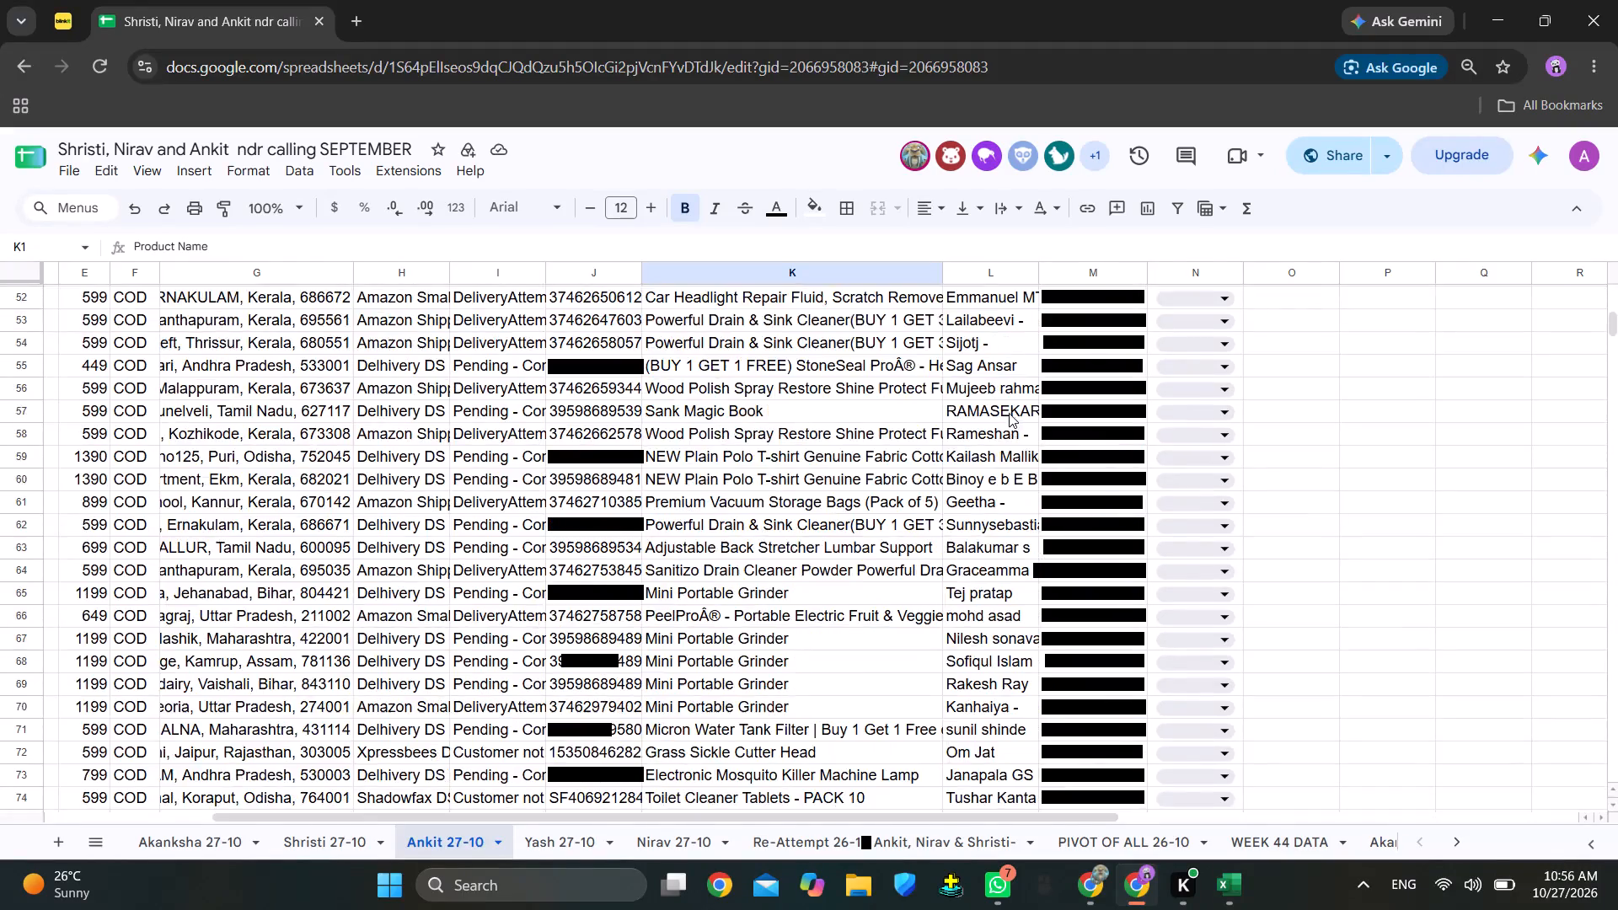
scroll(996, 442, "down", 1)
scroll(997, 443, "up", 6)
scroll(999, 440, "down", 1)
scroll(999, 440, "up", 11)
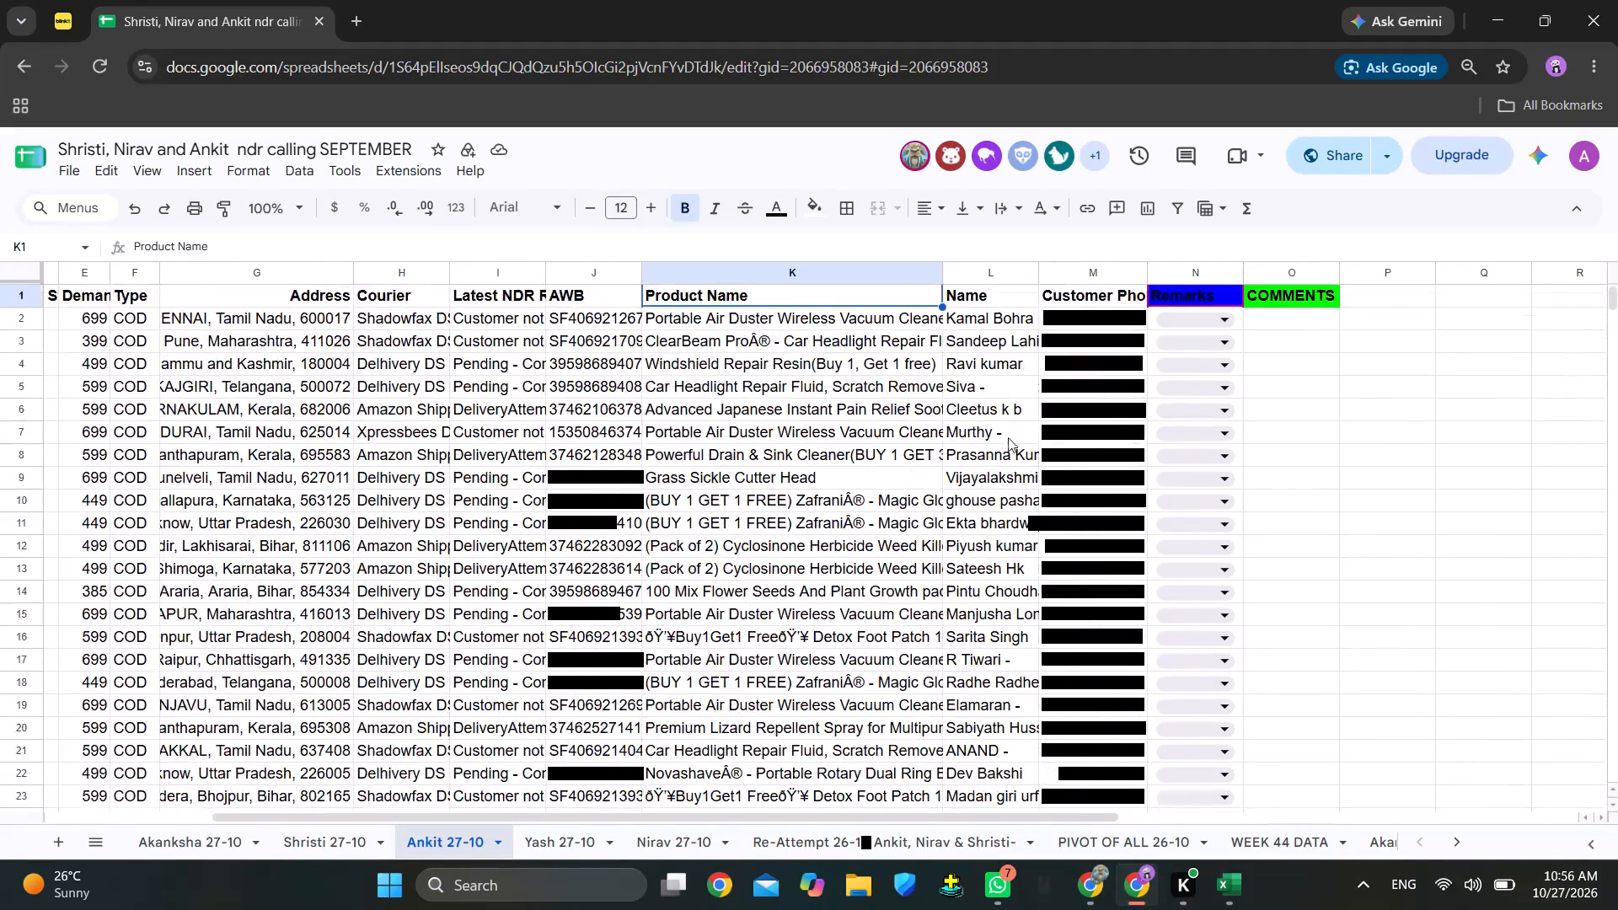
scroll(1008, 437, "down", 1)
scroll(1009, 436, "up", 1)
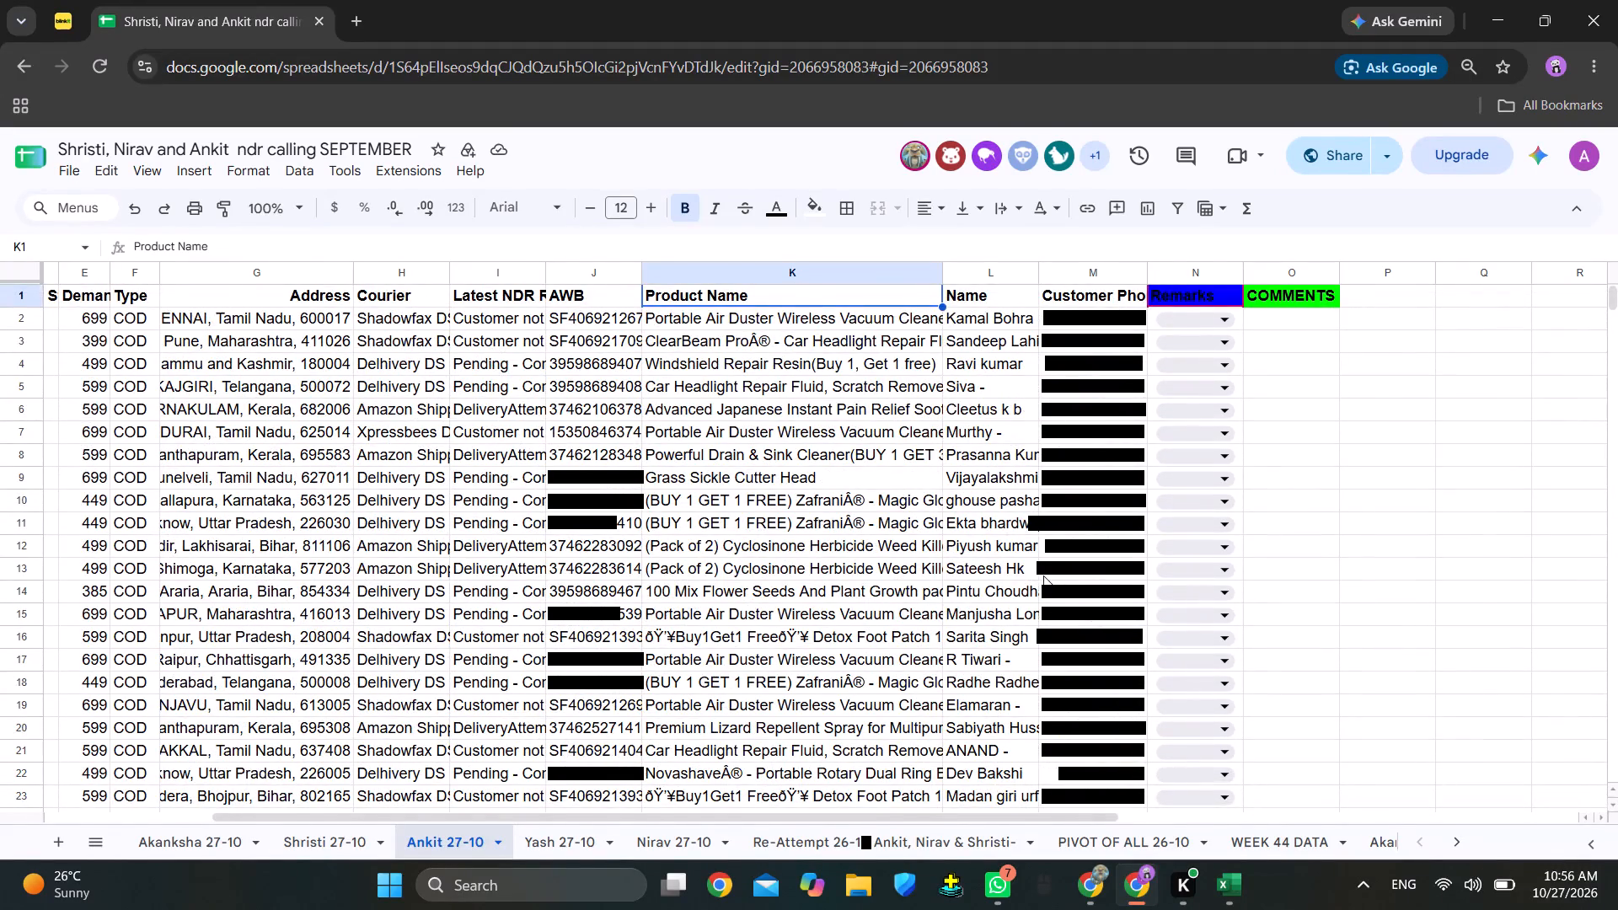
Review the undelivered orders on the Ankit 27-10 sheet from the first row down to about row 153, checking product, courier and customer columns.
scroll(1045, 575, "down", 1)
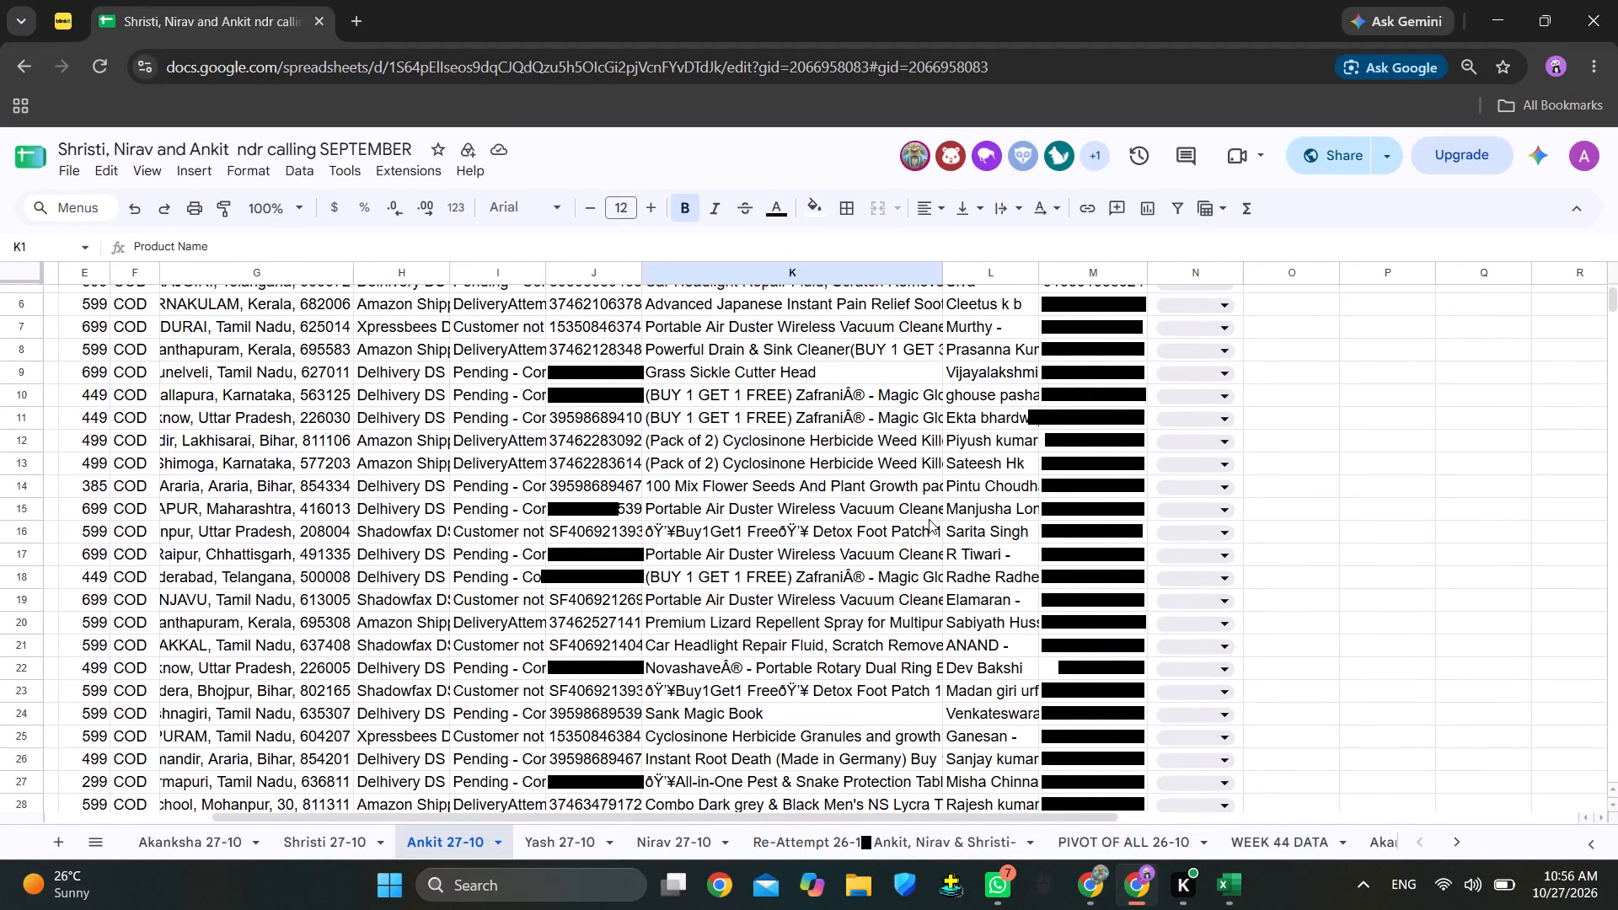
scroll(878, 549, "down", 1)
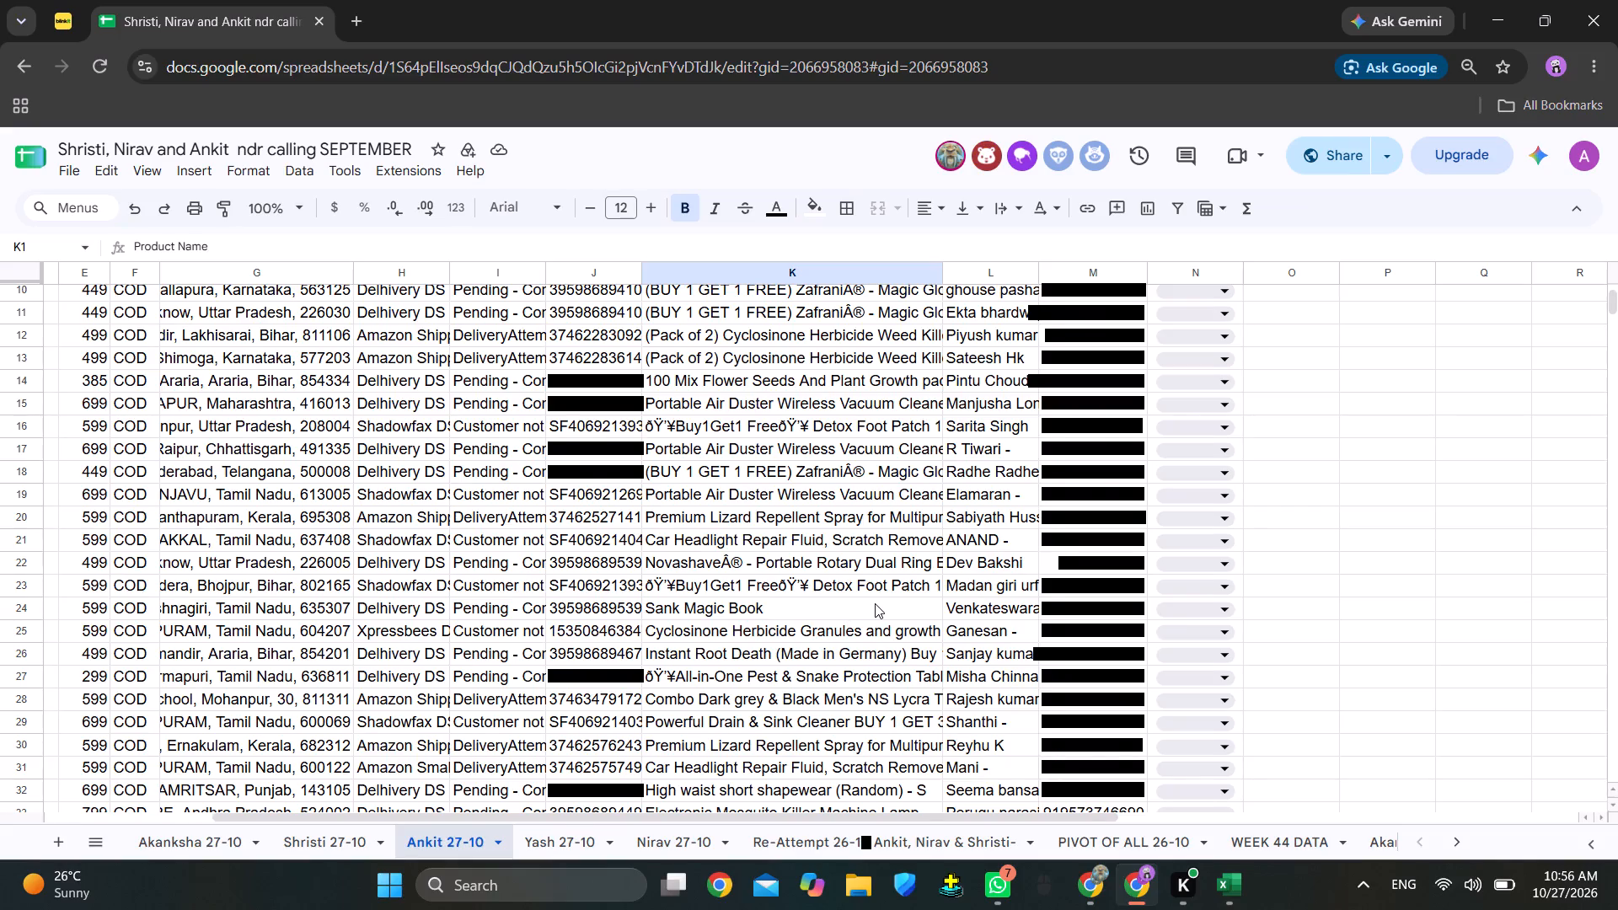
scroll(875, 603, "down", 1)
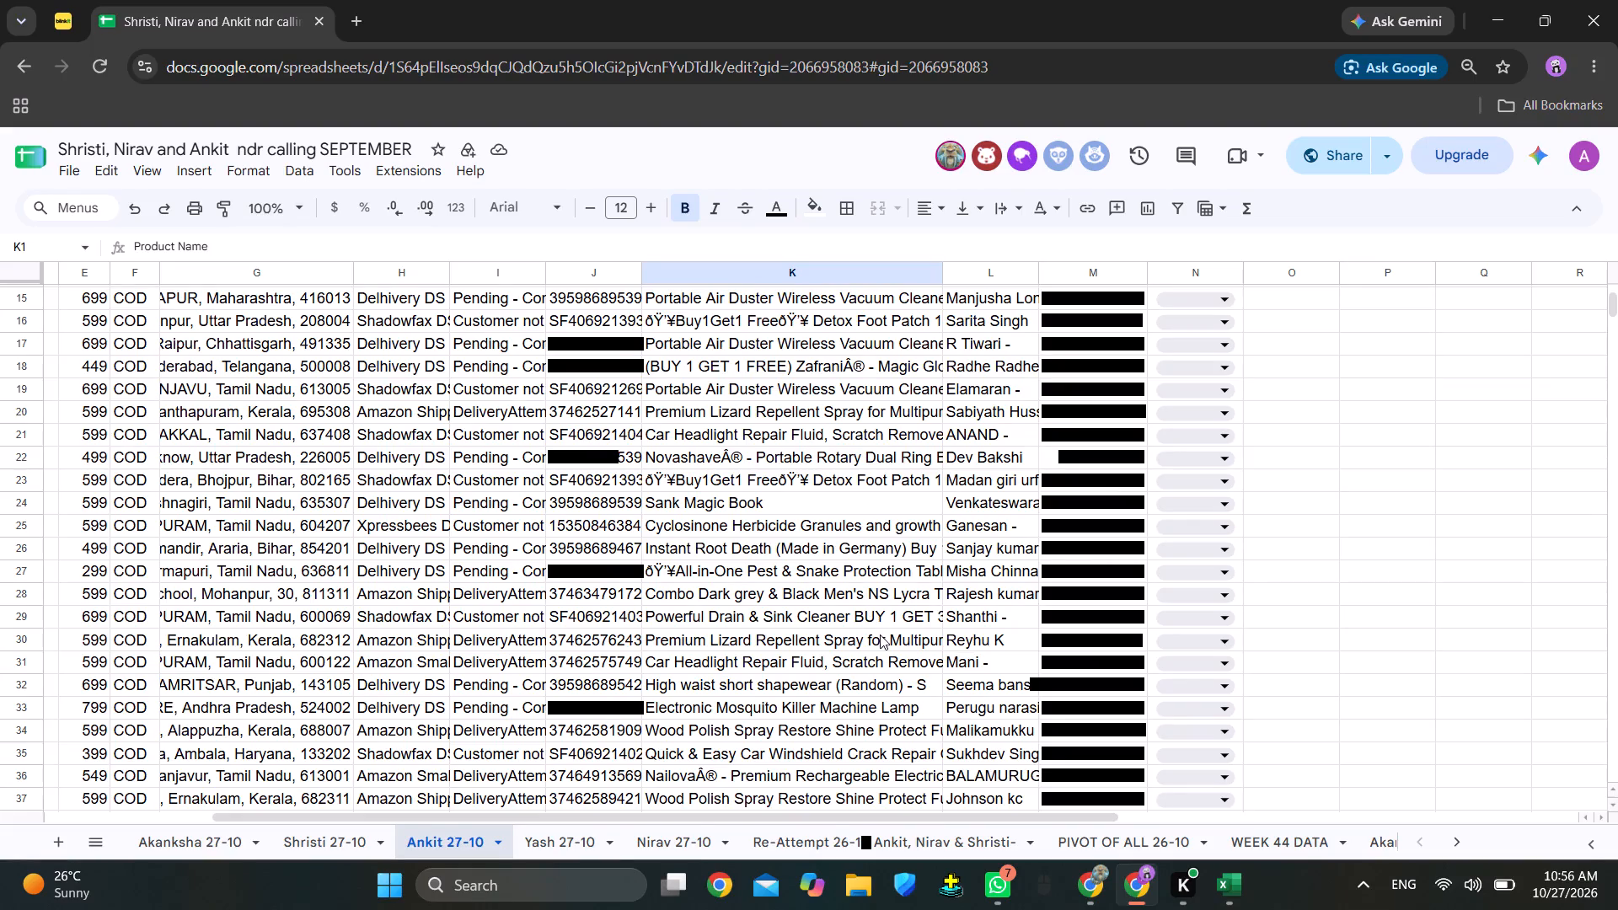
scroll(906, 603, "down", 1)
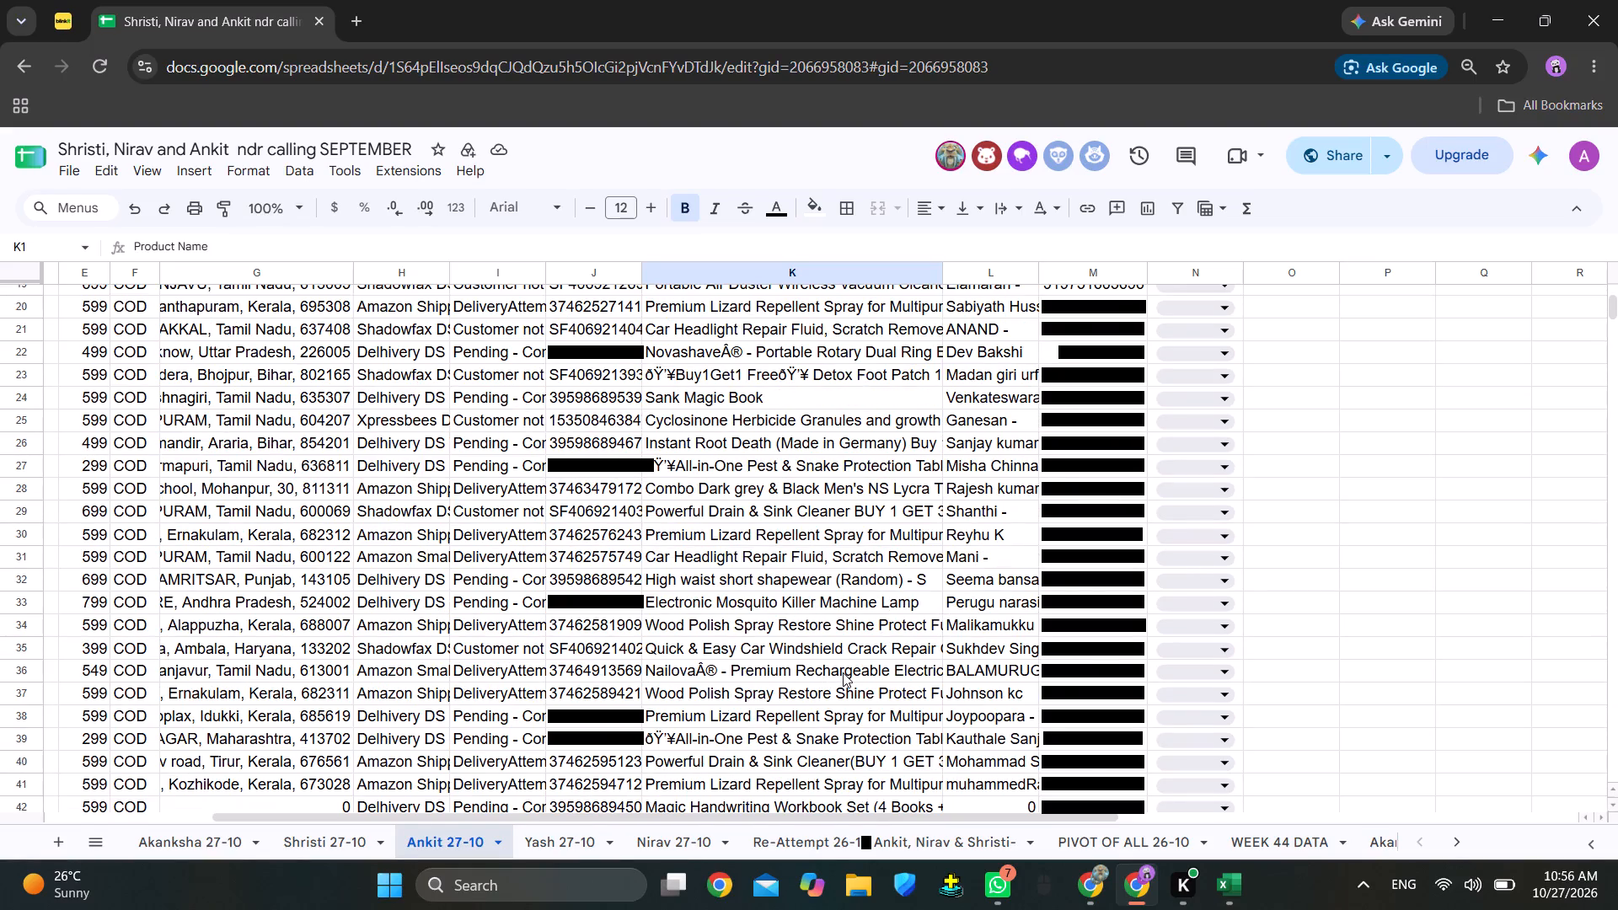
scroll(836, 693, "down", 1)
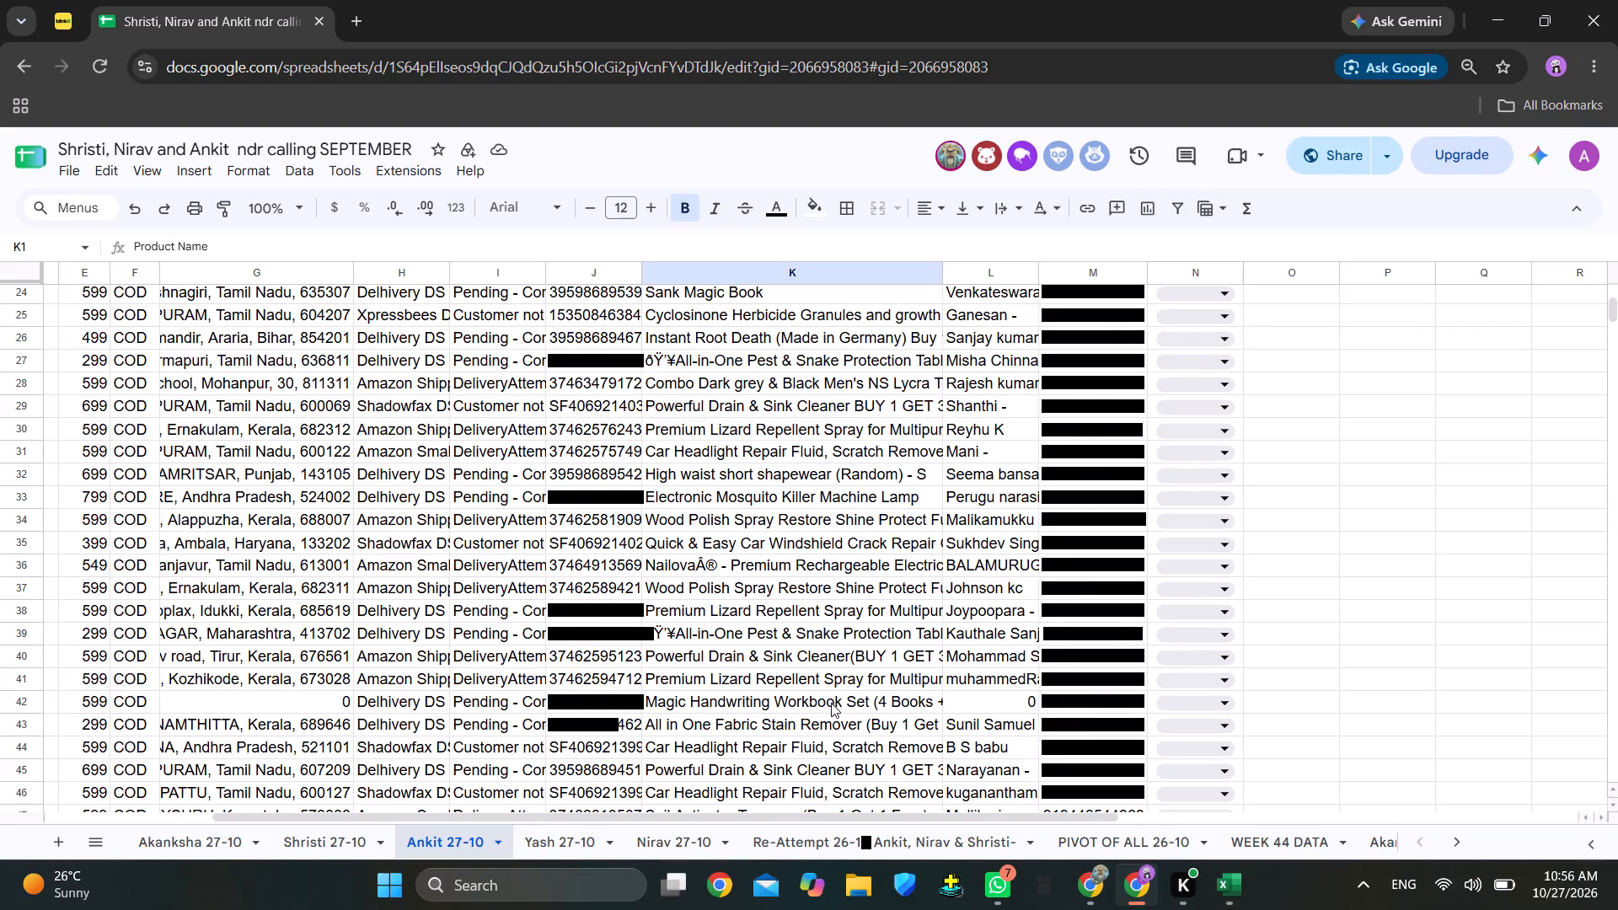
scroll(831, 703, "down", 1)
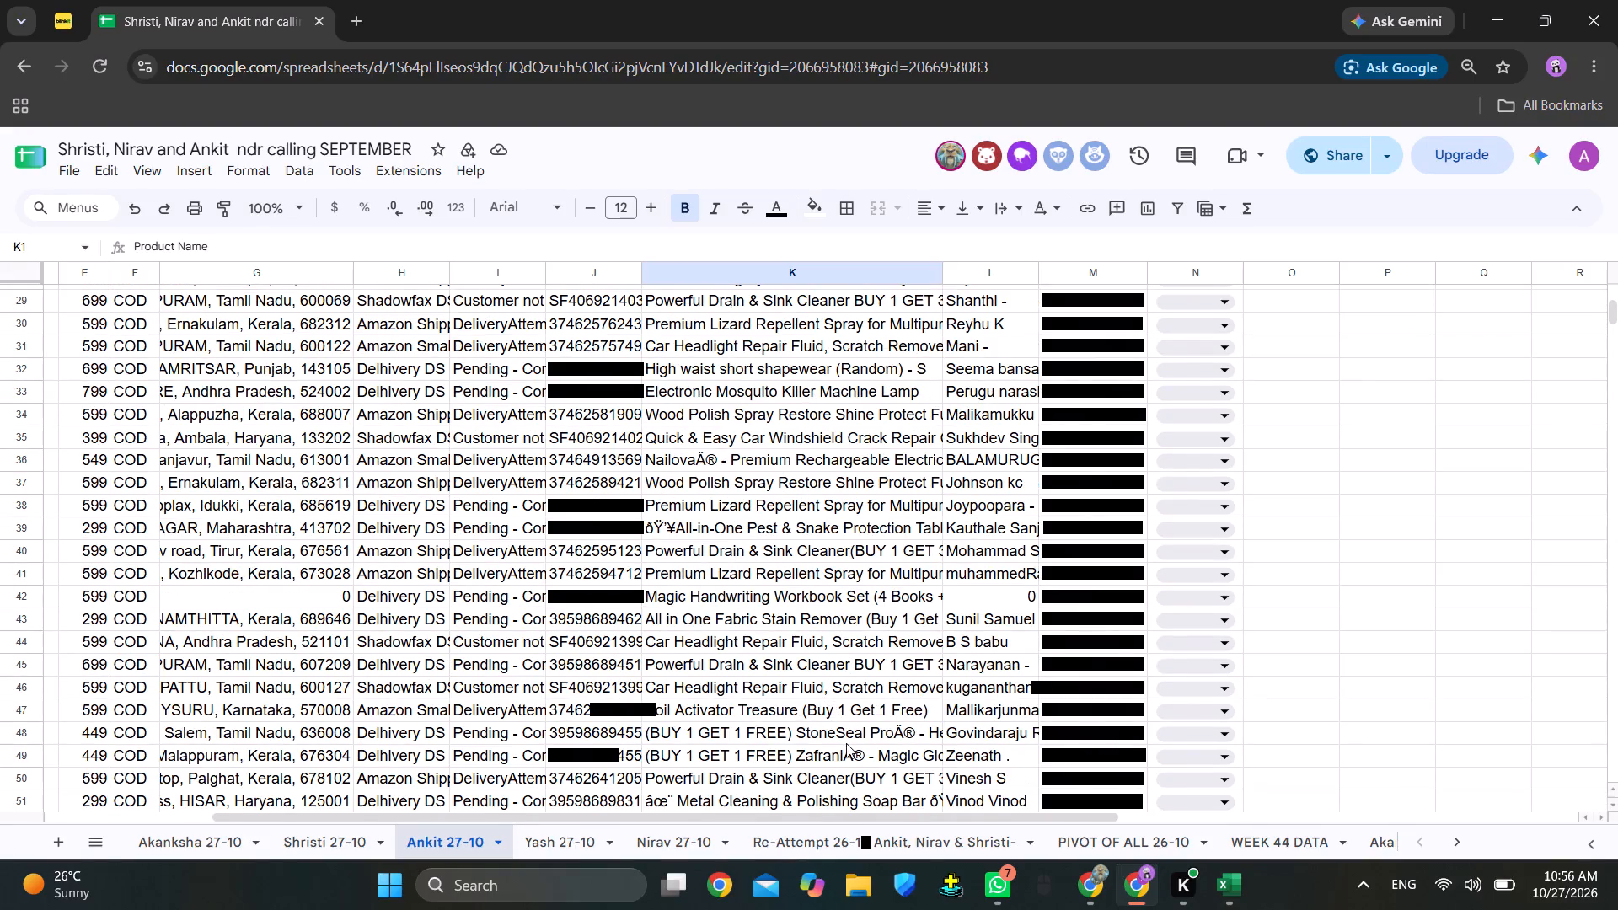
scroll(856, 694, "down", 1)
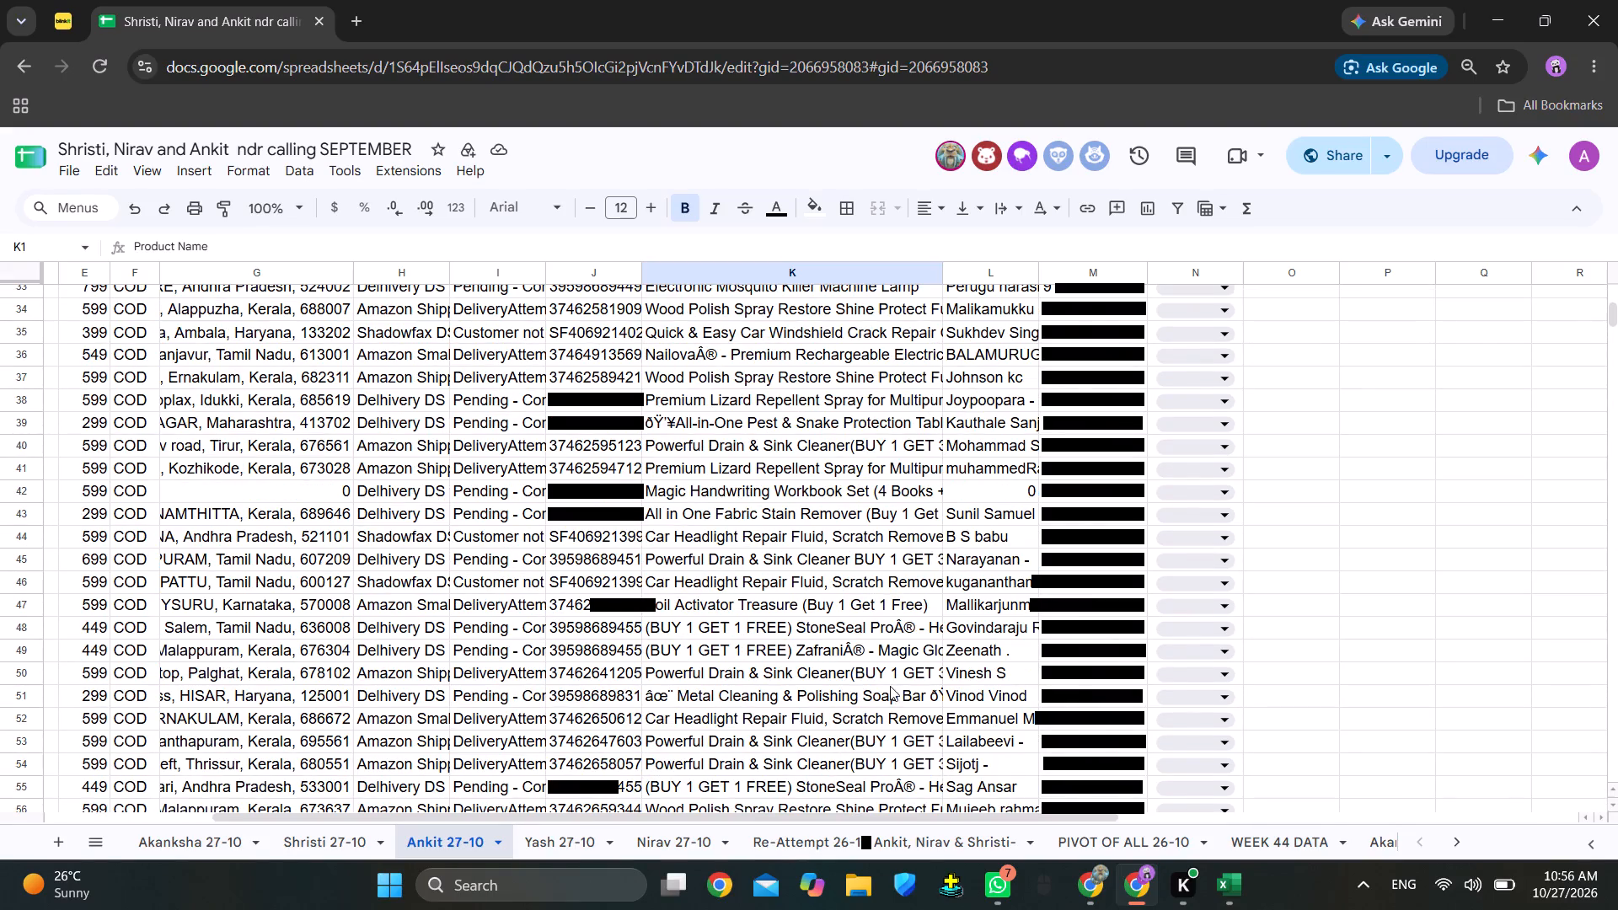
scroll(886, 691, "down", 1)
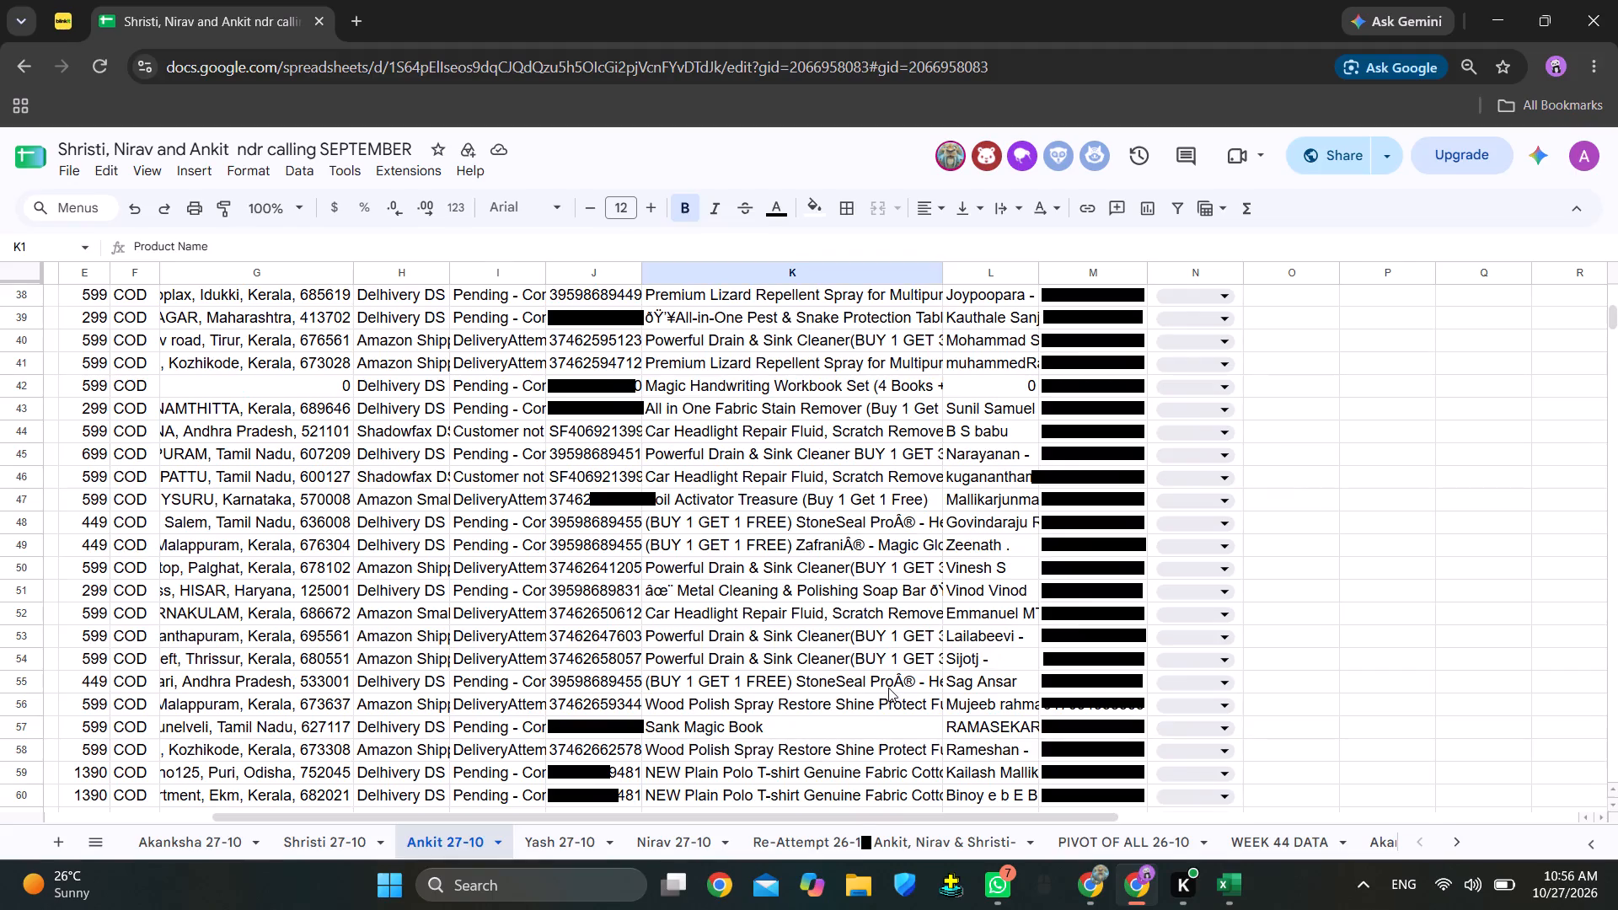
scroll(864, 707, "down", 1)
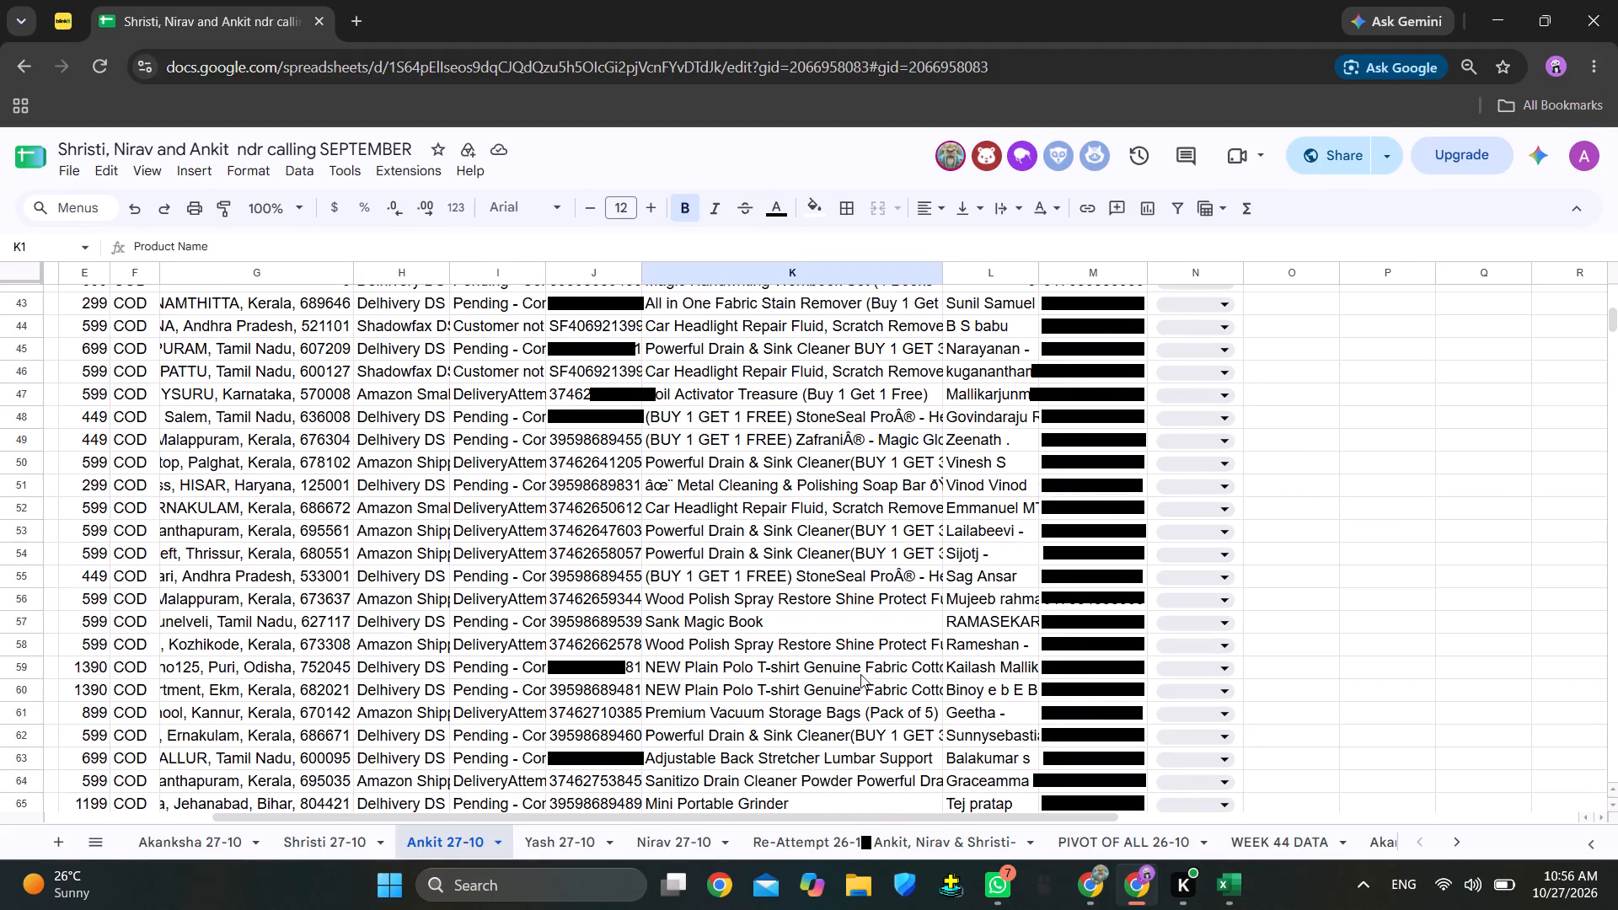
scroll(867, 682, "down", 1)
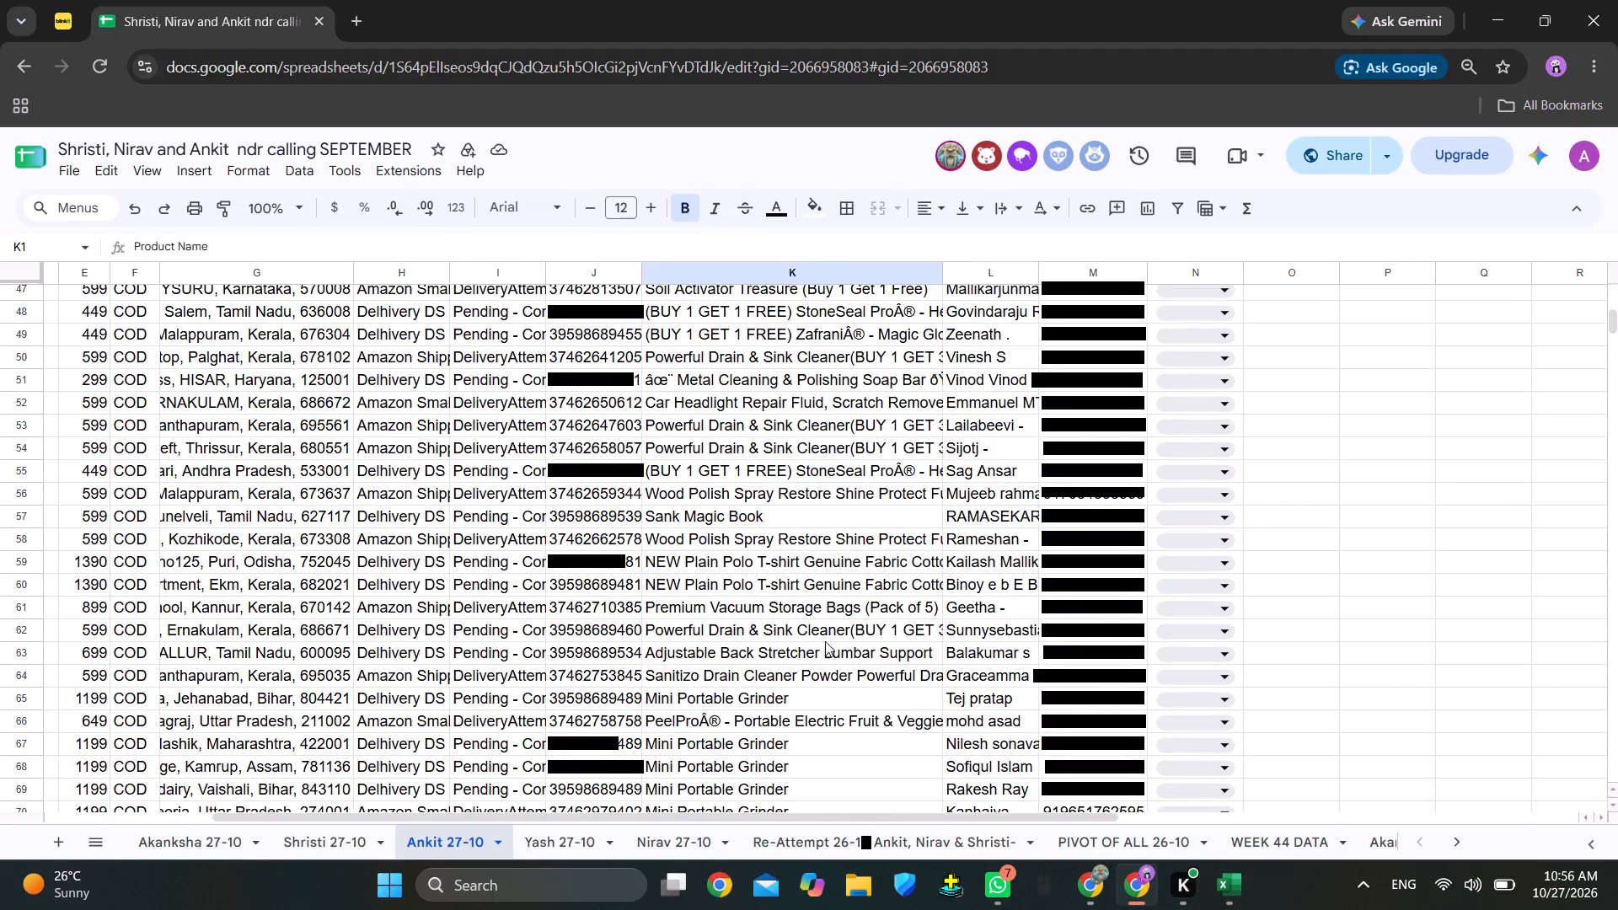
scroll(849, 637, "down", 1)
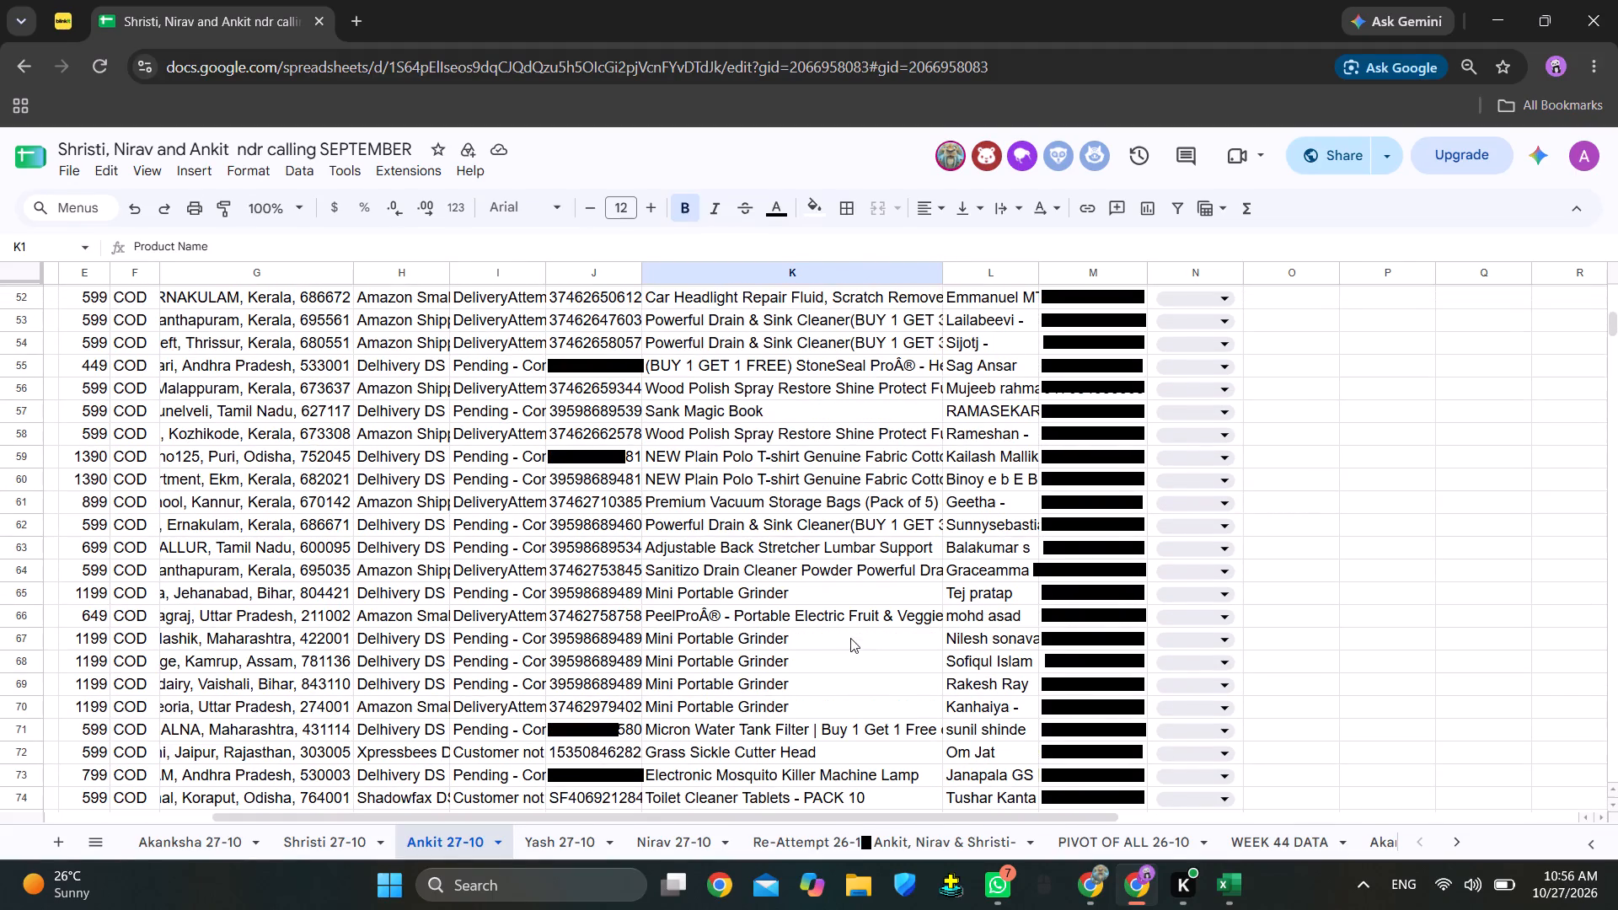
scroll(861, 620, "down", 1)
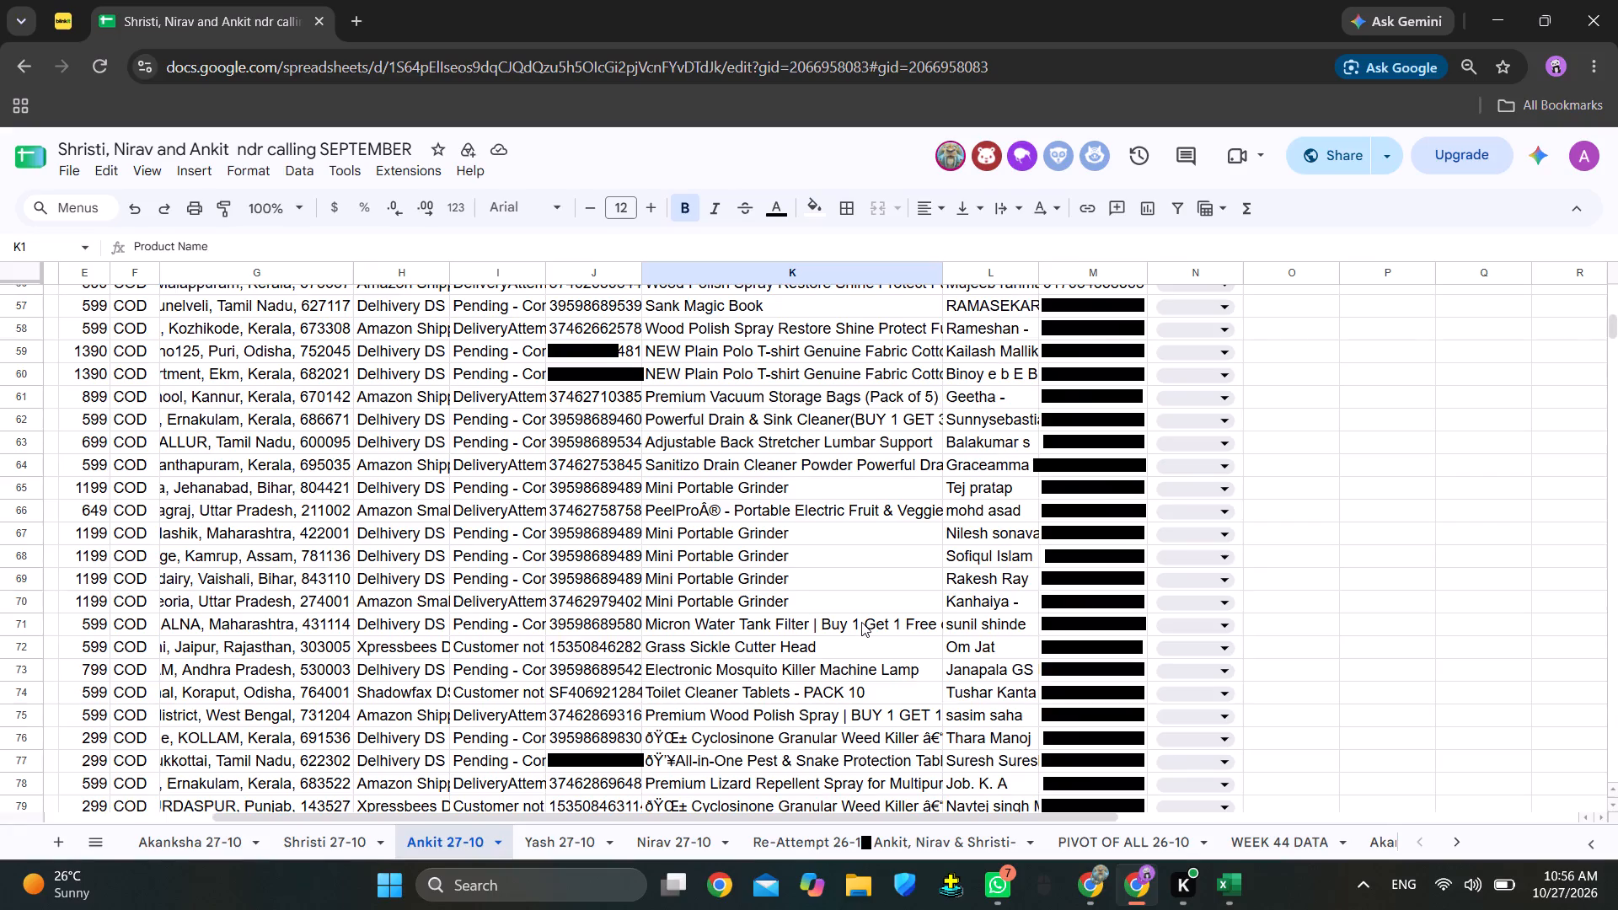
scroll(861, 640, "down", 1)
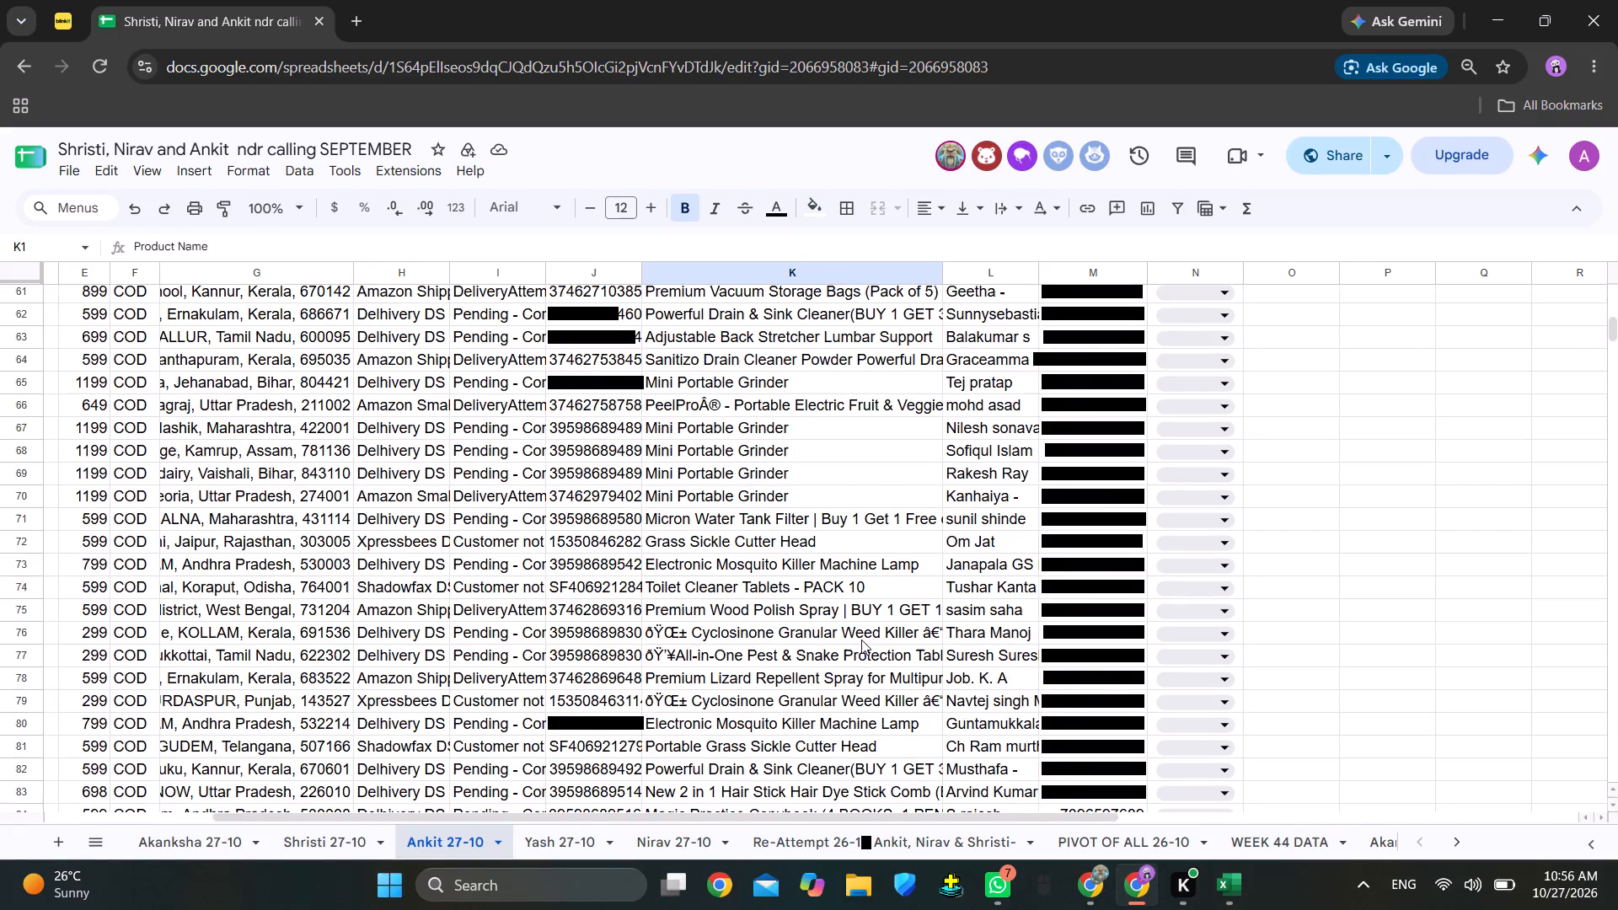
scroll(861, 642, "down", 1)
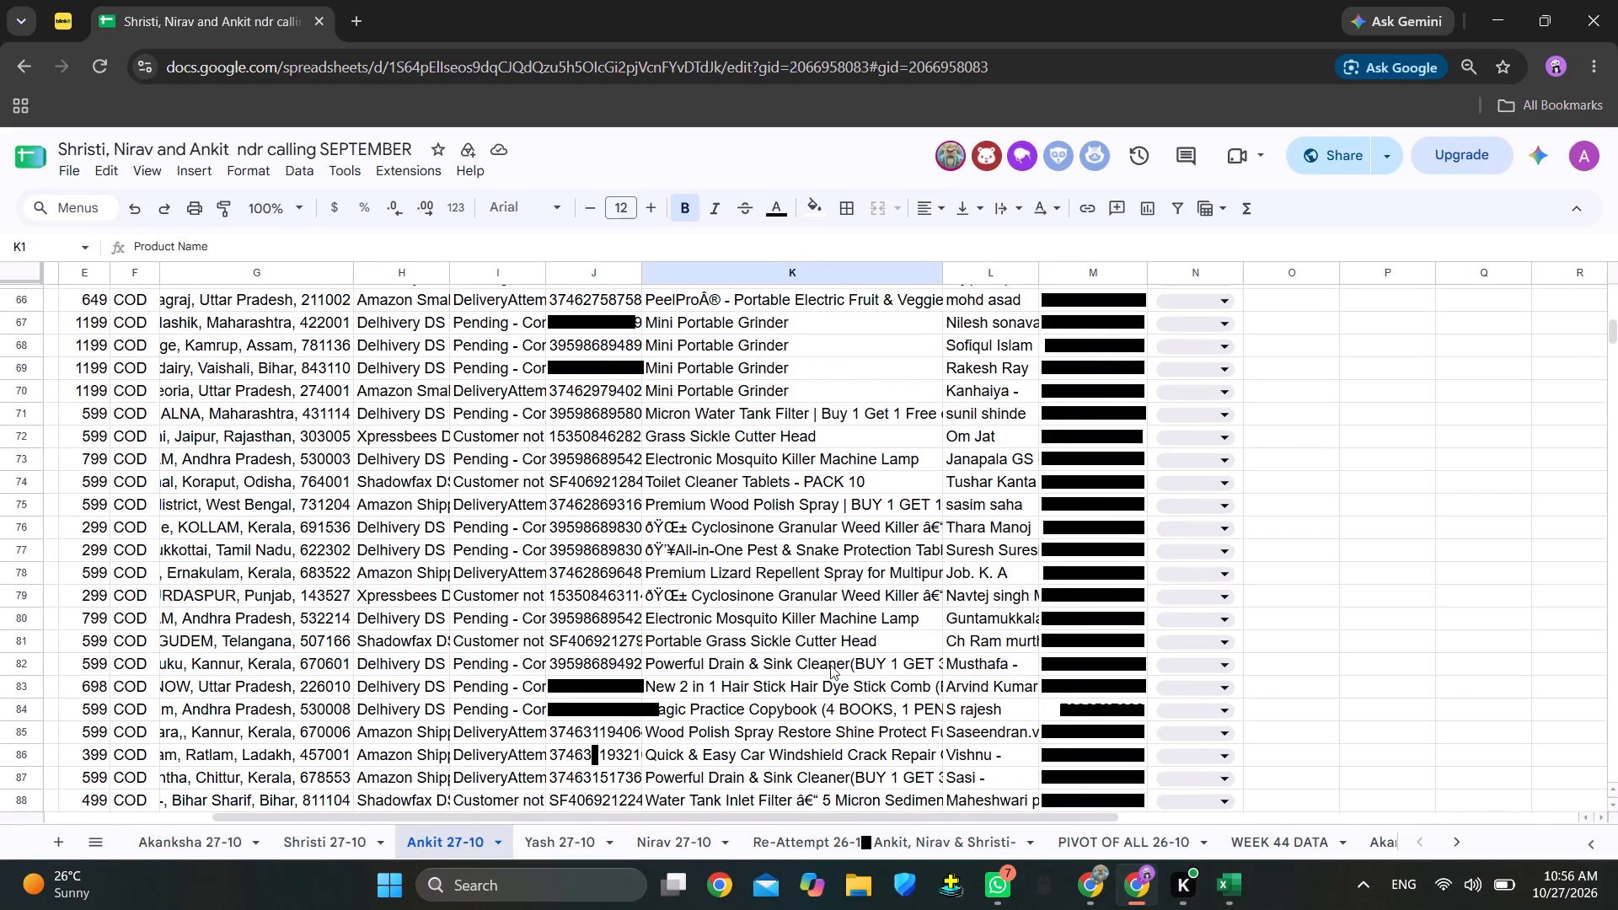
scroll(844, 659, "down", 1)
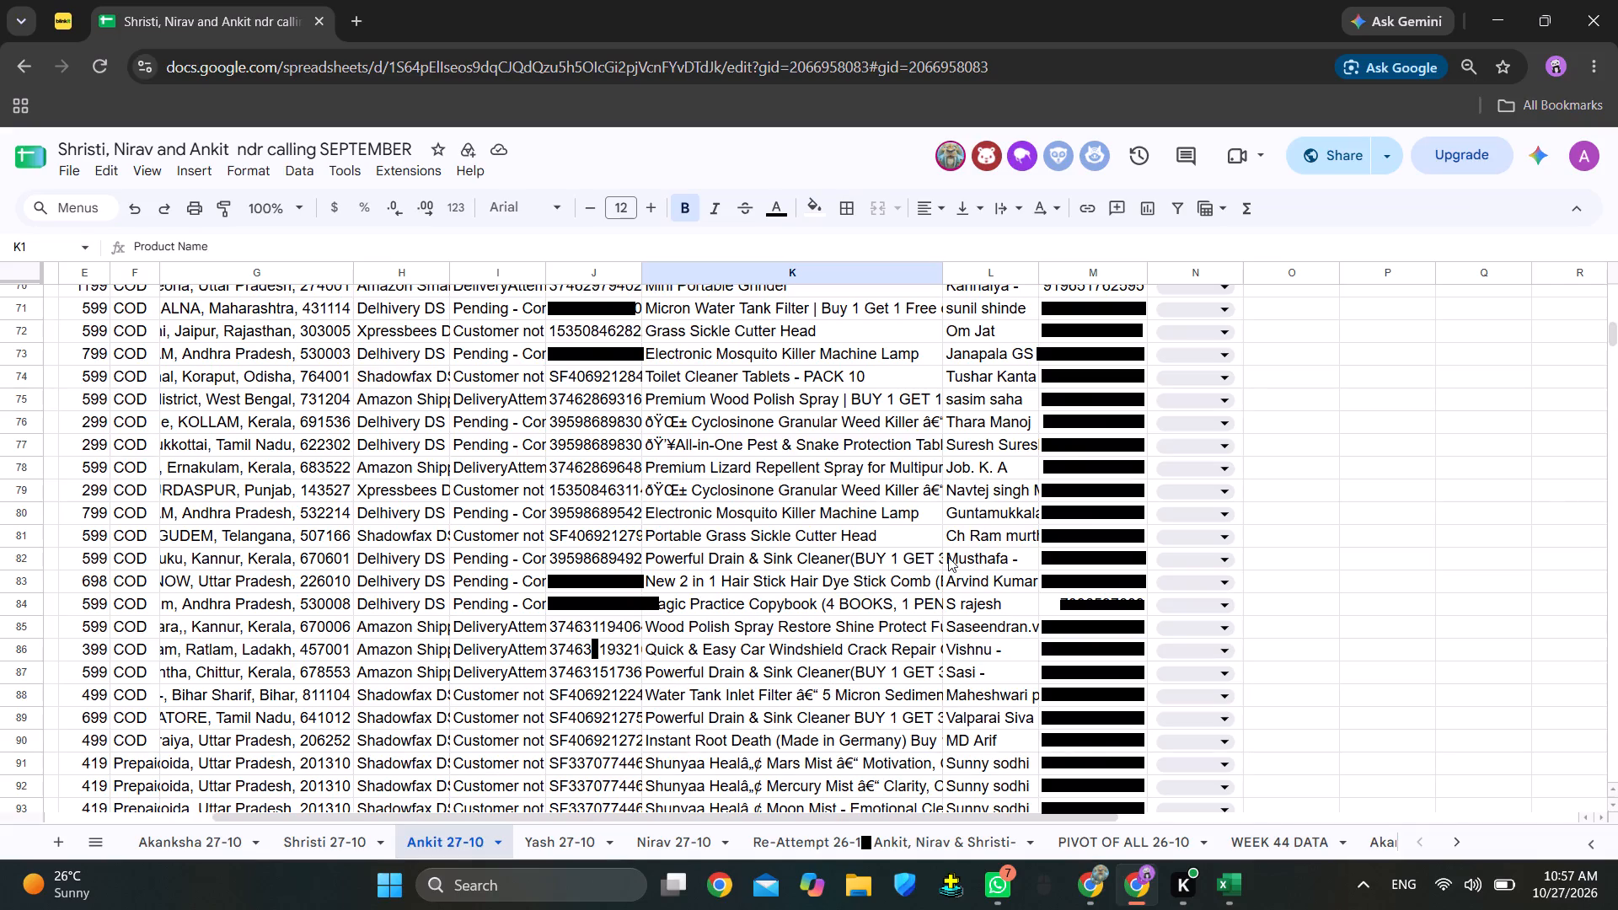
scroll(890, 619, "down", 1)
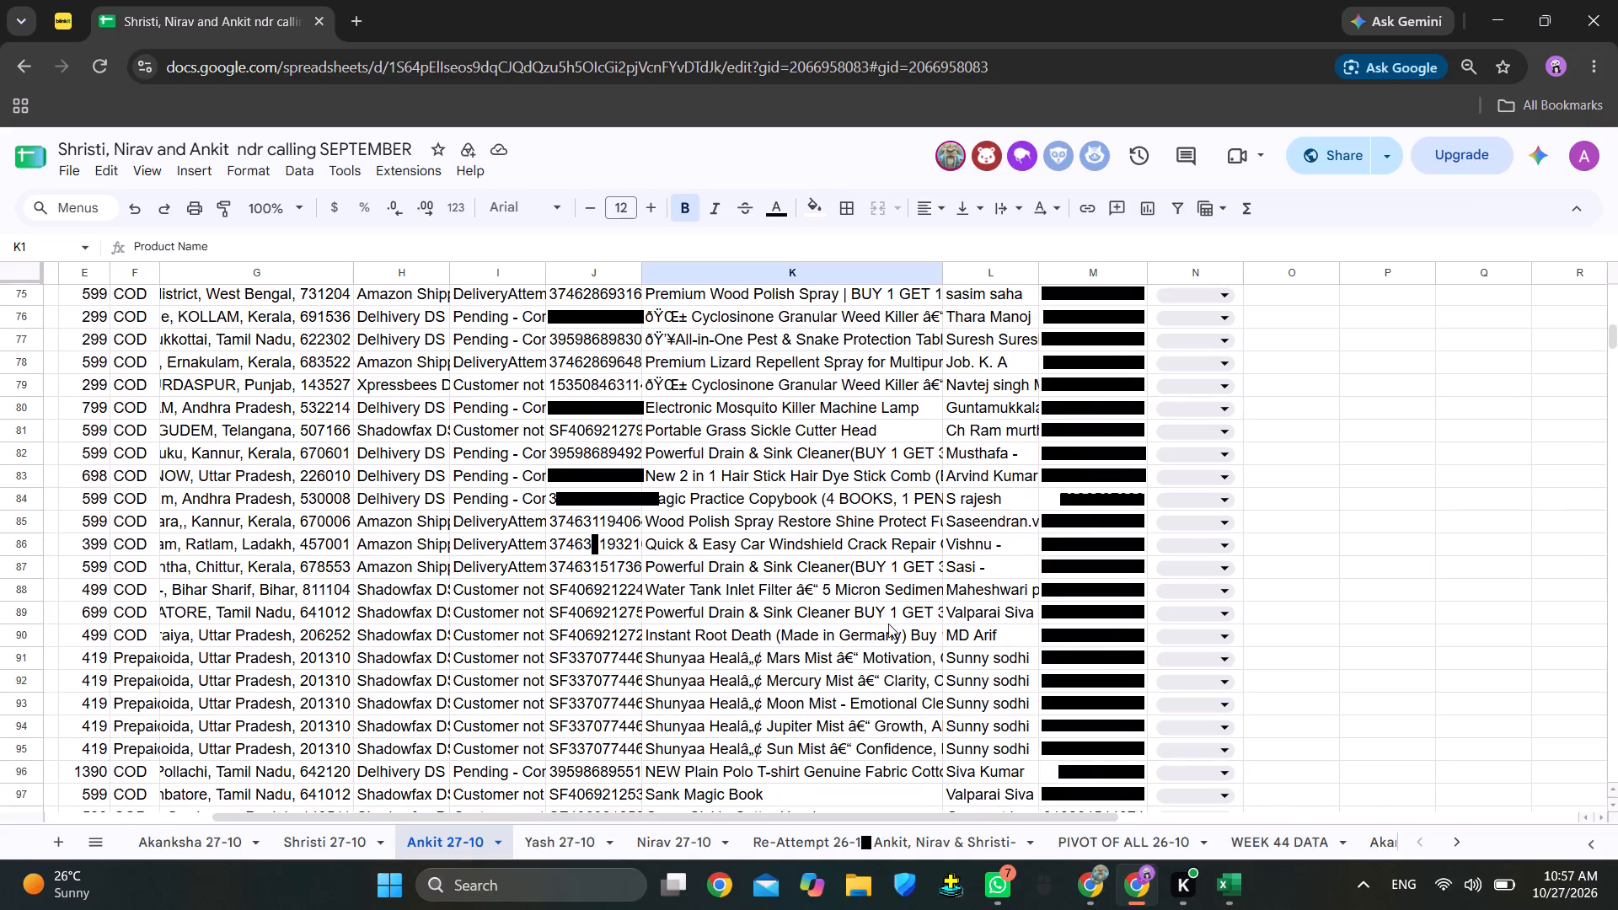
scroll(888, 636, "up", 1)
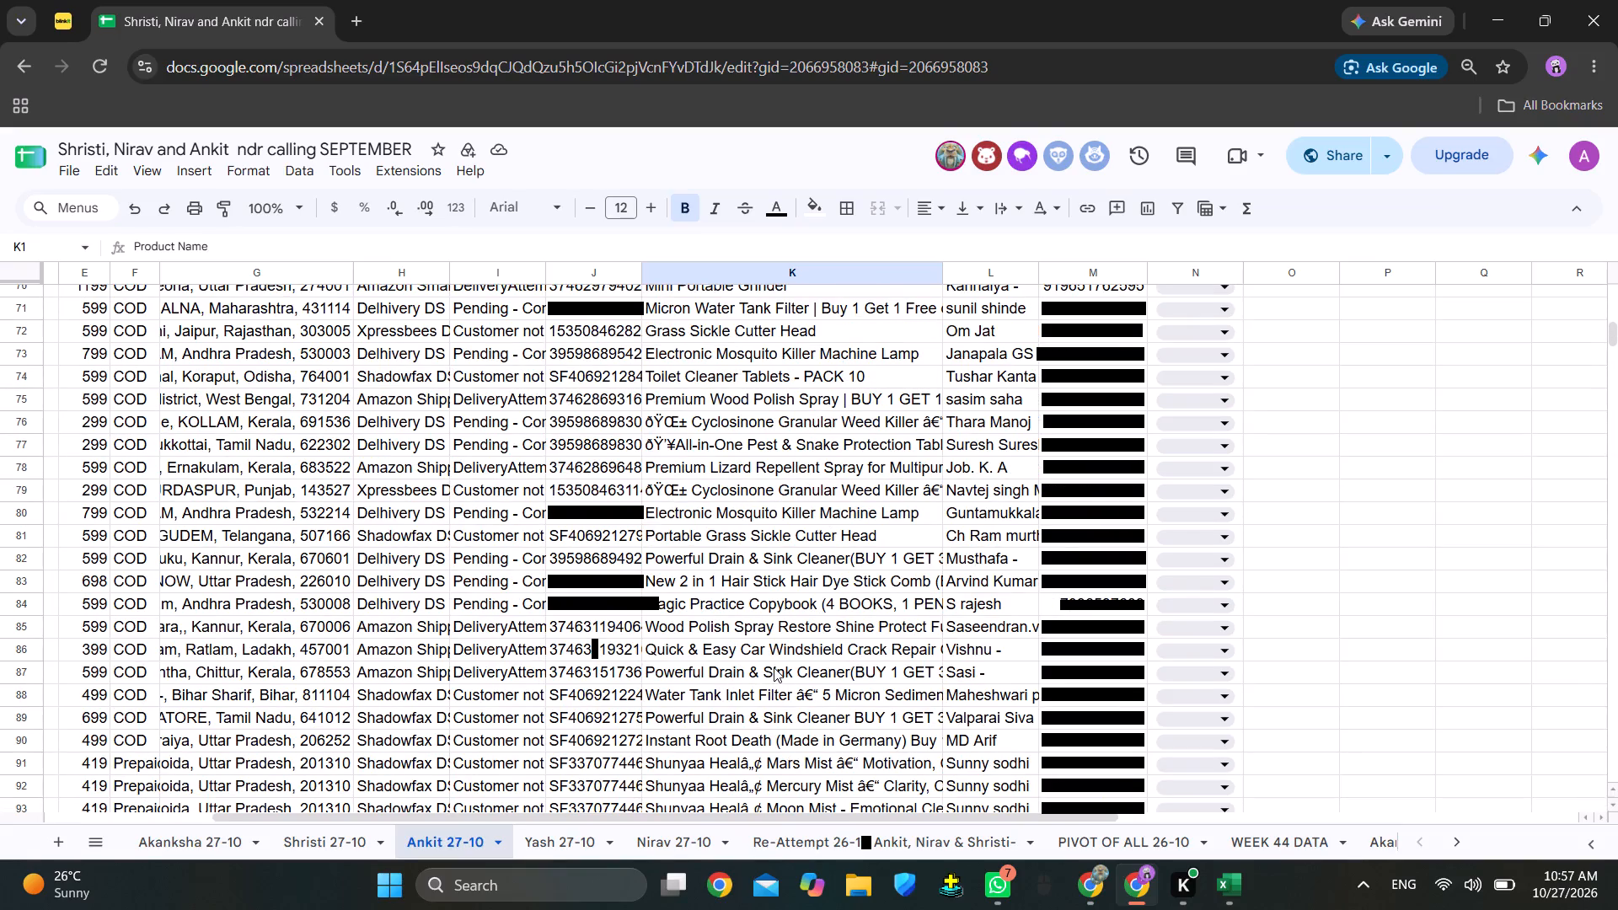
scroll(790, 667, "down", 1)
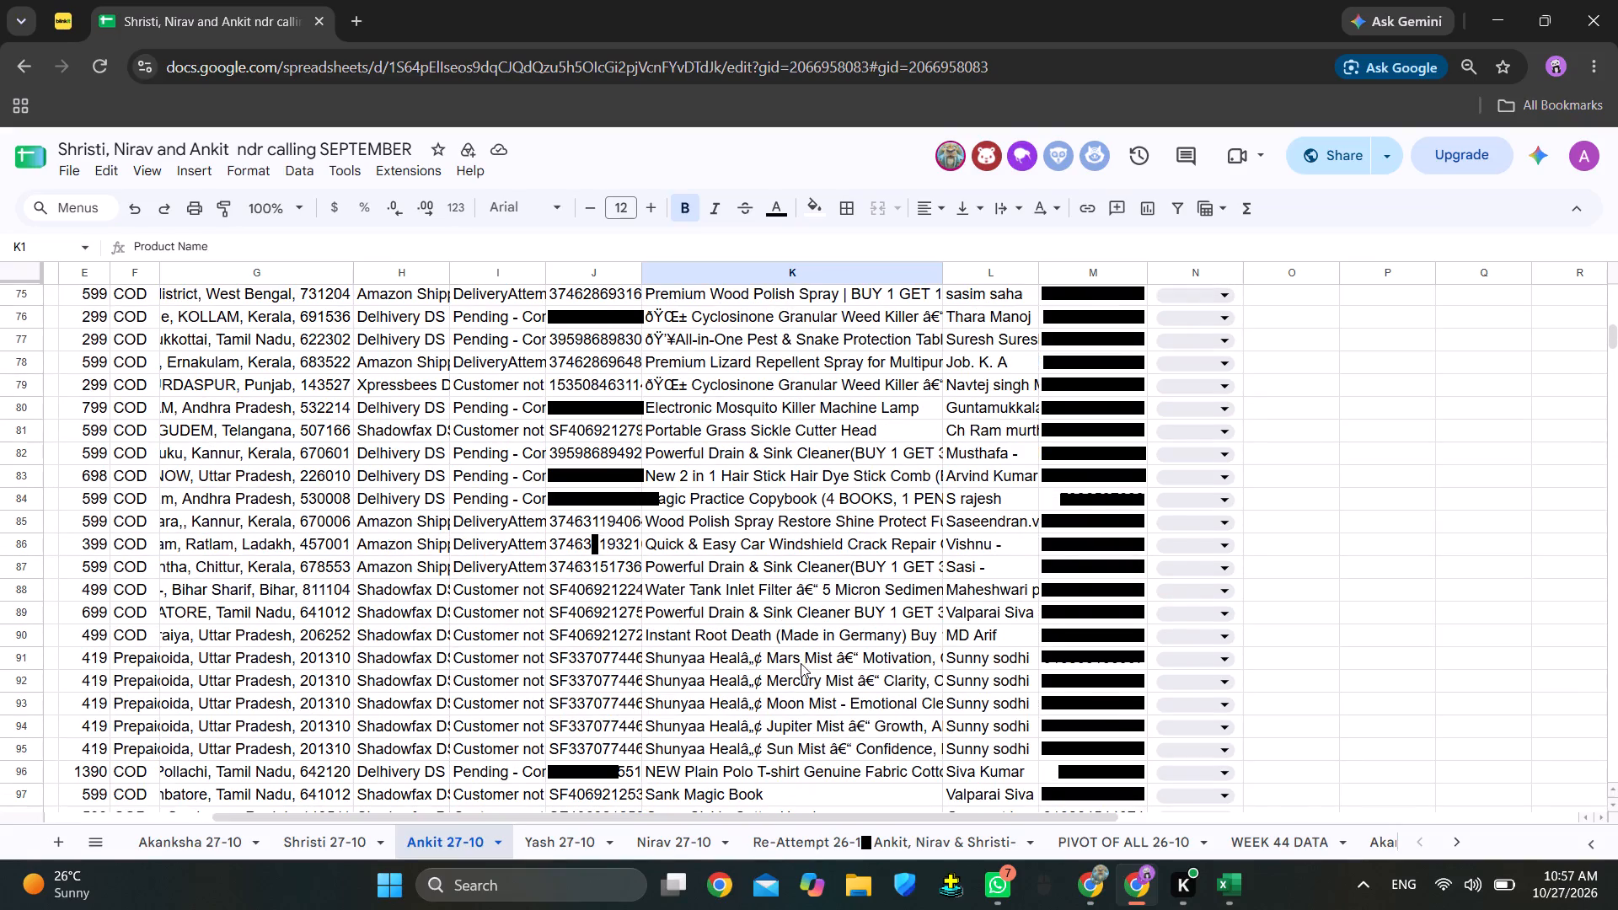
scroll(817, 659, "down", 1)
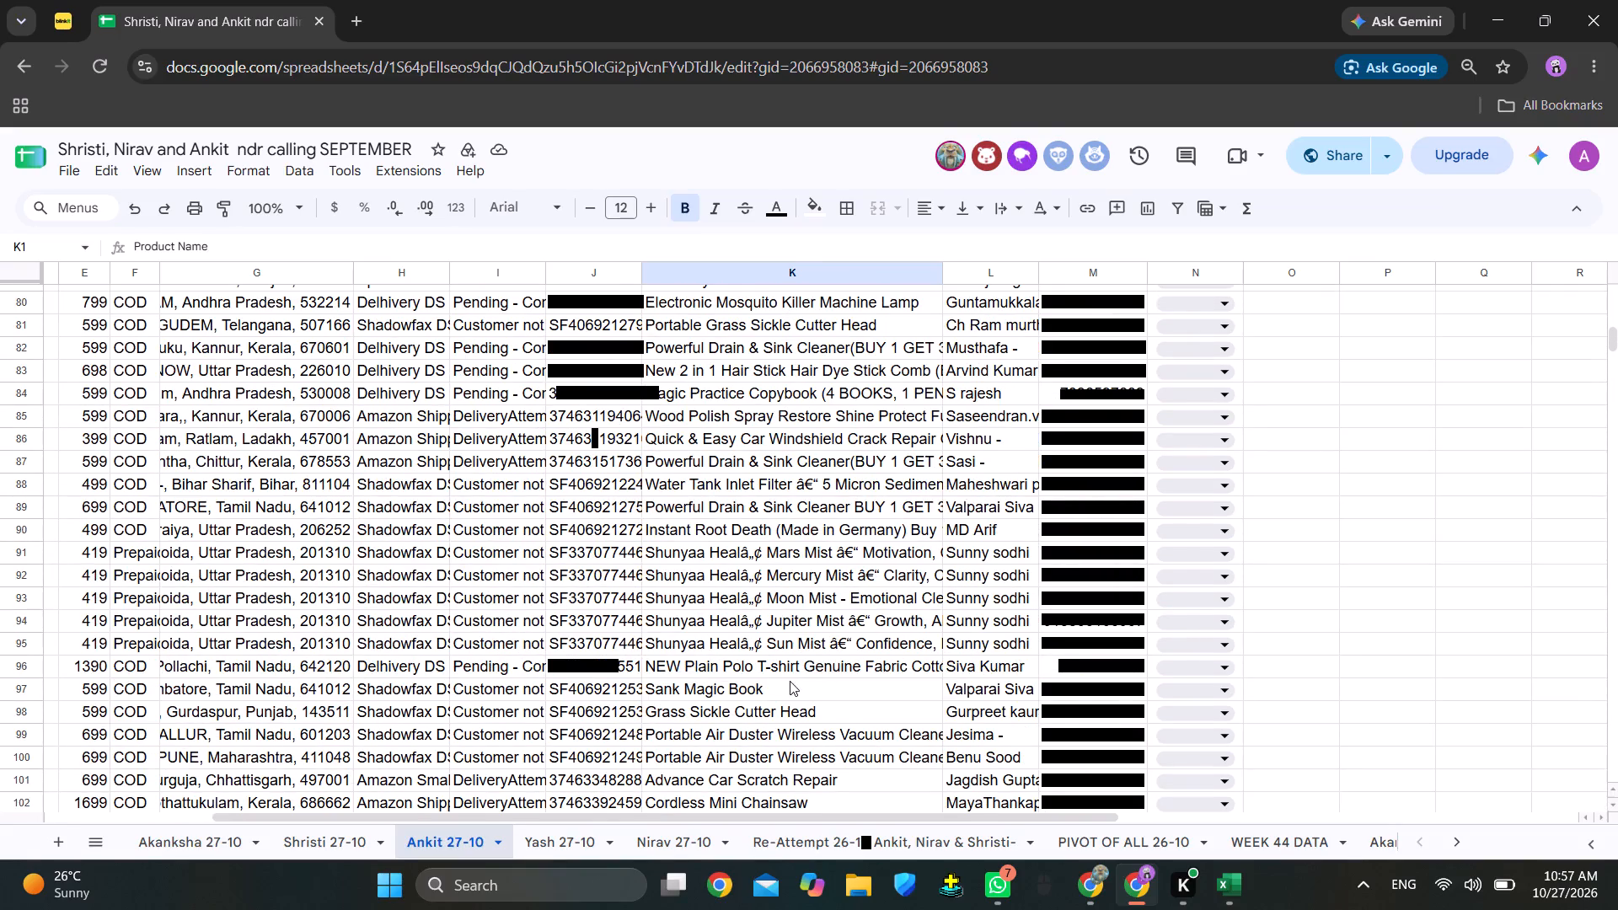
scroll(813, 682, "down", 1)
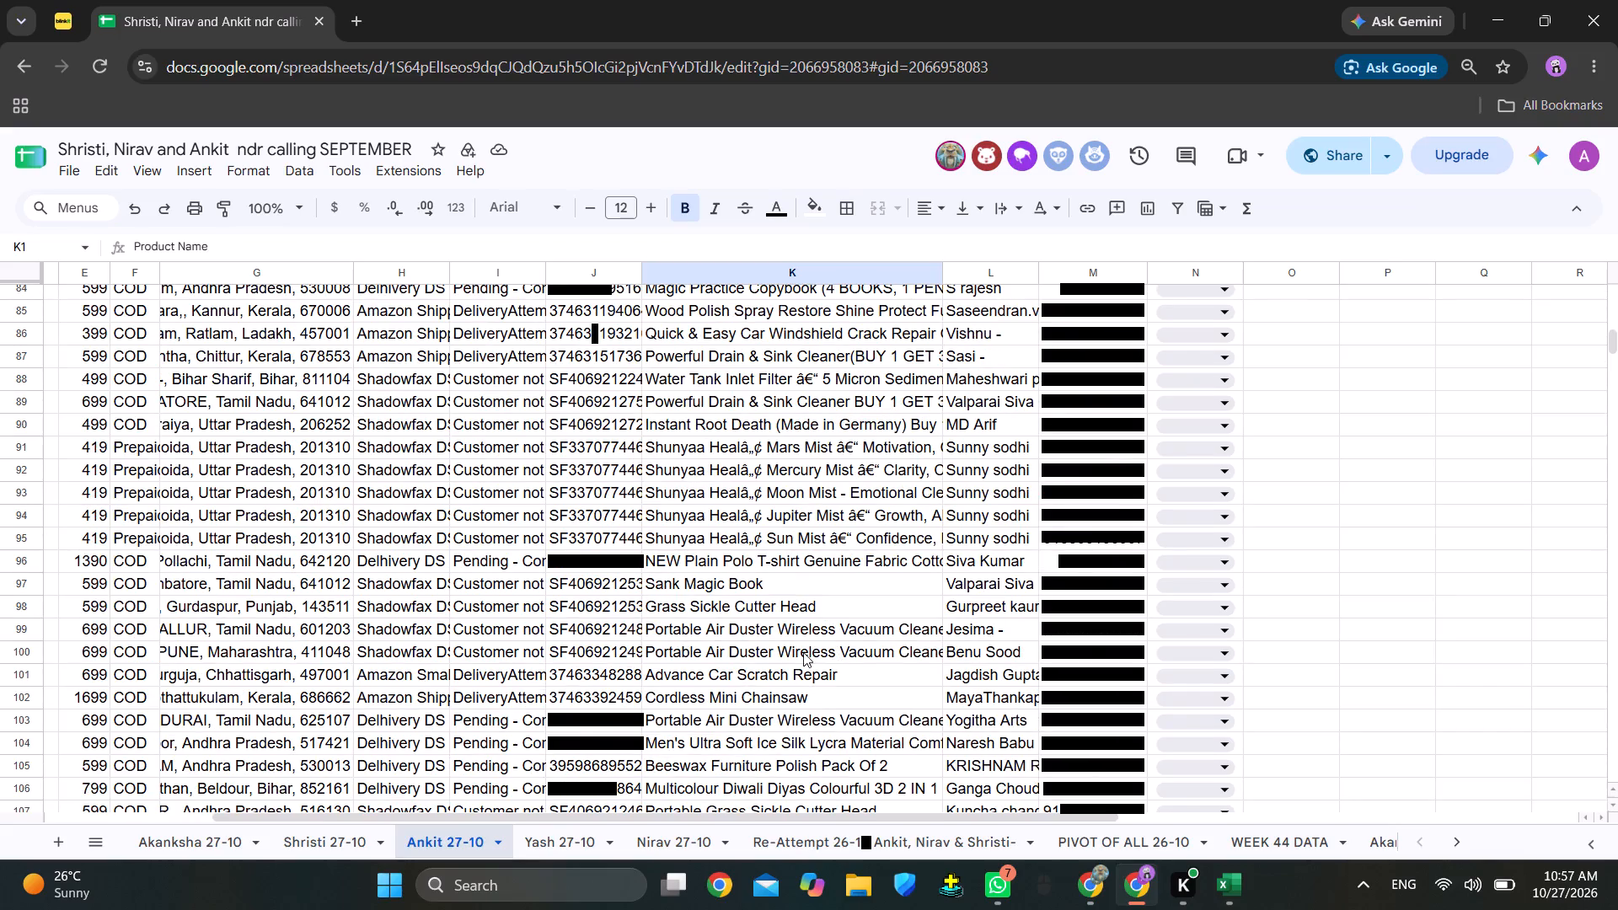
scroll(801, 666, "down", 1)
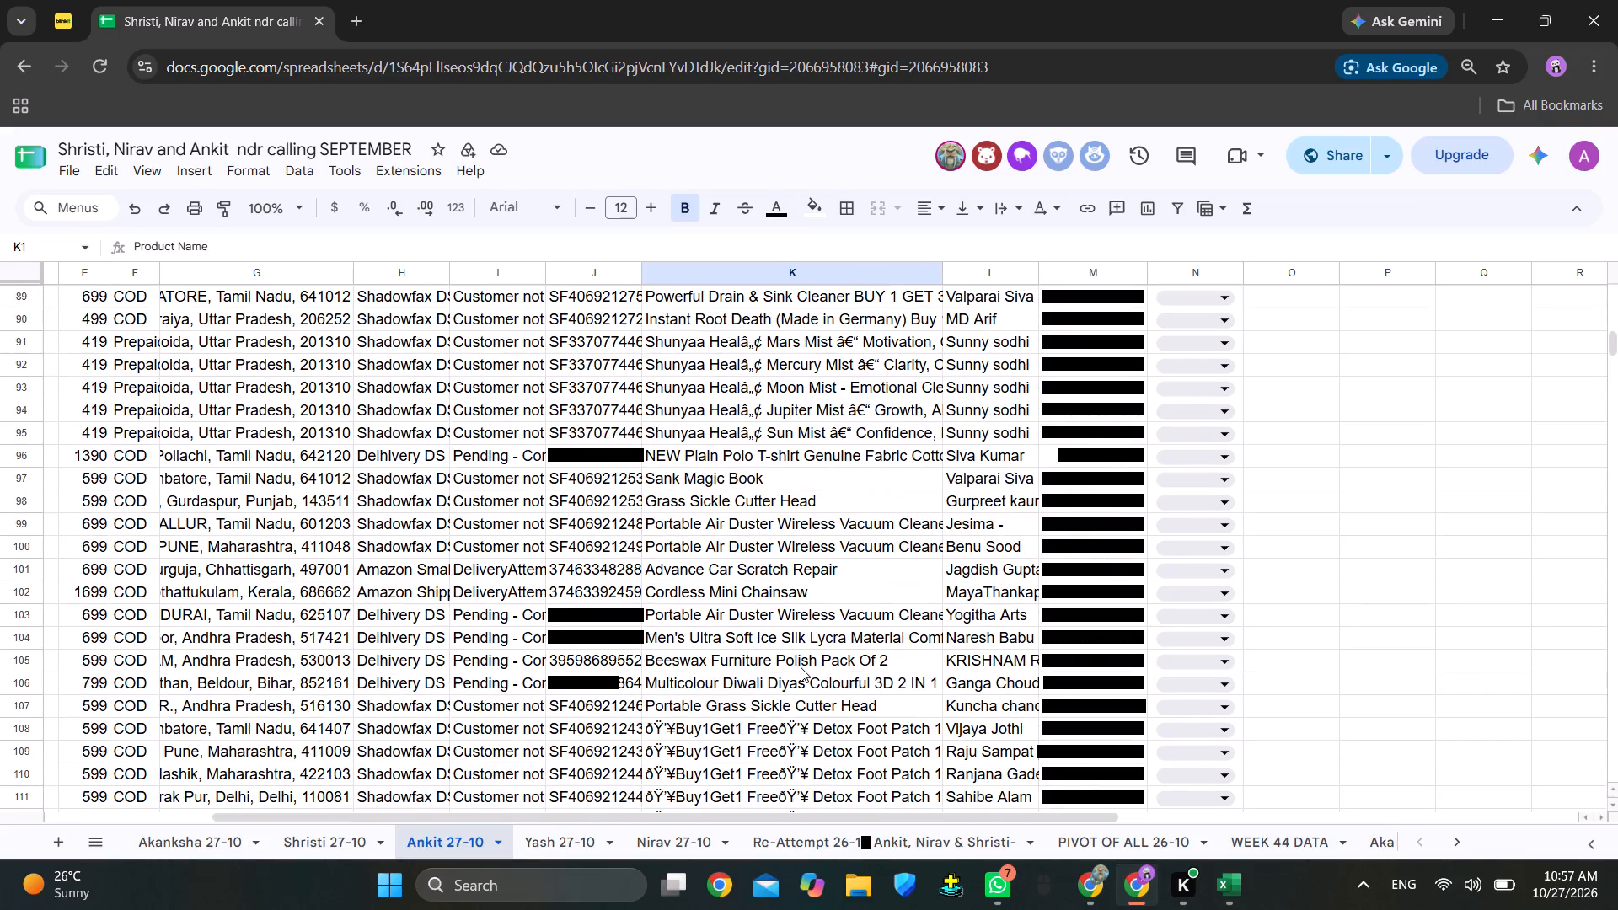
scroll(801, 667, "down", 1)
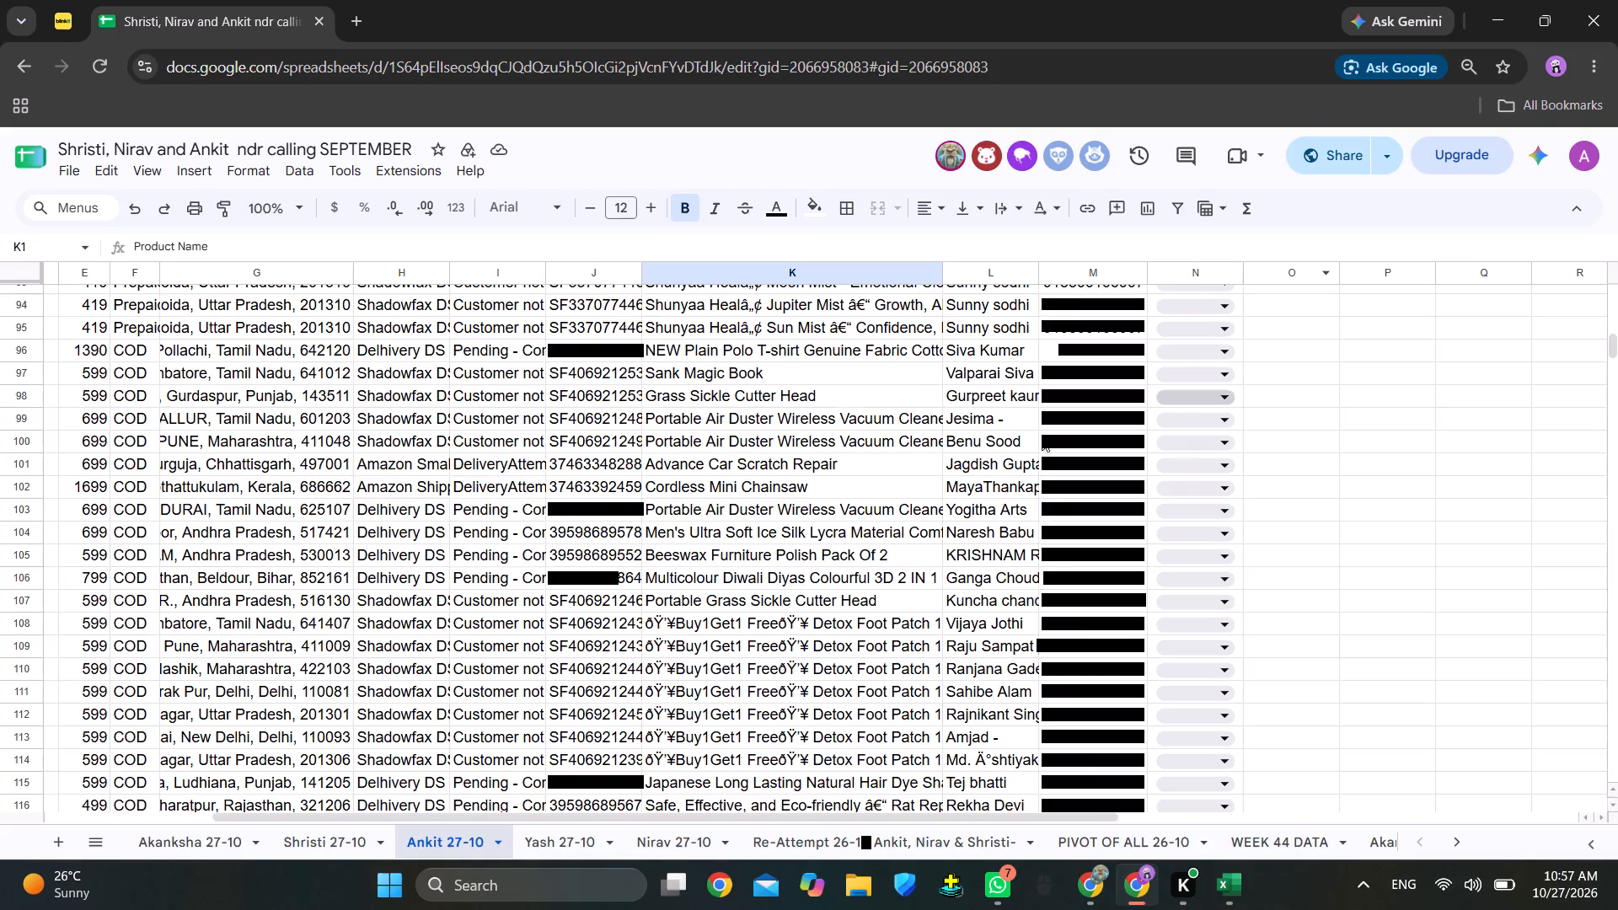
scroll(937, 462, "down", 1)
scroll(961, 597, "down", 1)
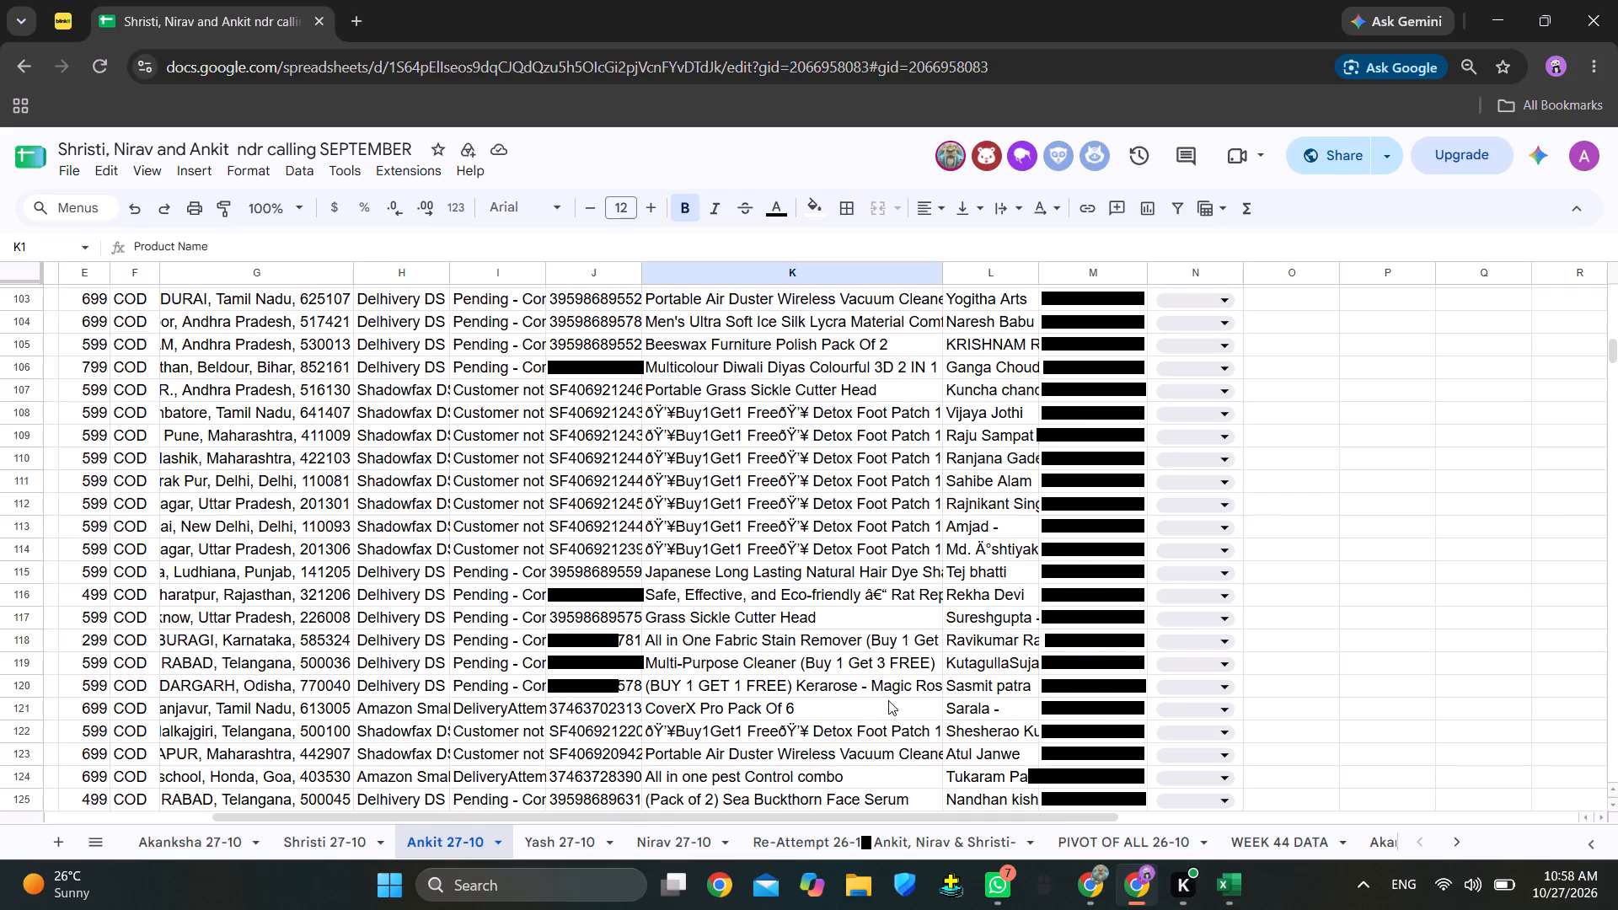
scroll(892, 663, "down", 1)
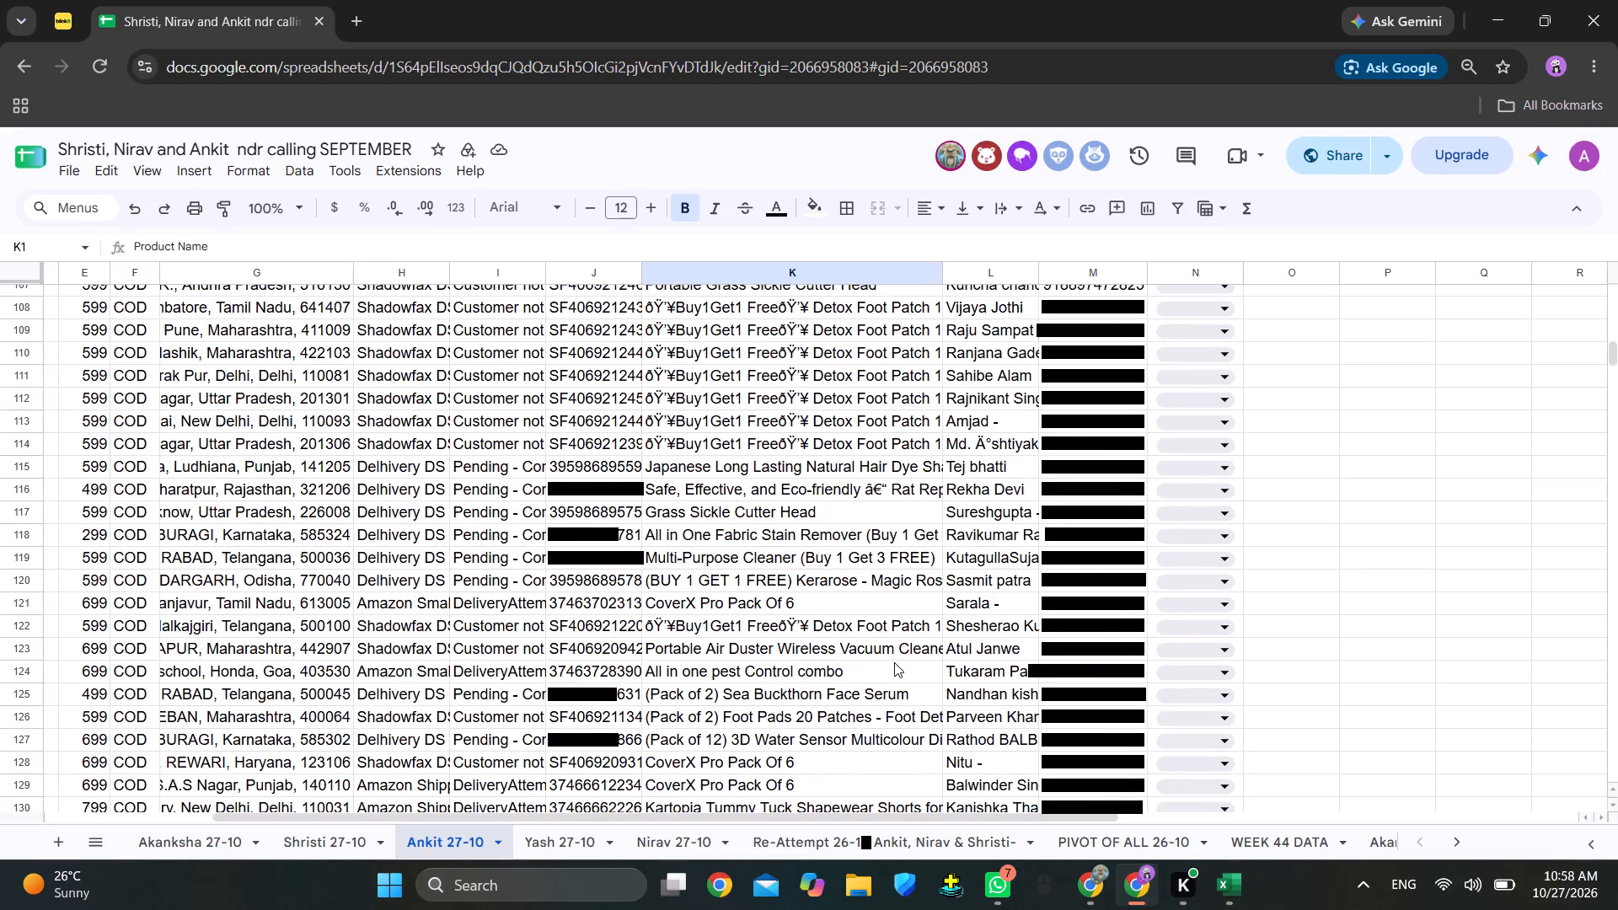
scroll(896, 670, "down", 2)
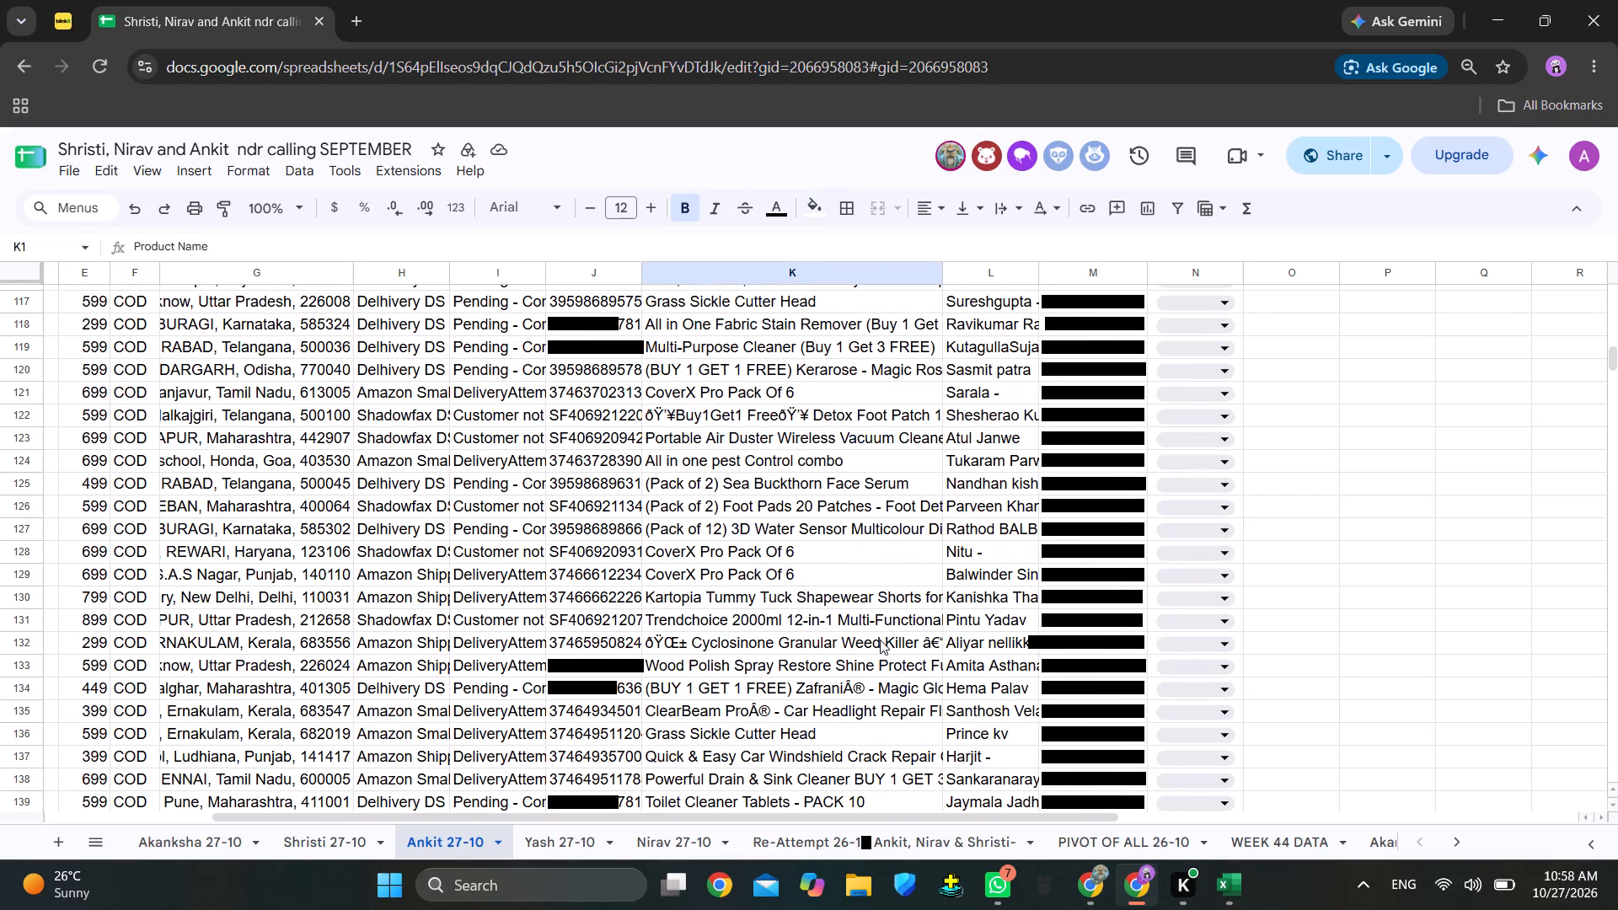
scroll(985, 575, "down", 1)
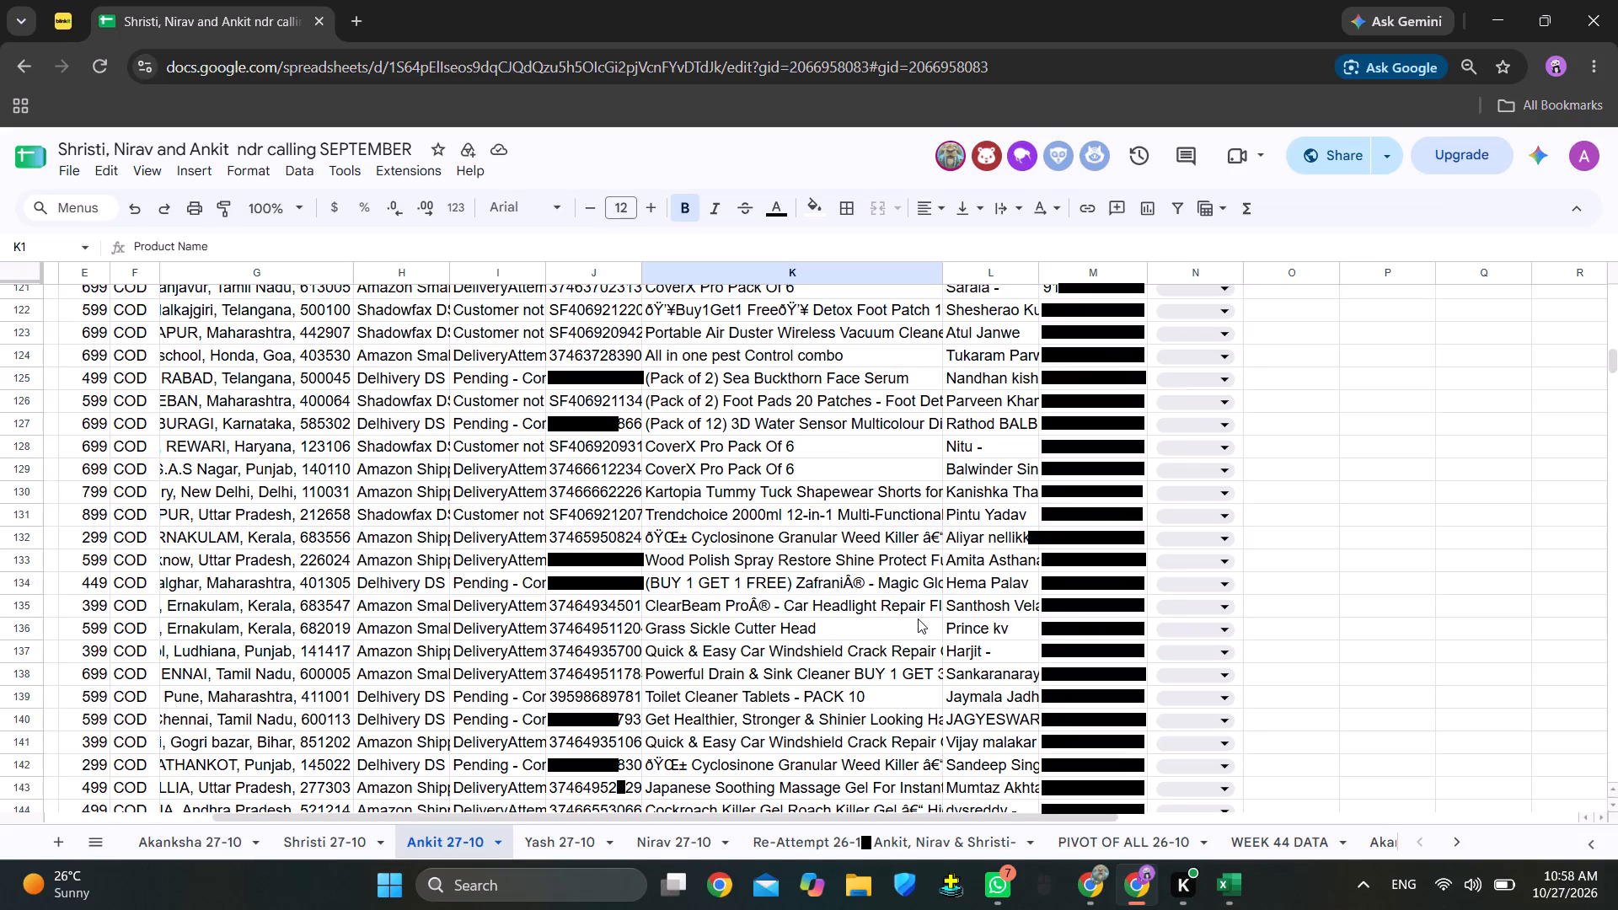
scroll(918, 620, "down", 1)
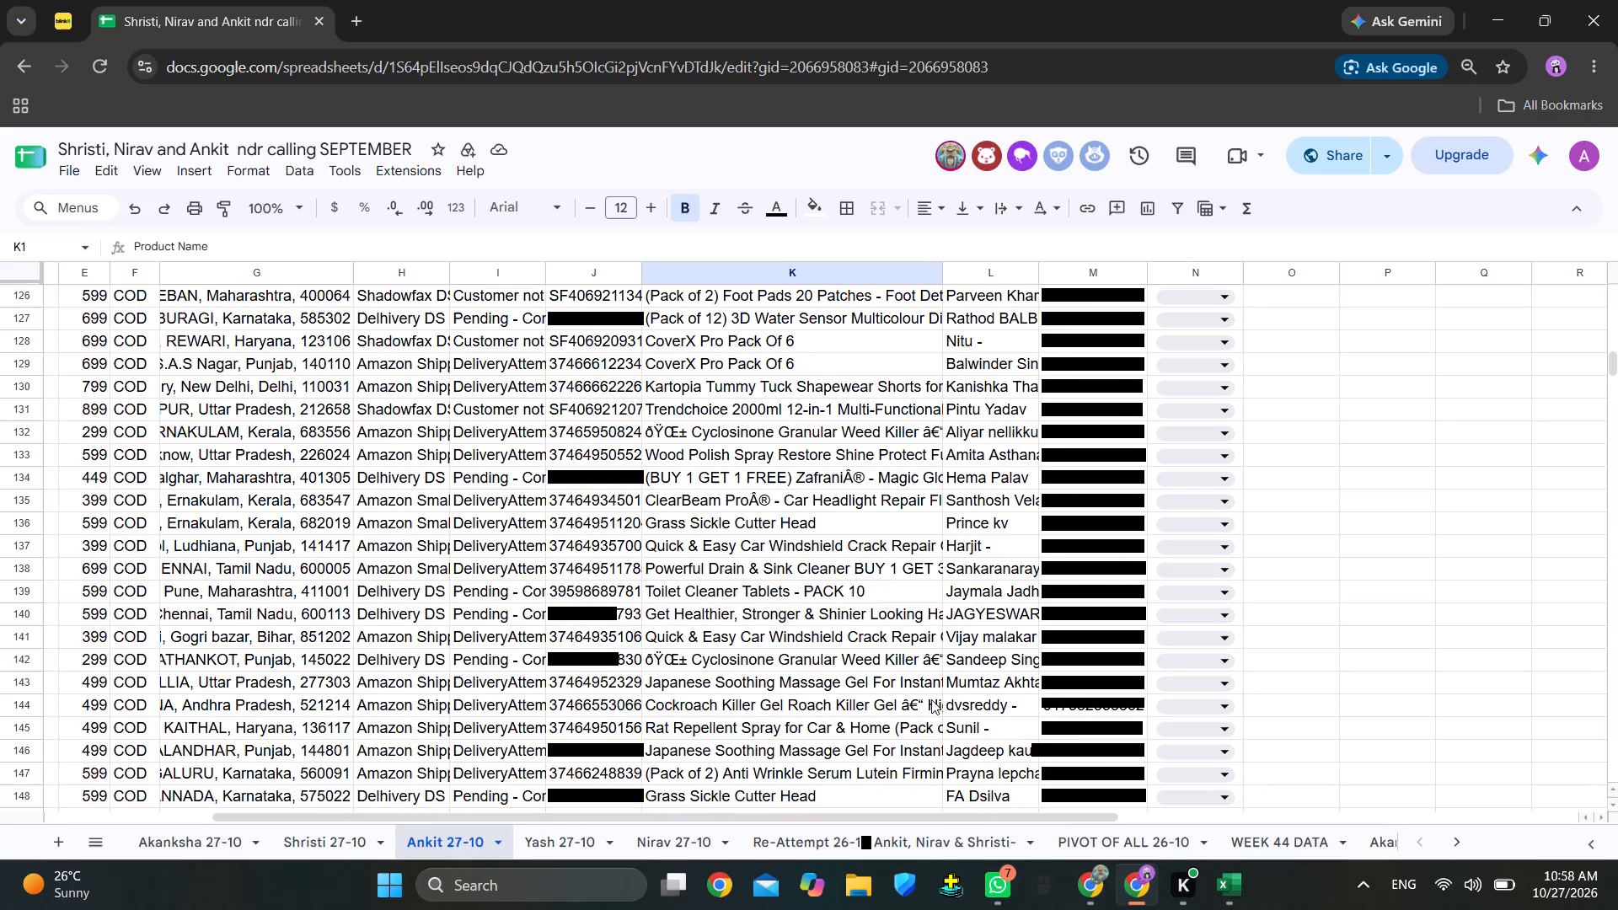
scroll(931, 699, "down", 1)
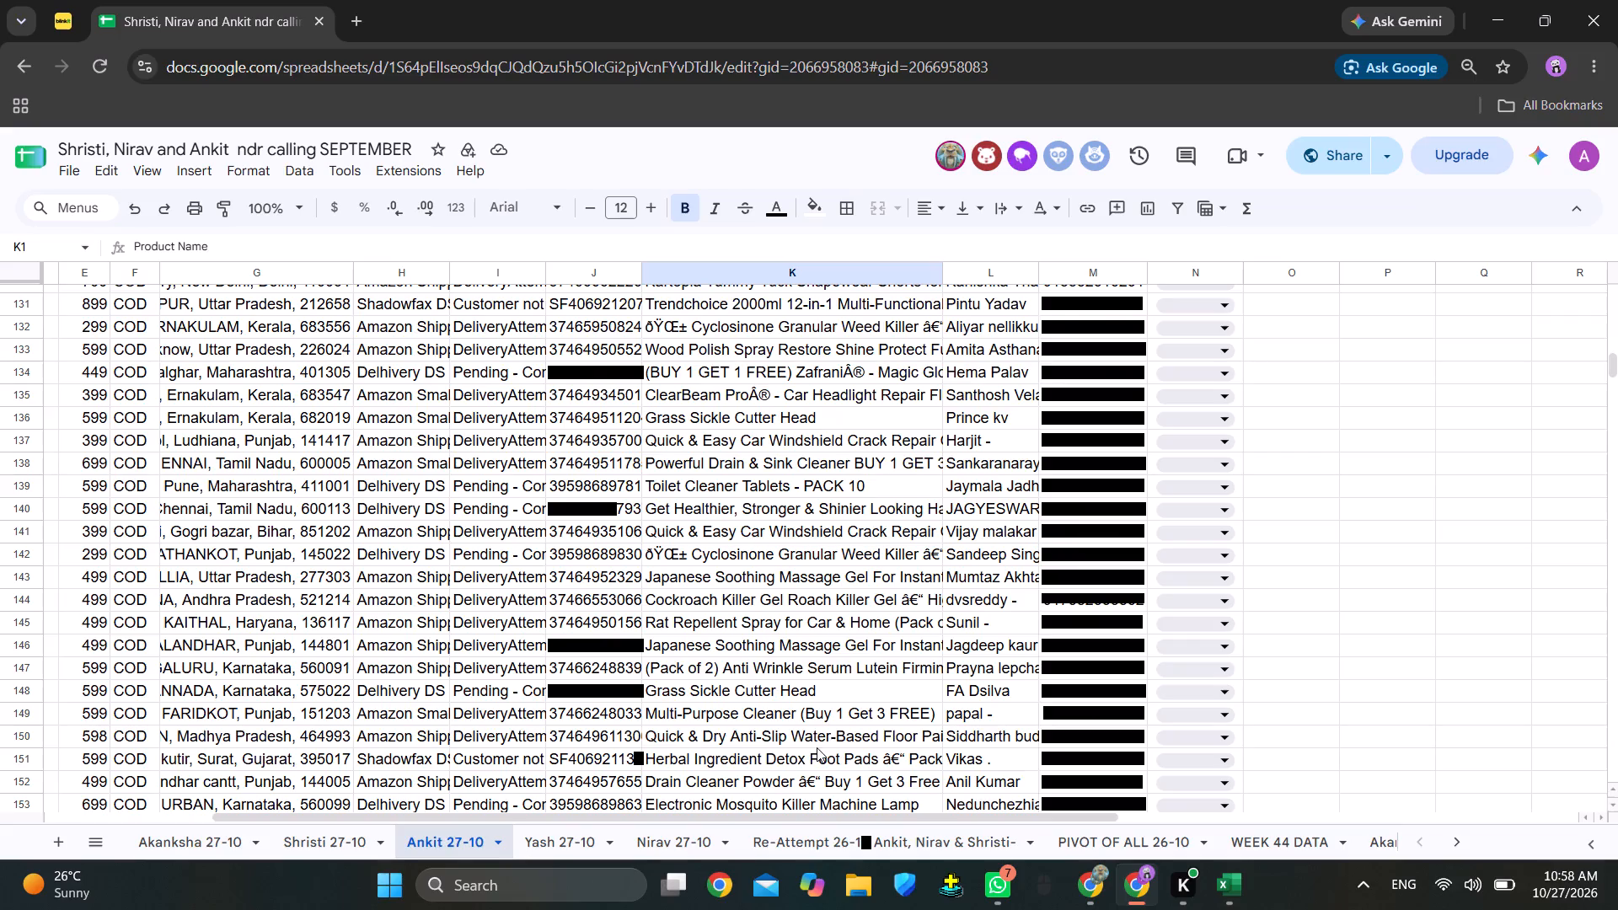
Read the full product name of the order in row 151 and continue reviewing the orders down to about row 180.
left_click(881, 759)
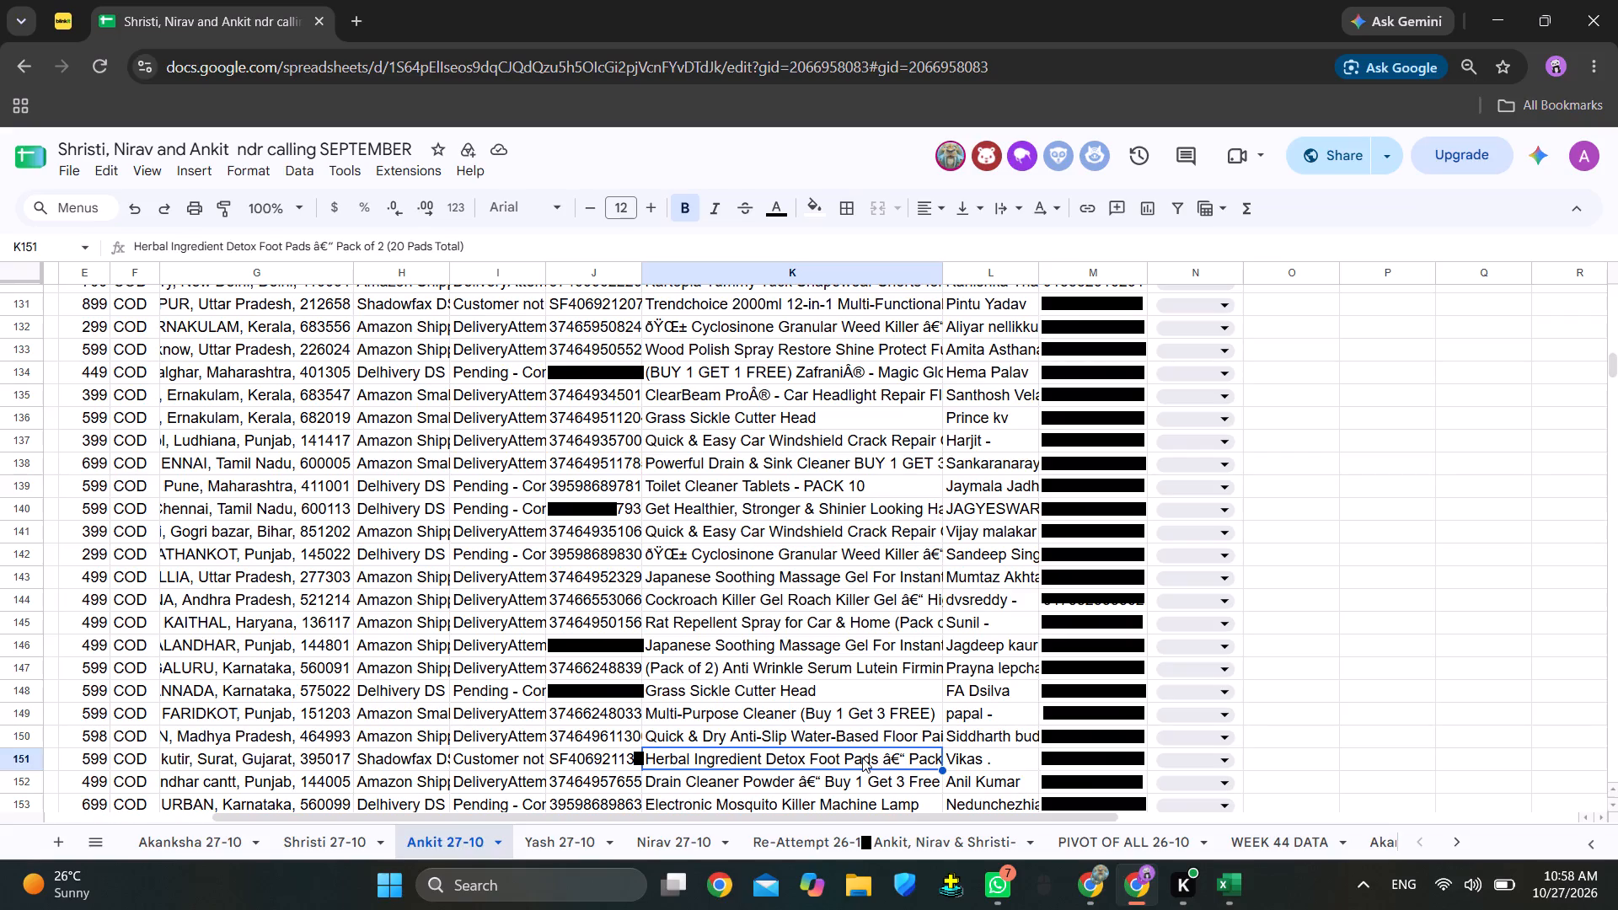
scroll(865, 755, "down", 1)
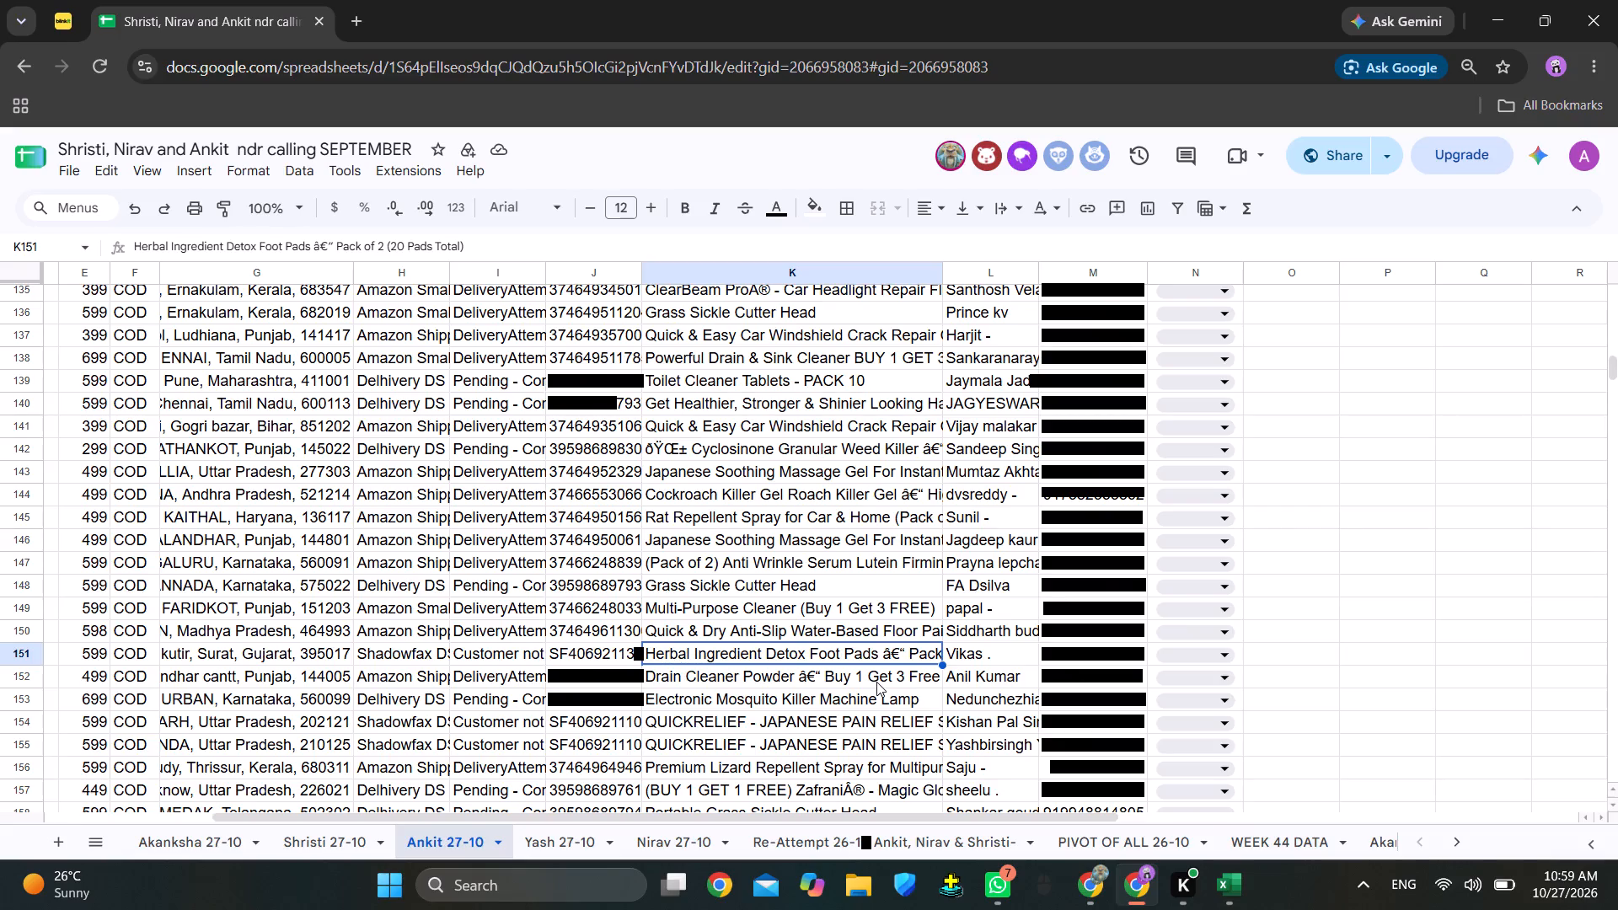
scroll(876, 682, "down", 1)
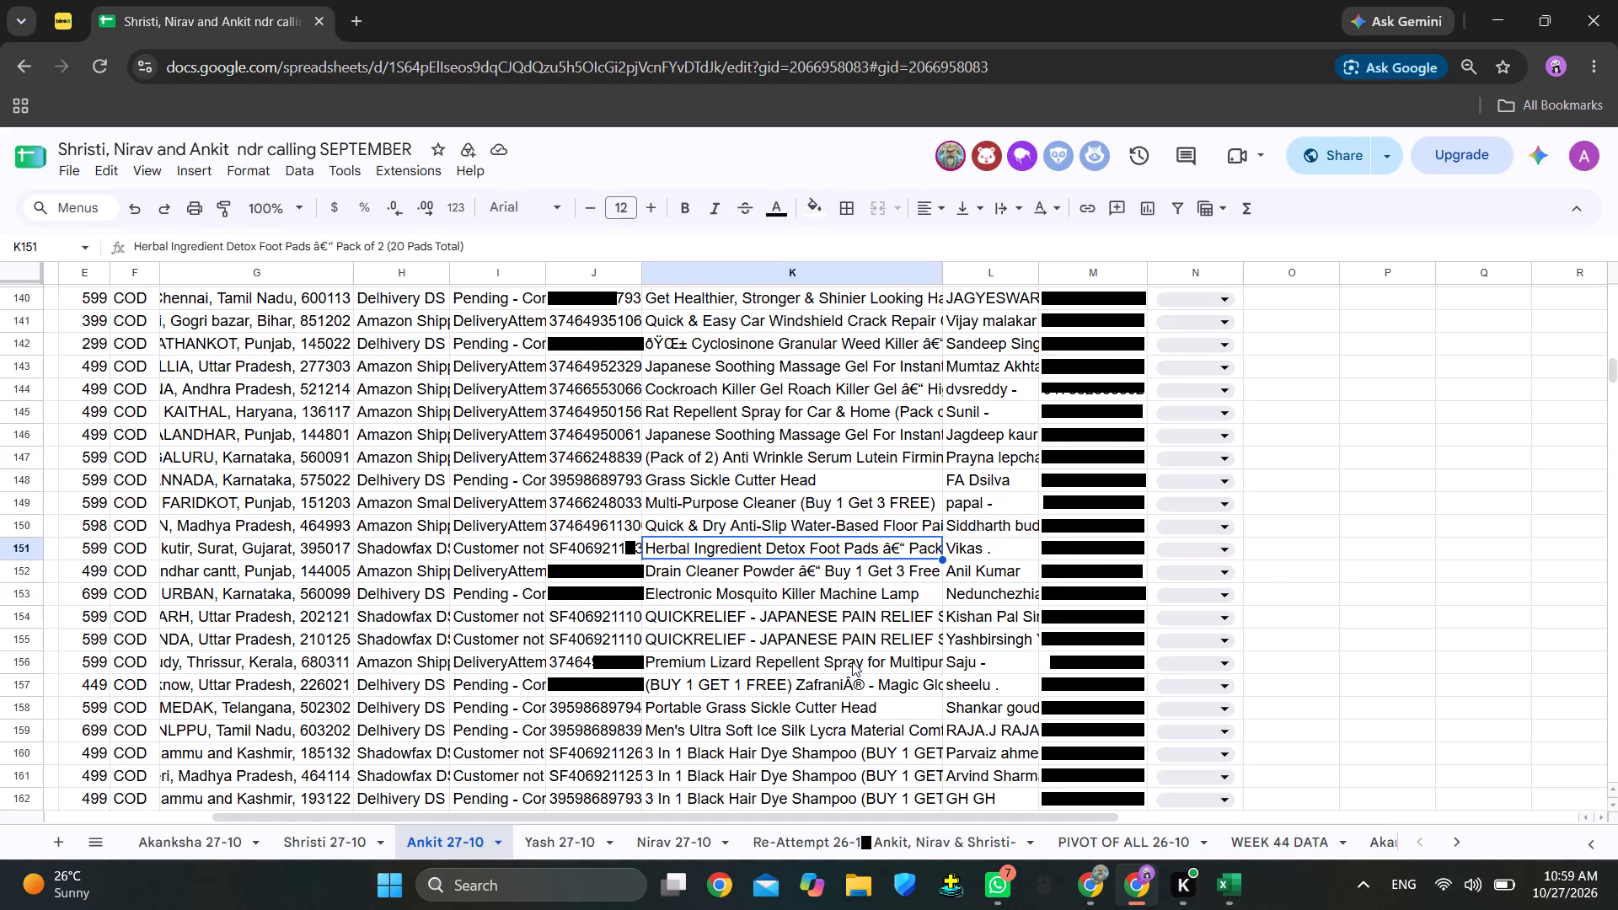
scroll(852, 661, "down", 1)
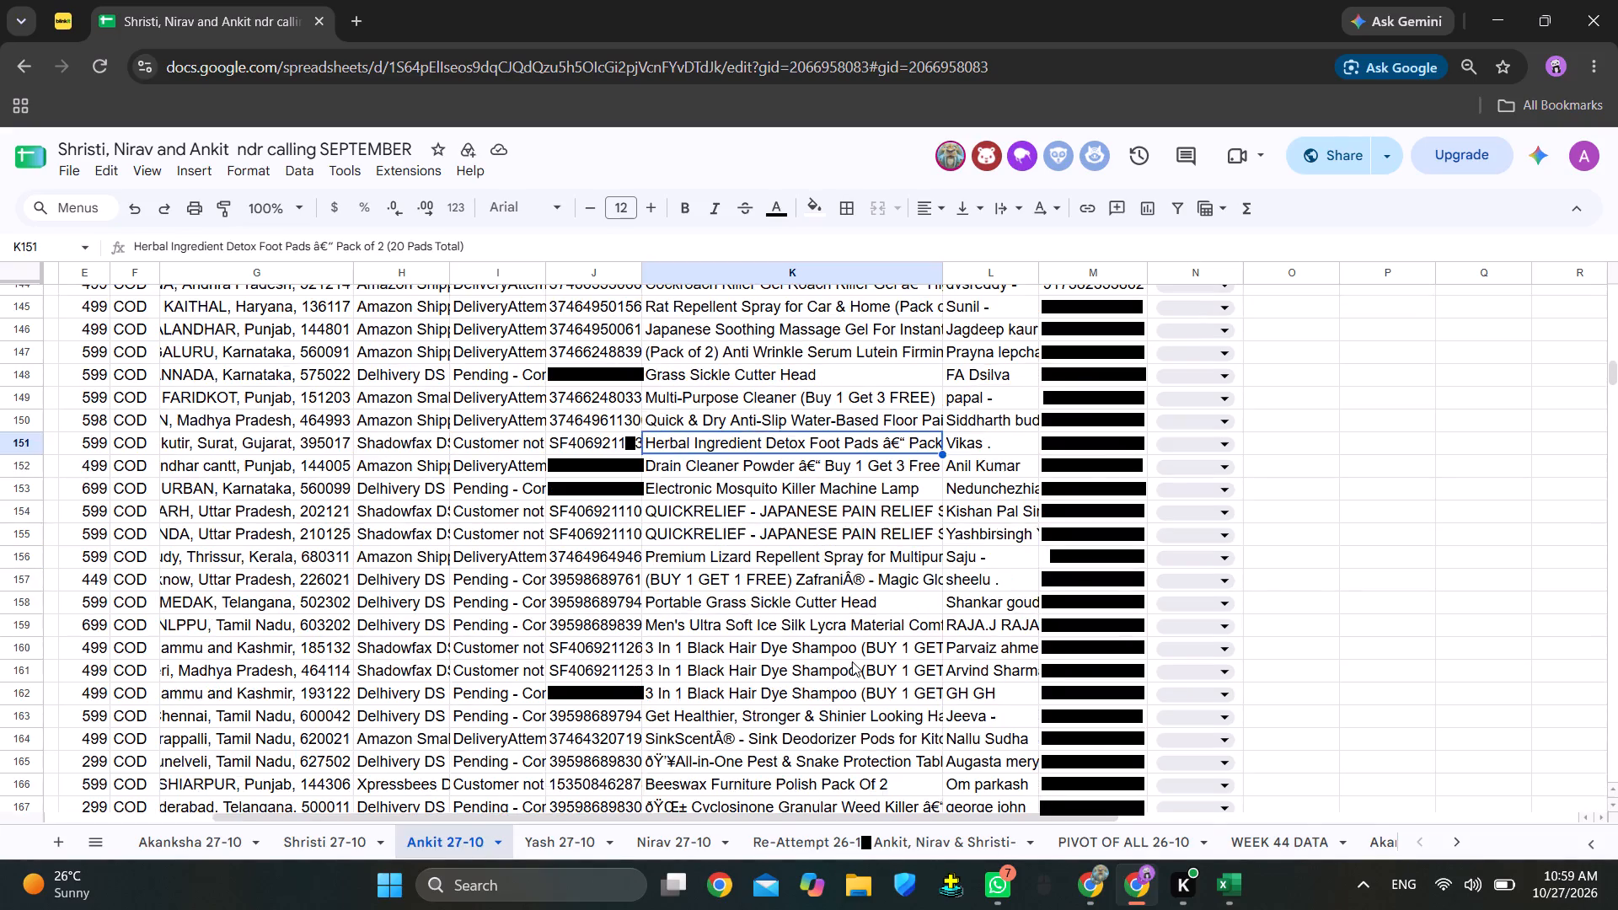
scroll(852, 661, "down", 3)
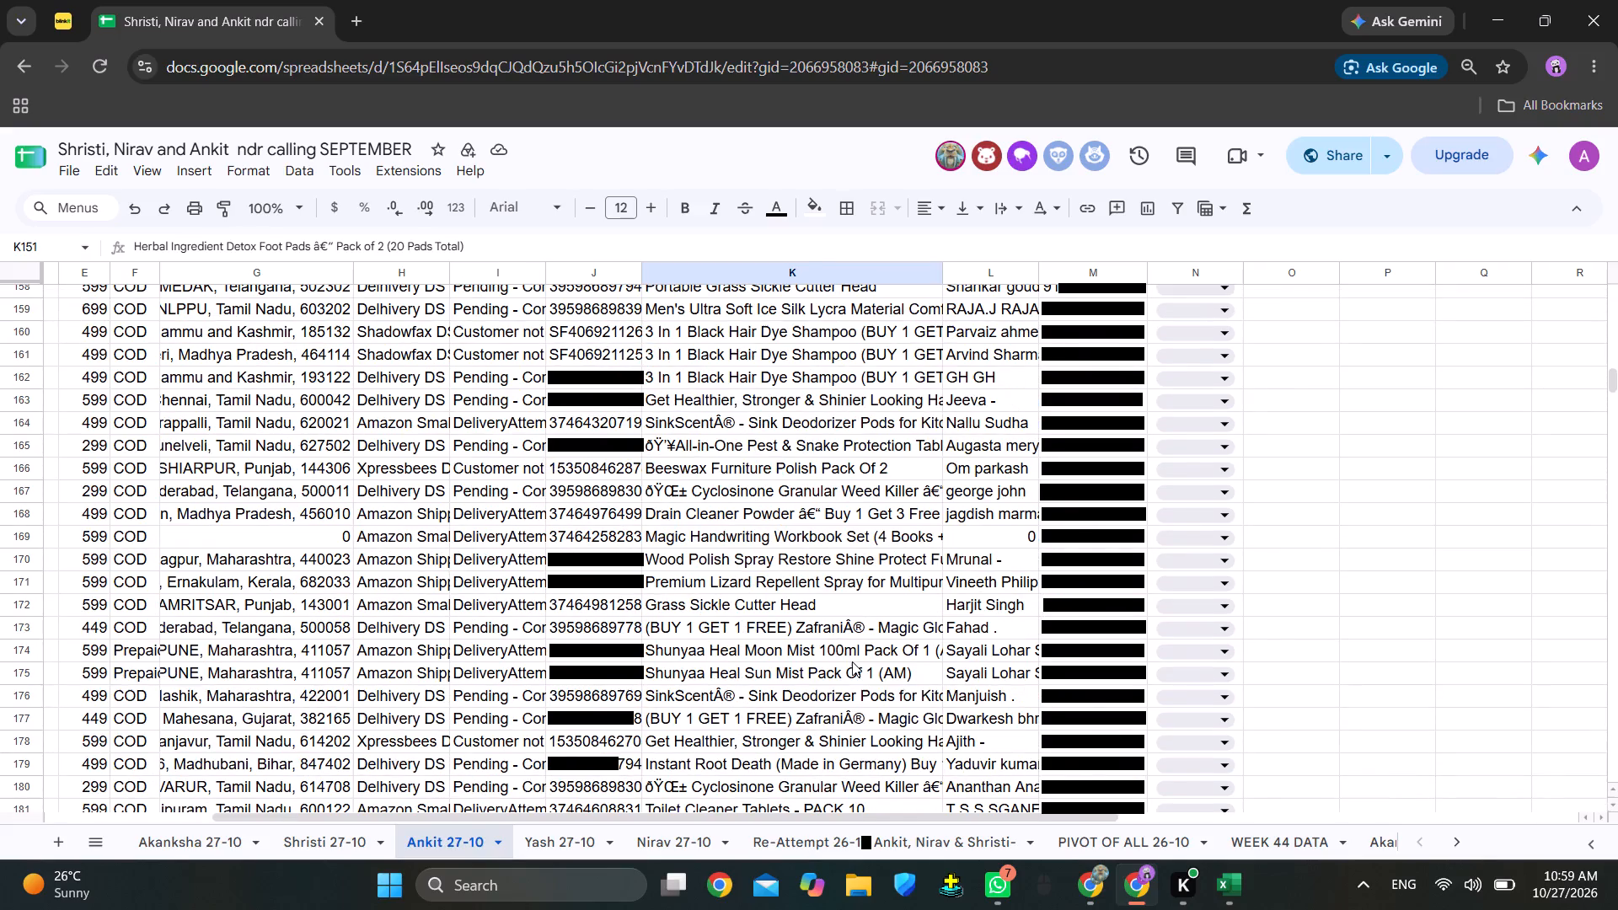
Review the undelivered orders on the Ankit 27-10 sheet from about row 181 to the last order in row 250, checking product, courier and customer columns.
scroll(817, 704, "down", 2)
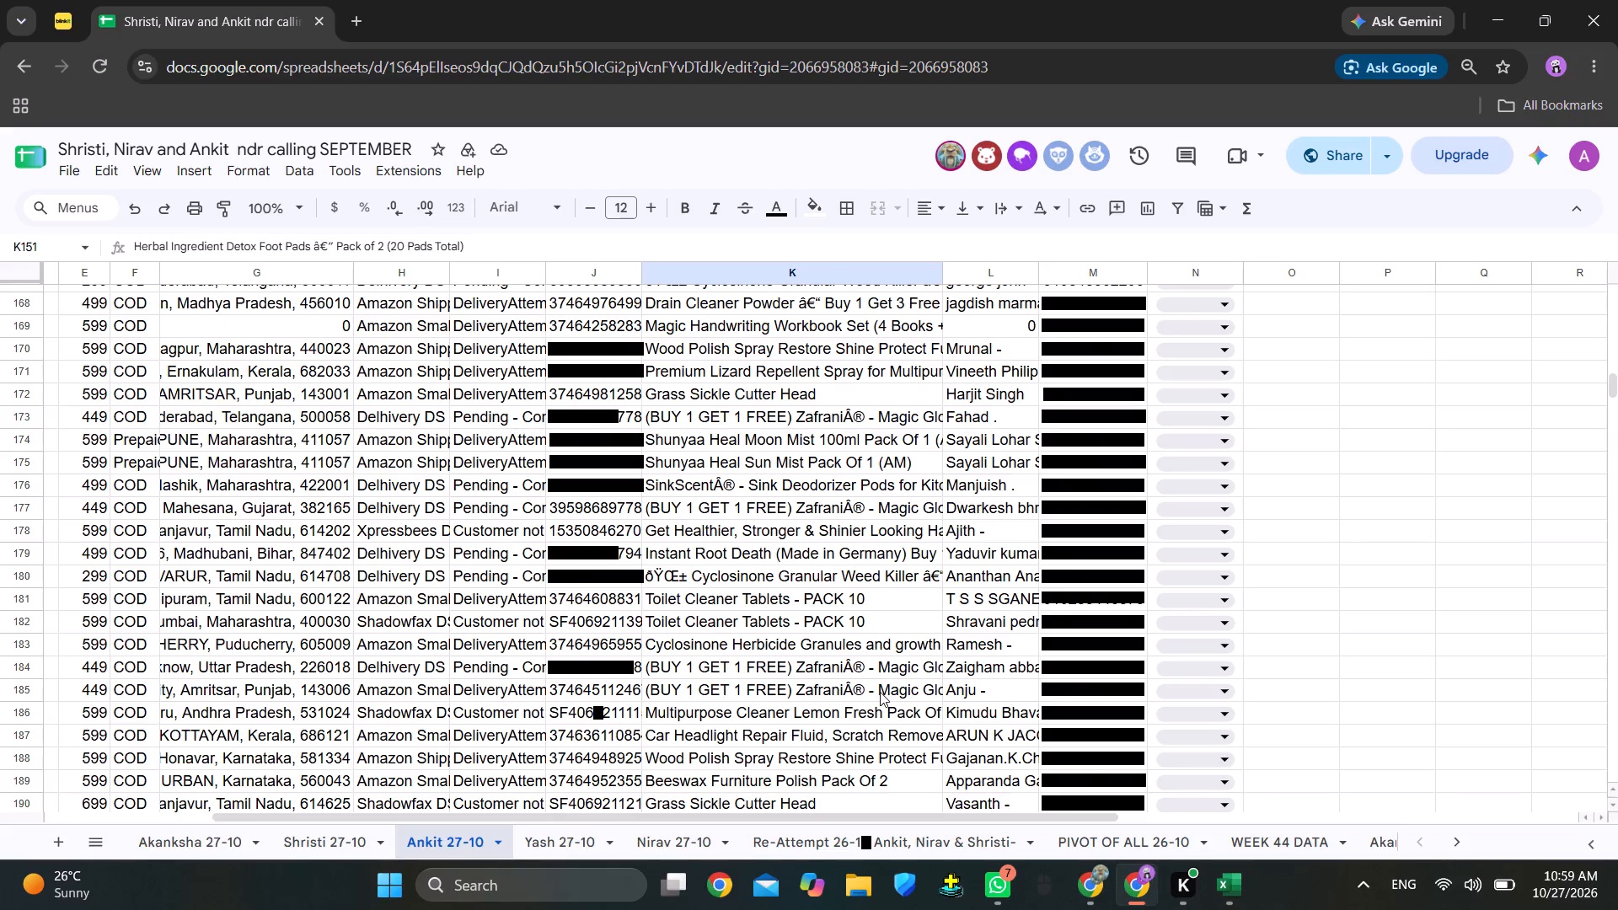
scroll(880, 694, "down", 1)
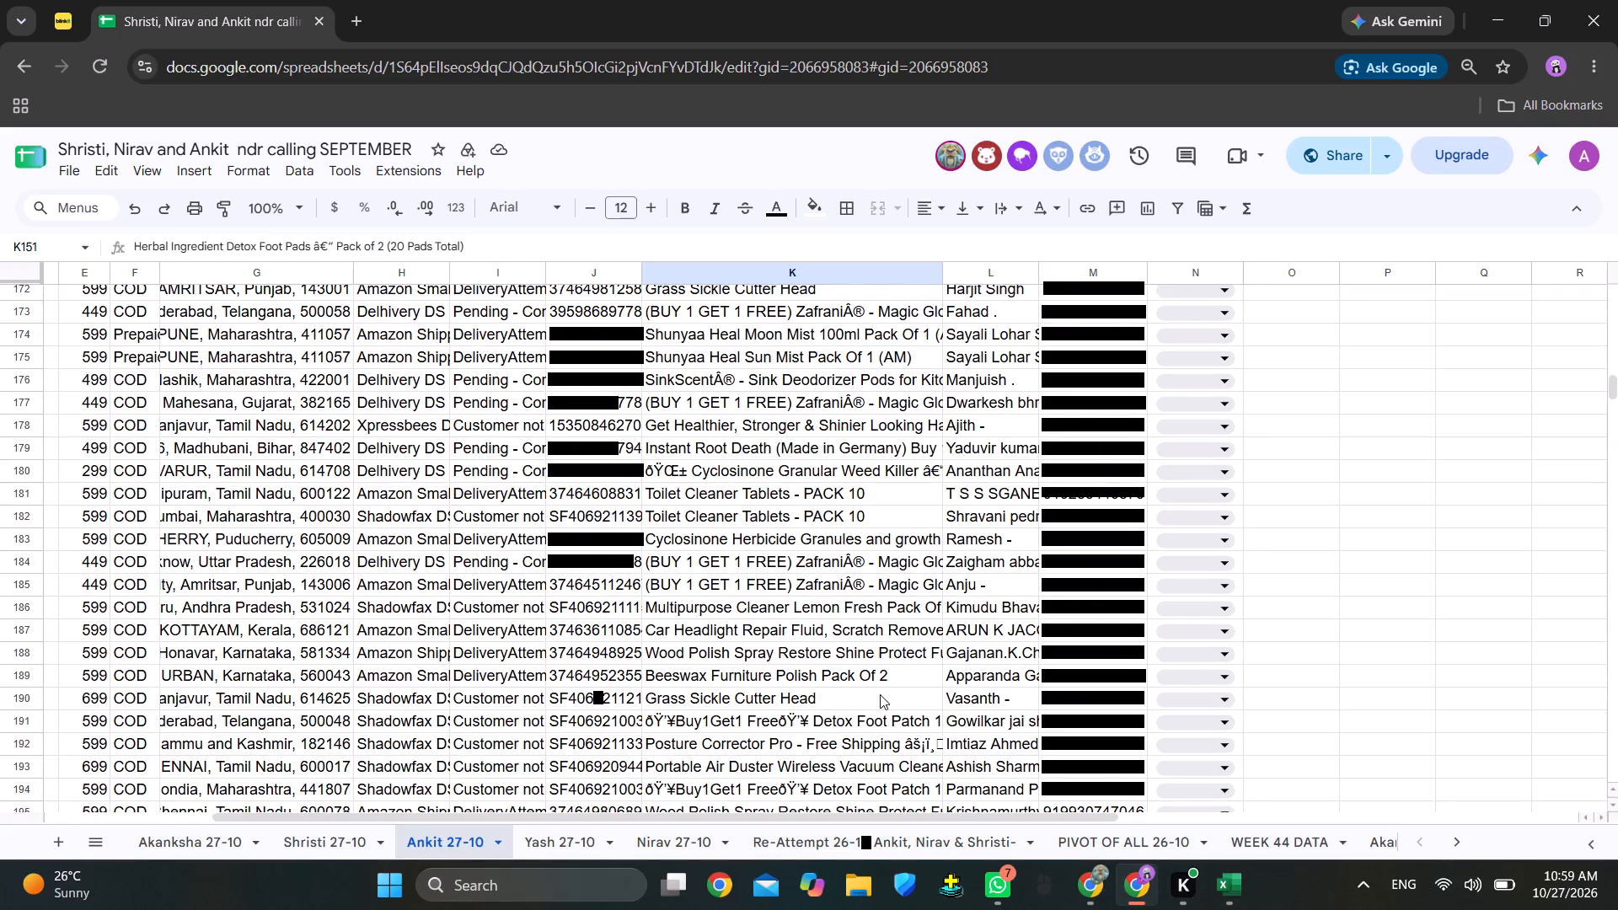
scroll(880, 694, "down", 1)
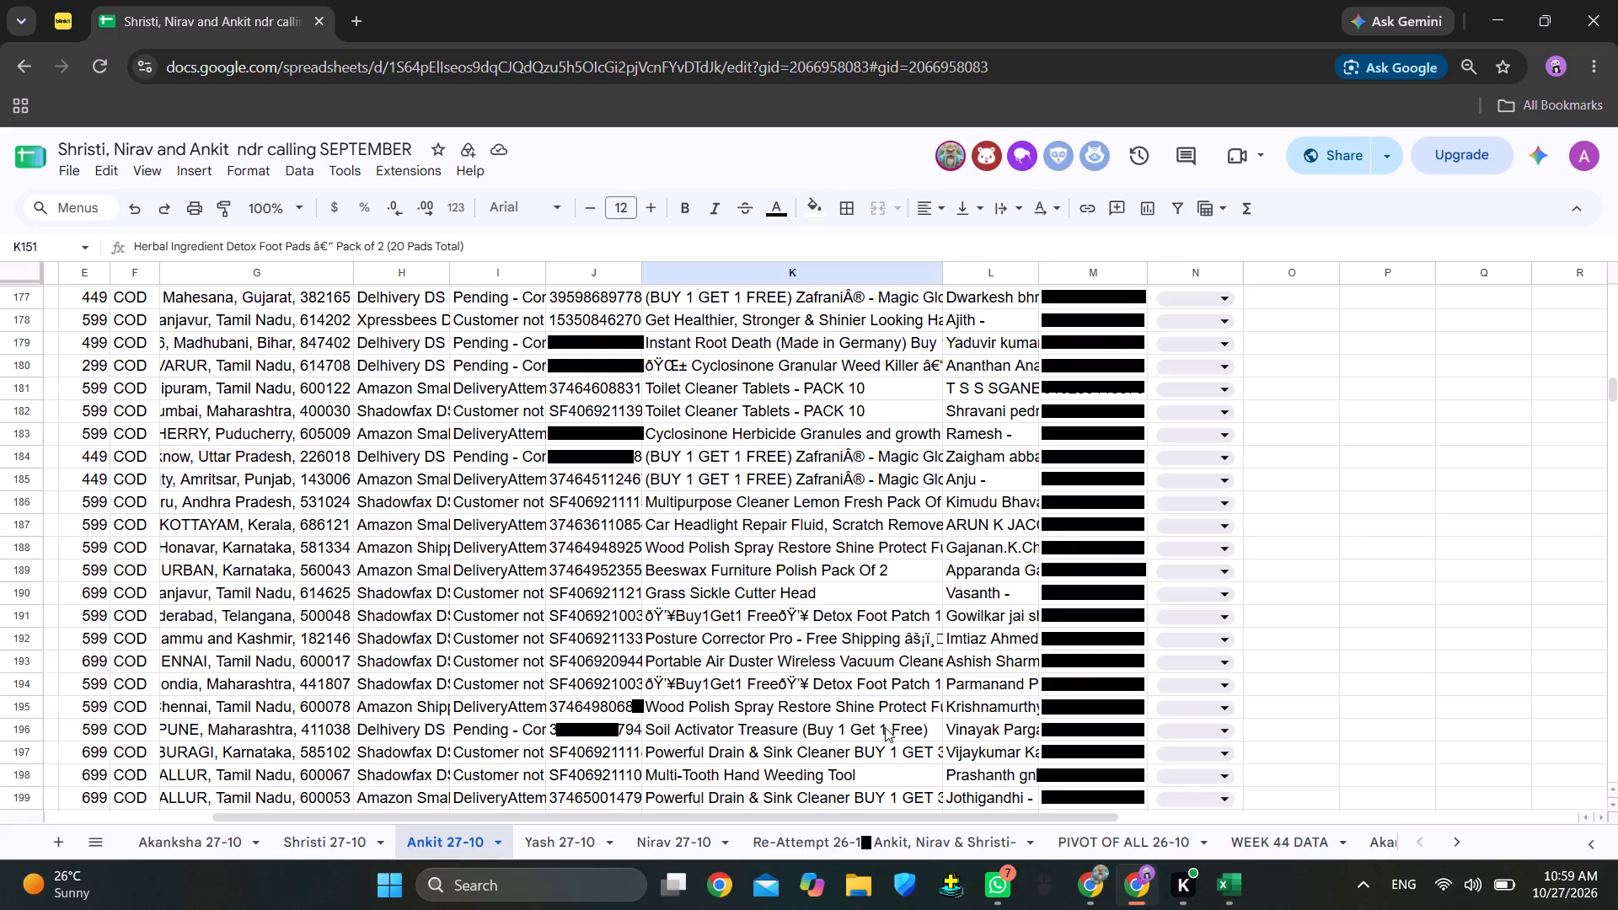
scroll(886, 726, "down", 1)
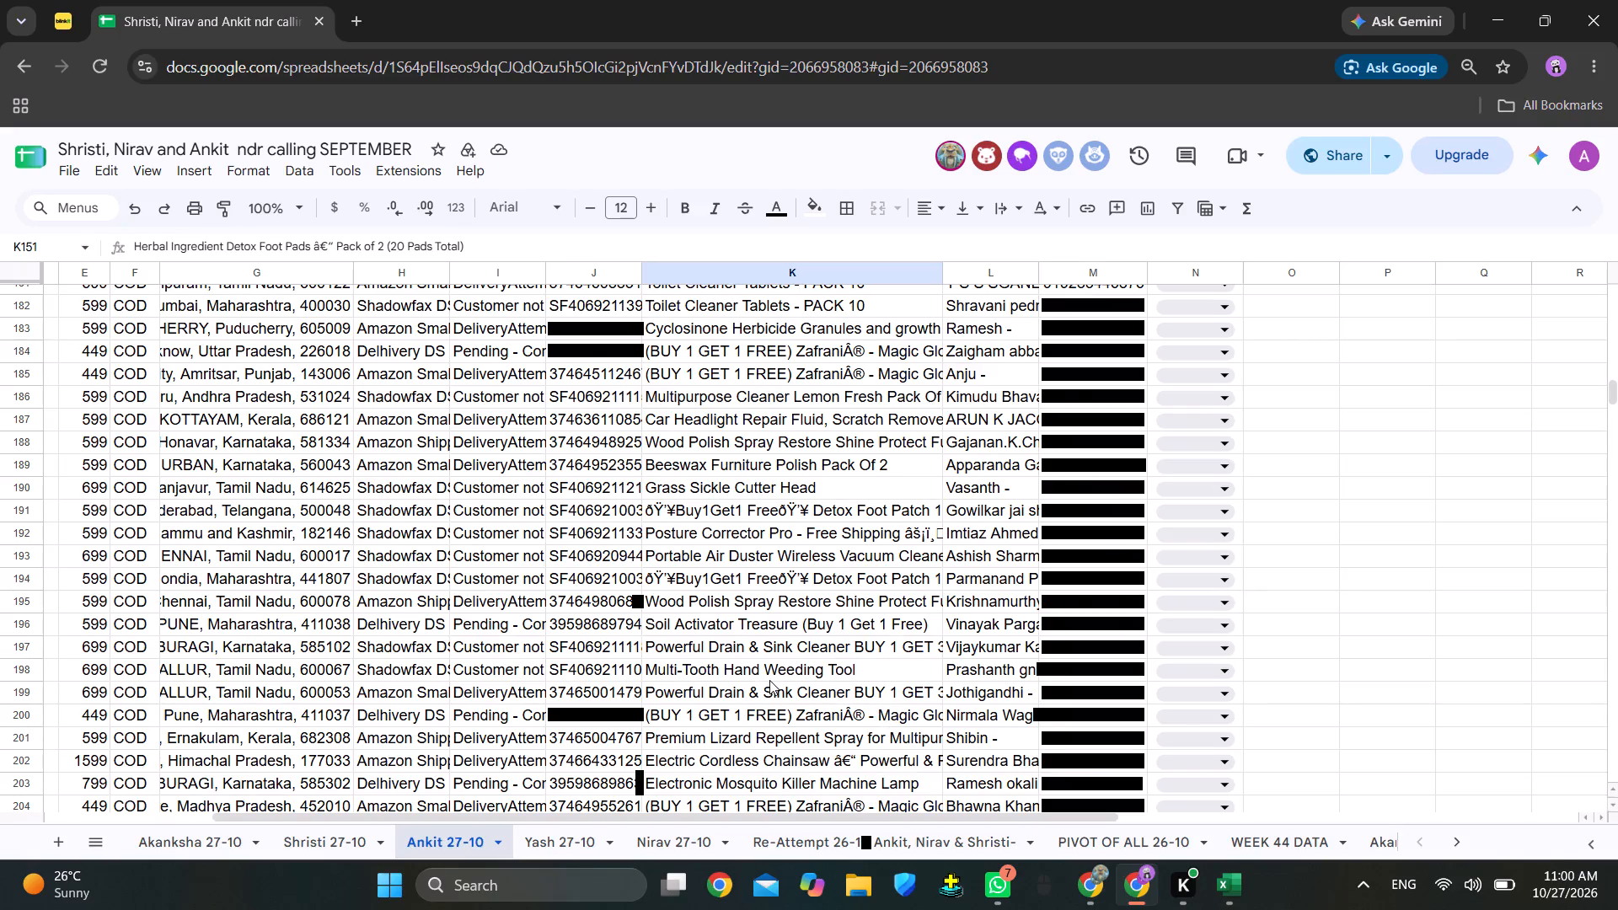
scroll(773, 683, "down", 1)
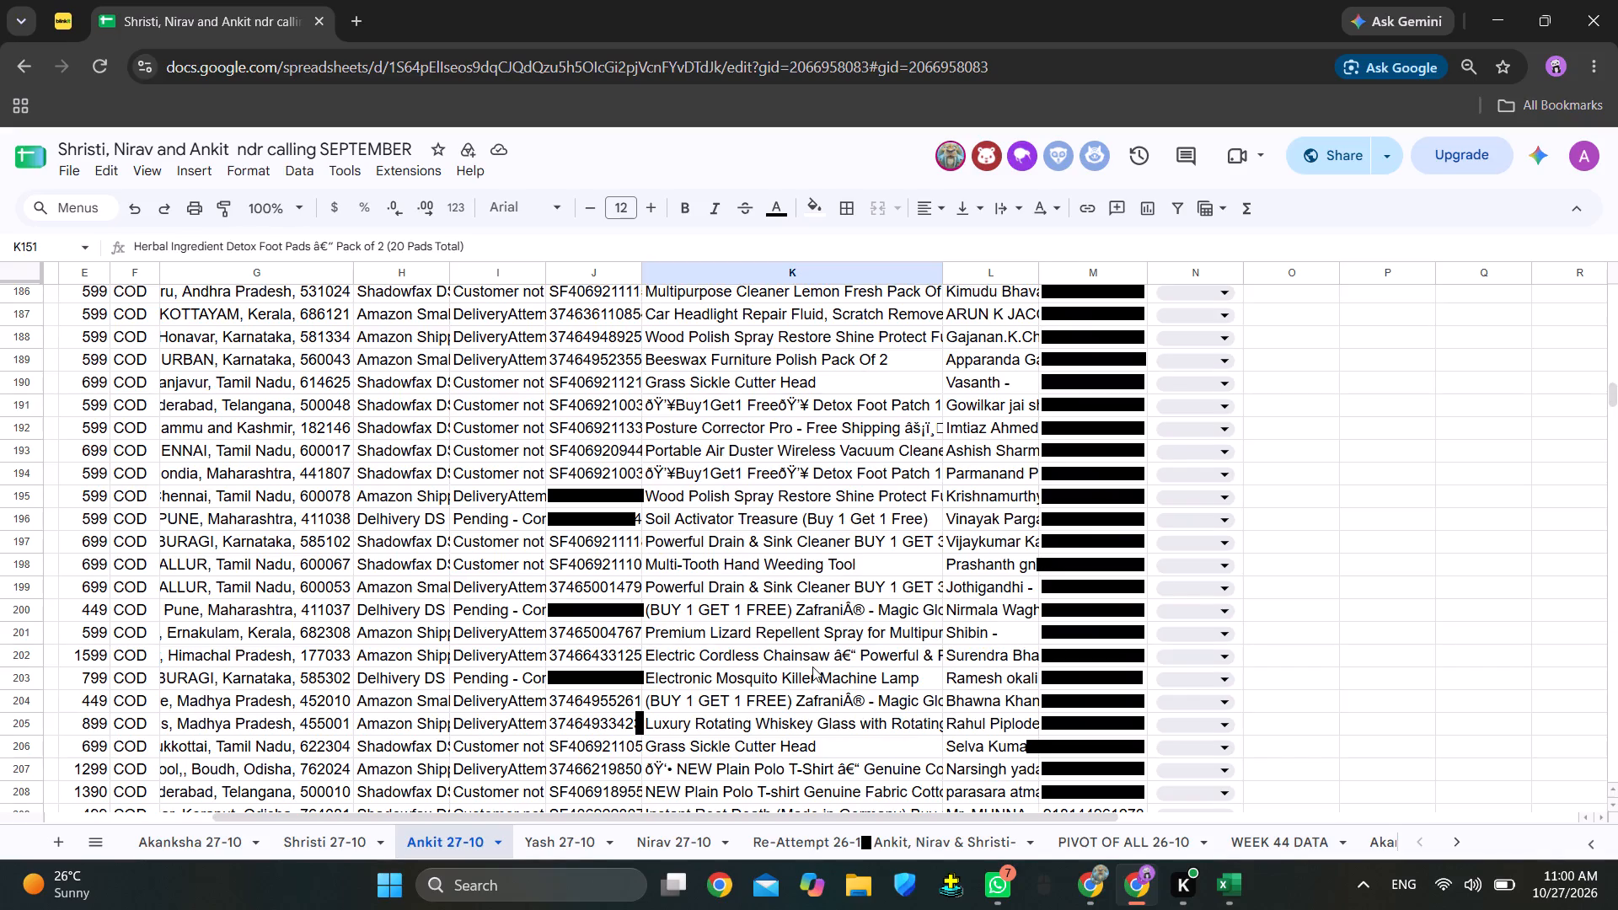
scroll(812, 668, "down", 1)
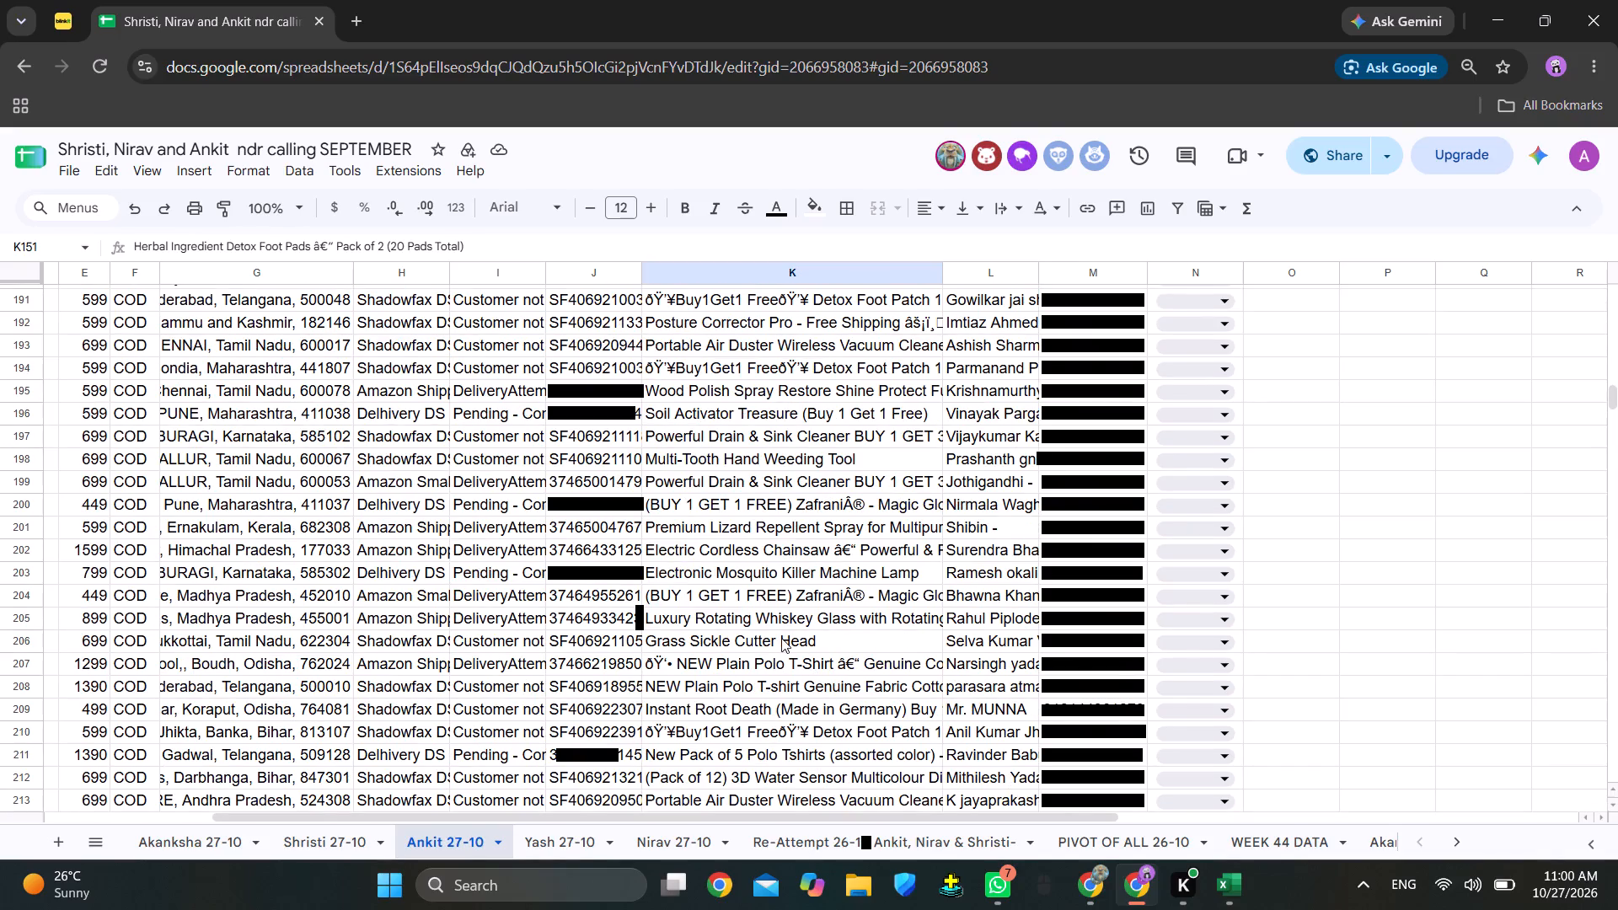
scroll(789, 640, "down", 1)
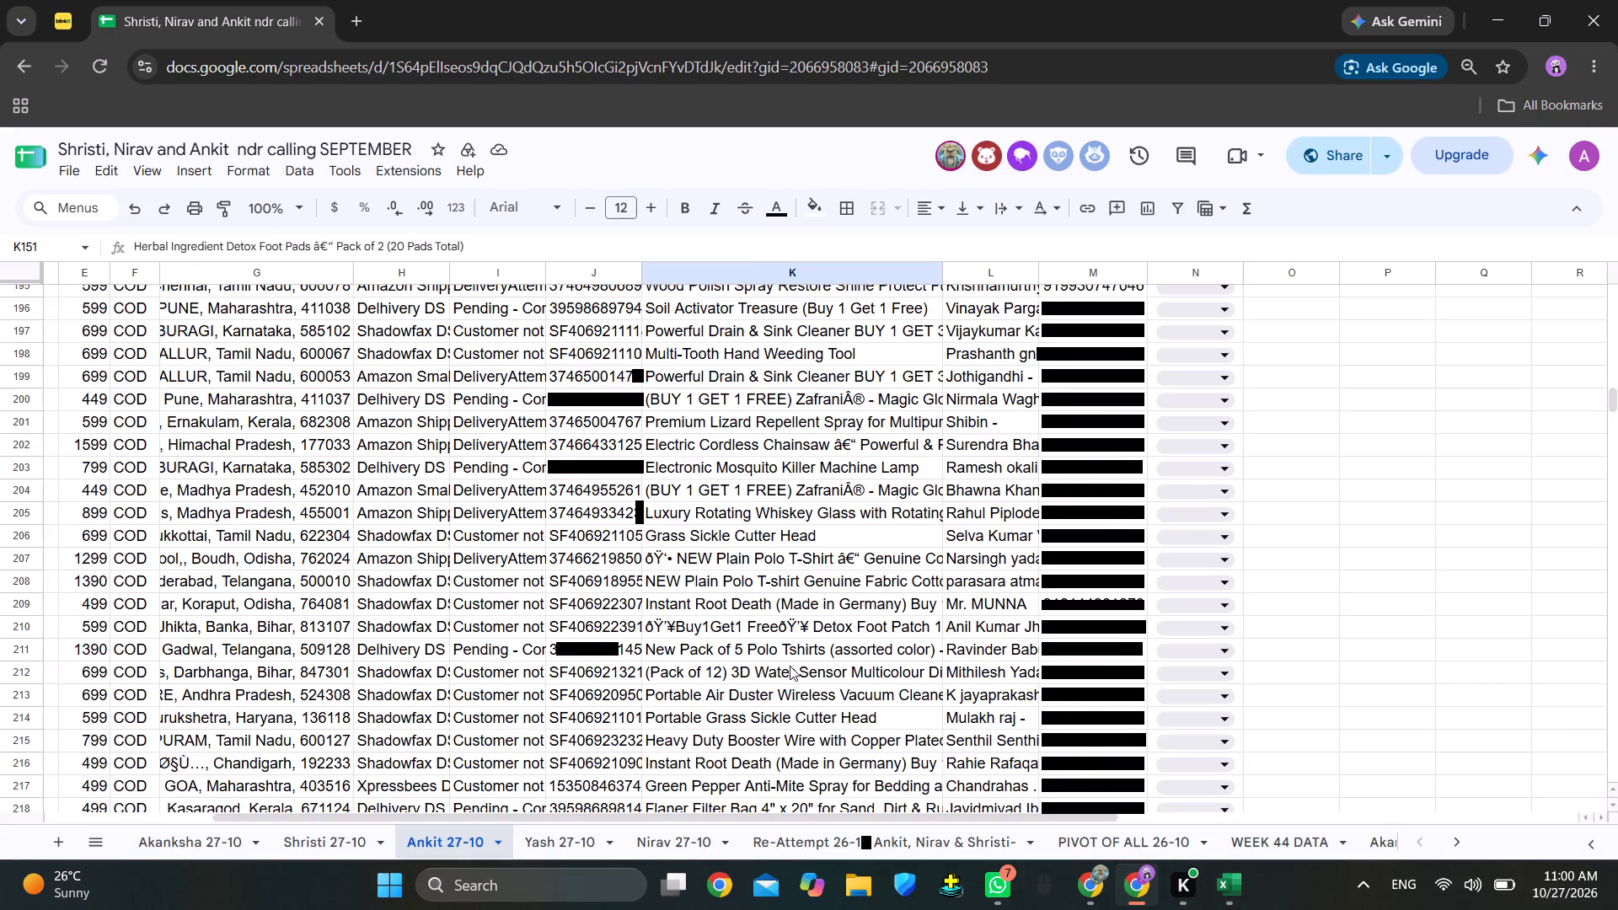
scroll(790, 666, "down", 1)
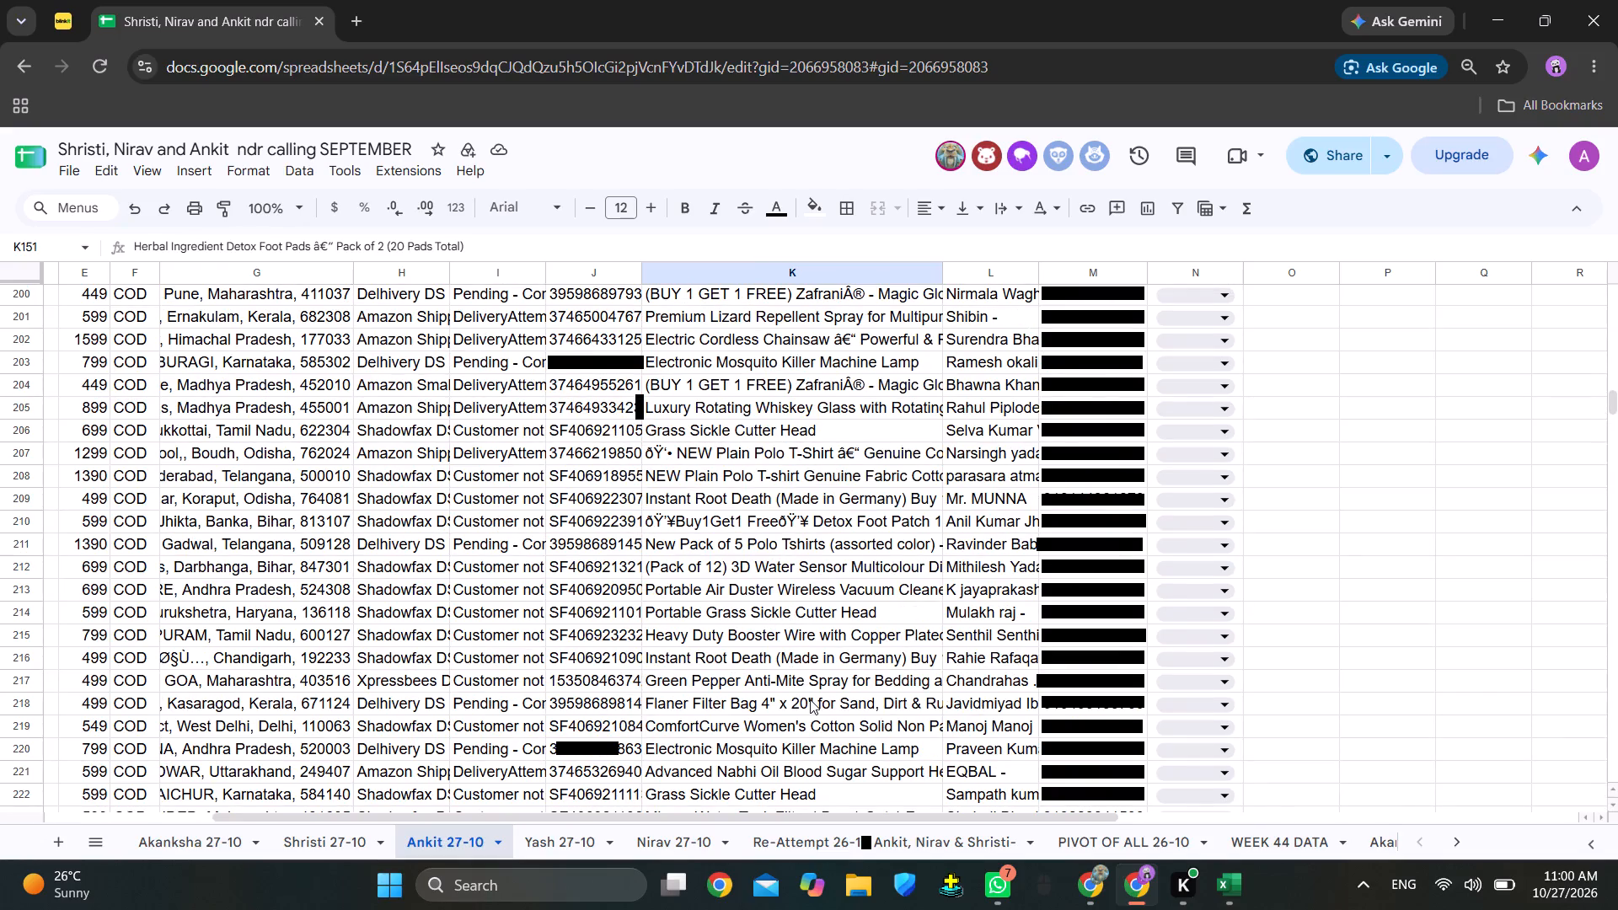
scroll(811, 700, "down", 1)
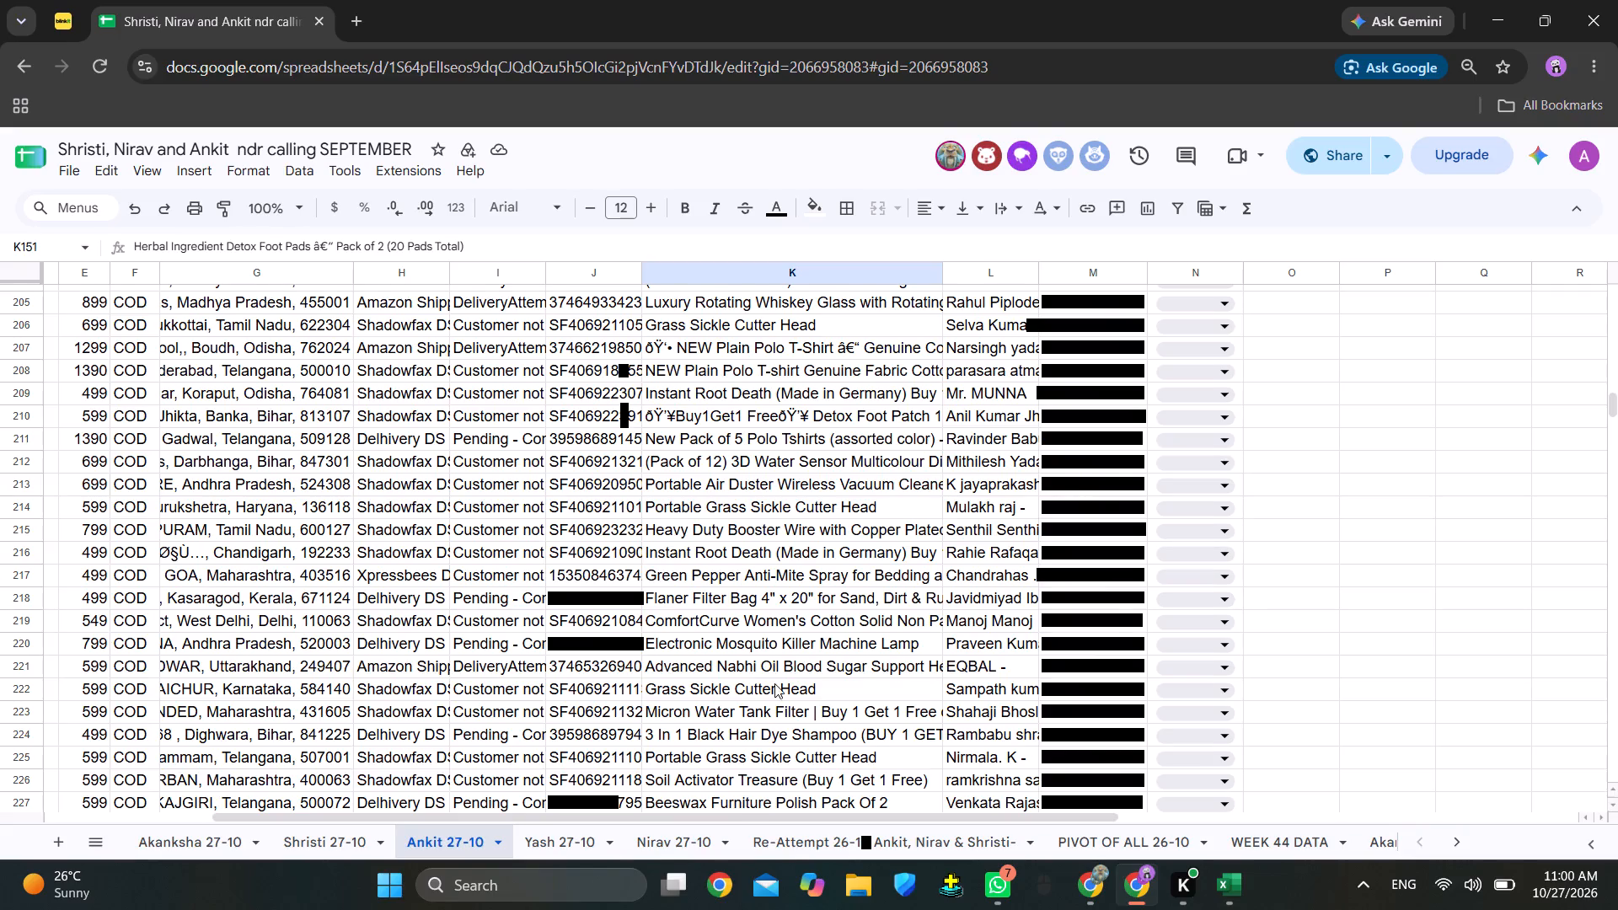
scroll(775, 684, "down", 1)
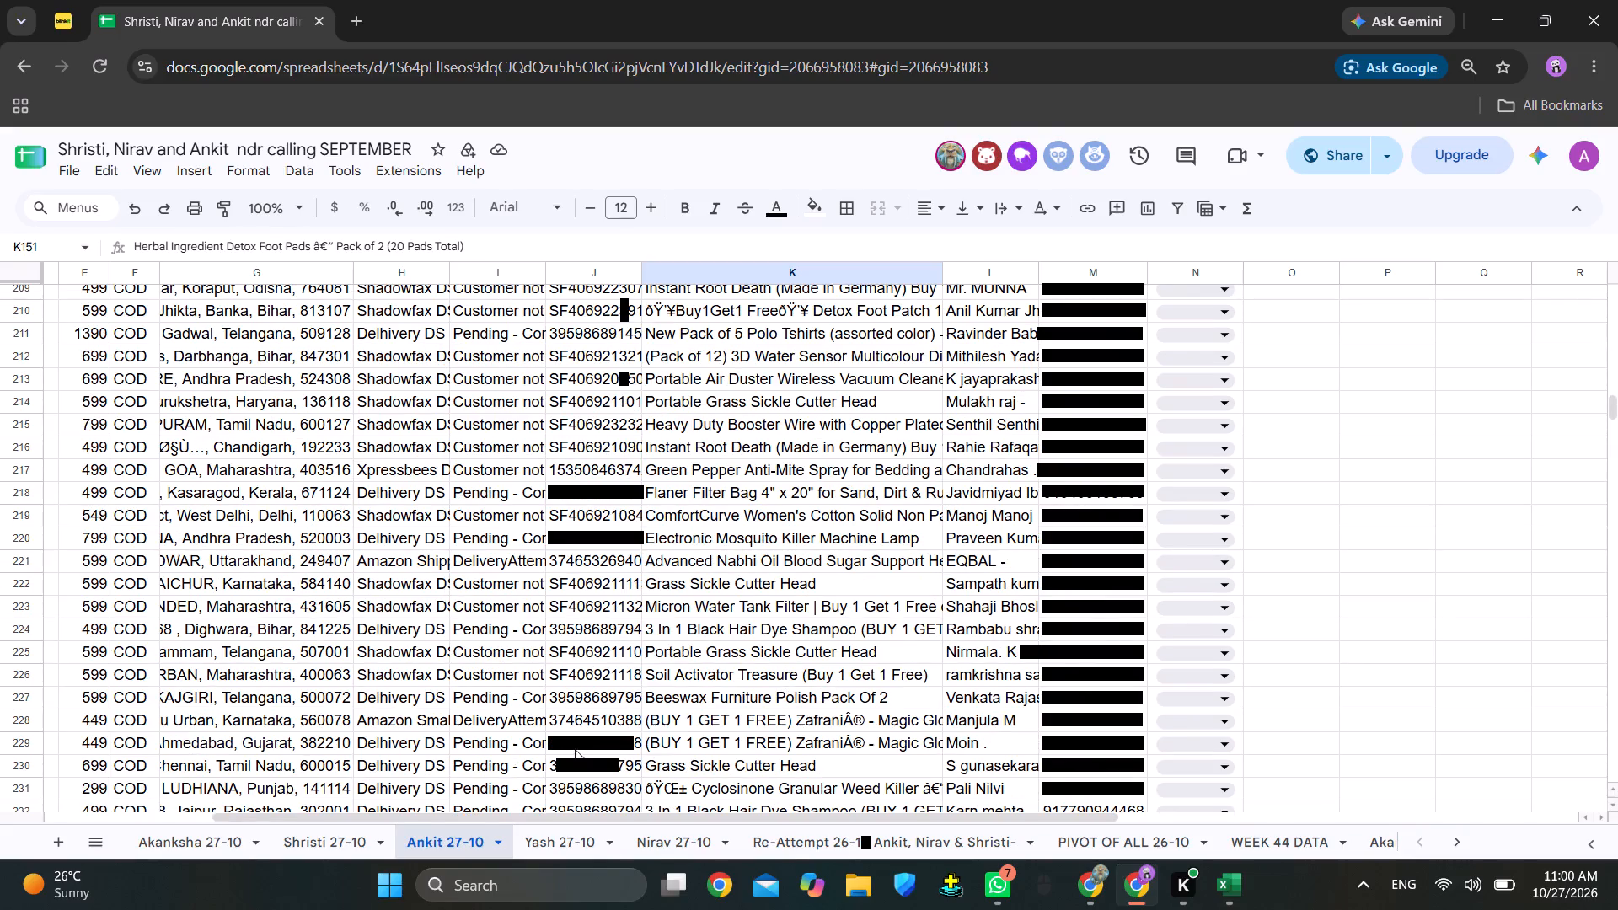
scroll(878, 730, "down", 1)
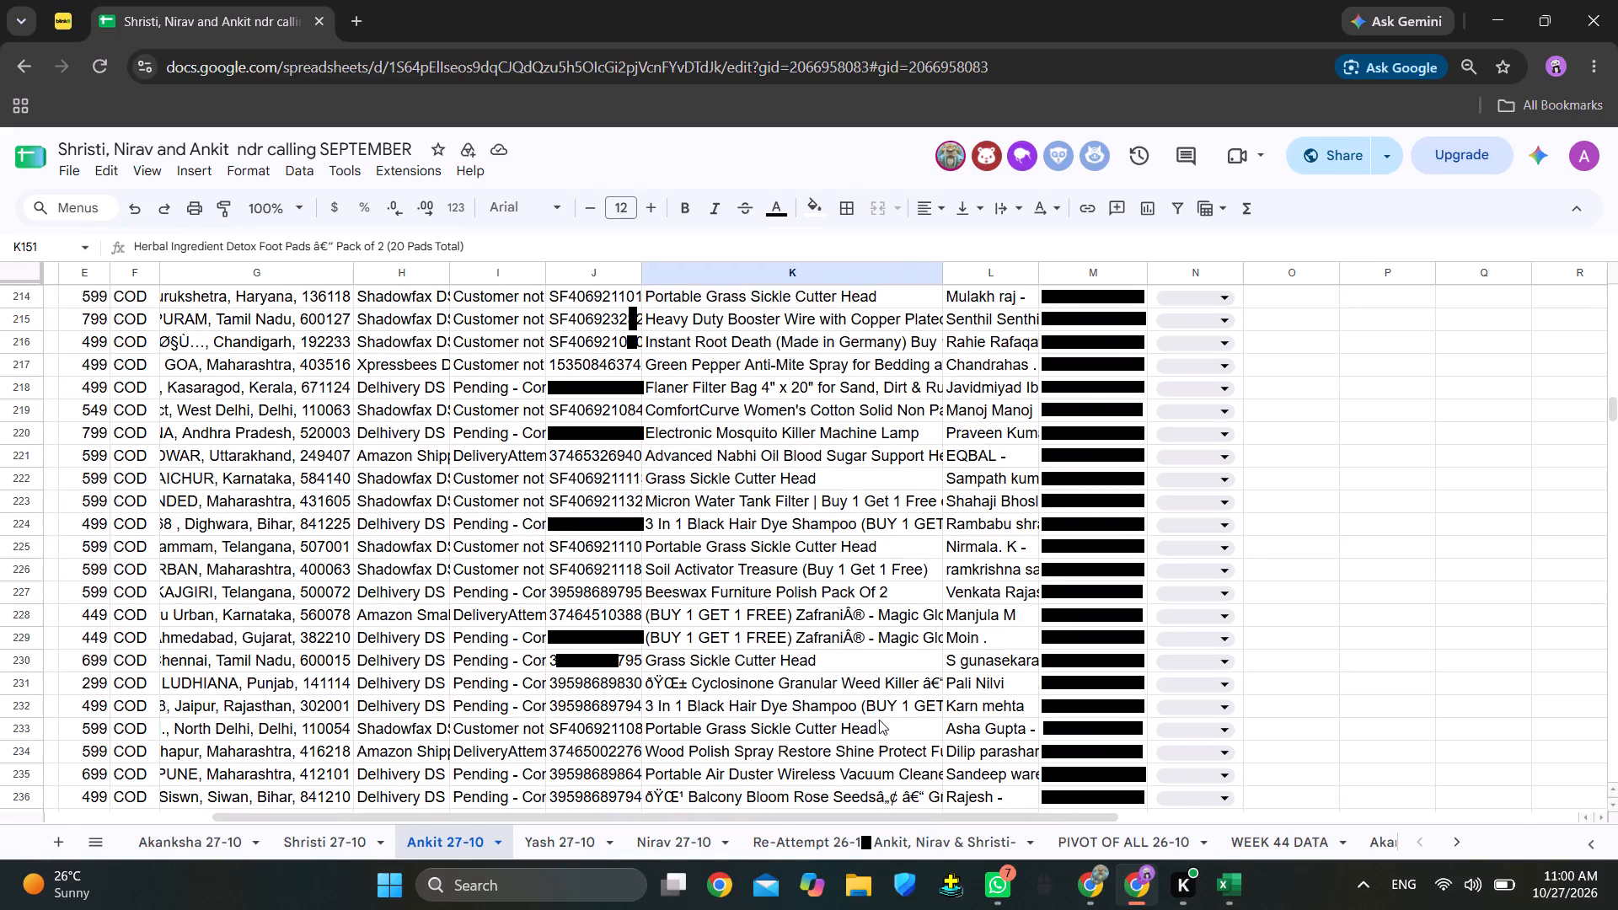
scroll(879, 717, "down", 2)
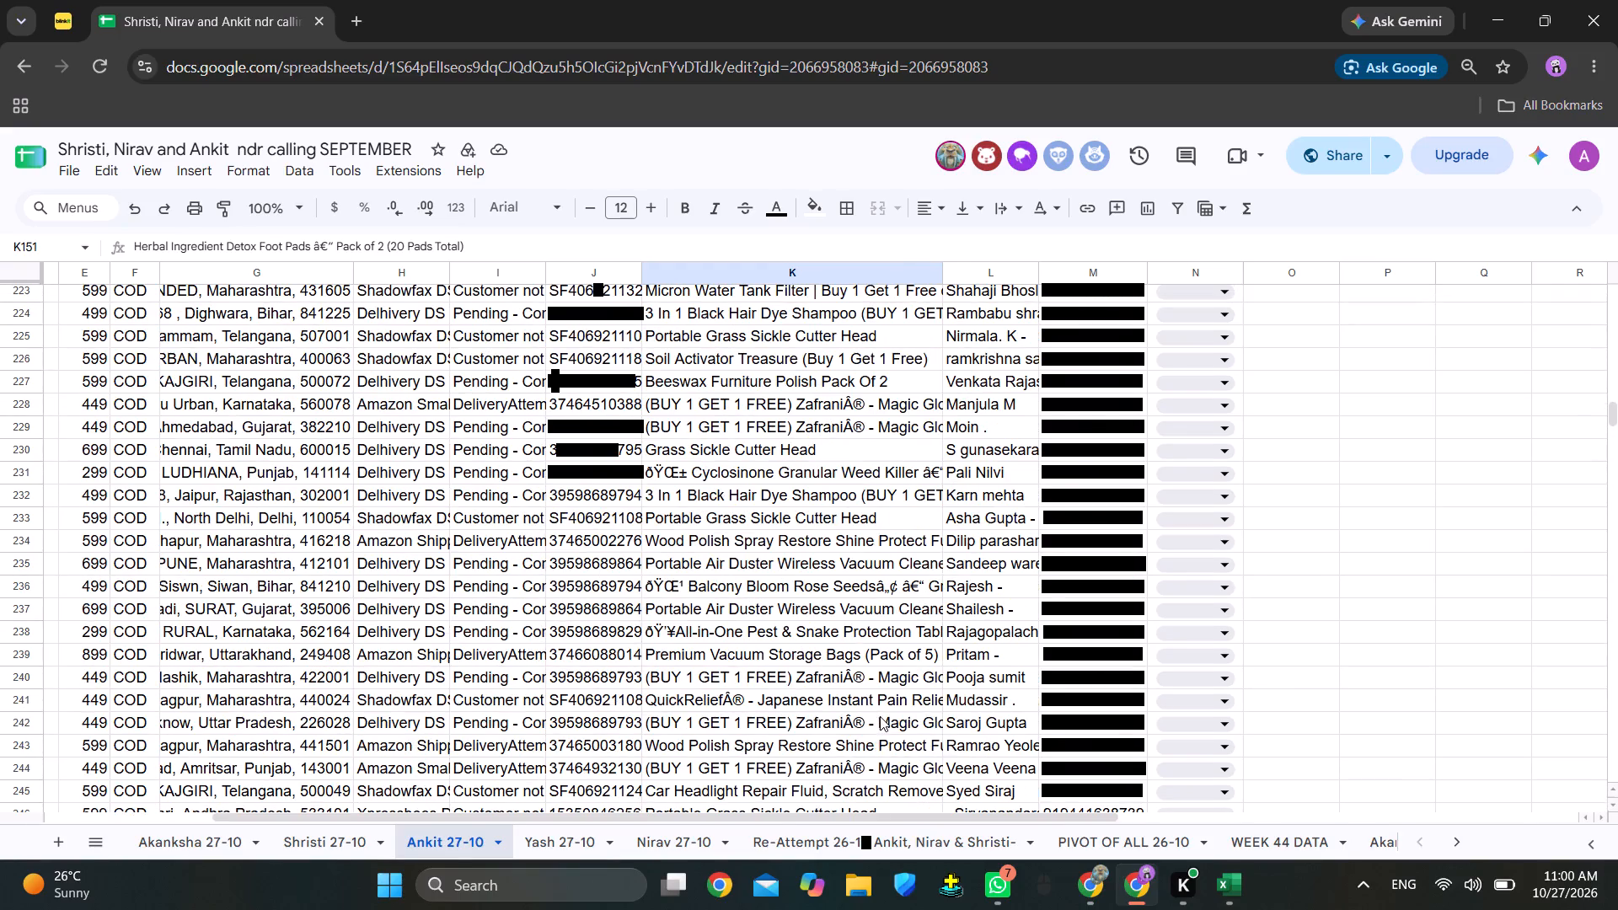
scroll(881, 714, "down", 2)
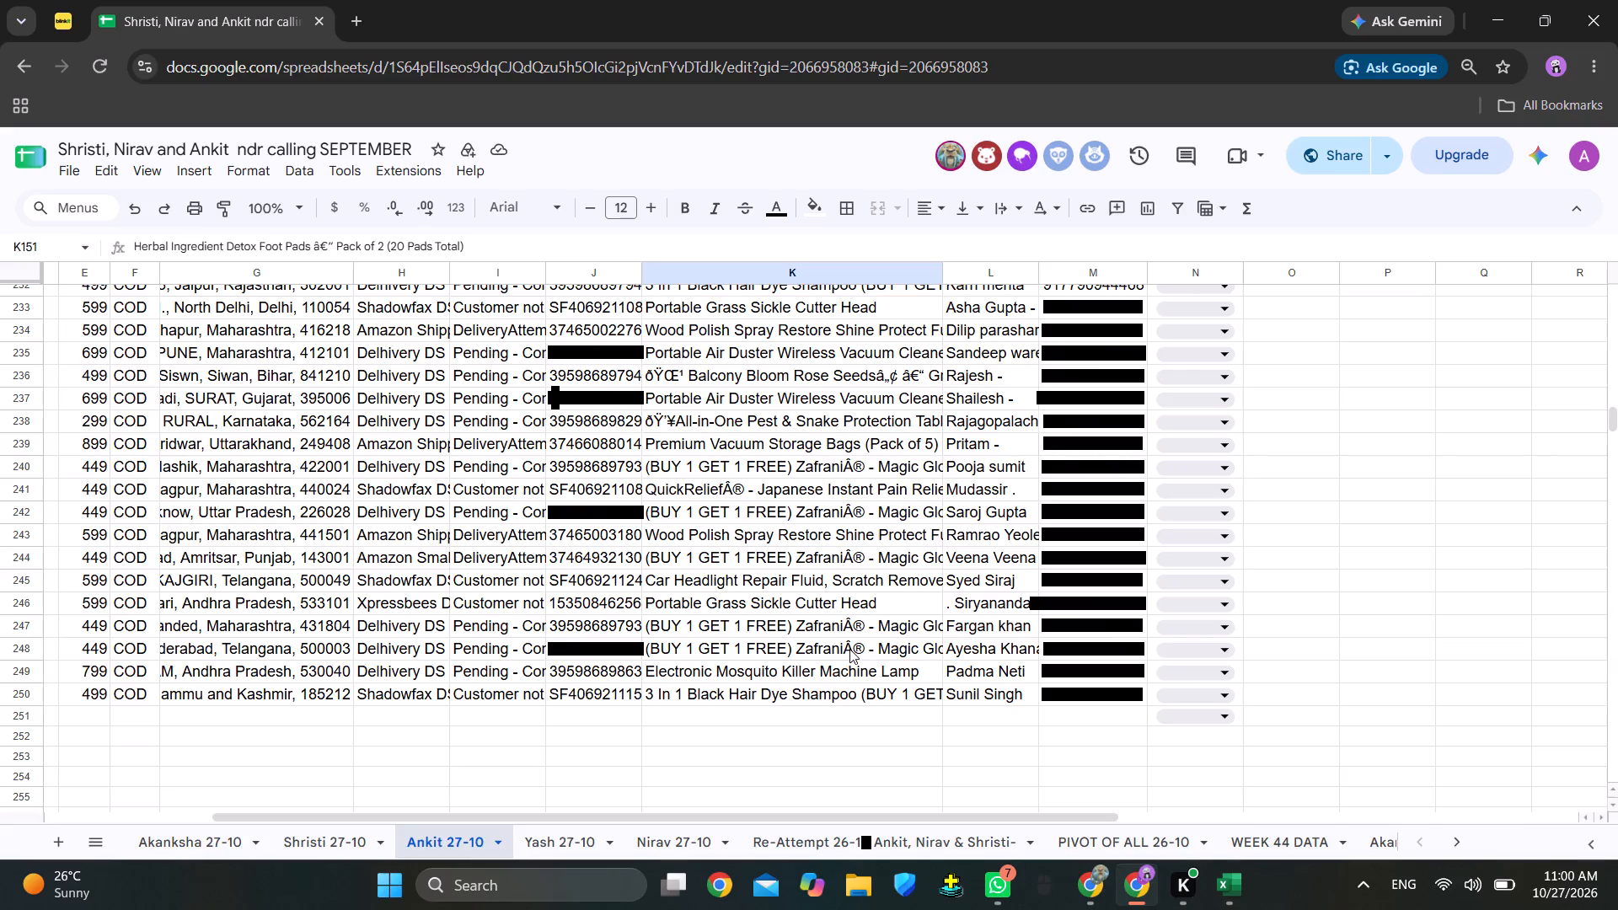
Open the Shristi 27-10 sheet.
left_click(328, 840)
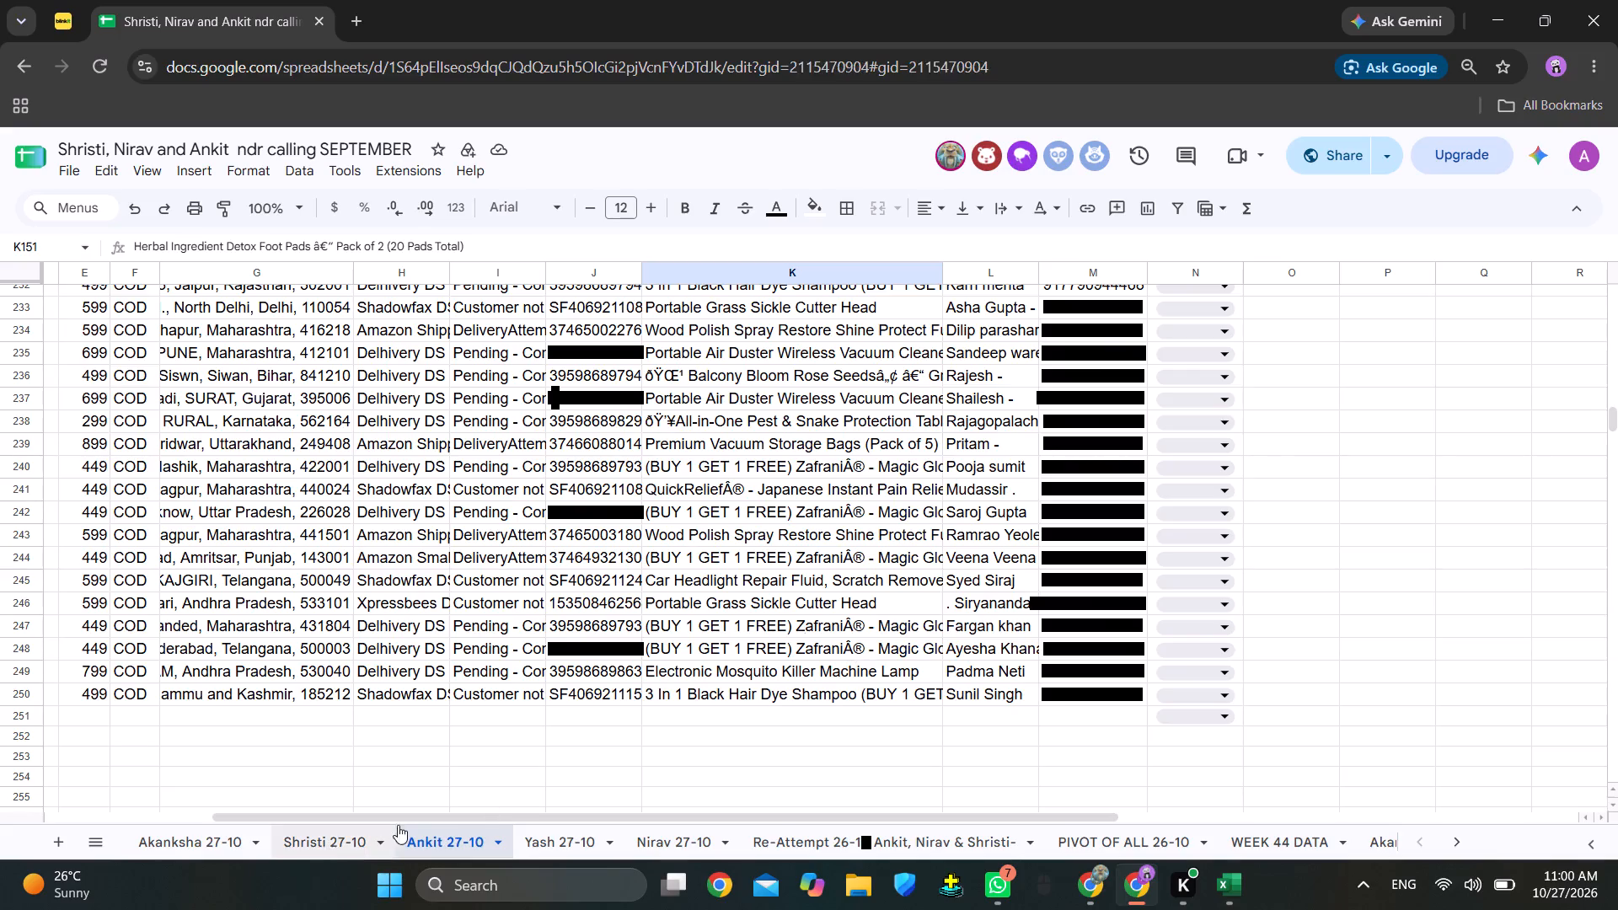
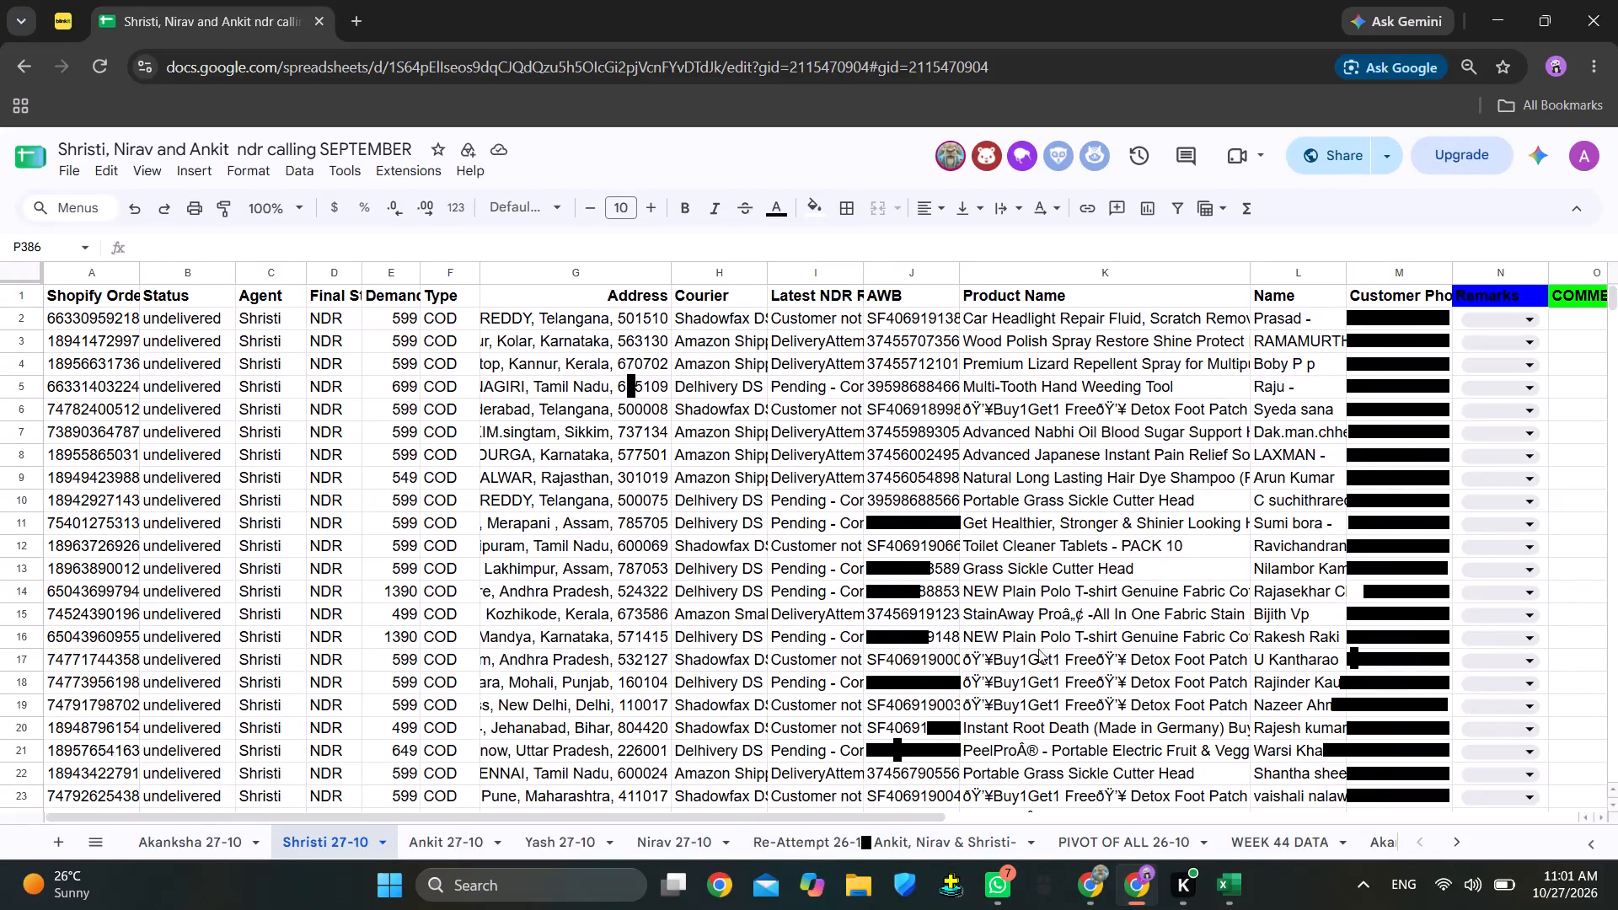
Review the undelivered orders on the Shristi 27-10 sheet from the first row down to about row 79, checking product, courier and customer columns.
scroll(1067, 661, "down", 1)
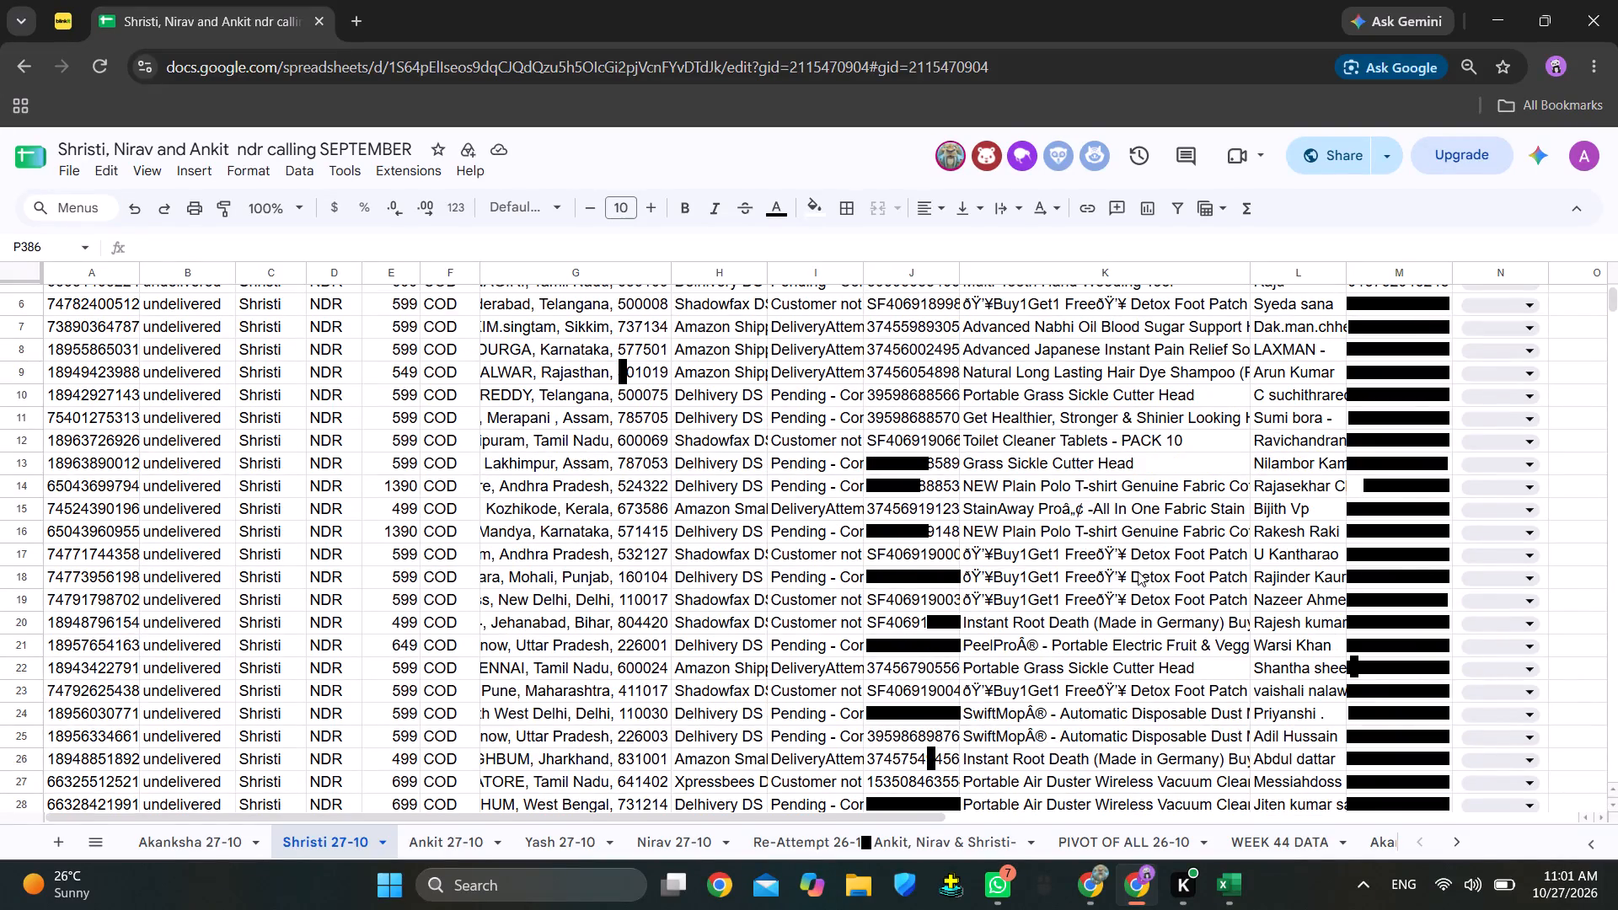
scroll(1163, 613, "down", 1)
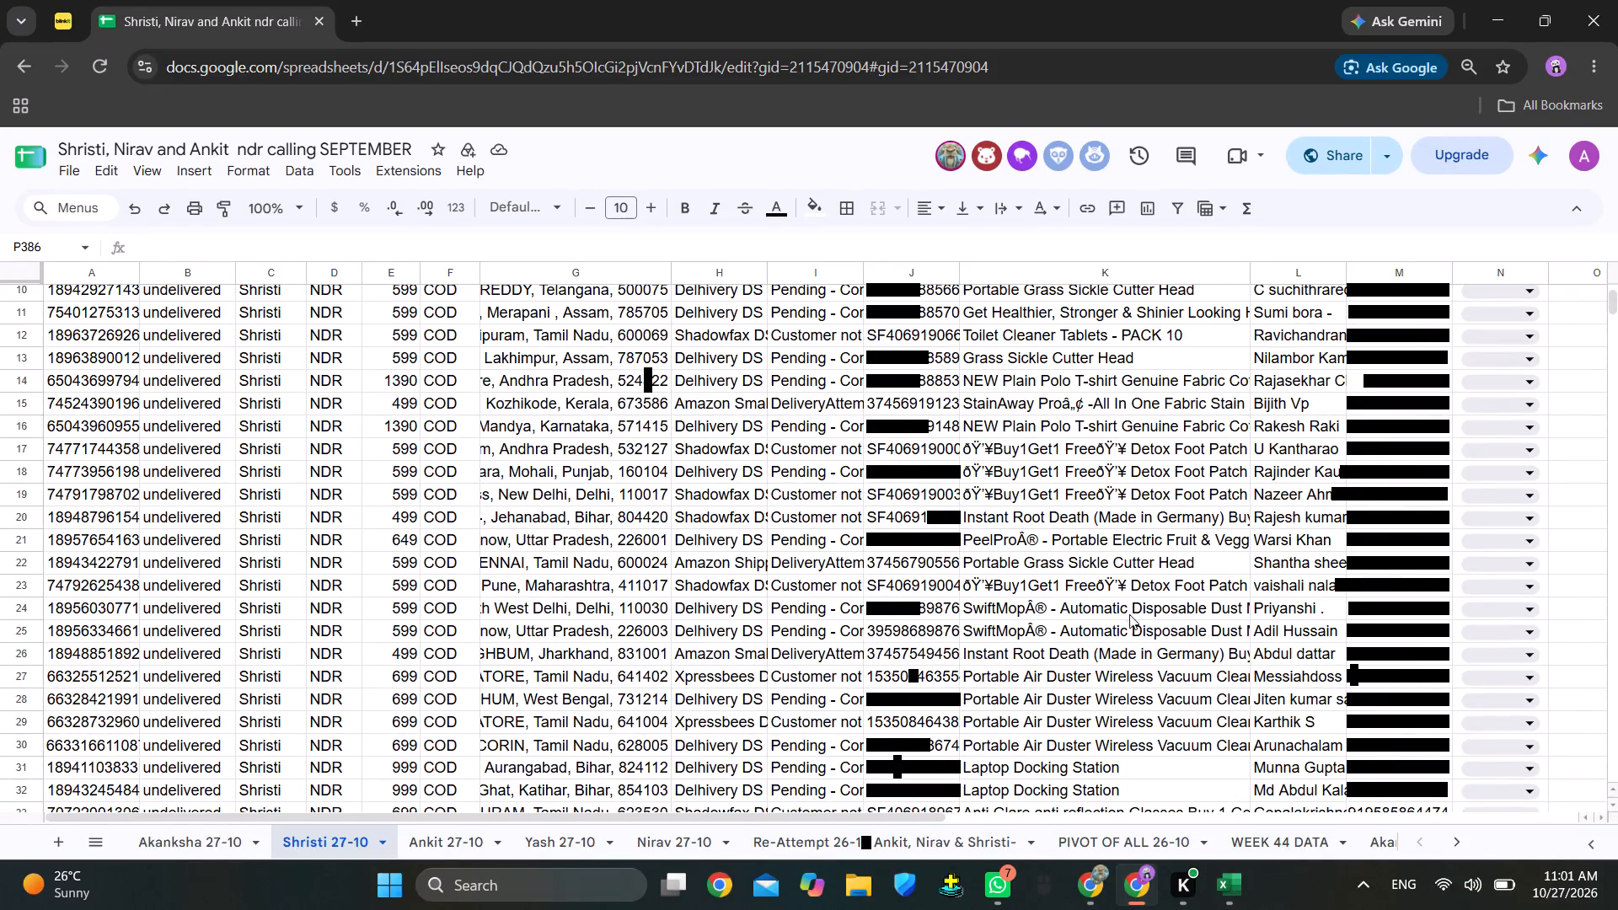
scroll(1127, 651, "down", 2)
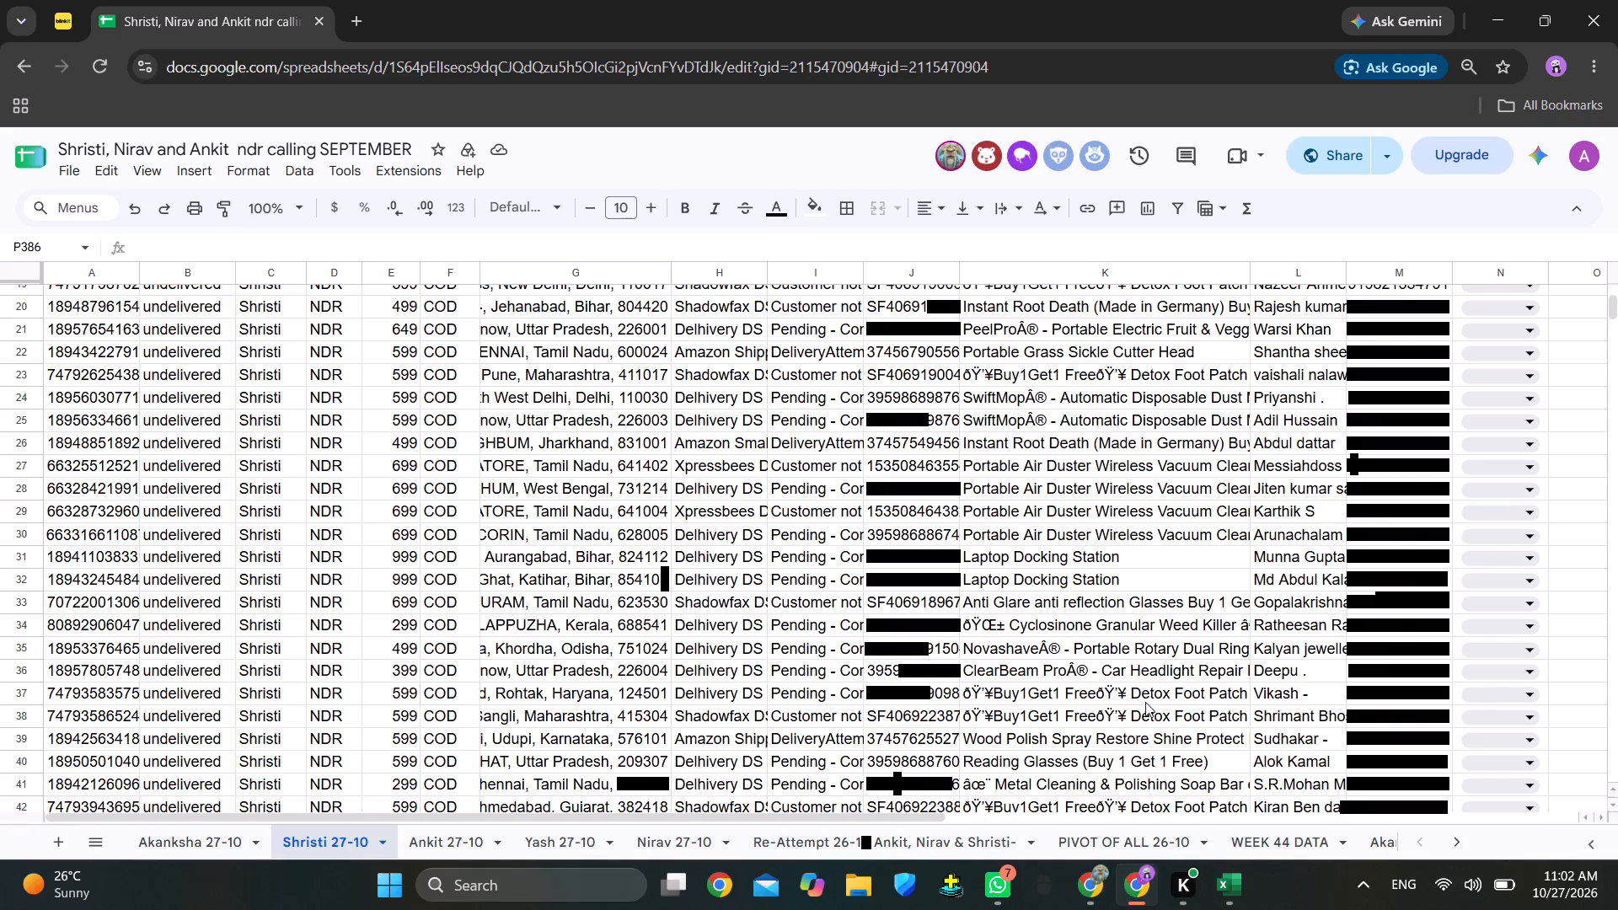
scroll(1144, 705, "down", 1)
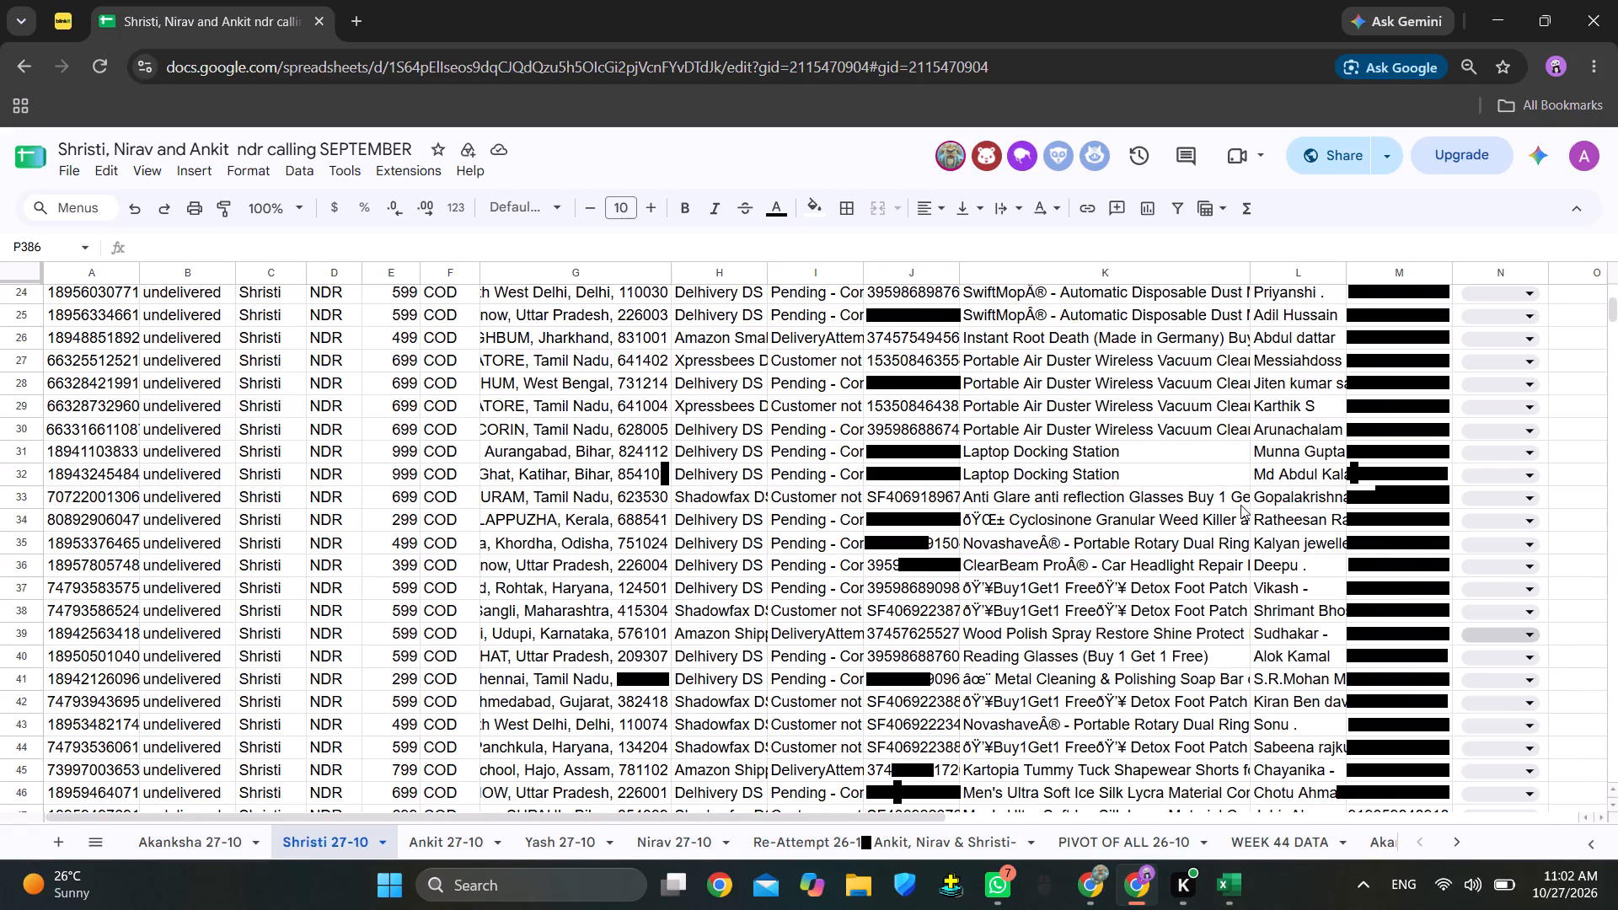
scroll(1229, 546, "down", 2)
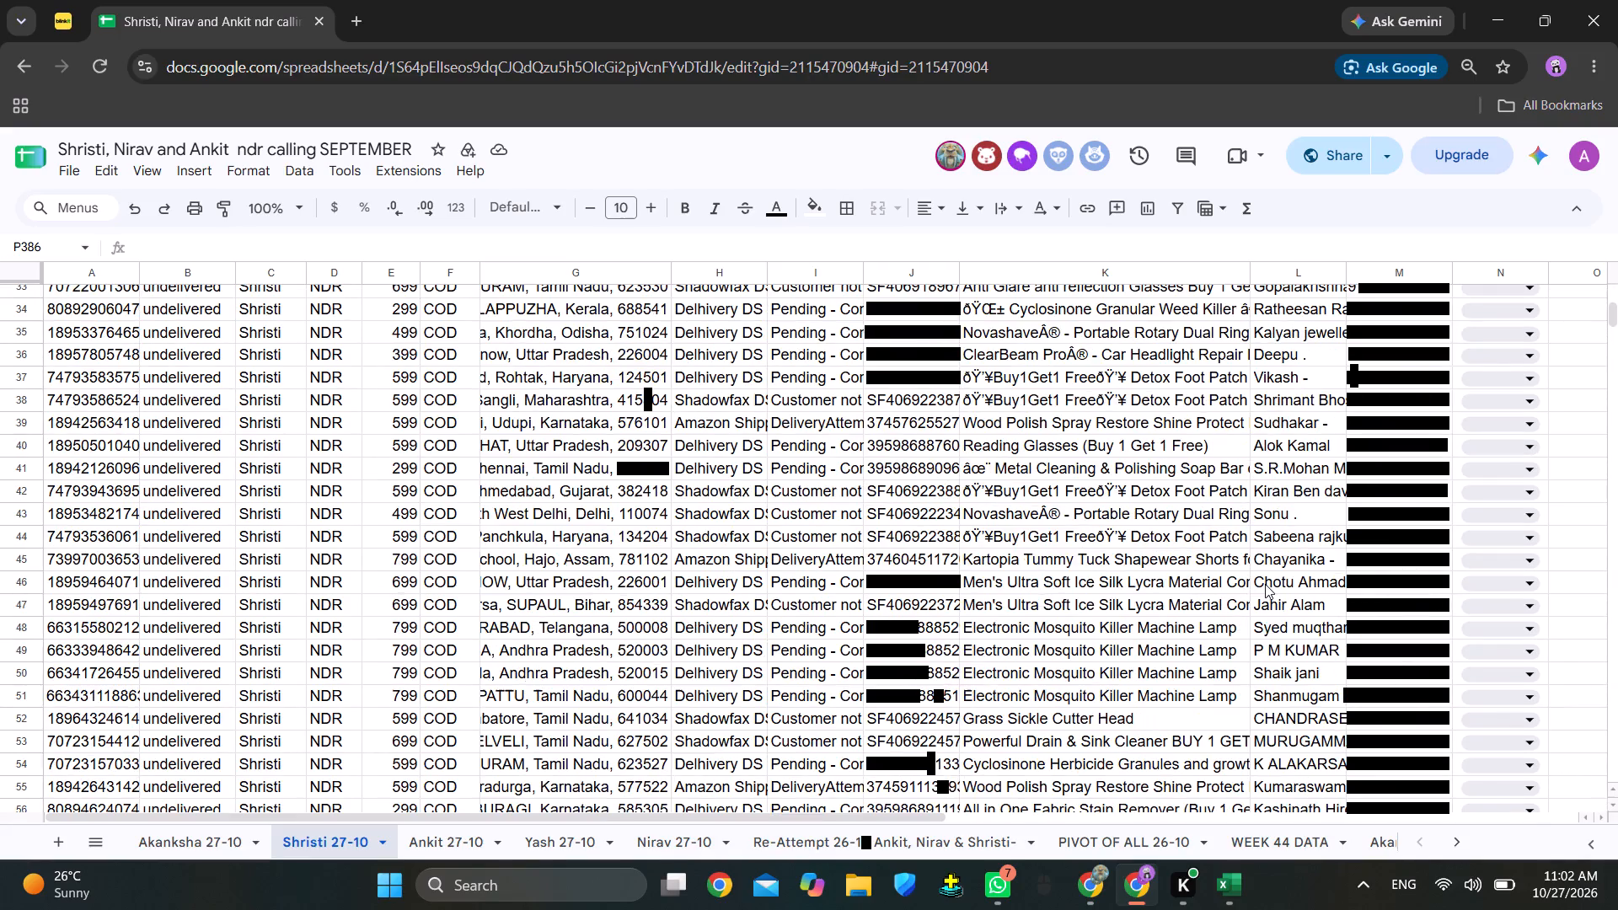
scroll(1265, 584, "down", 1)
scroll(1142, 588, "down", 1)
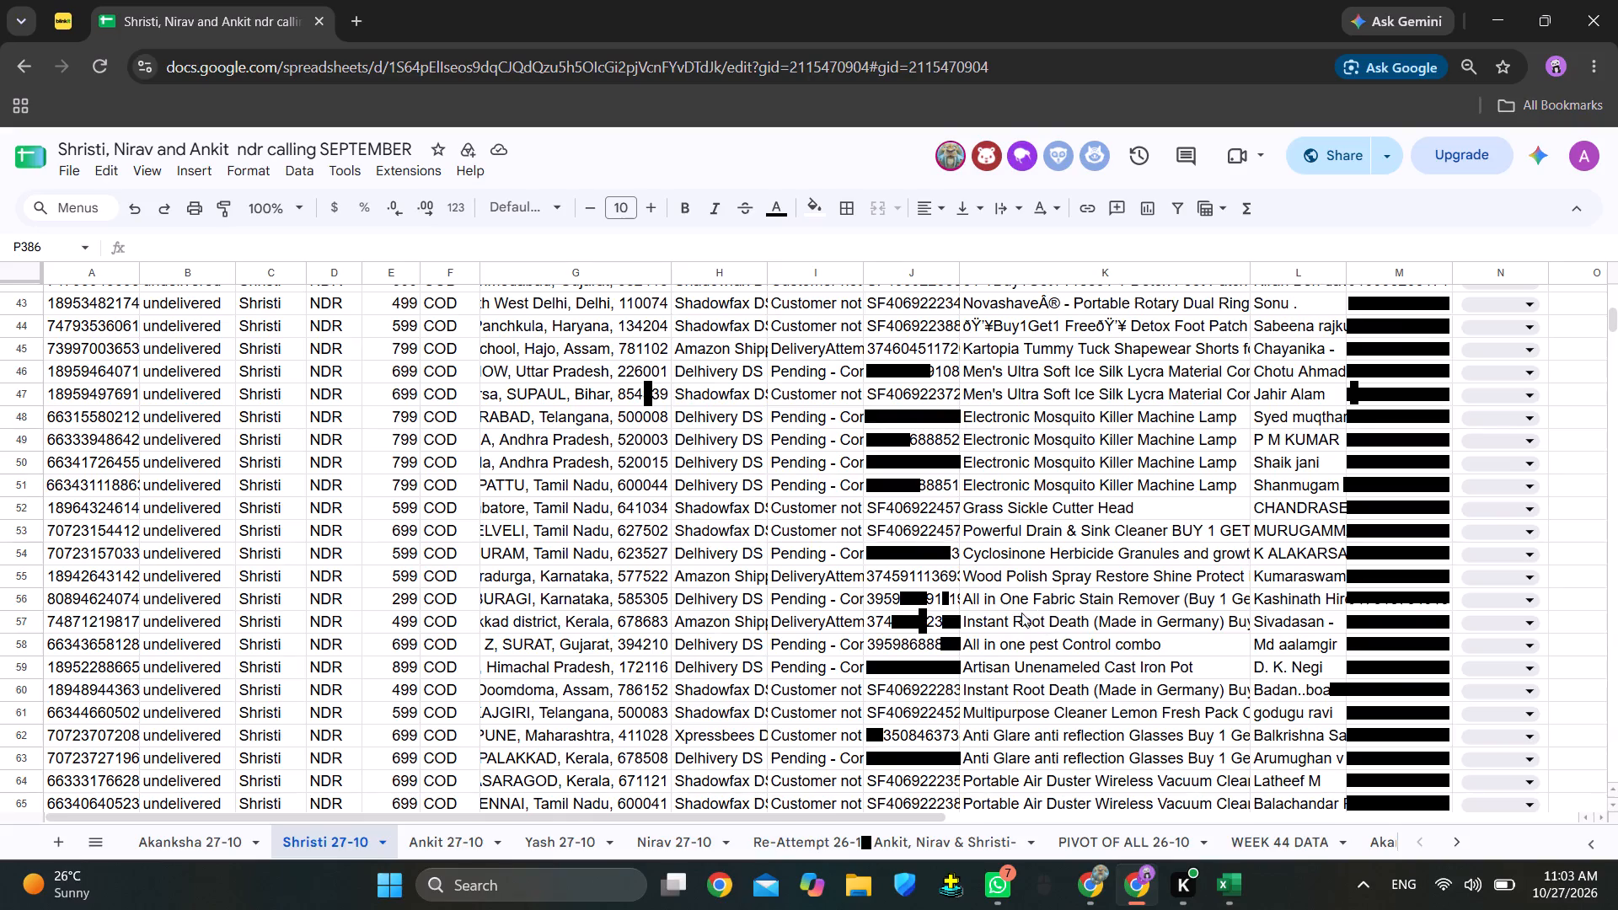
scroll(1187, 661, "down", 1)
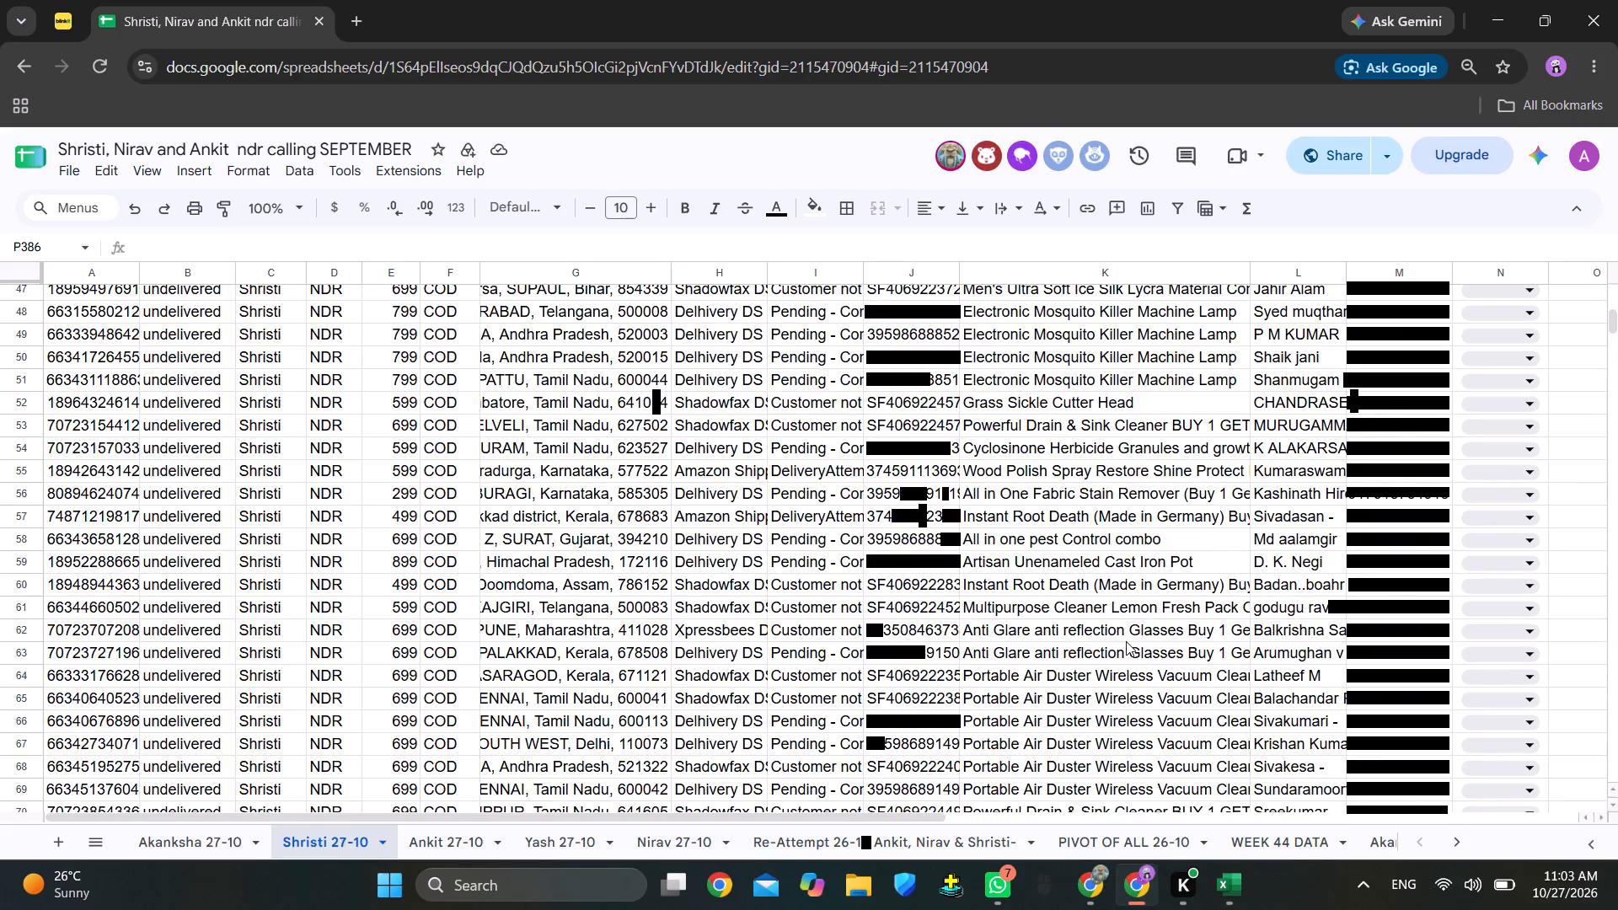
scroll(1138, 644, "down", 2)
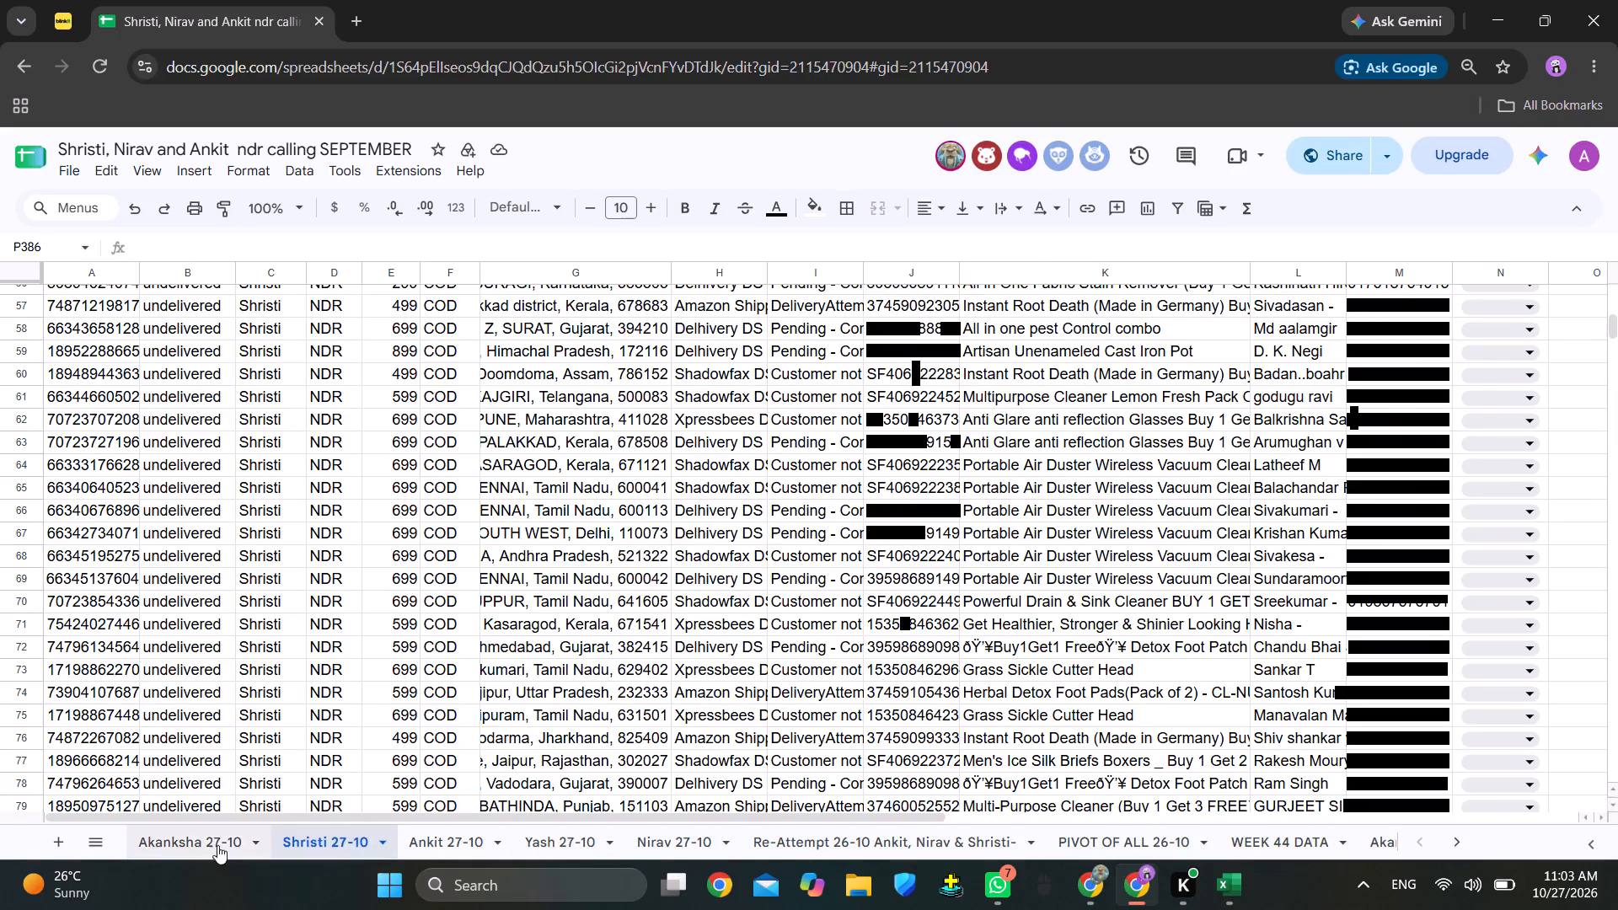
Open the Akanksha 27-10 sheet and review the call remarks and comments from about row 60 back up to row 6.
left_click(179, 839)
scroll(1305, 541, "down", 2)
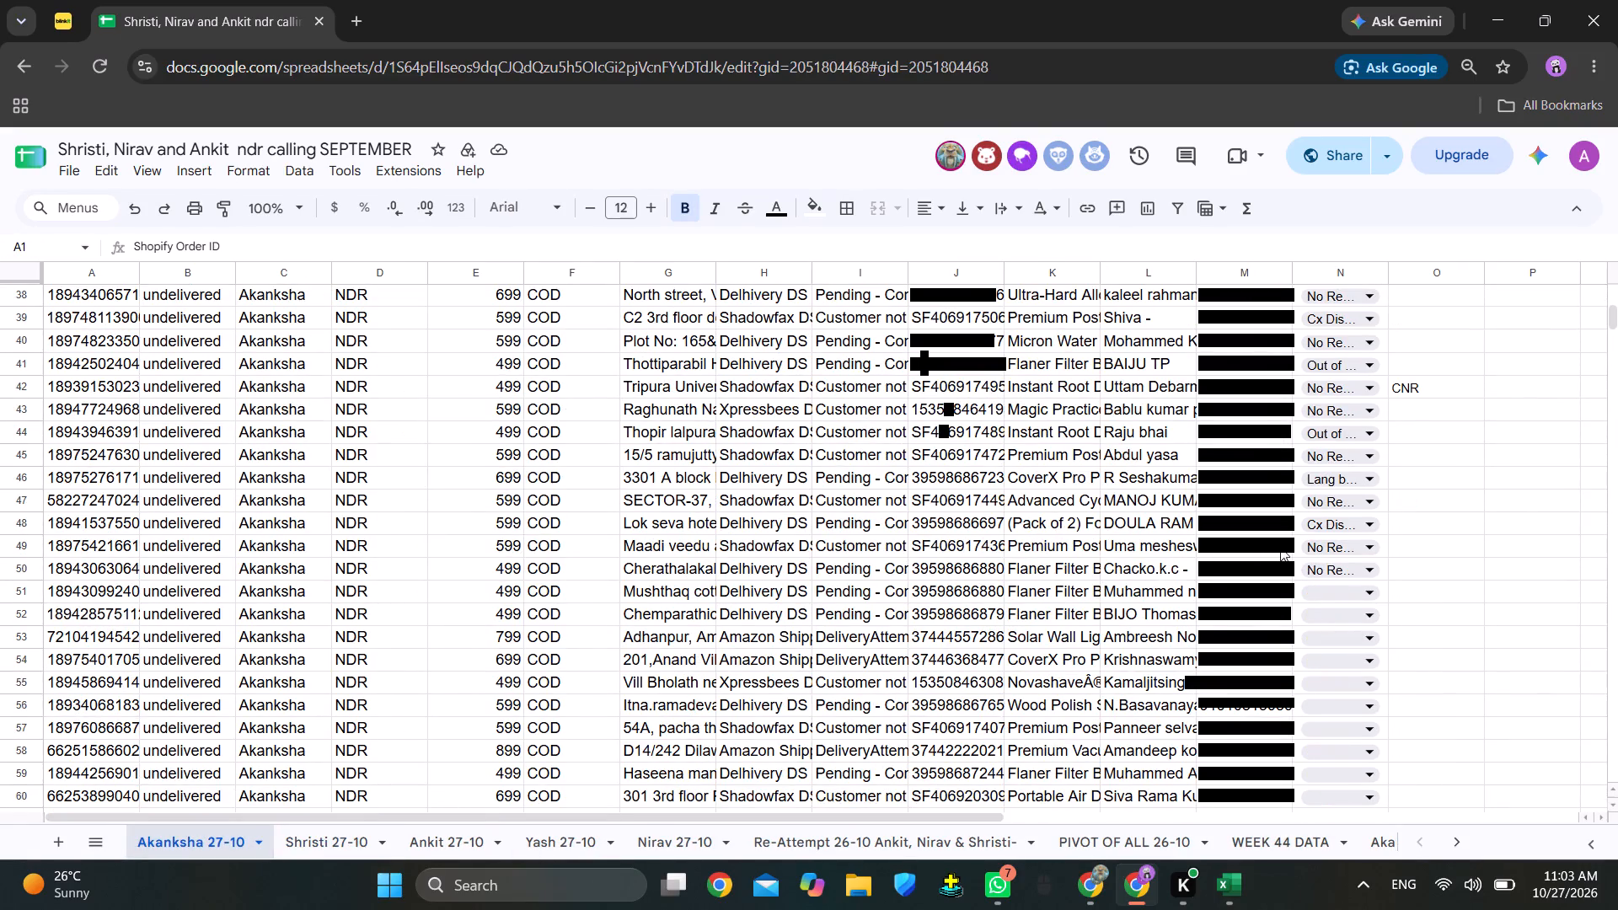
scroll(1422, 492, "up", 1)
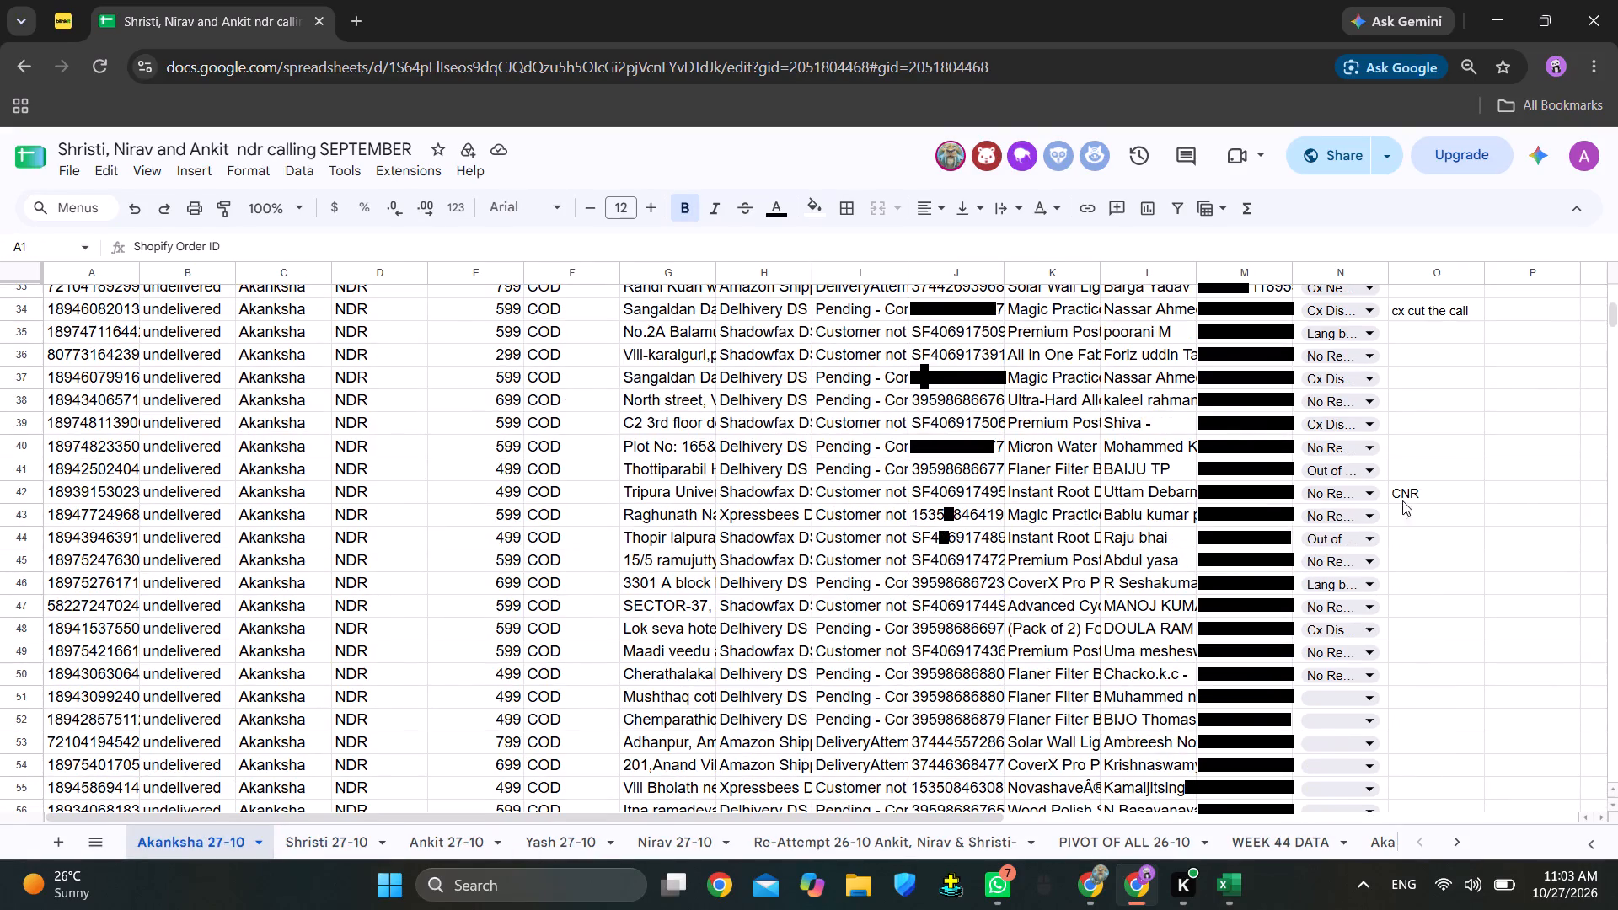
scroll(1415, 482, "down", 1)
scroll(1415, 482, "up", 2)
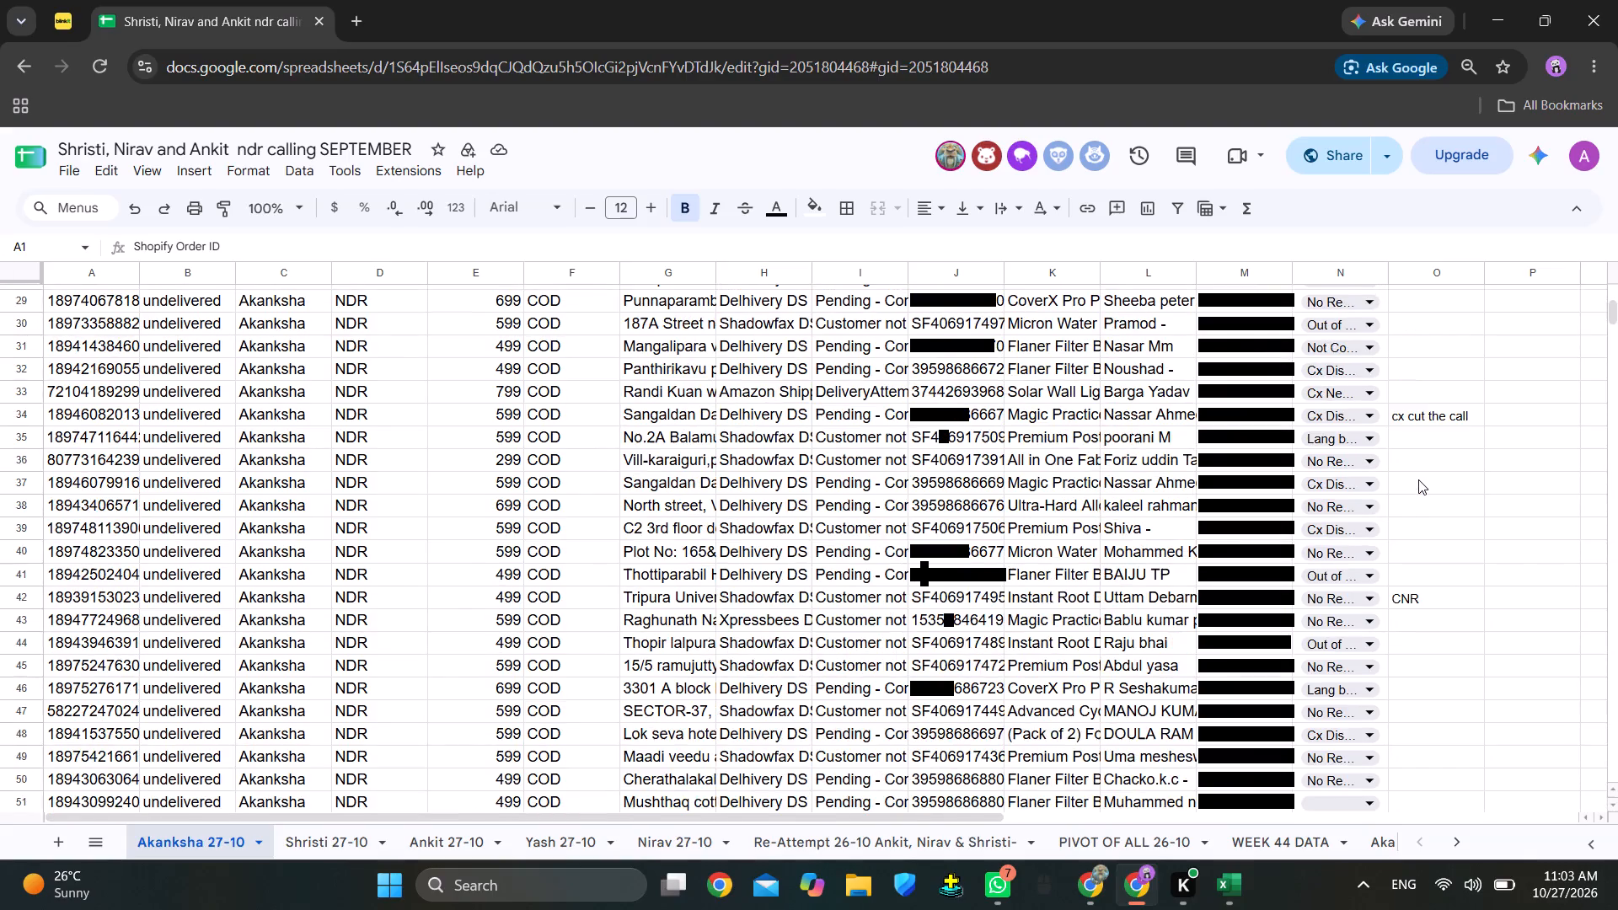
scroll(1418, 479, "up", 1)
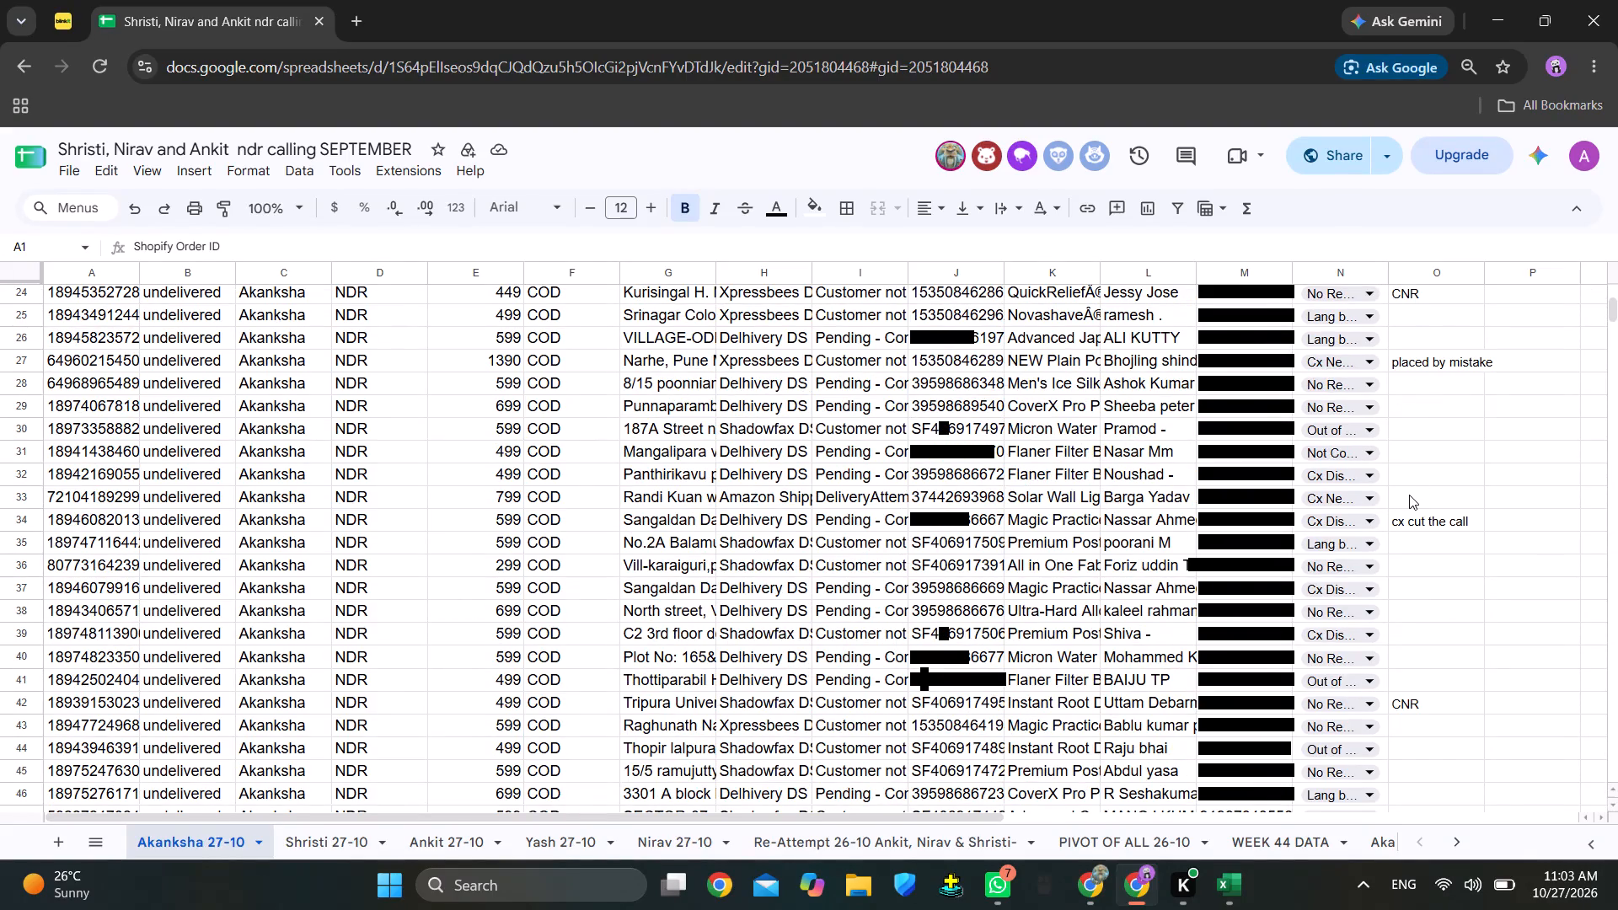
scroll(1414, 486, "up", 2)
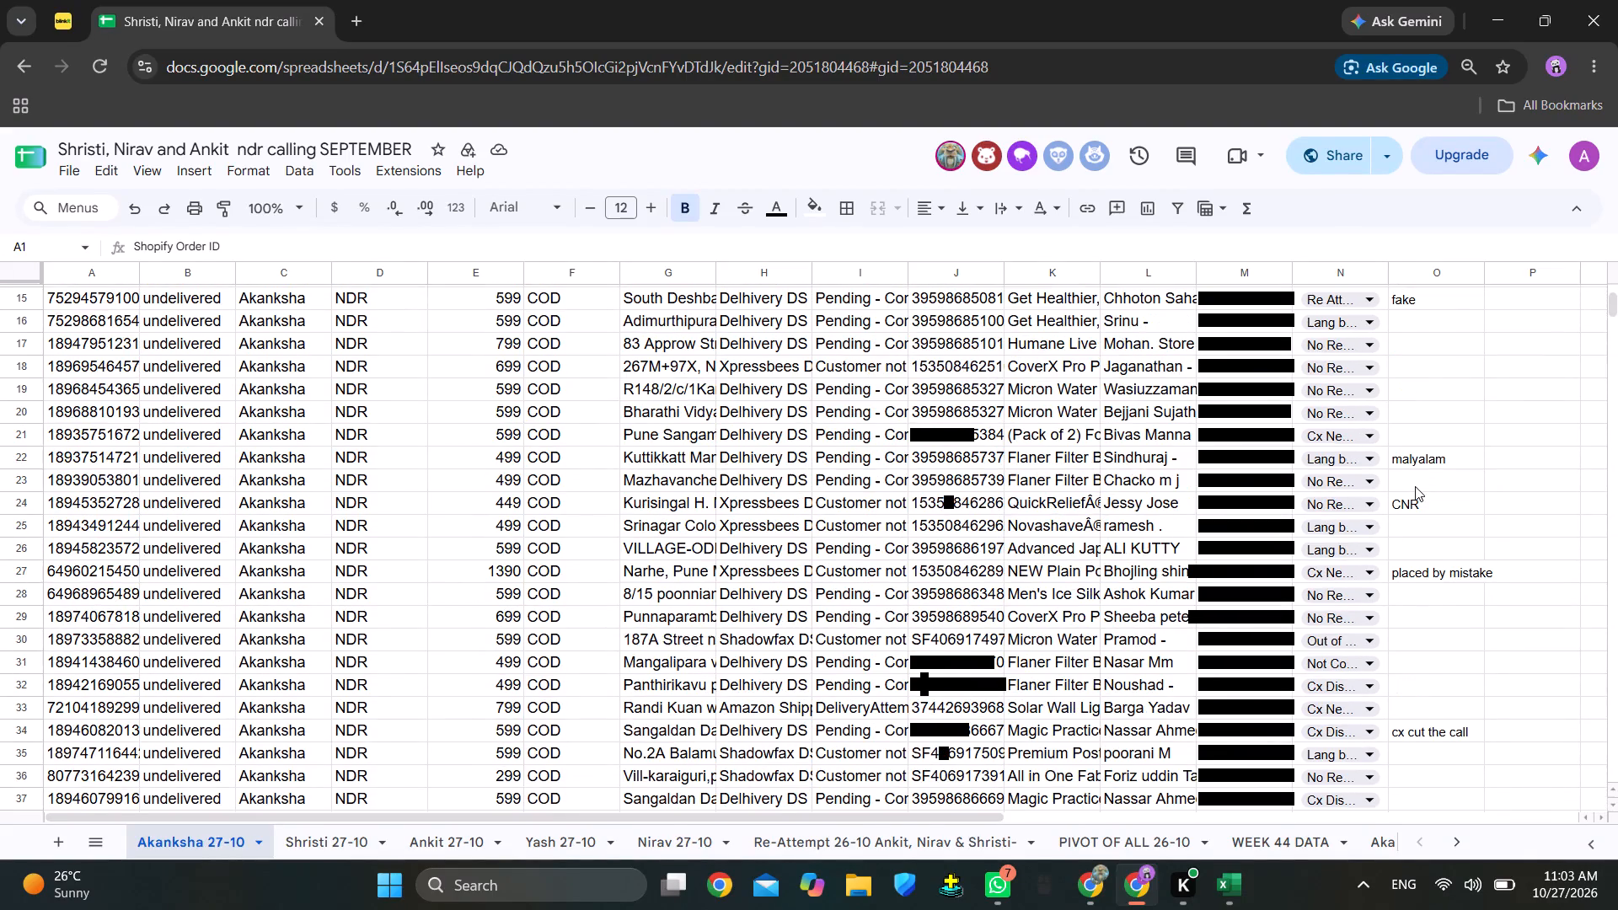
scroll(1415, 486, "up", 1)
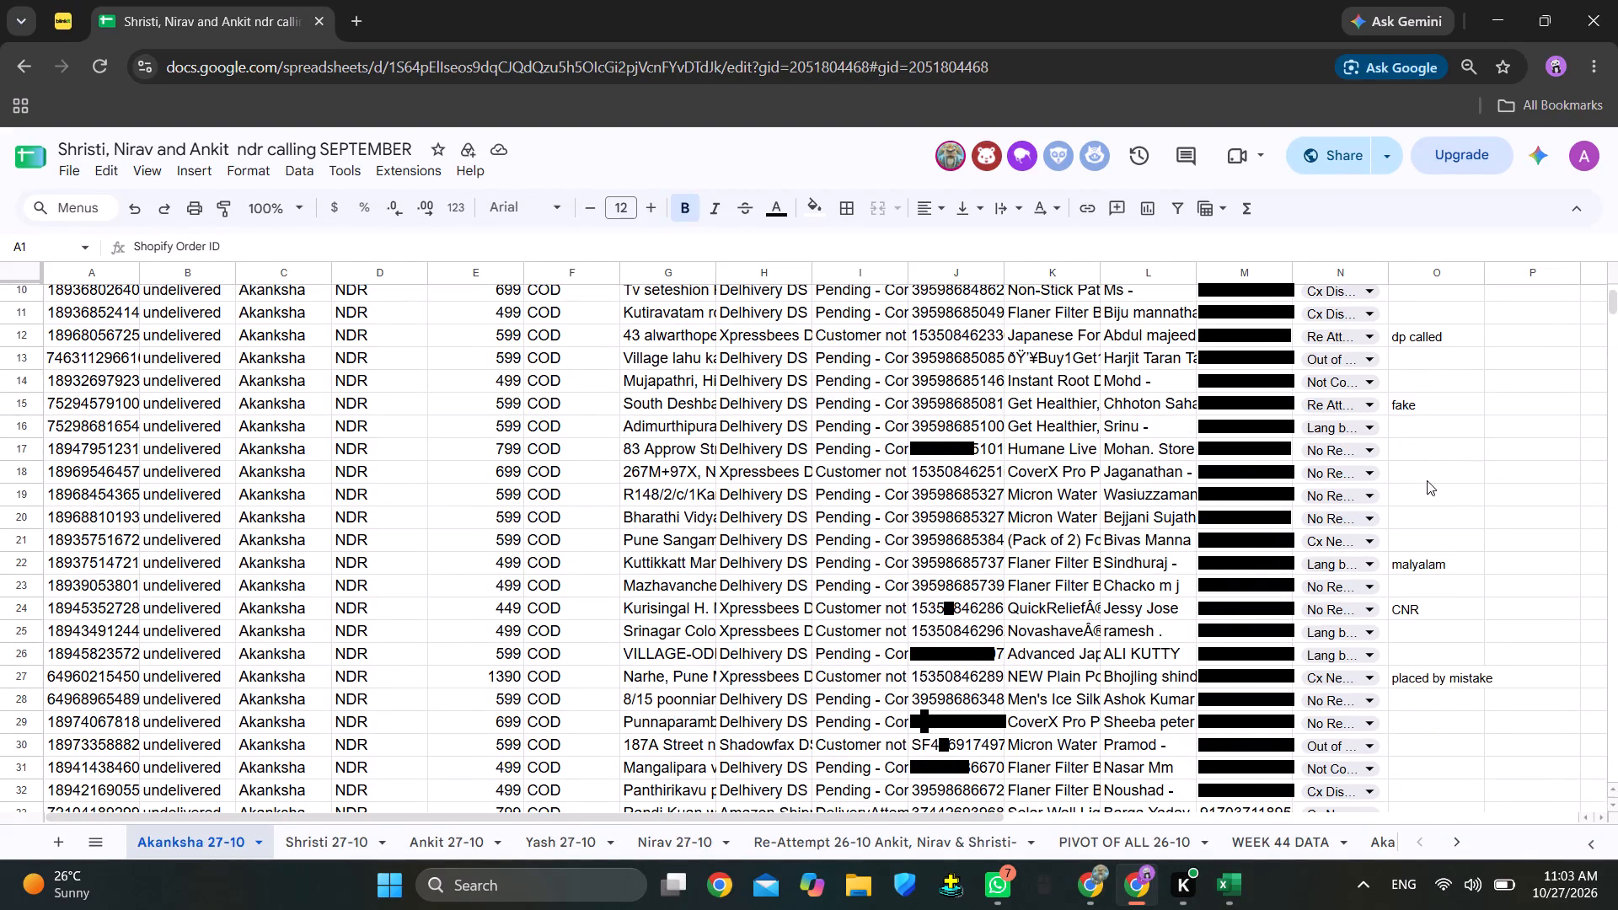
scroll(1427, 480, "up", 1)
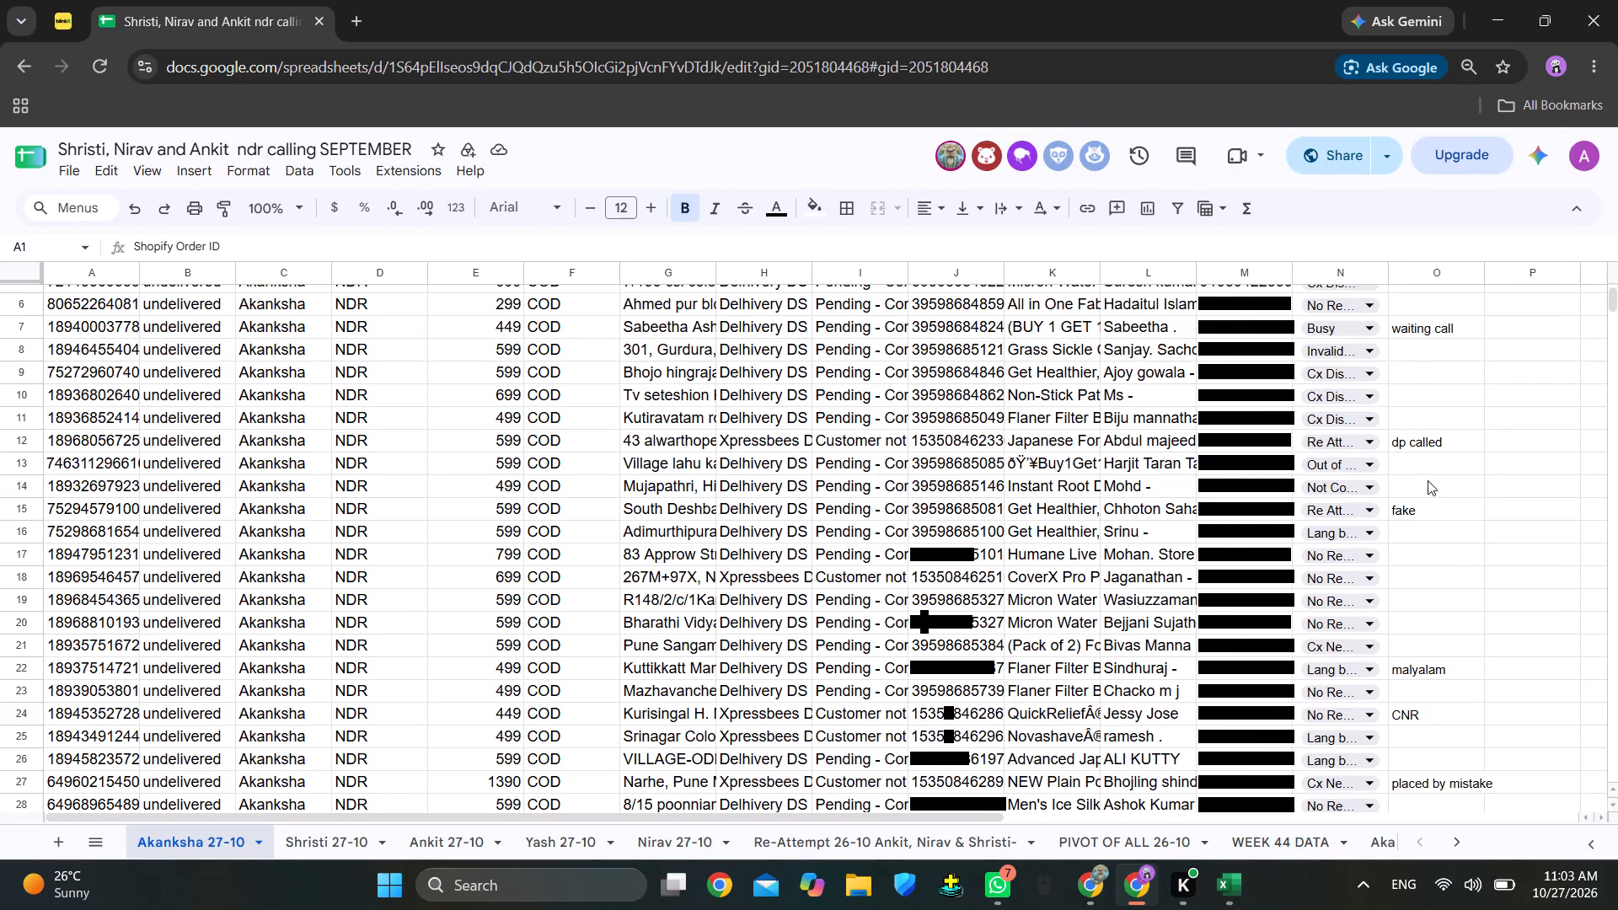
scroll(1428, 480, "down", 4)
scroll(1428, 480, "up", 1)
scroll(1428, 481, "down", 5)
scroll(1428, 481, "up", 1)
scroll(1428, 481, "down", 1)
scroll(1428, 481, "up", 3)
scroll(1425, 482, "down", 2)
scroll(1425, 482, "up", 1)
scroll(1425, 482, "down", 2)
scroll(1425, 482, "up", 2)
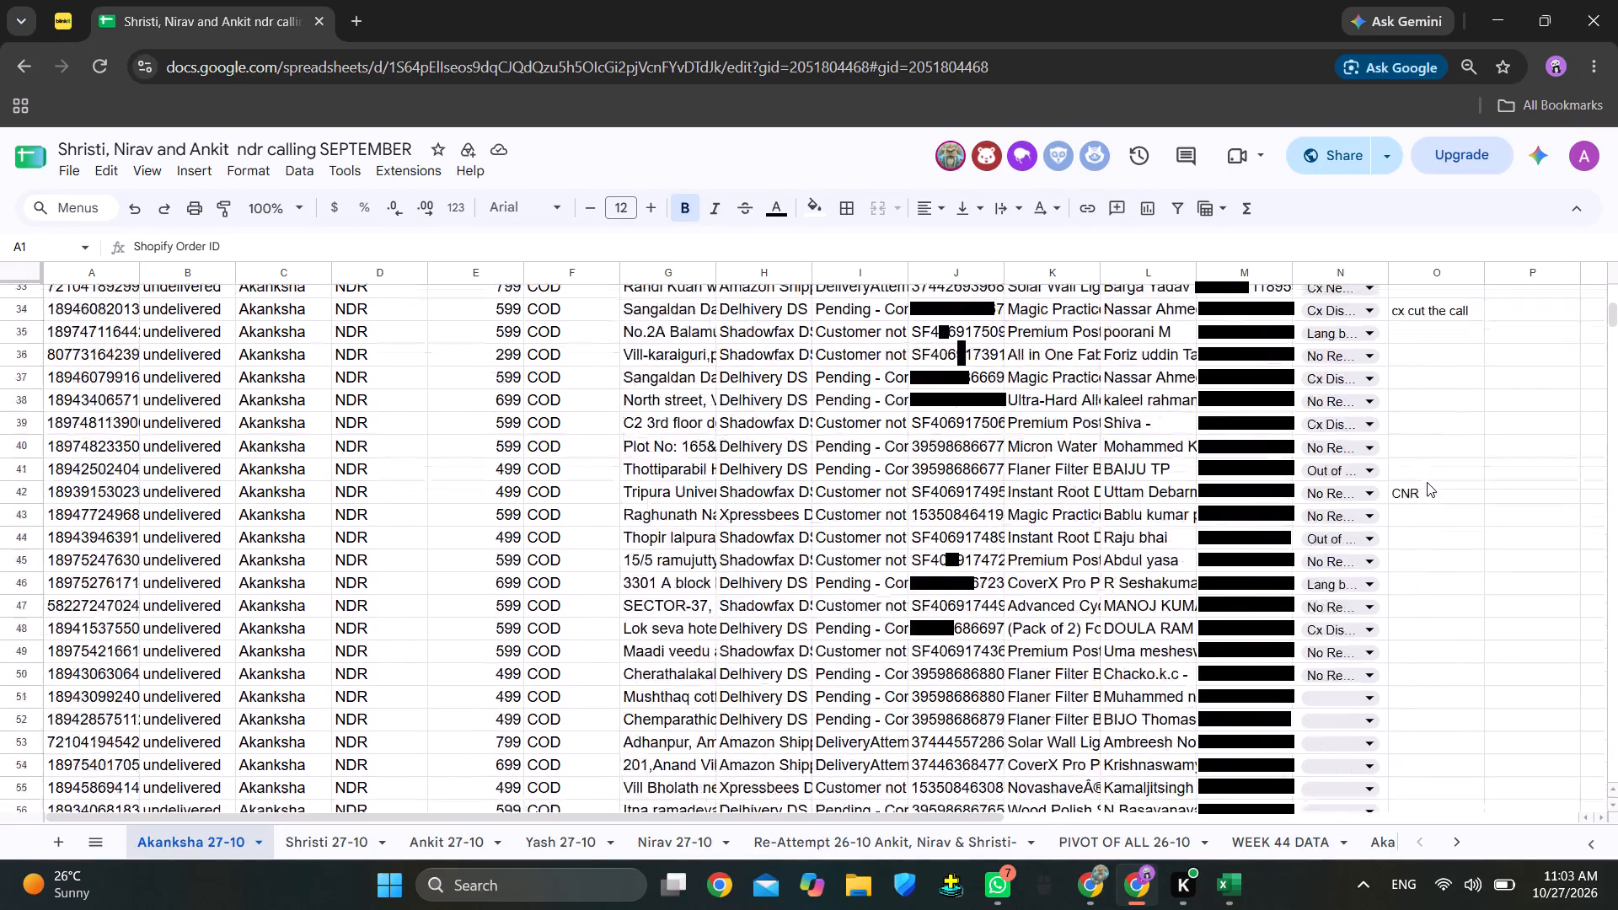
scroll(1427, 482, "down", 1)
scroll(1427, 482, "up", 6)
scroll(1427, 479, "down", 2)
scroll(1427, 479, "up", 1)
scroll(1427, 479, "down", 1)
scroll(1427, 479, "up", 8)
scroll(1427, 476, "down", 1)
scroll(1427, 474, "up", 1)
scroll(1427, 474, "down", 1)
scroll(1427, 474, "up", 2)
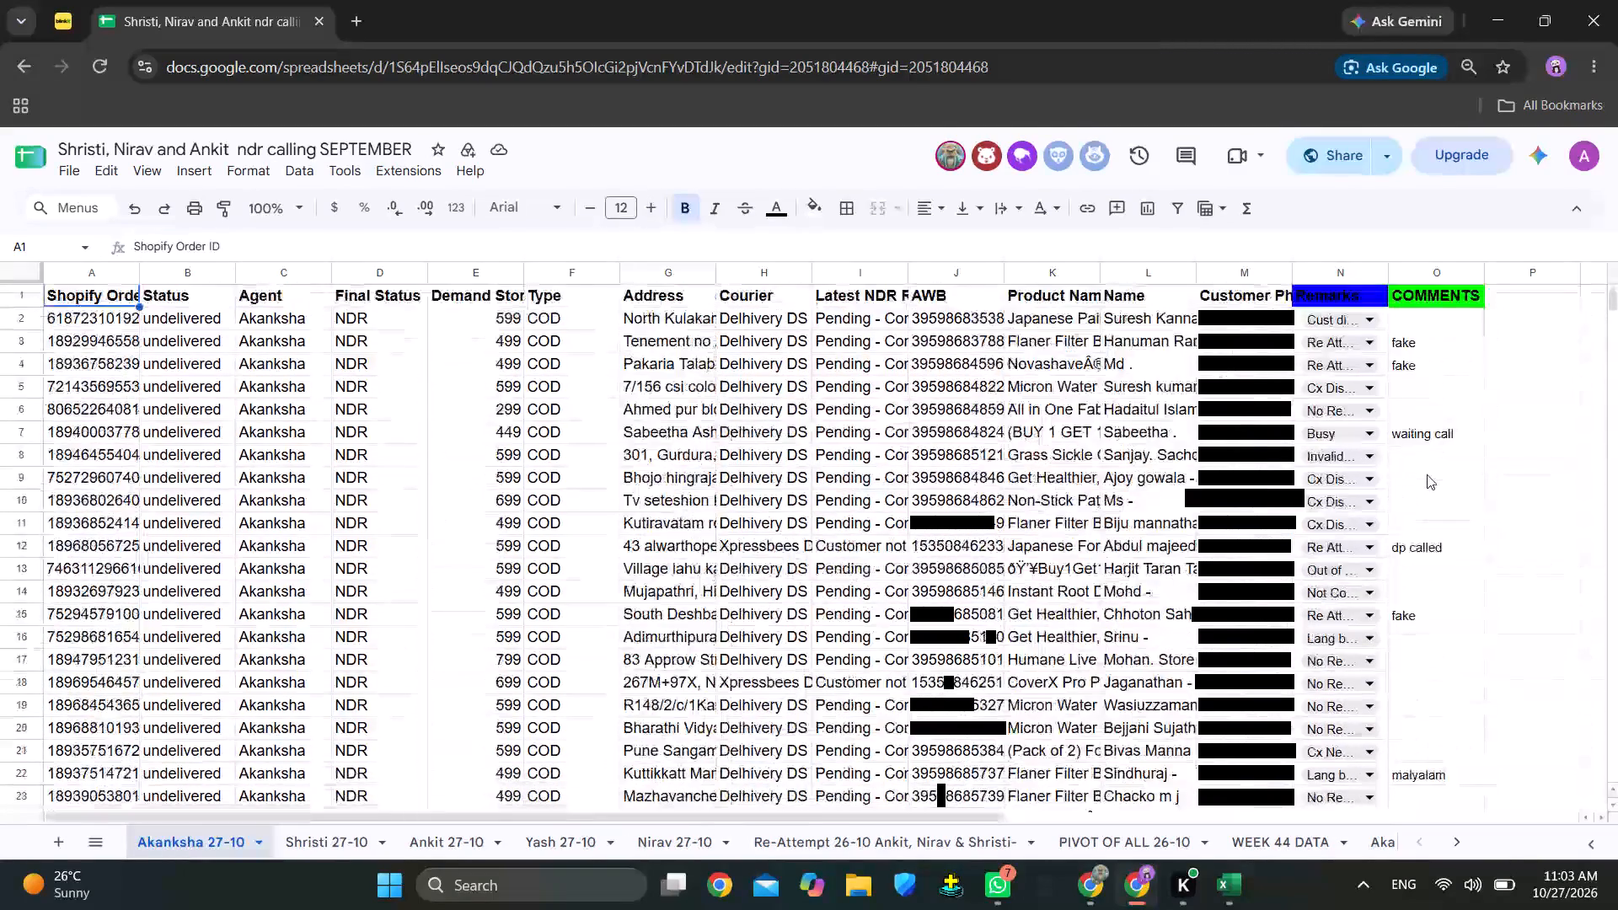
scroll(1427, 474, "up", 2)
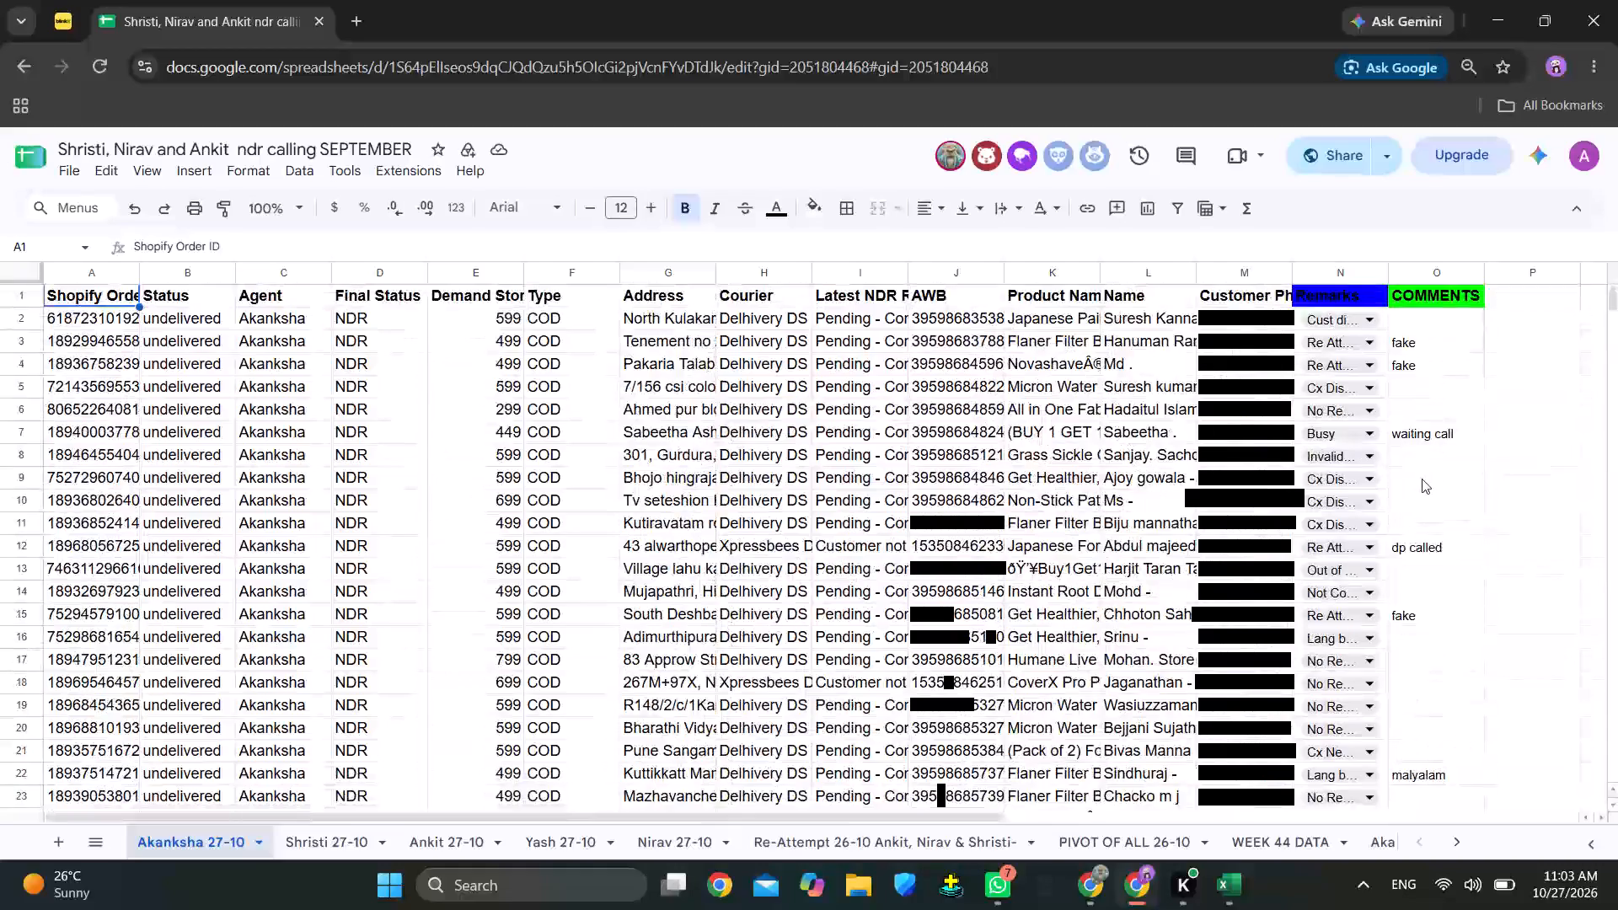
Review the remarks and comments on the Akanksha 27-10 sheet from the first row down to about row 56.
scroll(1435, 504, "down", 2)
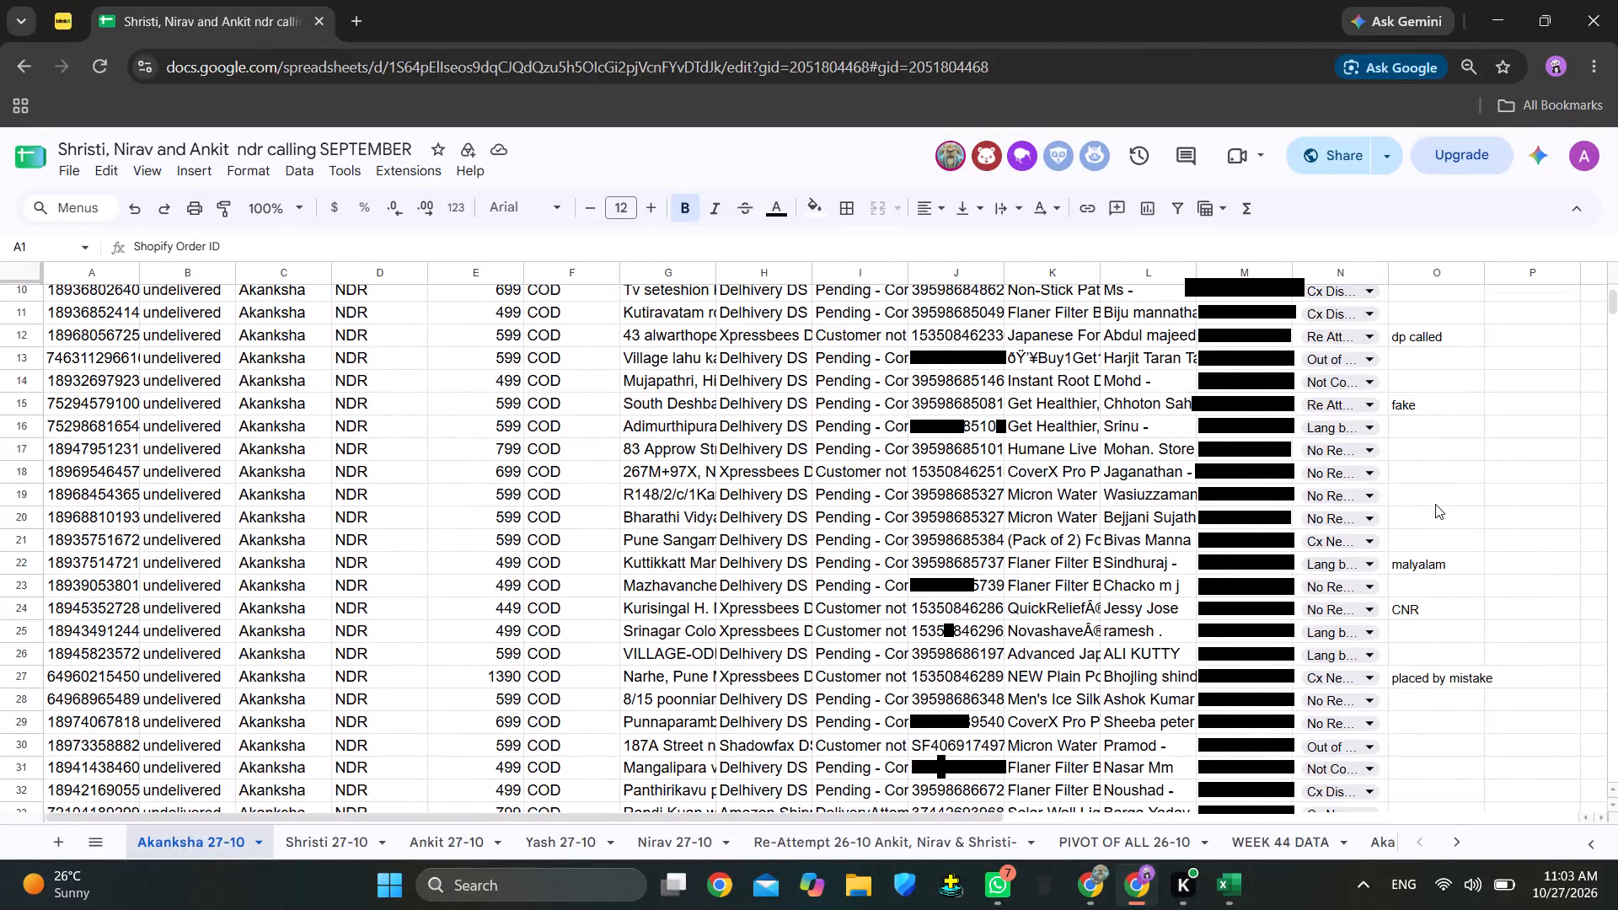
scroll(1435, 504, "down", 2)
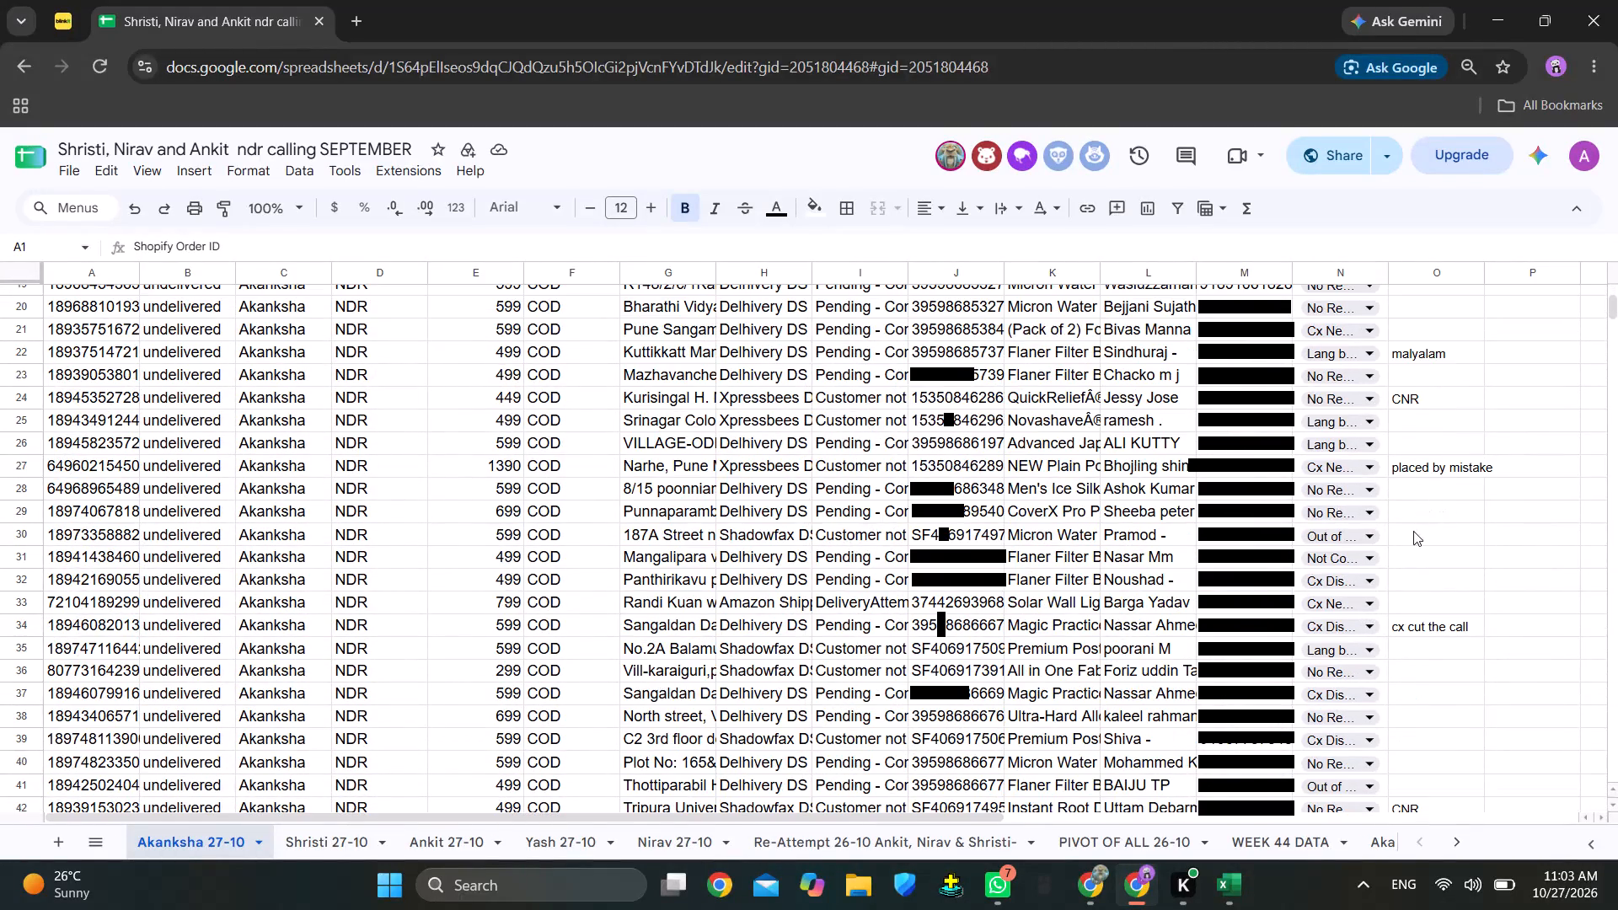
scroll(1415, 533, "down", 1)
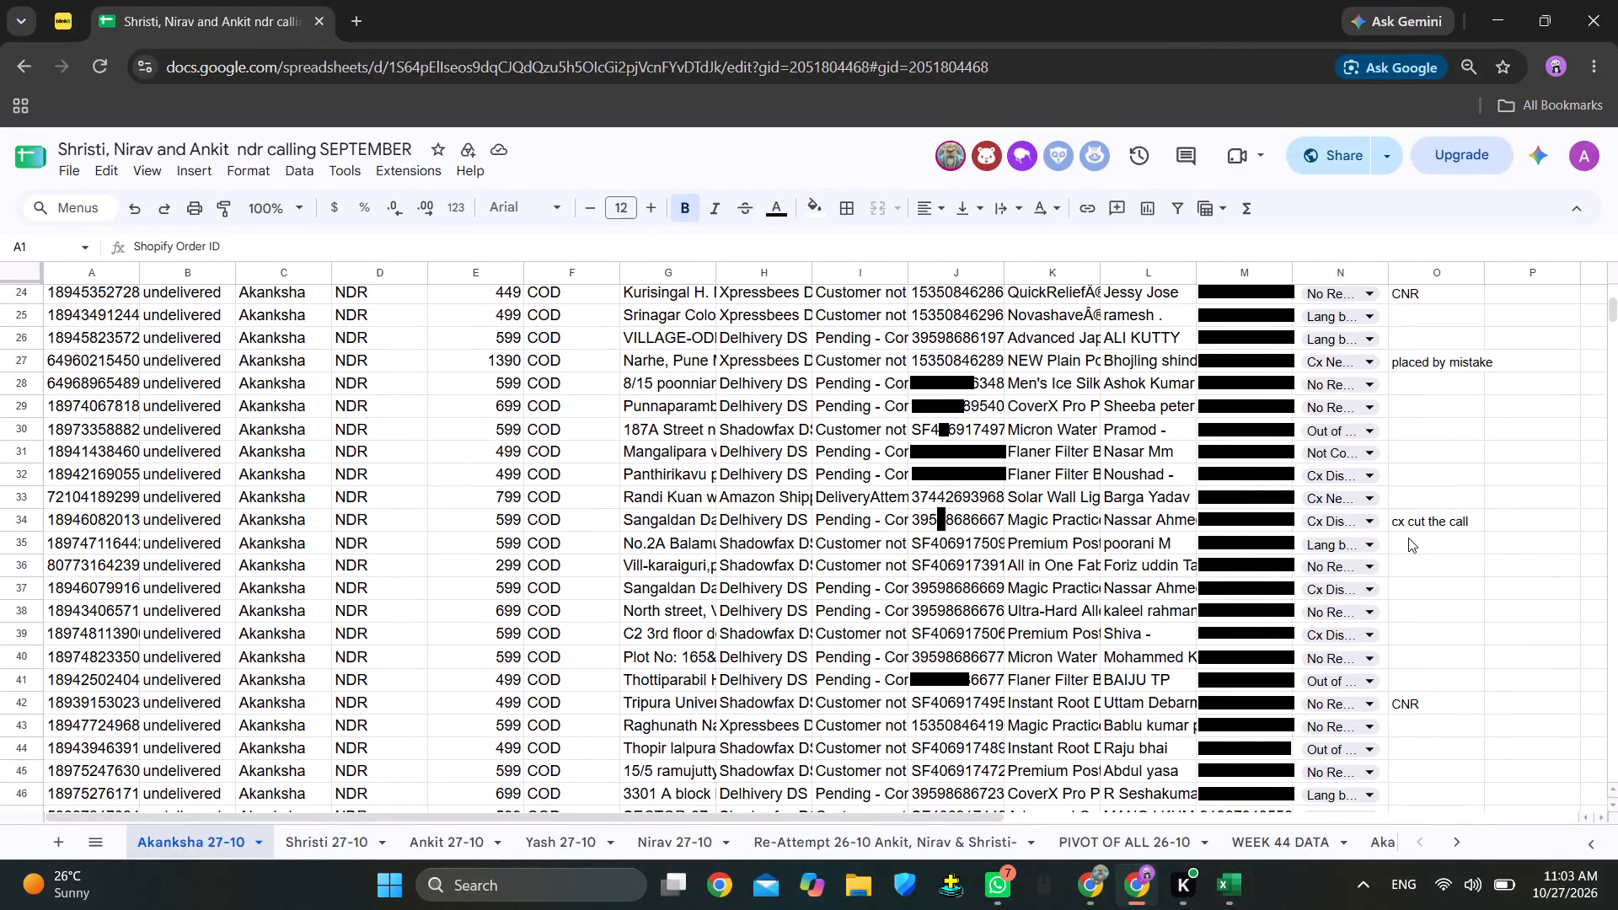
scroll(1408, 538, "down", 2)
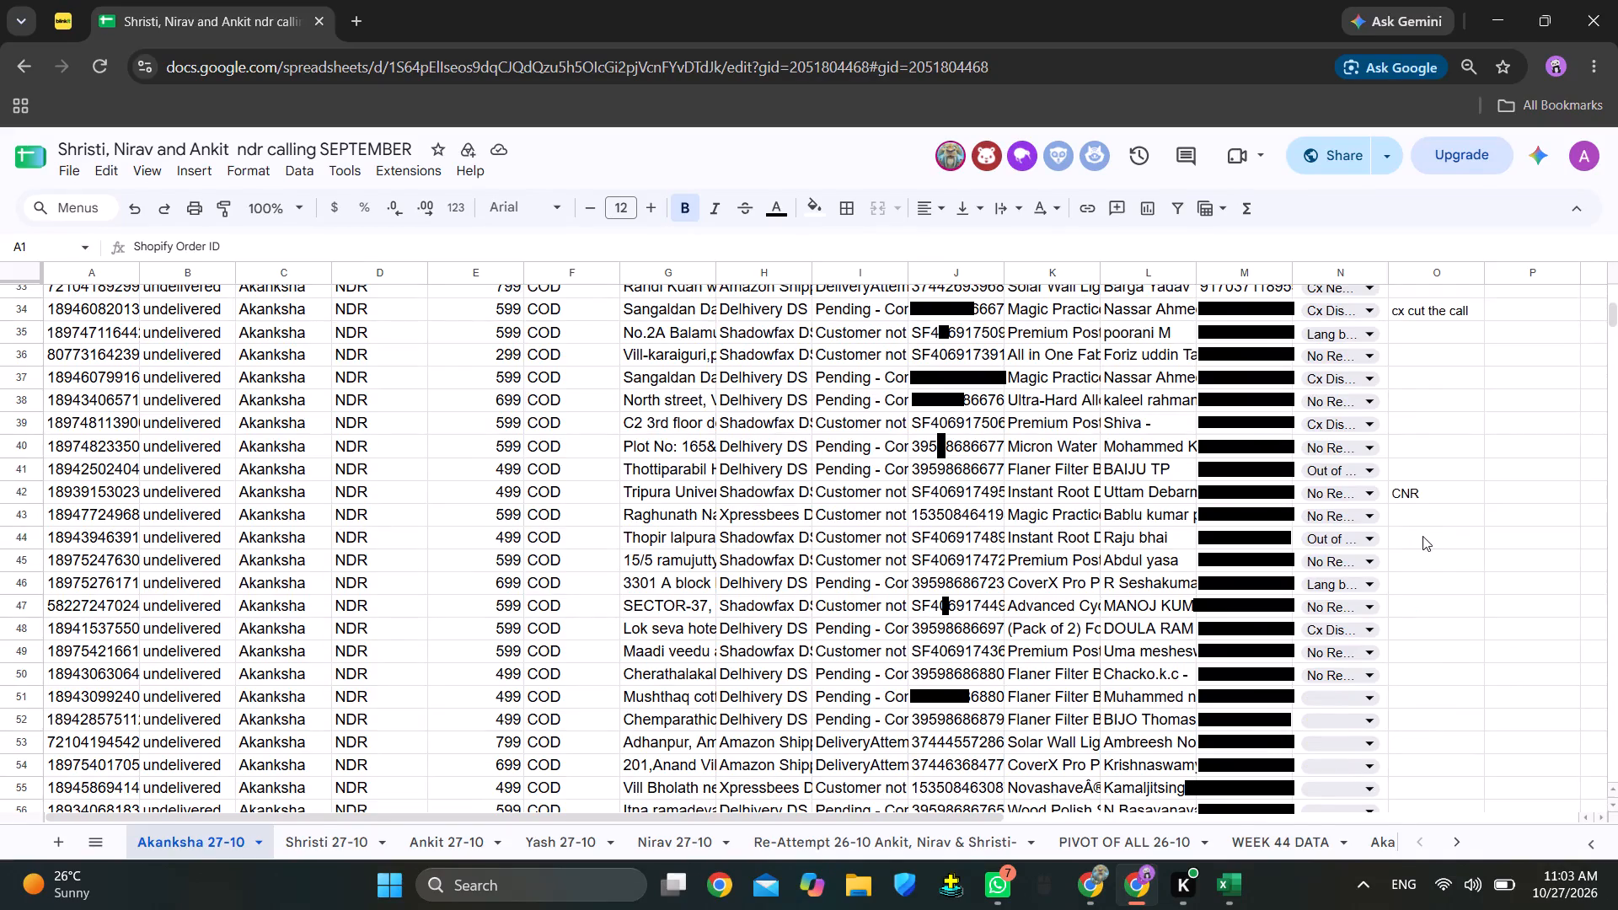
Check the remarks and comments on the Yash 27-10 sheet and on the Nirav 27-10 sheet down to about row 32.
left_click(556, 848)
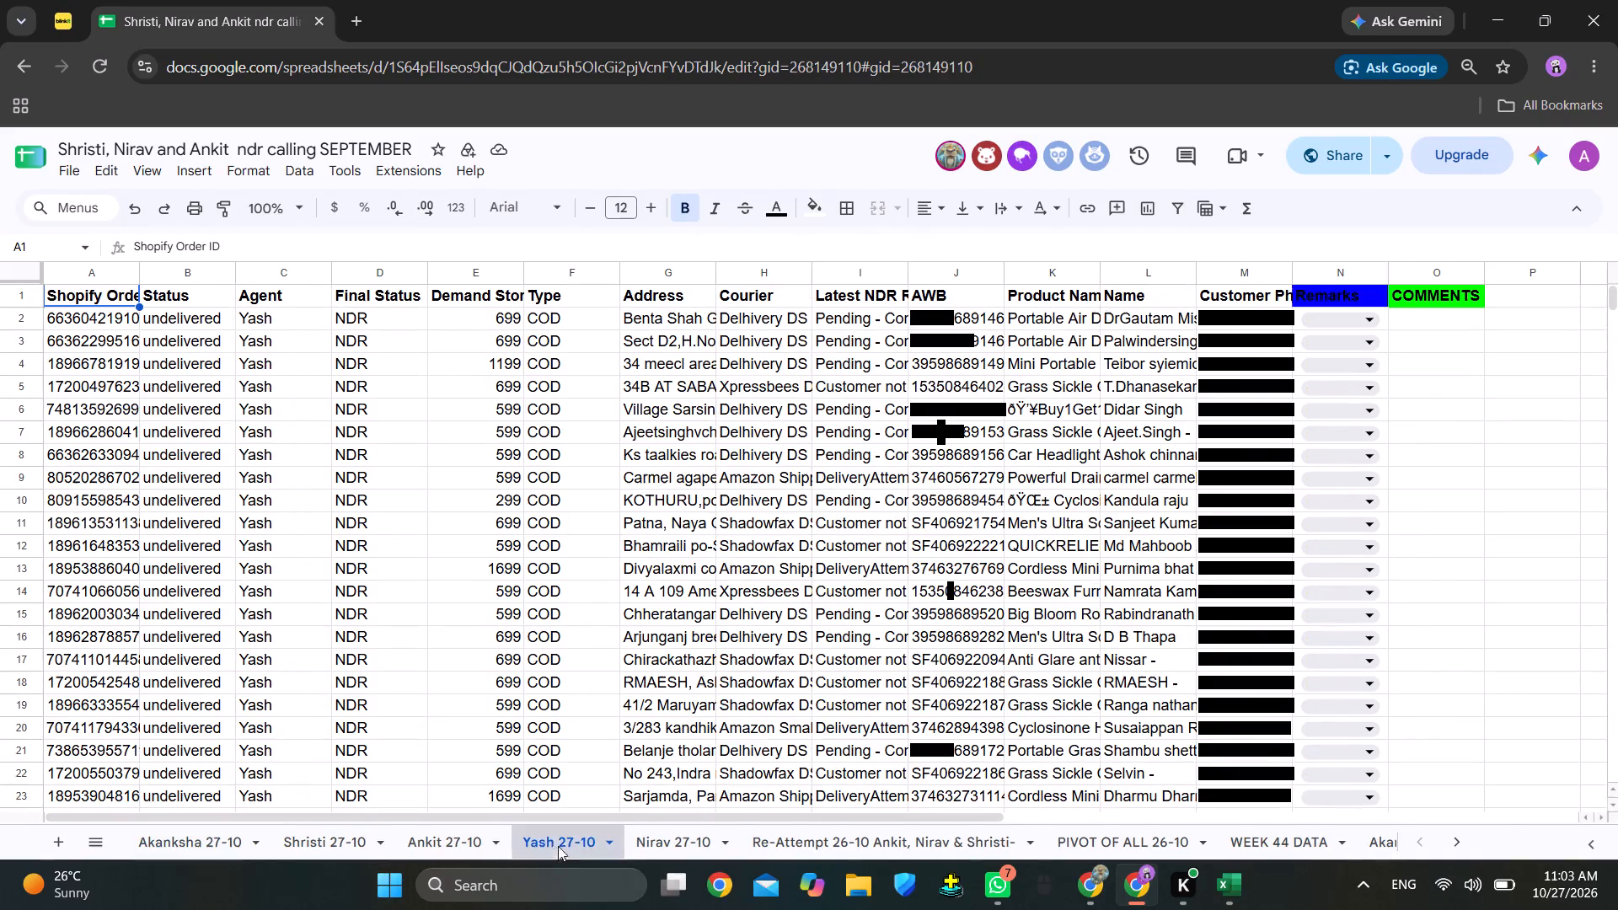
left_click(662, 837)
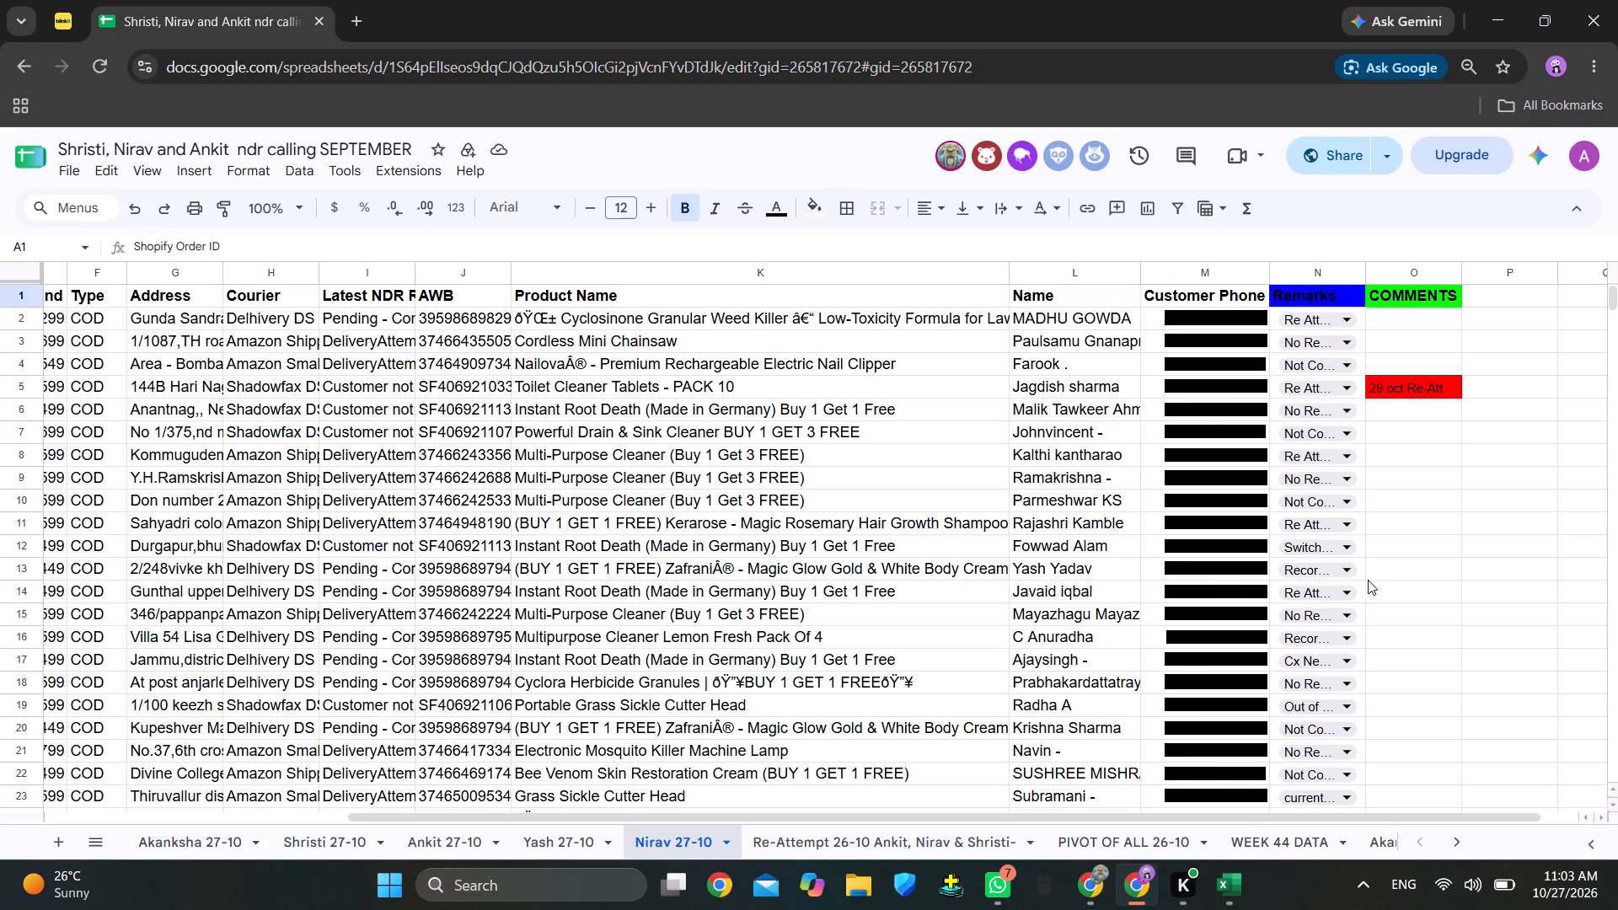
scroll(1364, 636, "down", 1)
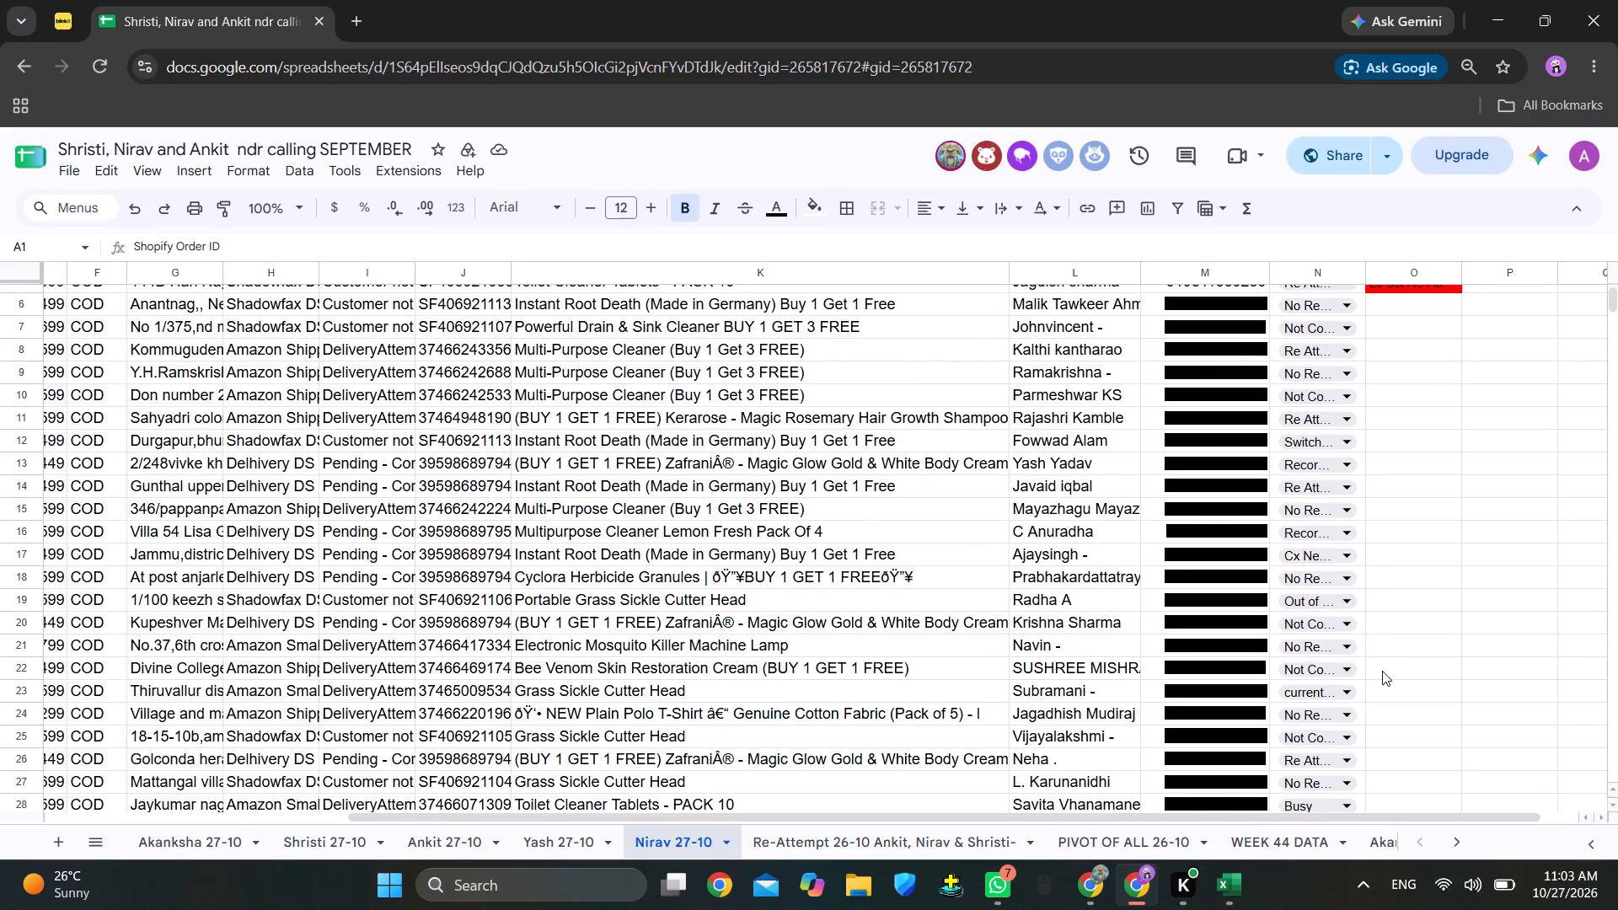
scroll(1382, 671, "down", 1)
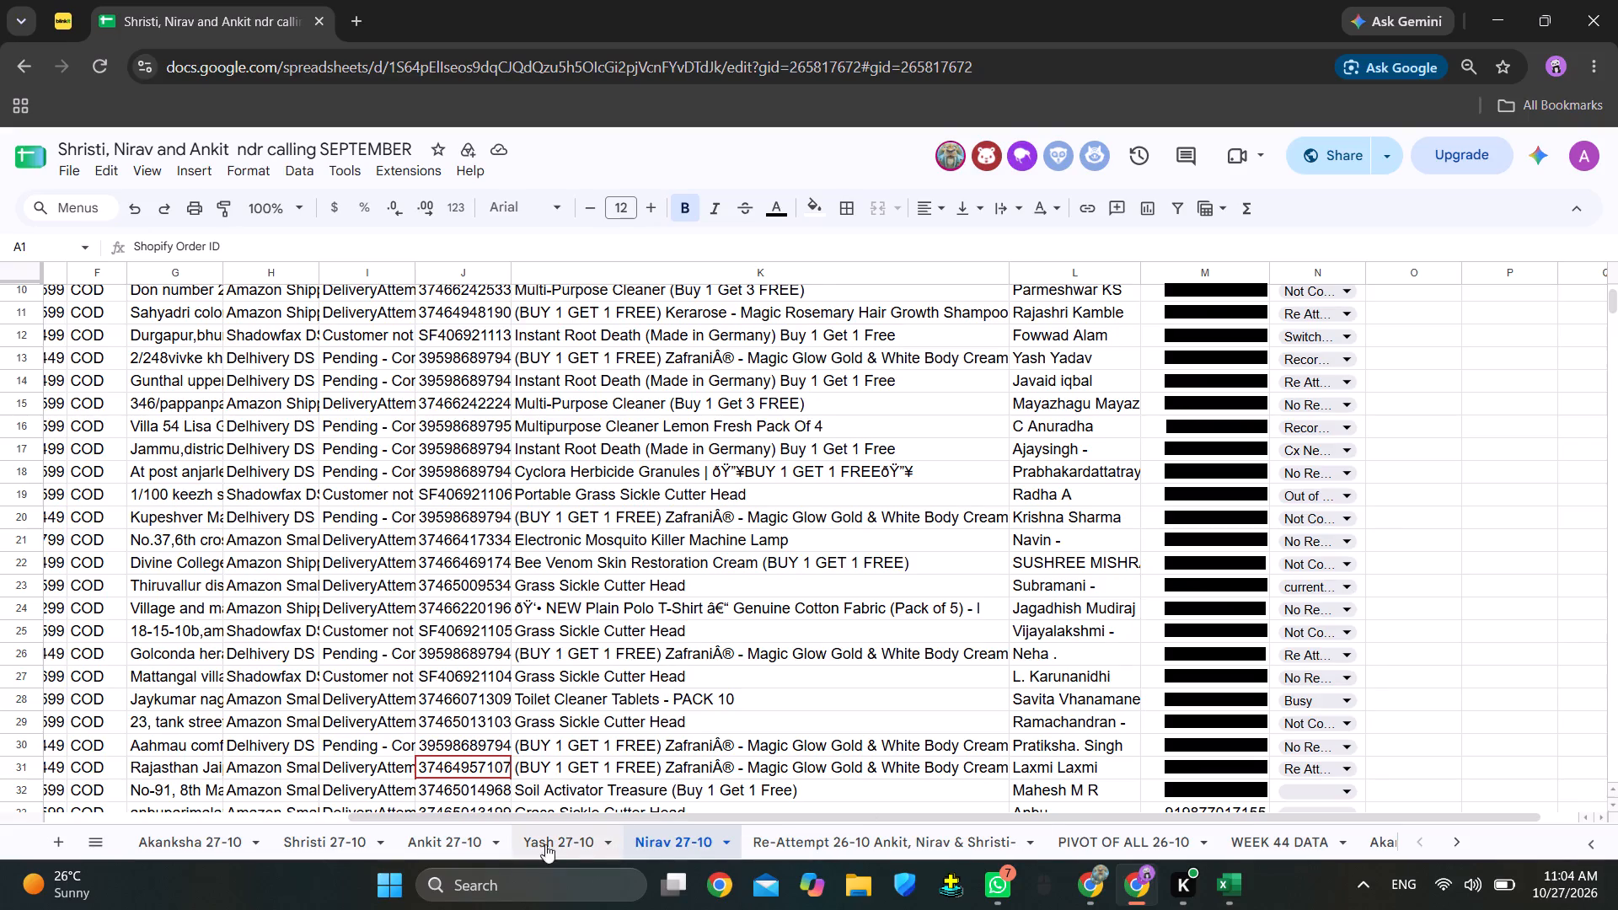
Return to the Ankit 27-10 sheet.
left_click(438, 843)
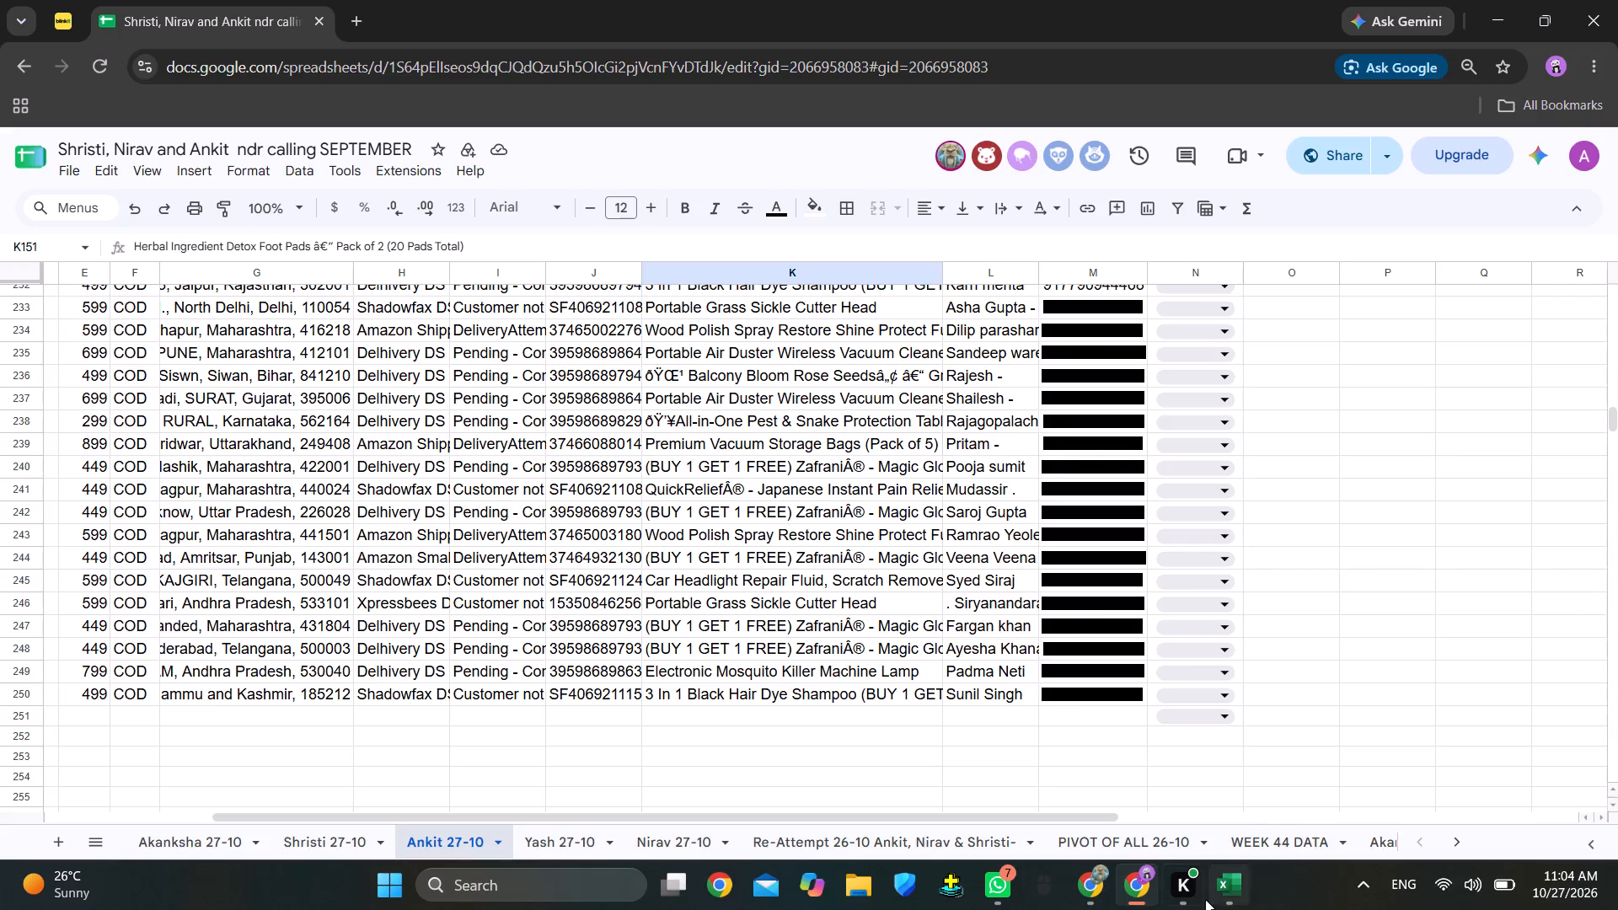
Switch to the "my orders meesho" workbook in Excel and select the product cell of the order dated 26 Oct.
left_click(1227, 901)
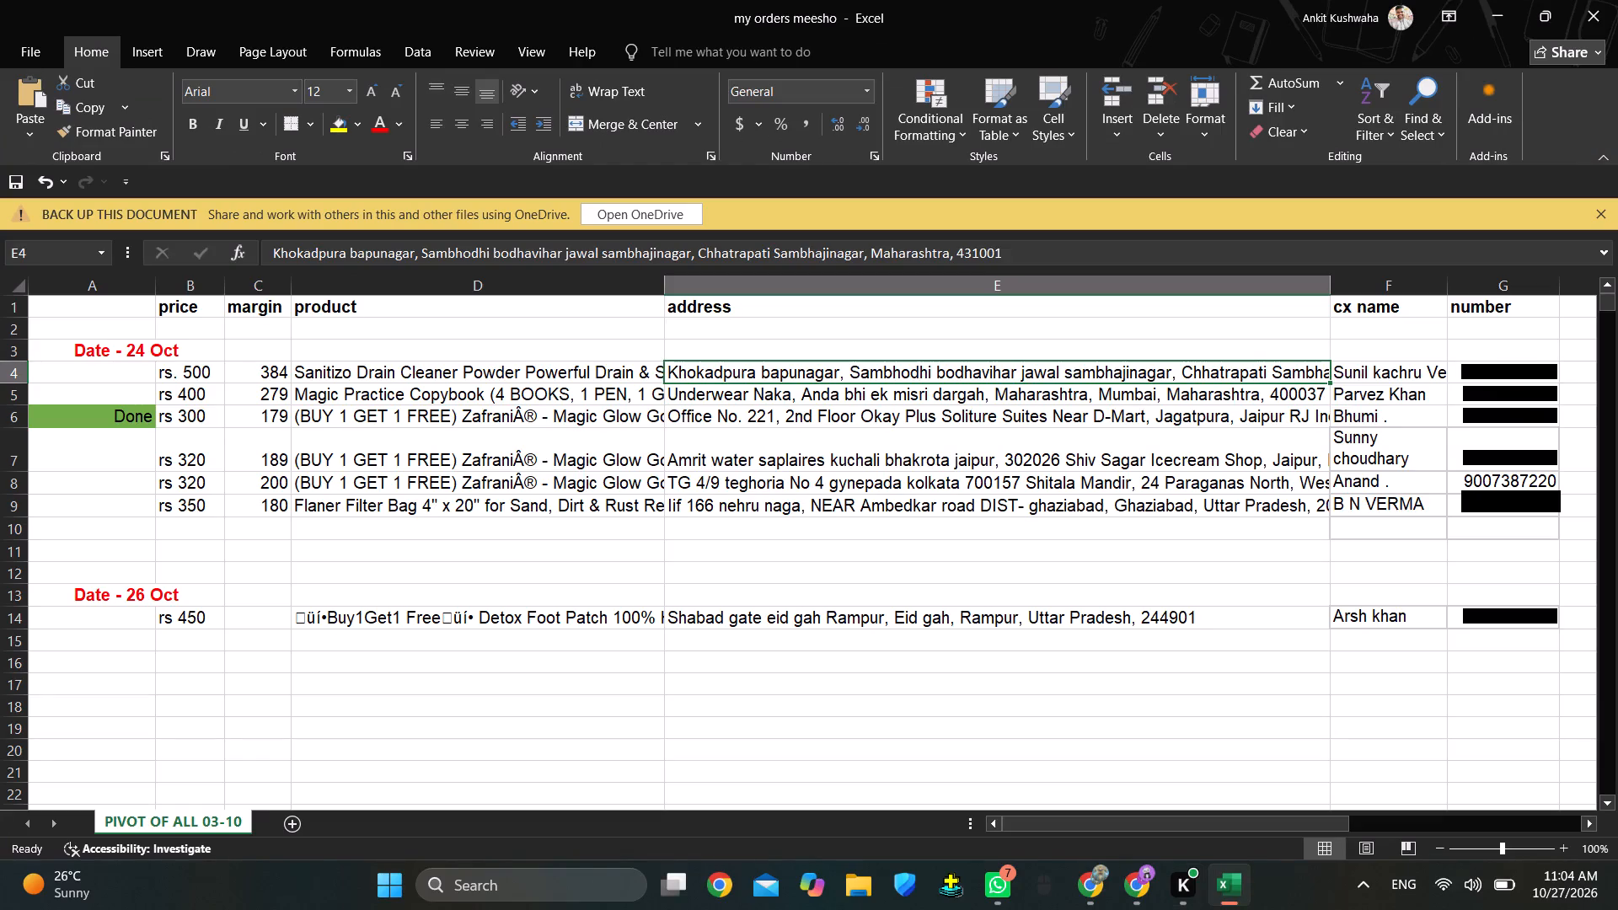
left_click(565, 619)
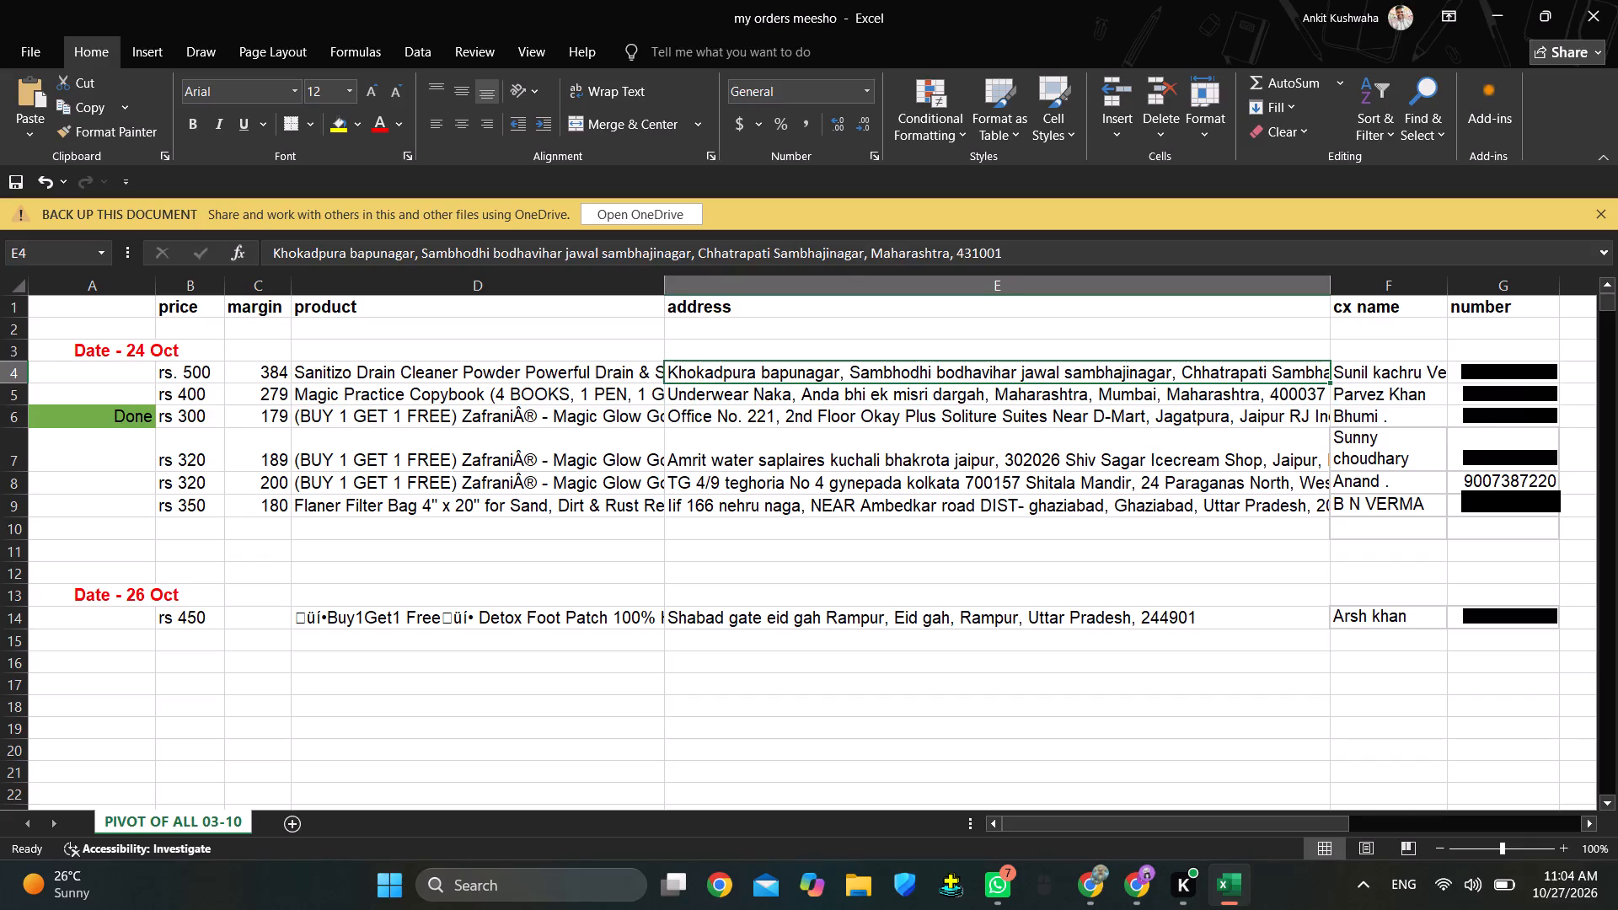
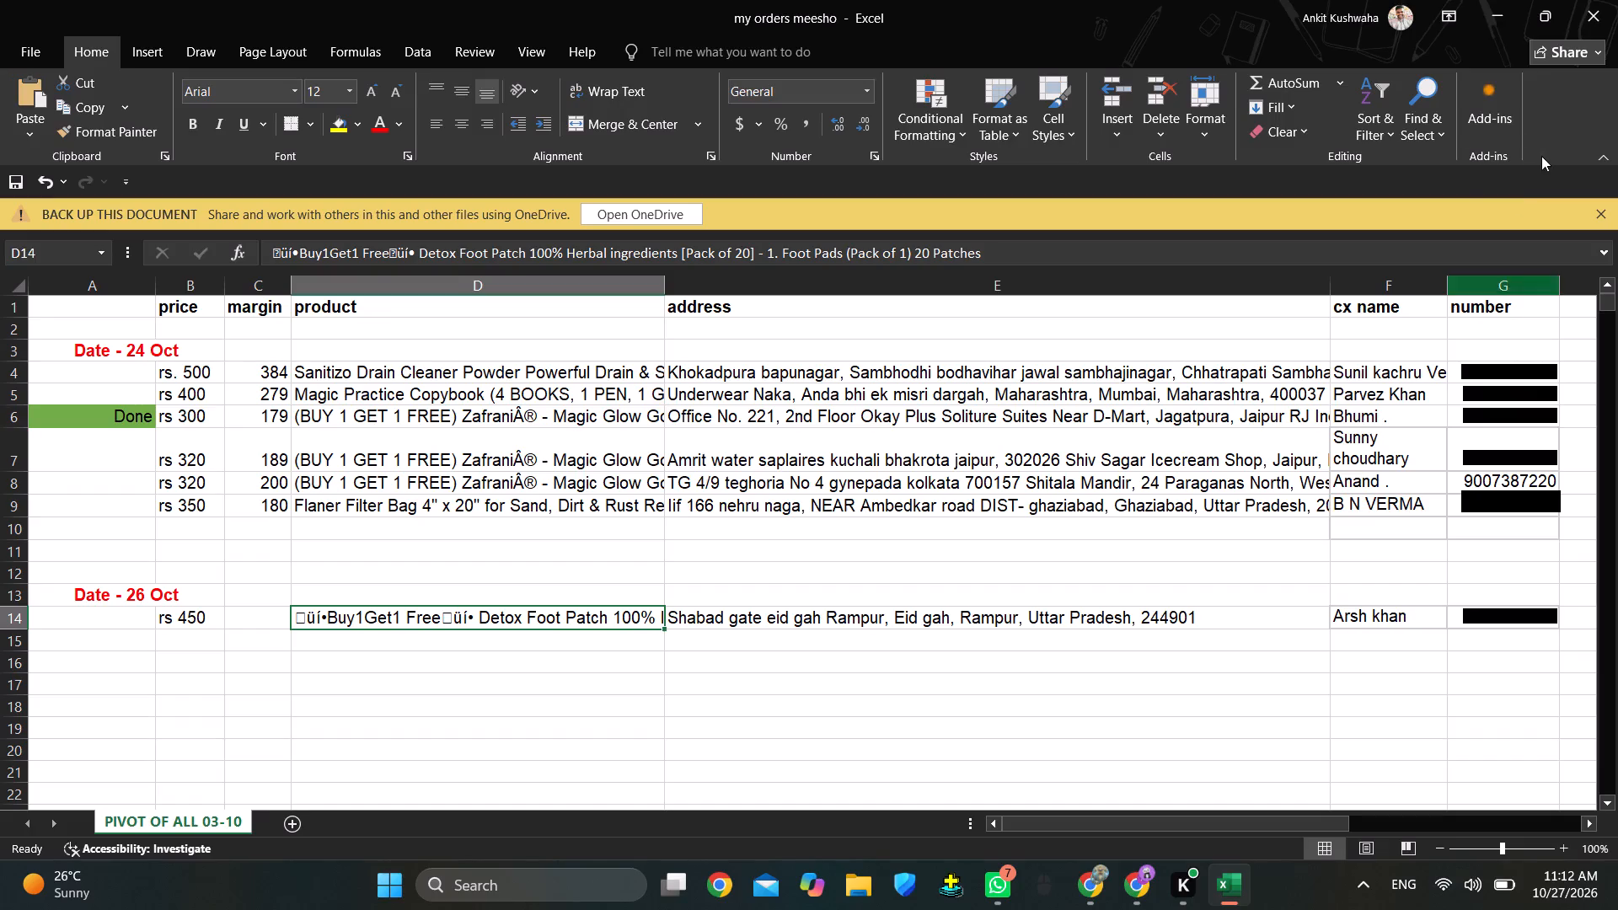
Return to the NDR calling spreadsheet in Chrome and check who is currently viewing it.
left_click(1506, 14)
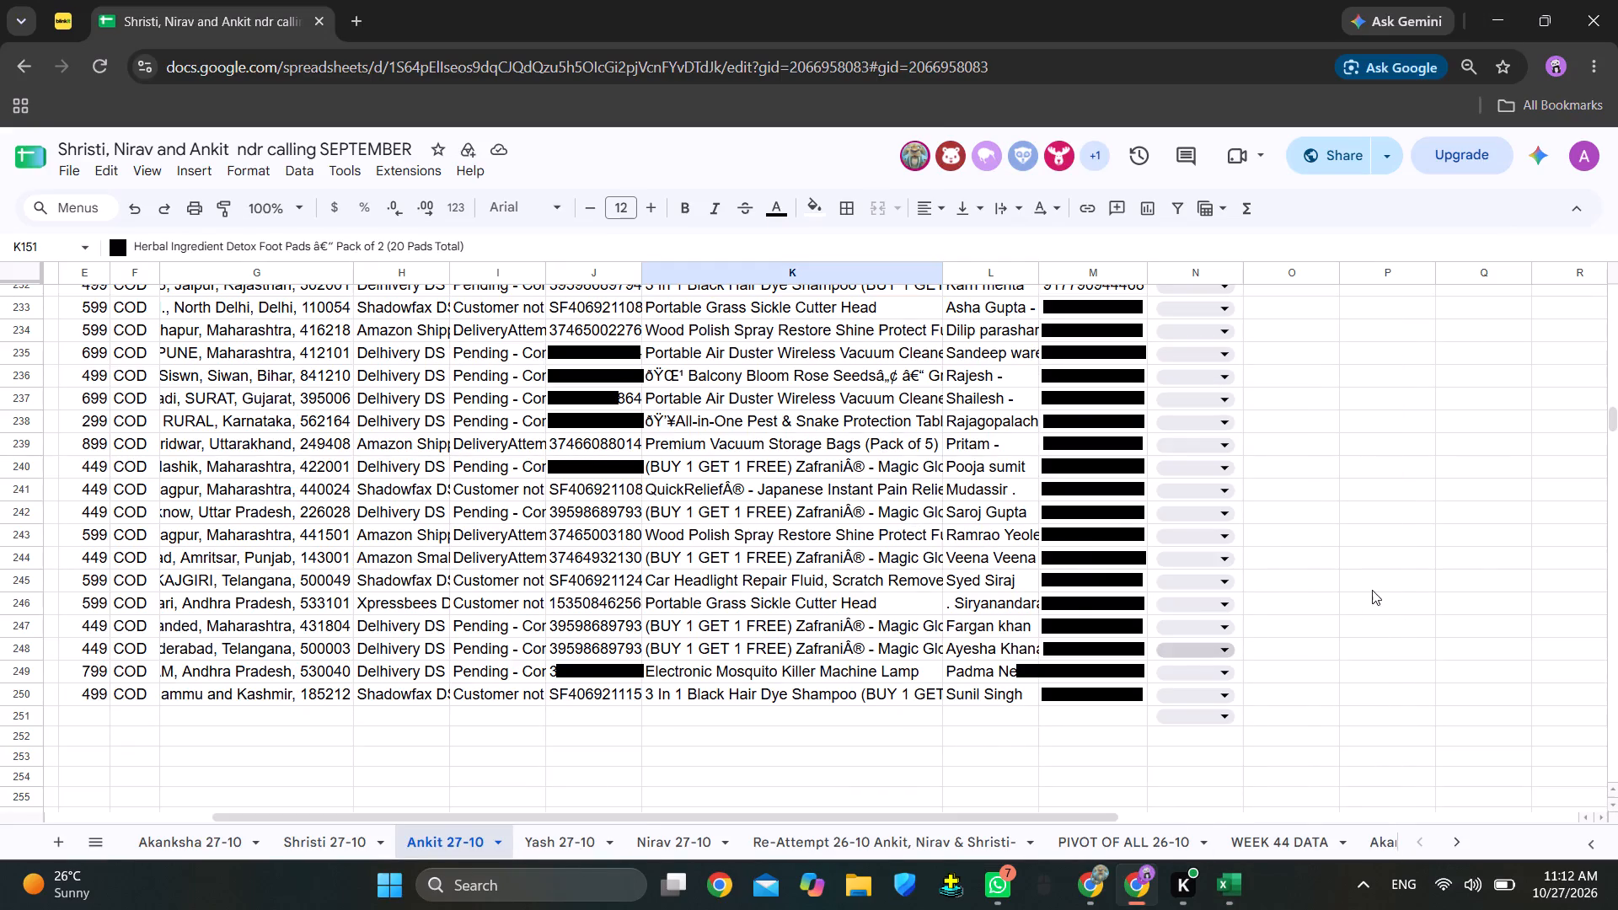
left_click(1091, 154)
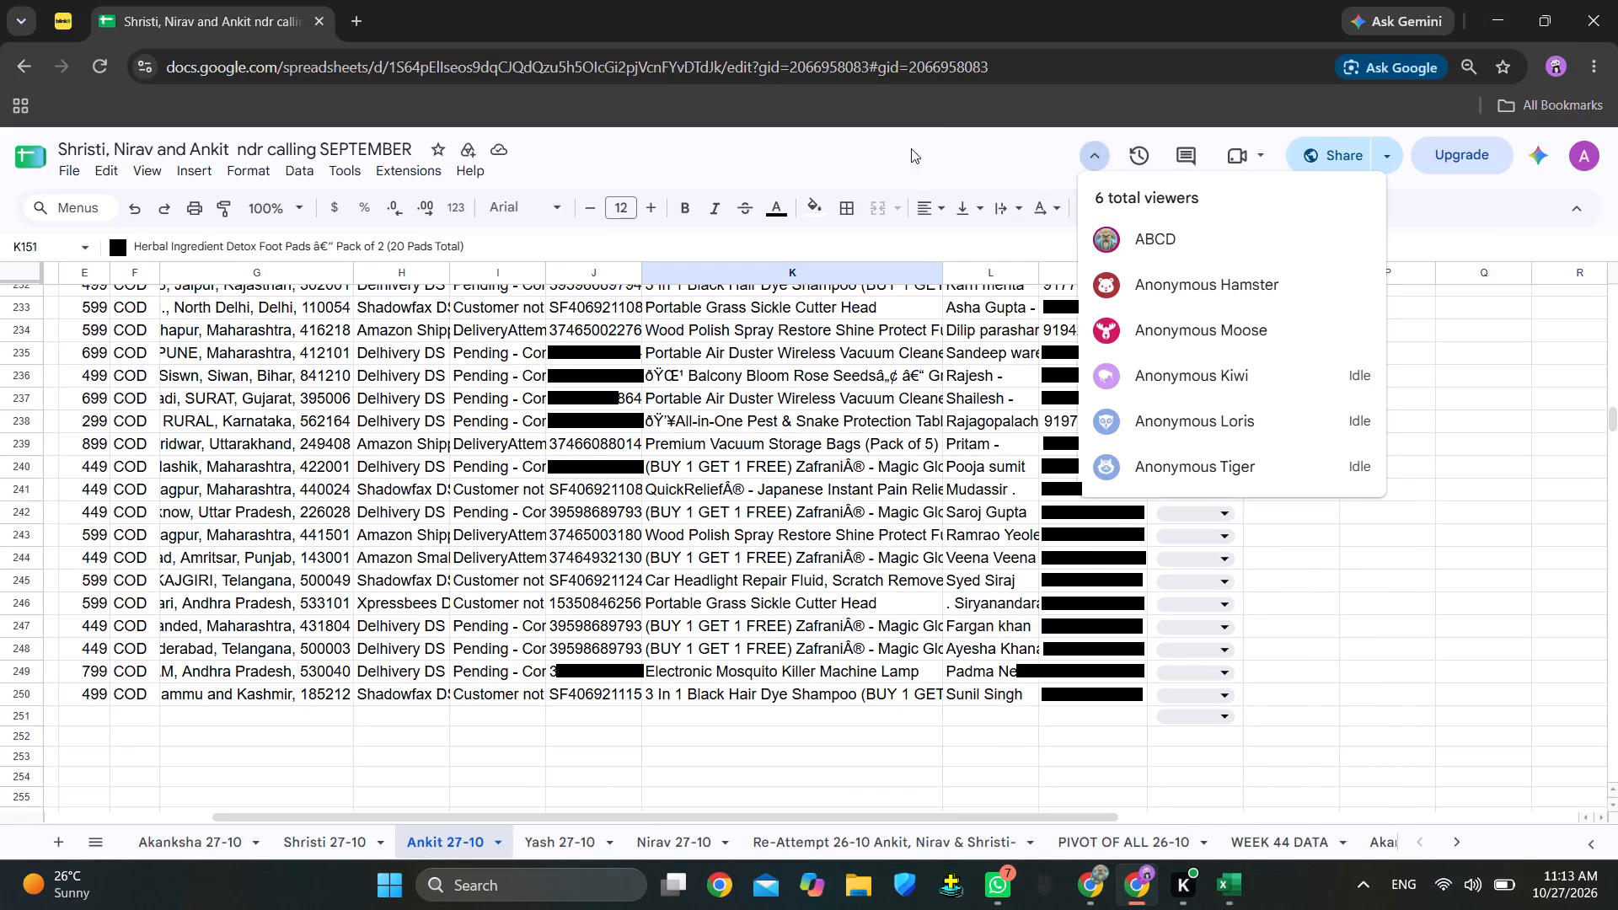
left_click(794, 149)
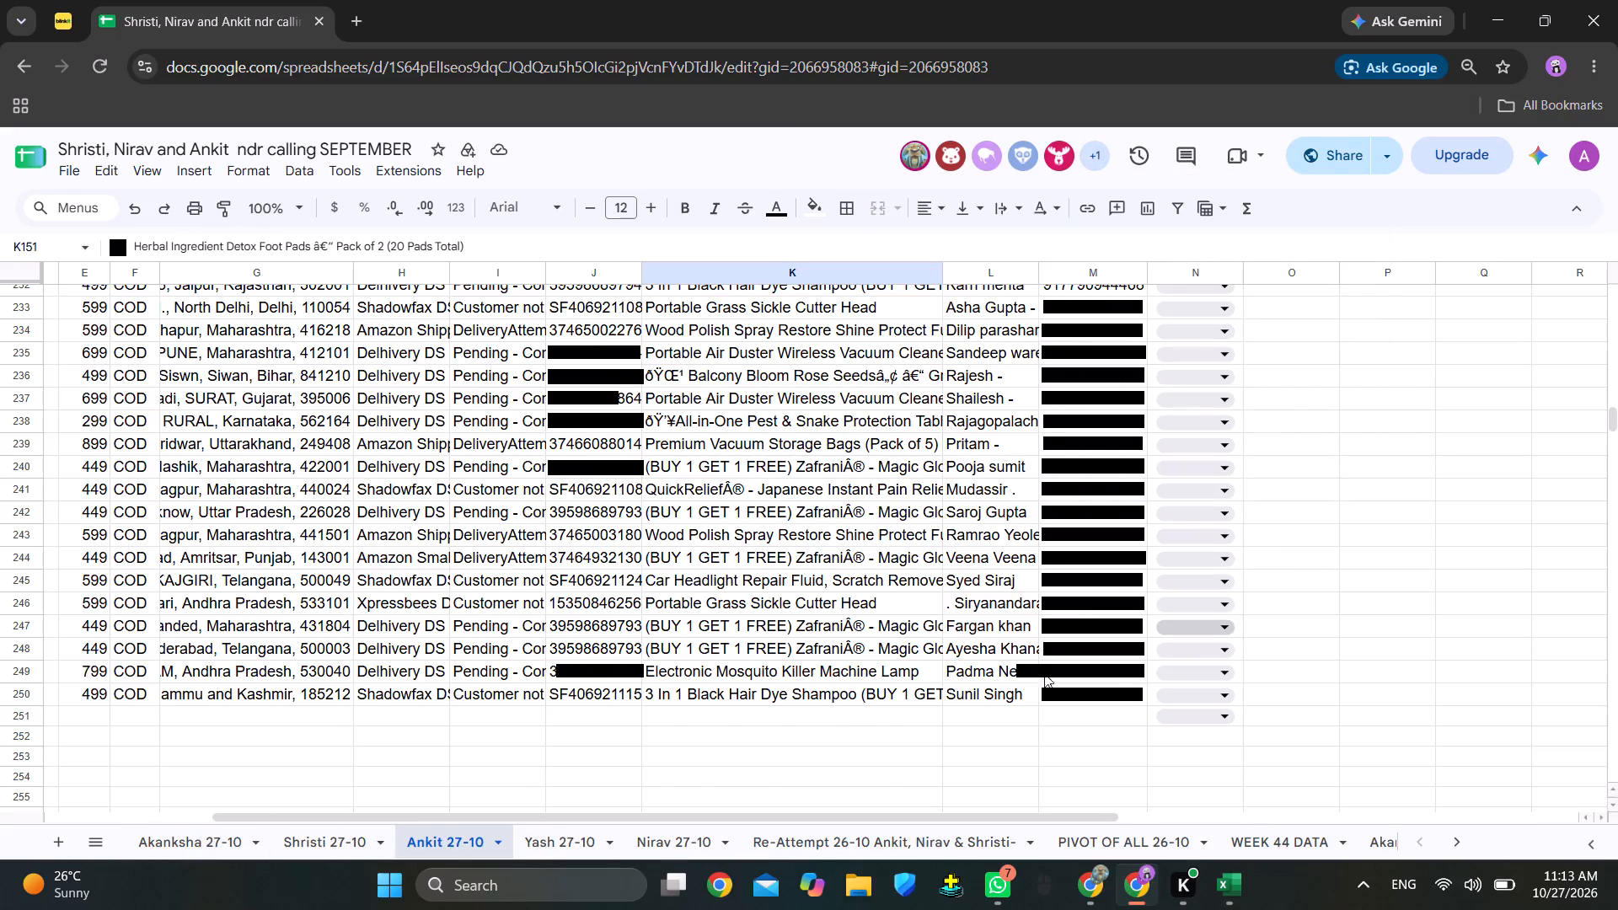
On the Ankit 27-10 sheet, set the column N call status for row 82 to "currently unavailable".
scroll(1123, 655, "up", 2)
scroll(1123, 655, "down", 1)
scroll(1126, 652, "up", 19)
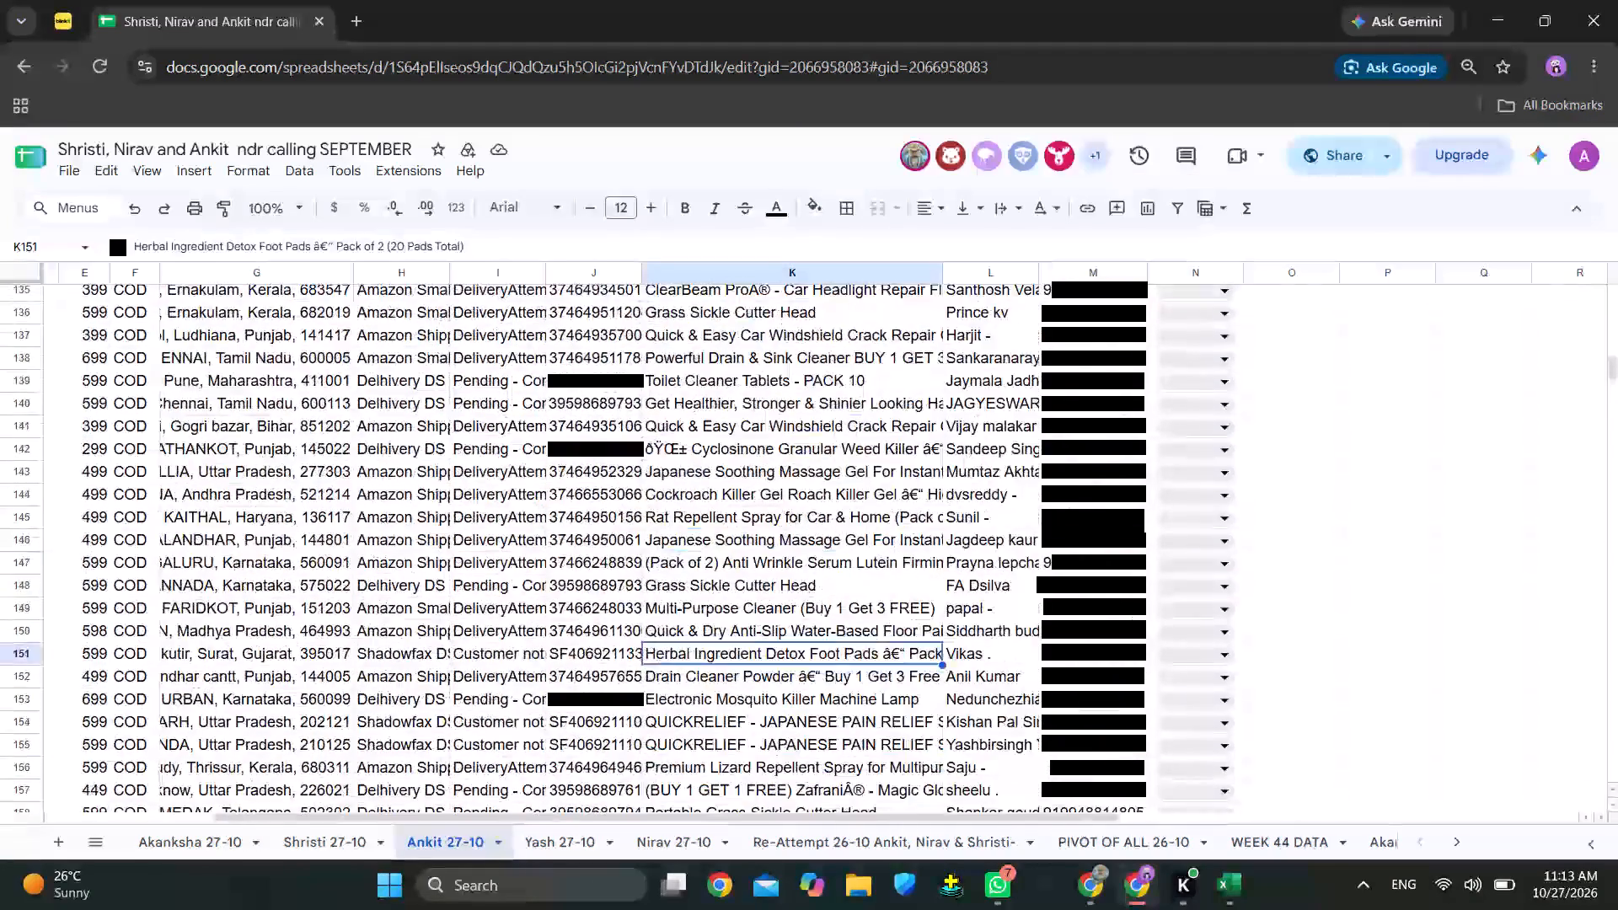
scroll(1128, 622, "up", 4)
scroll(1129, 618, "down", 1)
scroll(1129, 618, "up", 5)
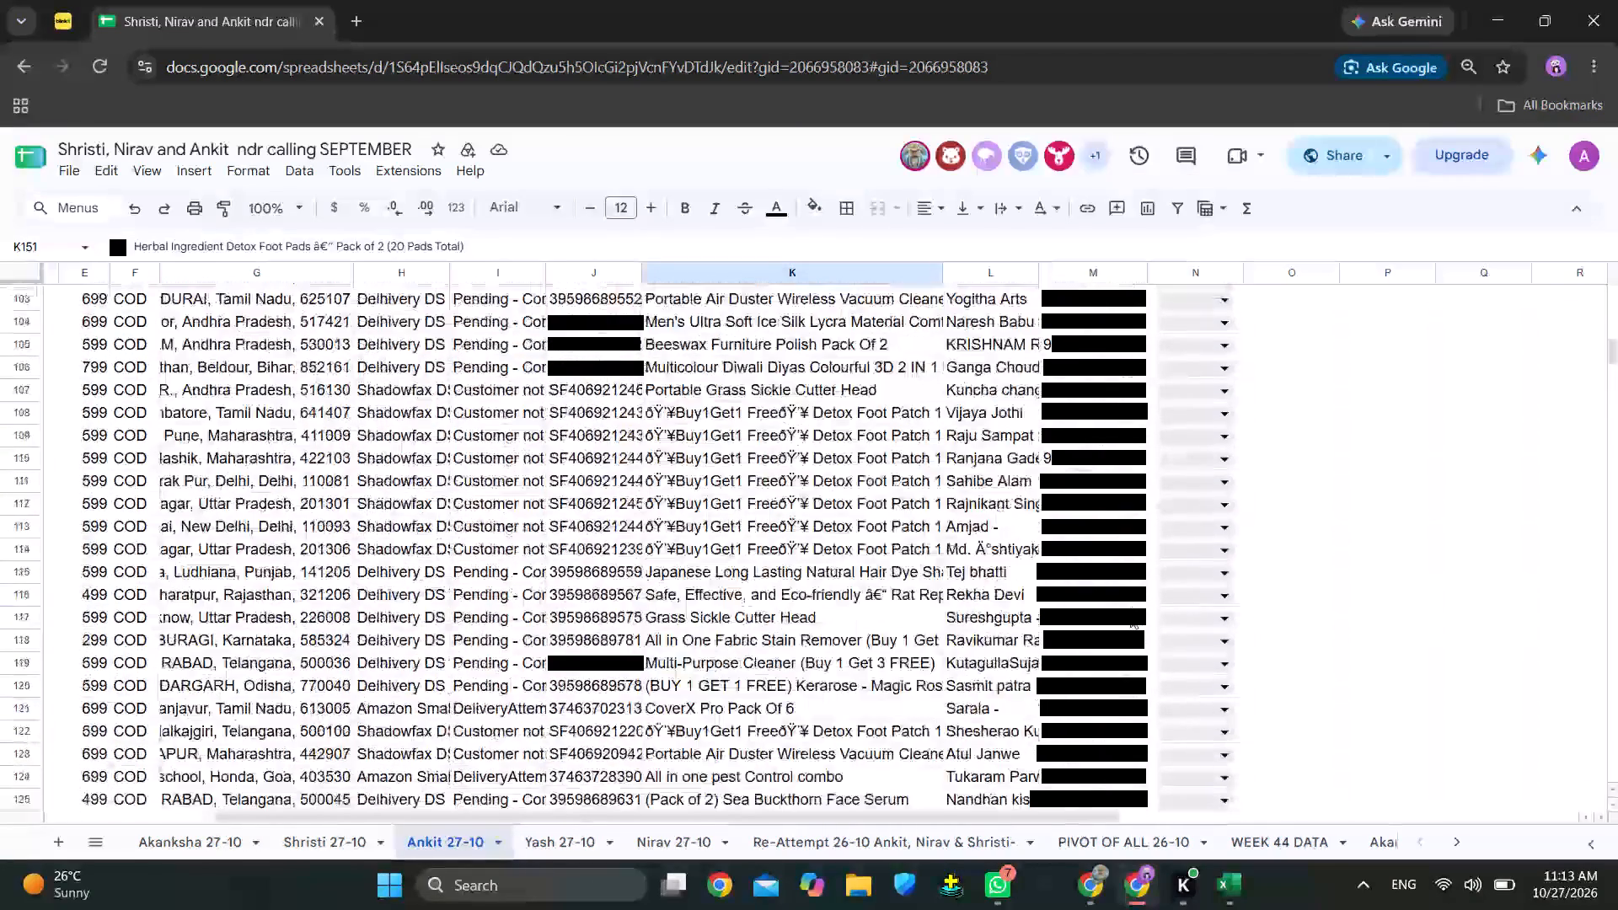
scroll(1130, 613, "up", 4)
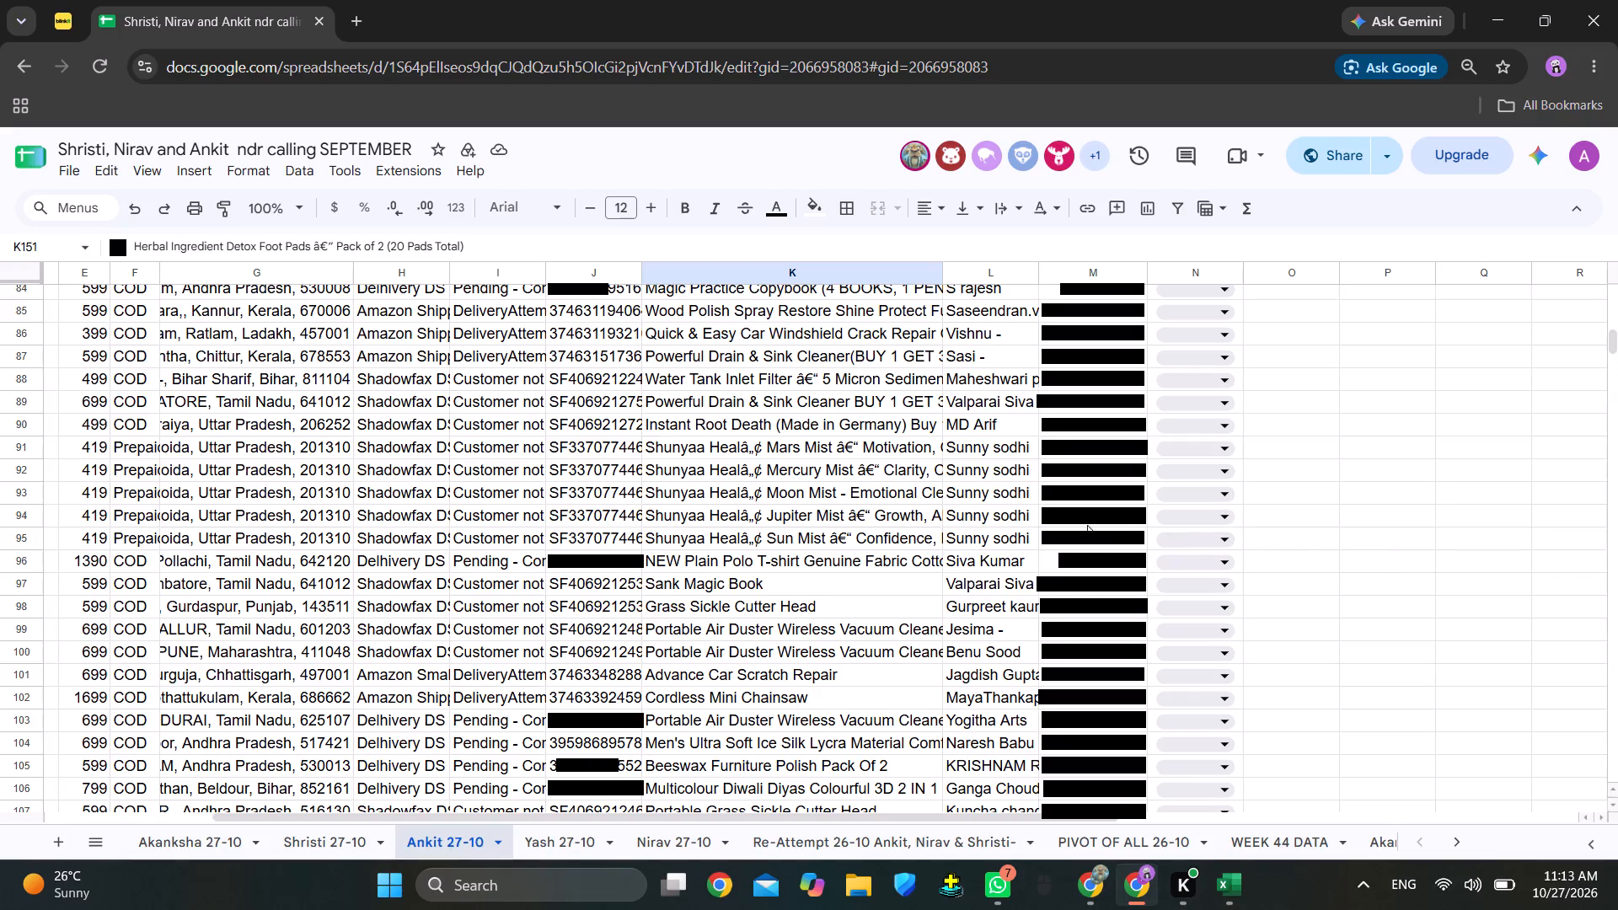
scroll(1013, 519, "up", 1)
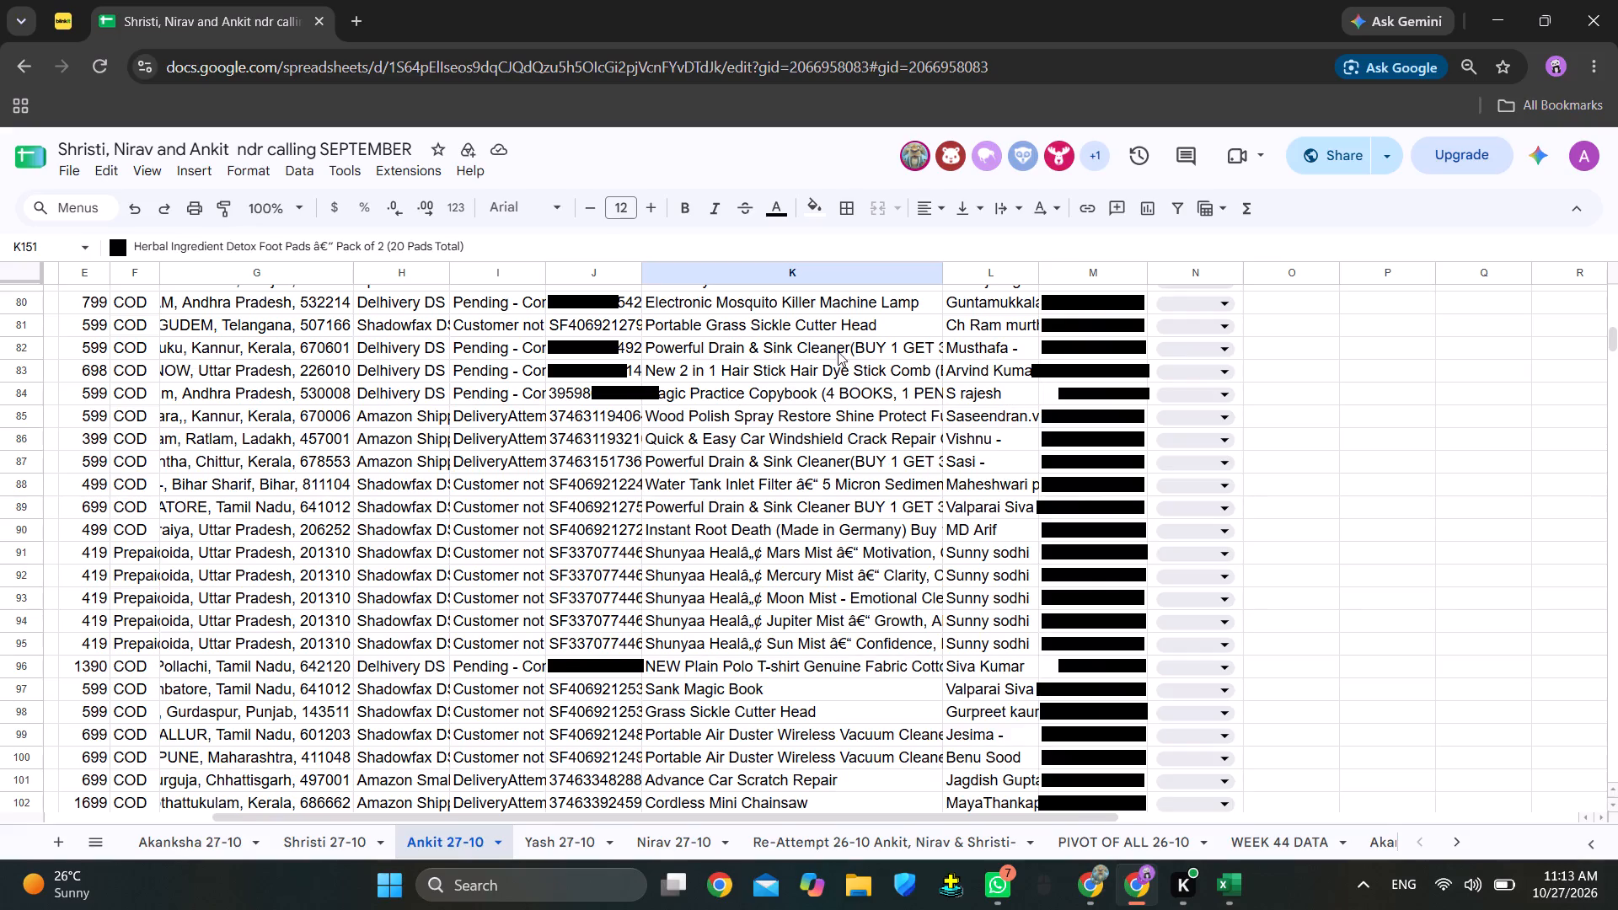
left_click(1172, 350)
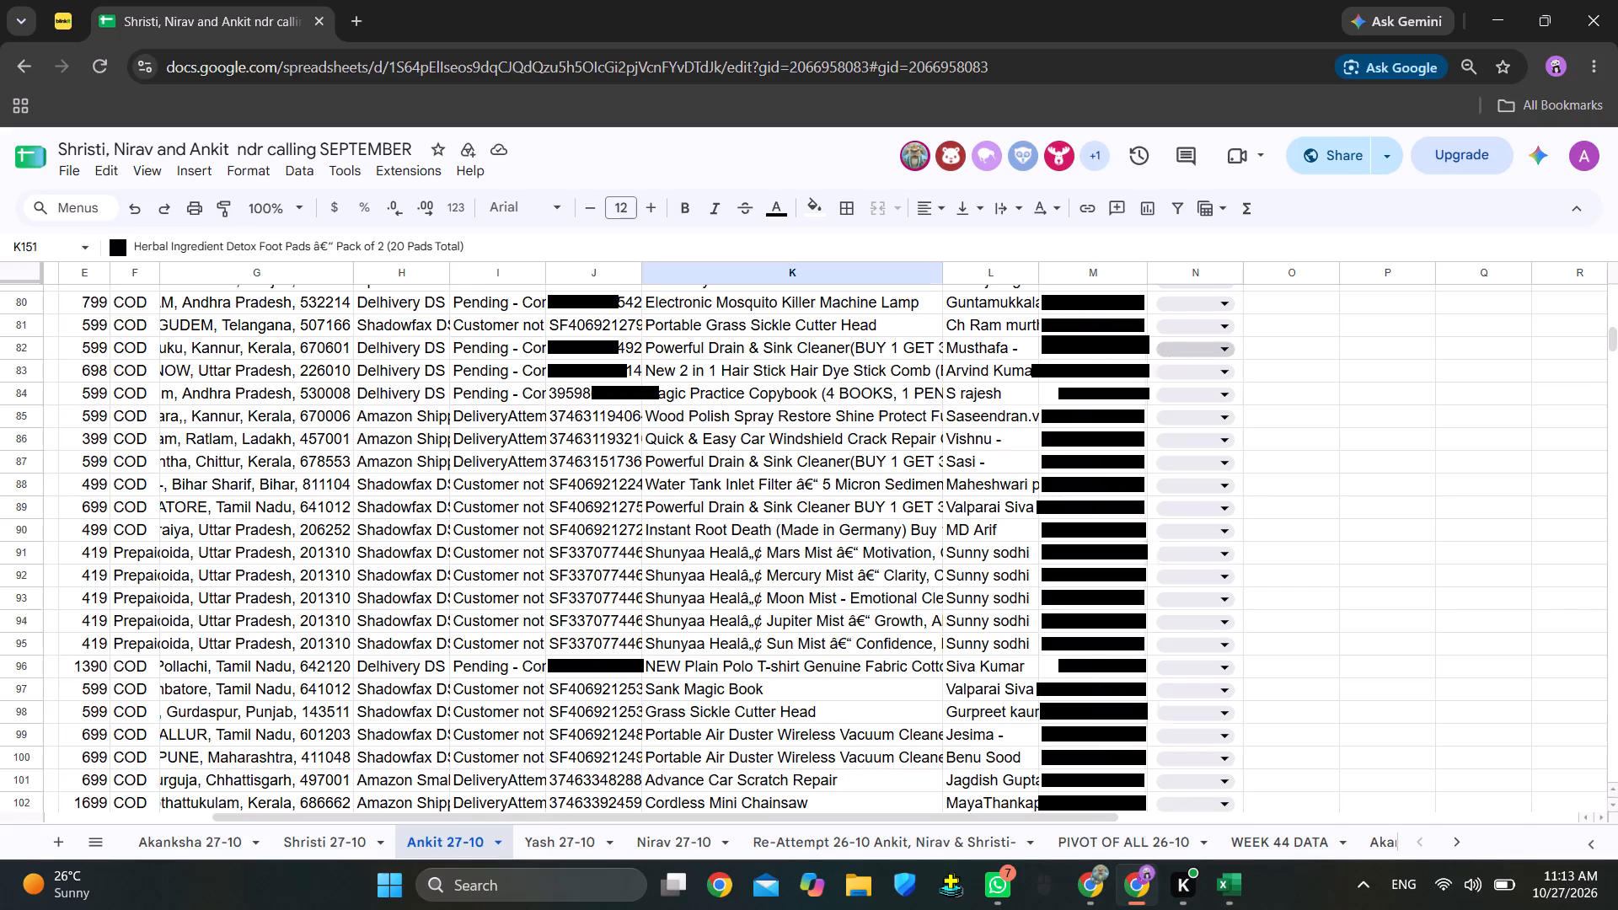
scroll(1241, 542, "down", 11)
left_click(1240, 775)
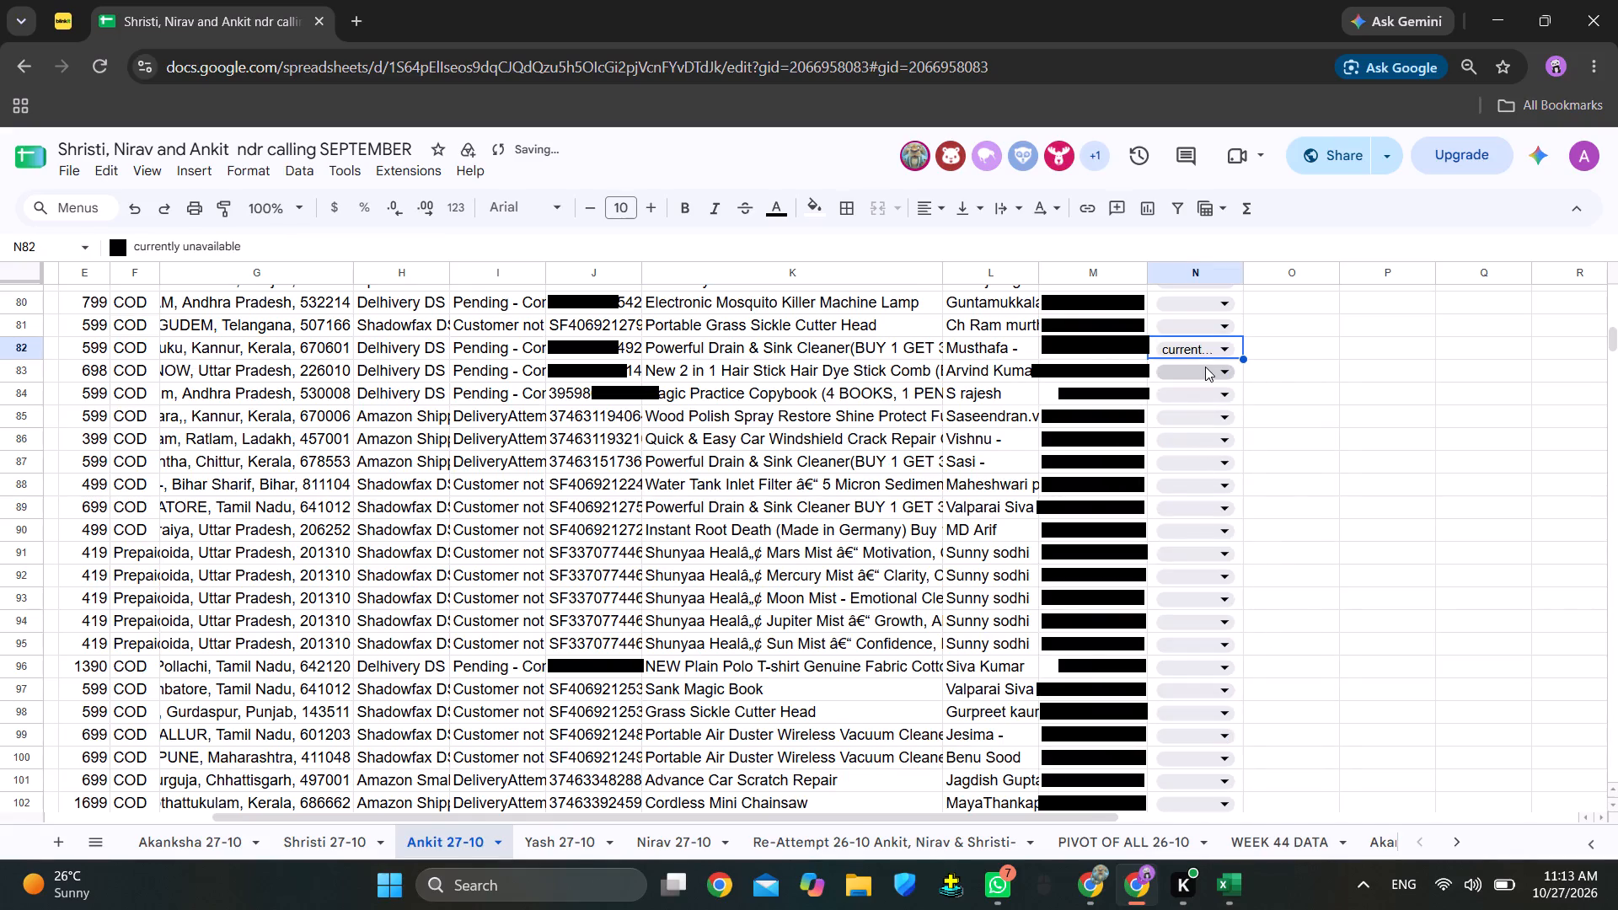
Set the column N call status for row 83 to "Re Attempt".
left_click(1205, 367)
left_click(1204, 392)
Set the column N call status for the lizard repellent spray order in row 171 to "Cx Disconnected".
scroll(1240, 463, "up", 1)
scroll(1241, 470, "down", 6)
scroll(1267, 552, "down", 5)
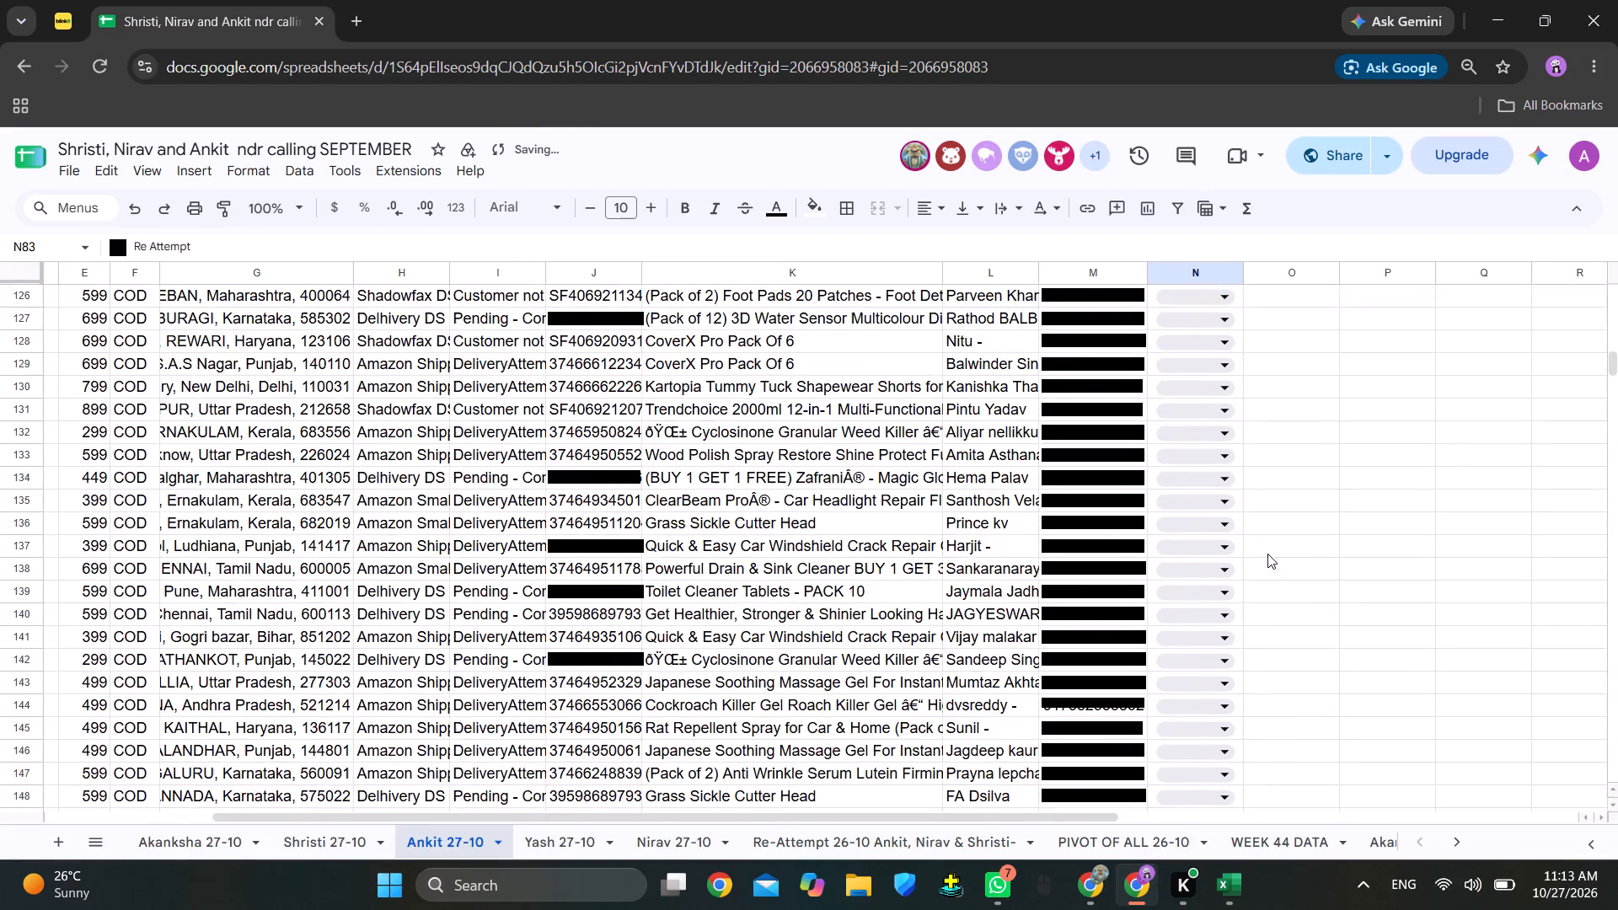
scroll(1267, 564, "up", 1)
scroll(1267, 565, "down", 5)
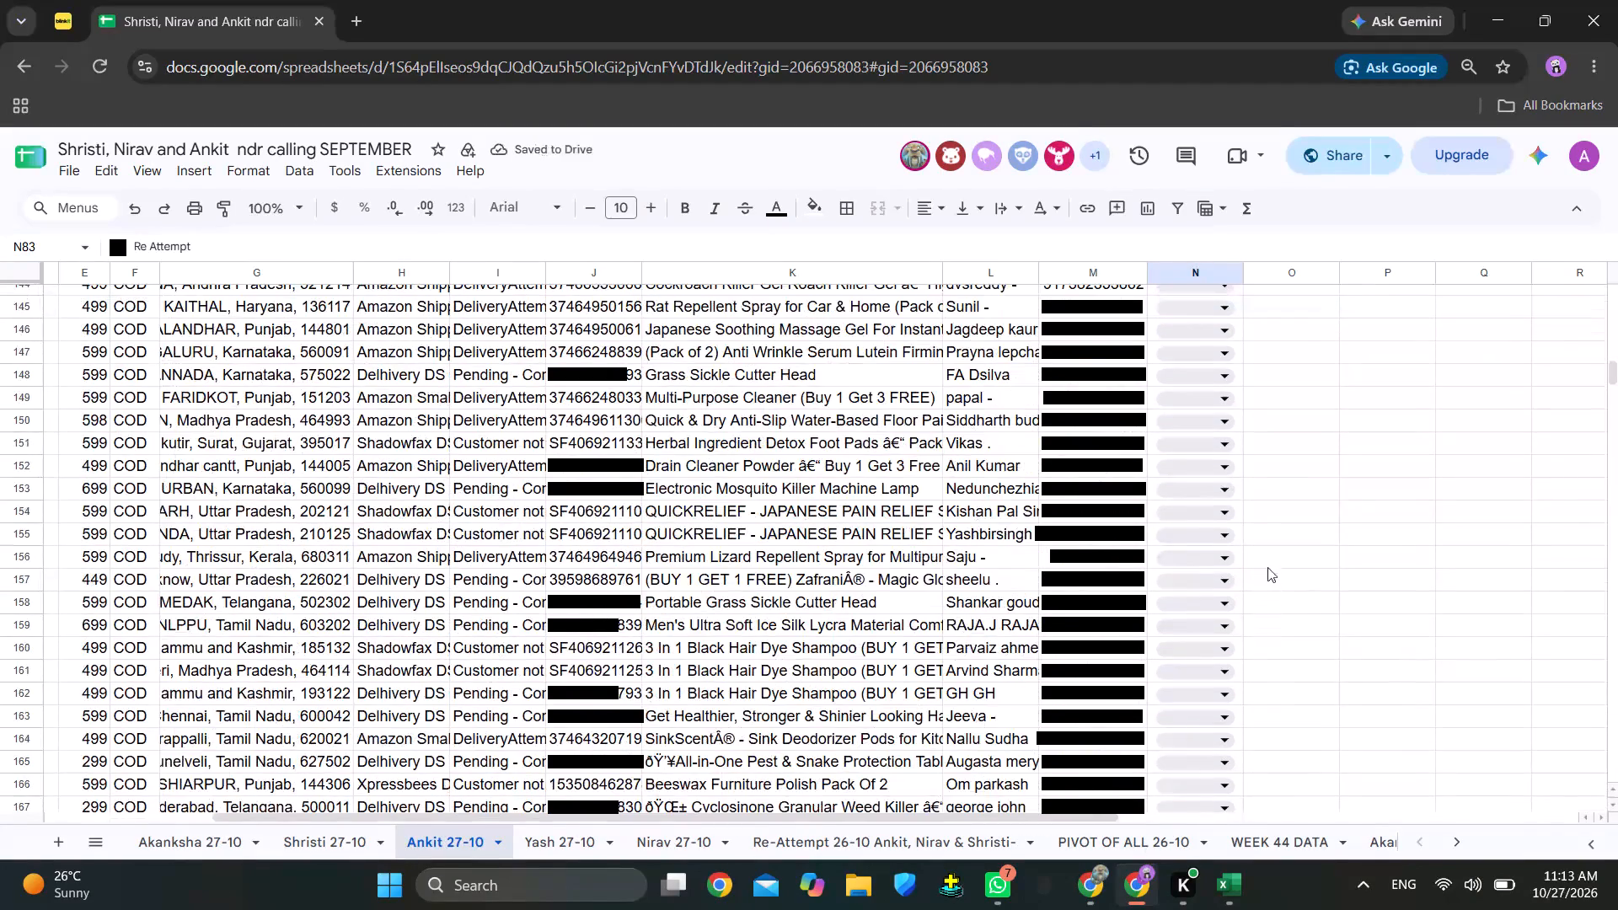
scroll(1256, 588, "down", 4)
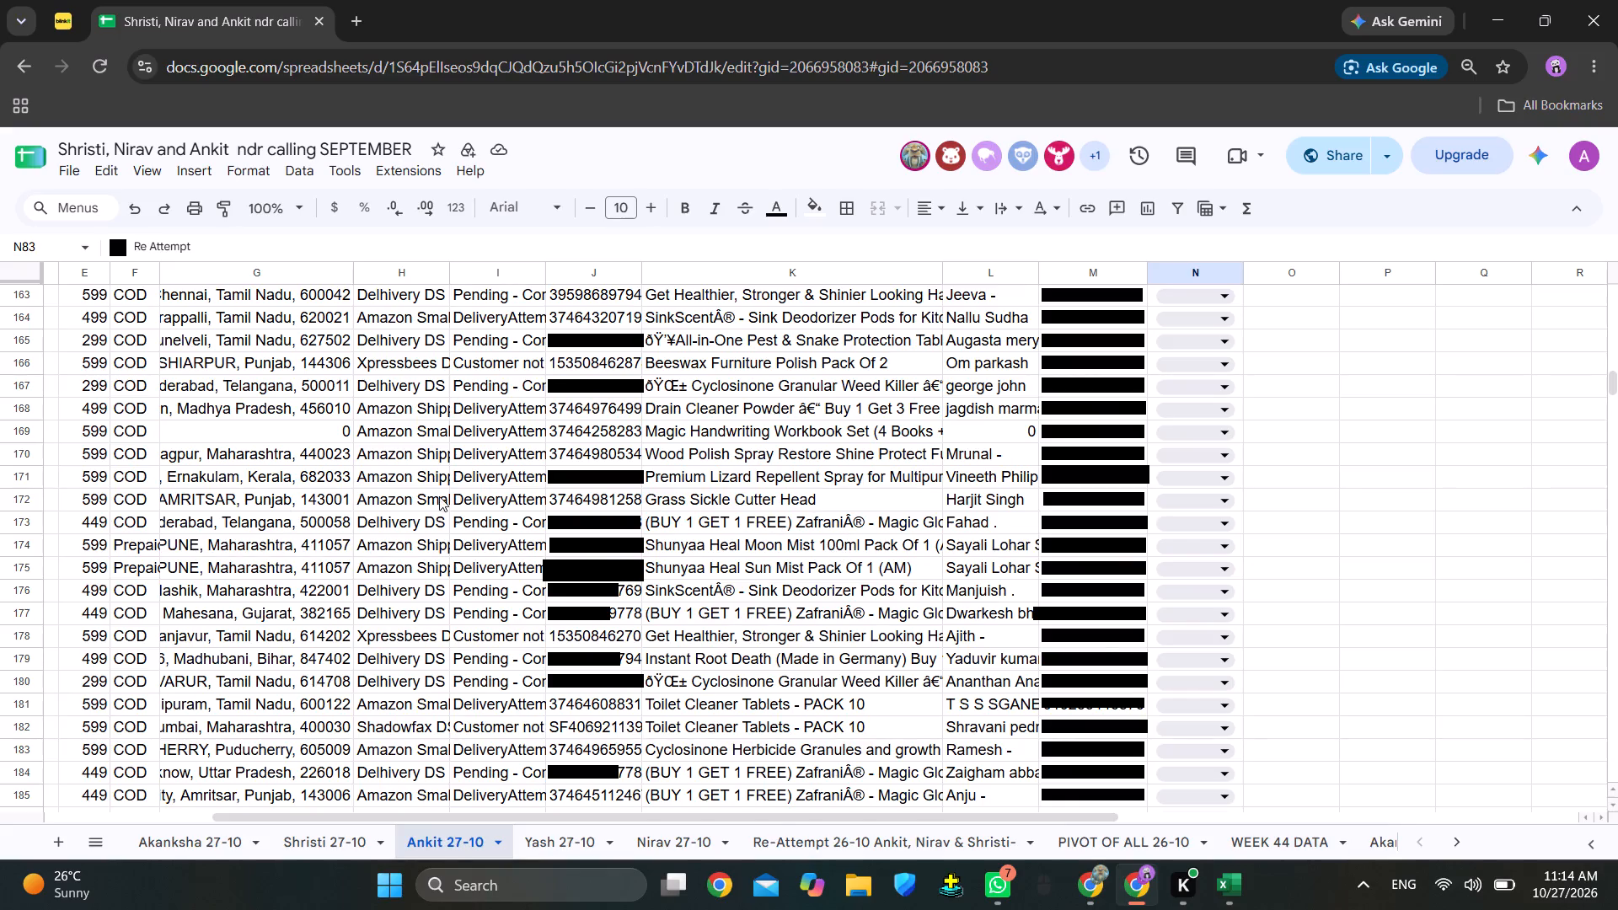
left_click(1197, 481)
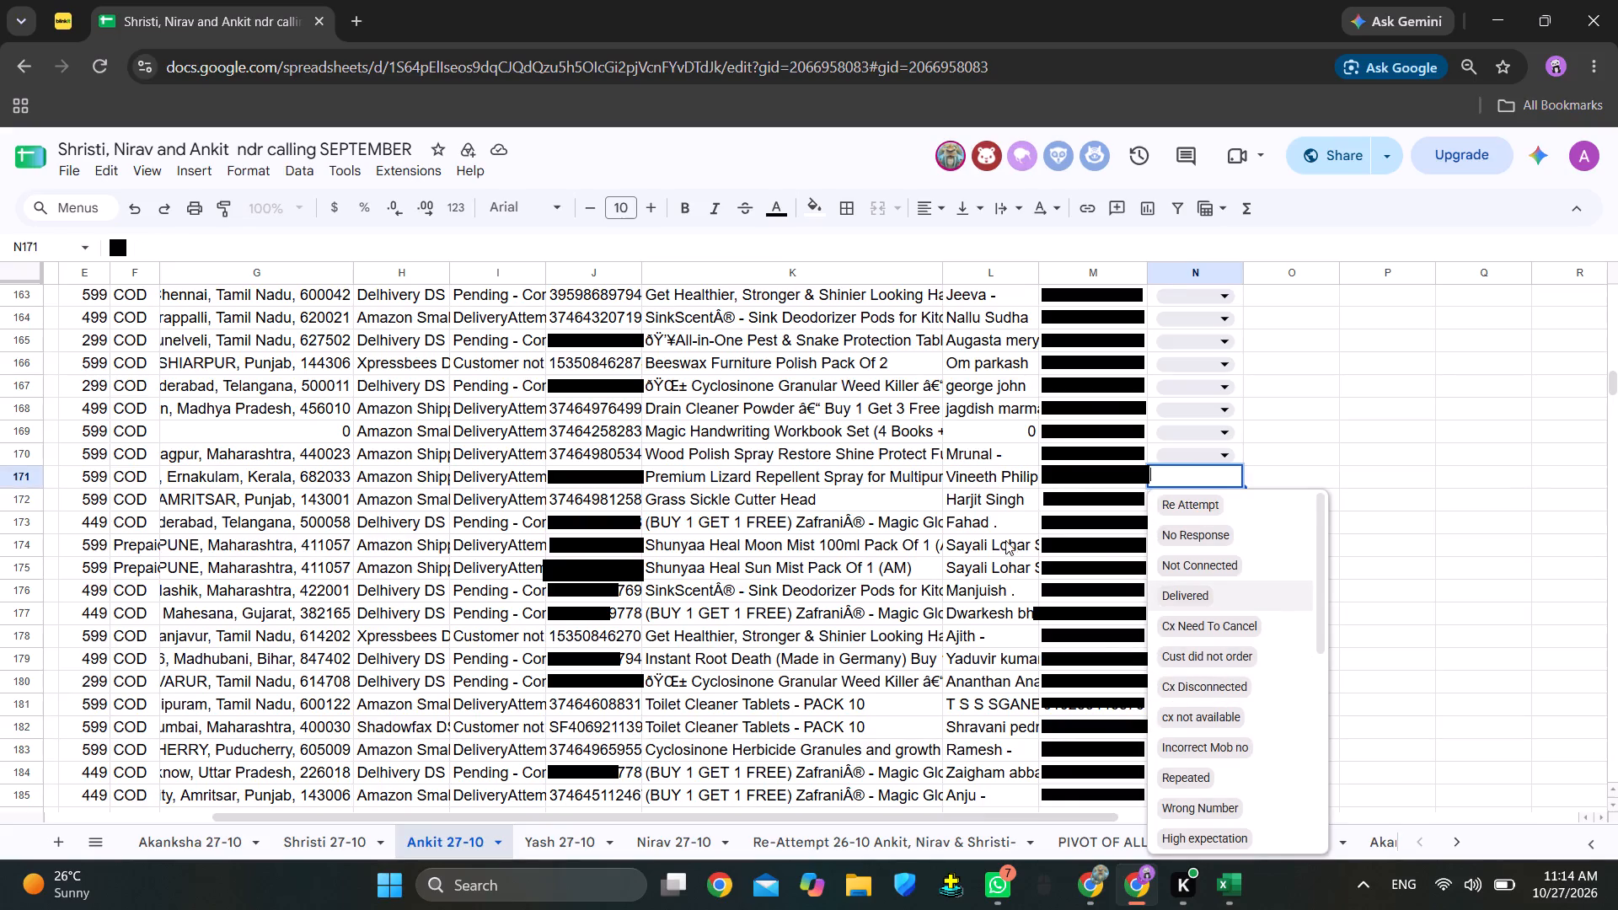
scroll(1233, 712, "down", 12)
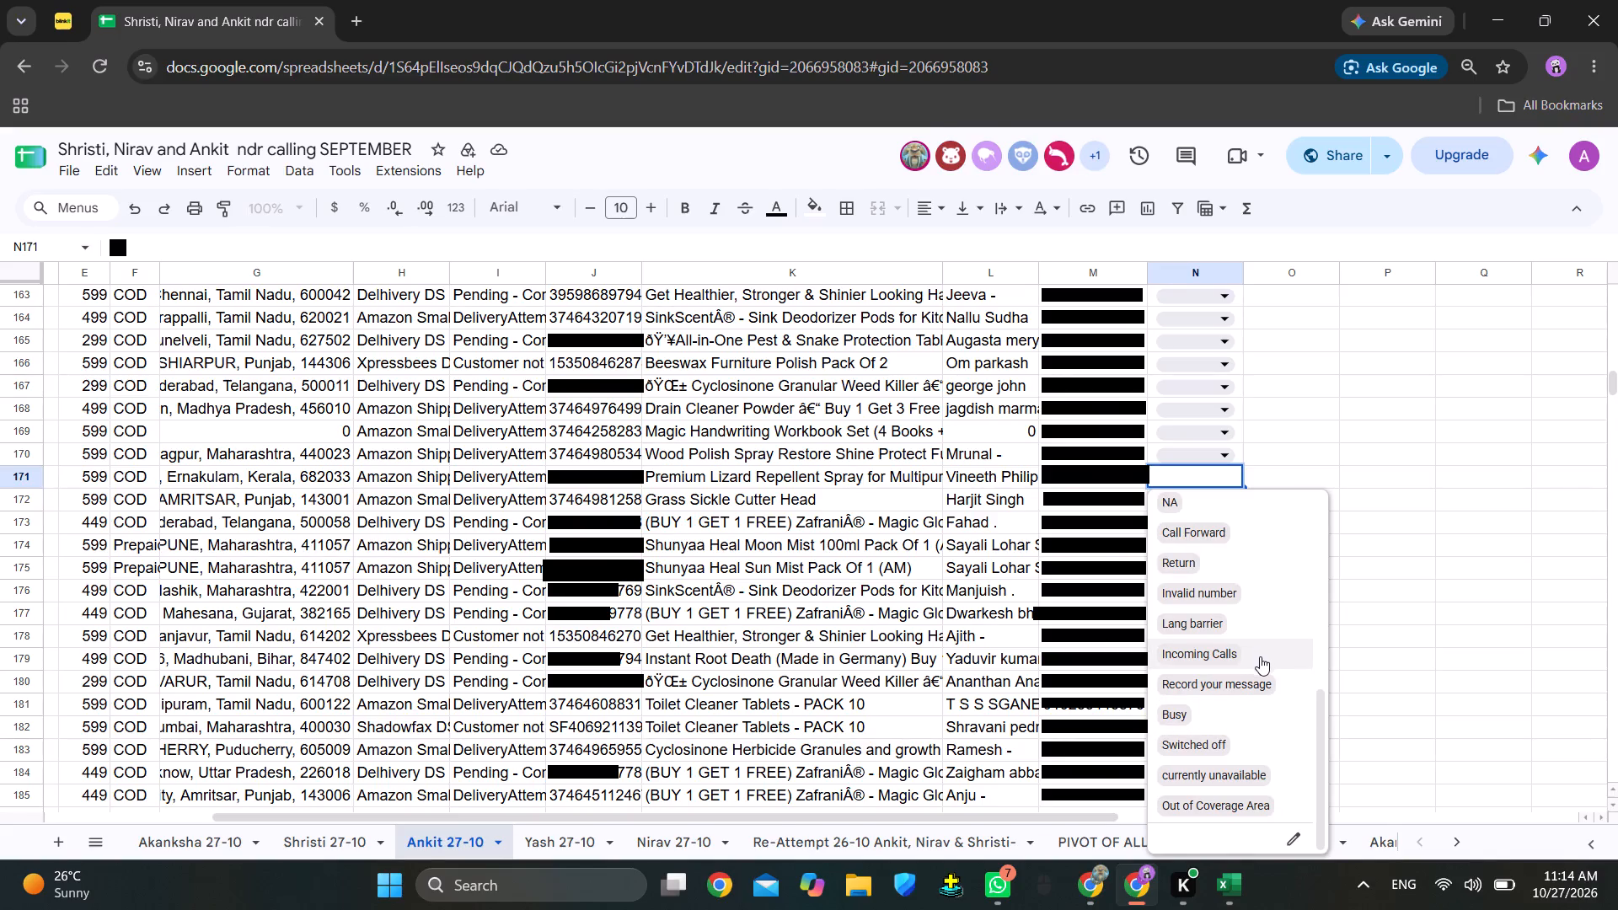
scroll(1242, 672, "up", 8)
scroll(1240, 667, "down", 1)
scroll(1240, 667, "up", 2)
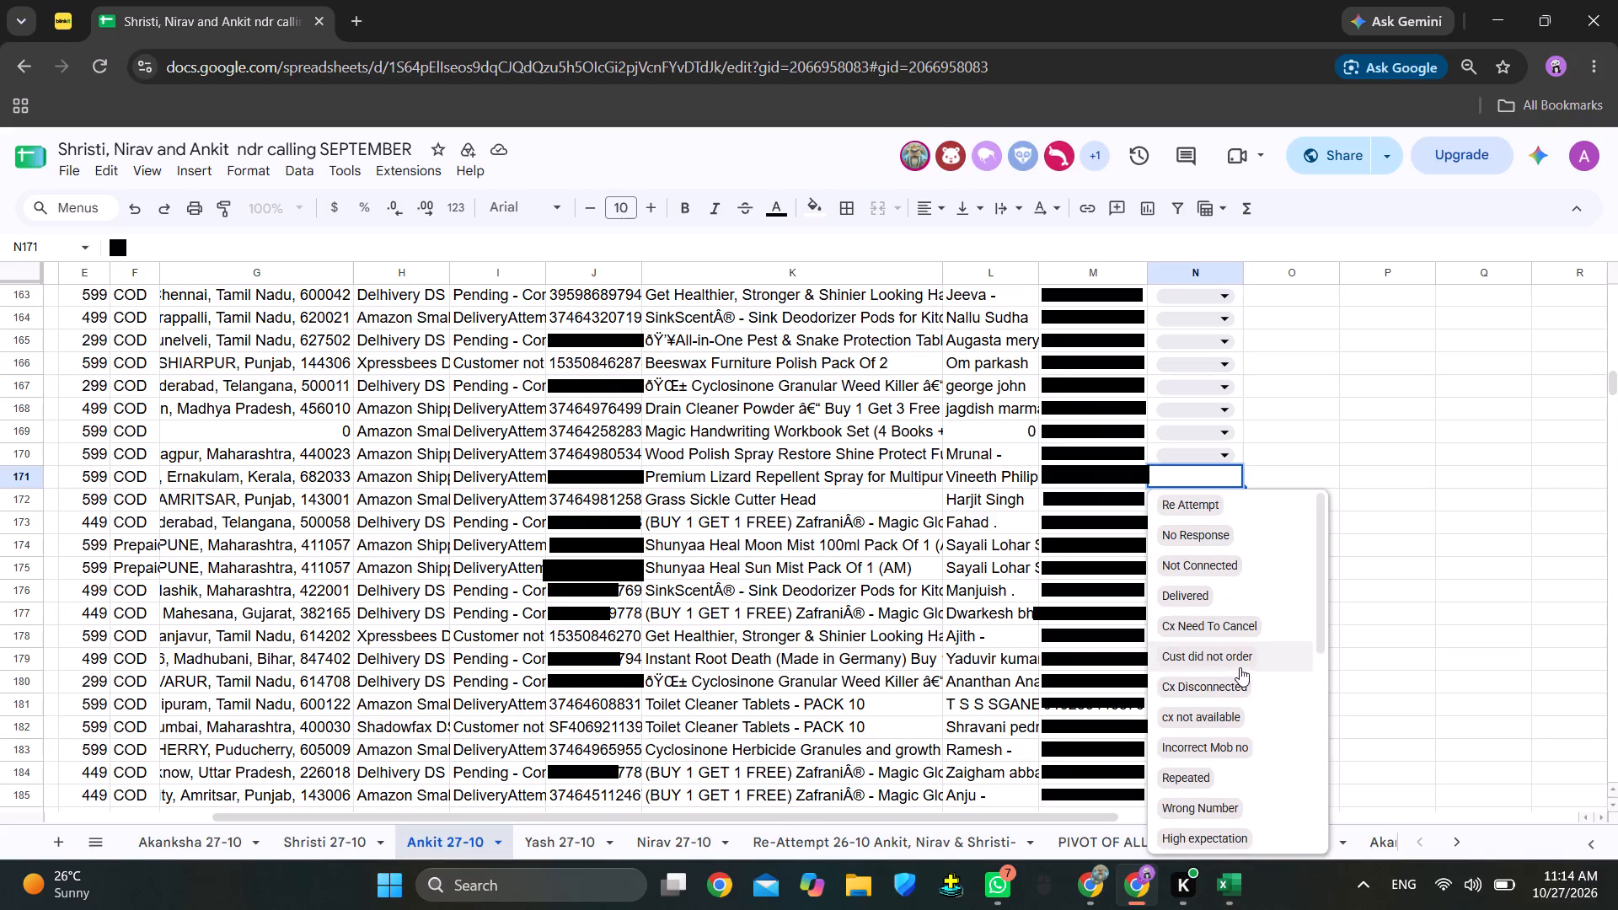
left_click(1230, 687)
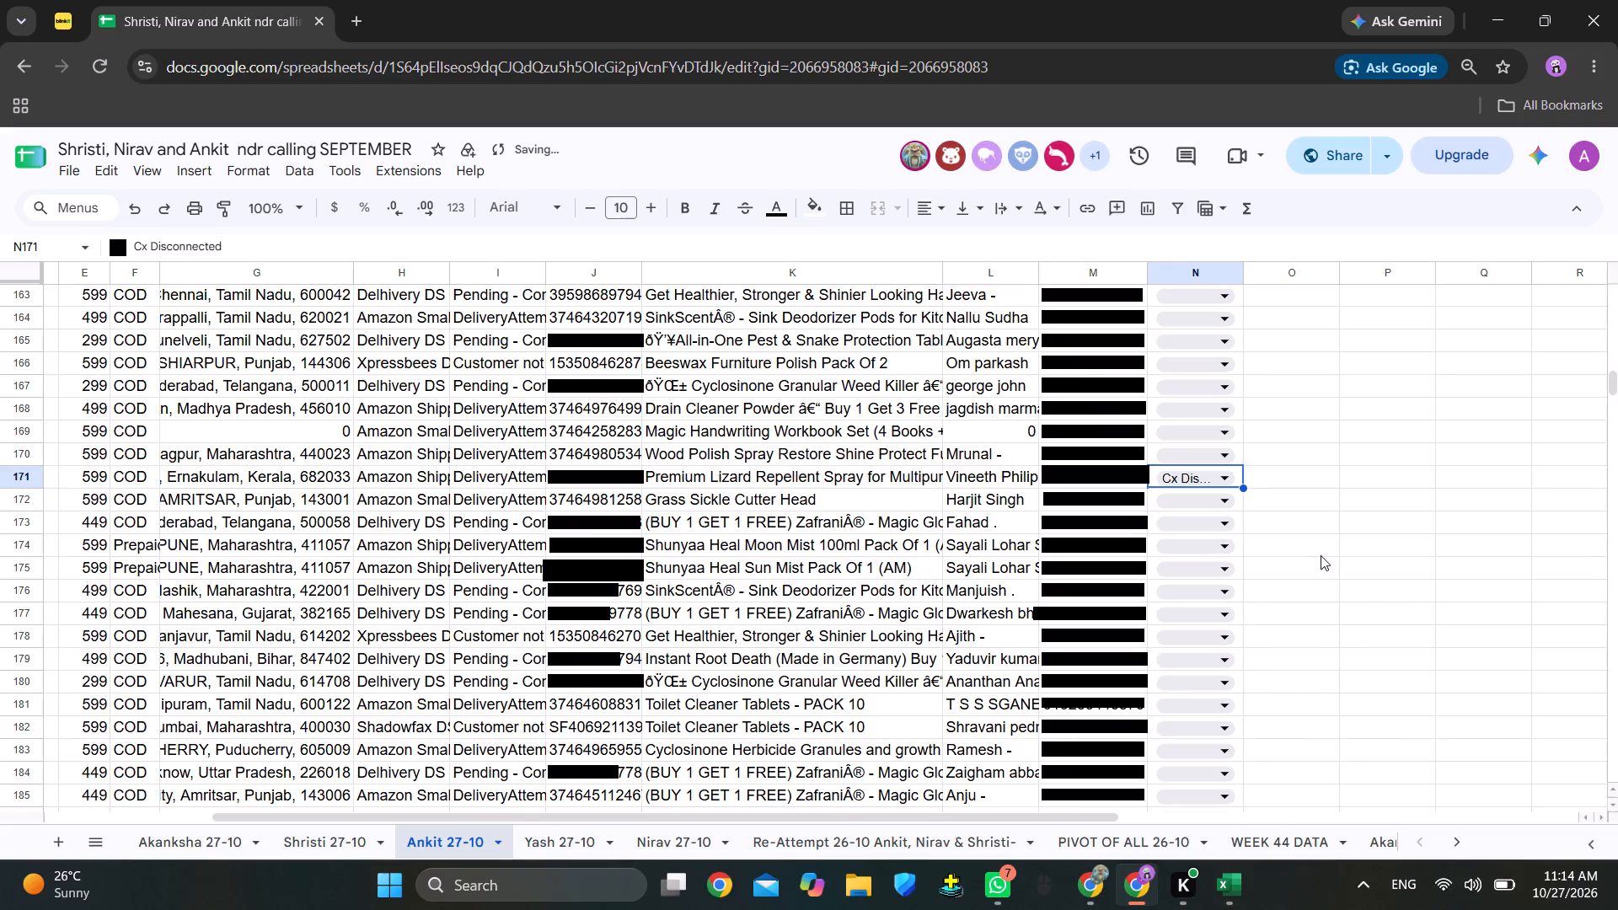
Go back to the Magic Practice Copybook order in row 84 and select its phone number cell in column M.
scroll(1326, 552, "up", 7)
scroll(1319, 542, "down", 1)
scroll(1319, 542, "up", 5)
scroll(1319, 542, "down", 1)
scroll(1319, 542, "up", 7)
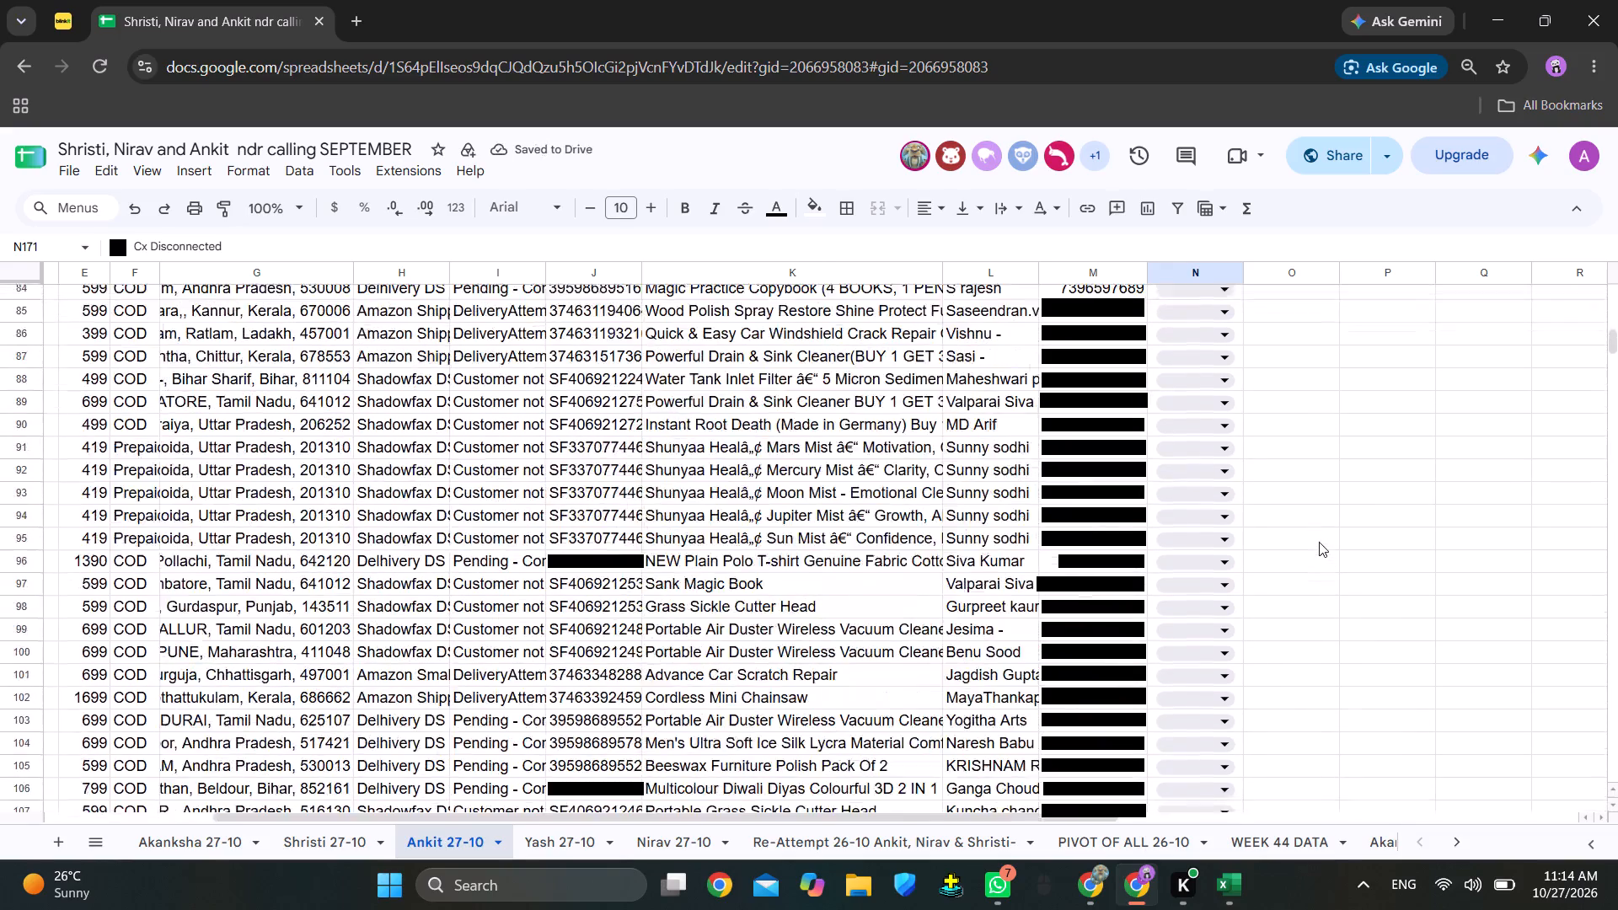
scroll(1319, 542, "up", 1)
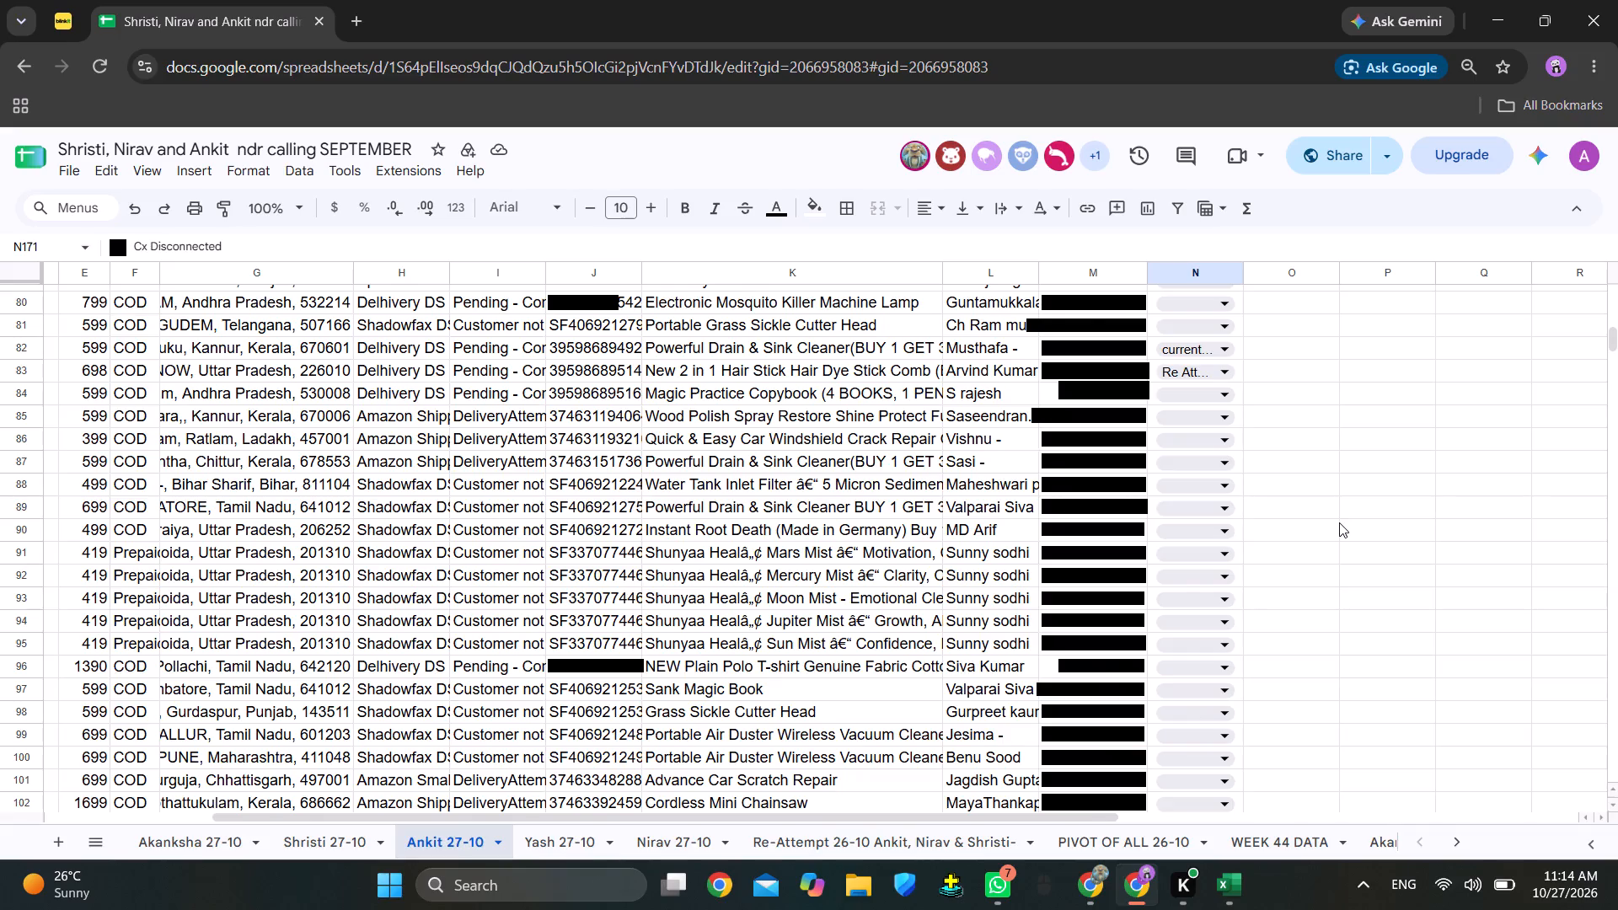
left_click(1110, 392)
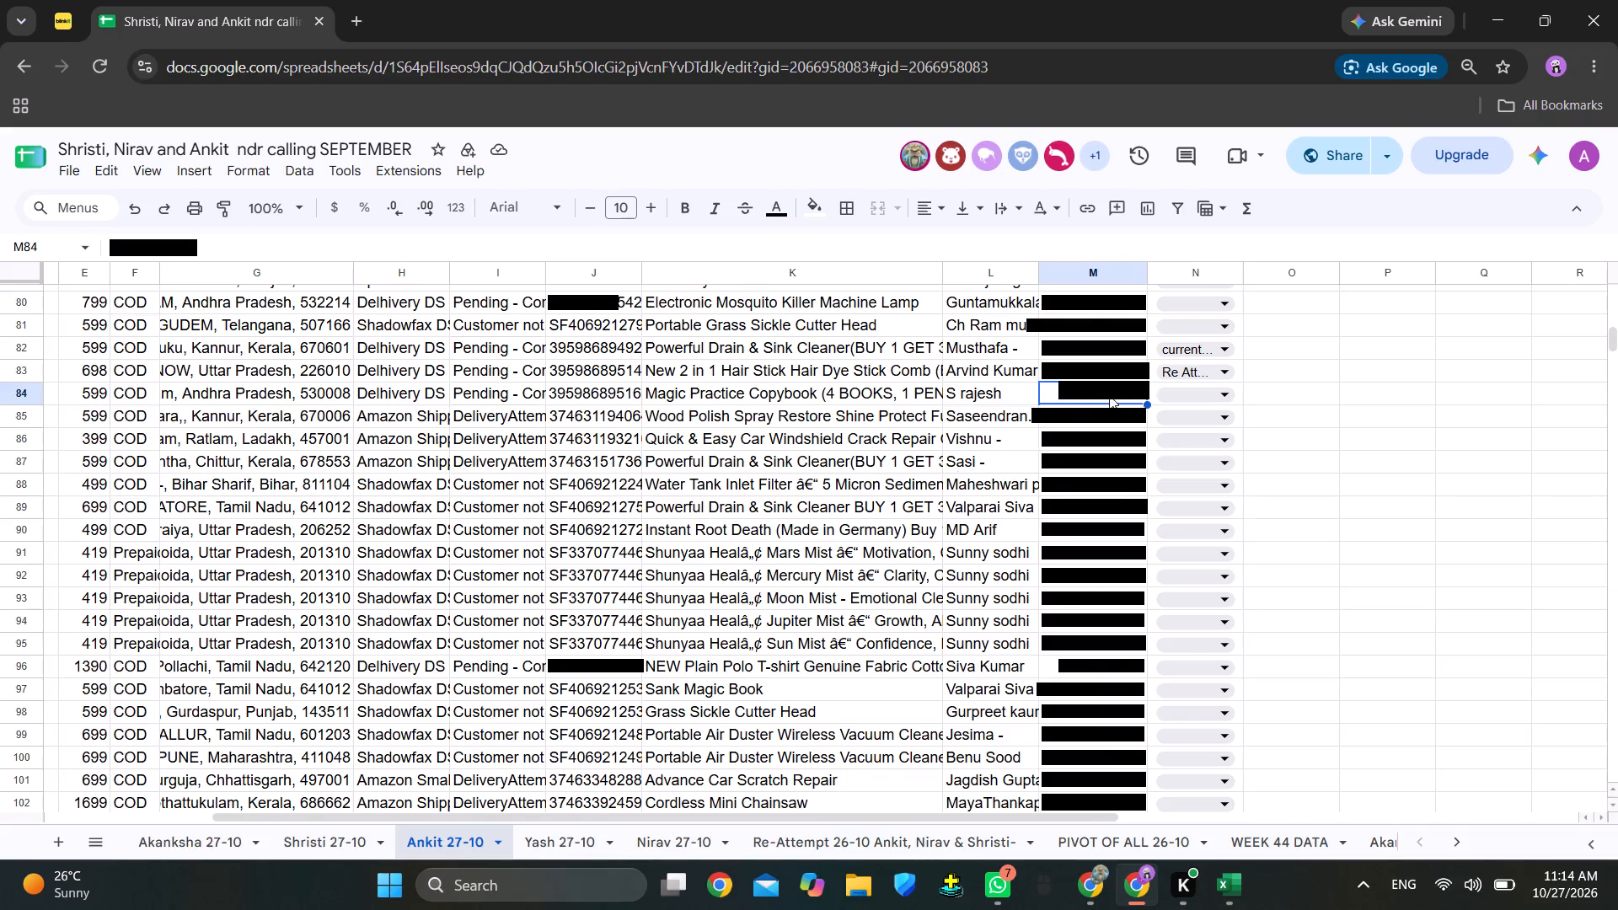
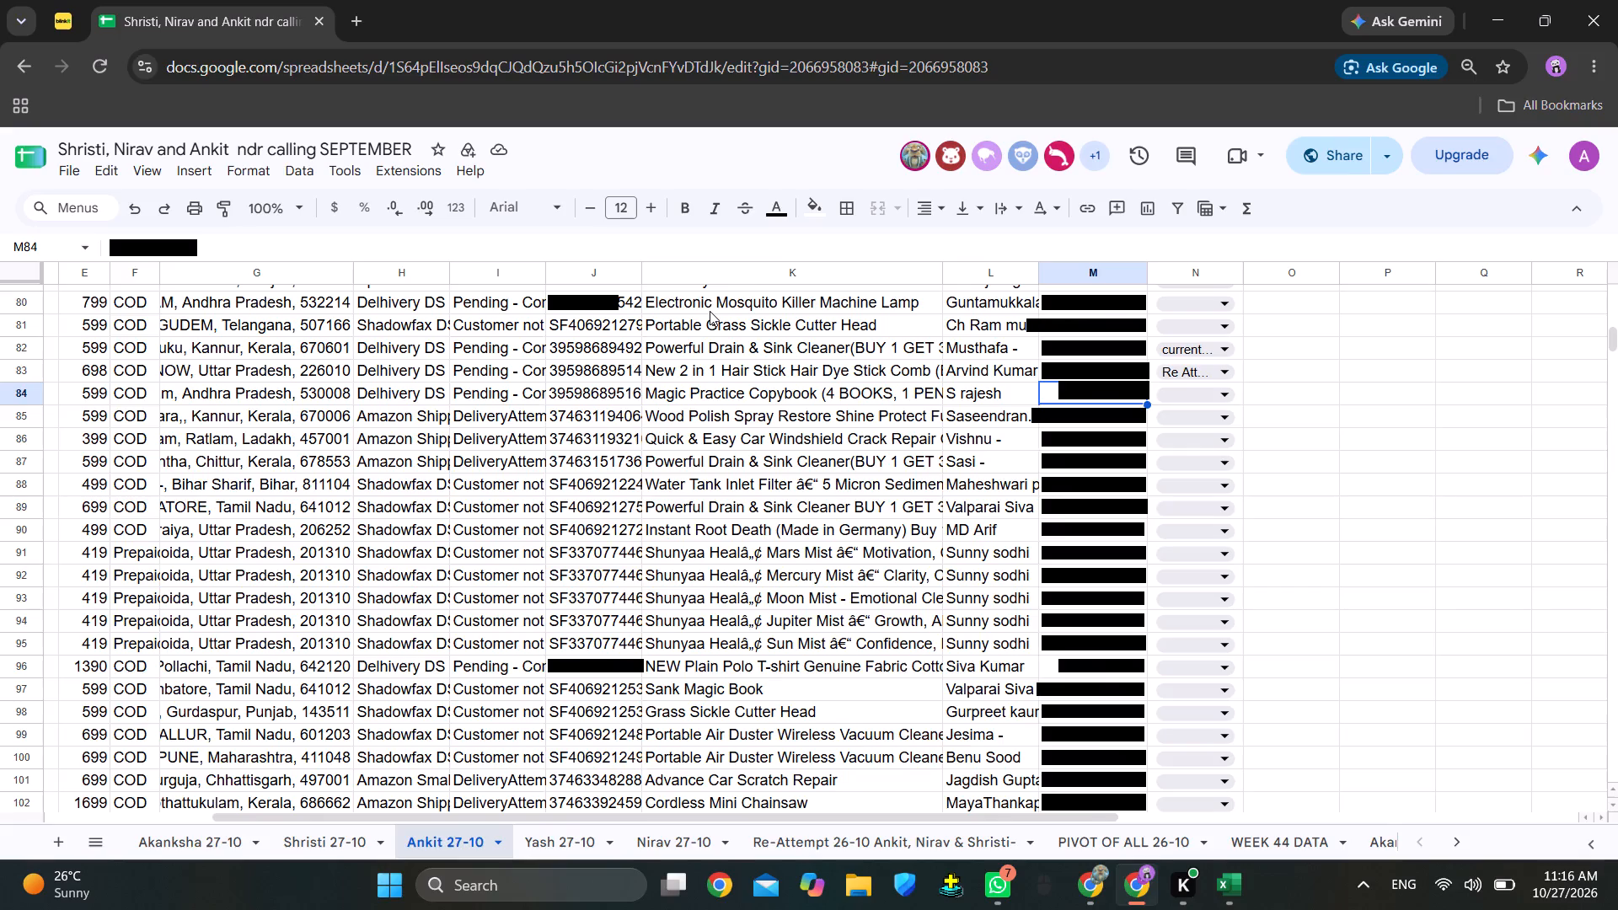
Set the column N call status for the Magic Practice Copybook order in row 84 to "Re Attempt".
left_click(1206, 399)
left_click(1211, 425)
Return to the orders around the lizard repellent spray entry in row 171 of the Ankit 27-10 sheet.
scroll(1277, 523, "down", 6)
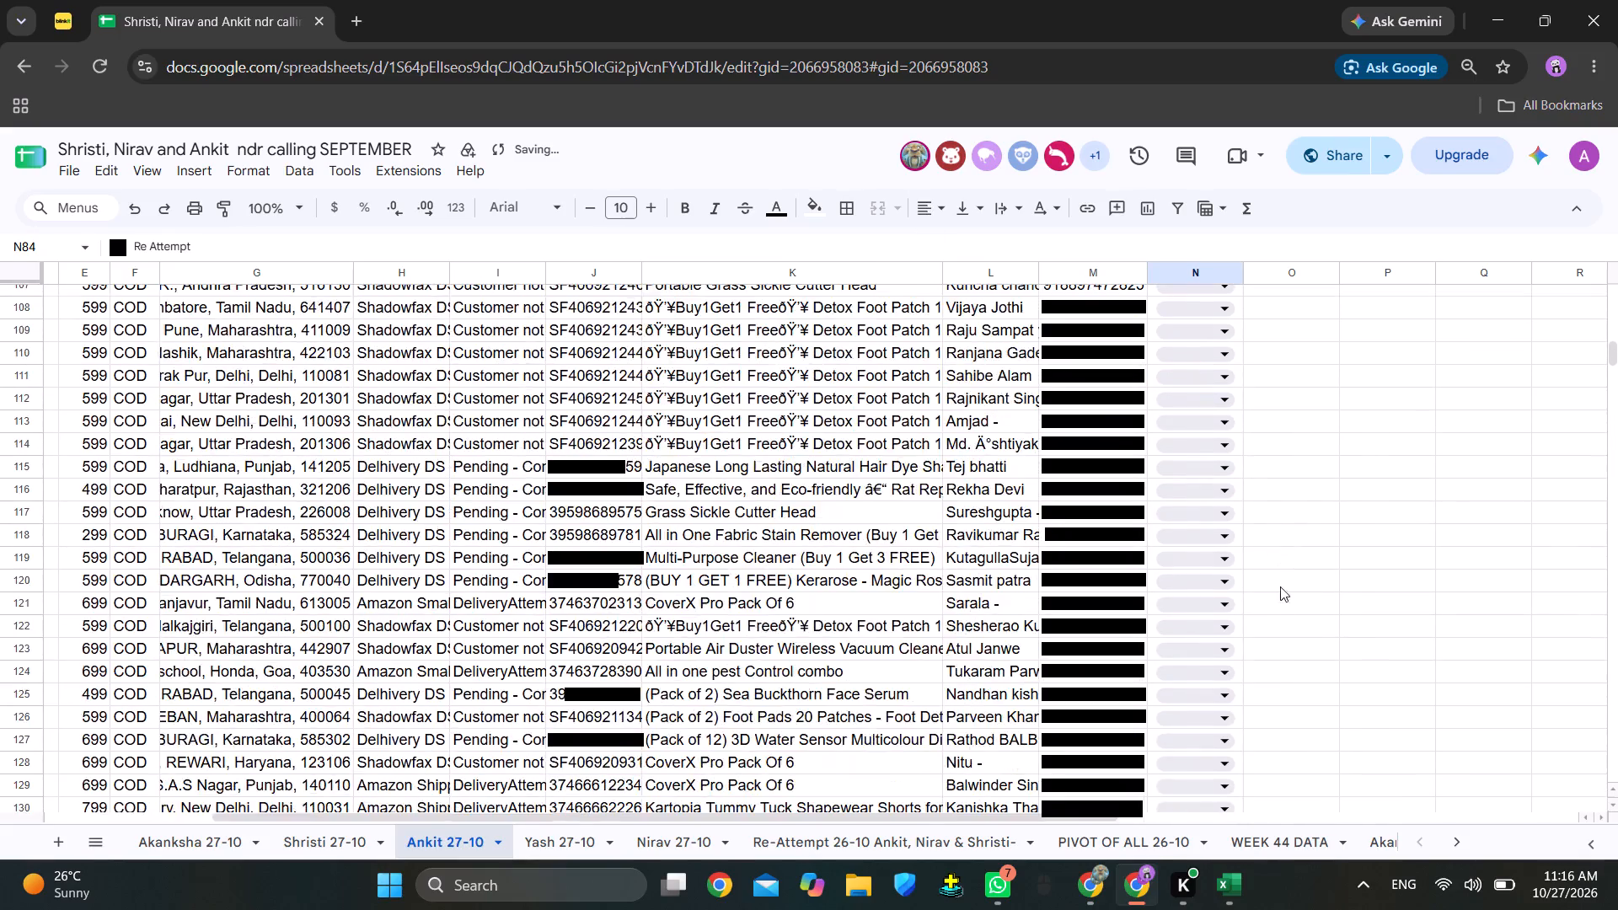
scroll(1280, 586, "down", 6)
scroll(1270, 602, "up", 1)
scroll(1270, 602, "down", 6)
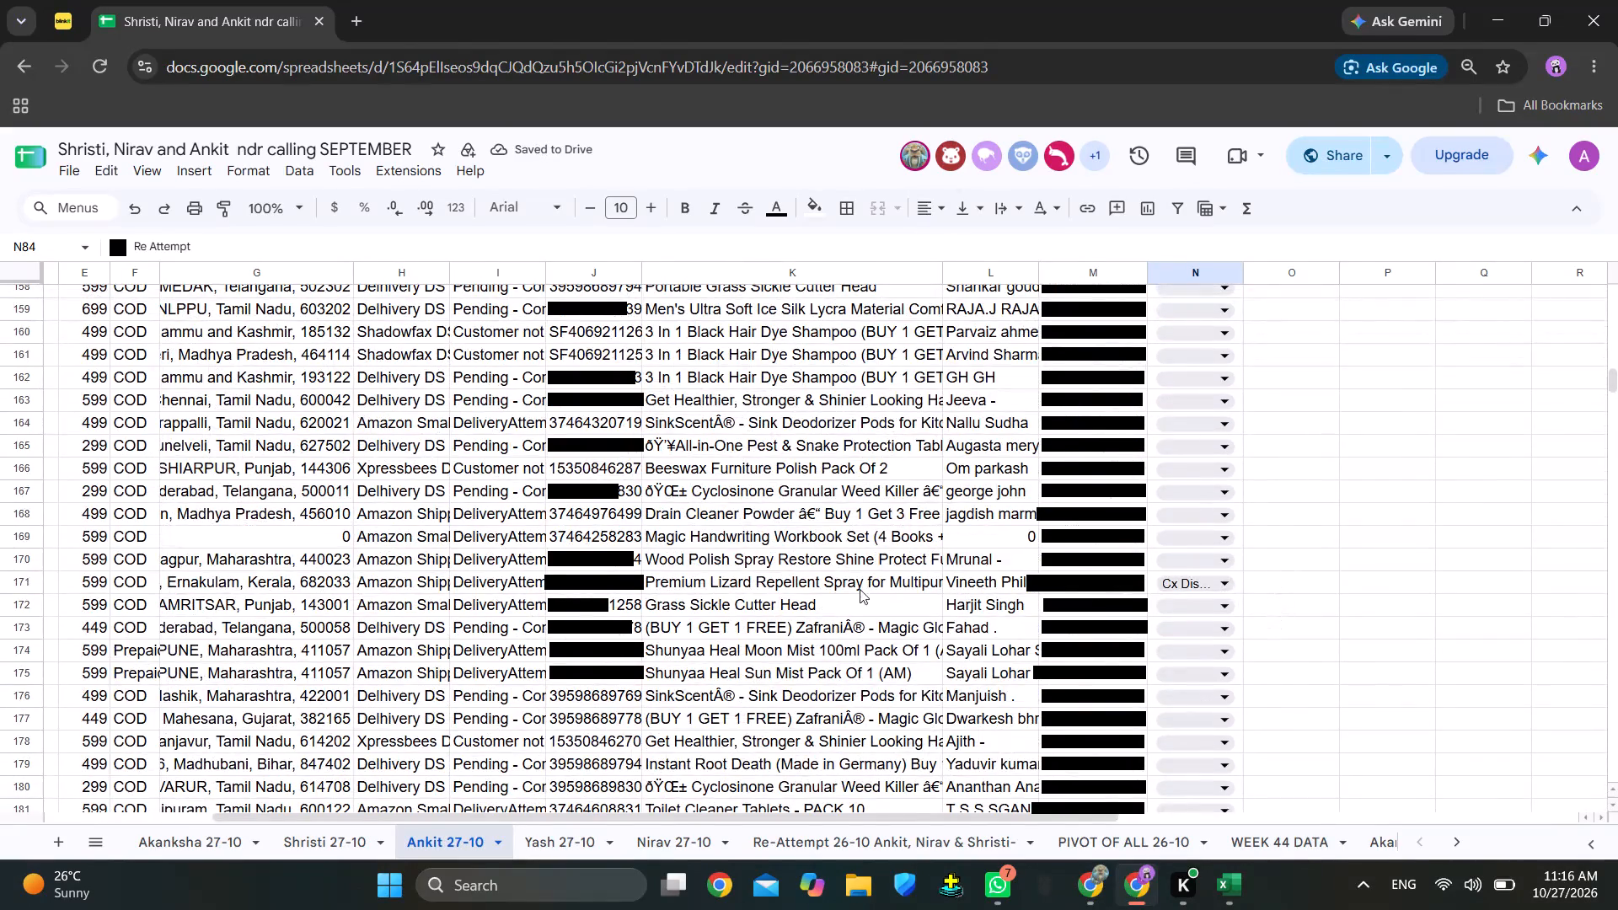
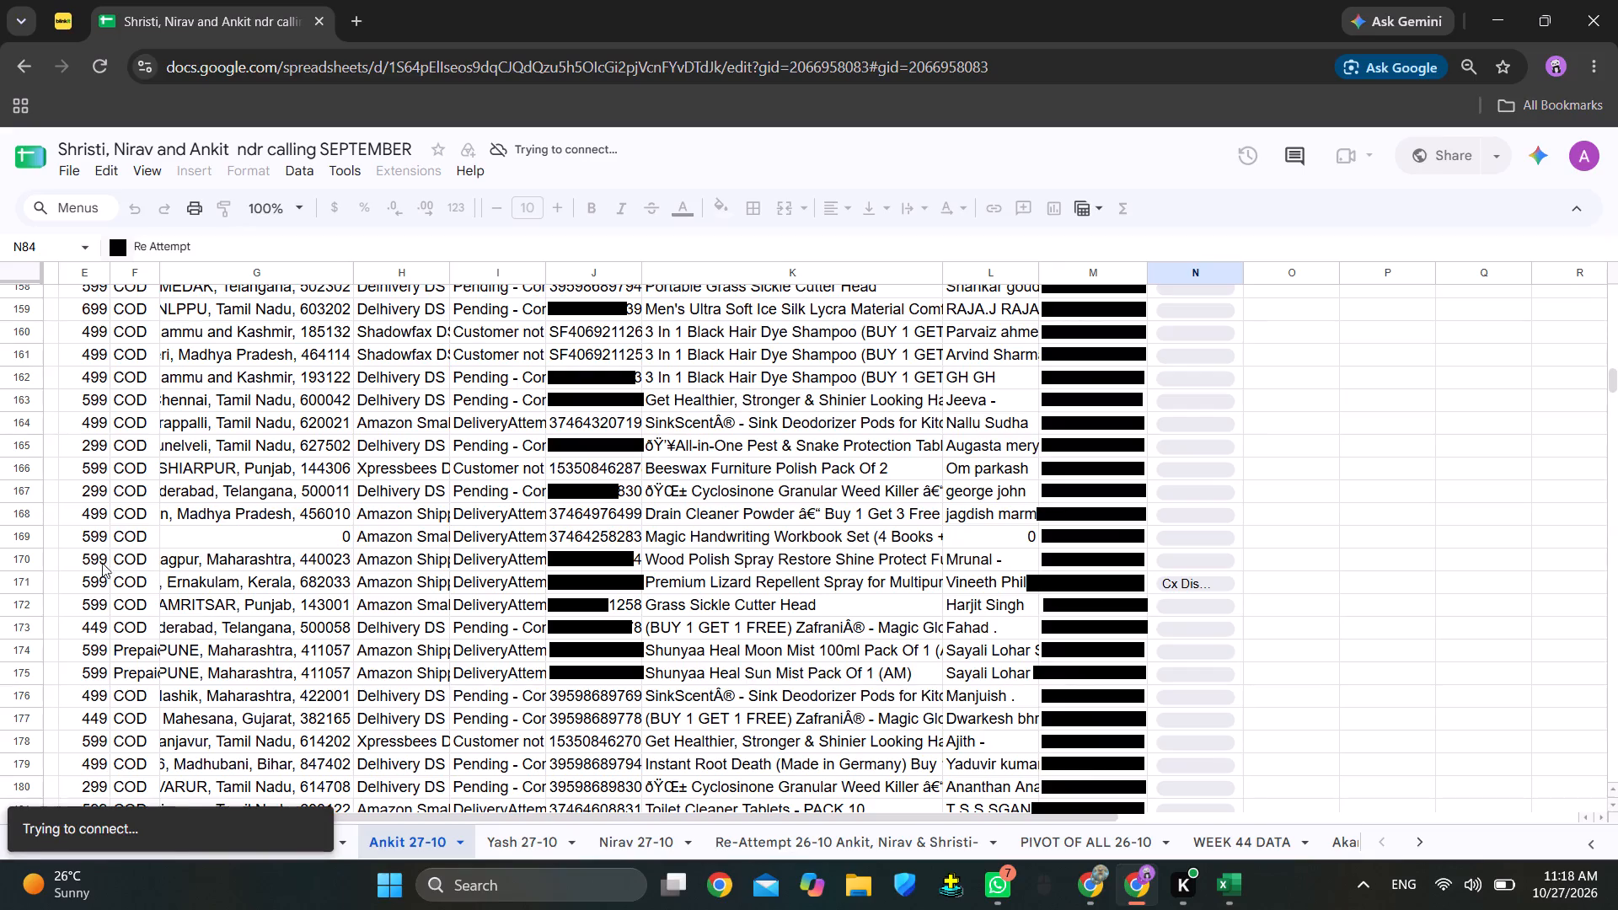
Set the column N call status for the Wood Polish Spray order in row 170 to "Re Attempt".
left_click(24, 559)
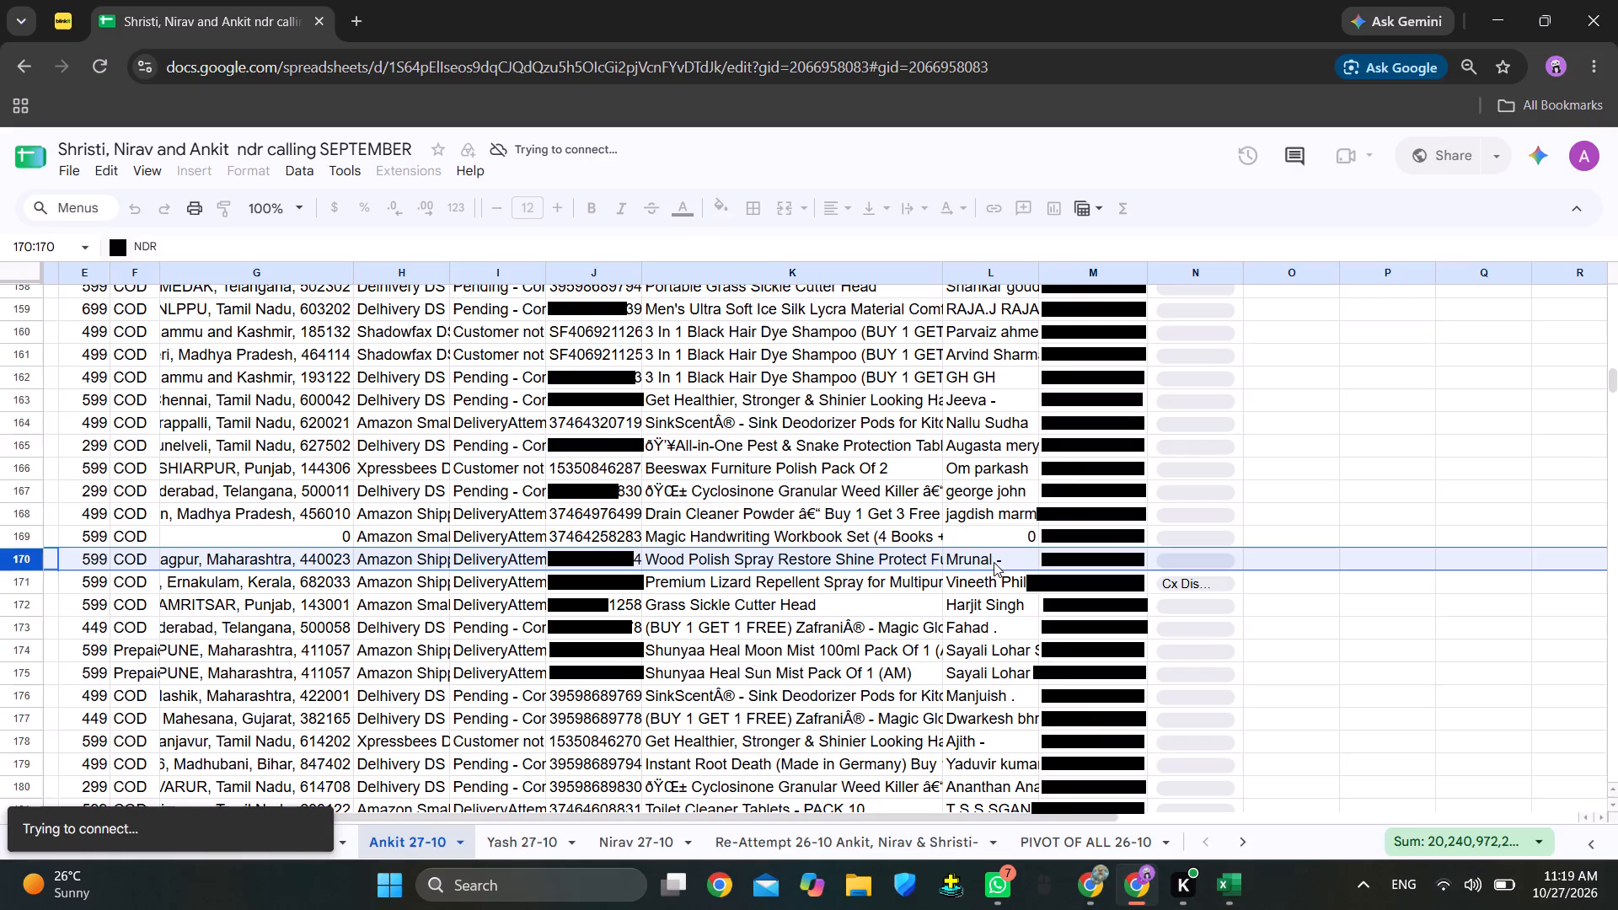
left_click(1207, 559)
left_click(1193, 564)
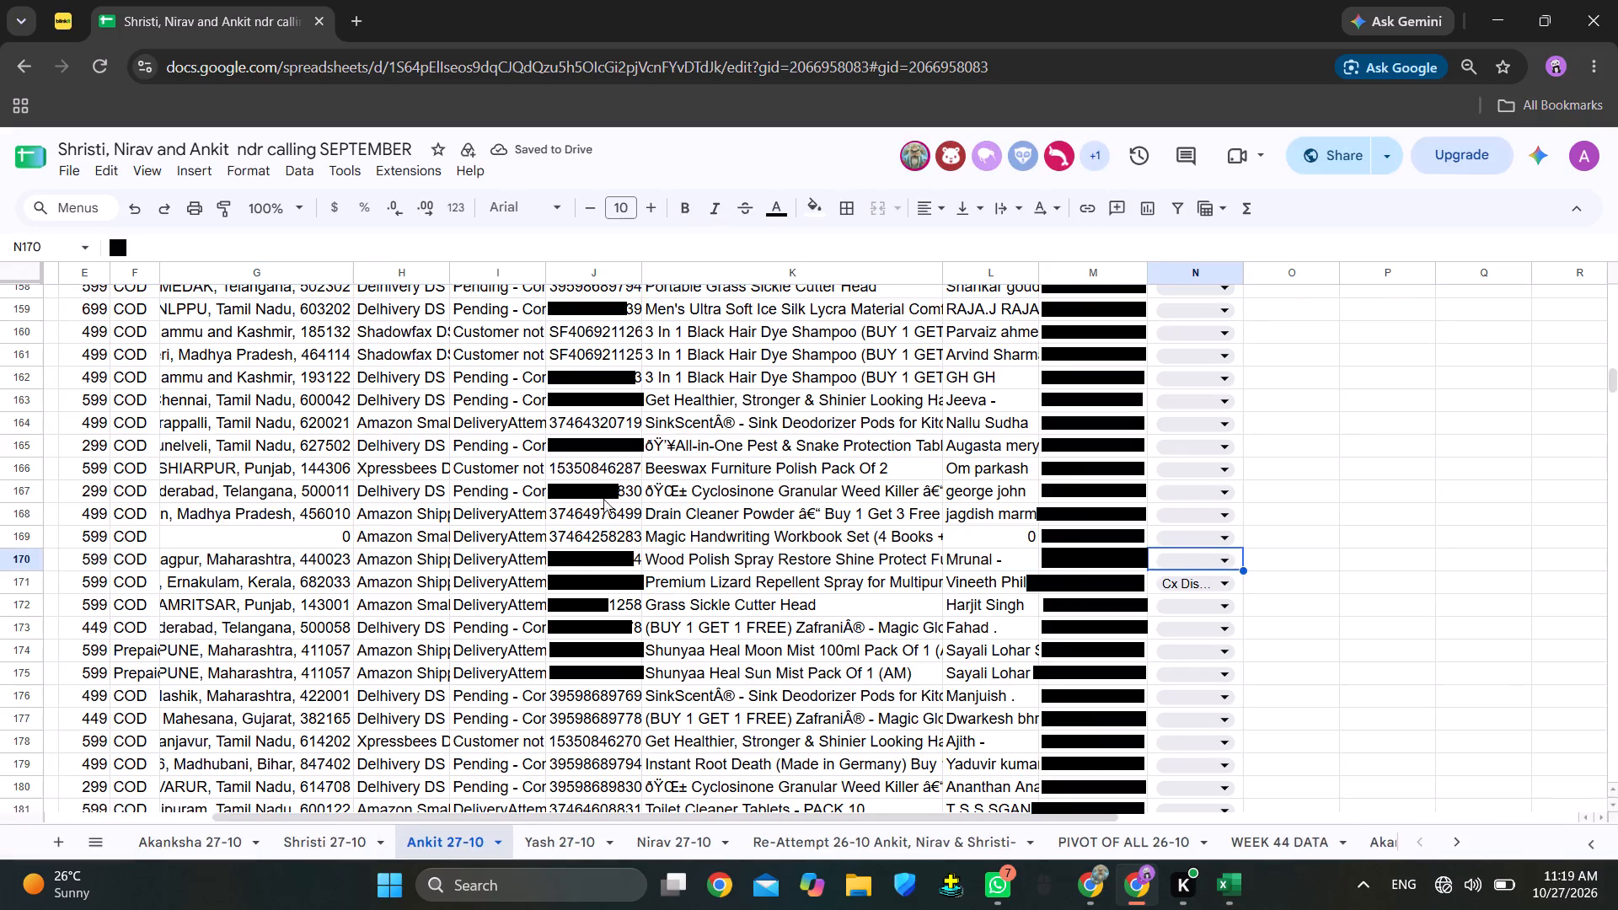
left_click(1218, 564)
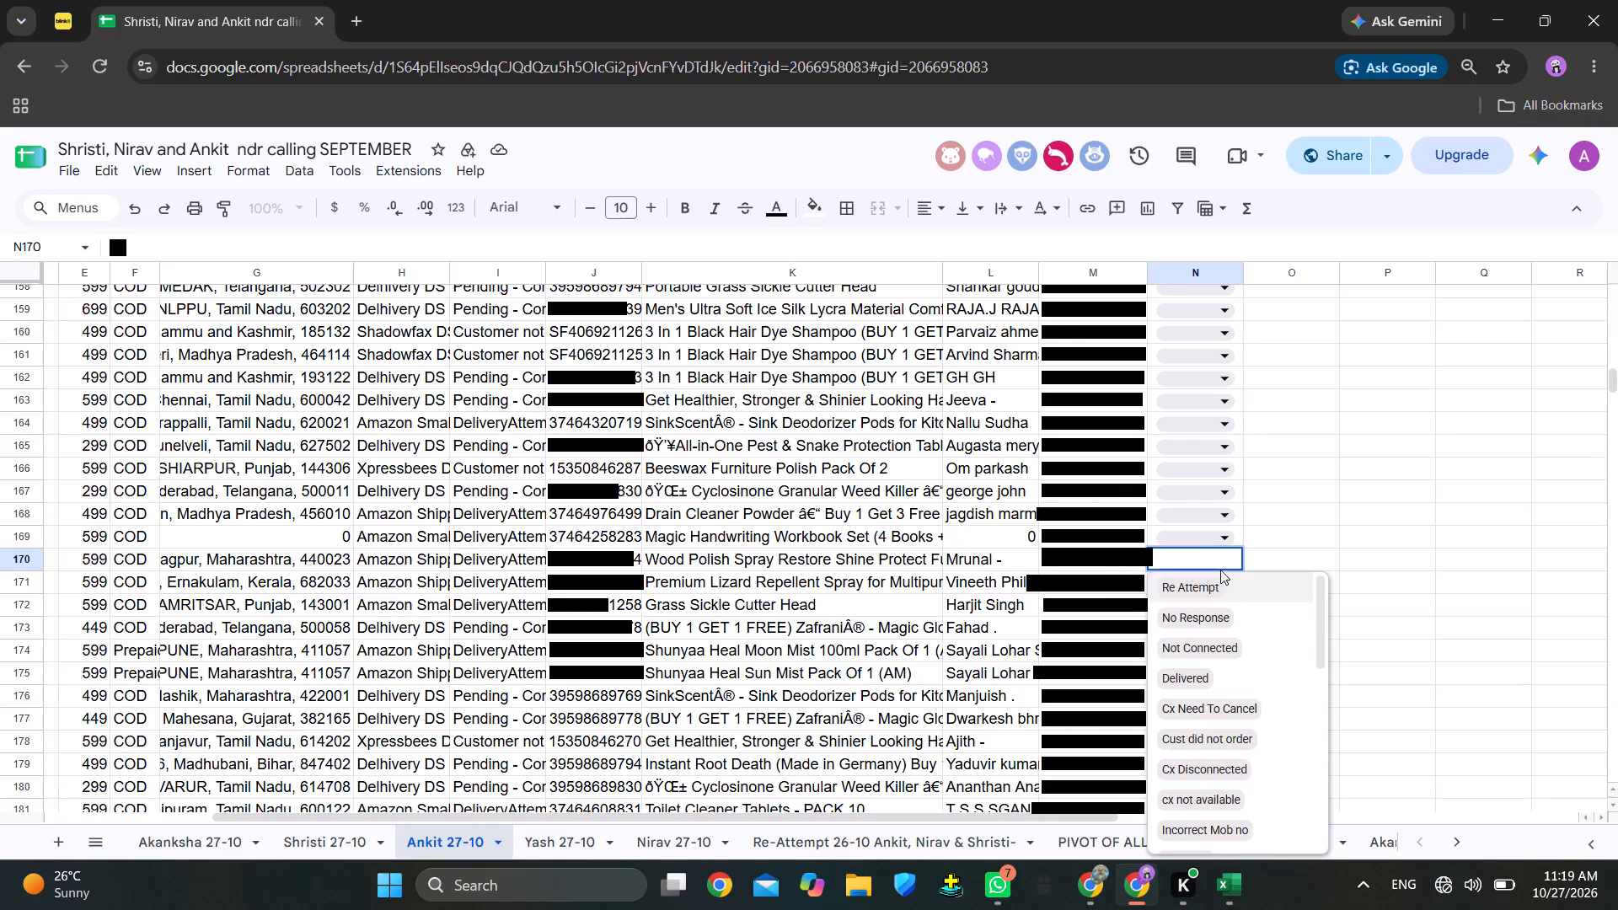
left_click(1201, 585)
Set the column N call status for the Wood Polish Spray order in row 85 to "Lang barrier".
scroll(1348, 509, "up", 13)
scroll(1292, 511, "down", 1)
scroll(1292, 511, "up", 1)
scroll(1292, 511, "down", 1)
scroll(1292, 511, "up", 5)
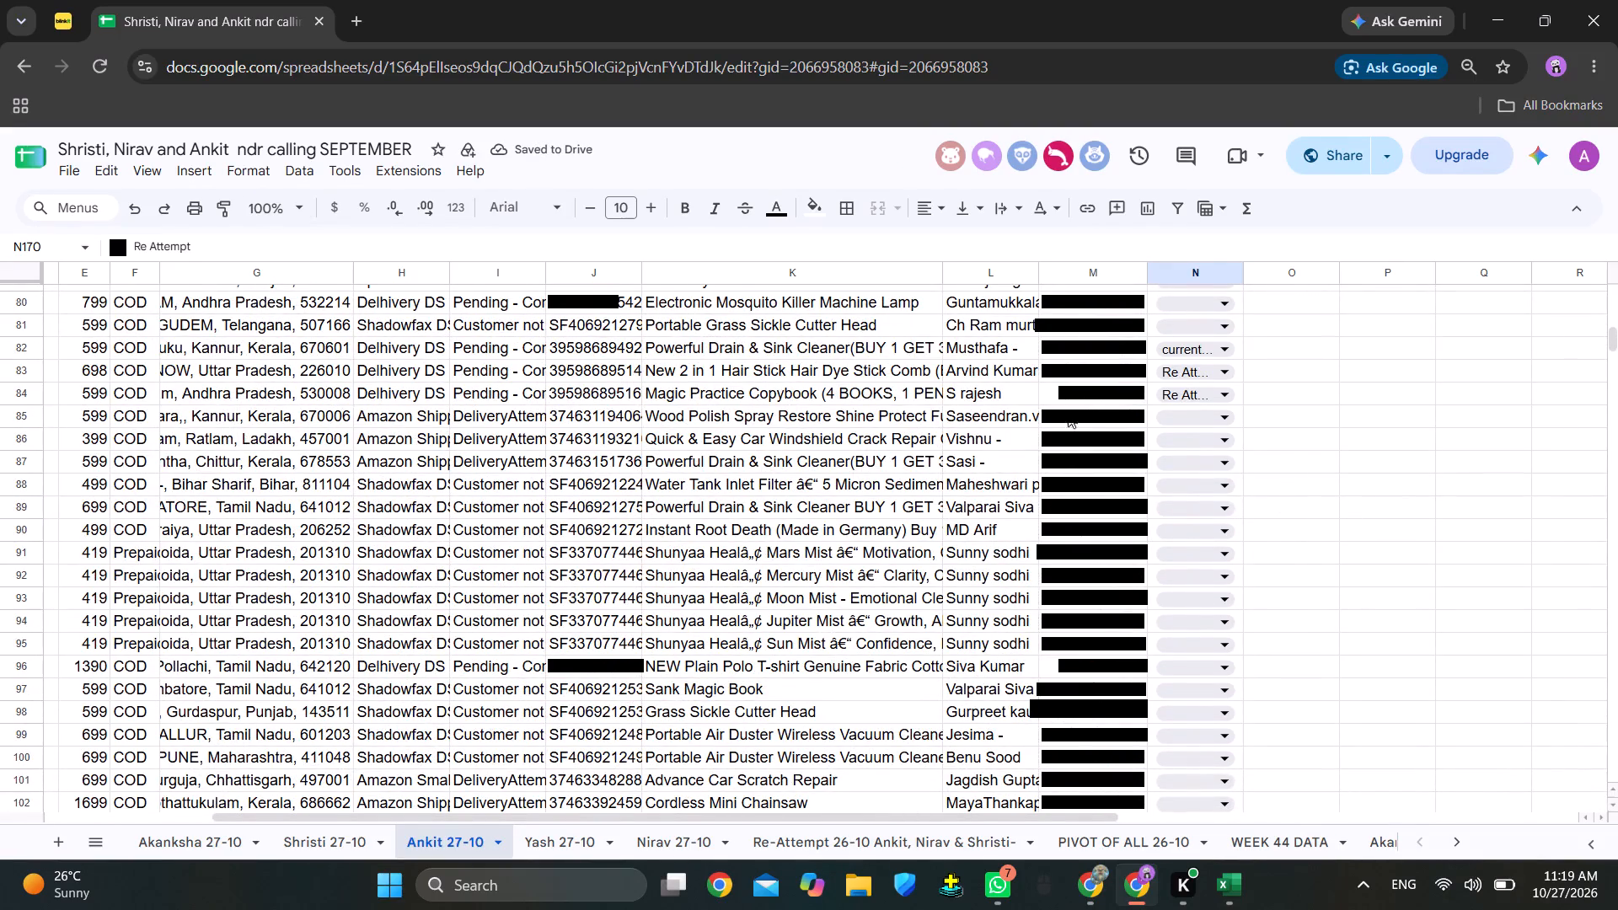
left_click(1174, 417)
scroll(1227, 612, "down", 2)
scroll(1230, 628, "up", 1)
scroll(1230, 632, "down", 2)
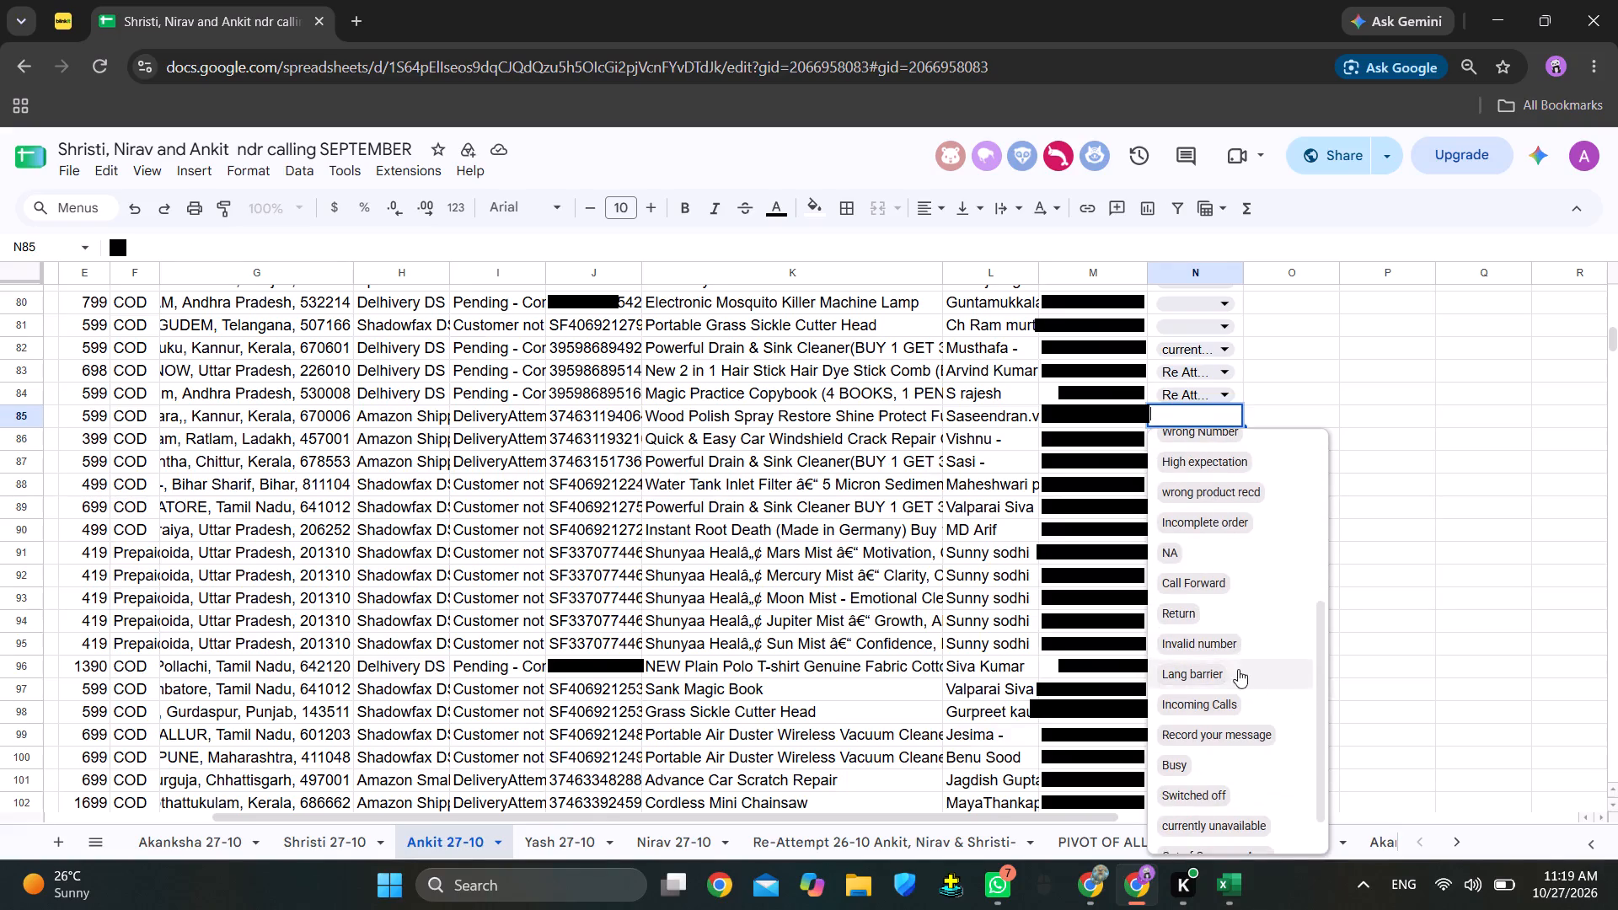
left_click(1200, 672)
Set the column N call status for the Magic Handwriting Workbook Set order in row 169 to "NA".
scroll(1321, 597, "down", 11)
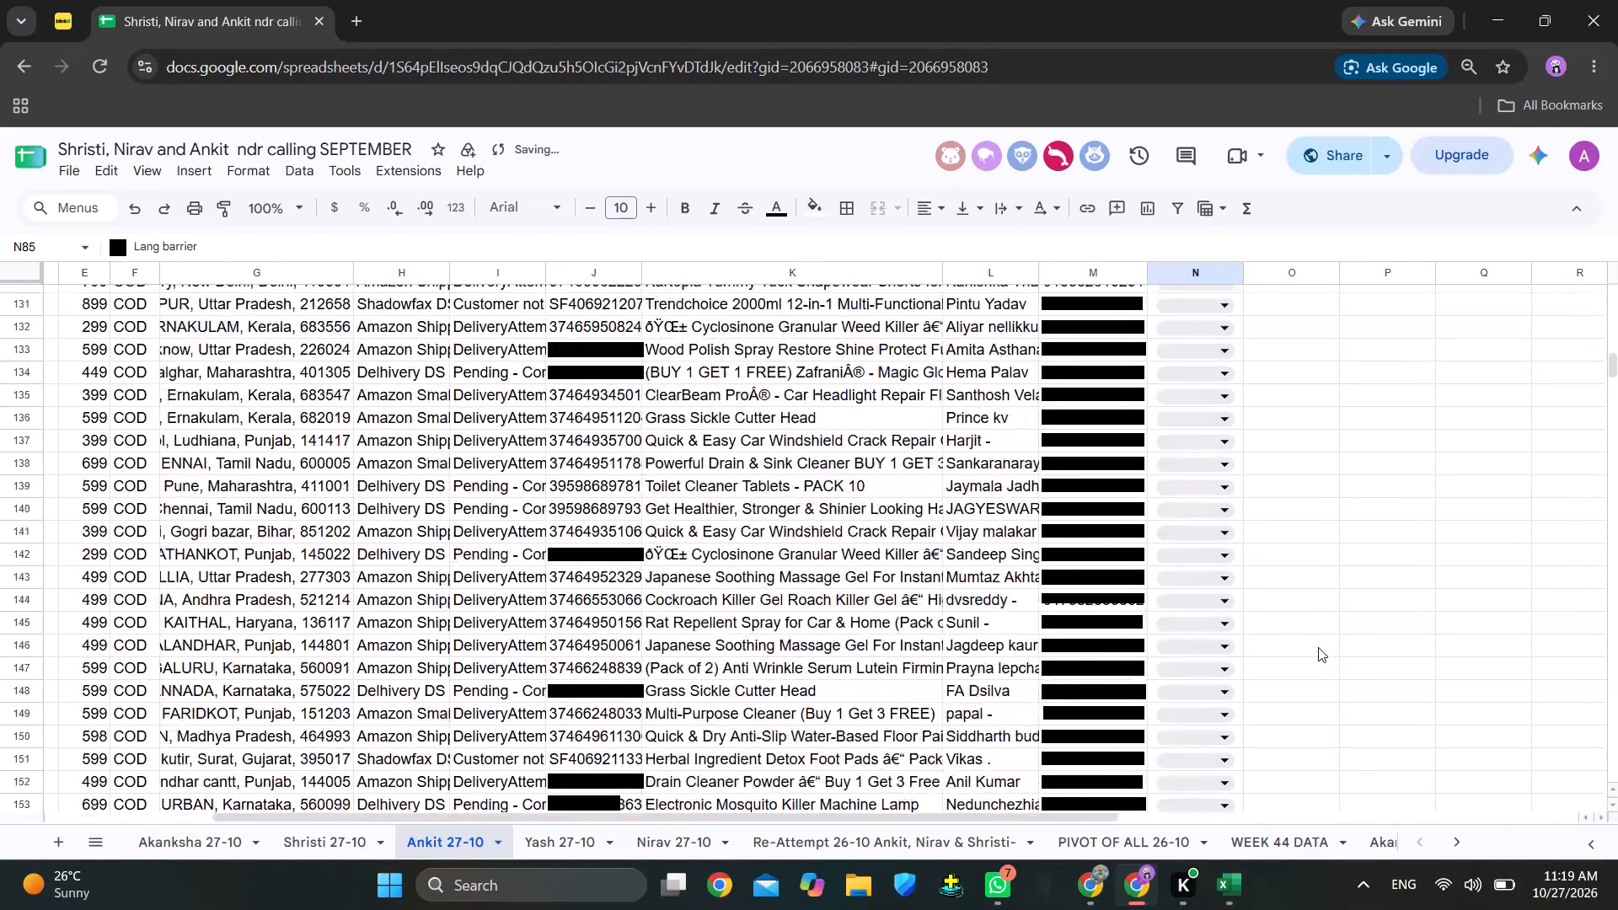
scroll(1318, 647, "down", 6)
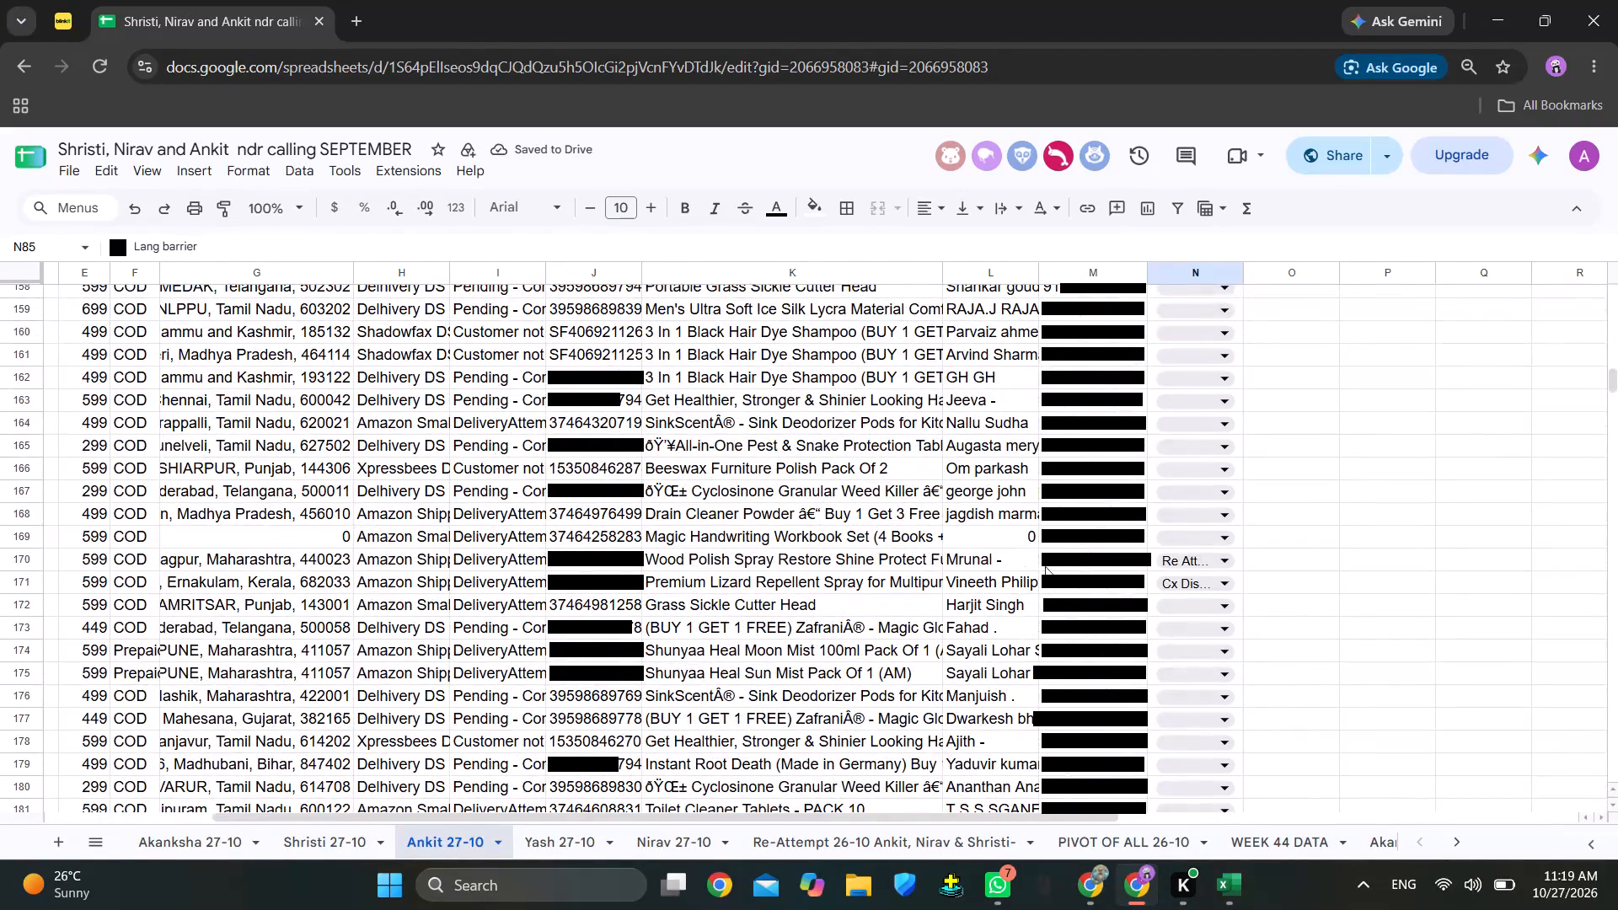
left_click(1199, 536)
scroll(1258, 697, "down", 2)
scroll(1257, 715, "up", 1)
scroll(1256, 719, "down", 7)
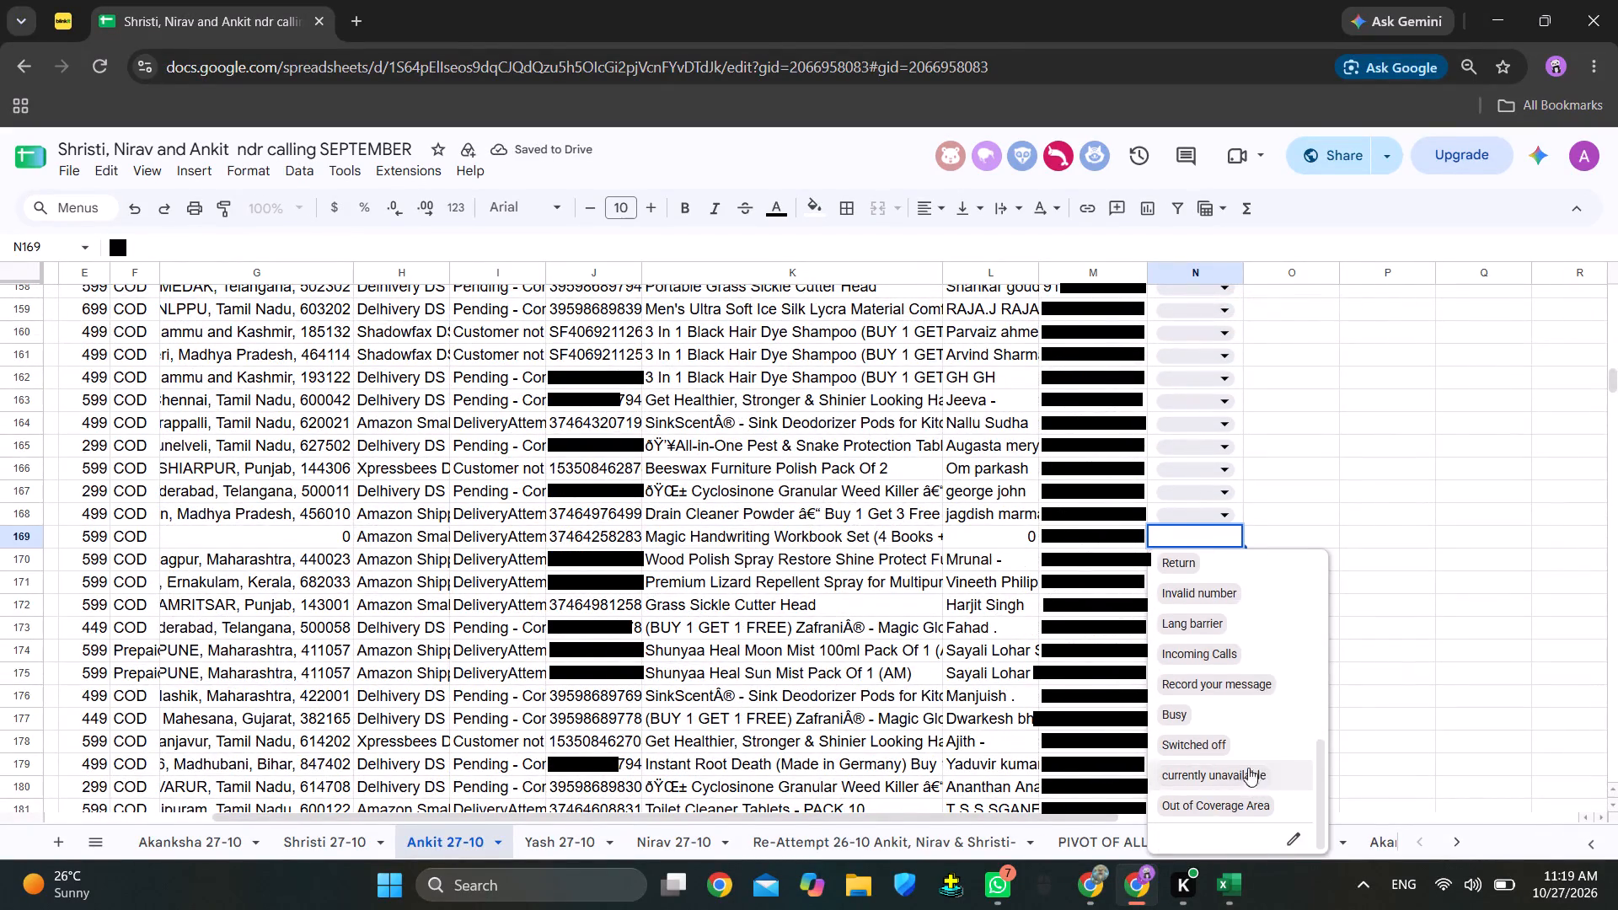
scroll(1231, 650, "up", 2)
left_click(1175, 712)
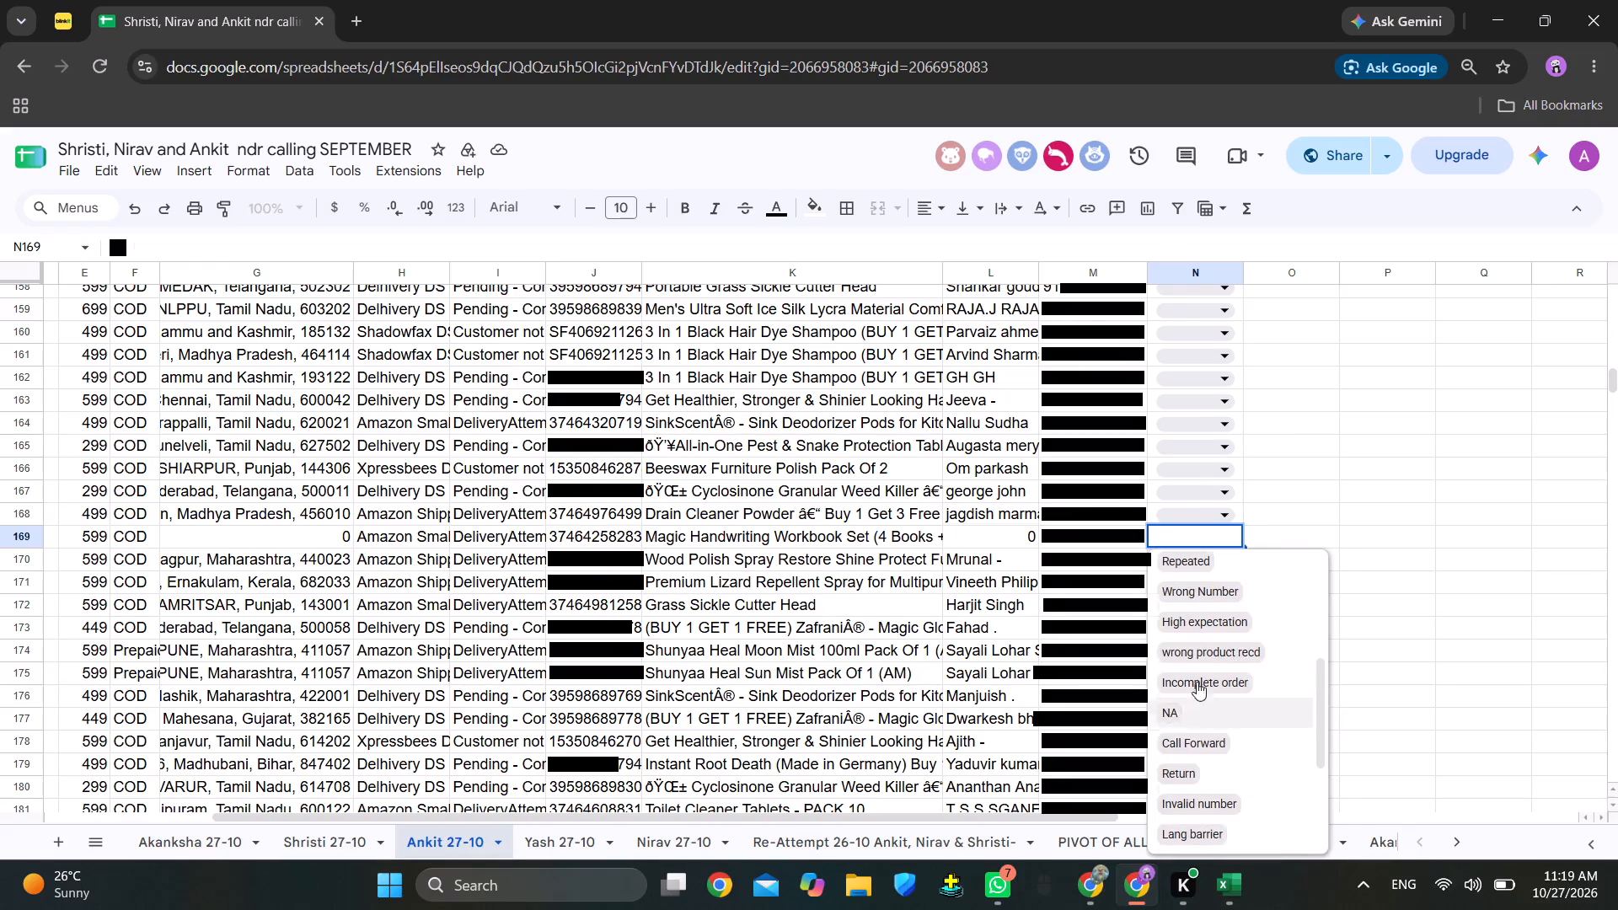
Set the column N call status for the Car Windshield Crack Repair order in row 86 to "Cx Disconnected".
scroll(1328, 543, "up", 15)
scroll(1309, 543, "down", 1)
scroll(1309, 543, "up", 1)
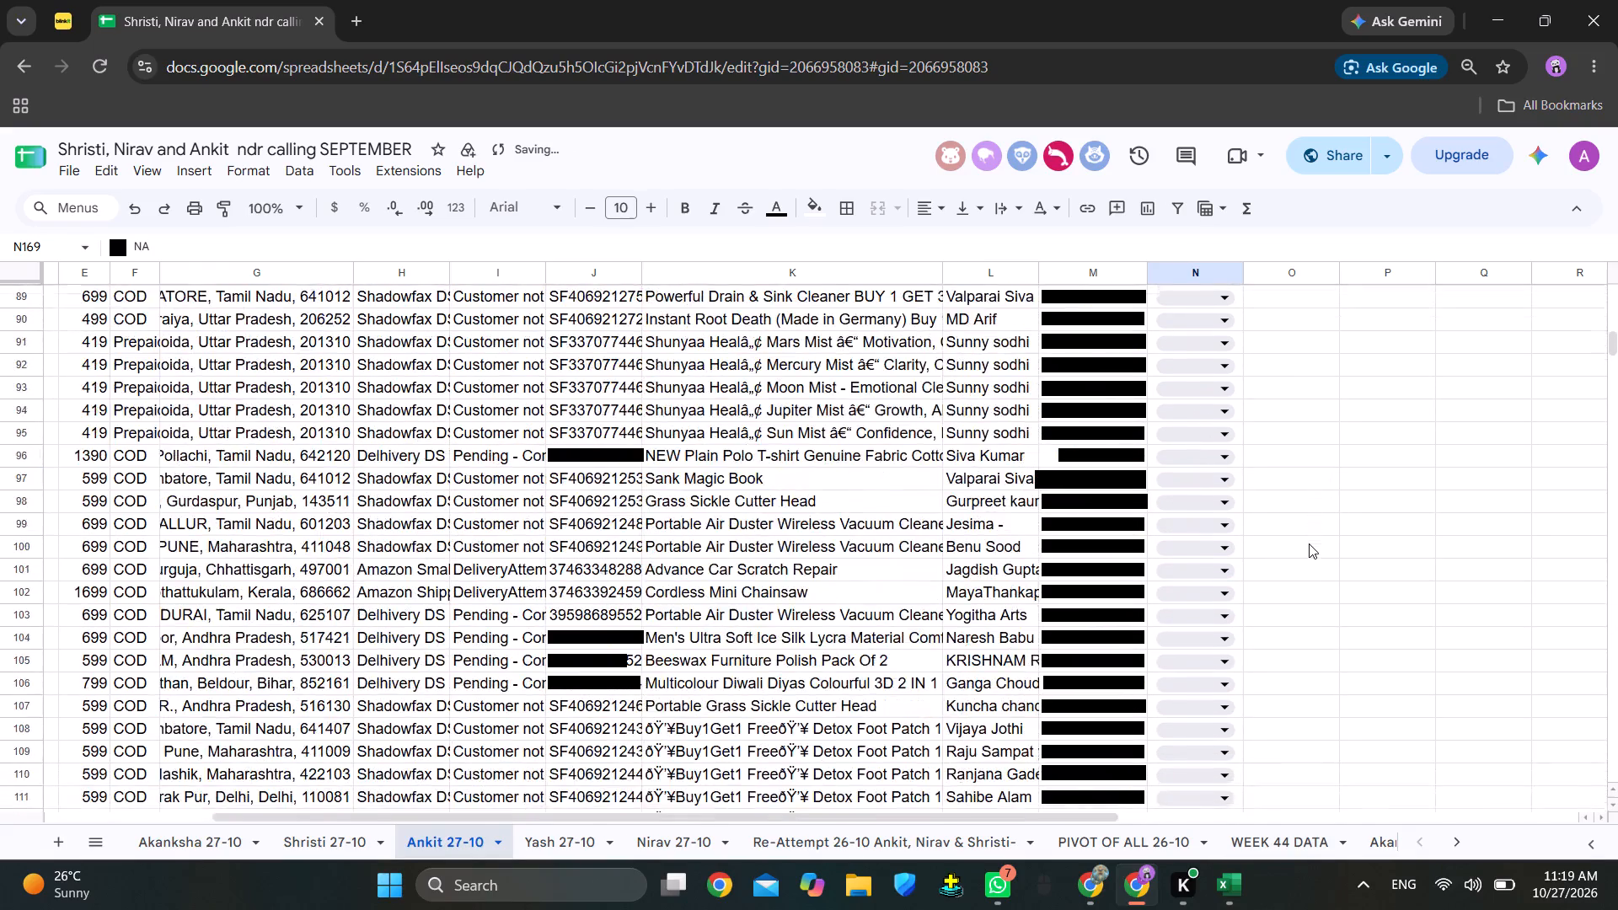
scroll(1309, 543, "up", 2)
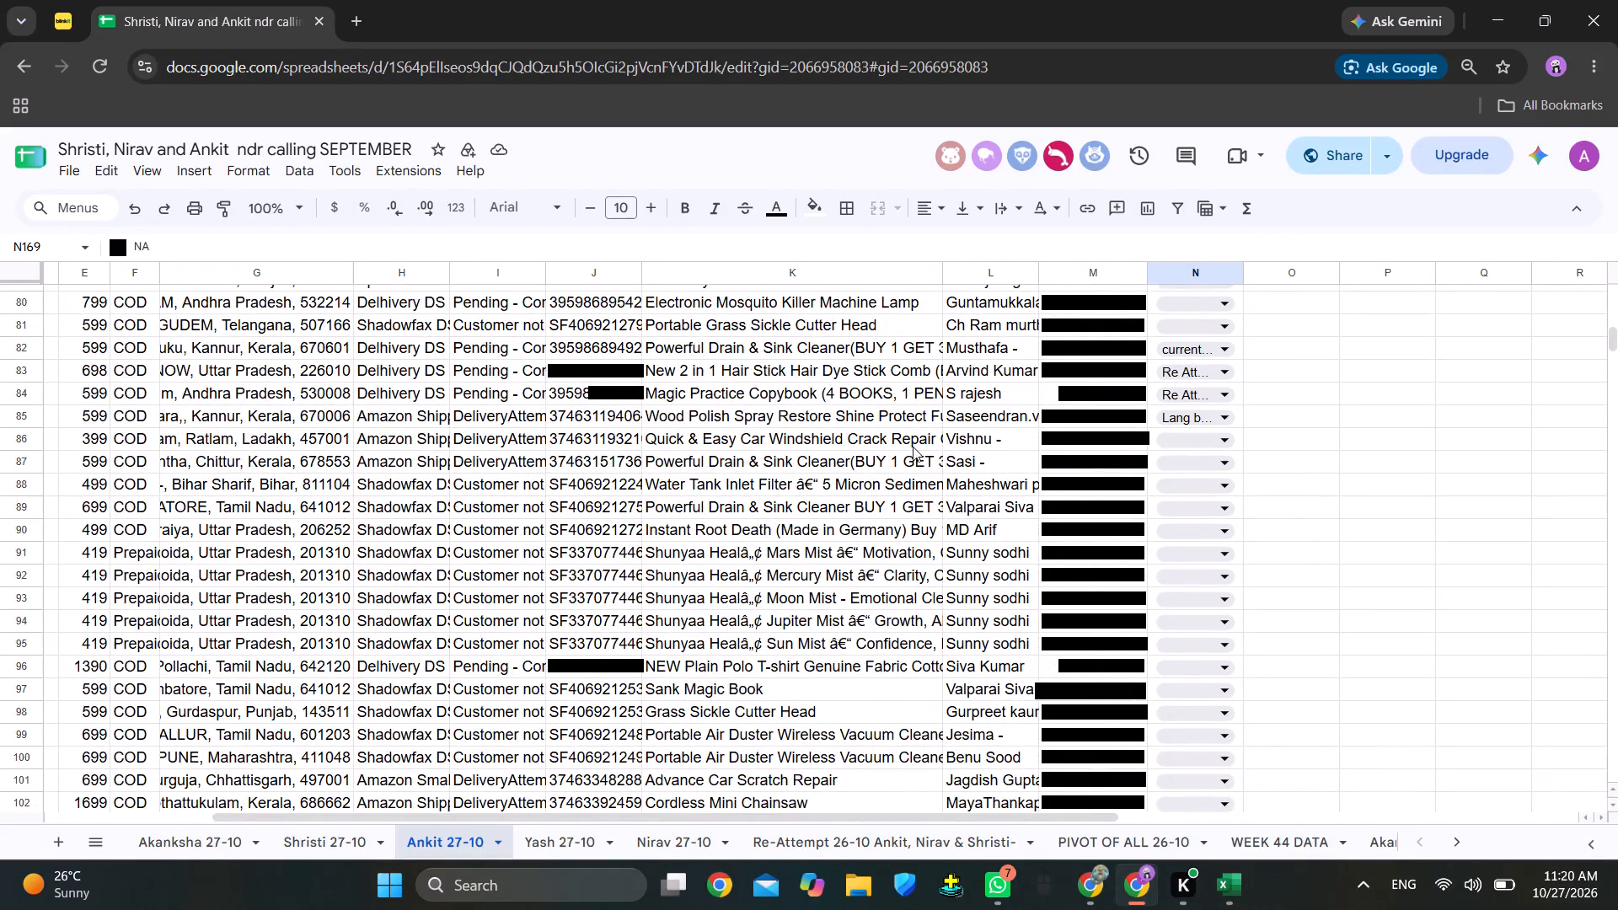
left_click(1180, 435)
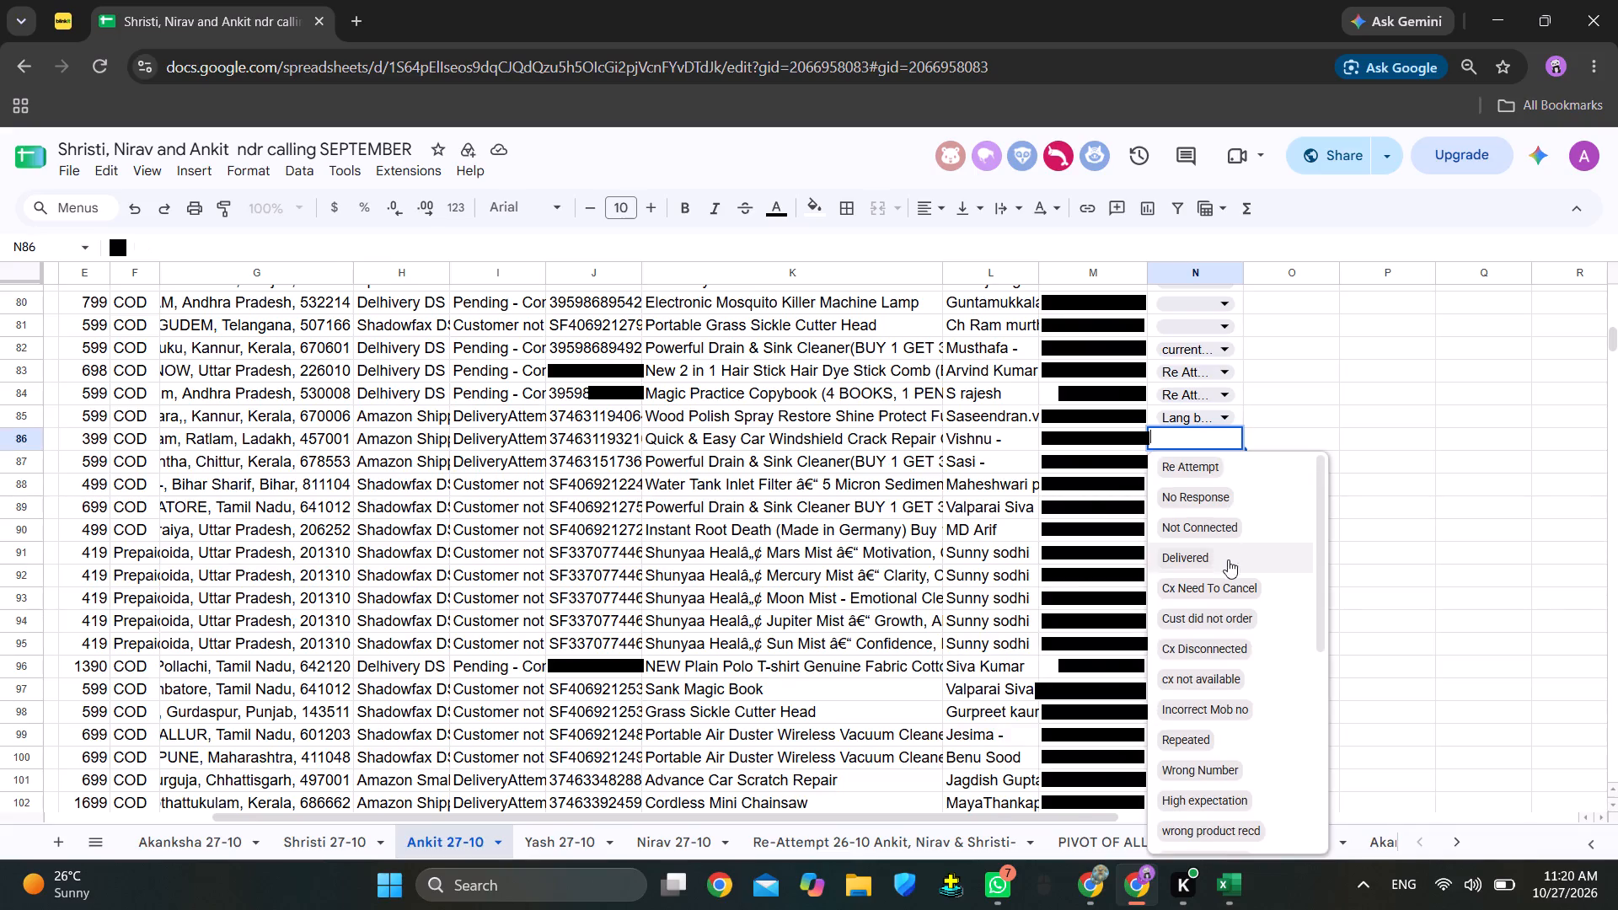
scroll(1225, 582, "down", 3)
scroll(1244, 558, "up", 5)
scroll(1248, 559, "down", 1)
scroll(1200, 581, "up", 2)
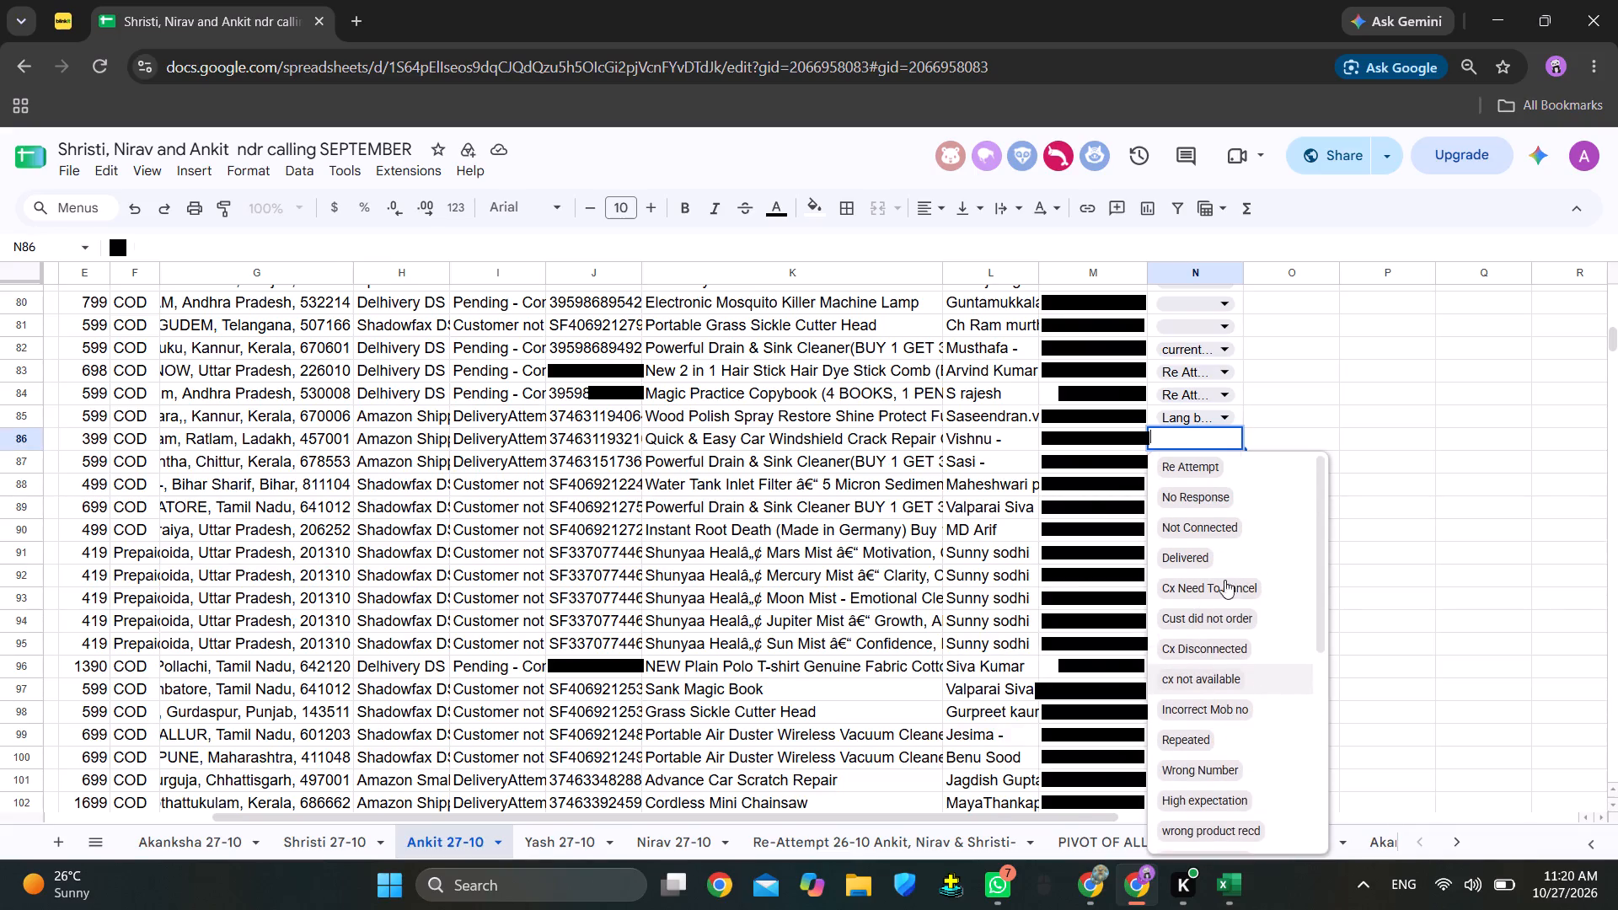
left_click(1205, 651)
Examine the Drain Cleaner Powder order in row 168, checking its customer, contact and order details across the columns.
scroll(1266, 615, "down", 2)
scroll(1269, 614, "up", 2)
scroll(1269, 615, "down", 1)
scroll(1268, 615, "up", 1)
scroll(1253, 634, "down", 12)
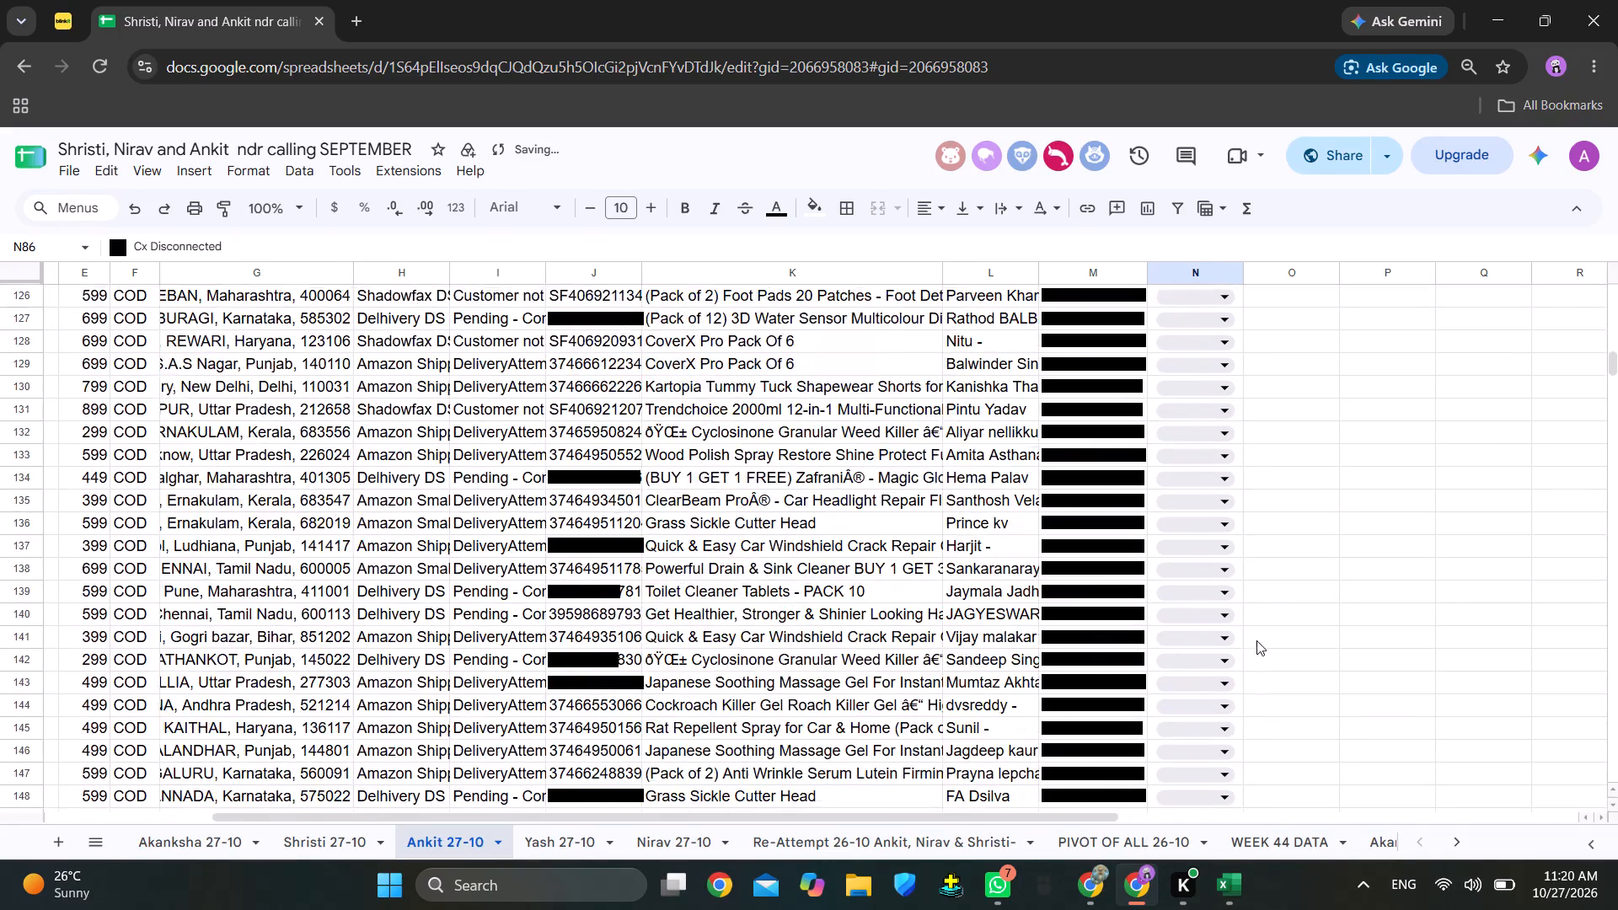
scroll(1256, 640, "down", 6)
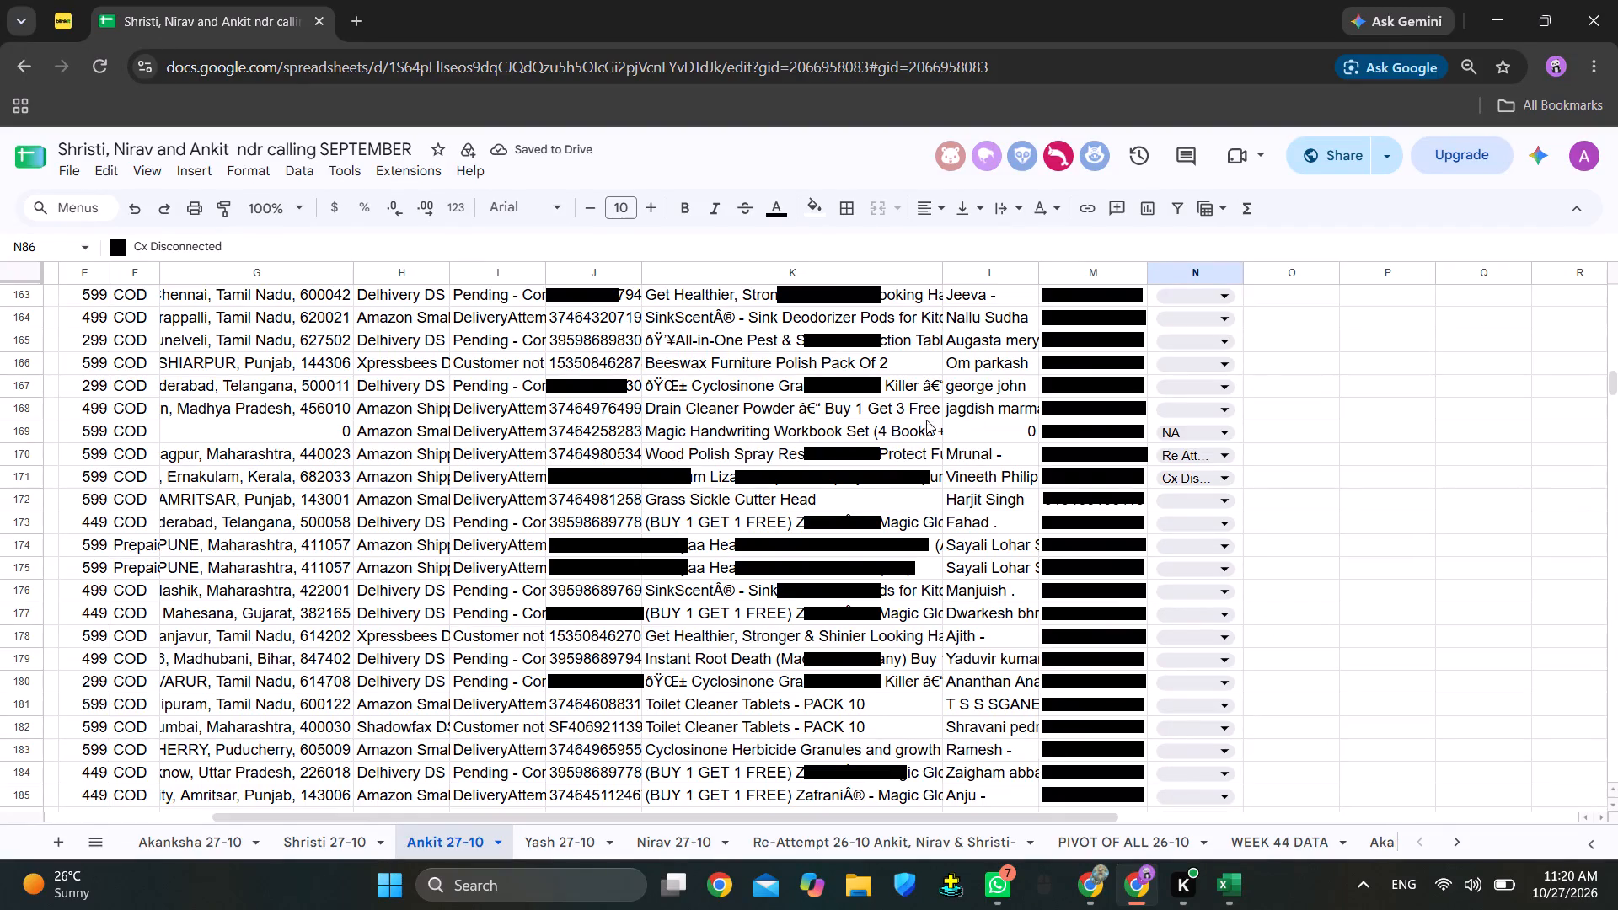
left_click(1106, 407)
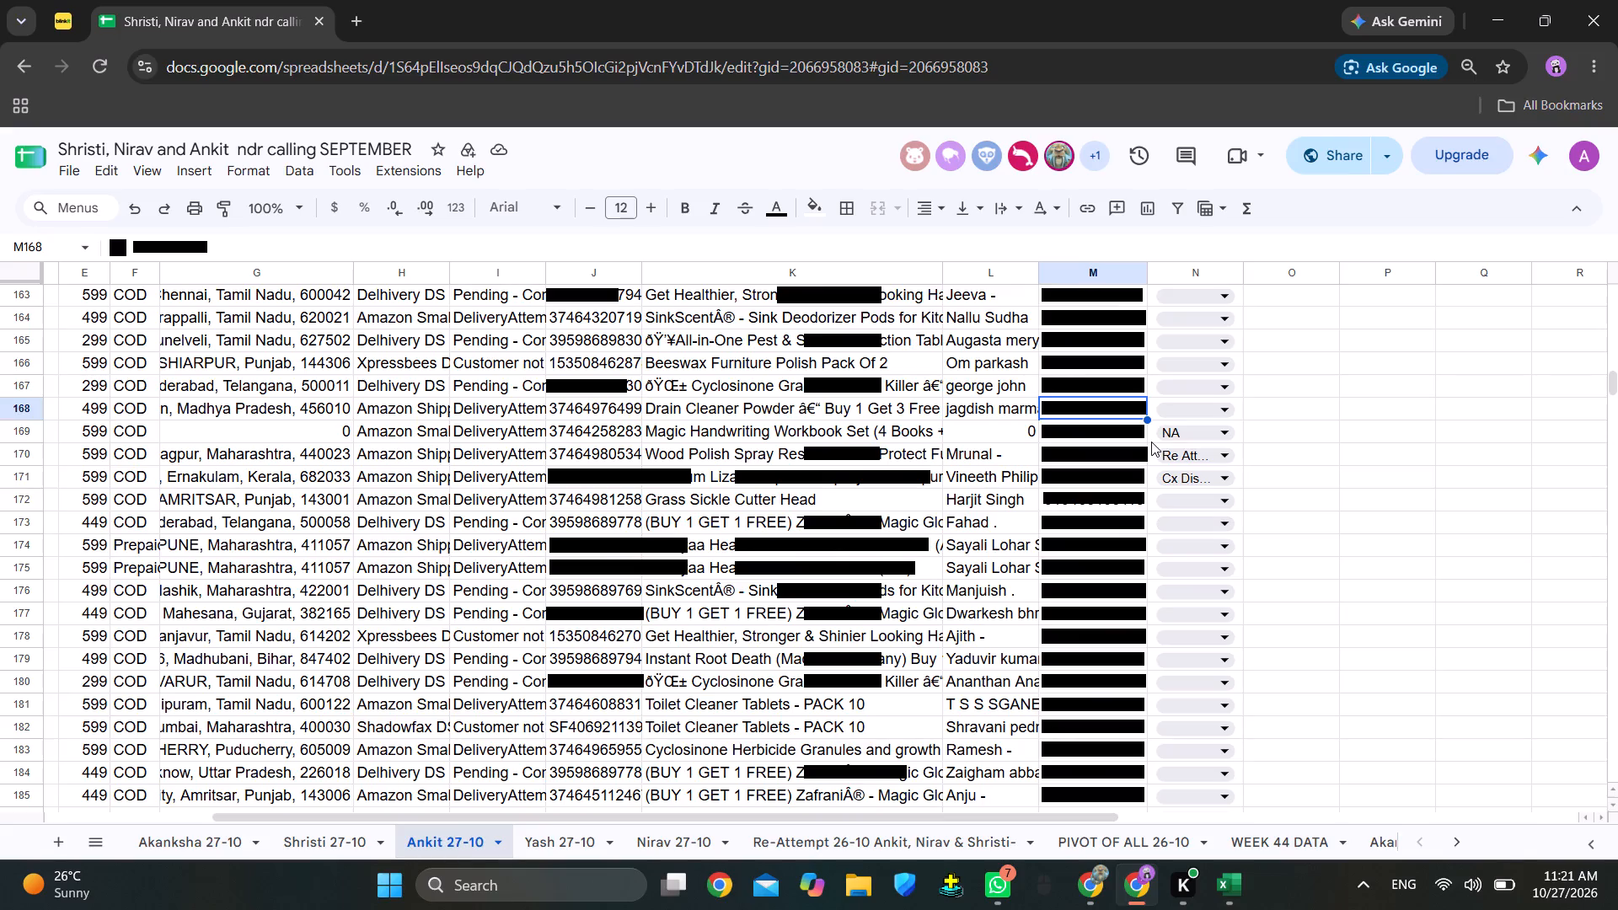
left_click(1004, 418)
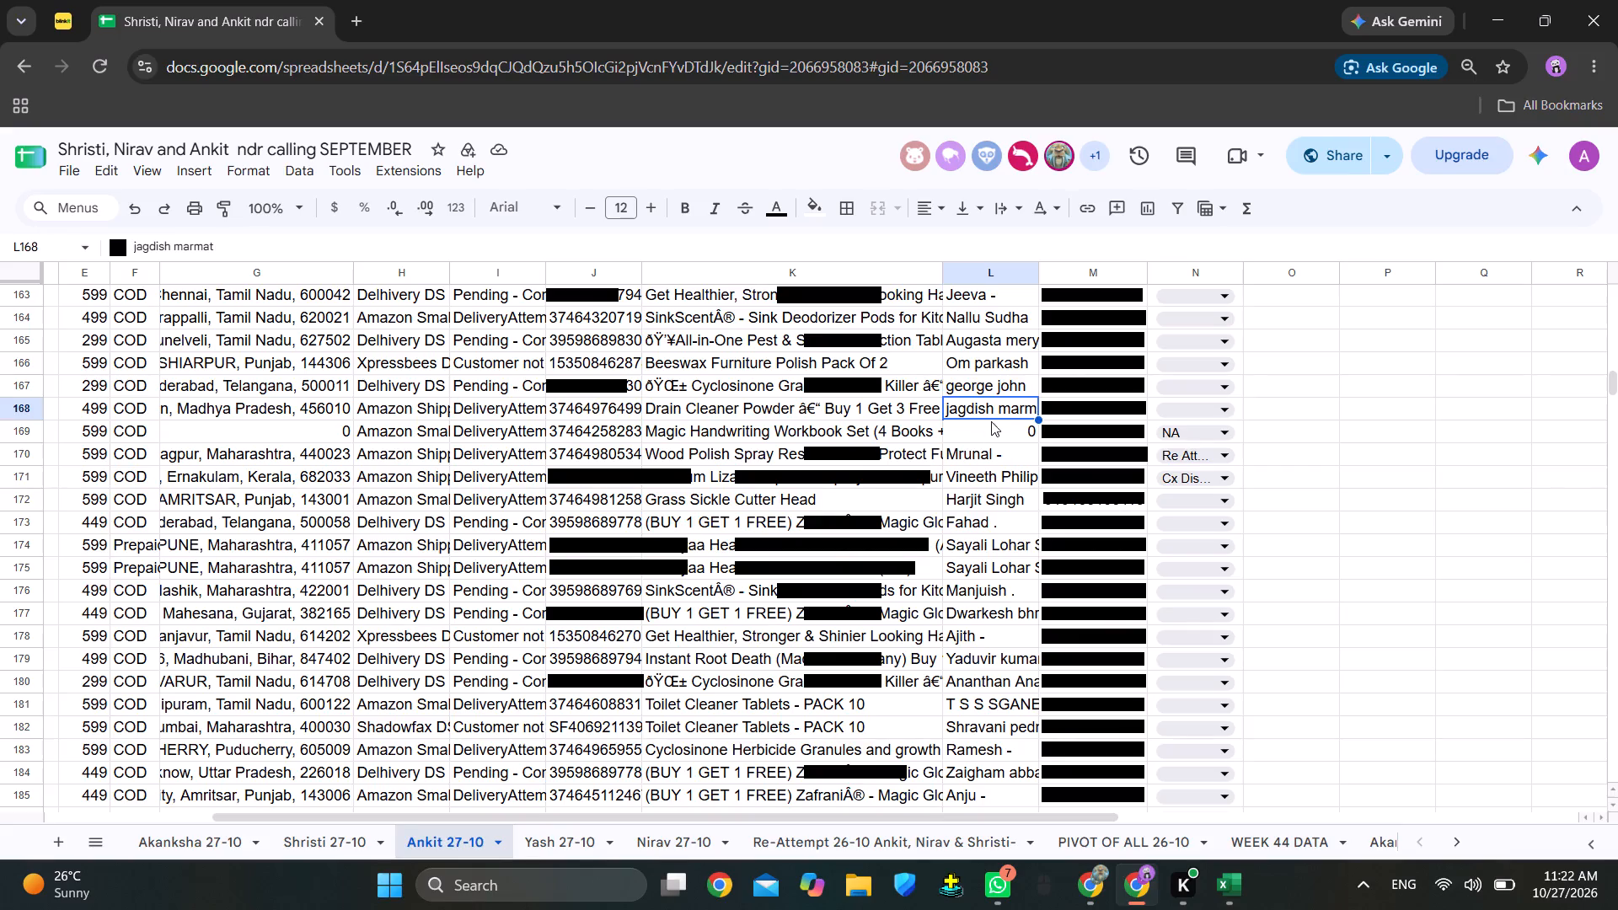
left_click_drag(812, 820, 775, 825)
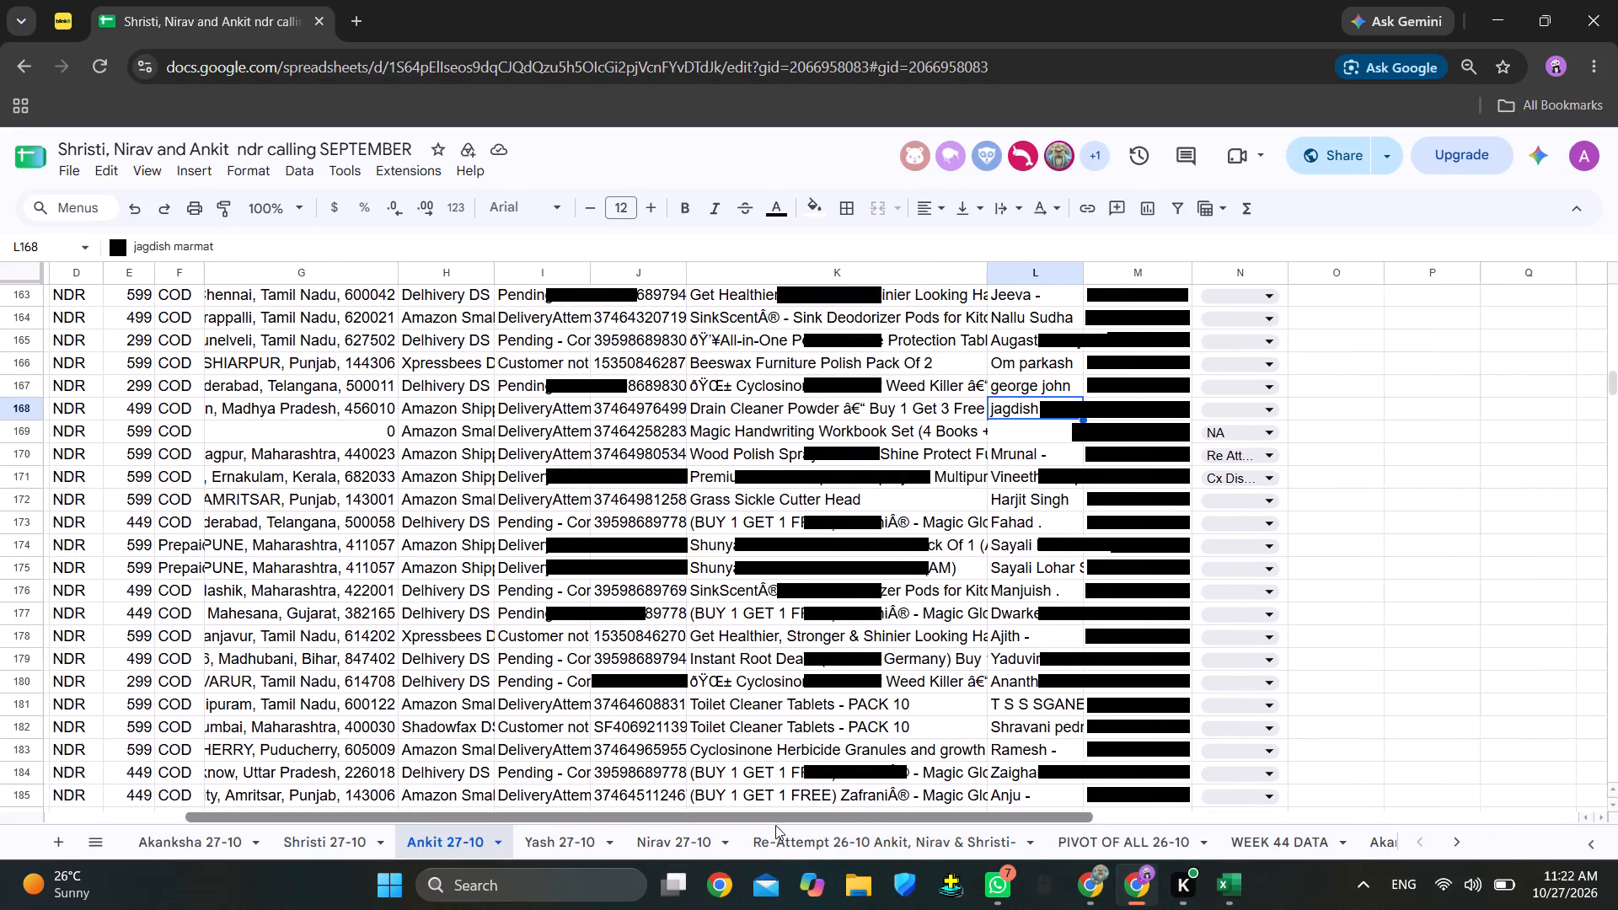
left_click_drag(775, 825, 614, 836)
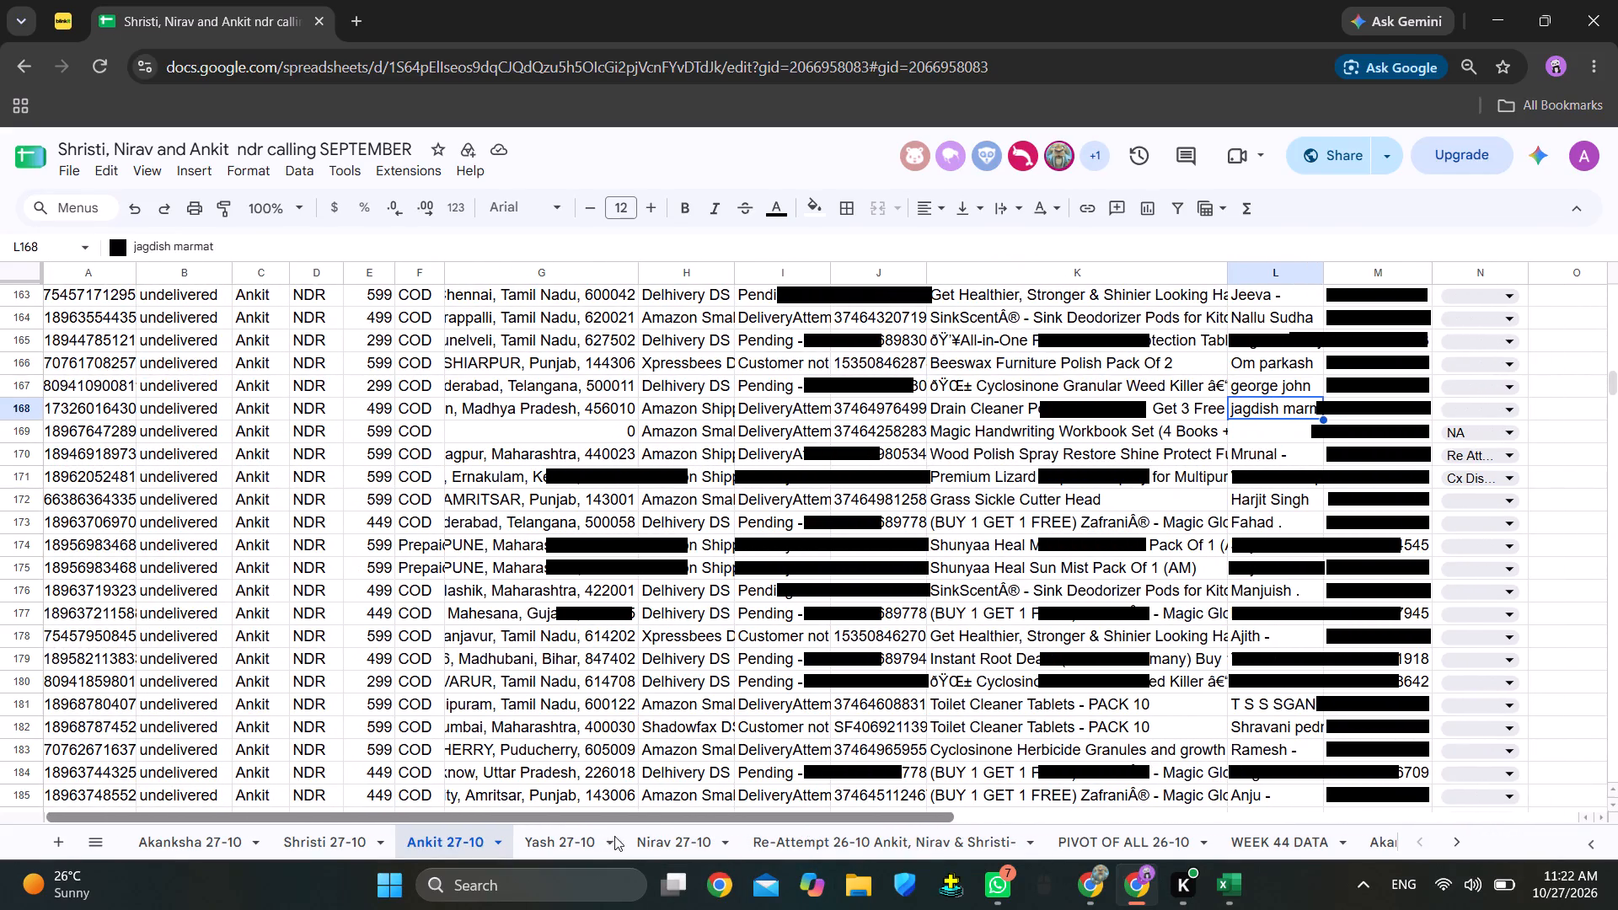
left_click_drag(614, 836, 692, 839)
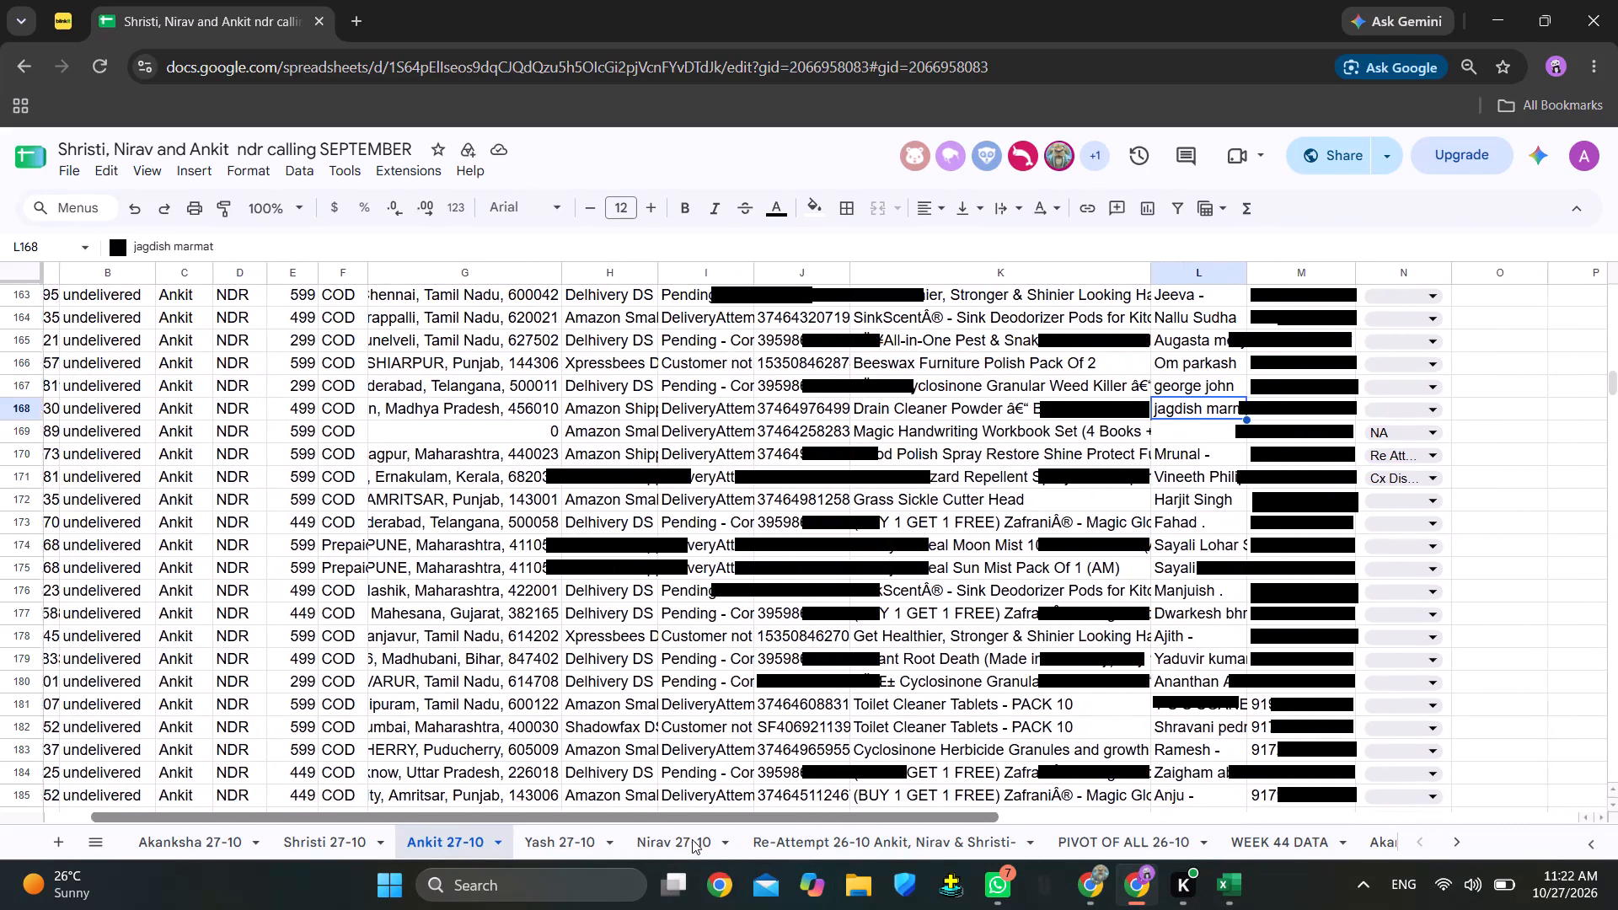
left_click_drag(692, 839, 747, 840)
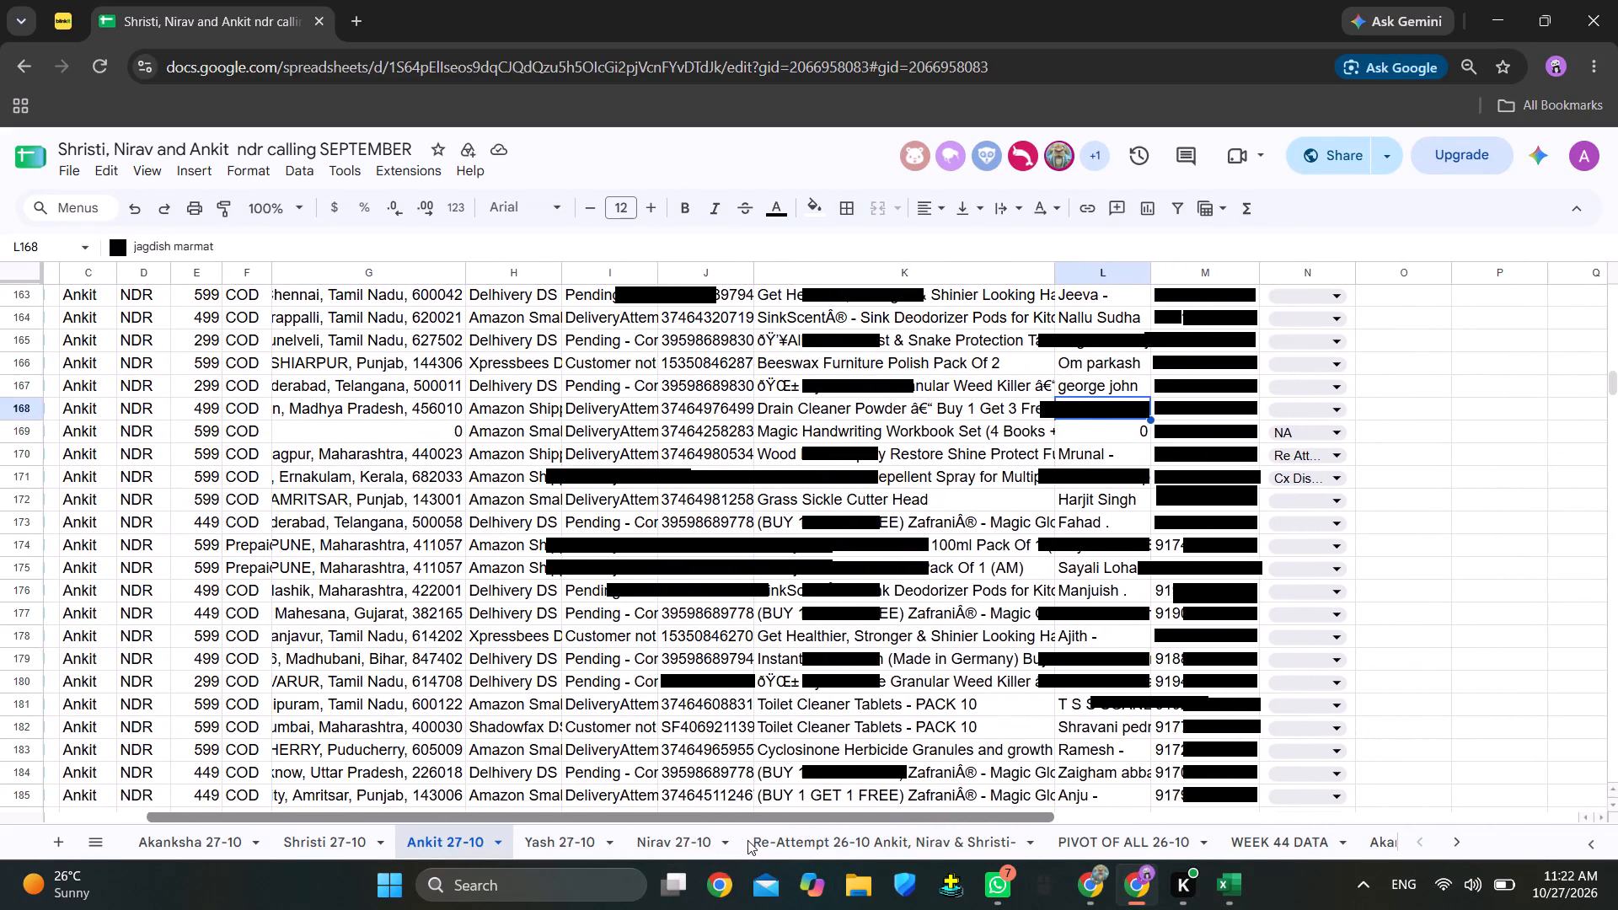
left_click_drag(747, 840, 762, 840)
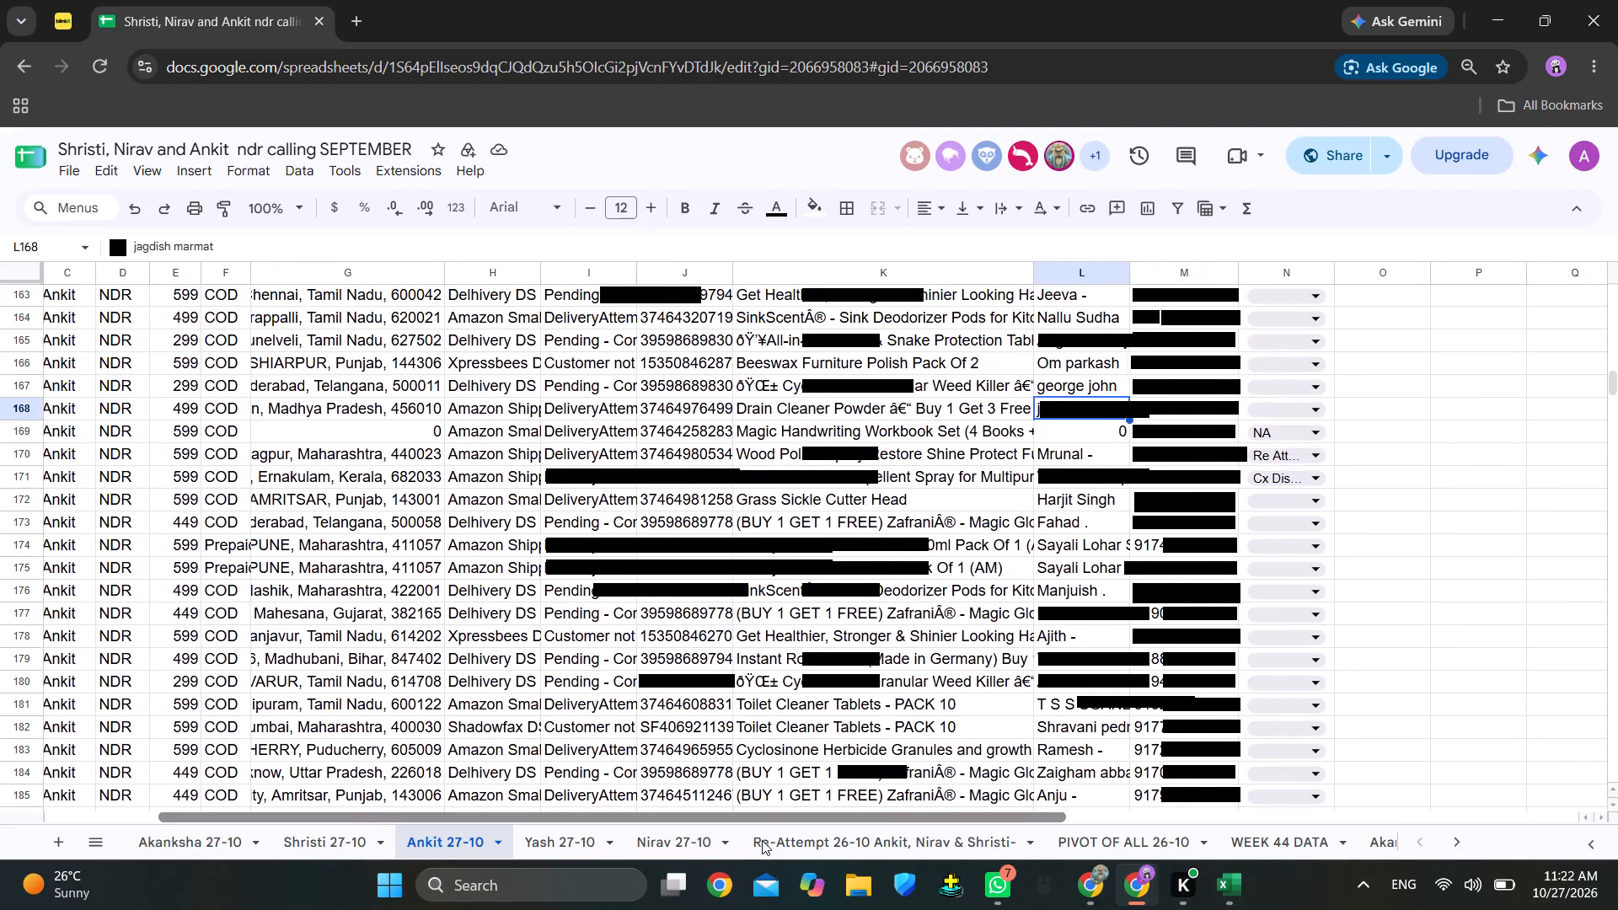
left_click_drag(762, 840, 763, 841)
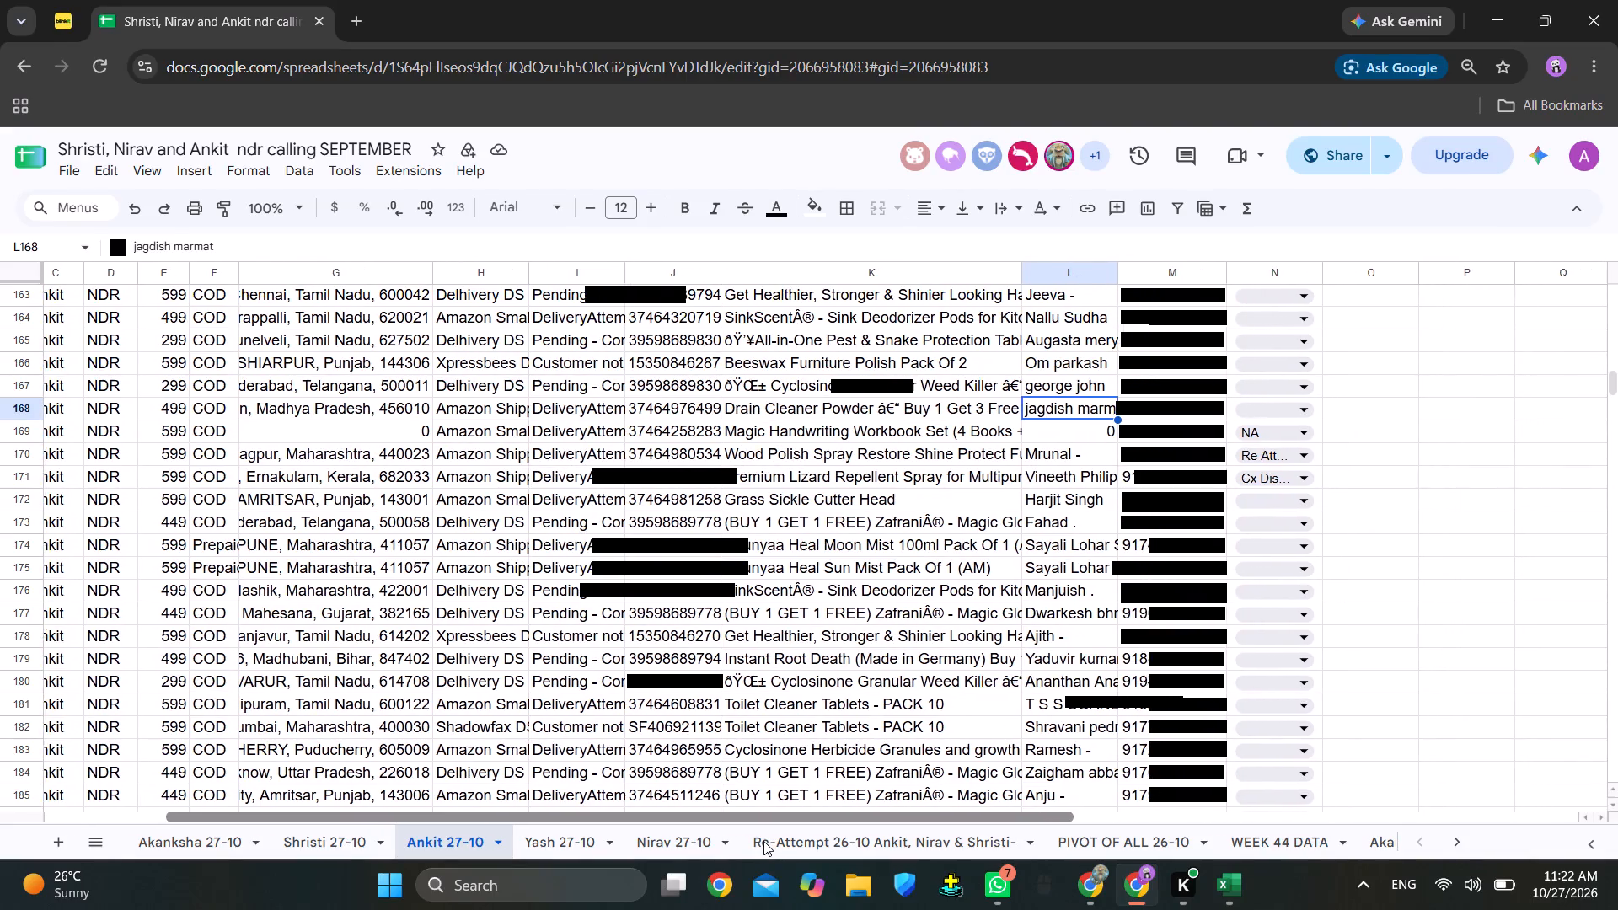
left_click_drag(763, 841, 802, 841)
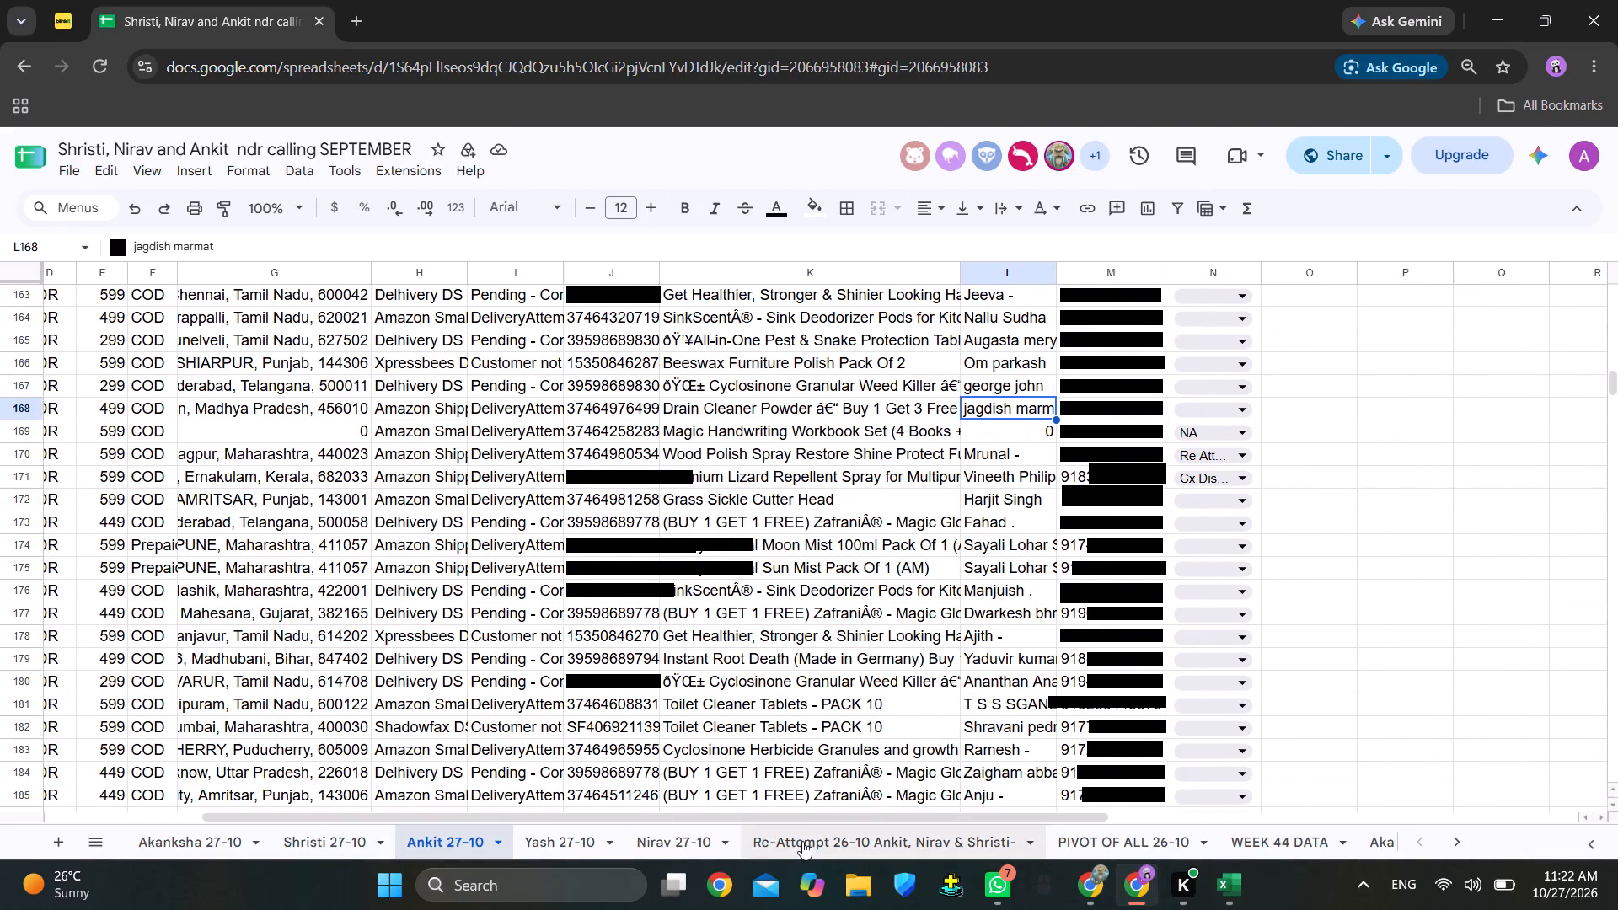
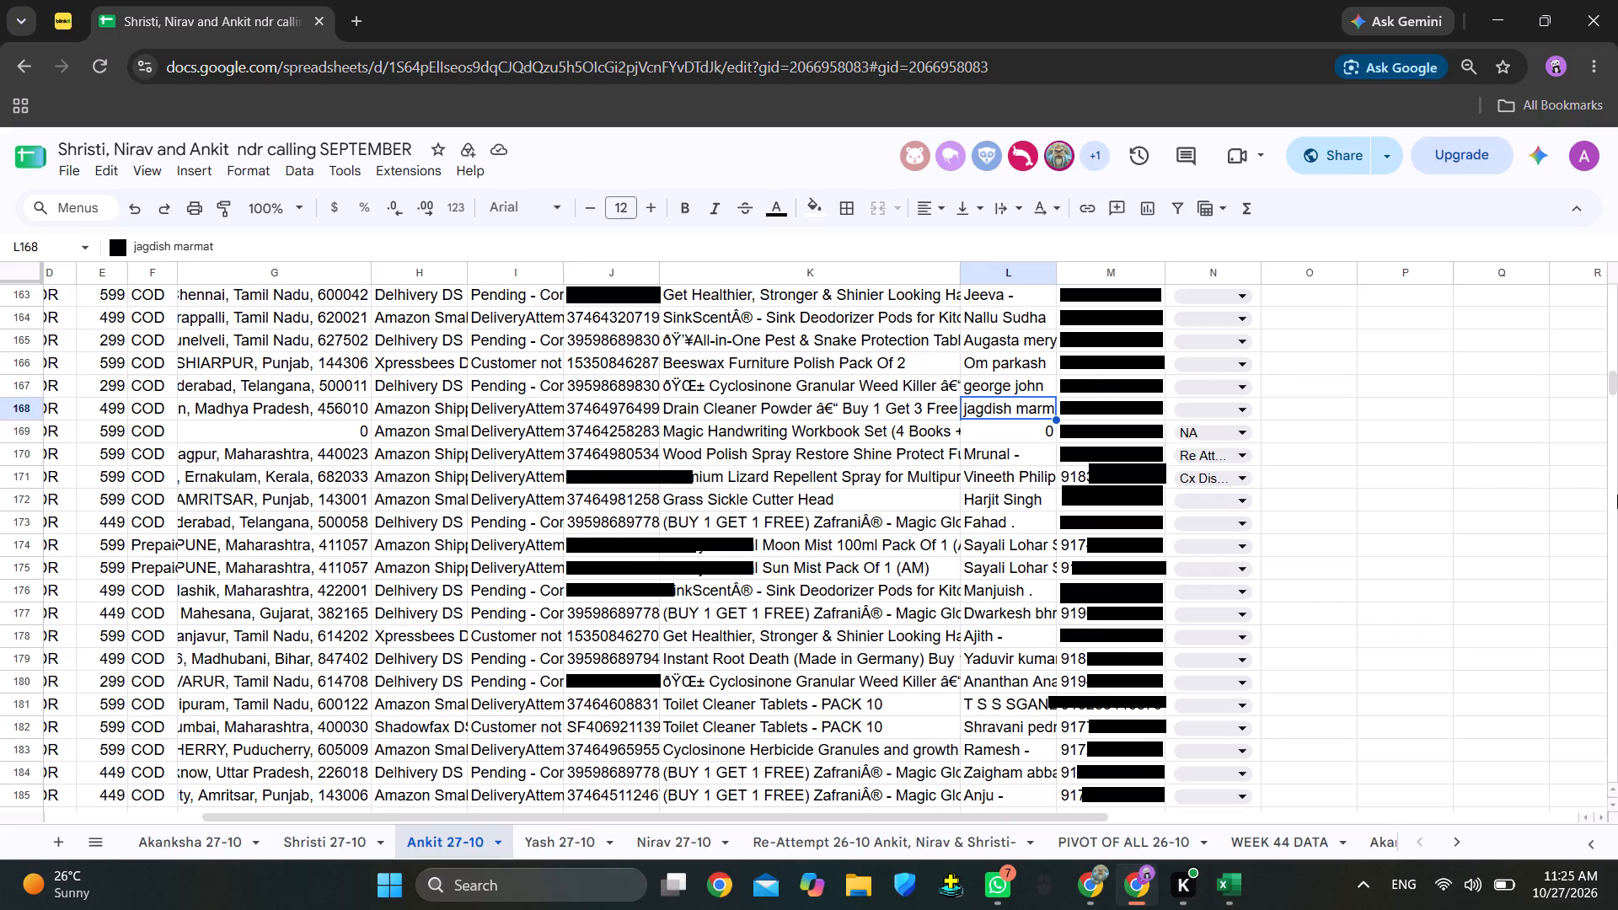
Look through the Ankit 27-10 order rows above row 168 for the next order without a call status.
scroll(1346, 454, "up", 4)
scroll(1351, 479, "down", 1)
scroll(1353, 488, "up", 11)
scroll(1346, 486, "down", 1)
scroll(1344, 486, "up", 4)
scroll(1343, 486, "down", 2)
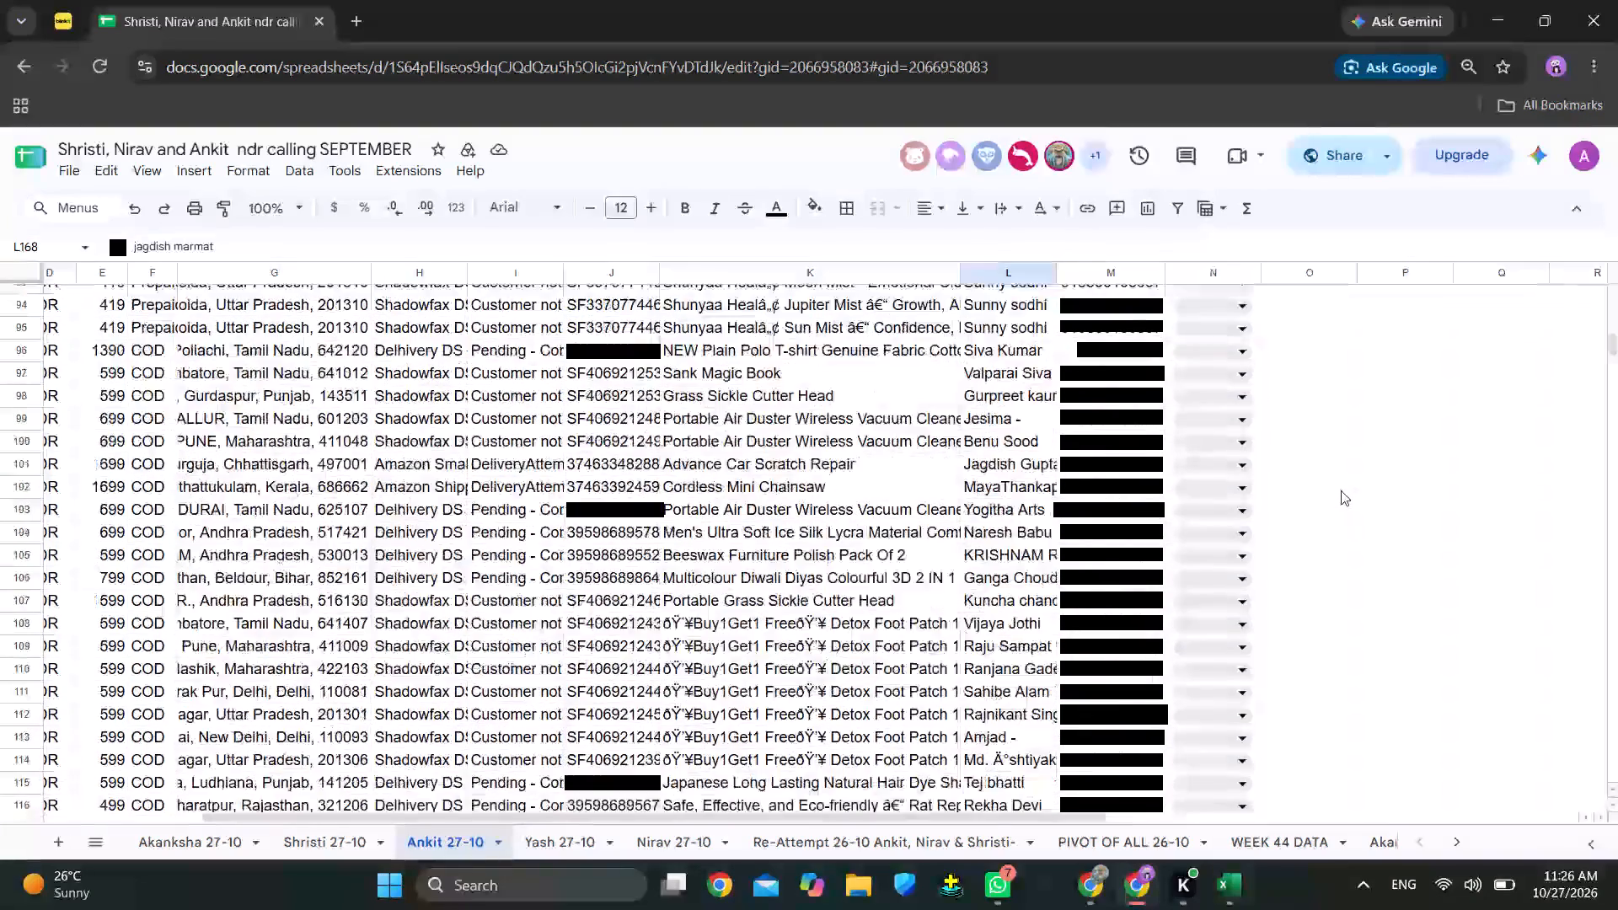
scroll(1341, 490, "down", 1)
scroll(1340, 490, "up", 3)
scroll(1340, 489, "down", 6)
scroll(1341, 486, "up", 1)
scroll(1341, 486, "down", 3)
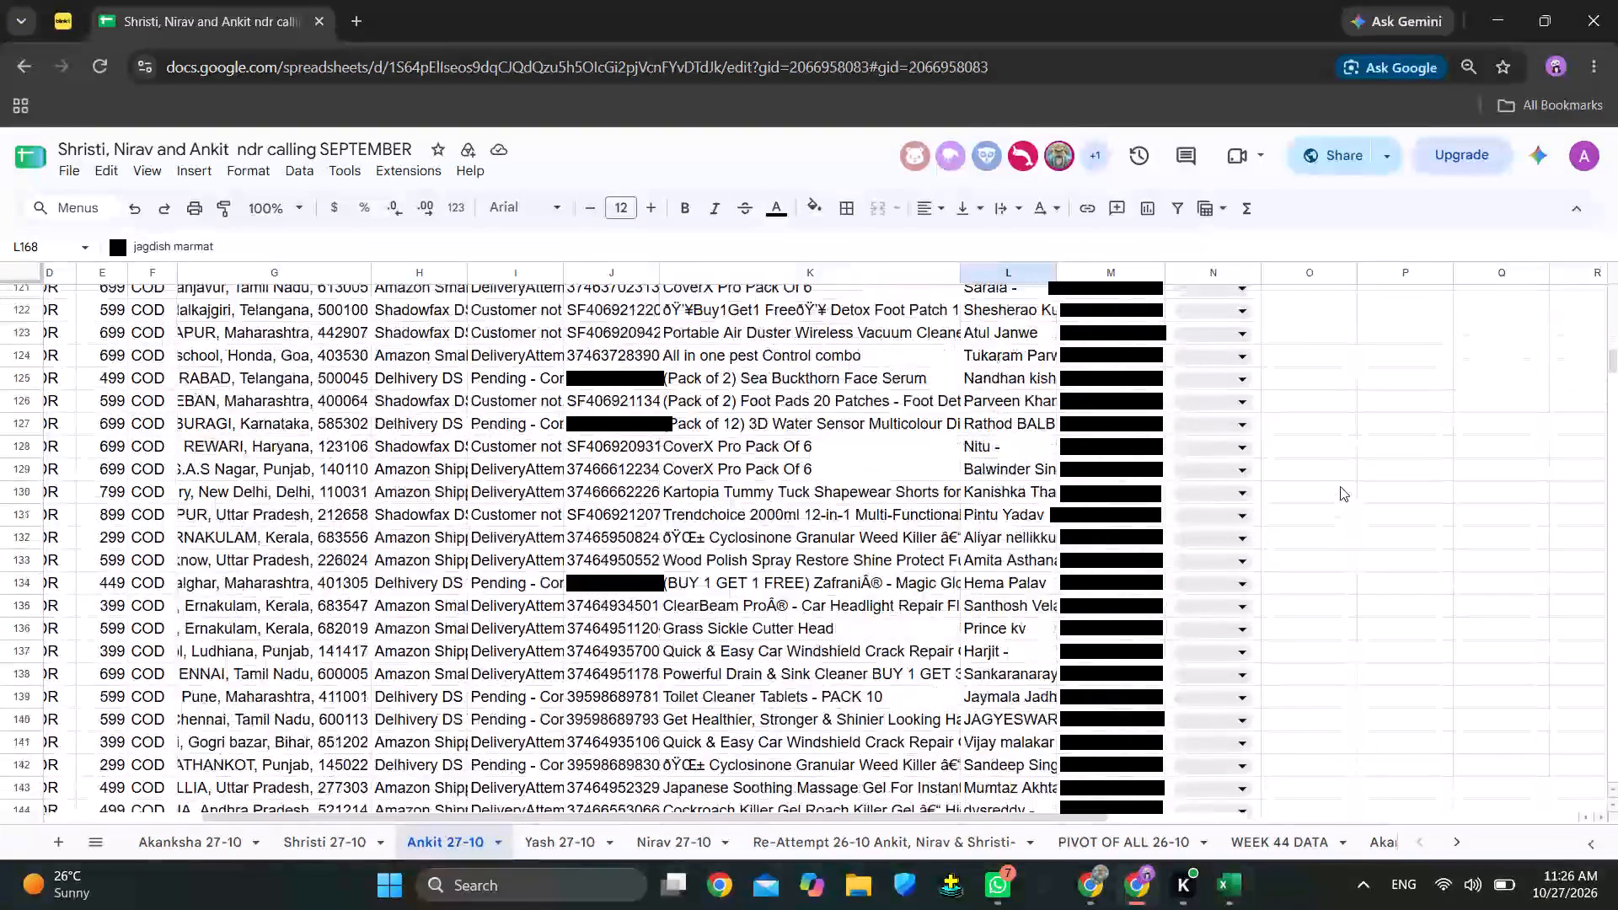
scroll(1340, 486, "up", 4)
scroll(1340, 486, "down", 1)
scroll(1340, 486, "up", 10)
scroll(1341, 479, "down", 4)
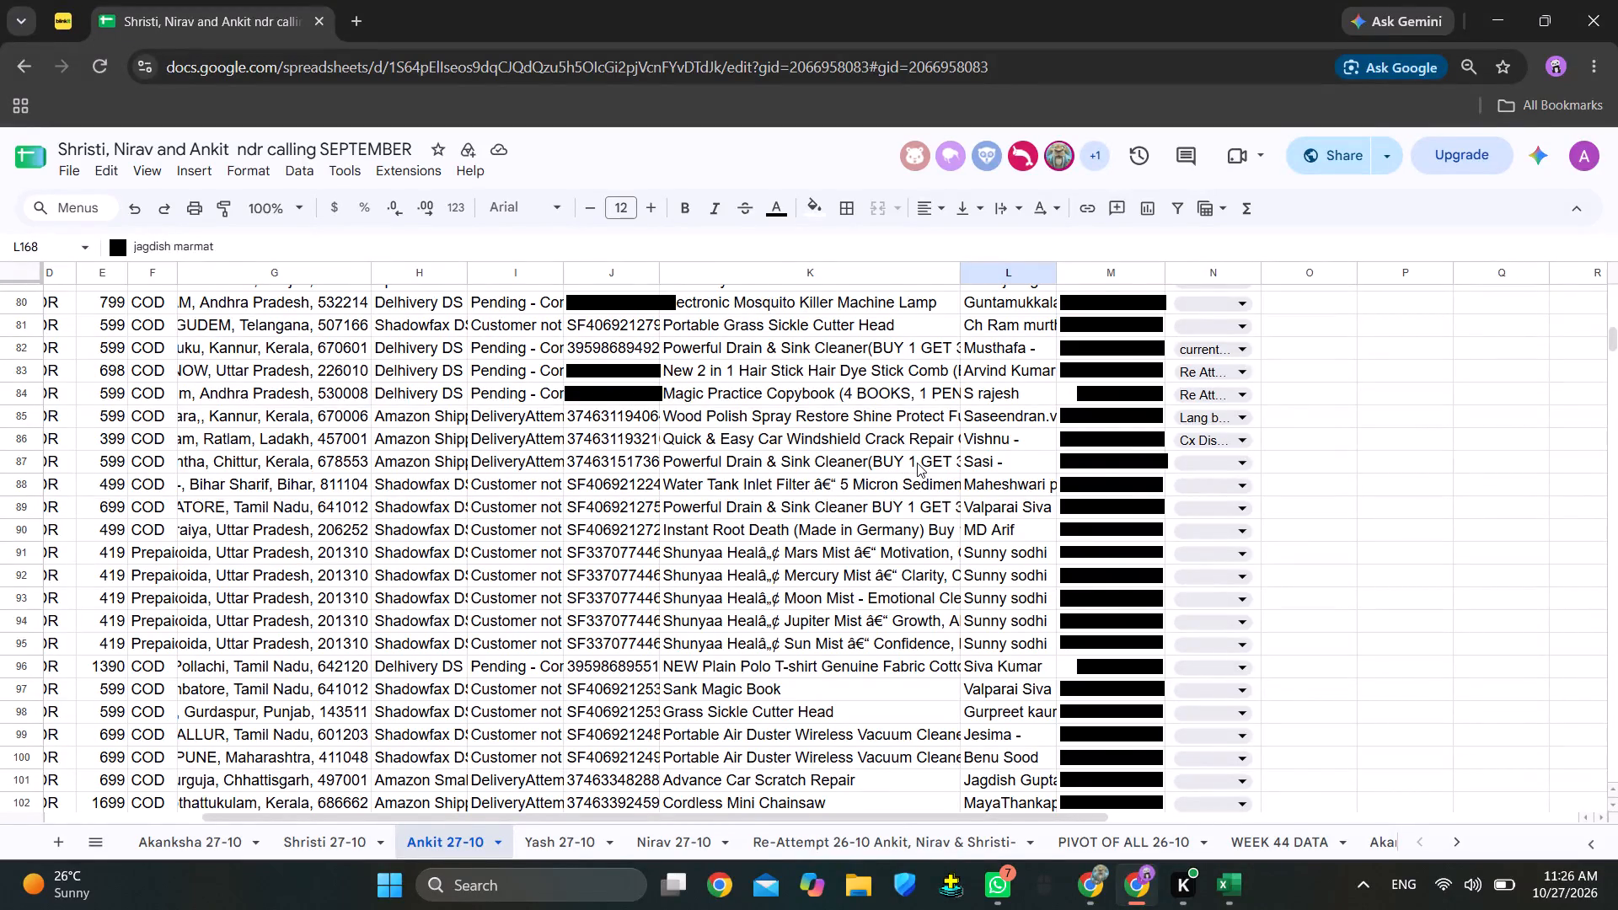
Set the column N call status for the Powerful Drain & Sink Cleaner order in row 87 to "No Response".
left_click(1209, 468)
scroll(1210, 560, "down", 2)
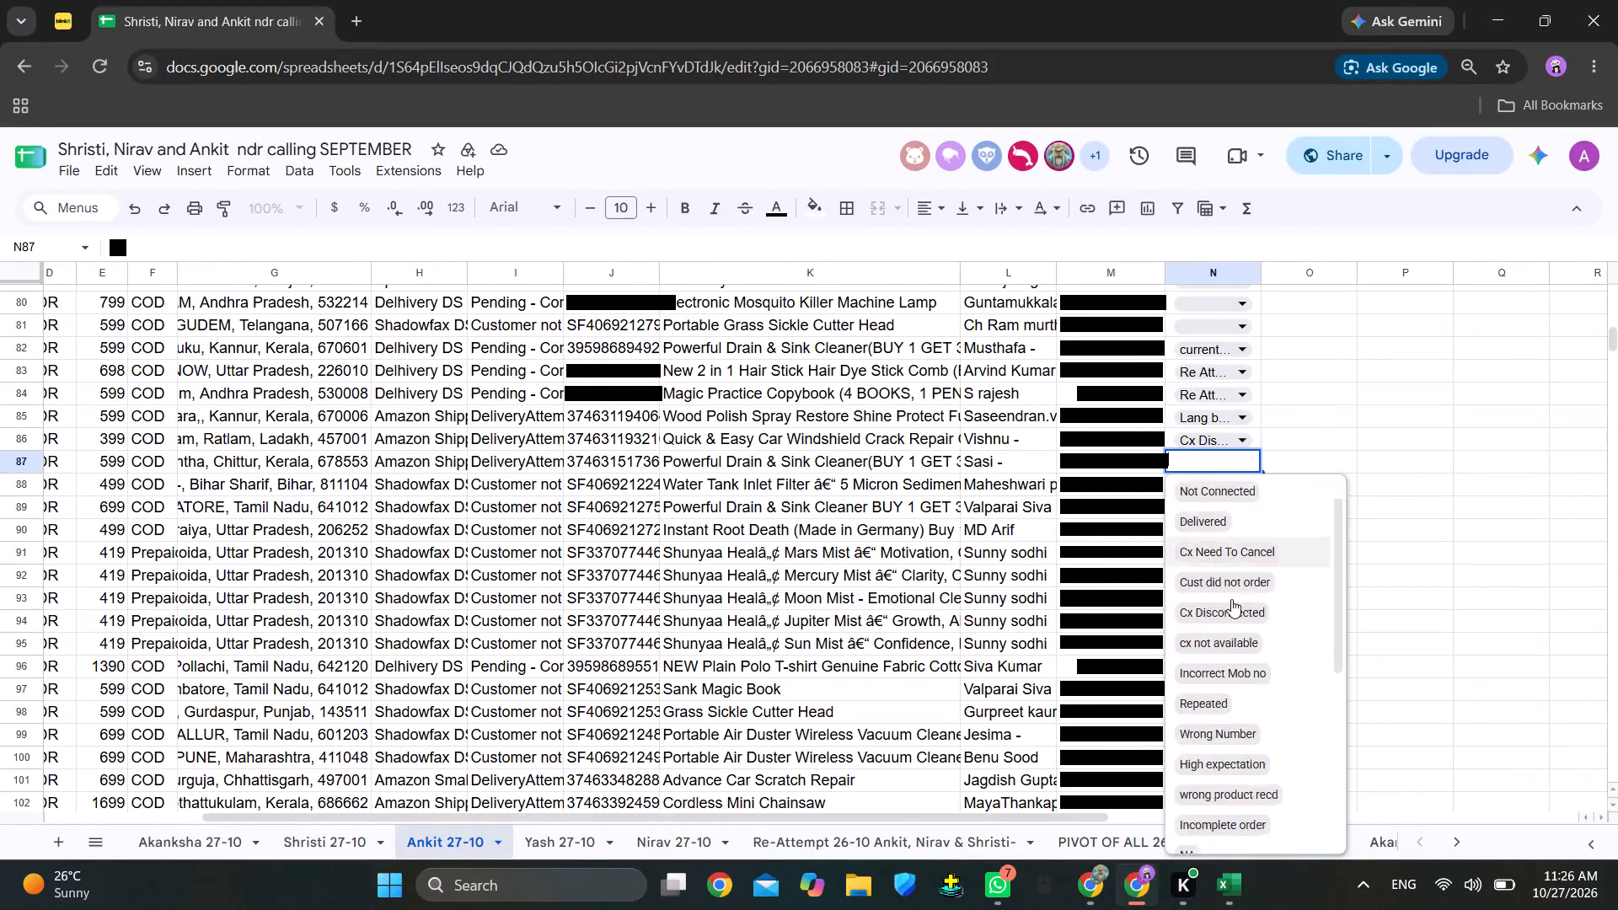
scroll(1231, 599, "down", 2)
scroll(1245, 591, "up", 1)
scroll(1245, 591, "down", 1)
scroll(1245, 591, "up", 10)
left_click(1227, 519)
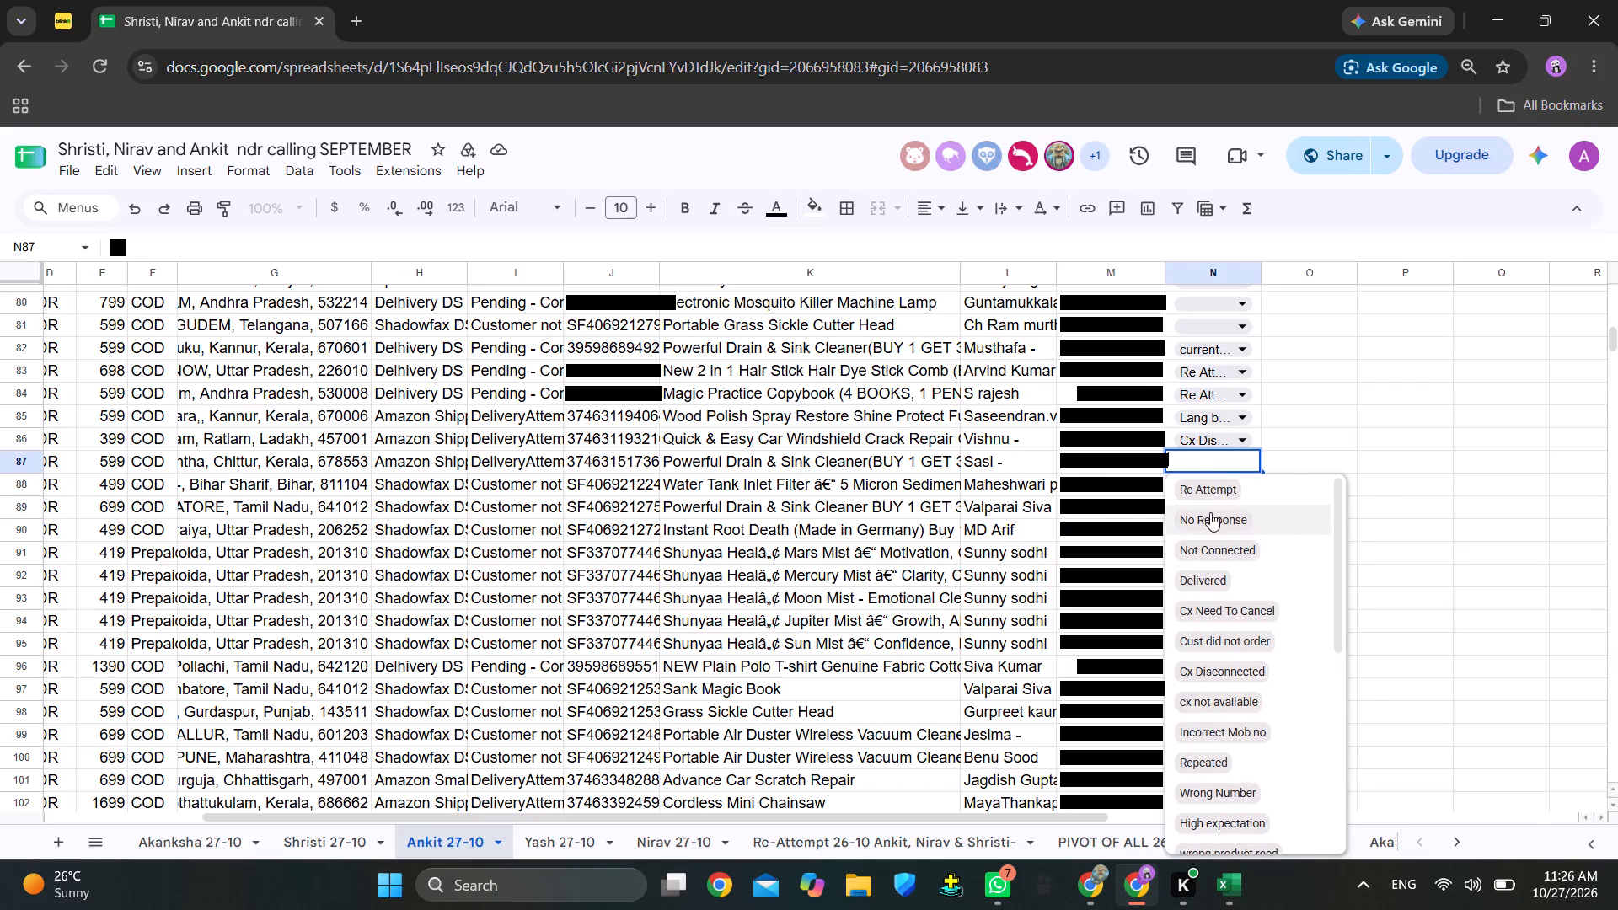
Check the customer phone number and name for the Water Tank Inlet Filter order in row 88.
left_click(1129, 486)
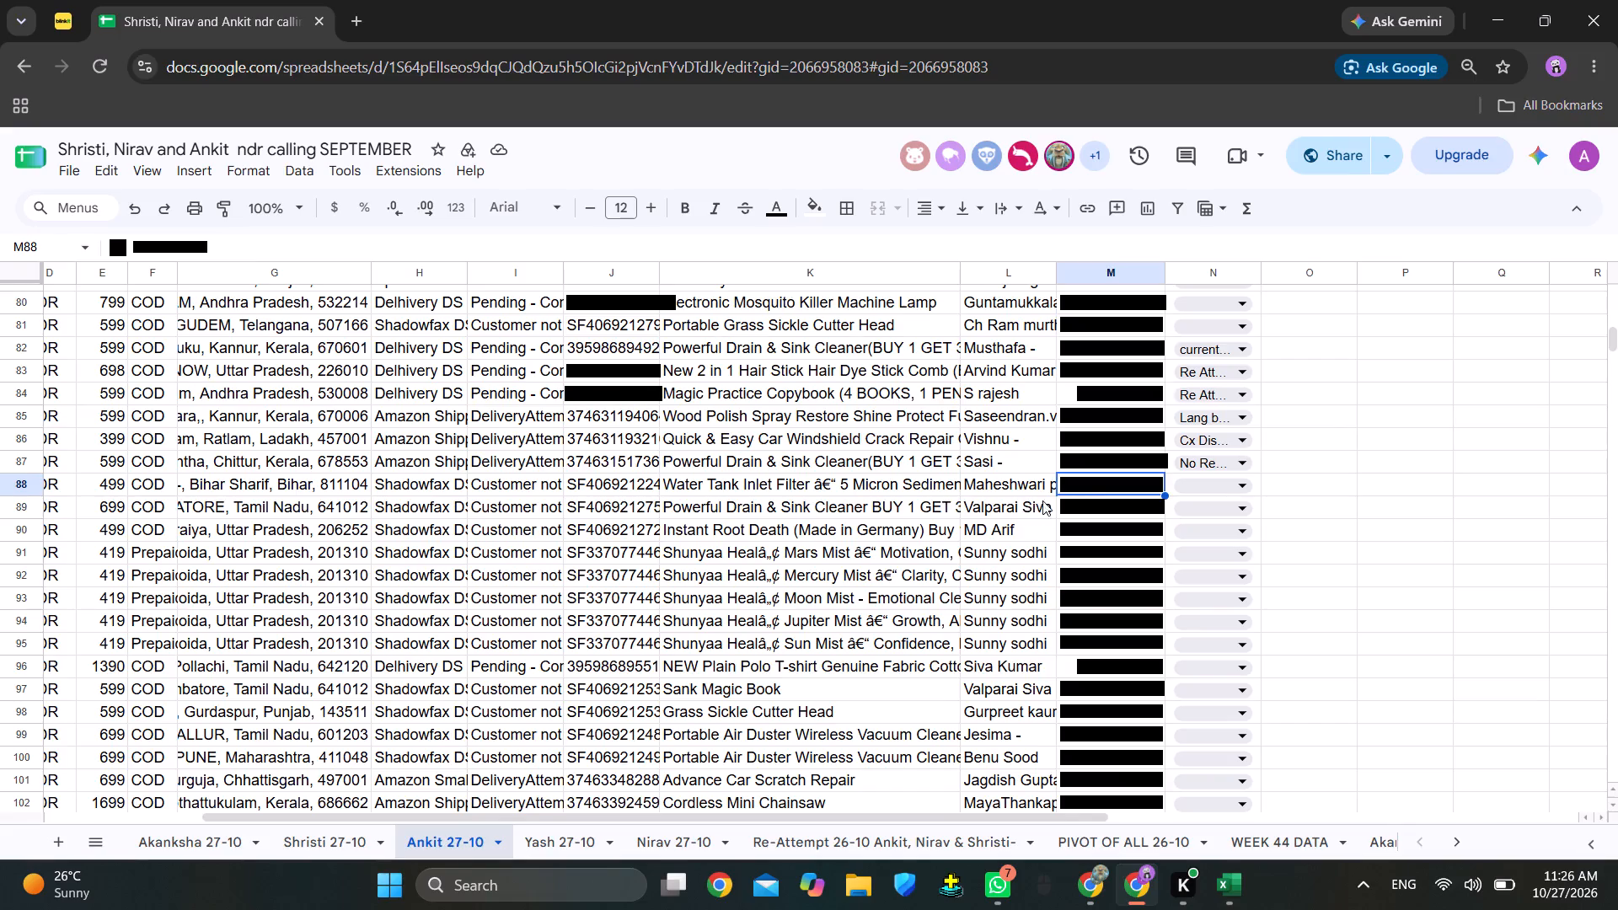
left_click(1025, 486)
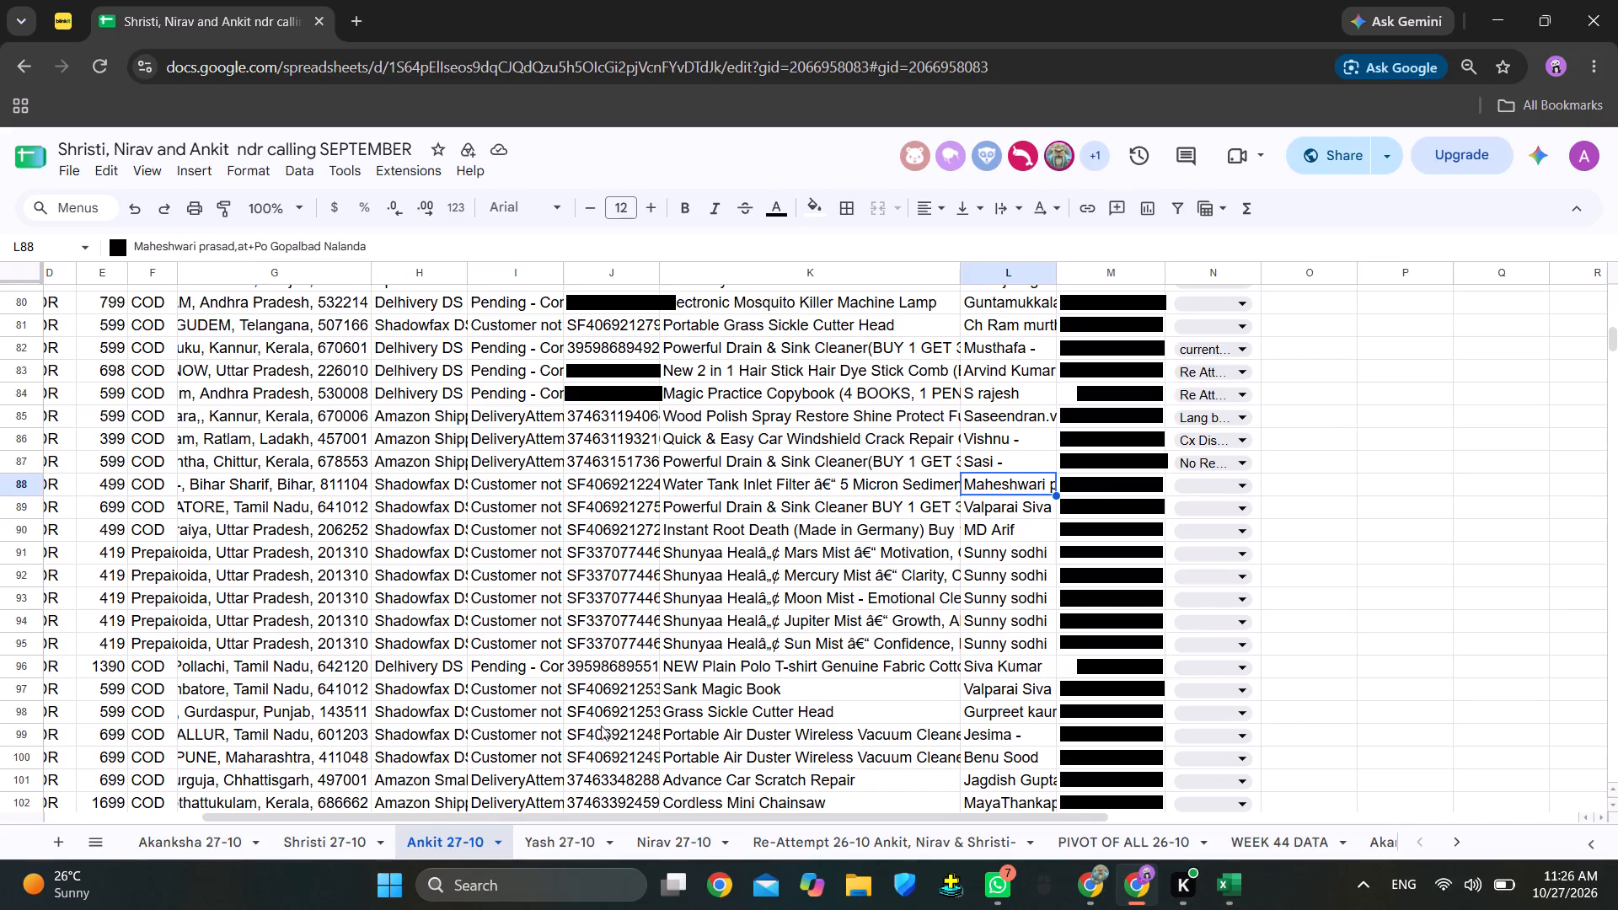
Review the call-status entries on the Akanksha, Shristi, Yash and Nirav 27-10 sheets, returning to the Ankit 27-10 sheet.
left_click(202, 843)
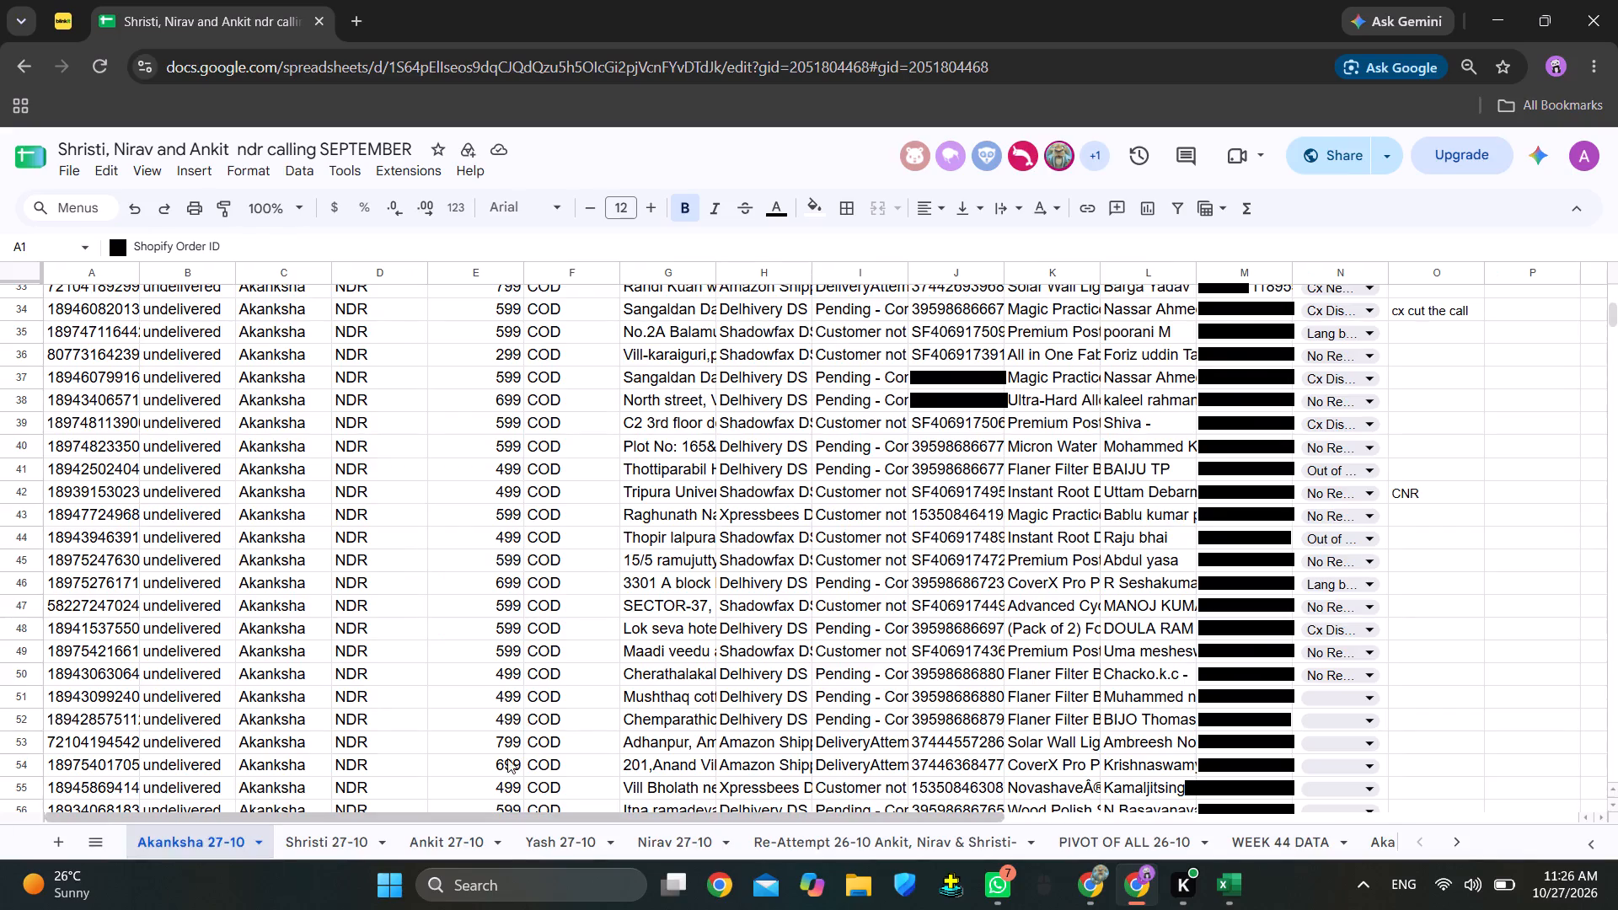
left_click(341, 844)
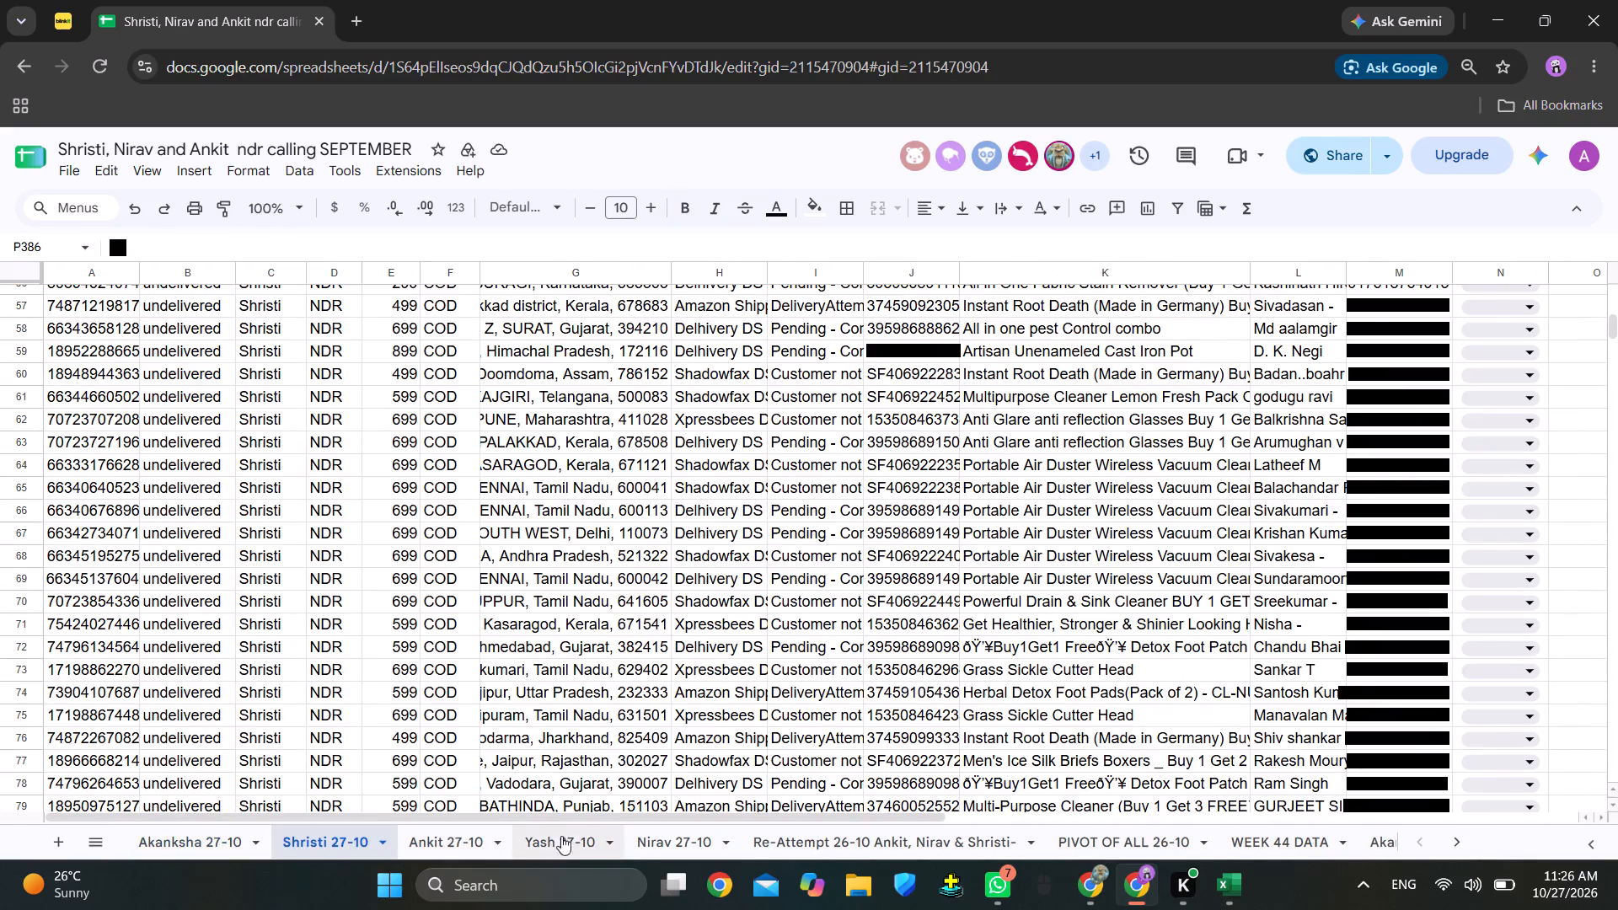
left_click(564, 842)
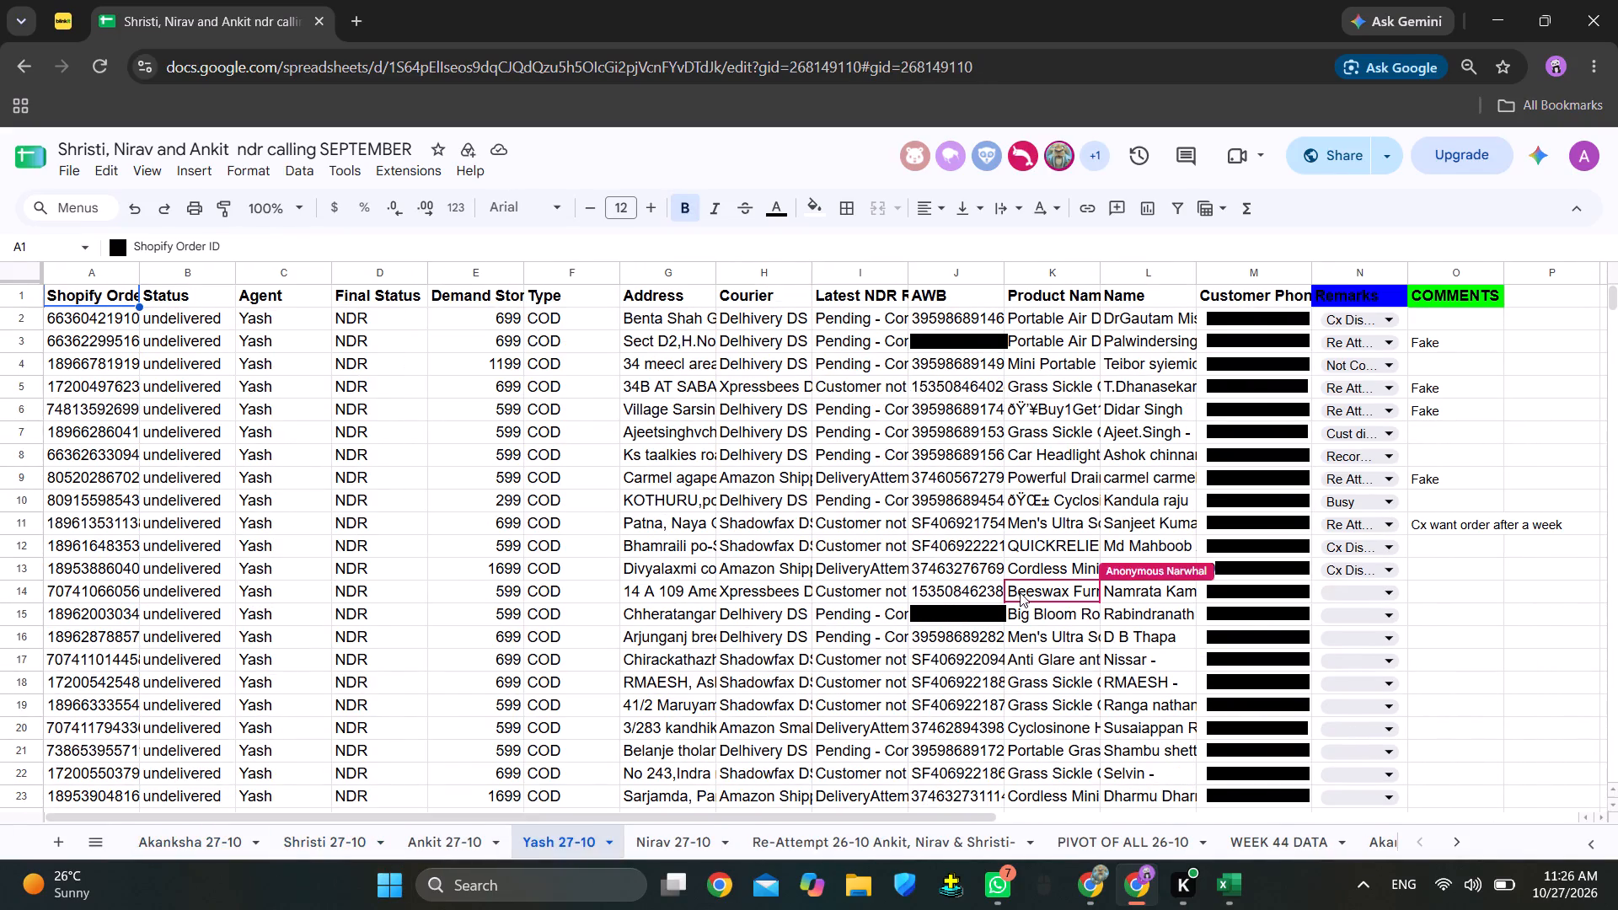
left_click(694, 844)
scroll(1185, 519, "up", 3)
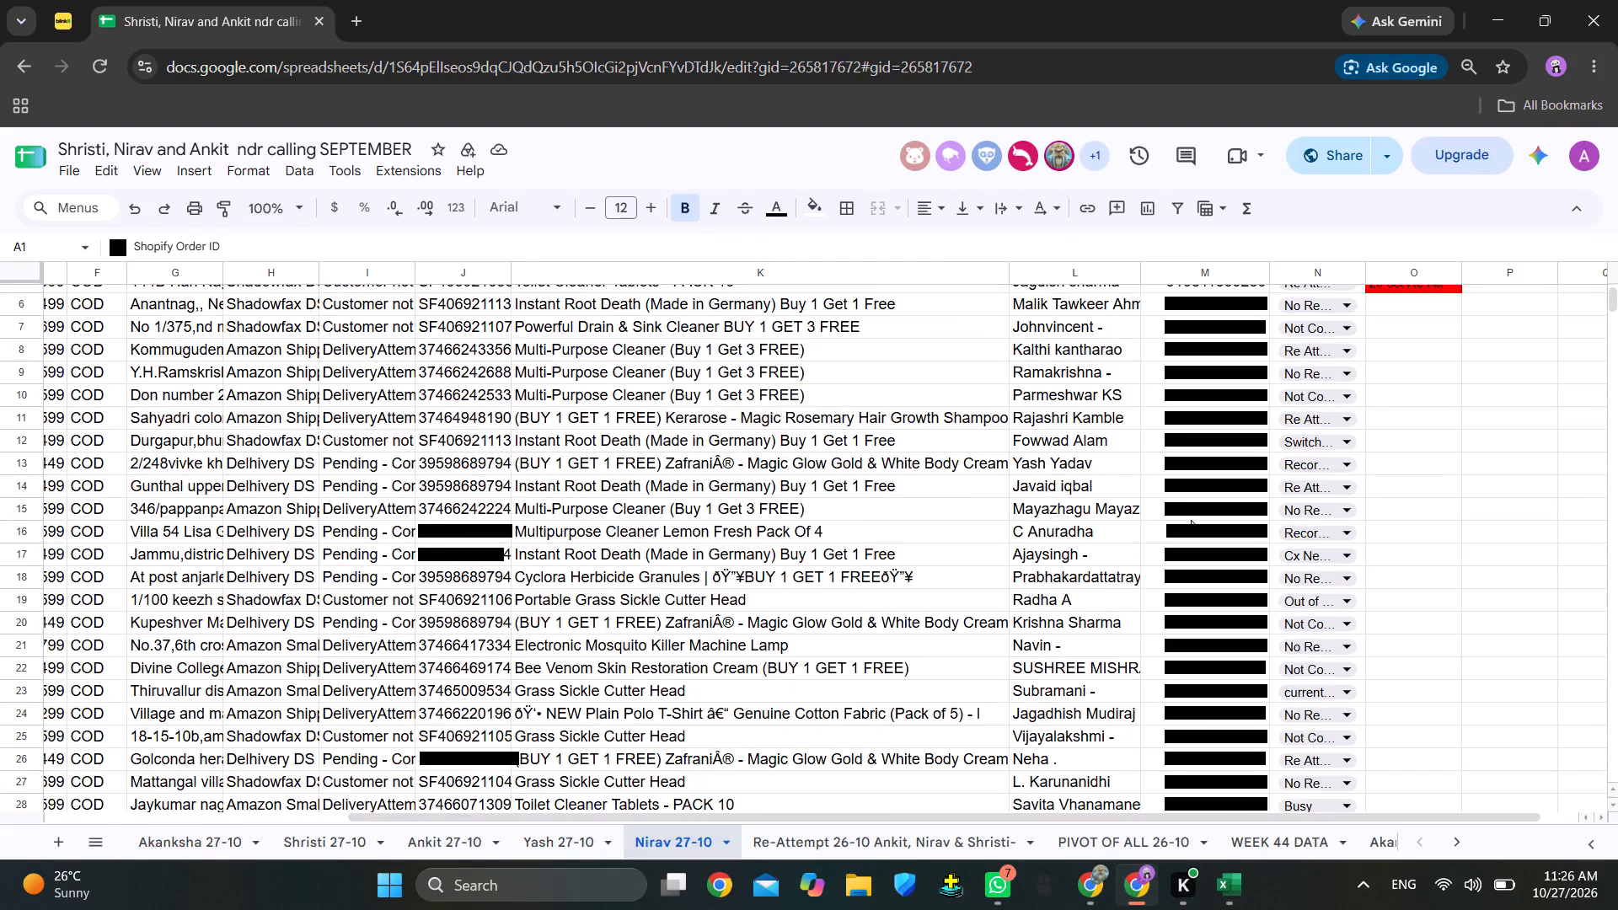
scroll(1191, 520, "down", 4)
left_click(454, 847)
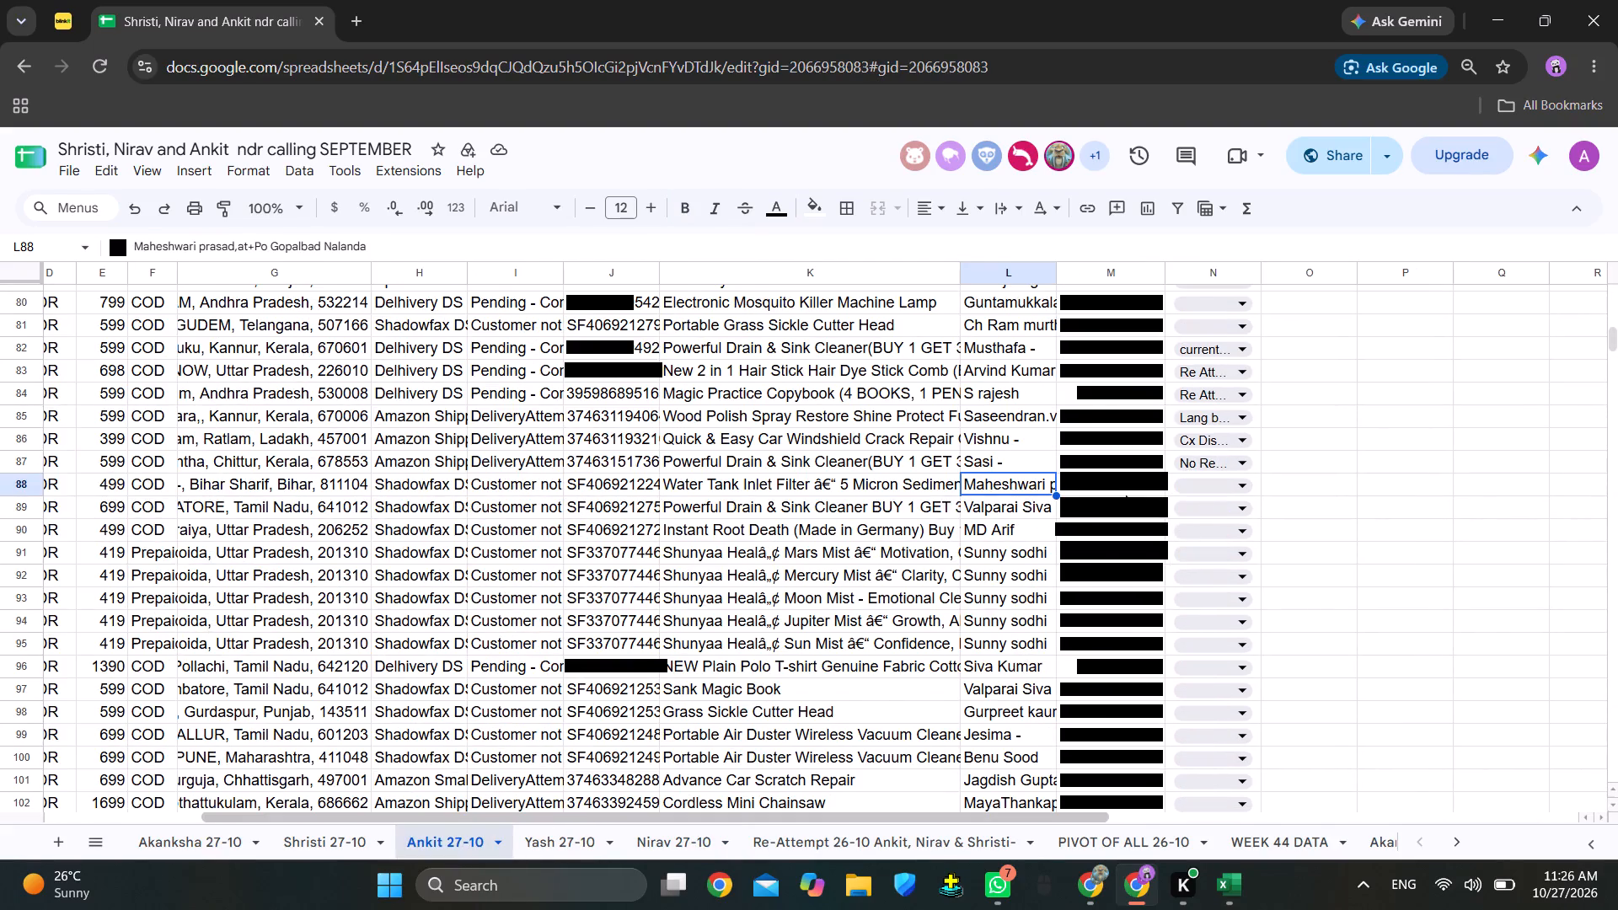
Set the column N call status for the Water Tank Inlet Filter order in row 88 to "Re Attempt".
left_click(1205, 487)
left_click(1222, 513)
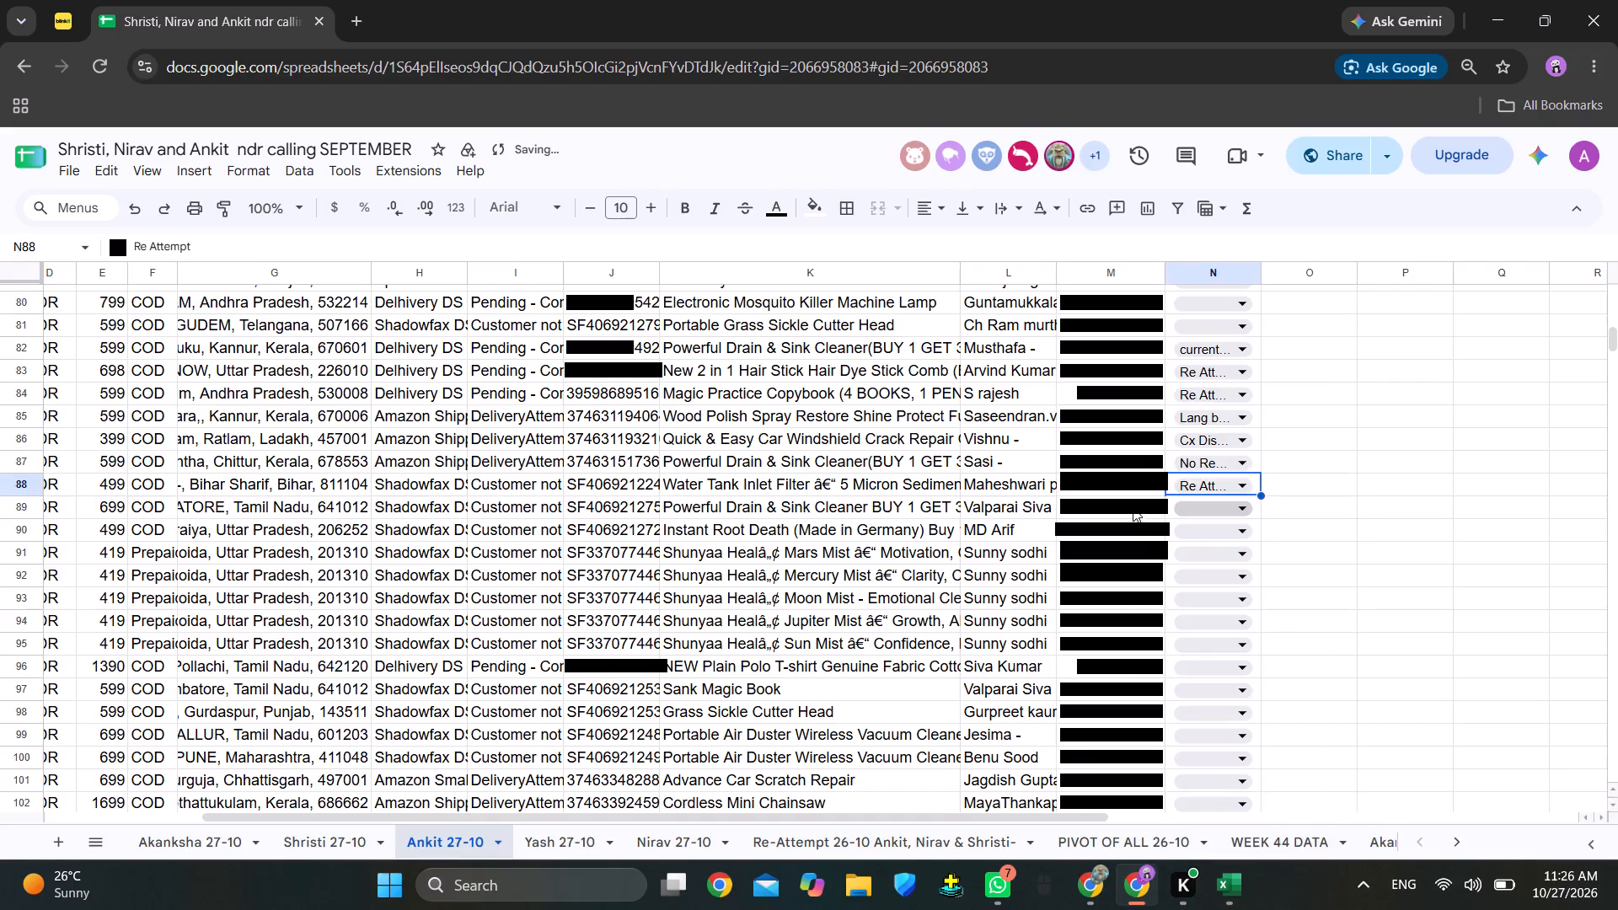
Check the phone number for the Powerful Drain & Sink Cleaner order in row 89 and set its column N call status to "Busy".
left_click(1134, 511)
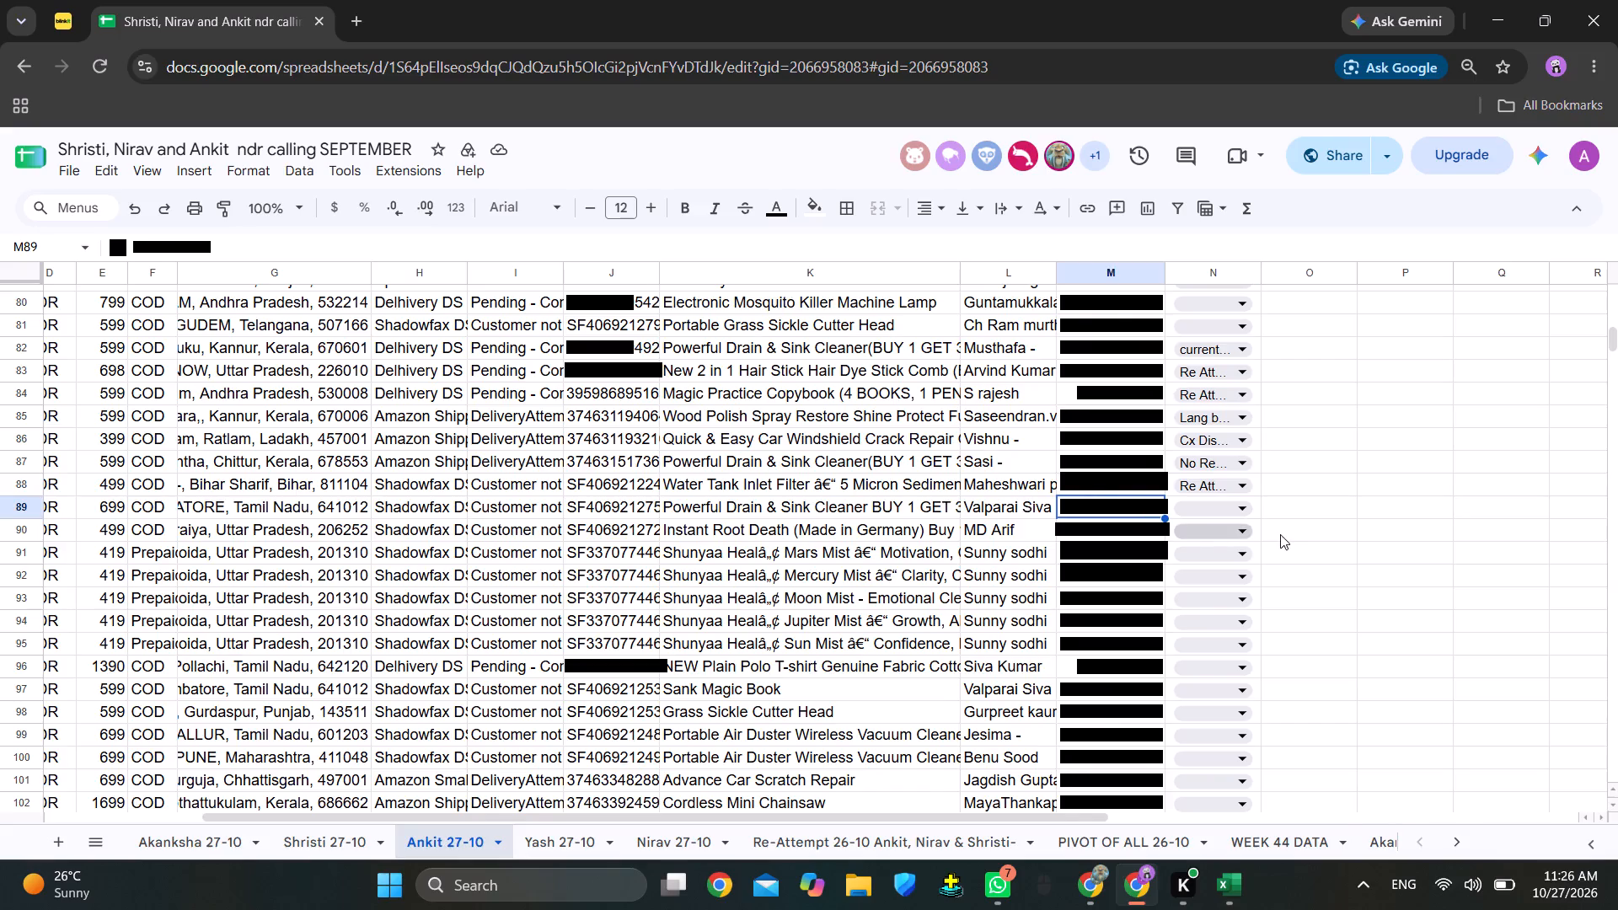
left_click(1213, 501)
scroll(1246, 700, "down", 5)
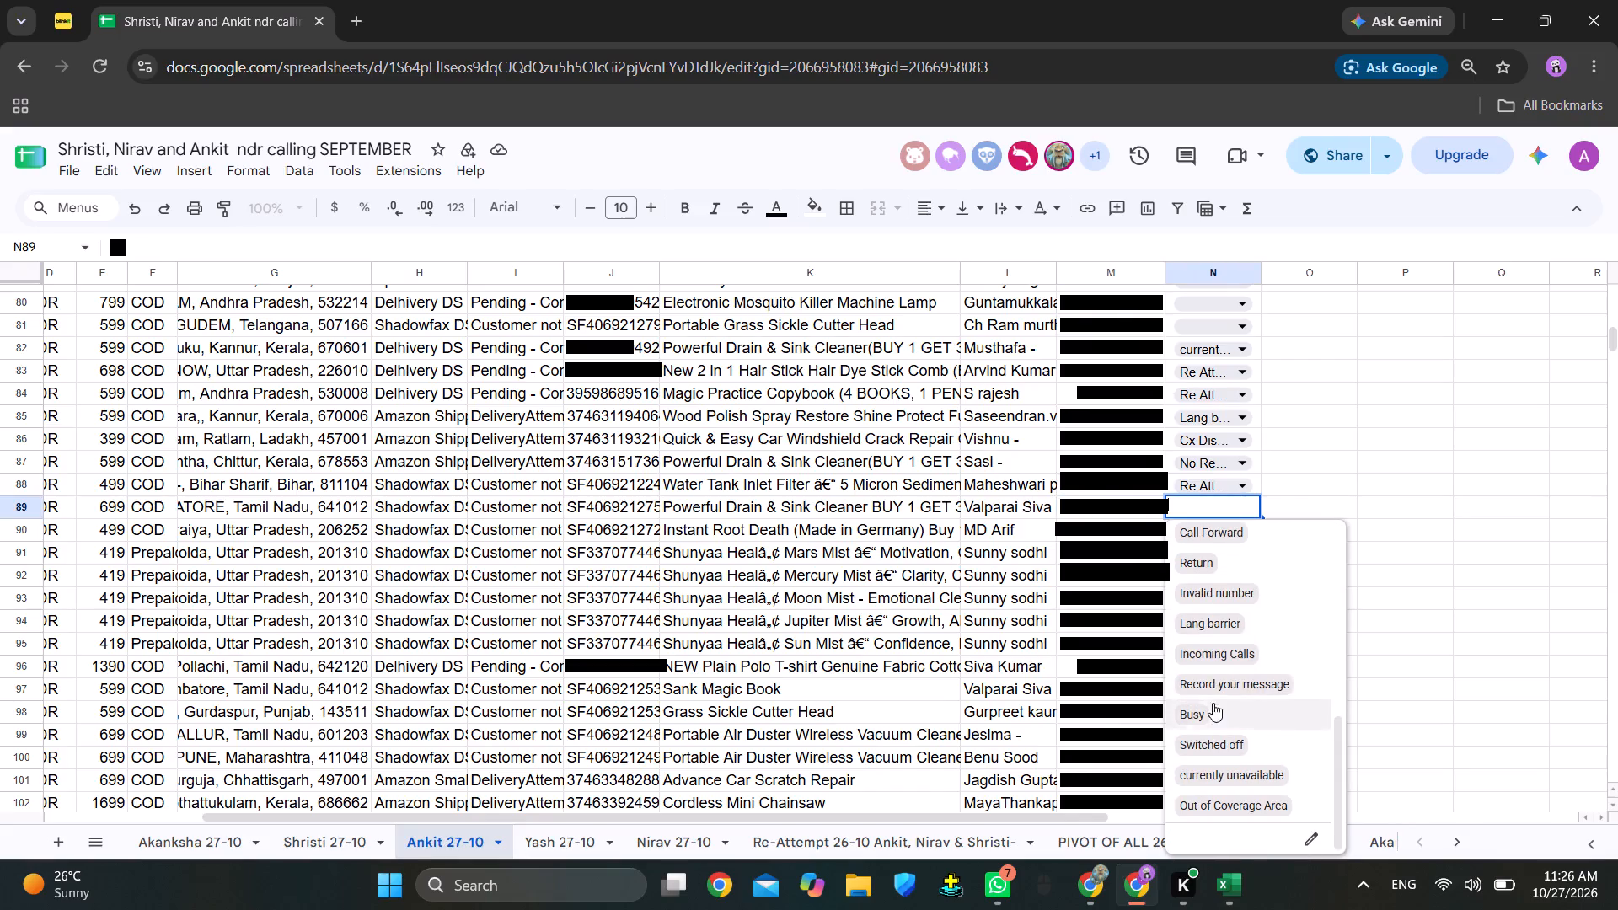
left_click(1190, 719)
Check the customer phone number and name for the Instant Root Death order in row 90.
left_click(1132, 527)
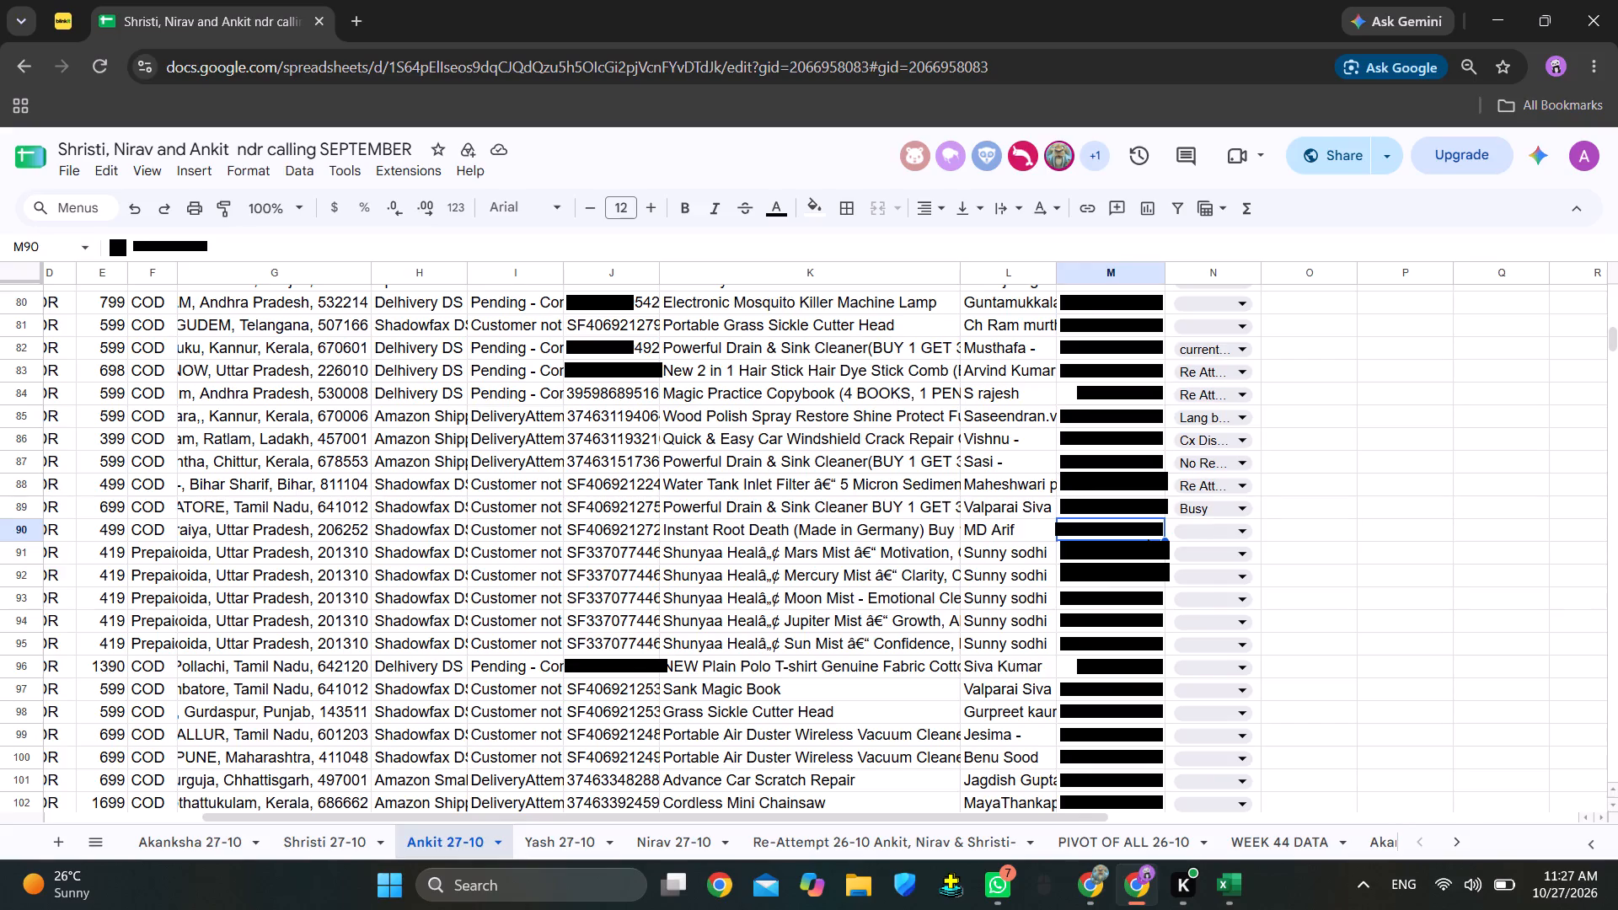
left_click(1019, 527)
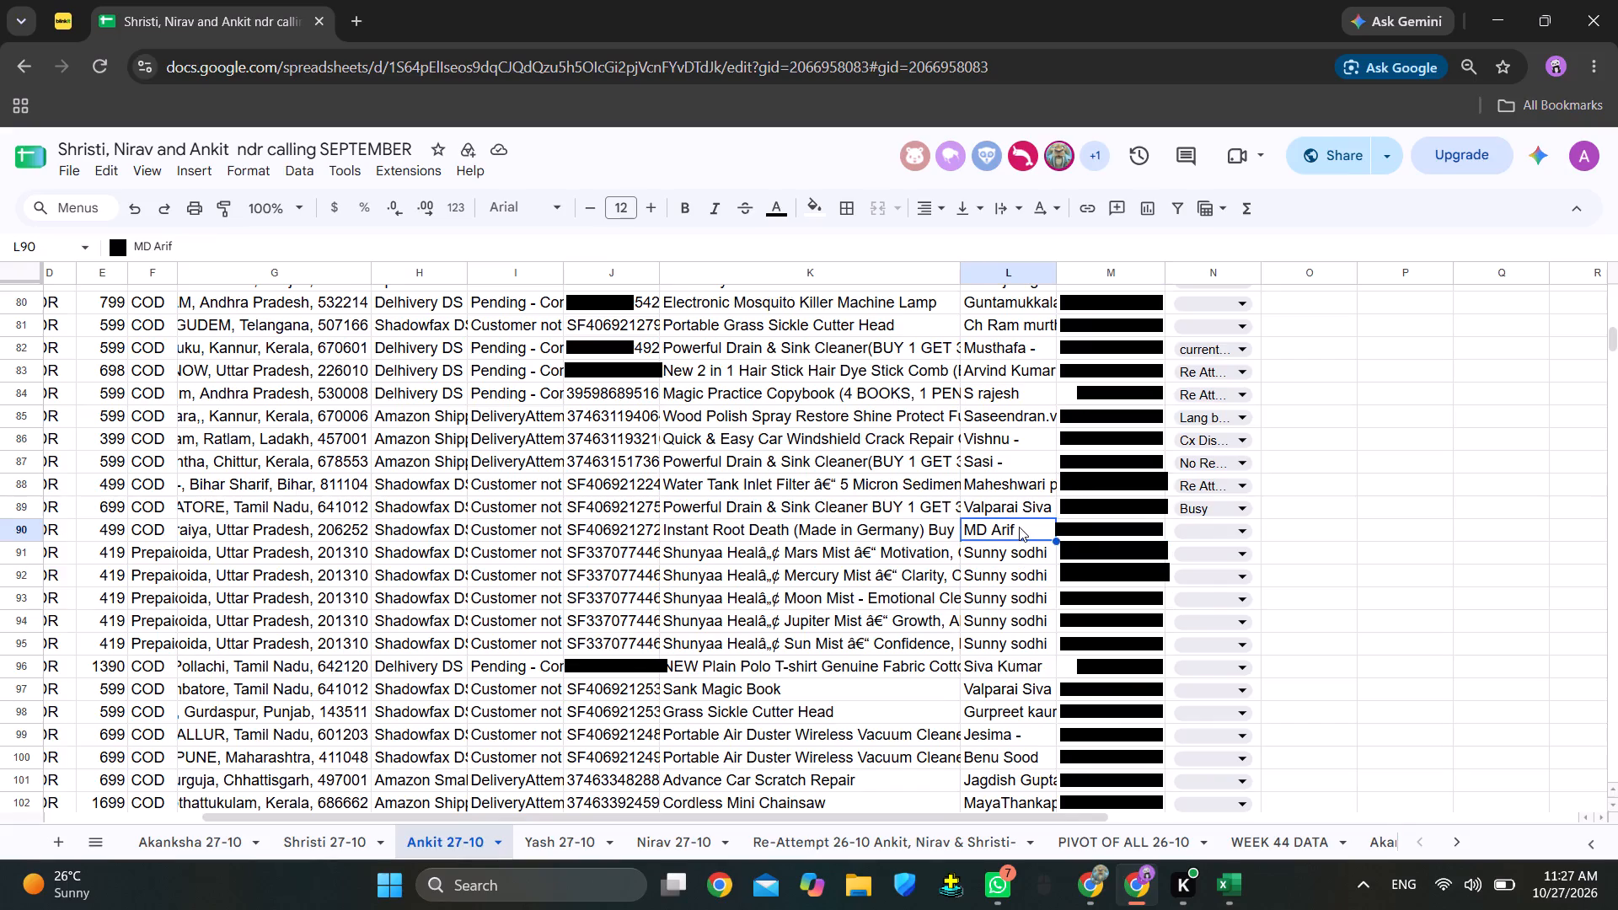
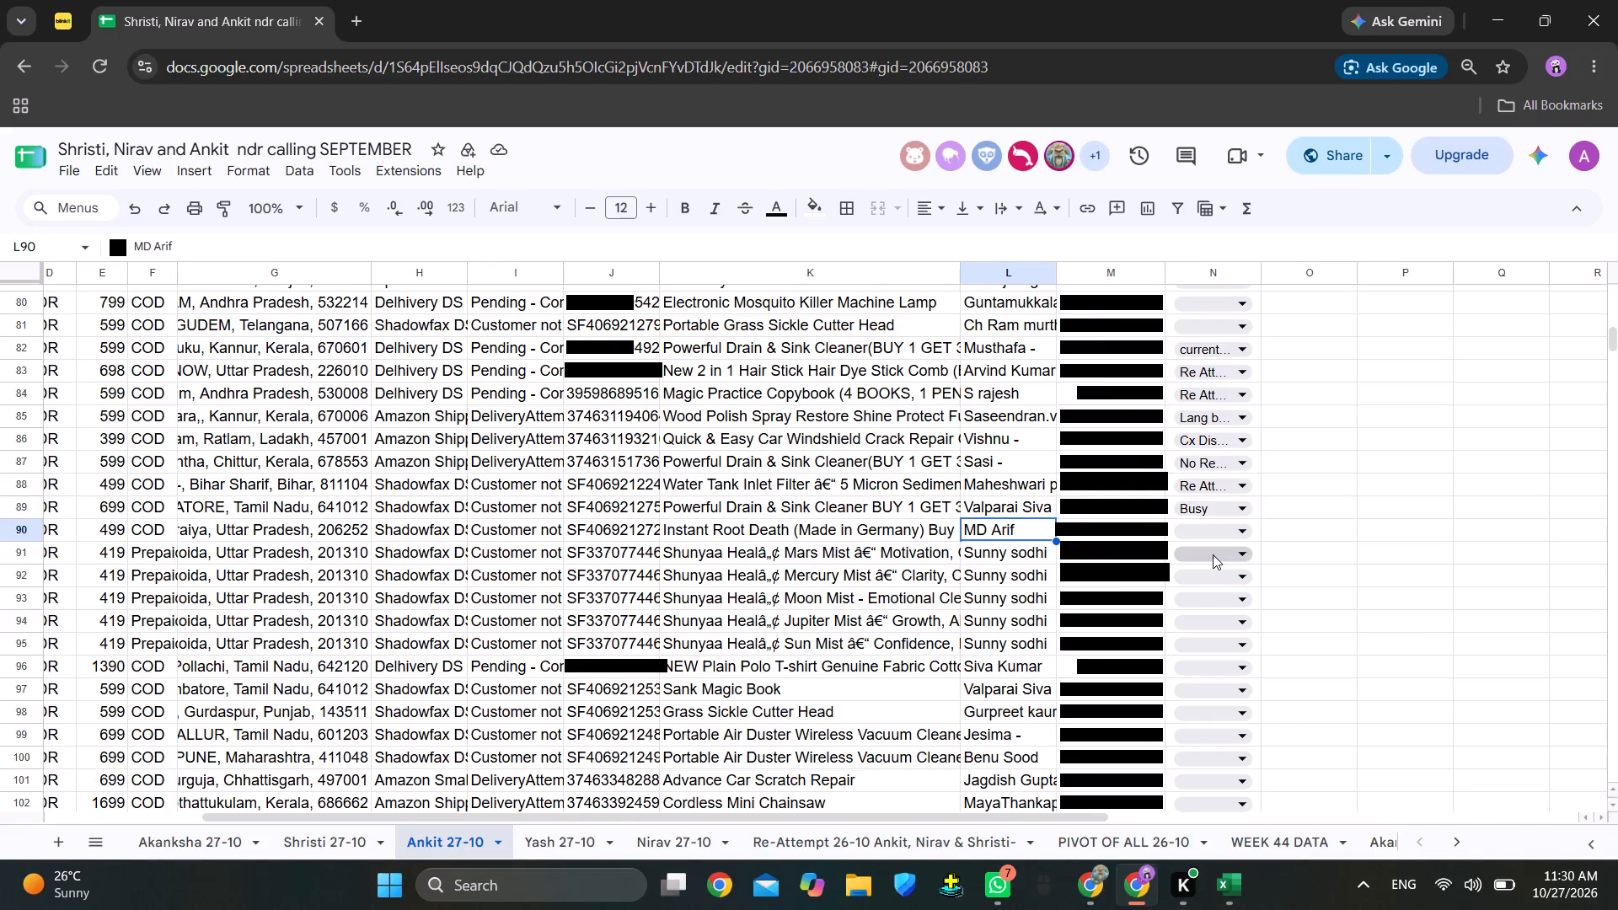
Set the column N call status for the Instant Root Death order in row 90 to "Cust did not order".
left_click(1228, 525)
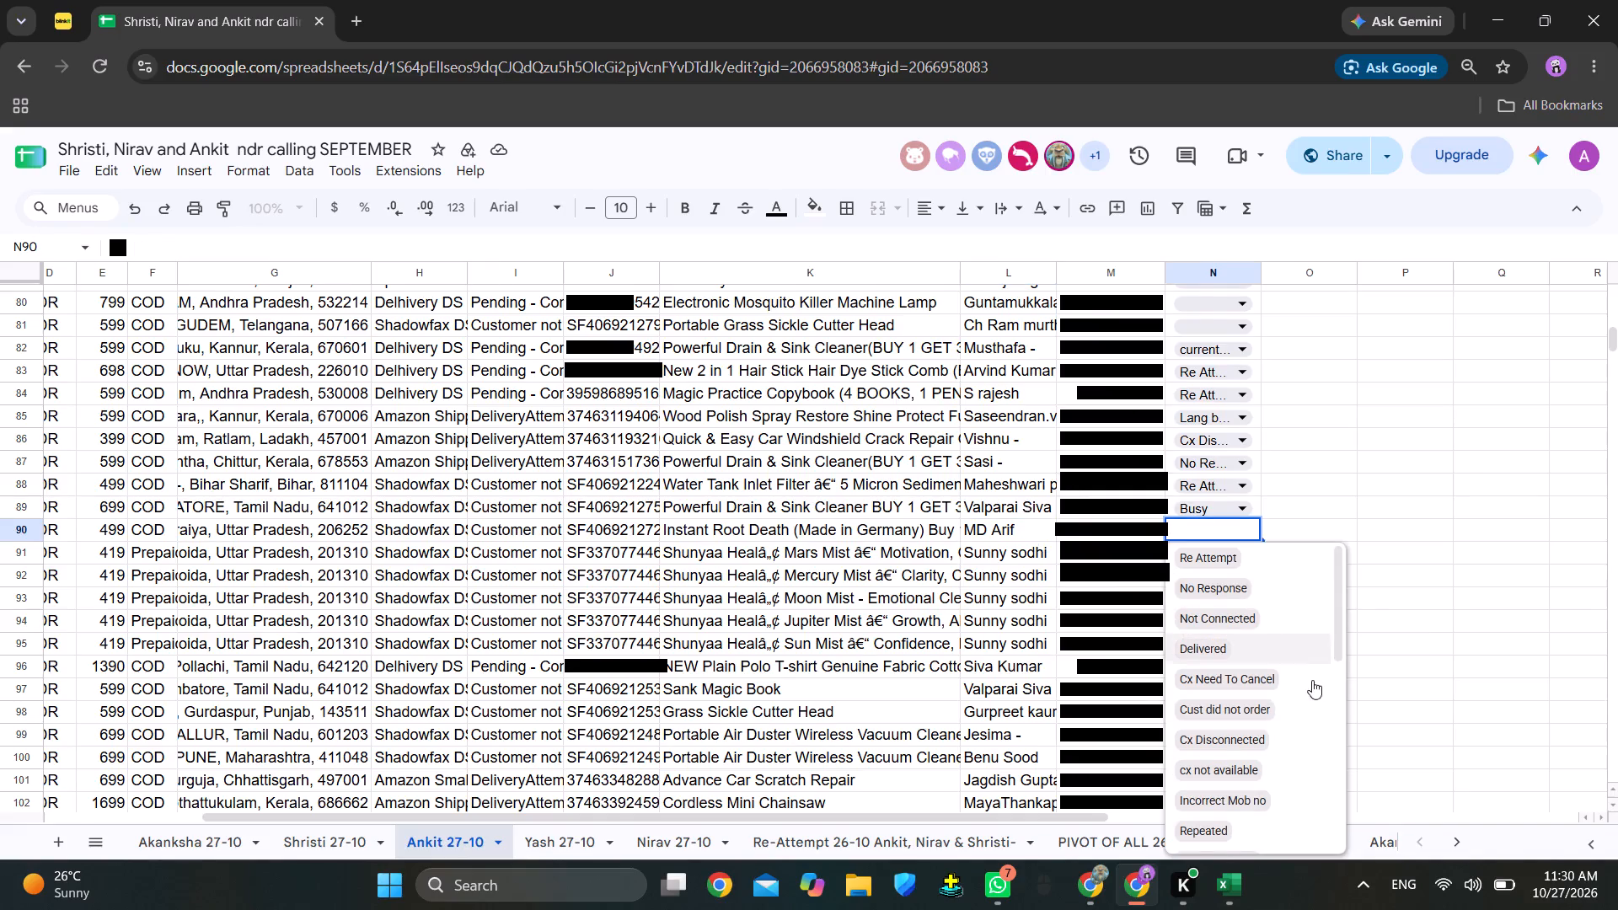
left_click(1255, 714)
Check the customer phone number for the Mars Mist order in row 91.
left_click(1106, 552)
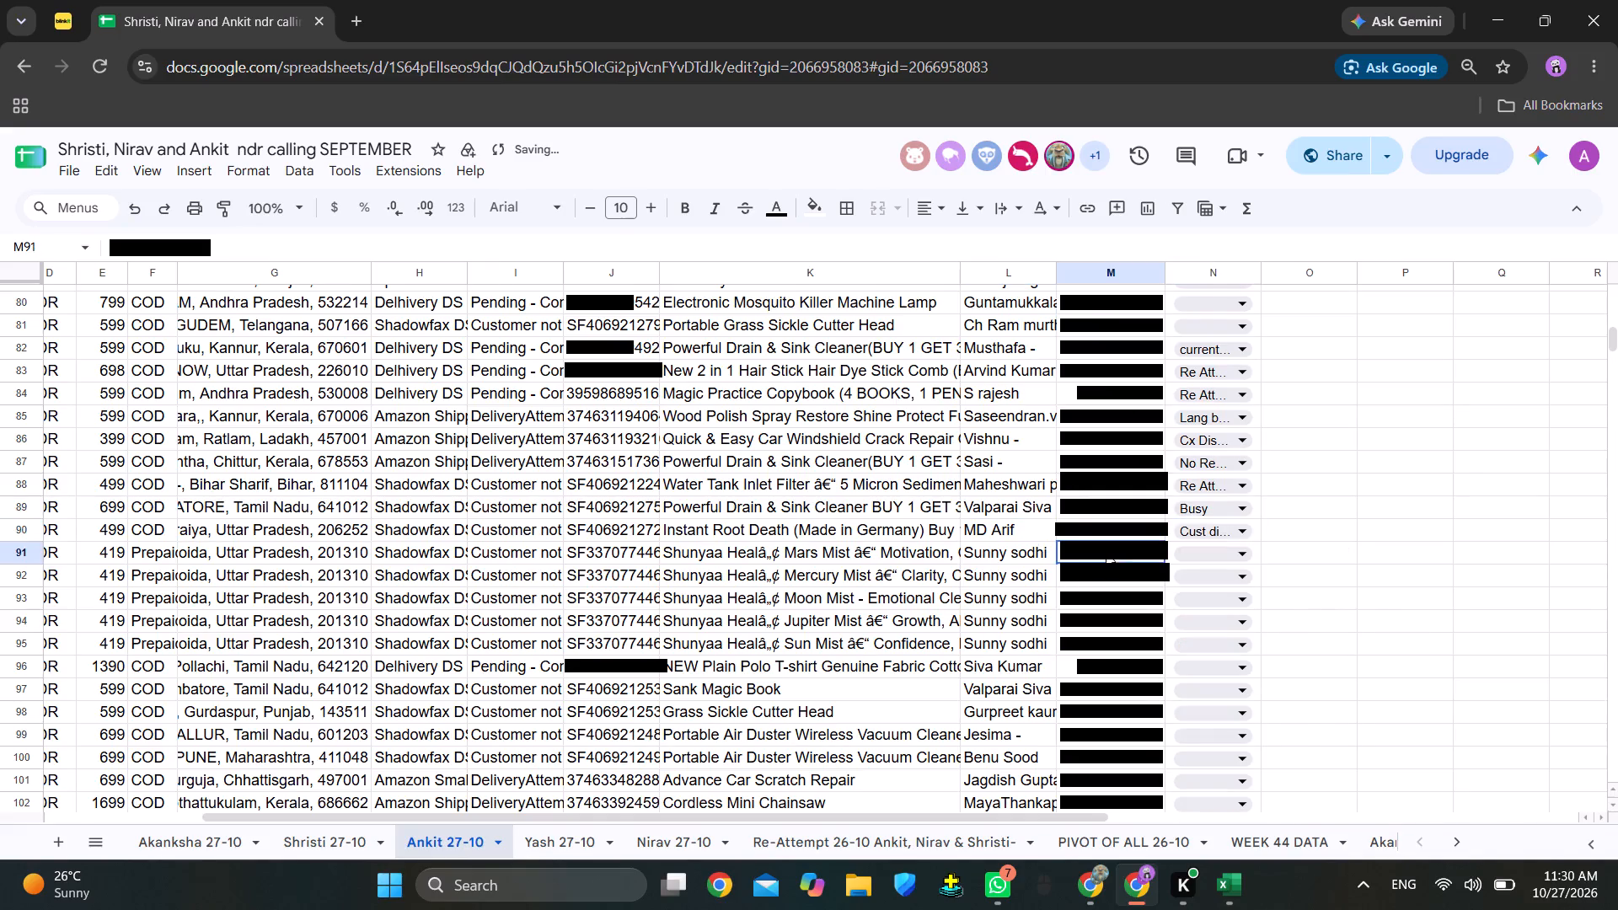
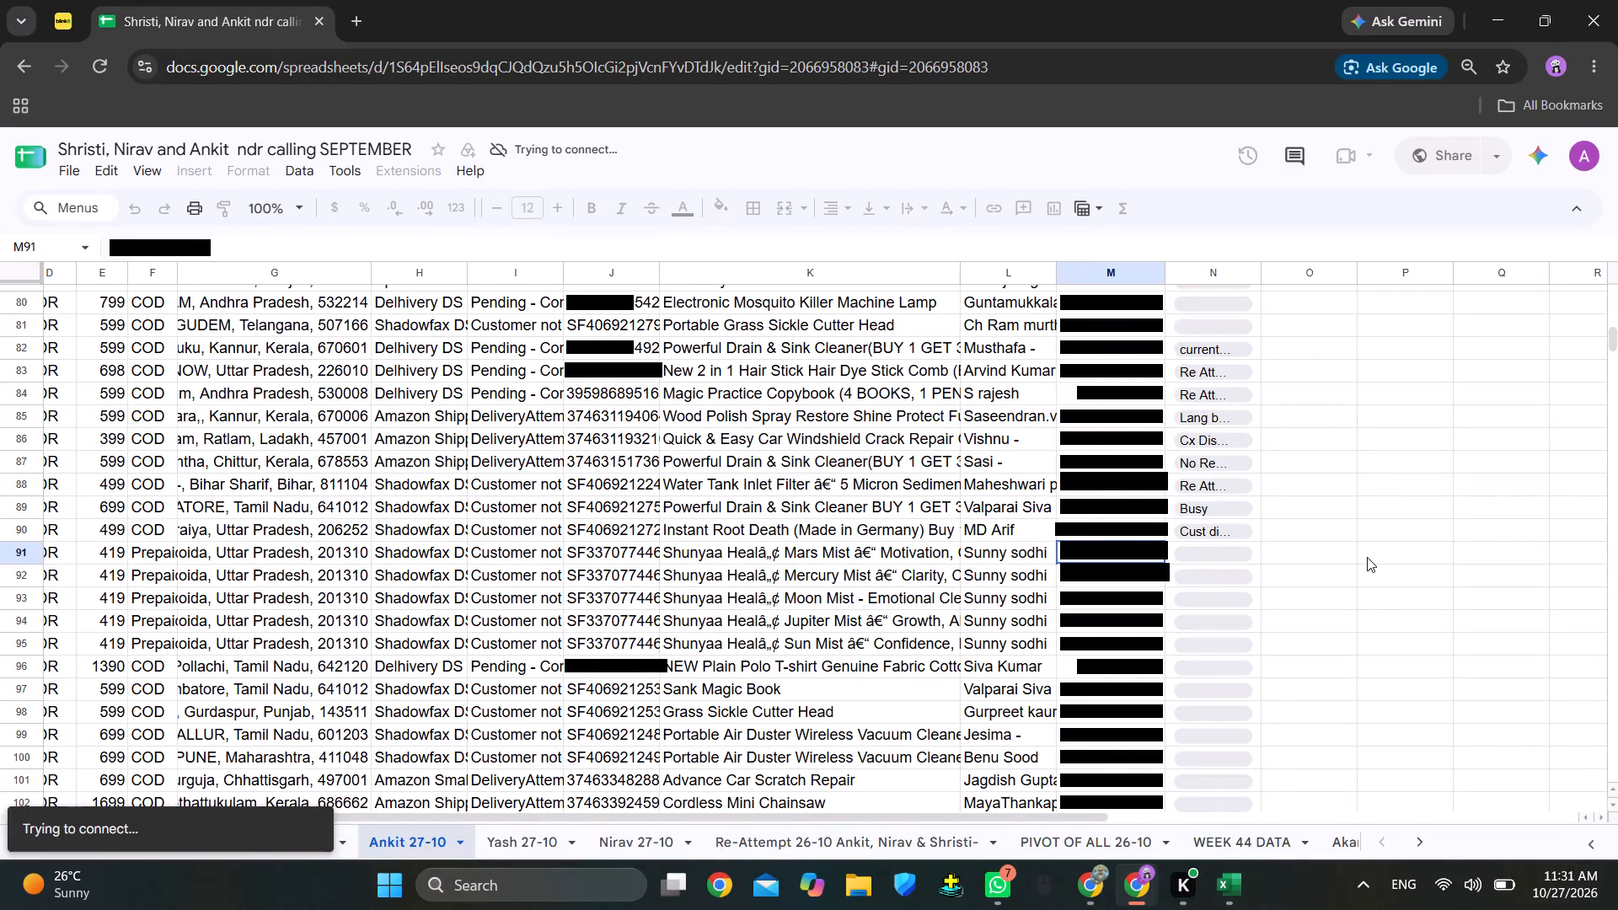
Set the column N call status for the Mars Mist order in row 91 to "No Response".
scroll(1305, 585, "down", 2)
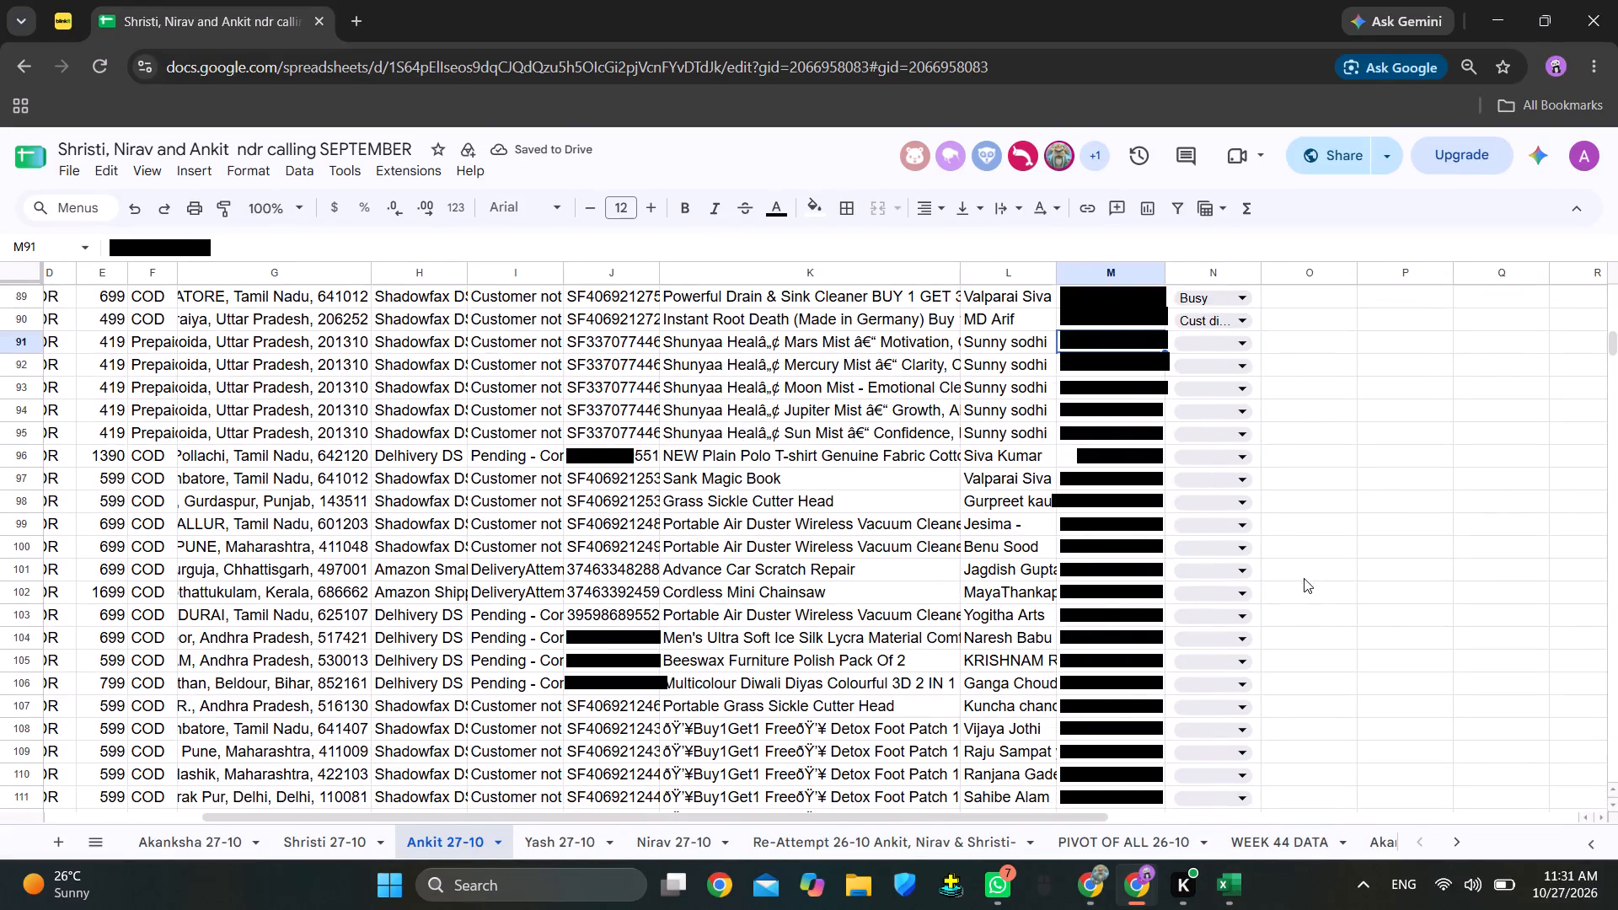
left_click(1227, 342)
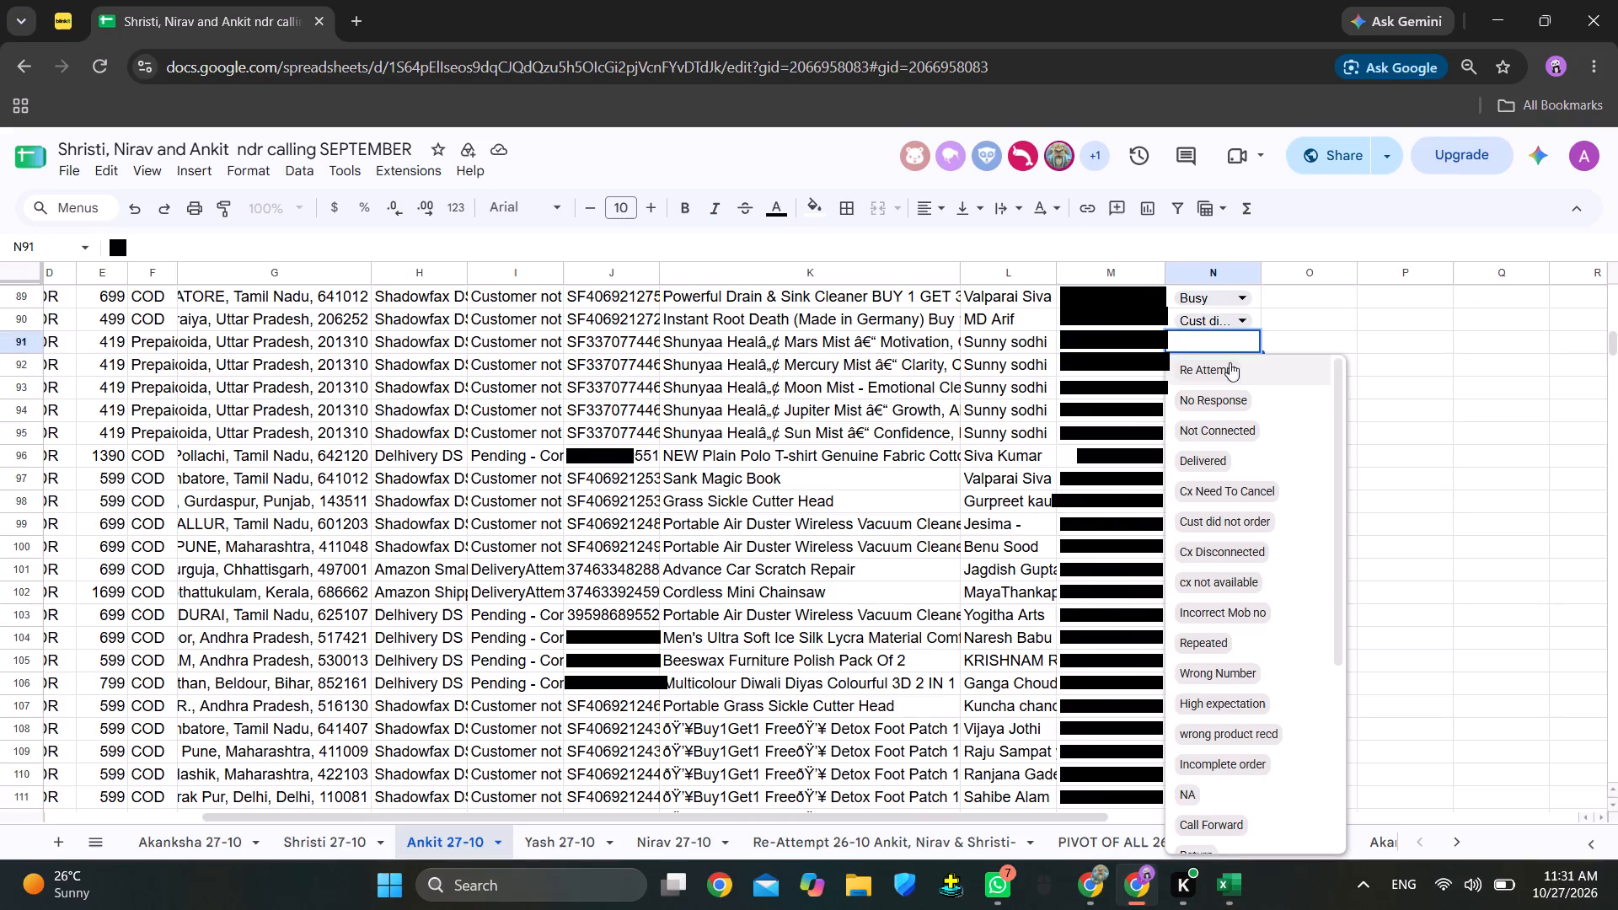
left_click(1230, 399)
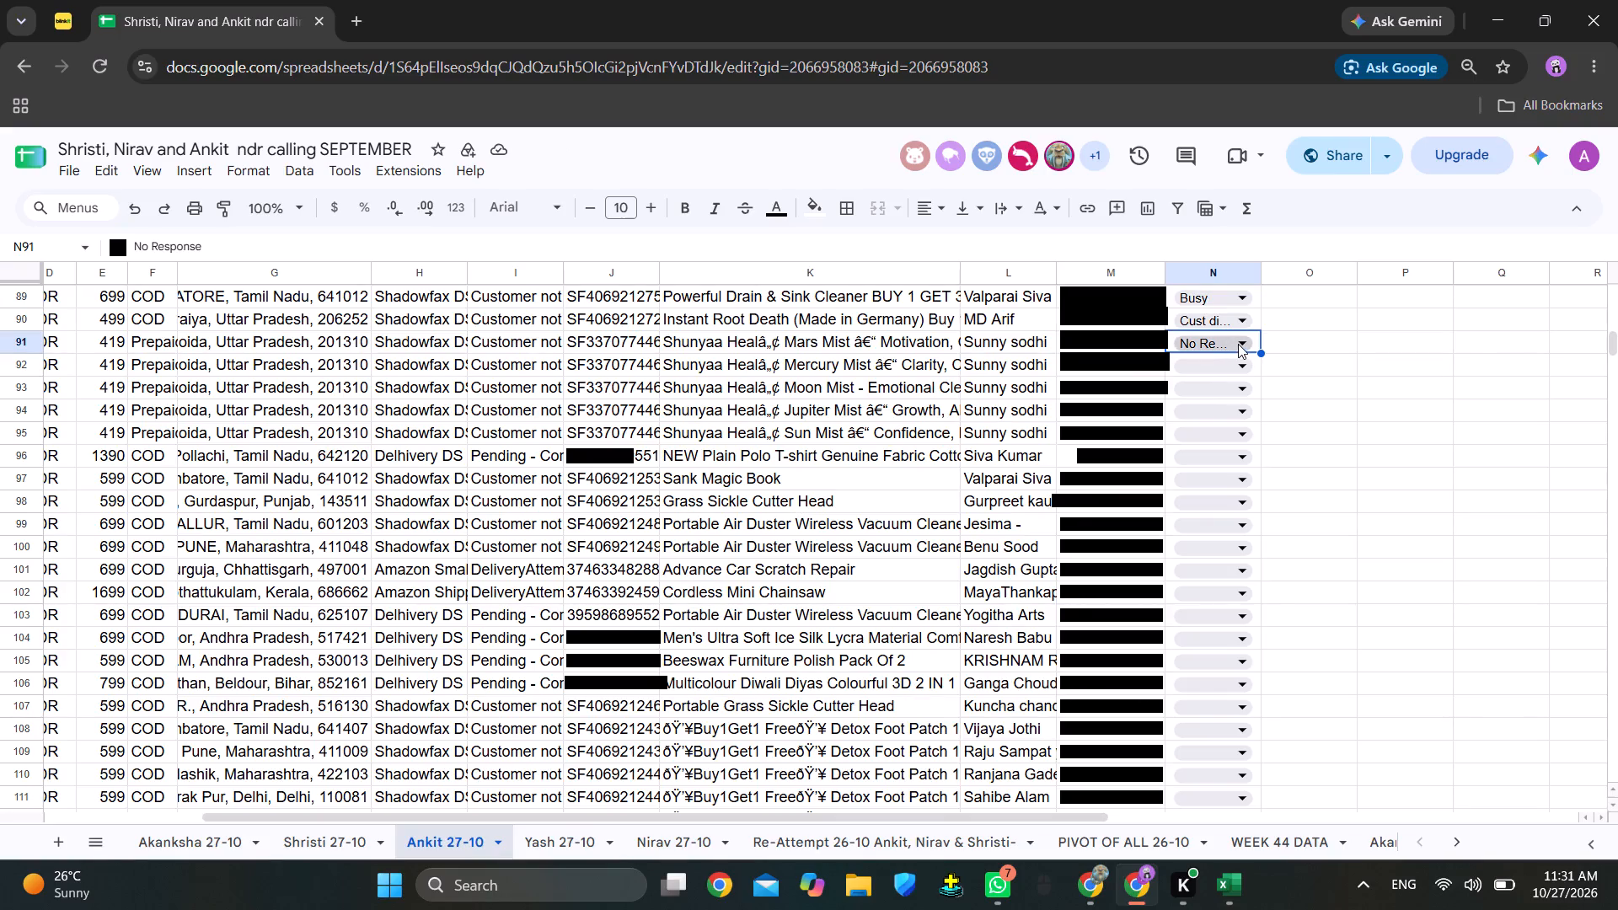
Set the column N call status to "Re Attempt" for the five Shunyaa mist orders in rows 91 to 95.
left_click(1238, 344)
left_click(1219, 396)
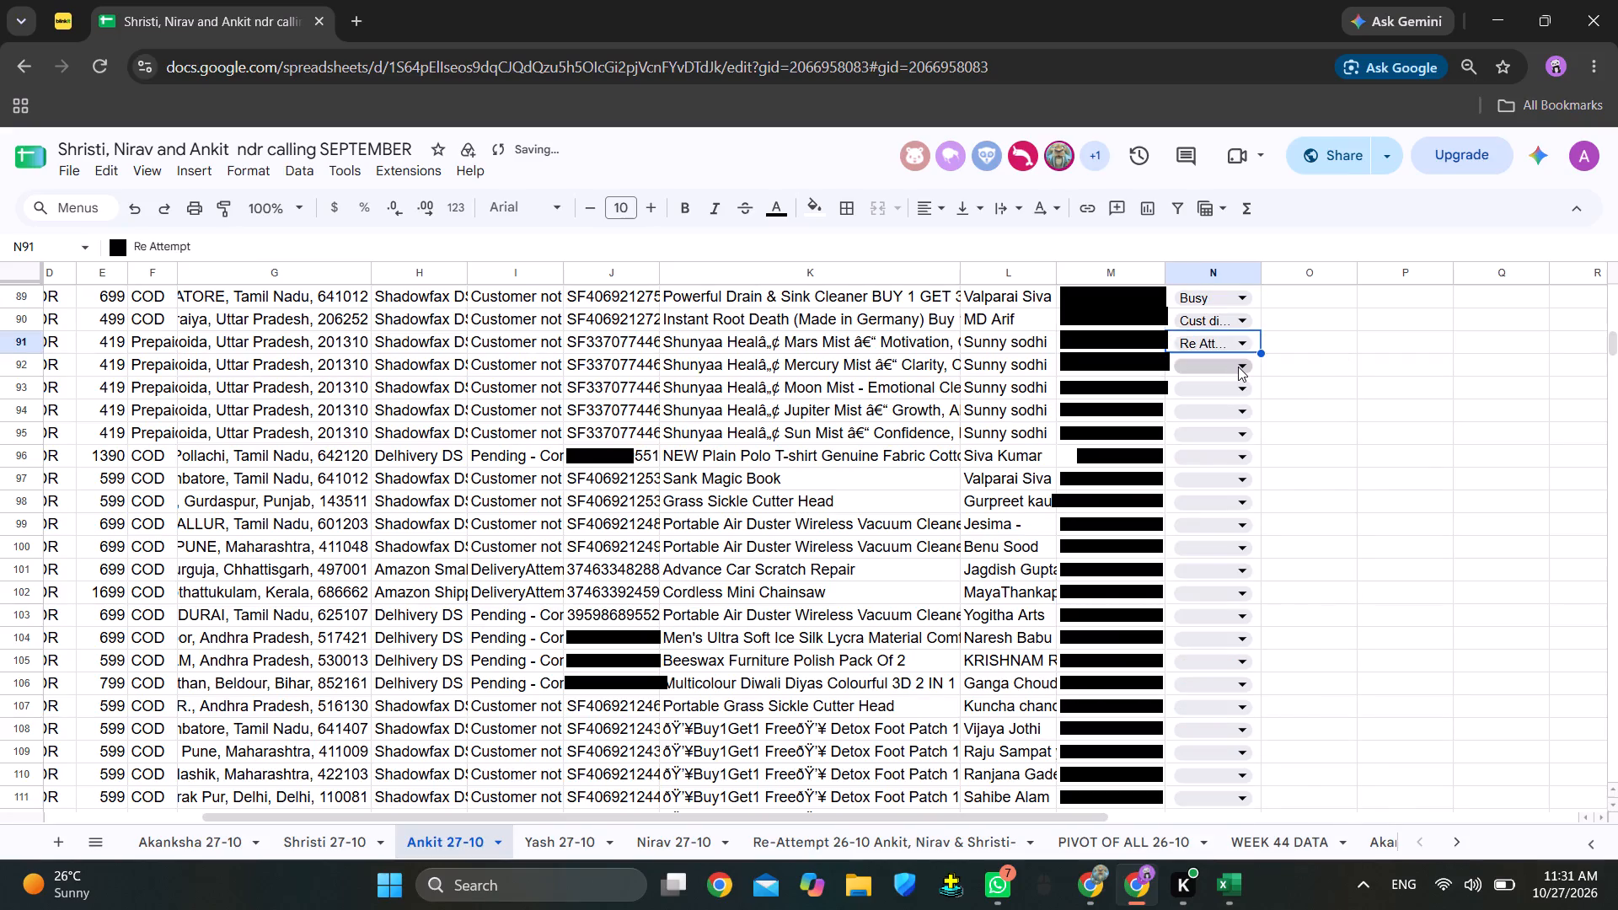
left_click(1238, 367)
left_click(1230, 392)
left_click(1230, 391)
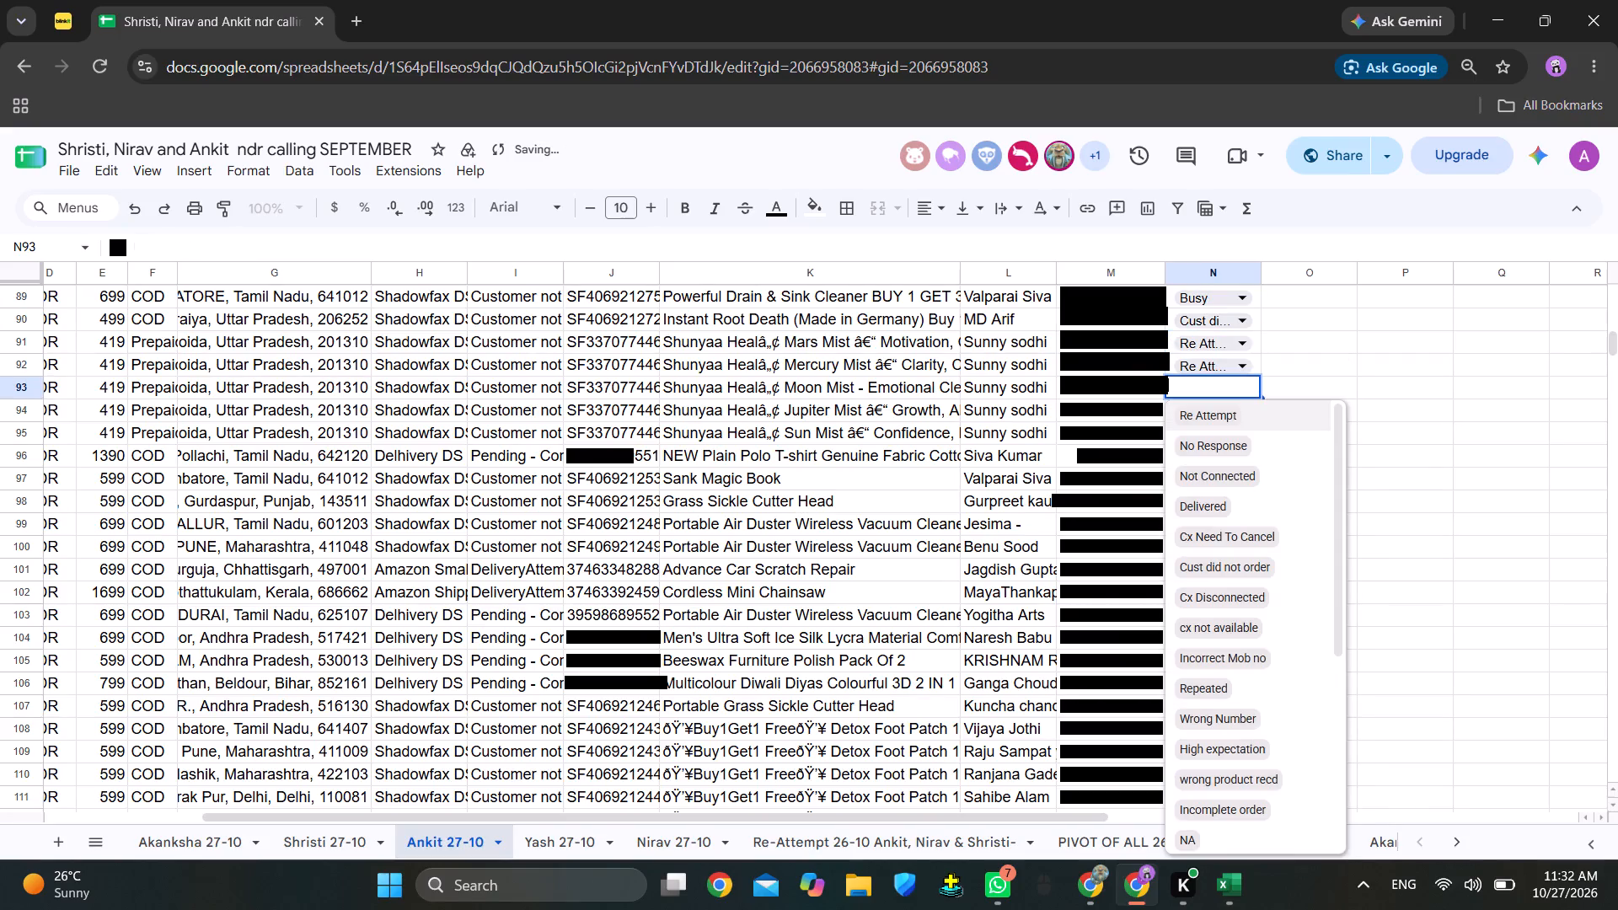
left_click(1226, 409)
left_click(1227, 408)
left_click(1224, 442)
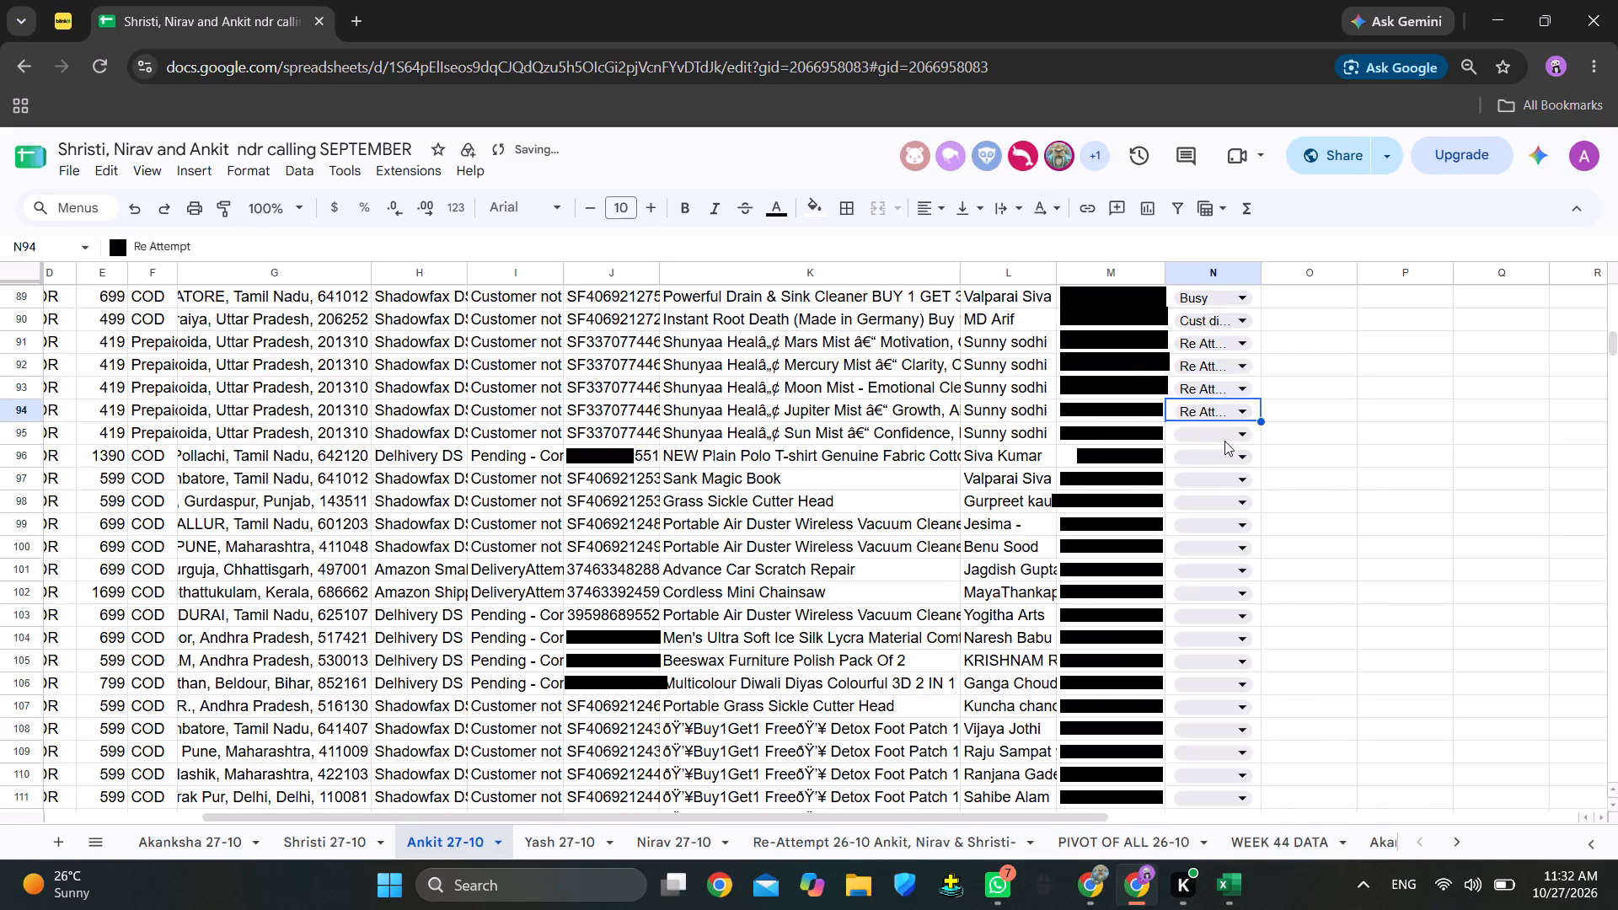
left_click(1224, 436)
left_click(1224, 461)
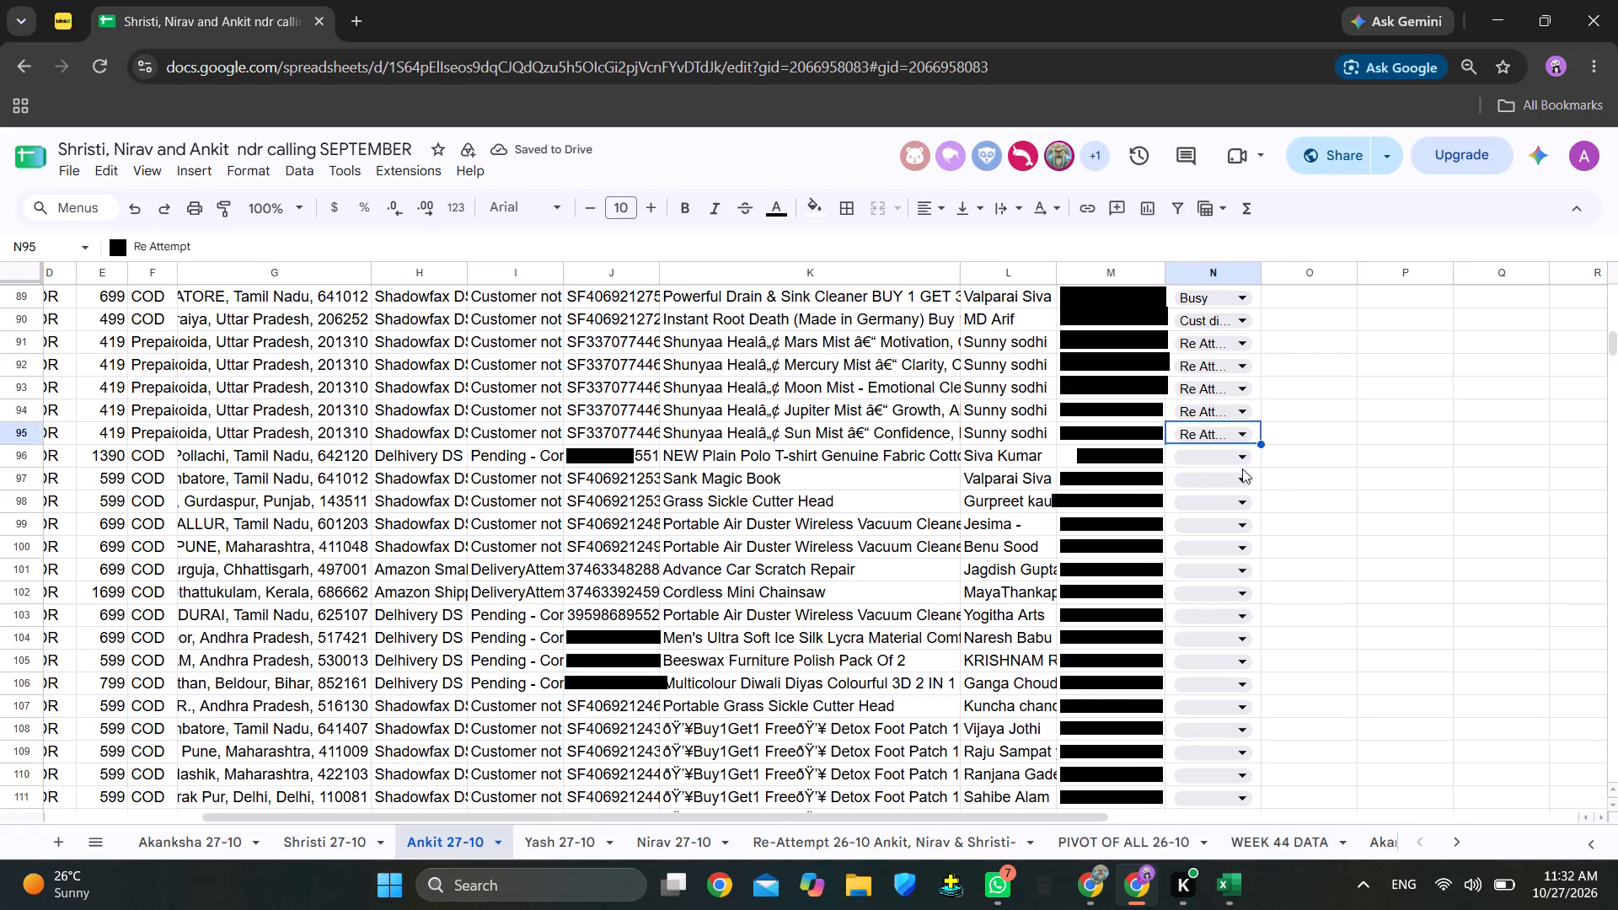
Look at the Nirav 27-10 sheet, then return to Ankit 27-10 and look over the orders below row 95.
left_click(678, 838)
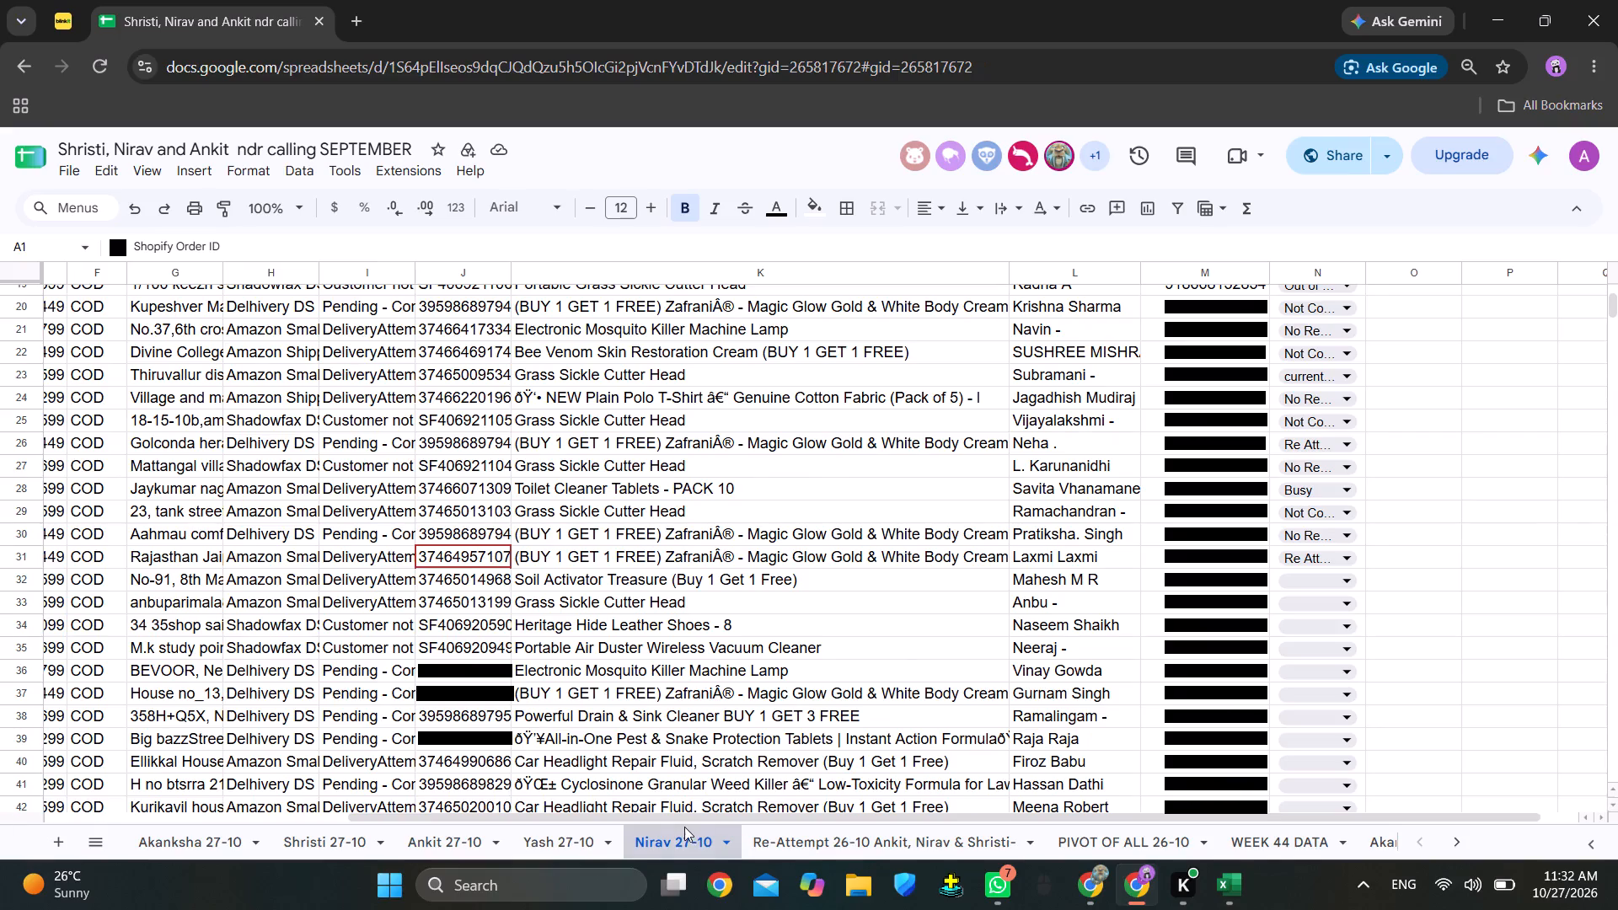
left_click(448, 854)
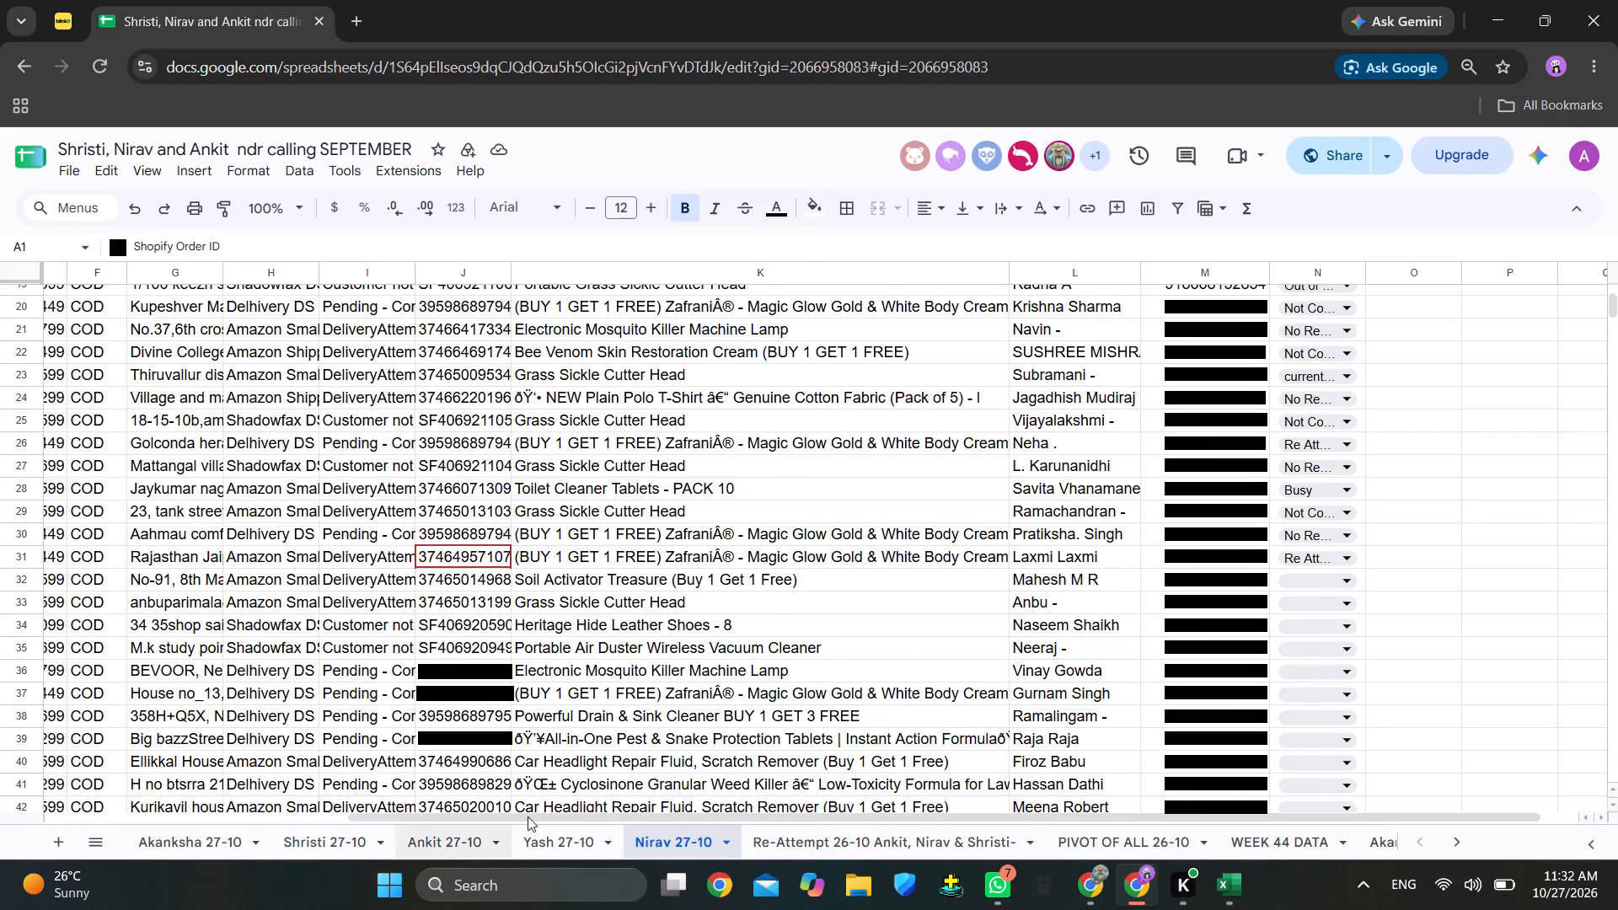
scroll(1333, 559, "down", 5)
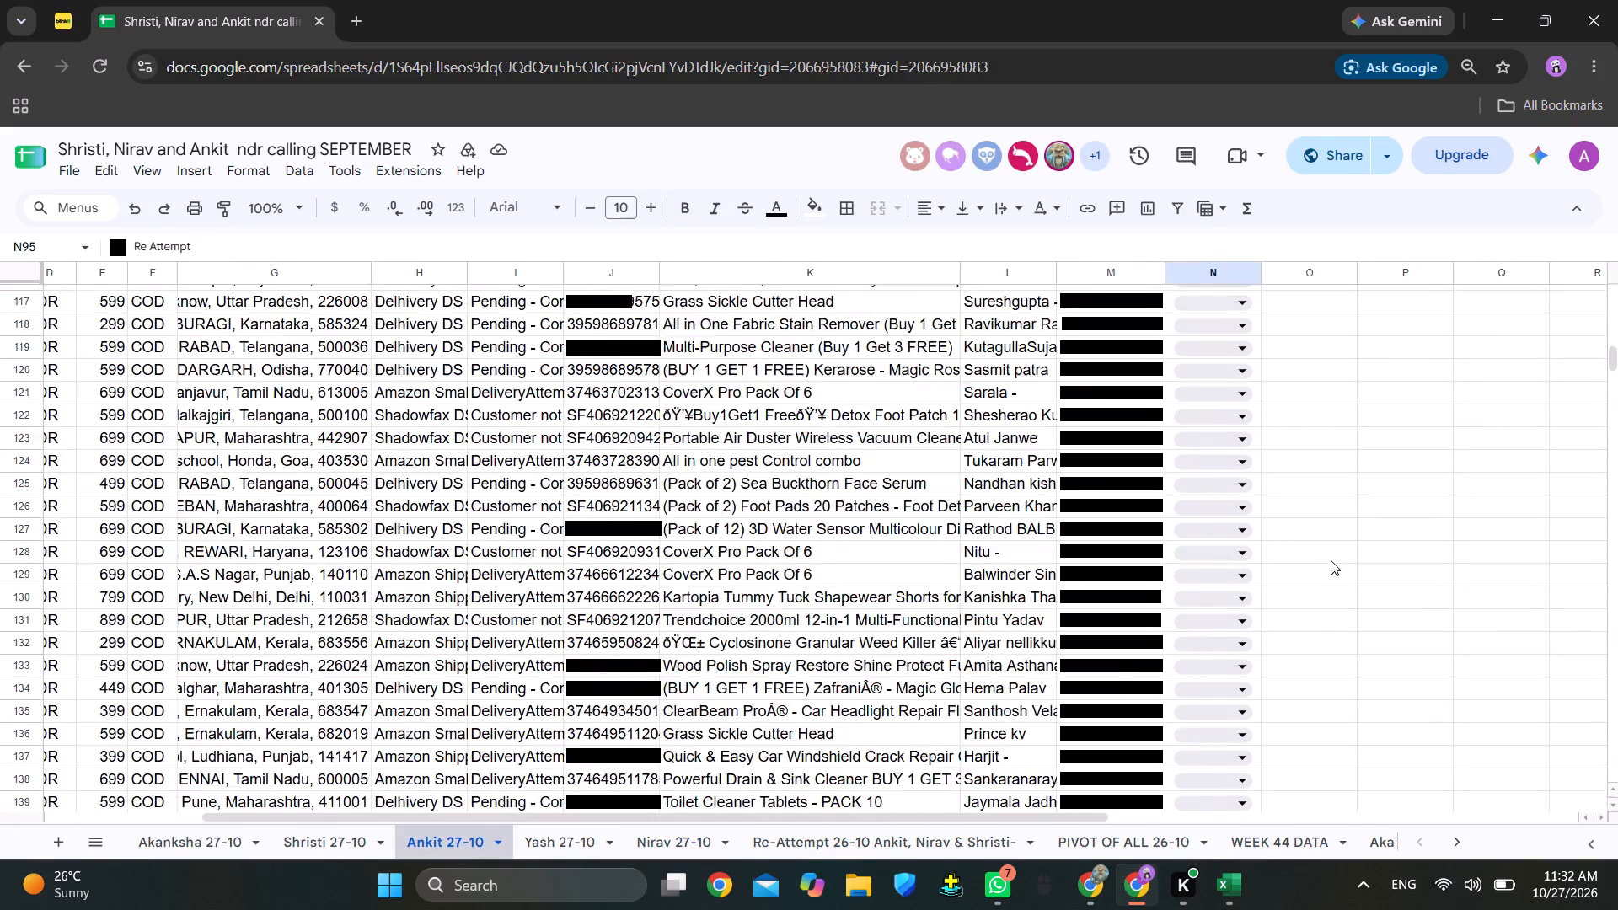
scroll(1331, 560, "down", 11)
scroll(1330, 560, "up", 6)
scroll(1332, 559, "down", 1)
scroll(1332, 559, "up", 2)
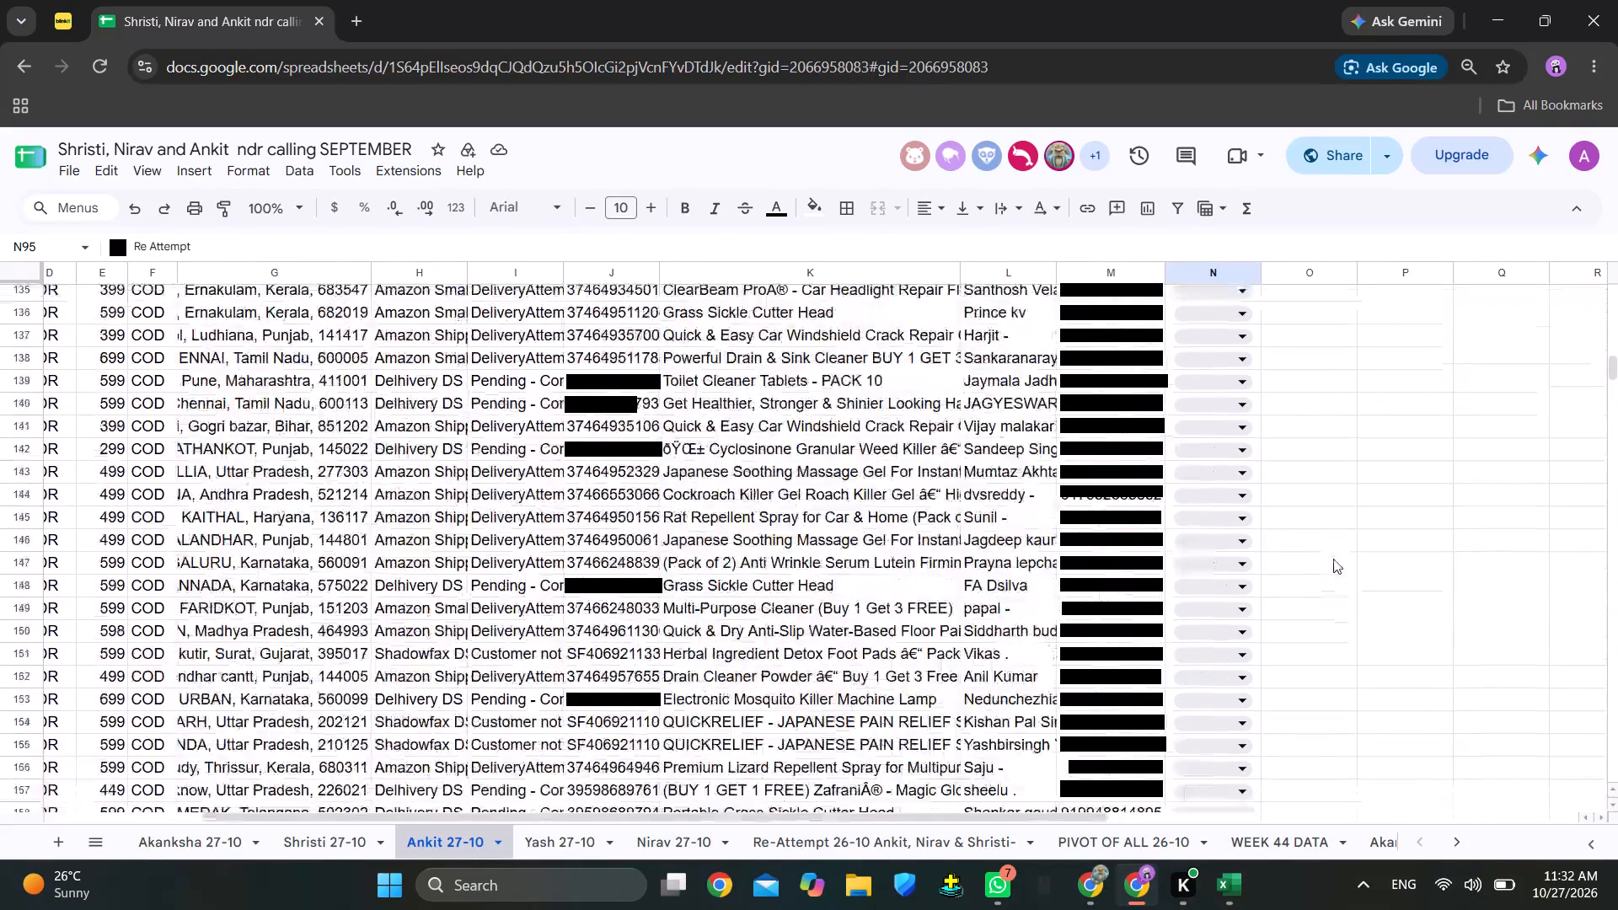
scroll(1333, 559, "up", 7)
scroll(1333, 559, "down", 1)
scroll(1333, 559, "up", 3)
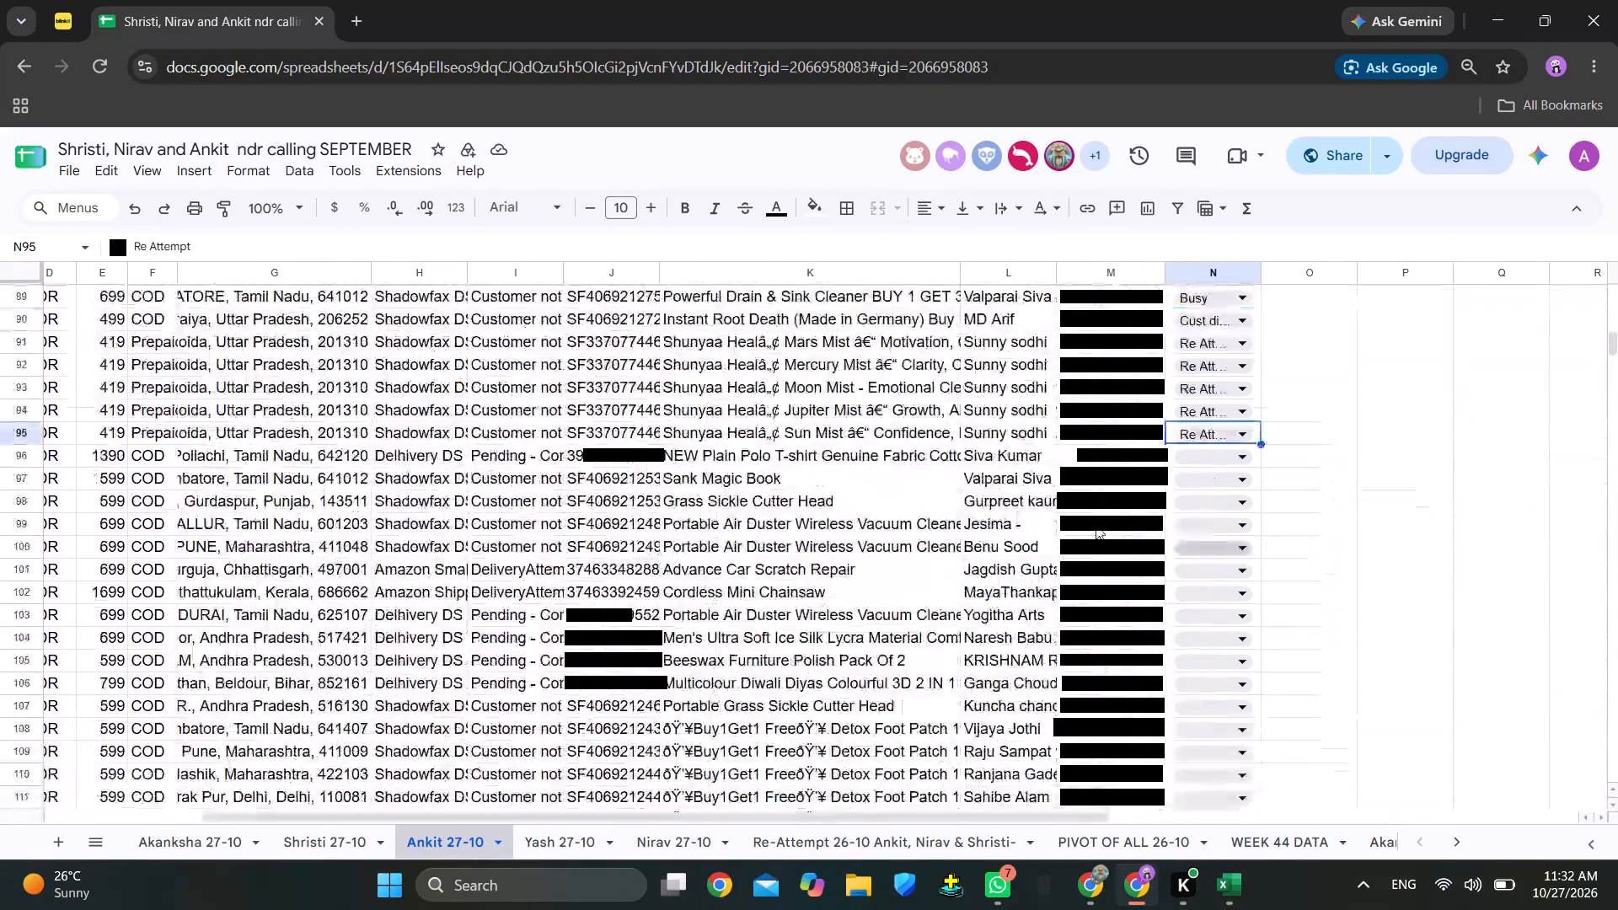
Check the phone number and customer name for the Plain Polo T-shirt order in row 96 and set its call status to "Out of Coverage Area".
left_click(1138, 453)
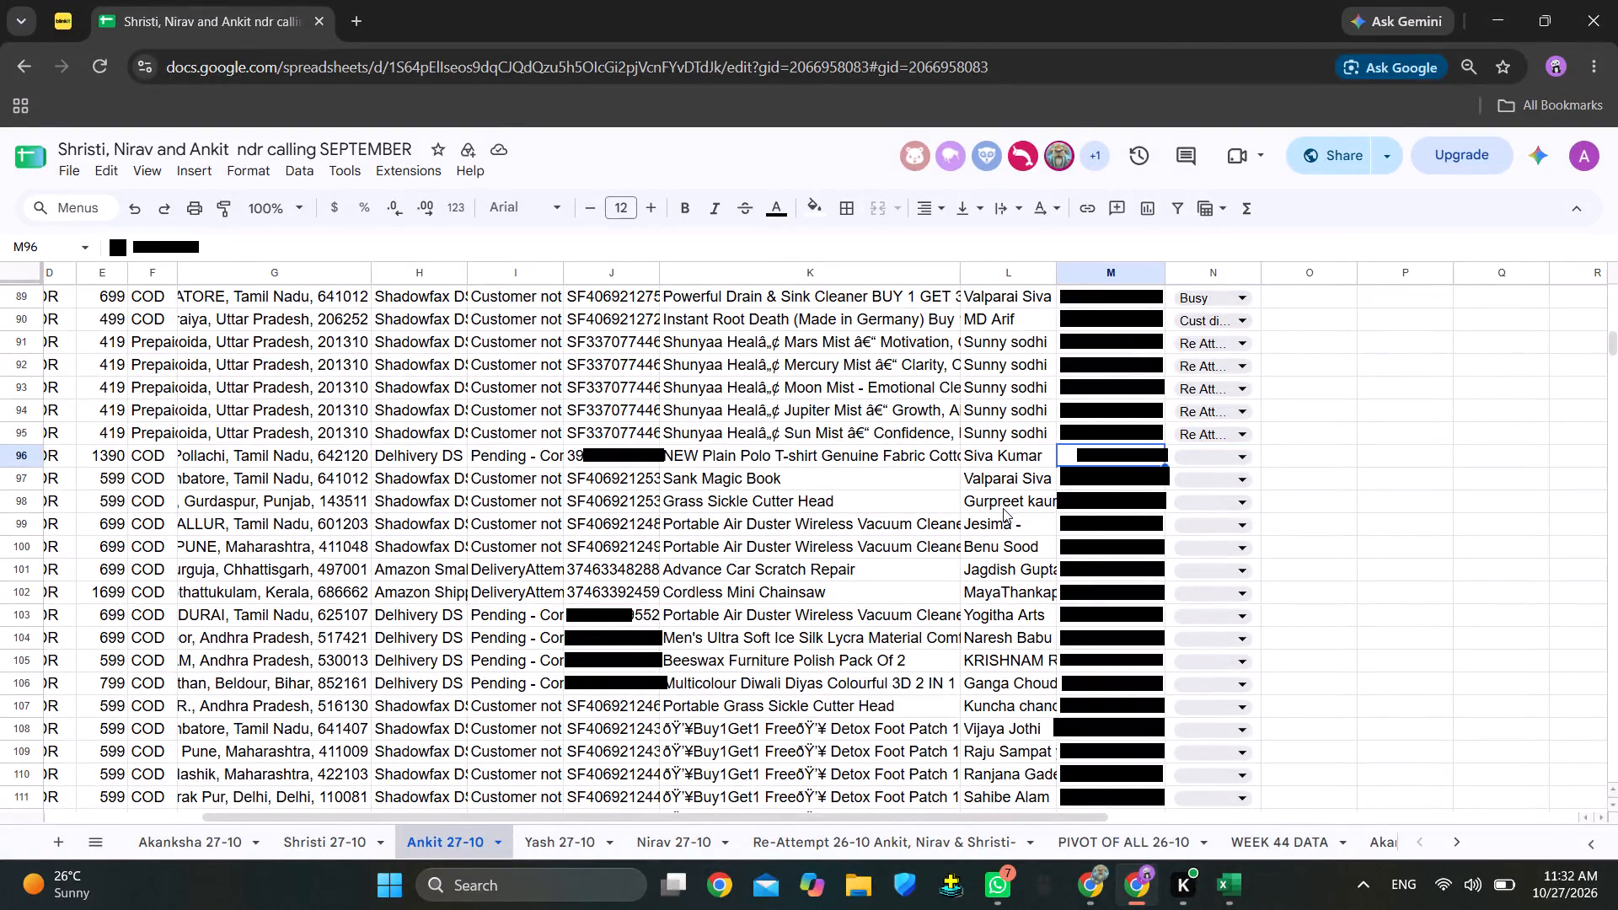
left_click(1035, 453)
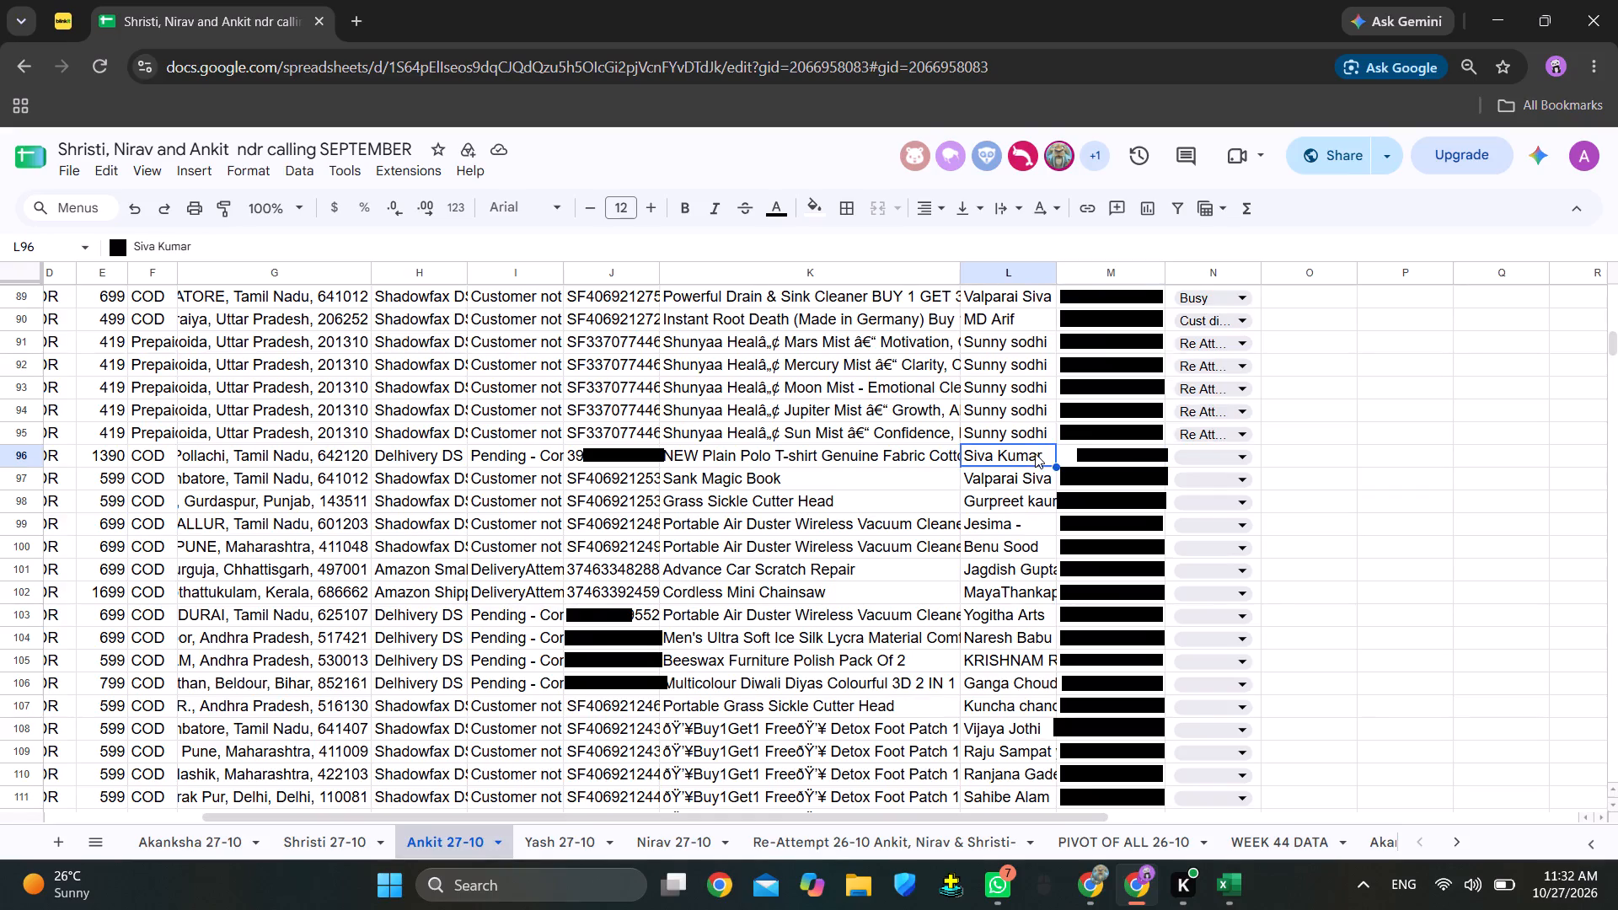
left_click(1197, 457)
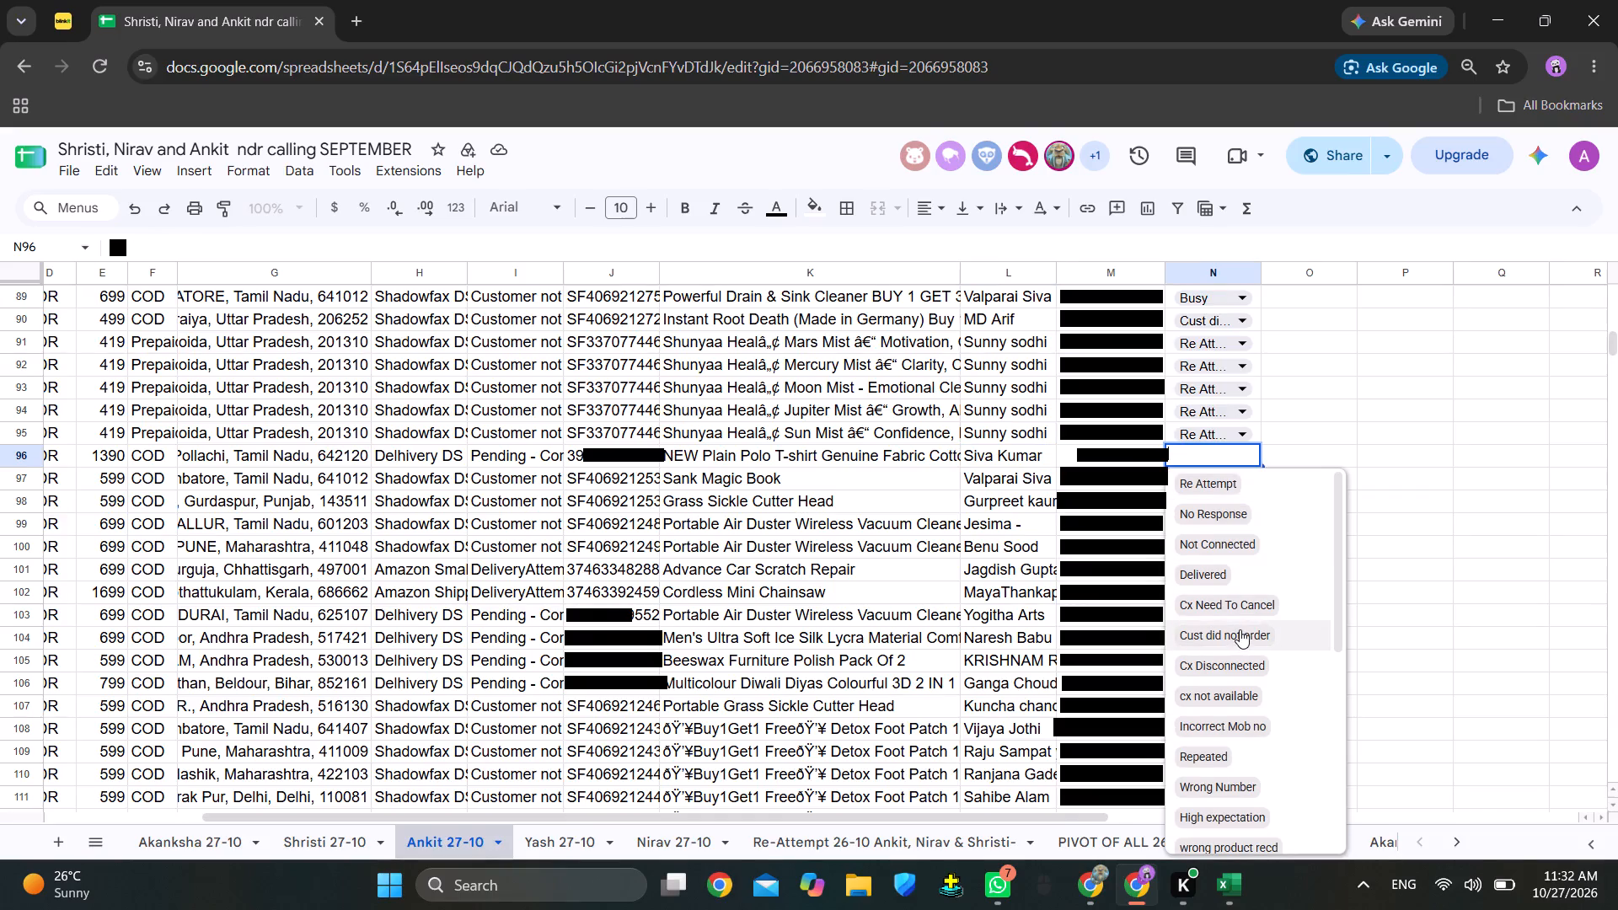
scroll(1240, 629, "down", 3)
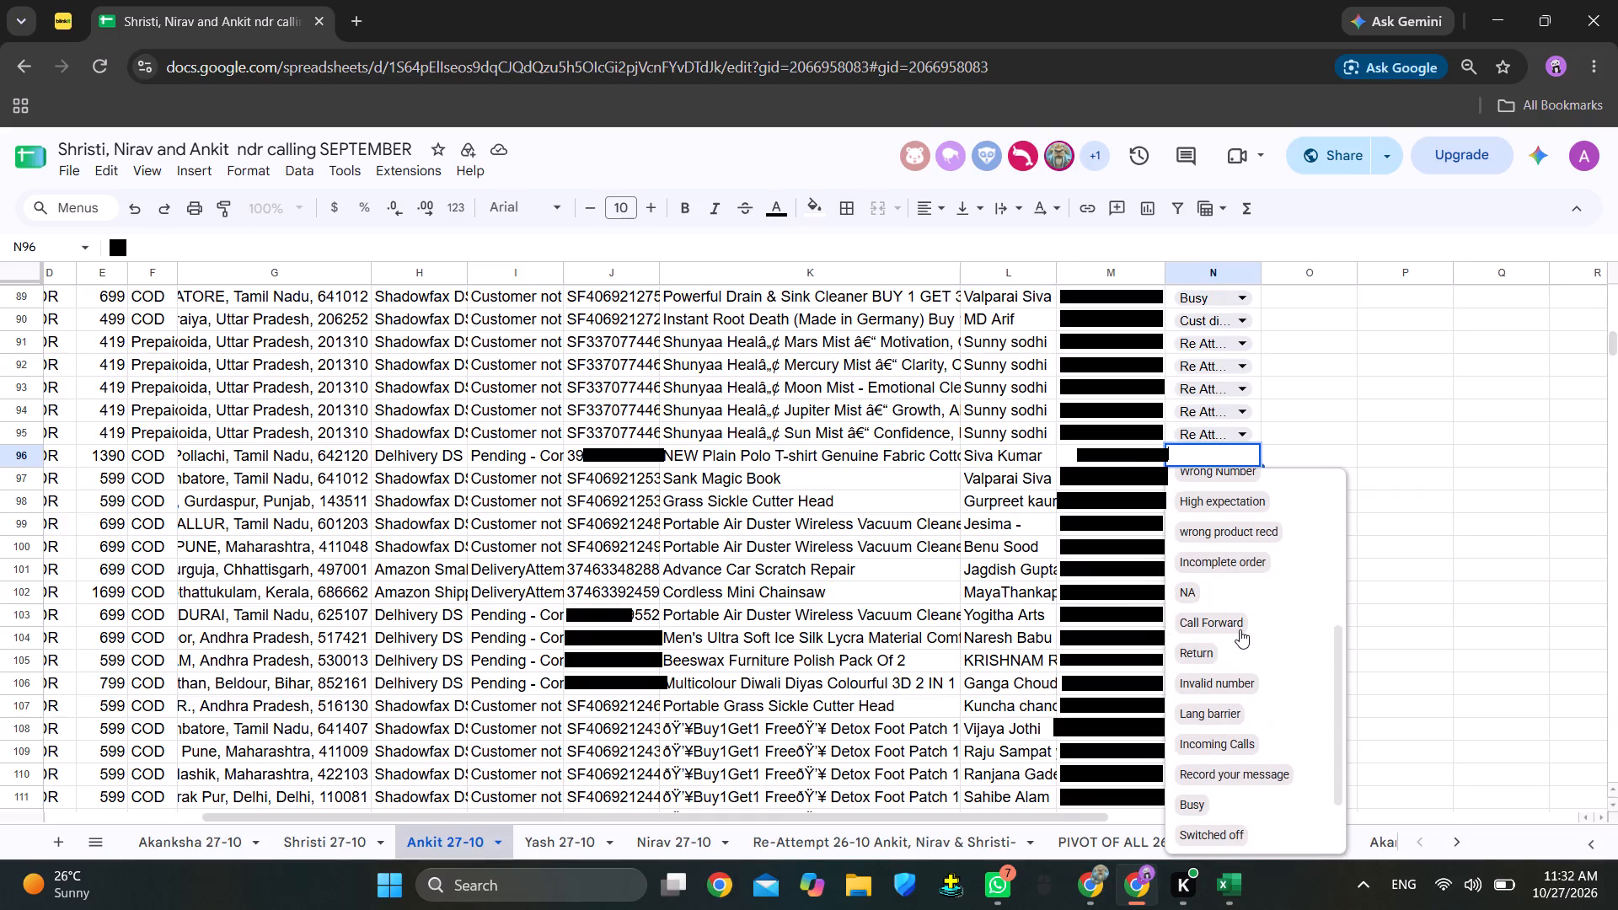
scroll(1241, 626, "down", 4)
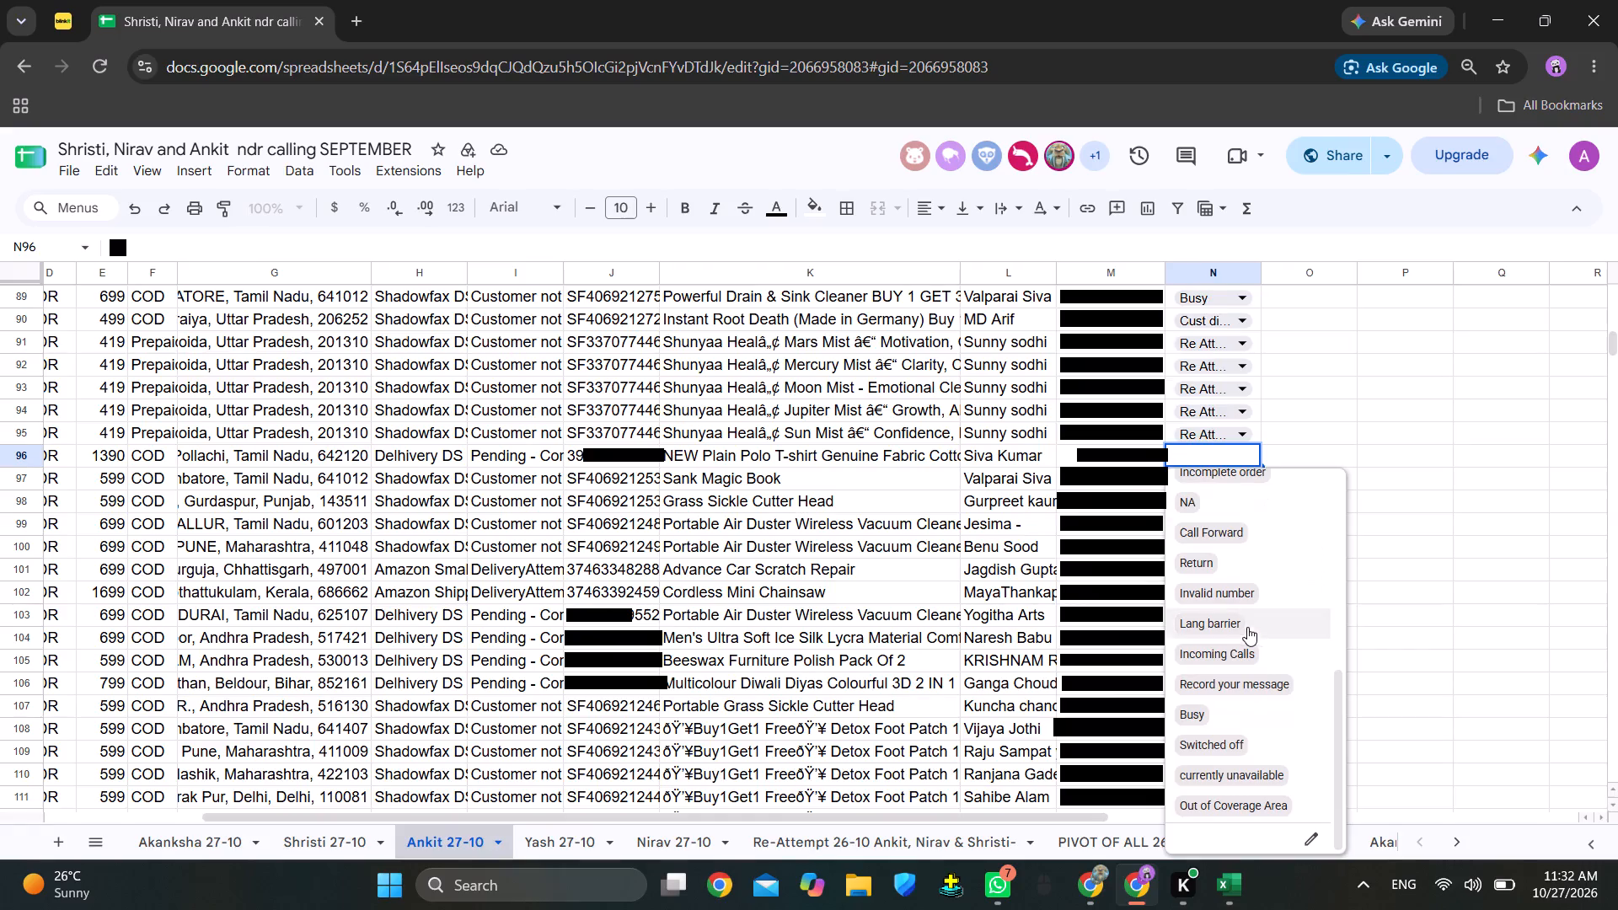
left_click(1227, 802)
Check the phone number and customer name for the Sank Magic Book order in row 97 and set its call status to "Not Connected".
left_click(1109, 473)
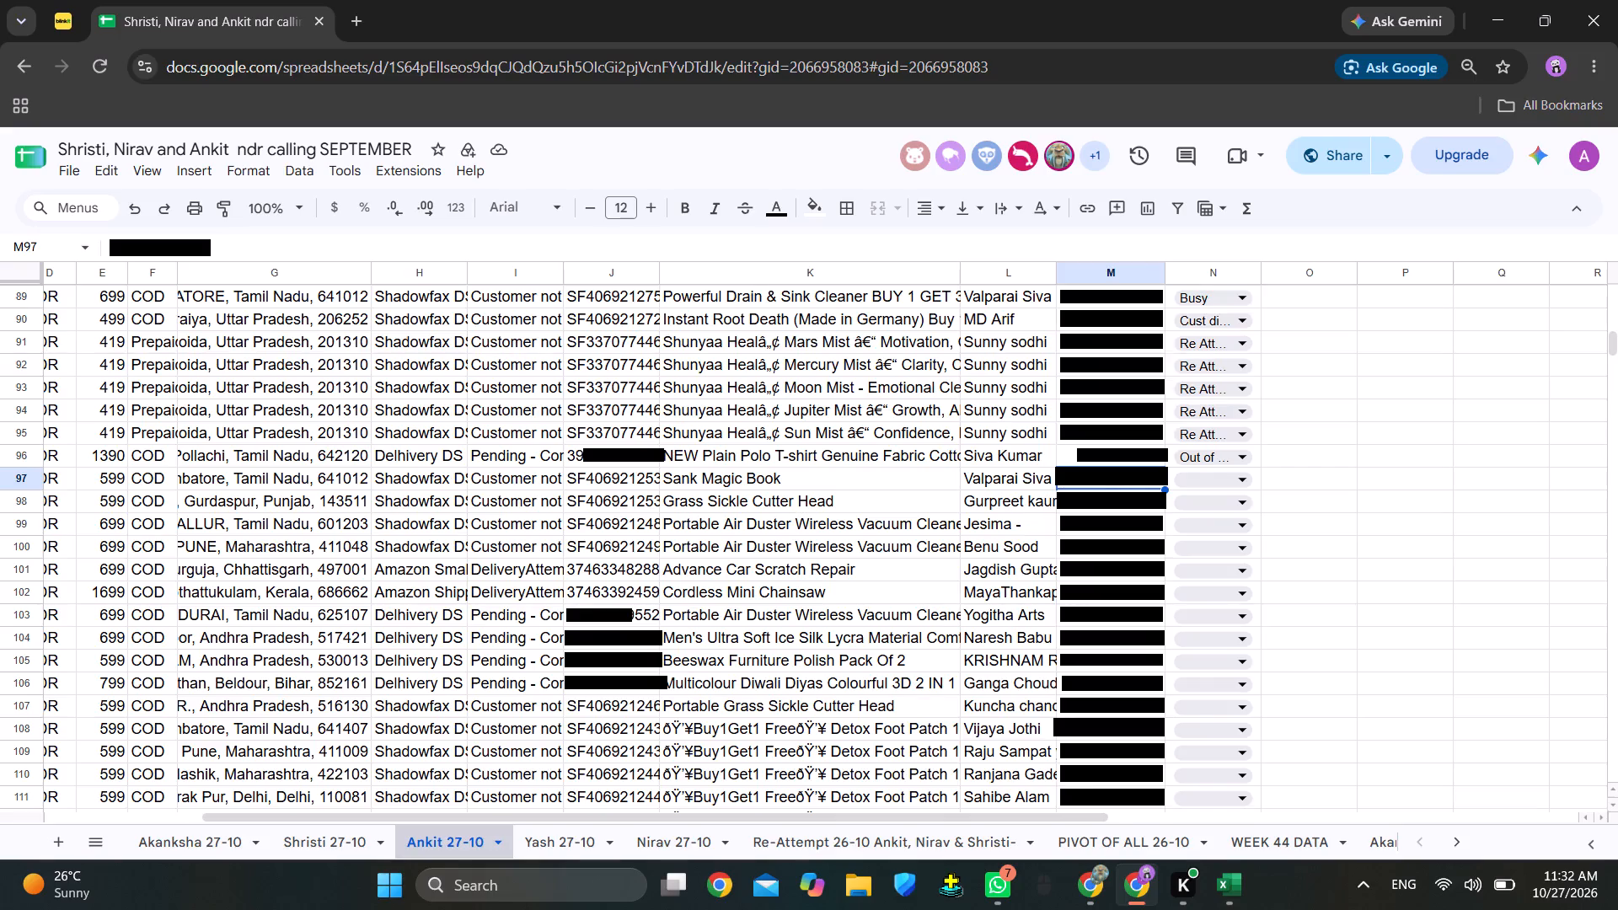
left_click(1040, 476)
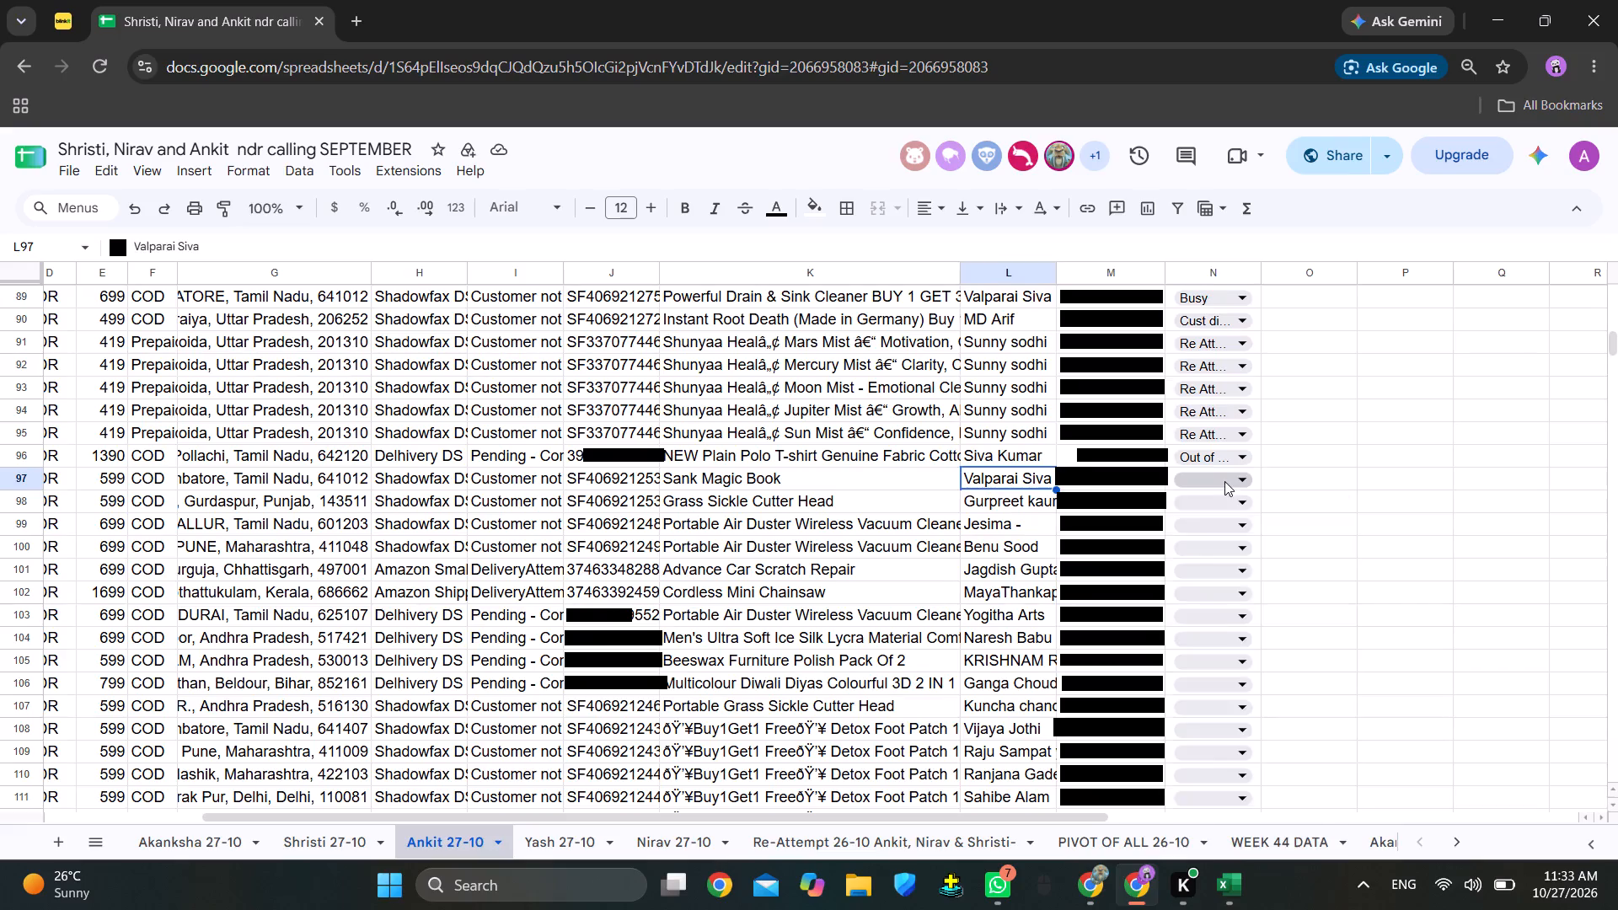
left_click(1224, 481)
left_click(1223, 563)
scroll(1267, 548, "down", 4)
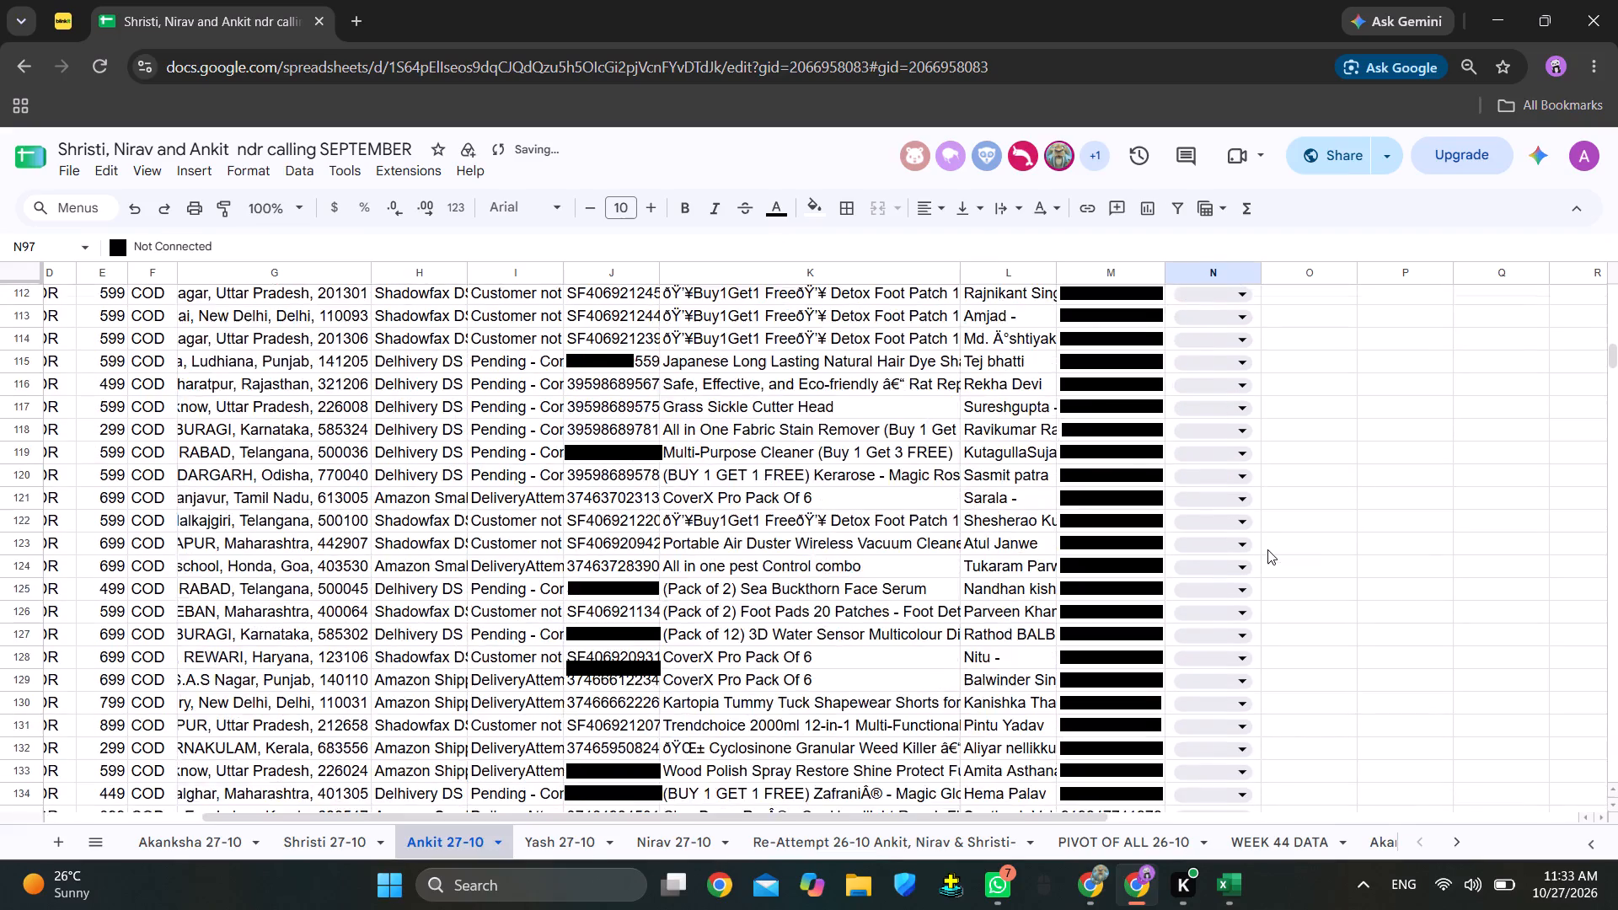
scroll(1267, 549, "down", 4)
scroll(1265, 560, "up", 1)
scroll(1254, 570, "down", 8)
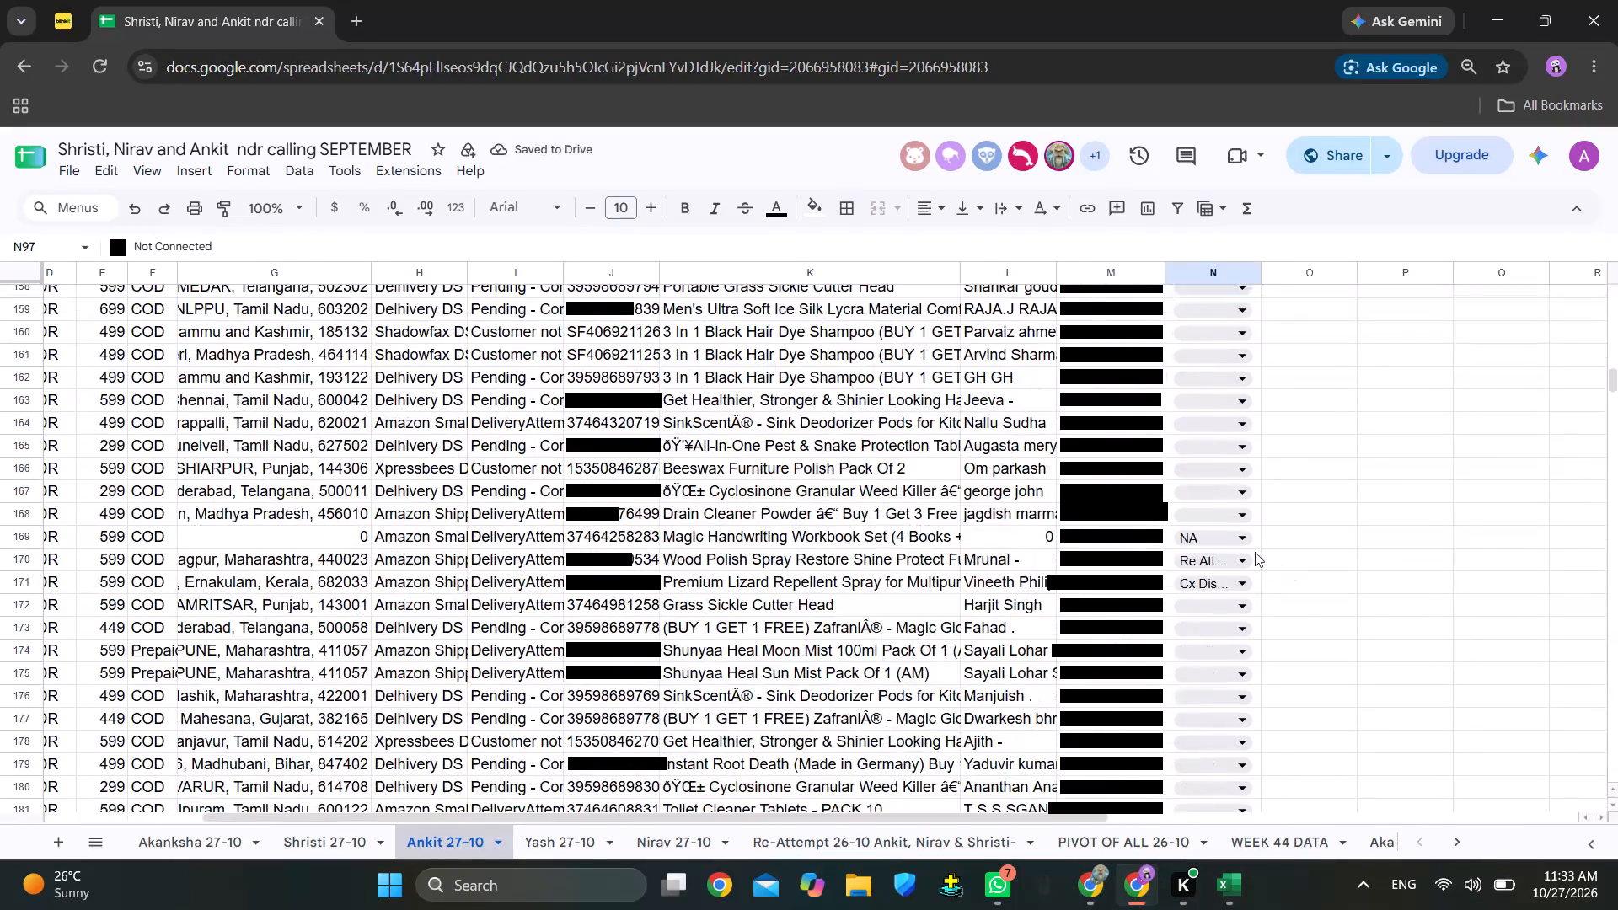
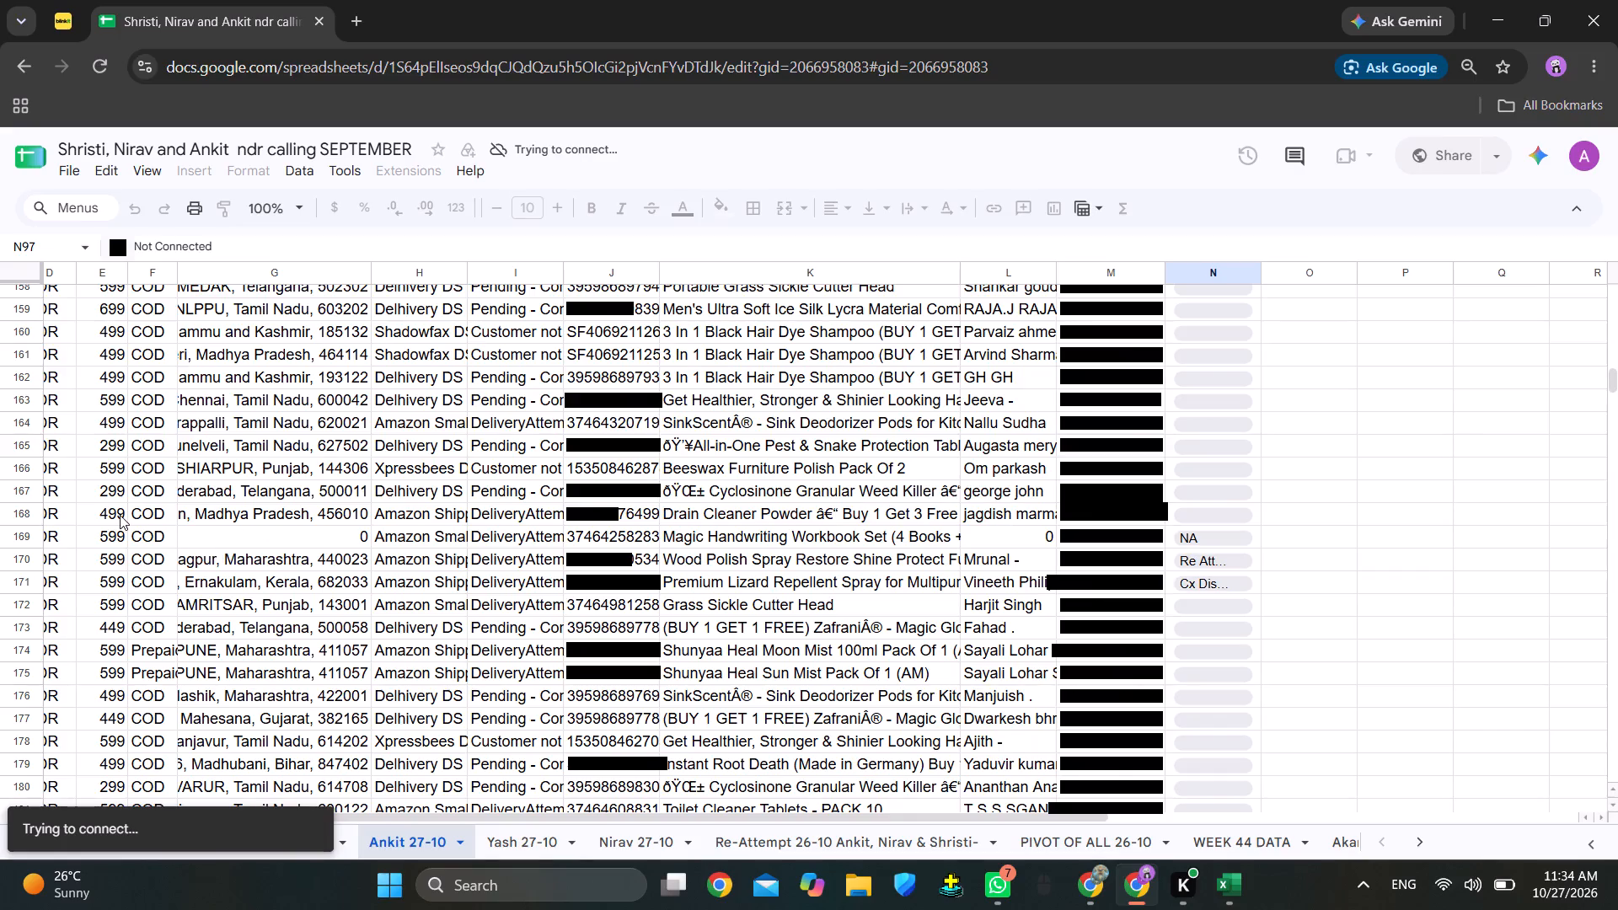
Set the column N call status to "Cx Need To Cancel" for the Drain Cleaner Powder order in row 168.
left_click(1218, 518)
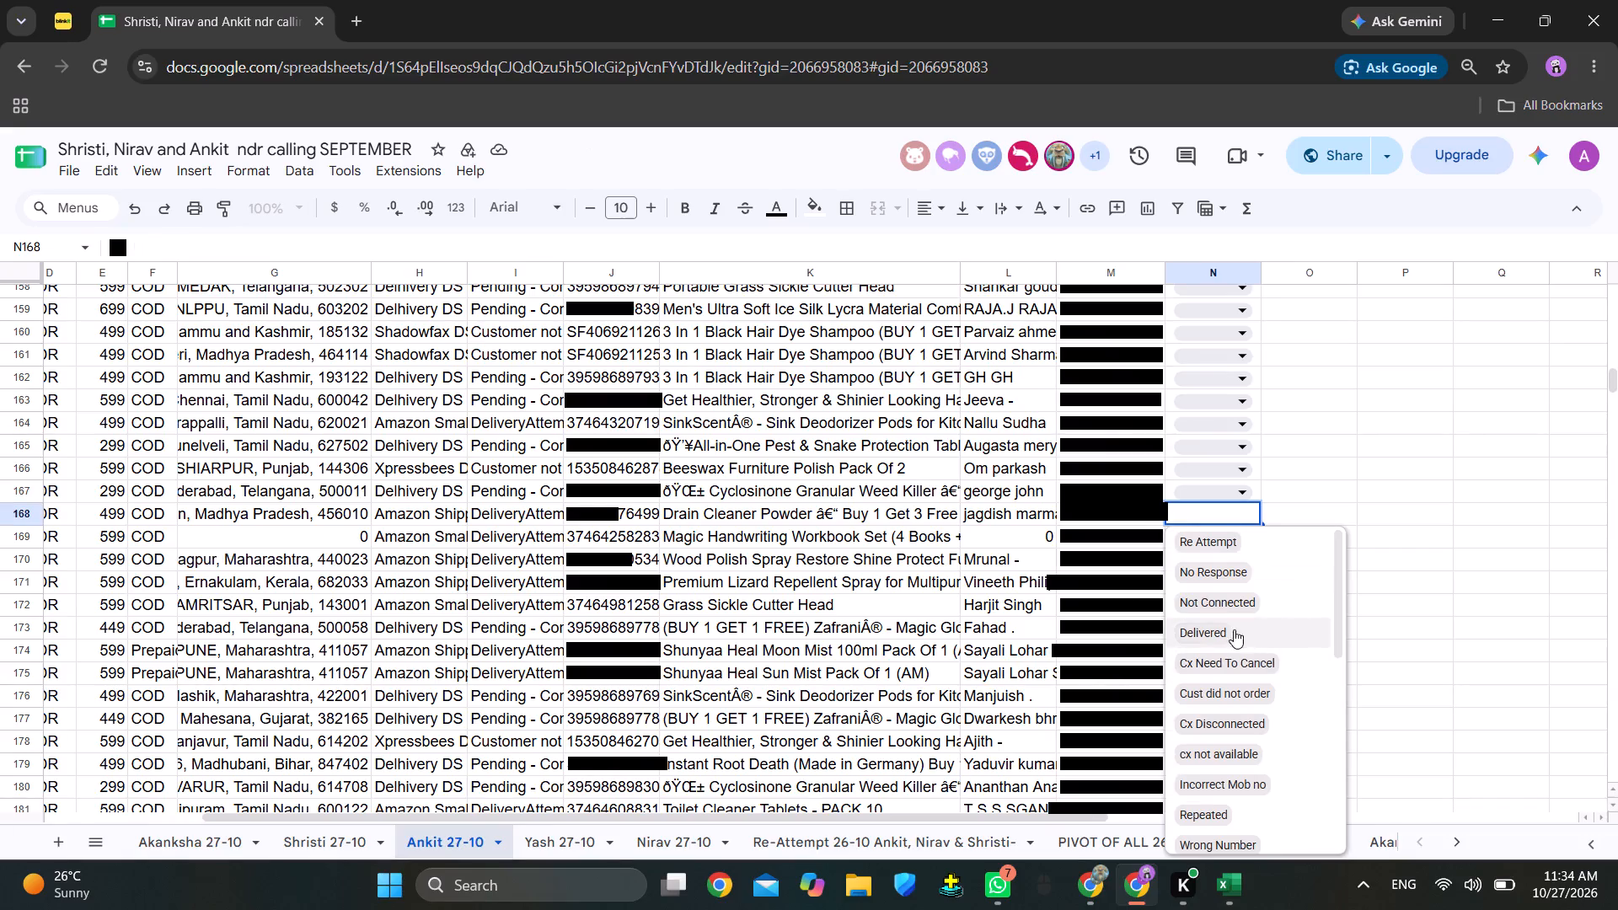
left_click(1249, 665)
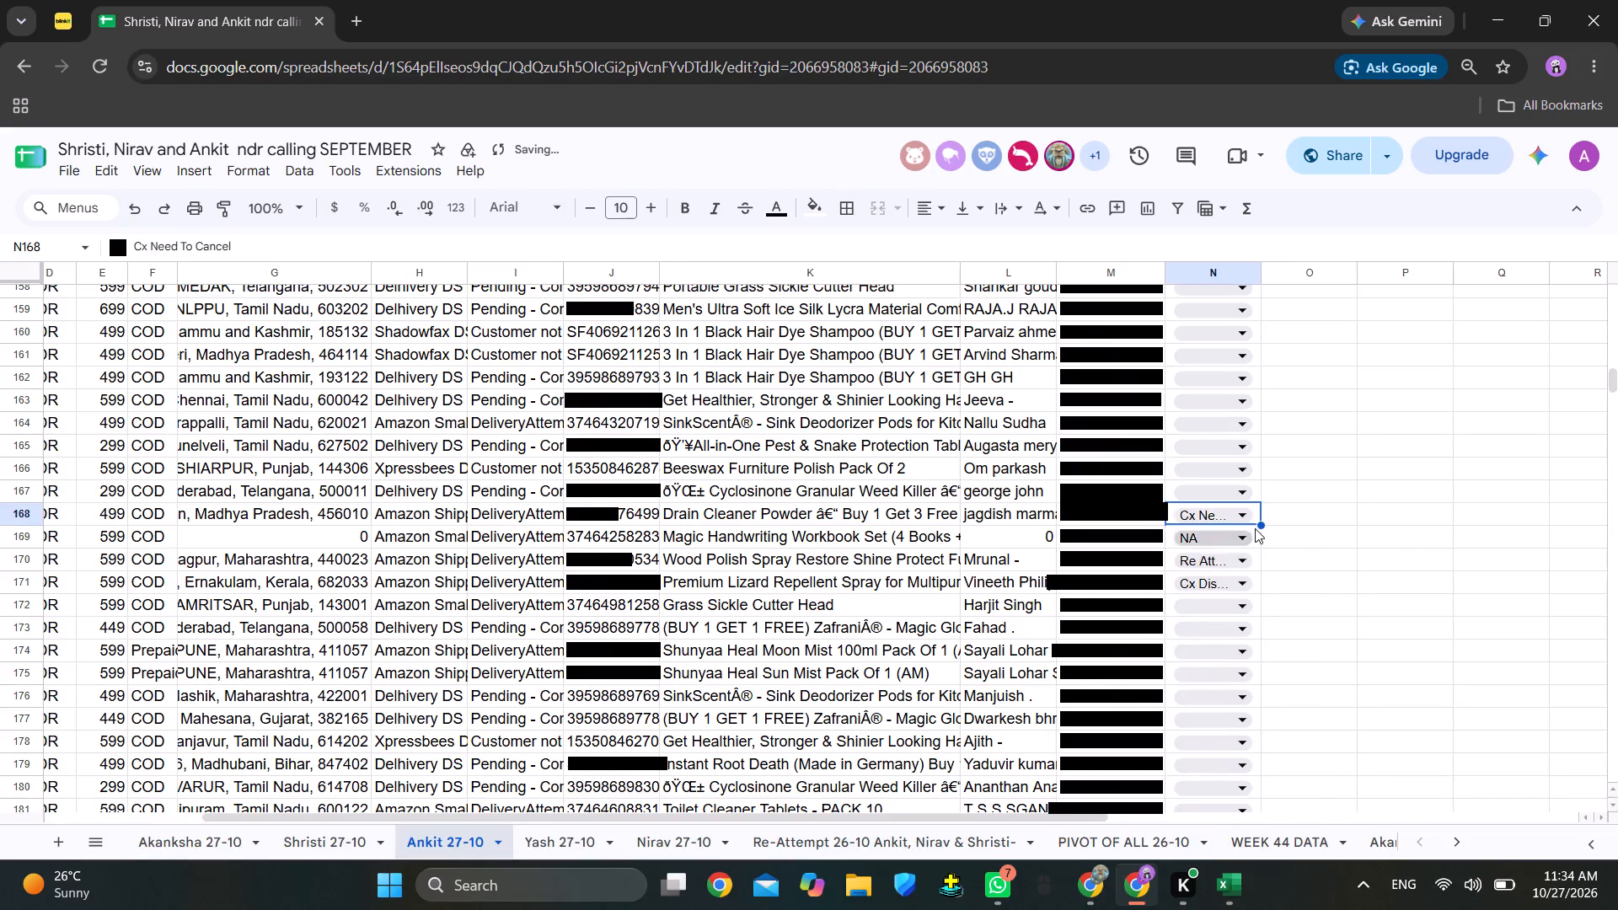
Check the phone number and customer name for the Grass Sickle Cutter Head order in row 98.
scroll(1256, 528, "up", 11)
scroll(1258, 527, "down", 1)
scroll(1258, 527, "up", 5)
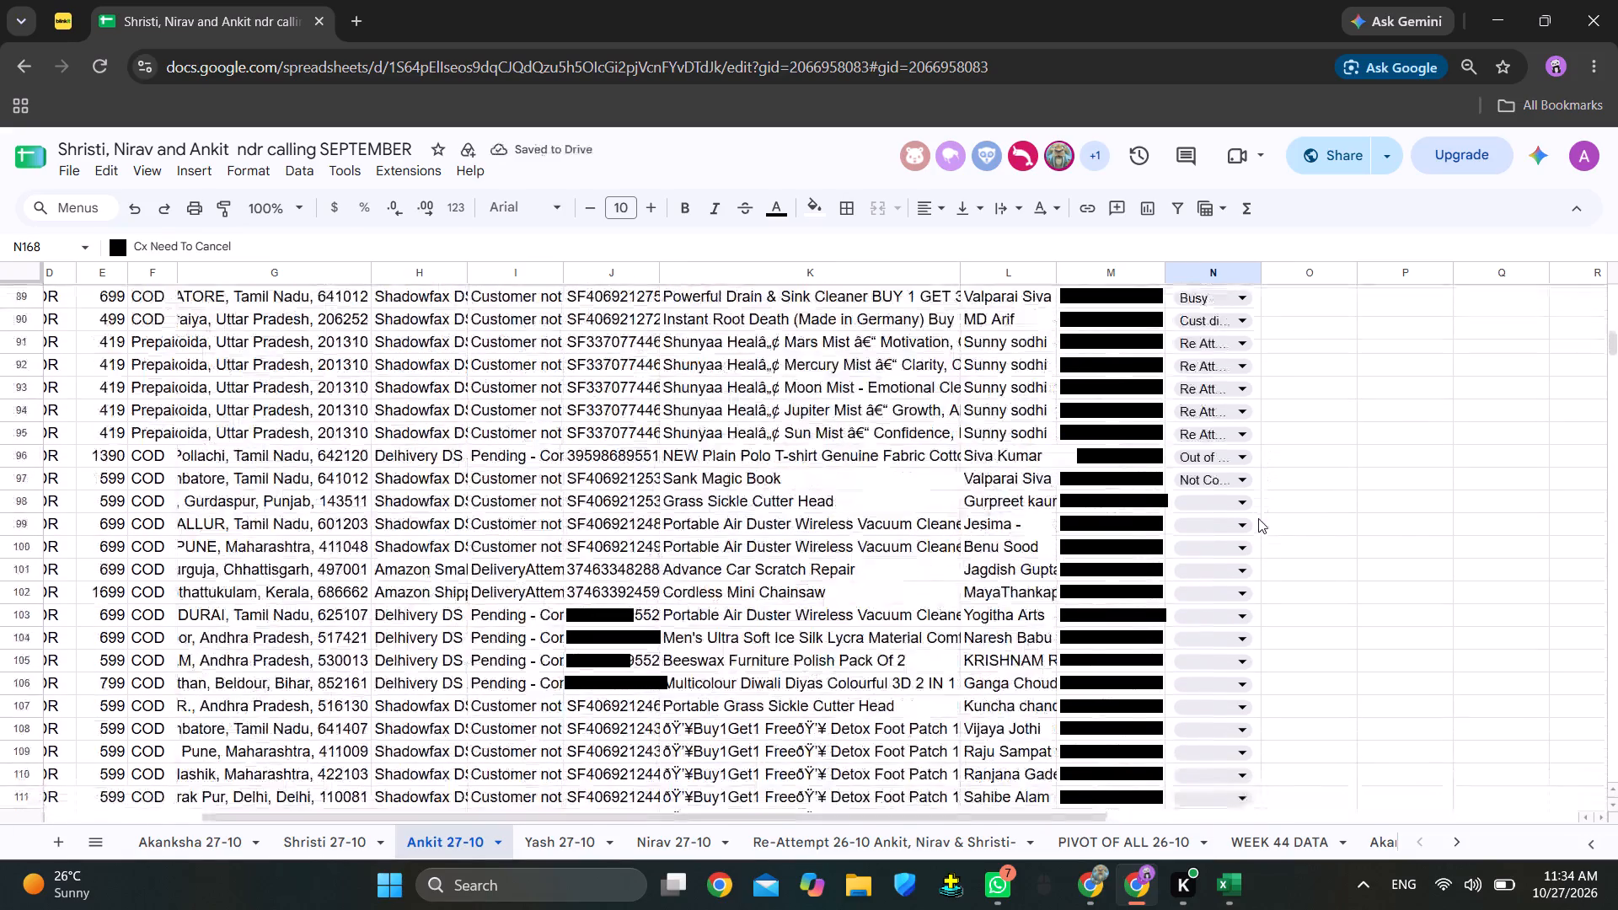
left_click(1106, 502)
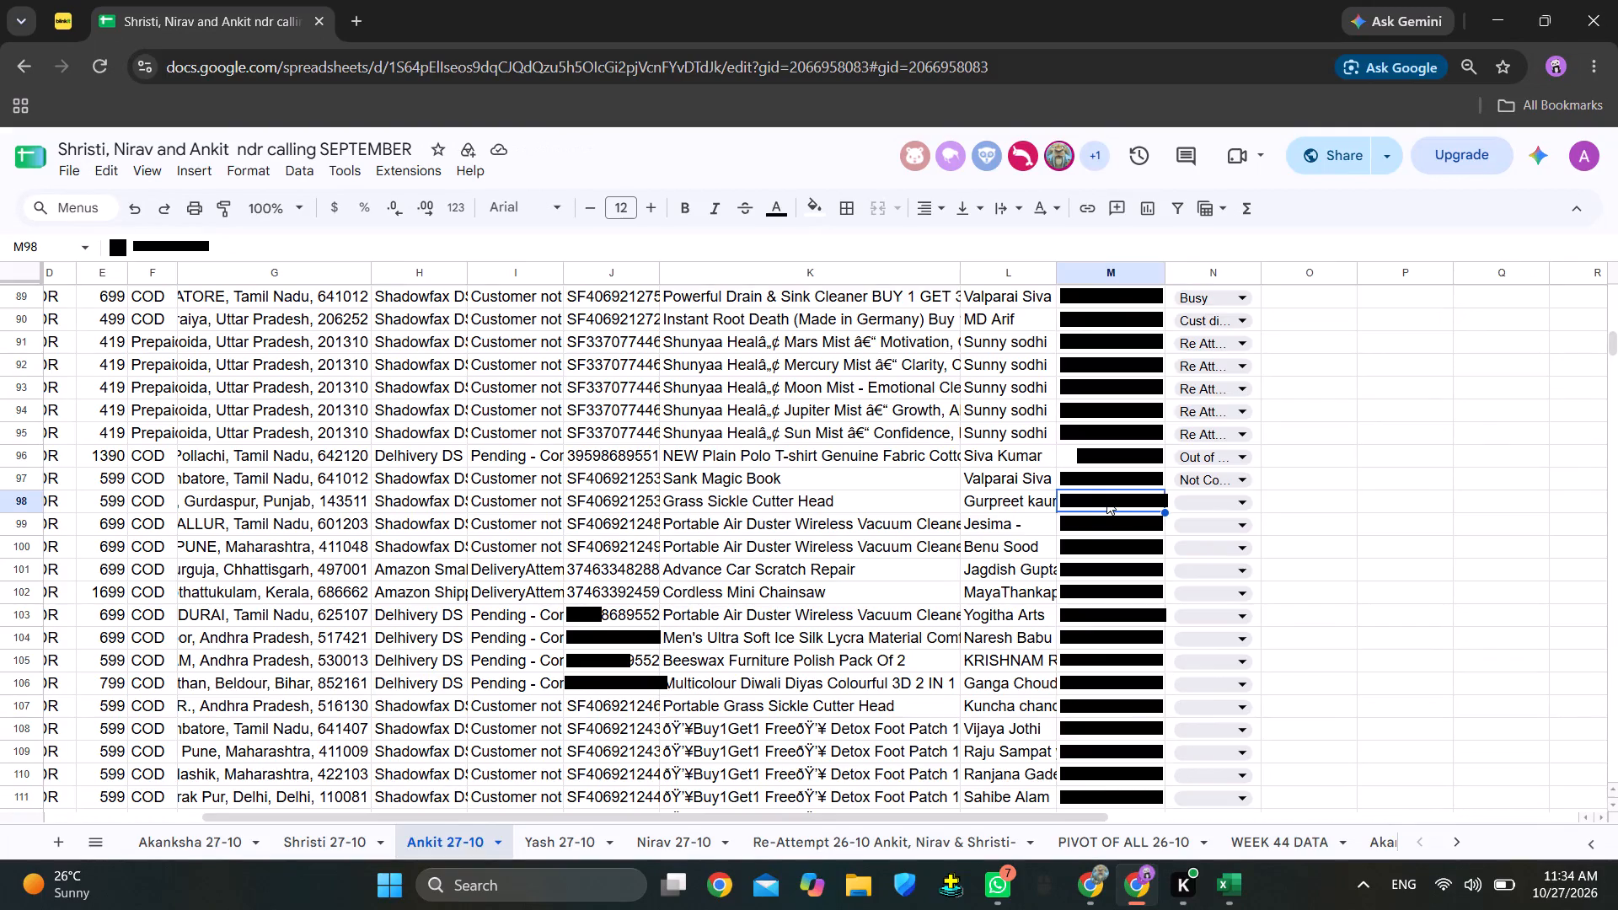
left_click(1036, 505)
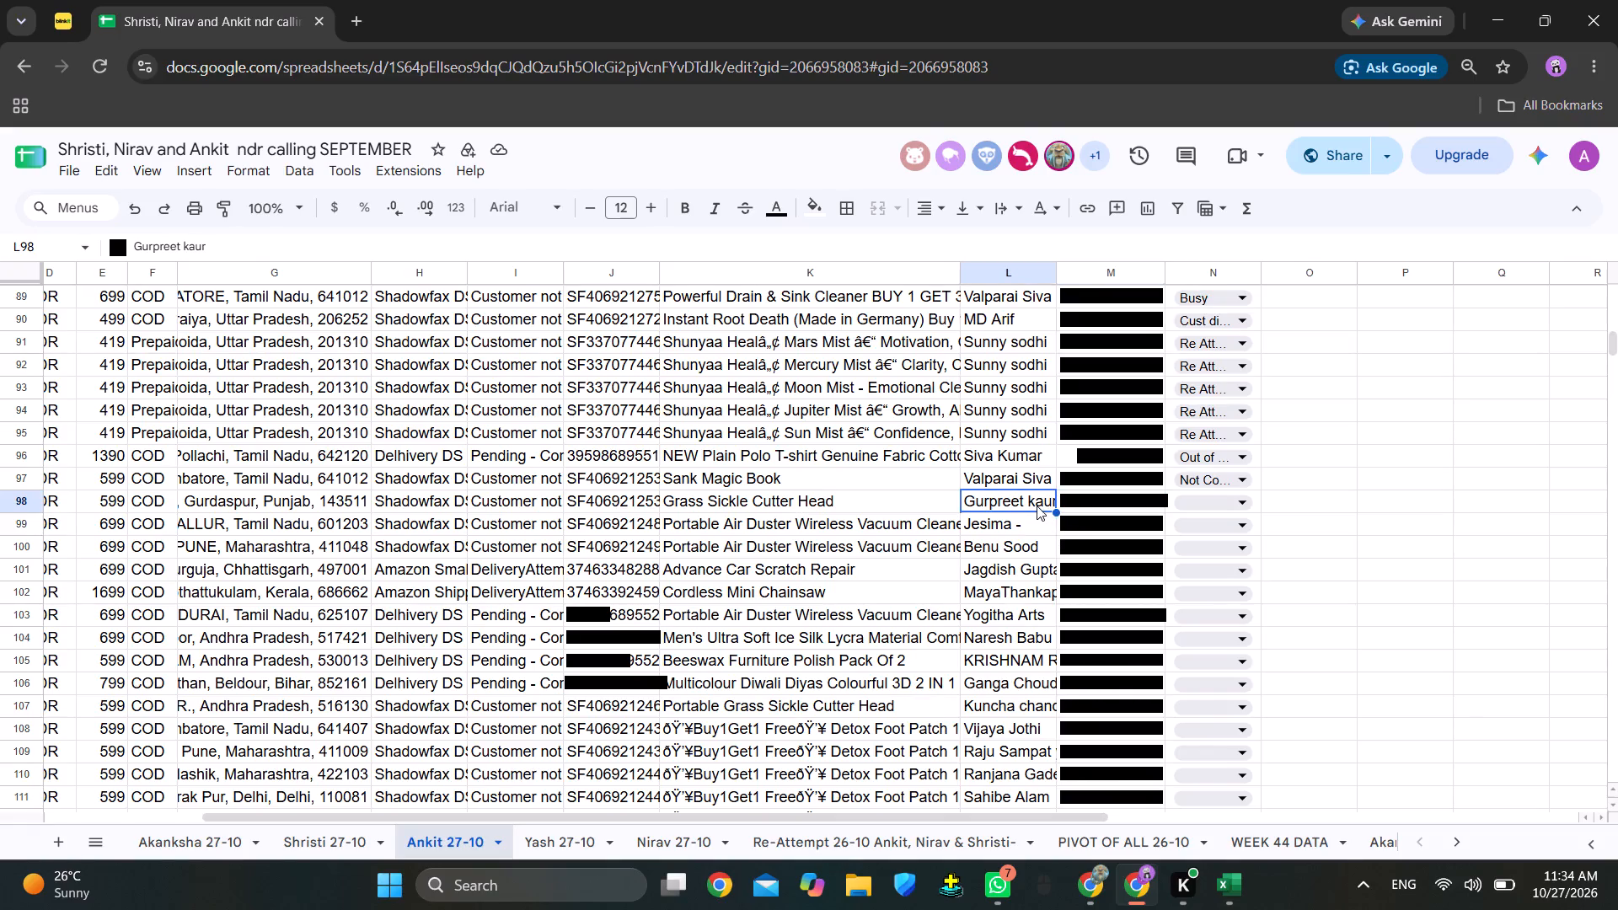
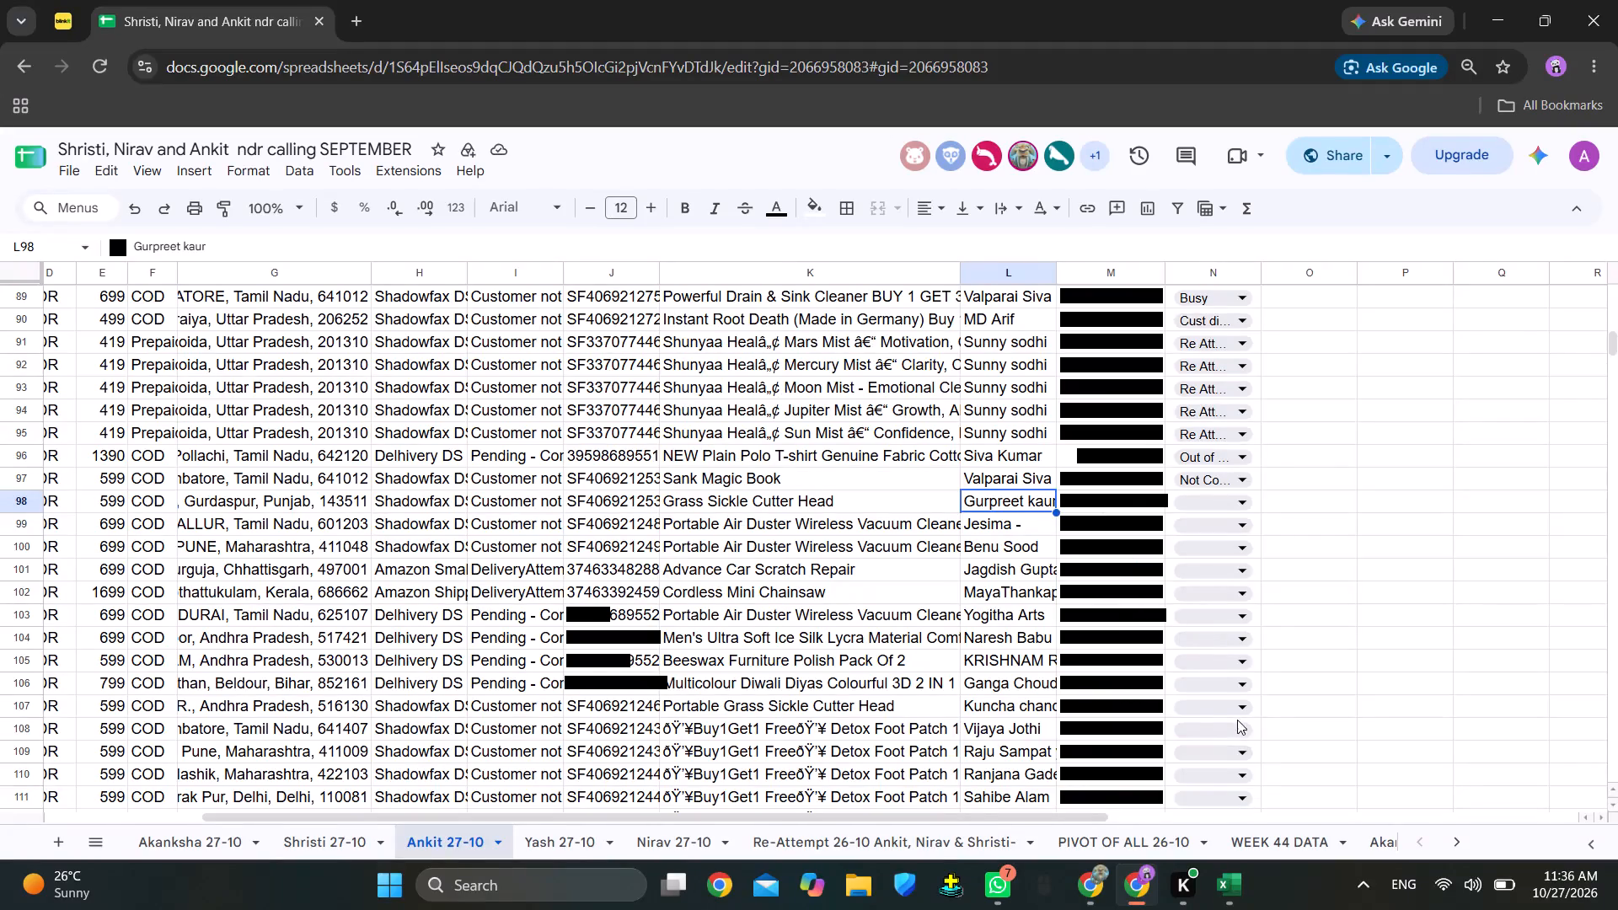
Set the column N call status to "No Response" for the Grass Sickle Cutter Head order in row 98.
left_click(1219, 506)
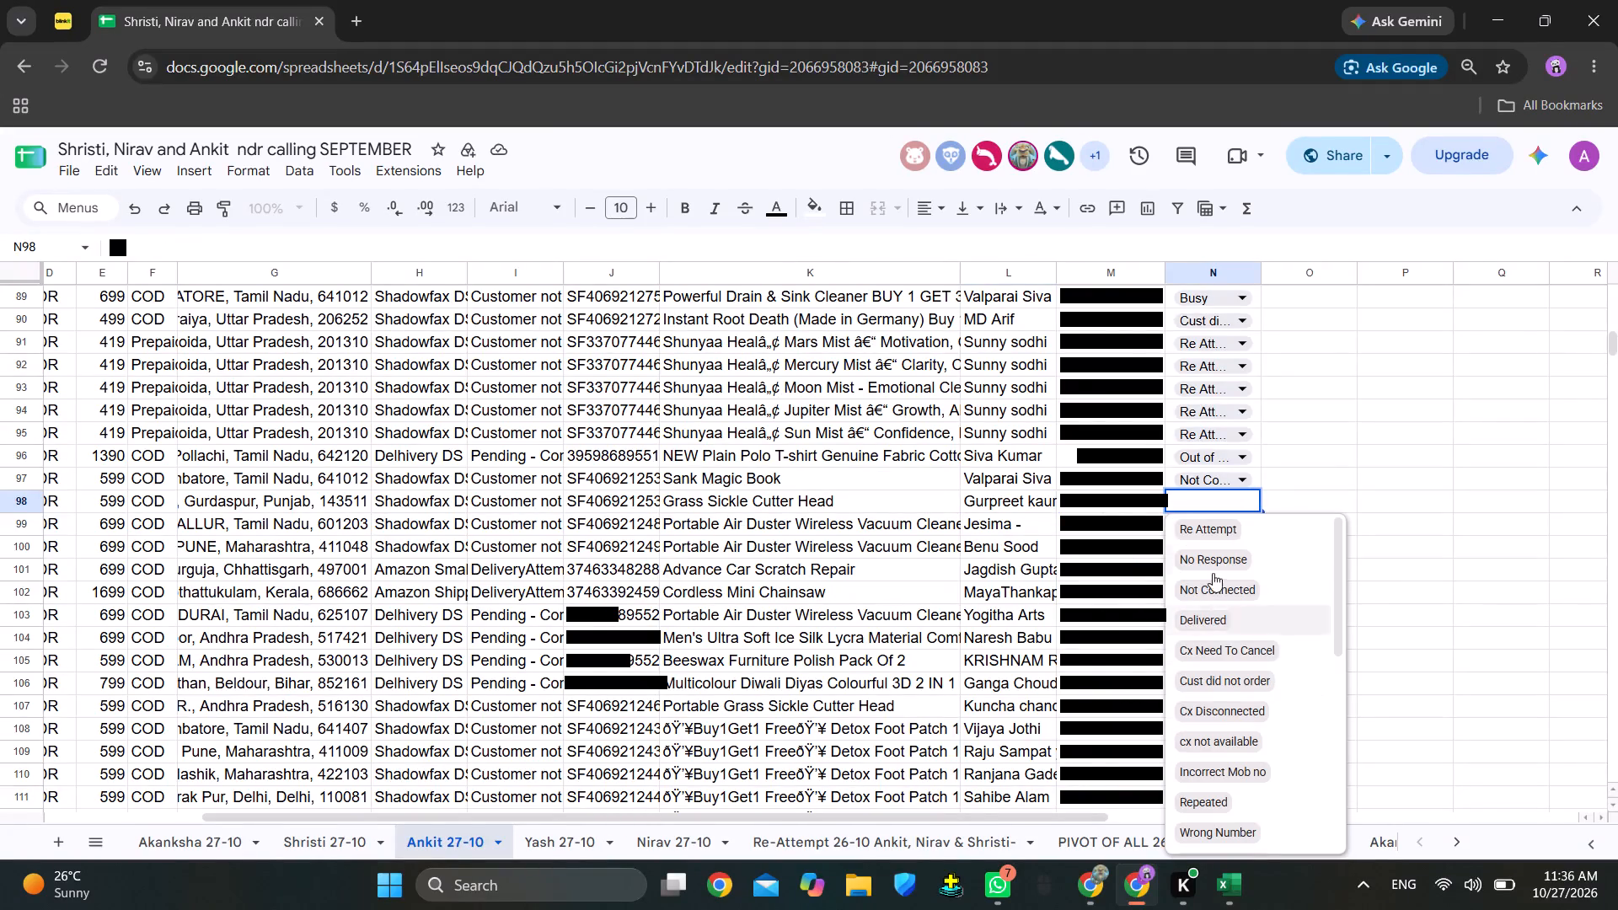
left_click(1219, 559)
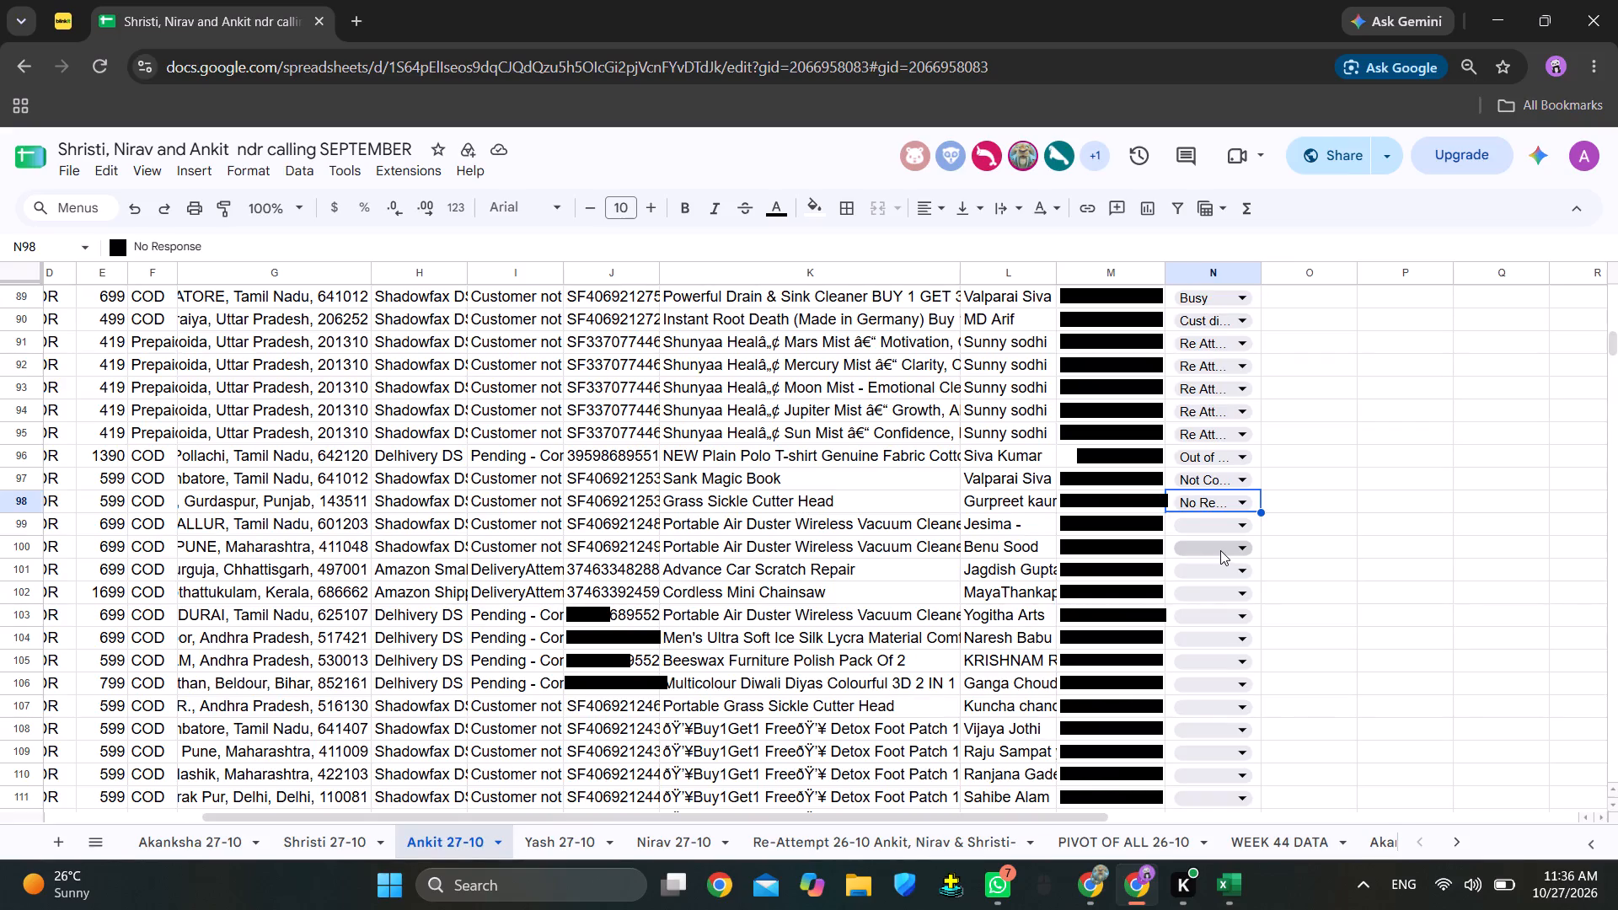
Look over the recorded call statuses on the Nirav, Yash, Akanksha and Shristi 27-10 sheets.
scroll(1287, 568, "down", 11)
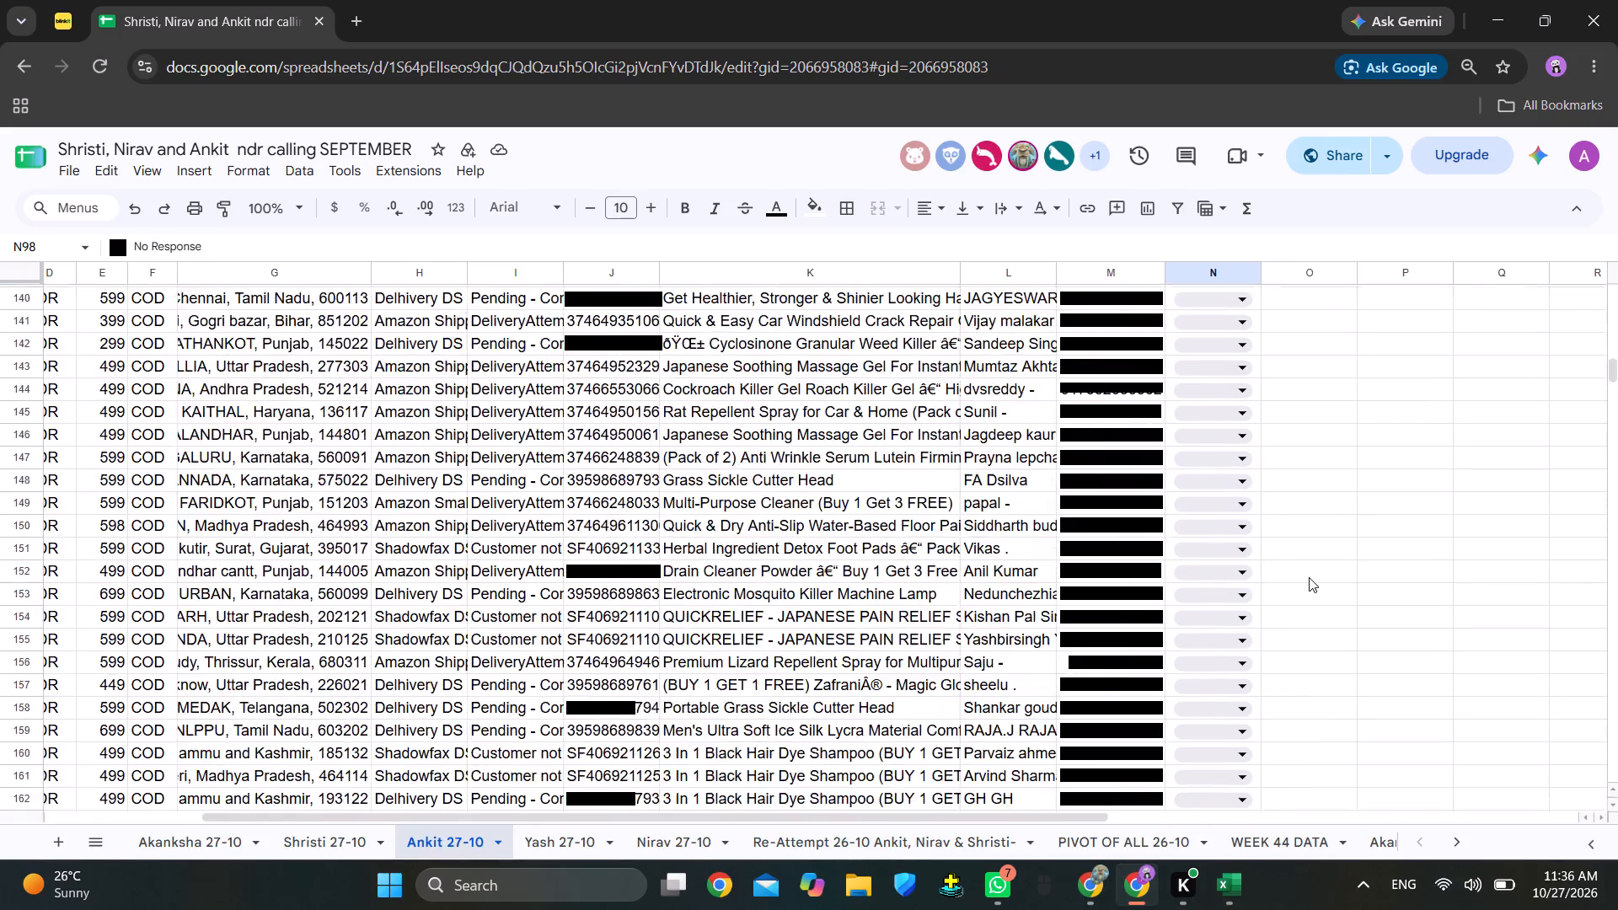
scroll(1309, 576, "down", 4)
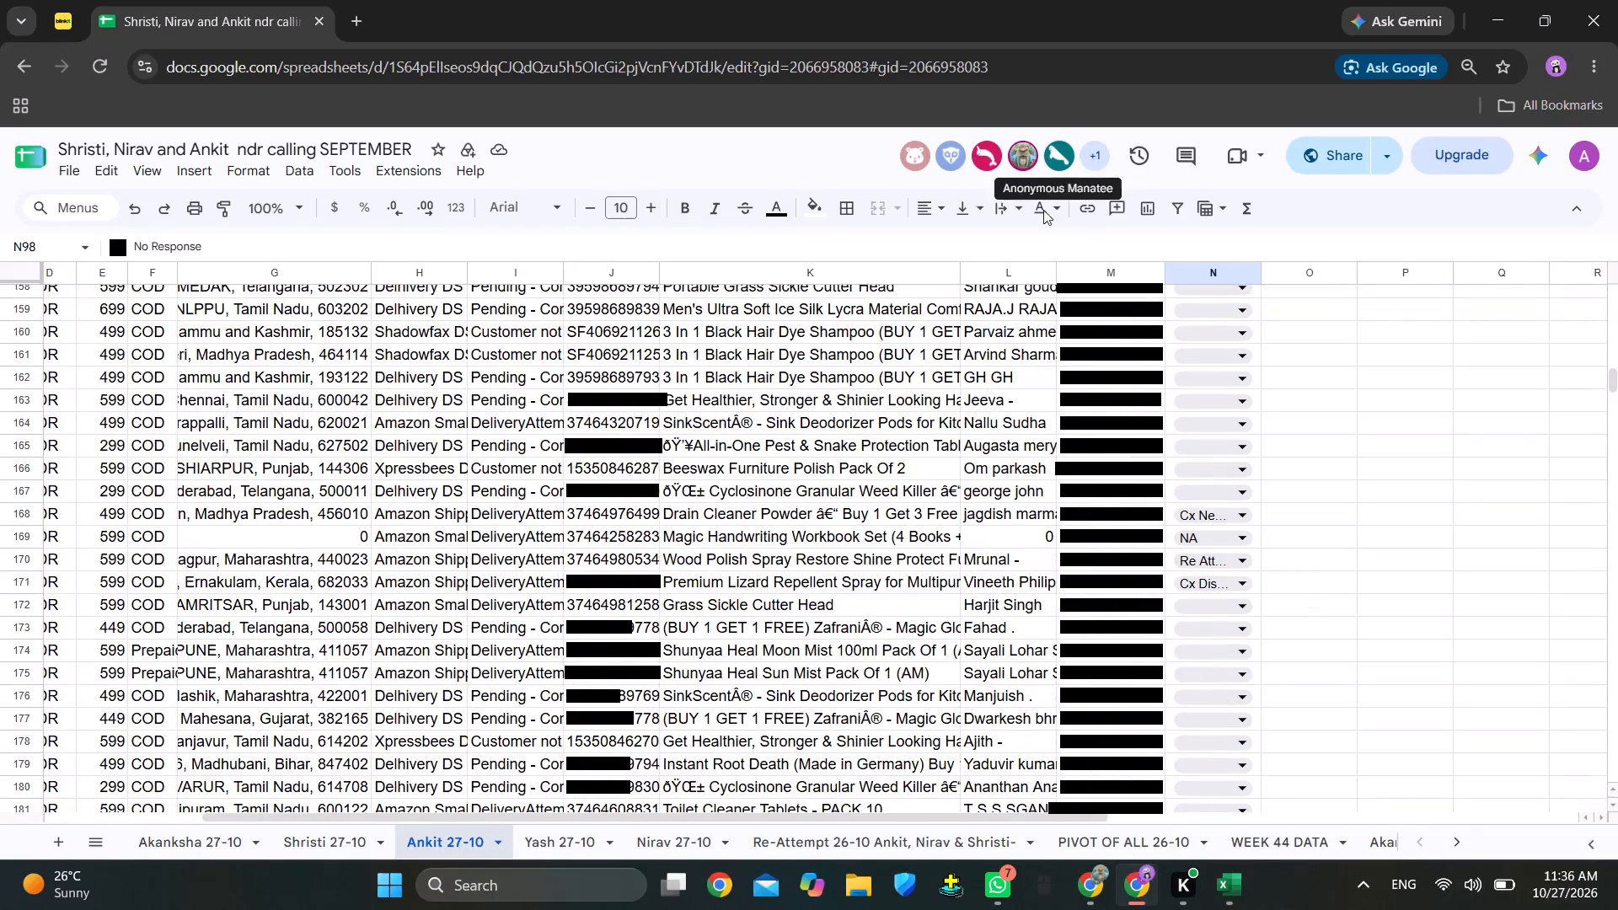
left_click(683, 842)
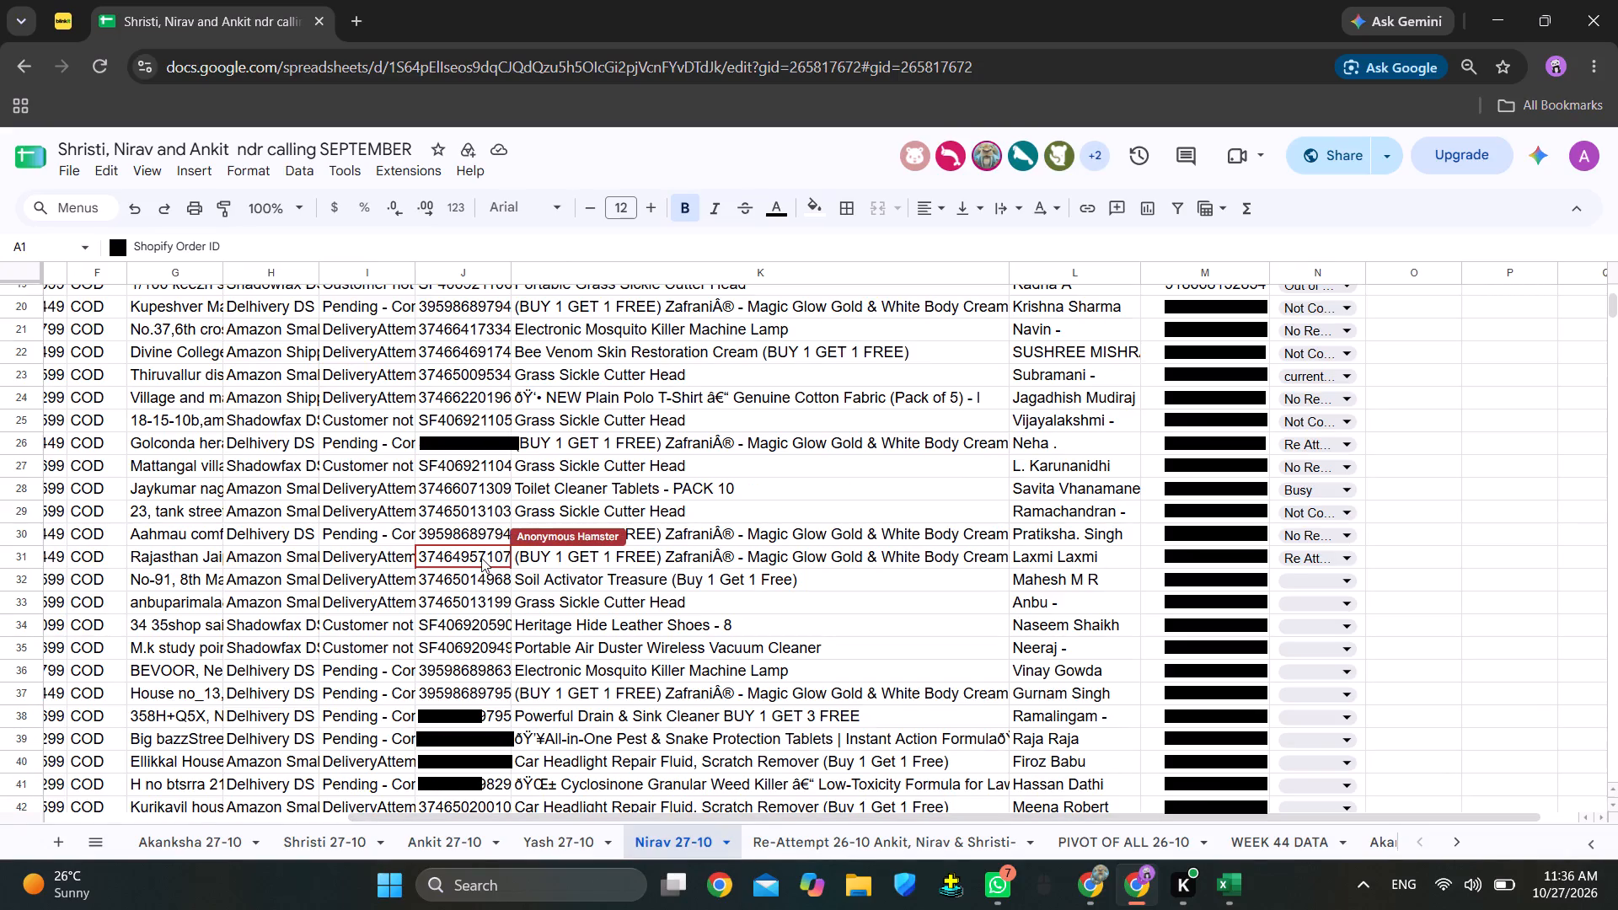
left_click(585, 845)
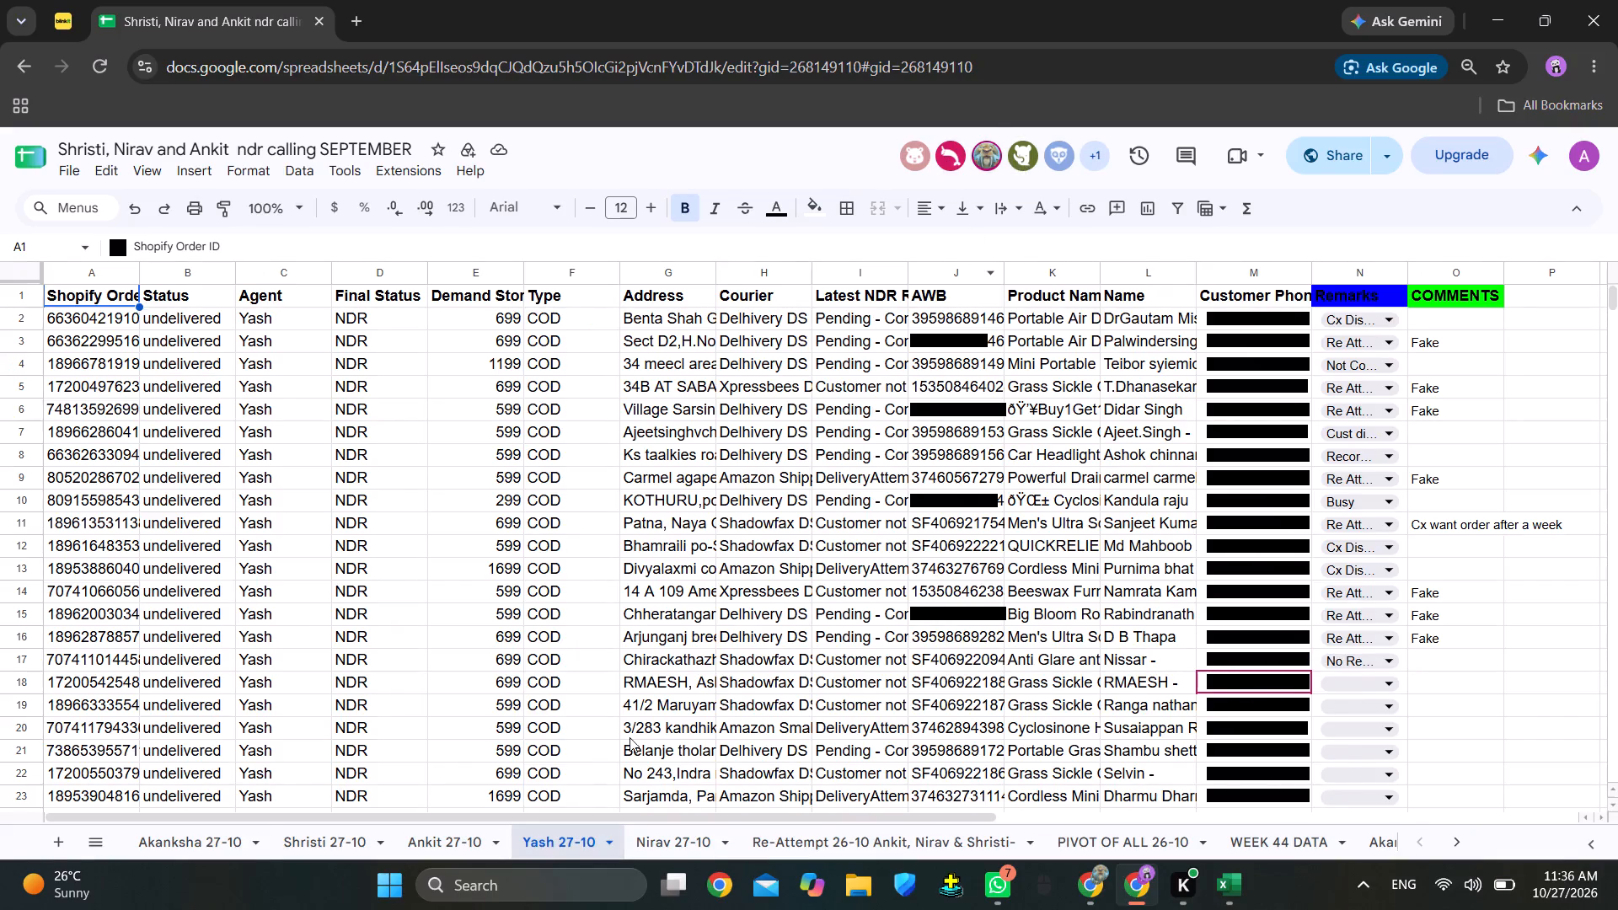
left_click(171, 847)
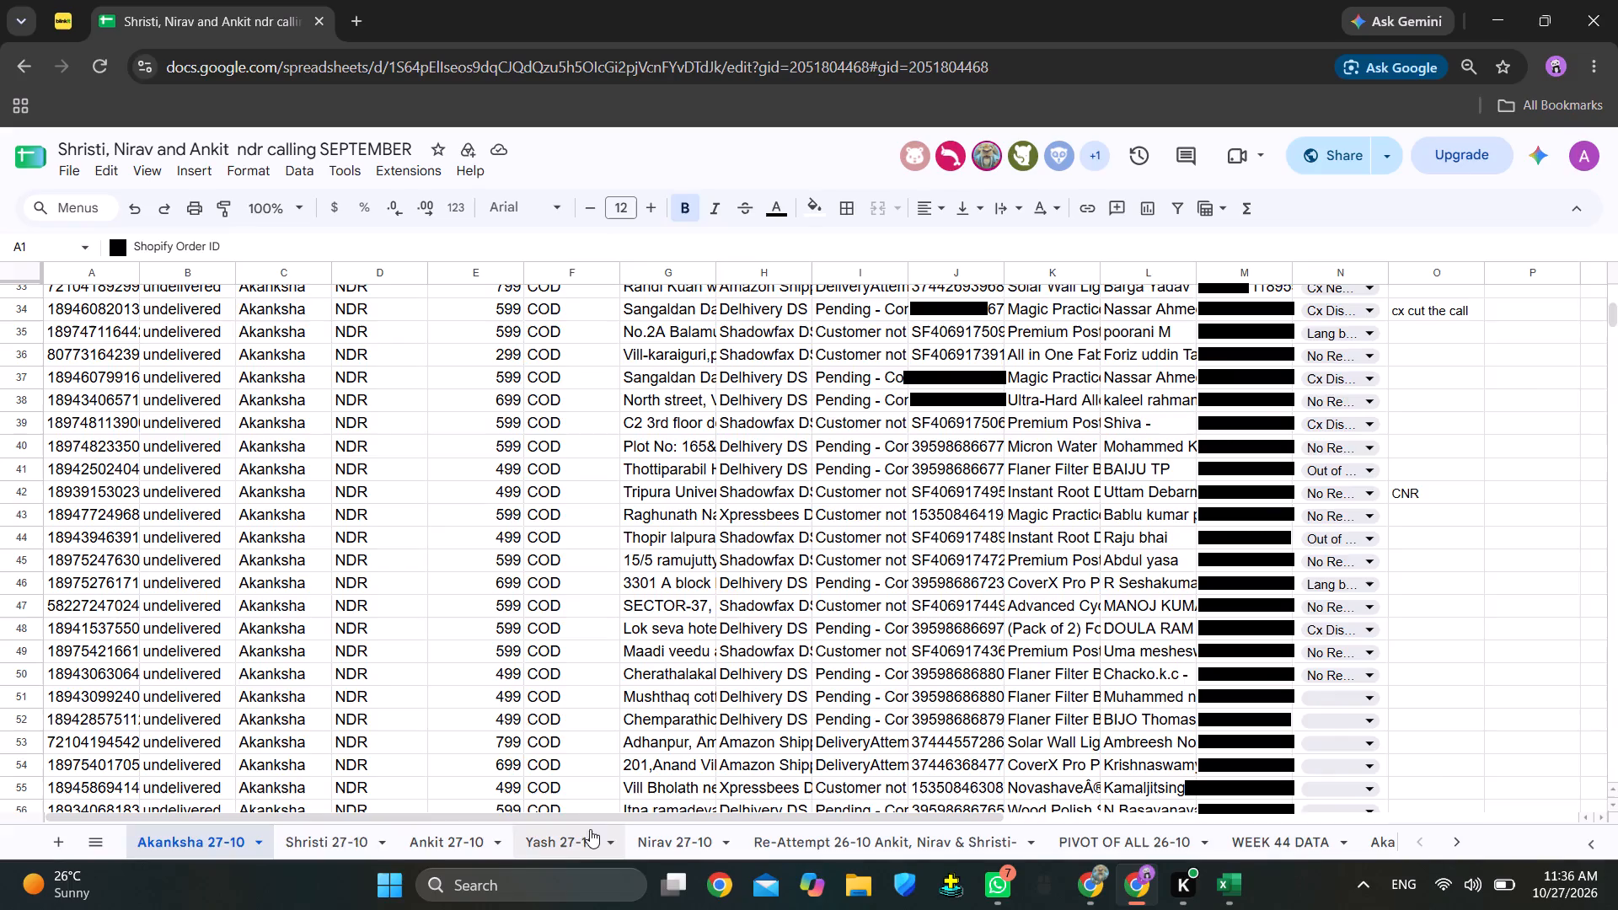
left_click(350, 847)
scroll(1315, 502, "up", 6)
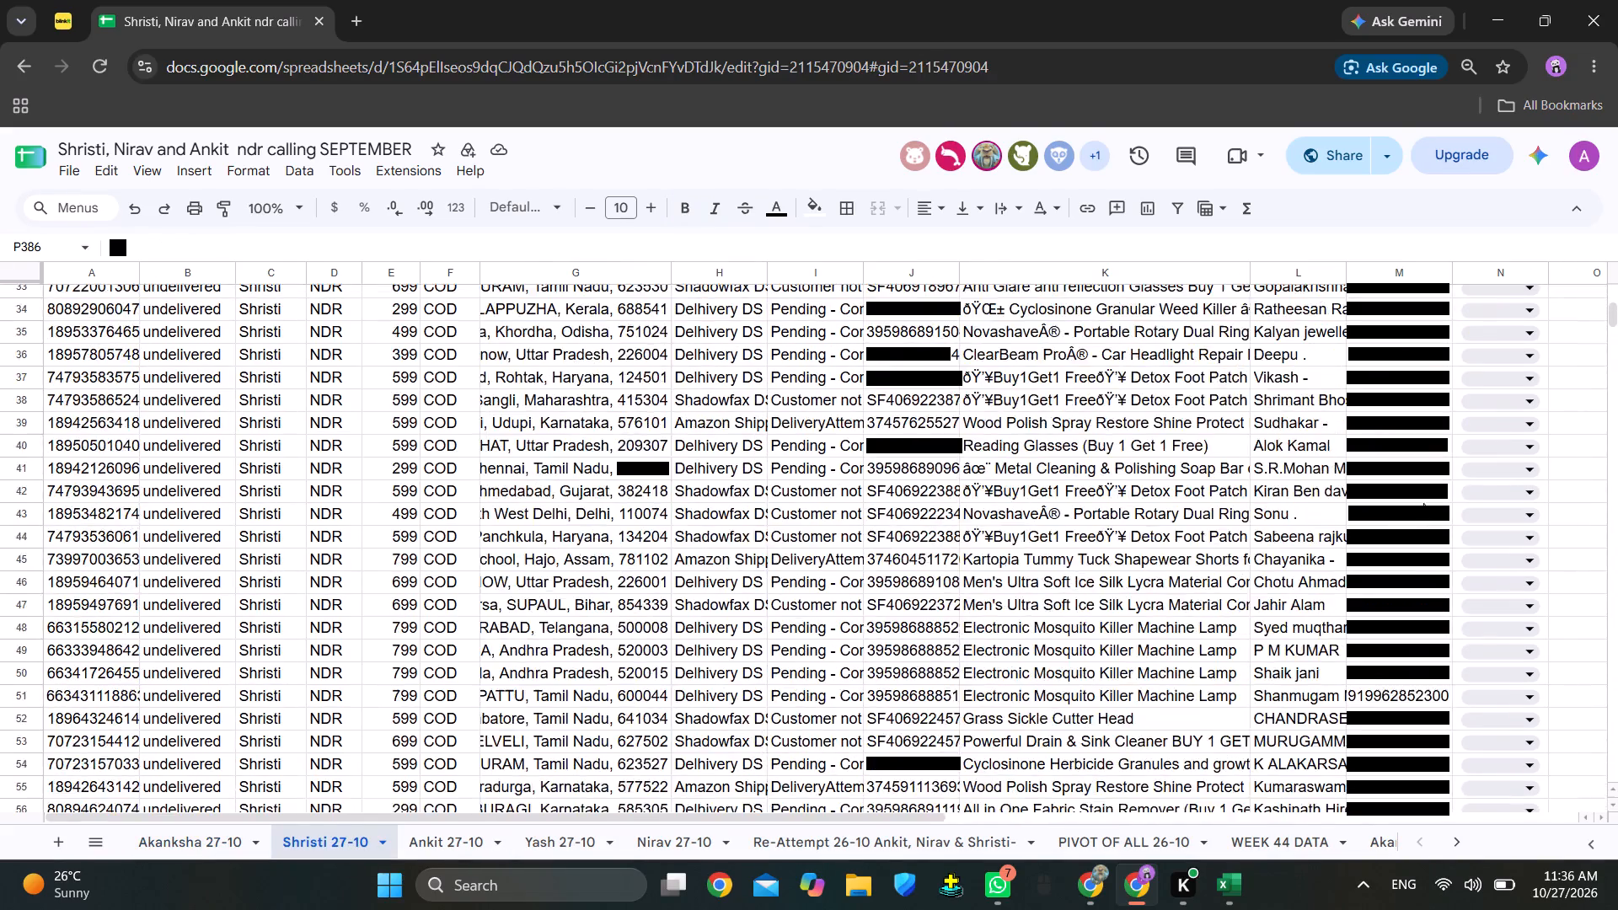
scroll(1423, 503, "up", 4)
scroll(1507, 475, "down", 2)
scroll(1507, 475, "up", 9)
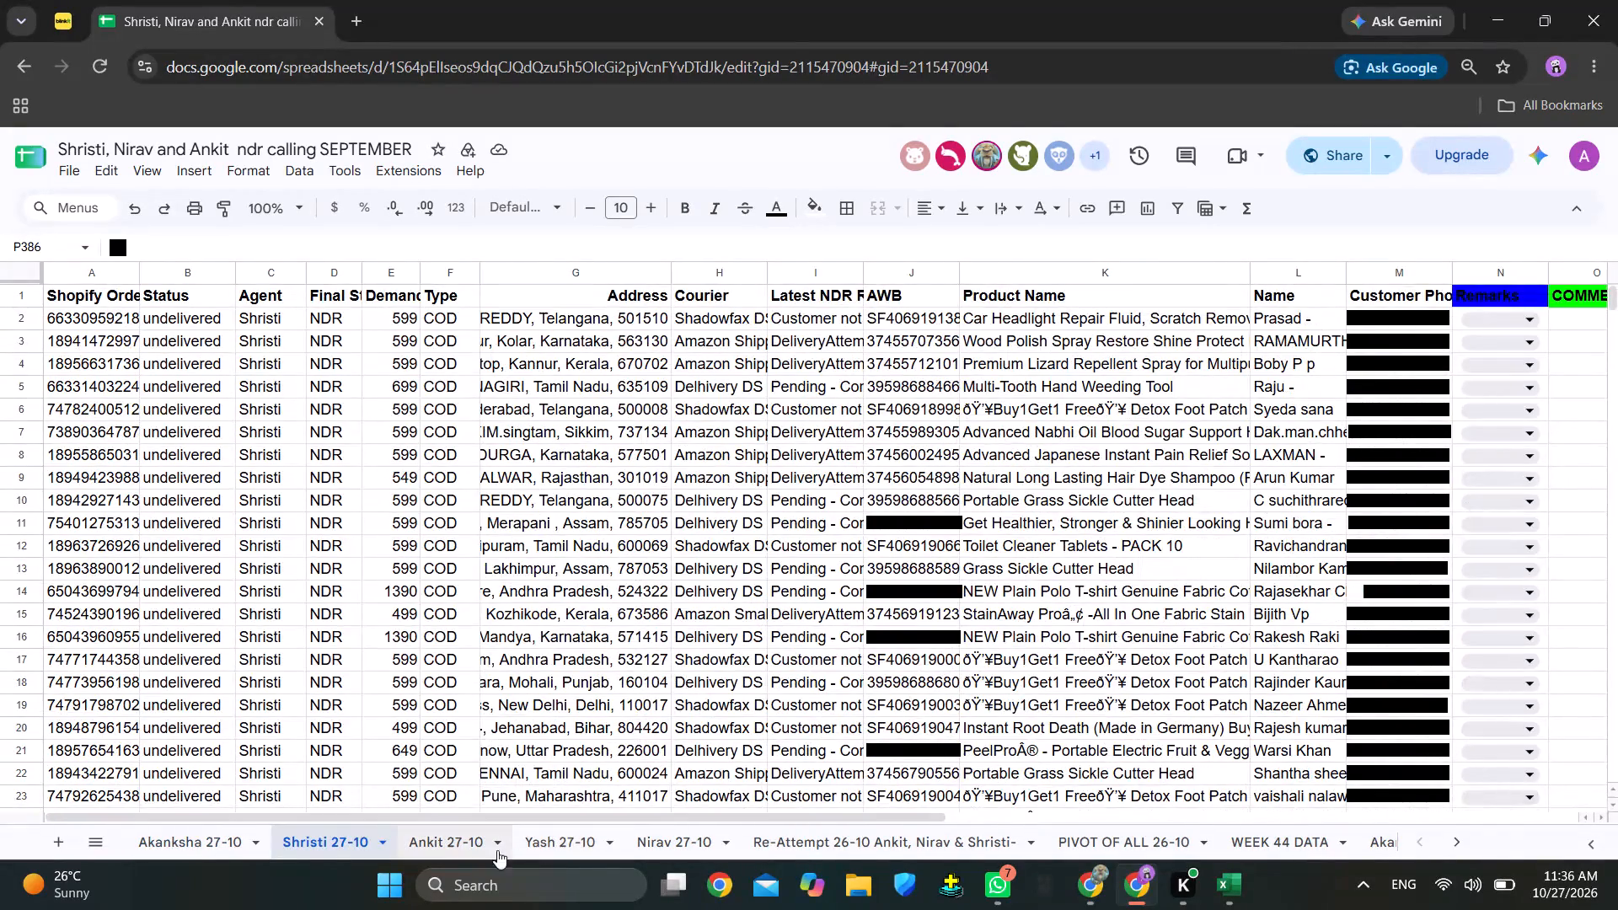
left_click(544, 837)
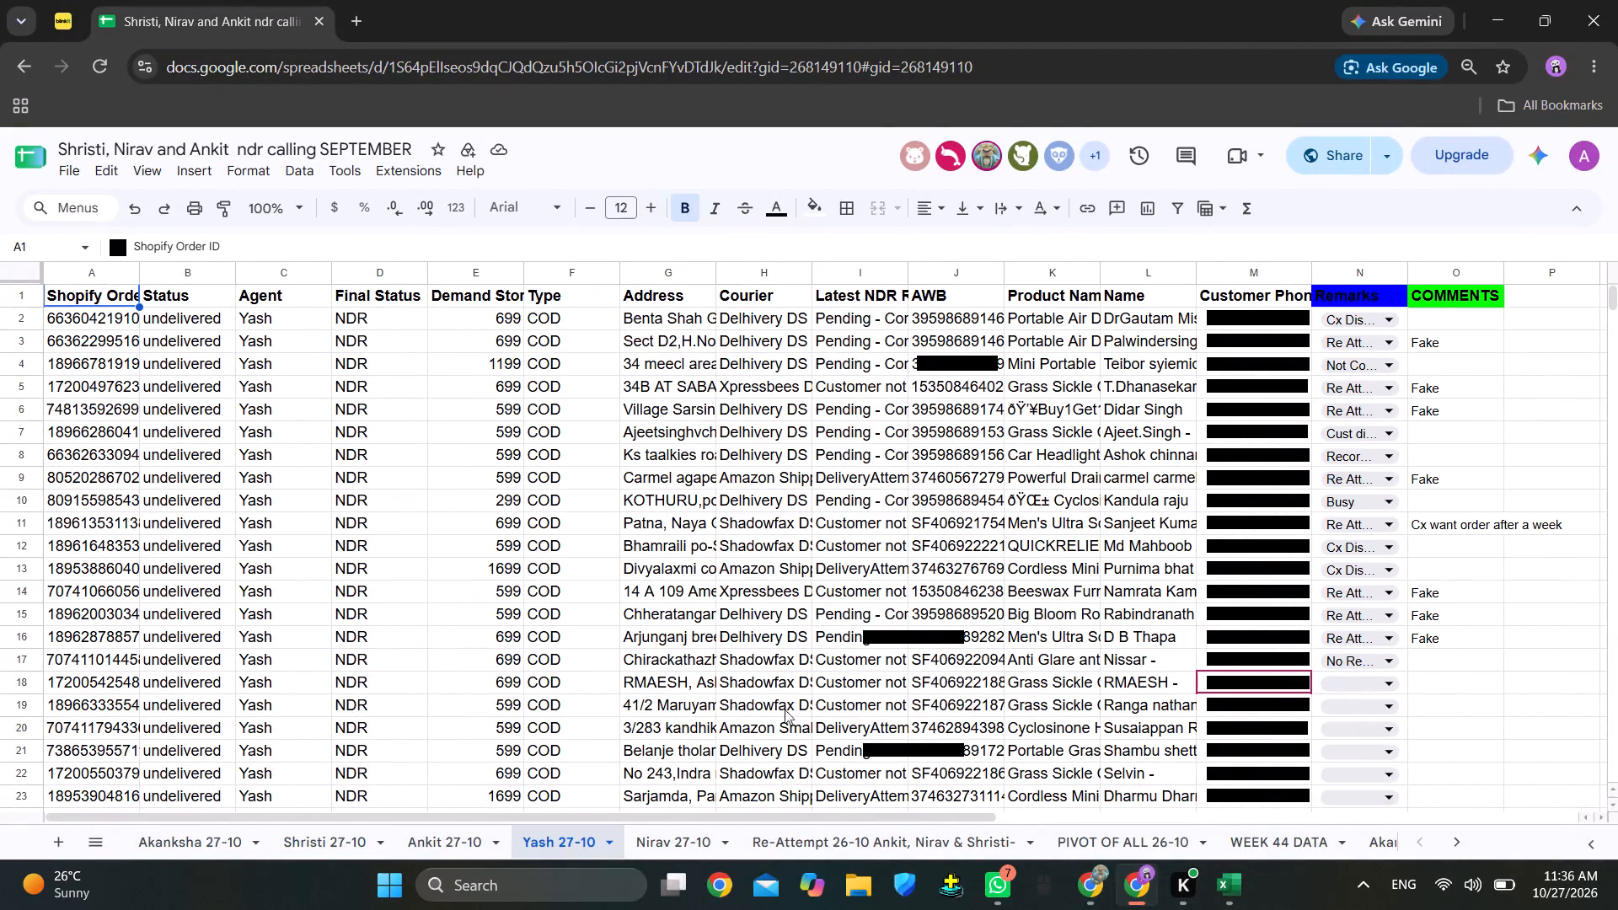
left_click(325, 841)
On the Ankit 27-10 sheet, set the call status to "No Response" for the Cyclosinone Granular Weed Killer order in row 167.
left_click(456, 843)
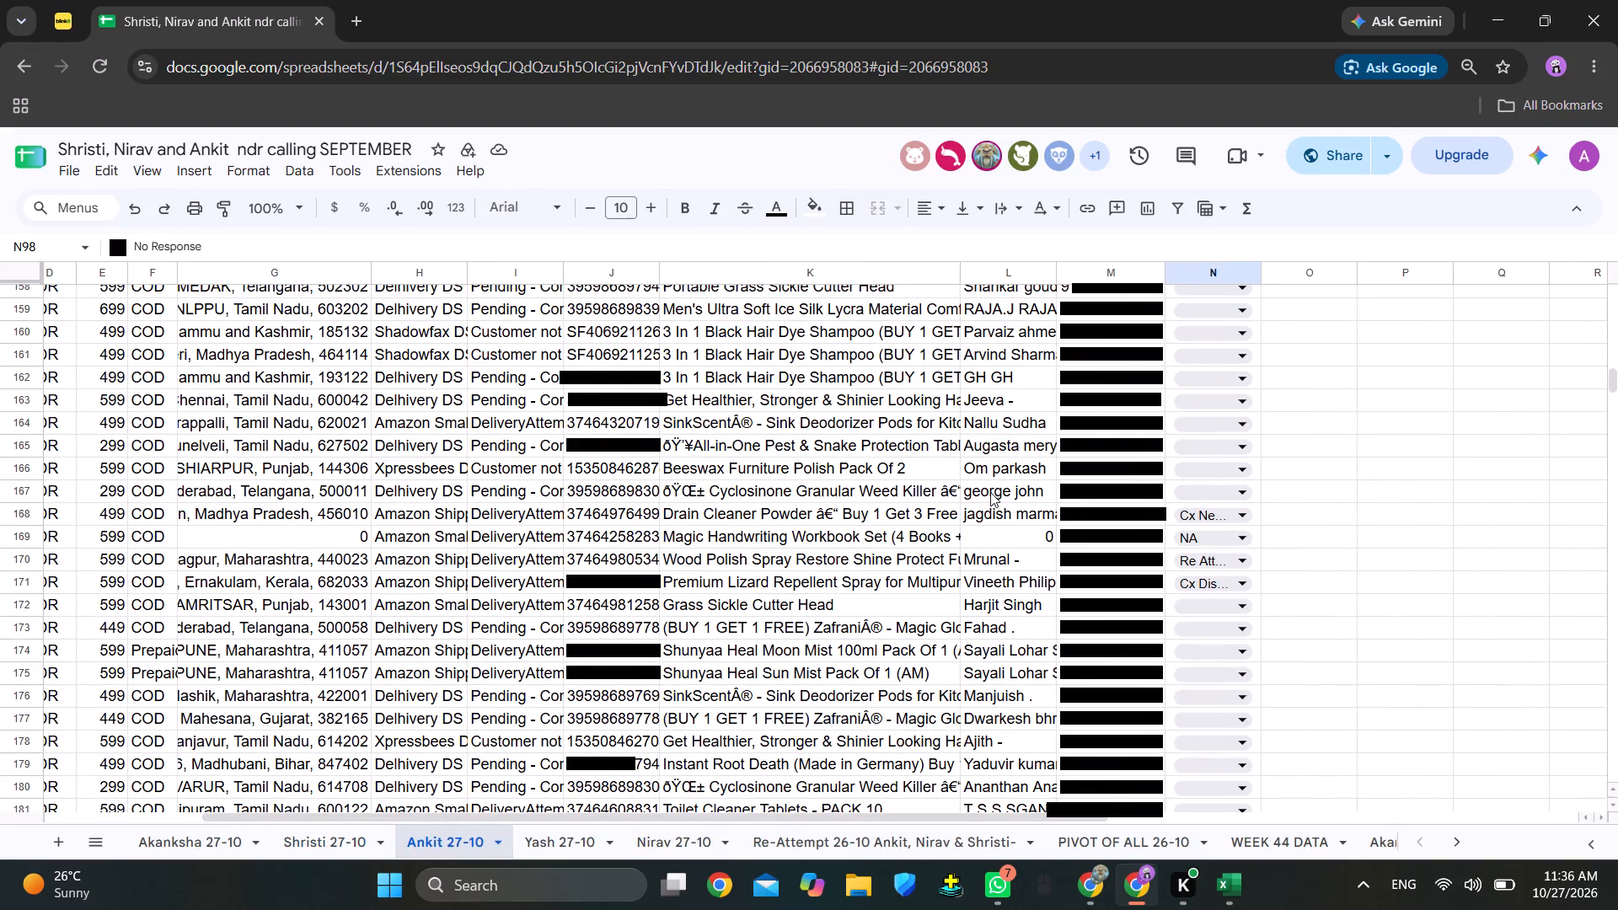
left_click(1194, 493)
left_click(1228, 549)
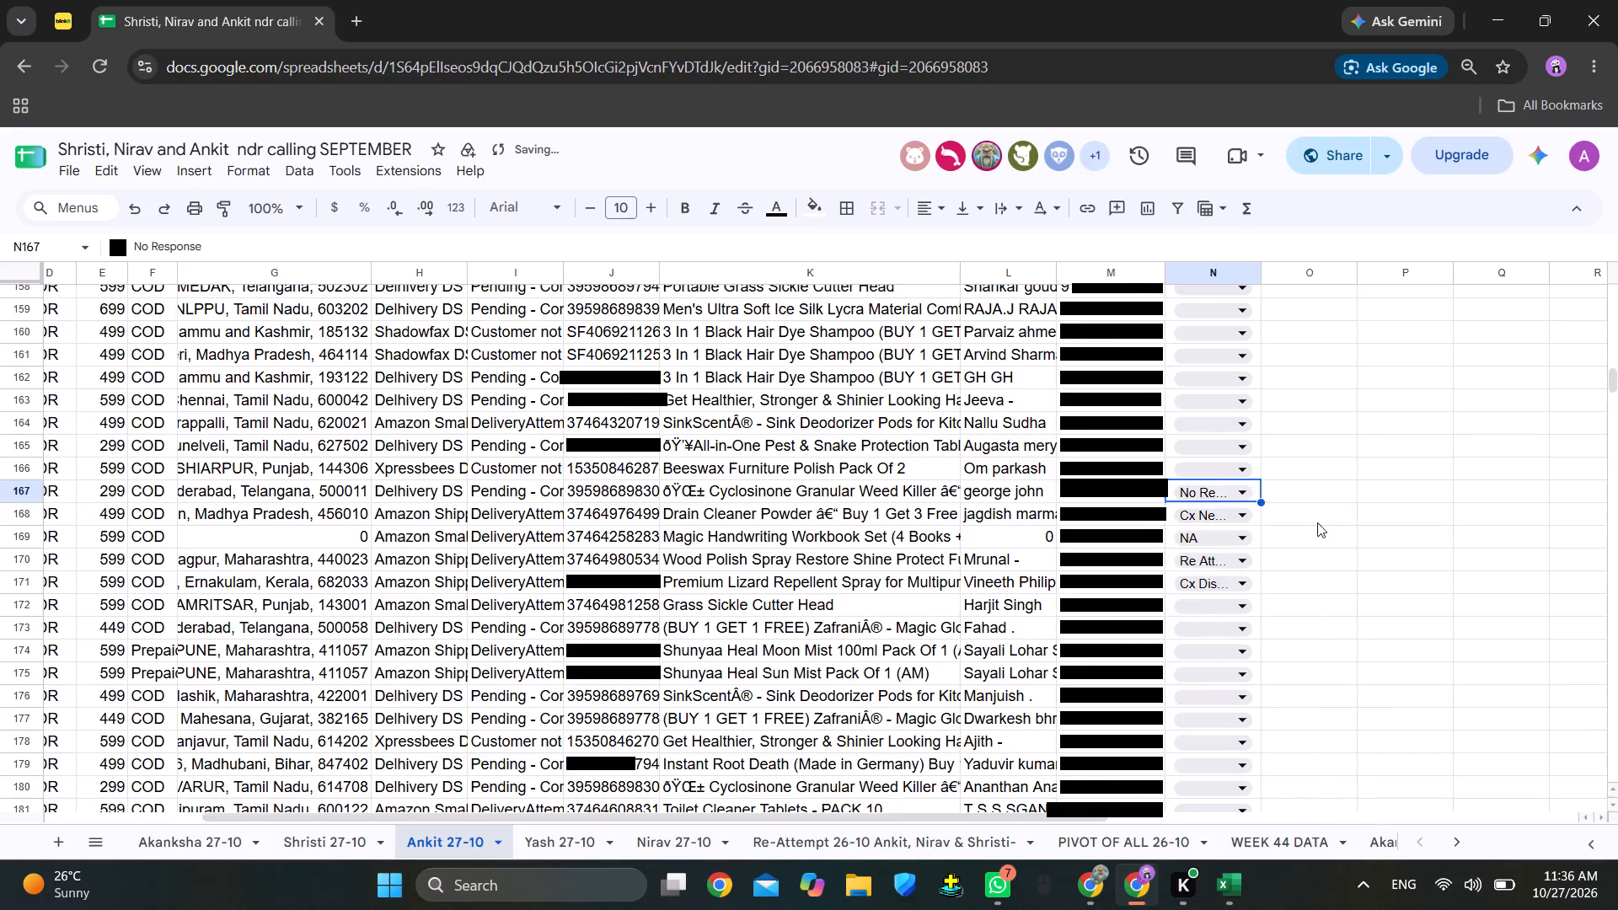
Set the call status to "Cx Need To Cancel" for the Portable Air Duster Wireless Vacuum Cleaner order in row 99.
scroll(1347, 501, "up", 8)
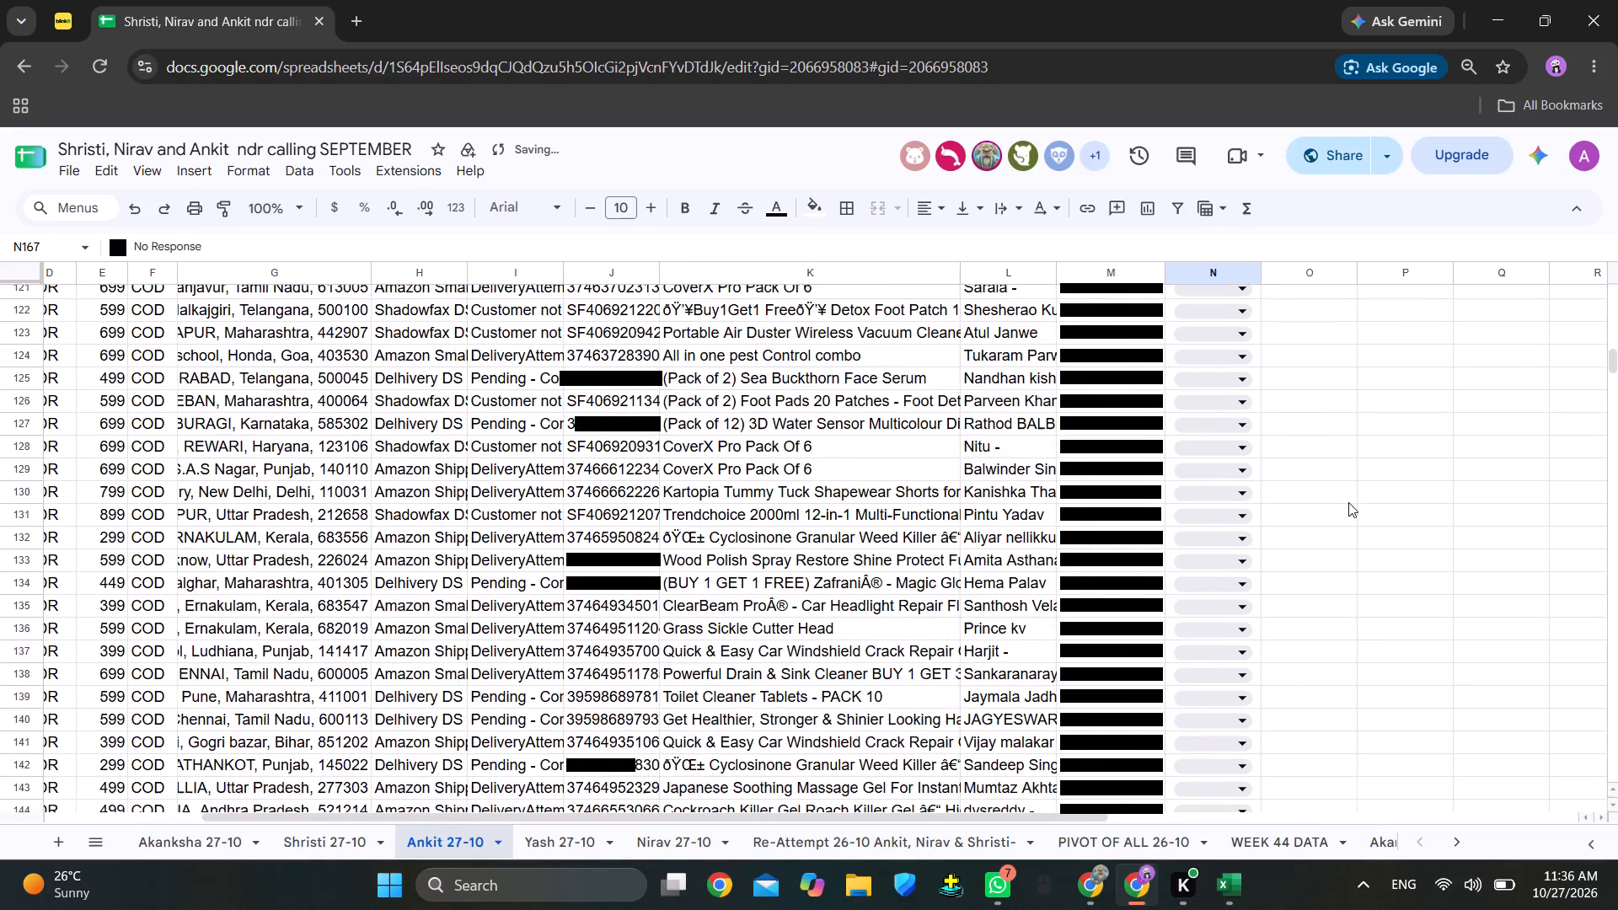
scroll(1348, 502, "up", 6)
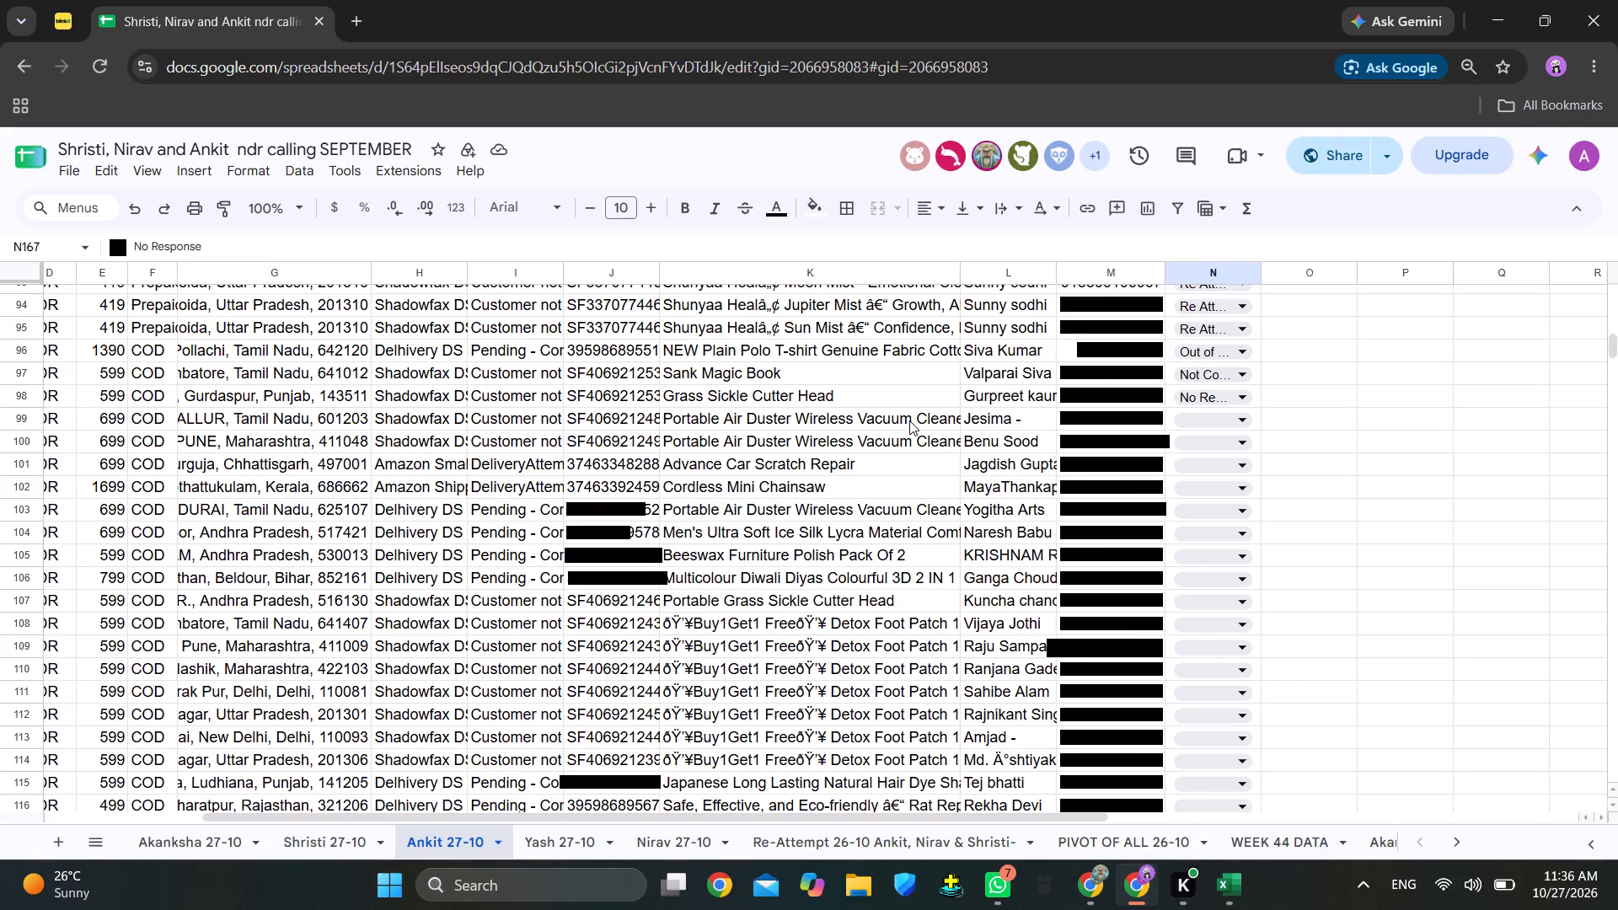
left_click(1189, 422)
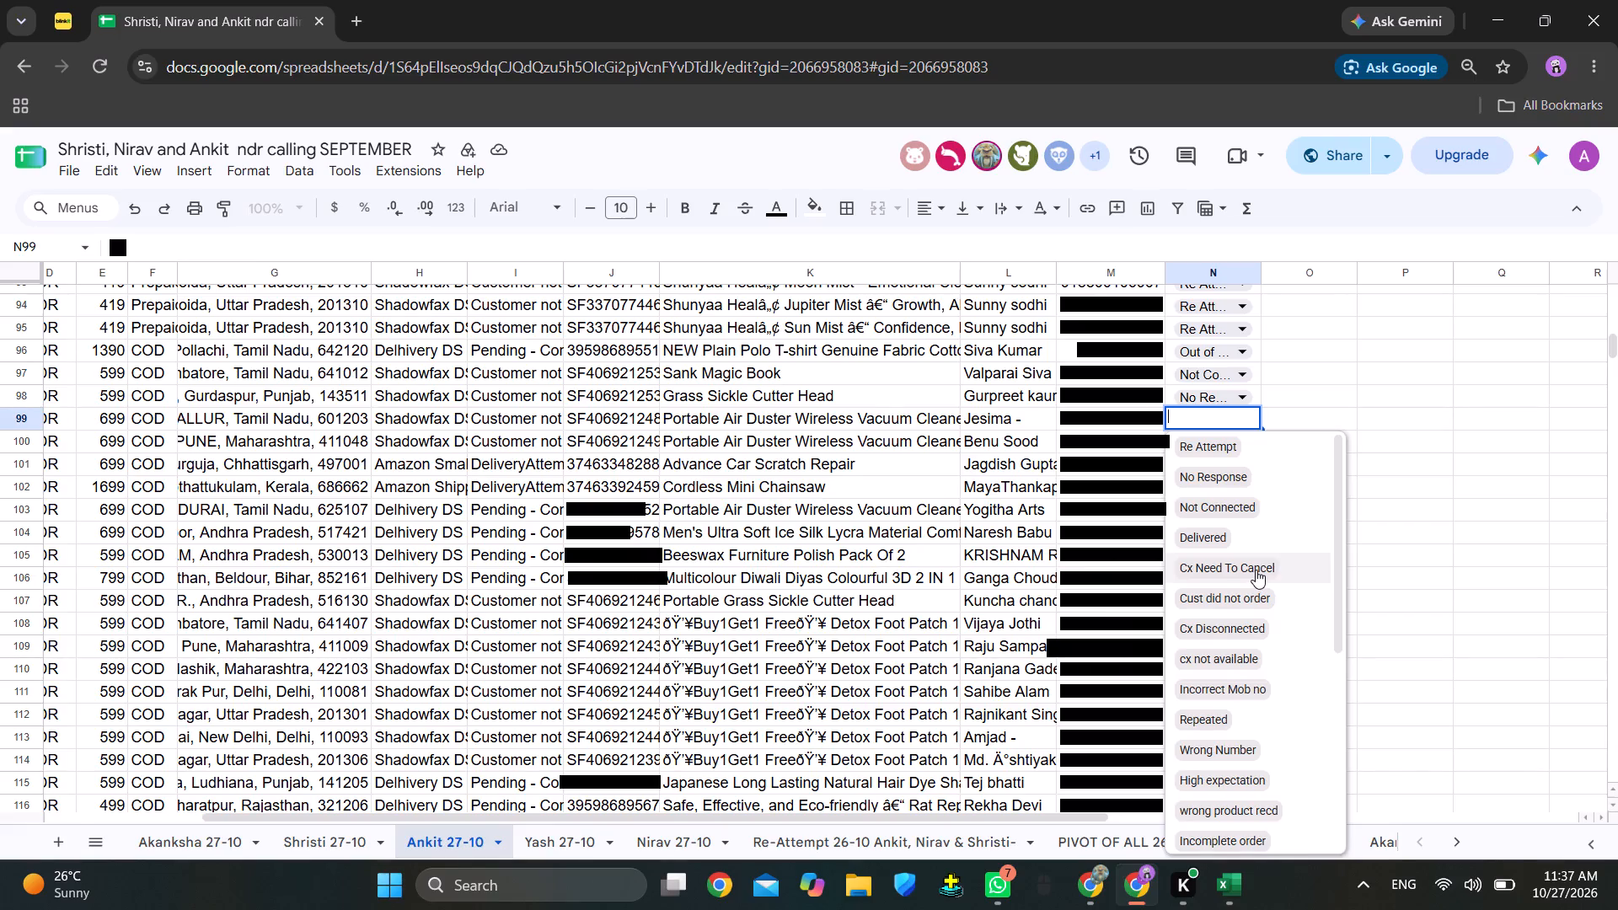
left_click(1256, 570)
Check the customer phone number for the Portable Air Duster order in row 100.
left_click(1111, 439)
Set the column N call status to "Not Connected" for the Beeswax Furniture Polish order in row 166.
scroll(1341, 563, "down", 2)
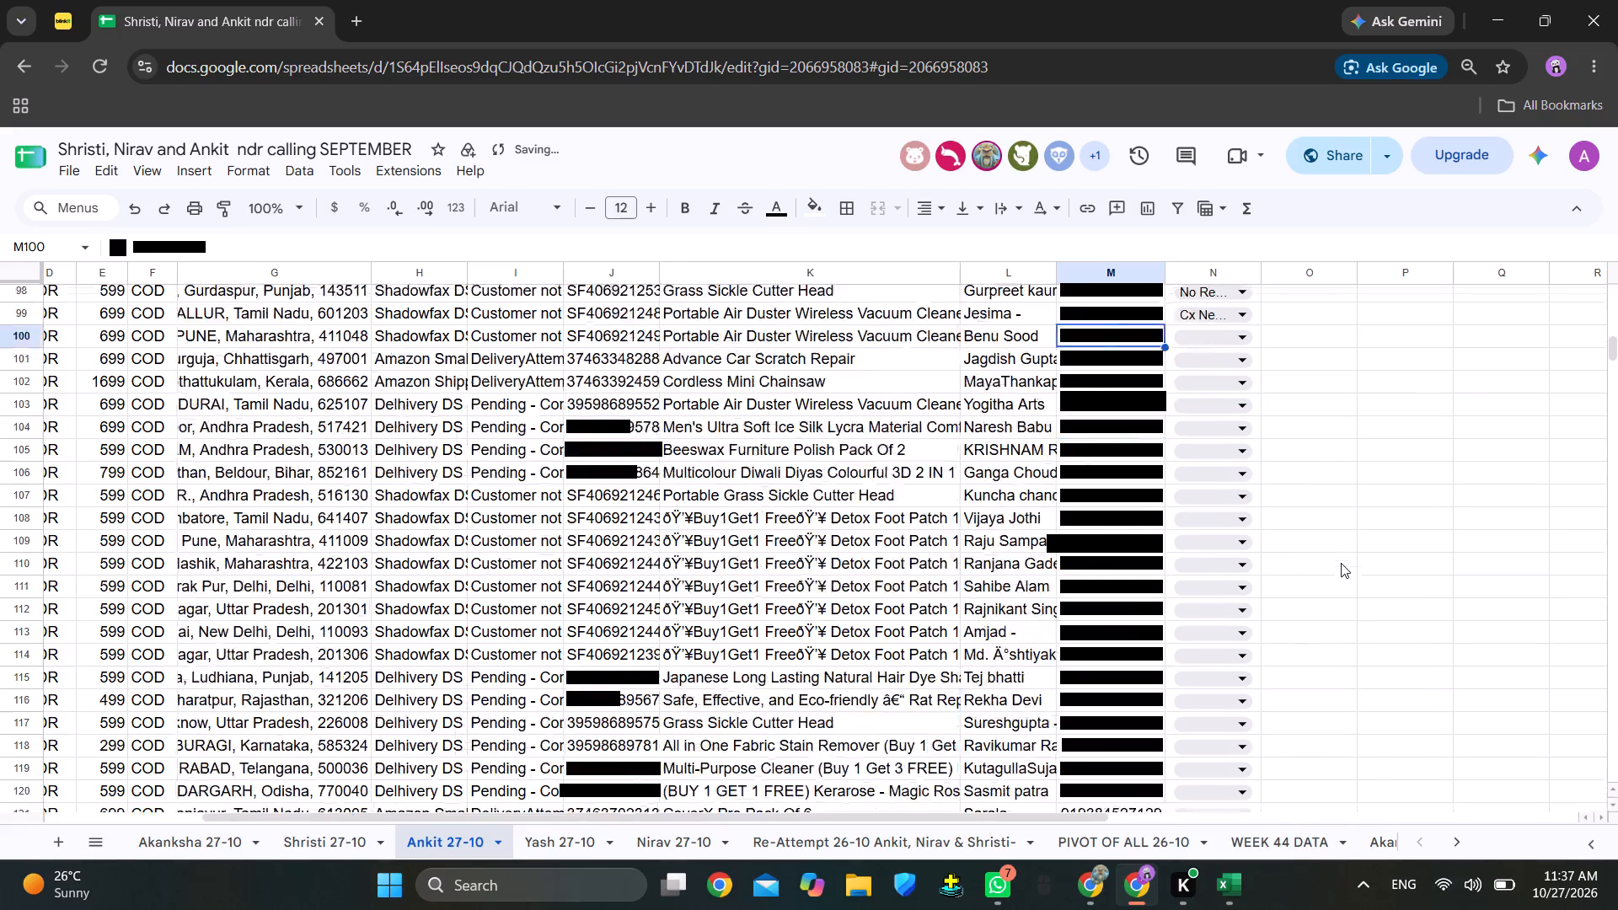
scroll(1341, 563, "down", 12)
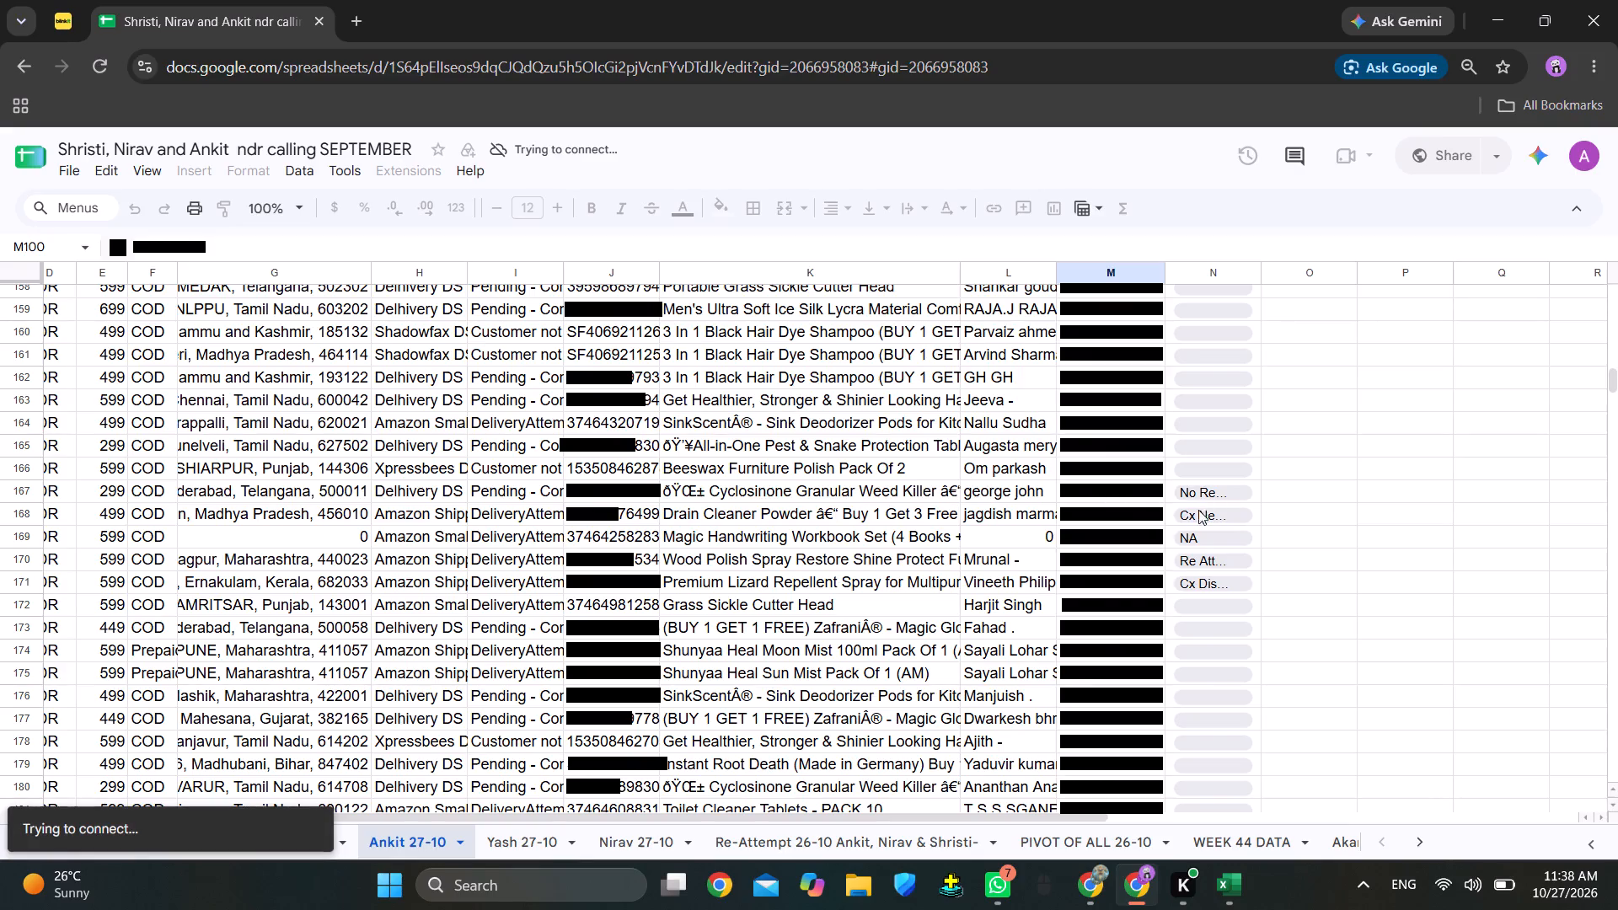
left_click(1229, 477)
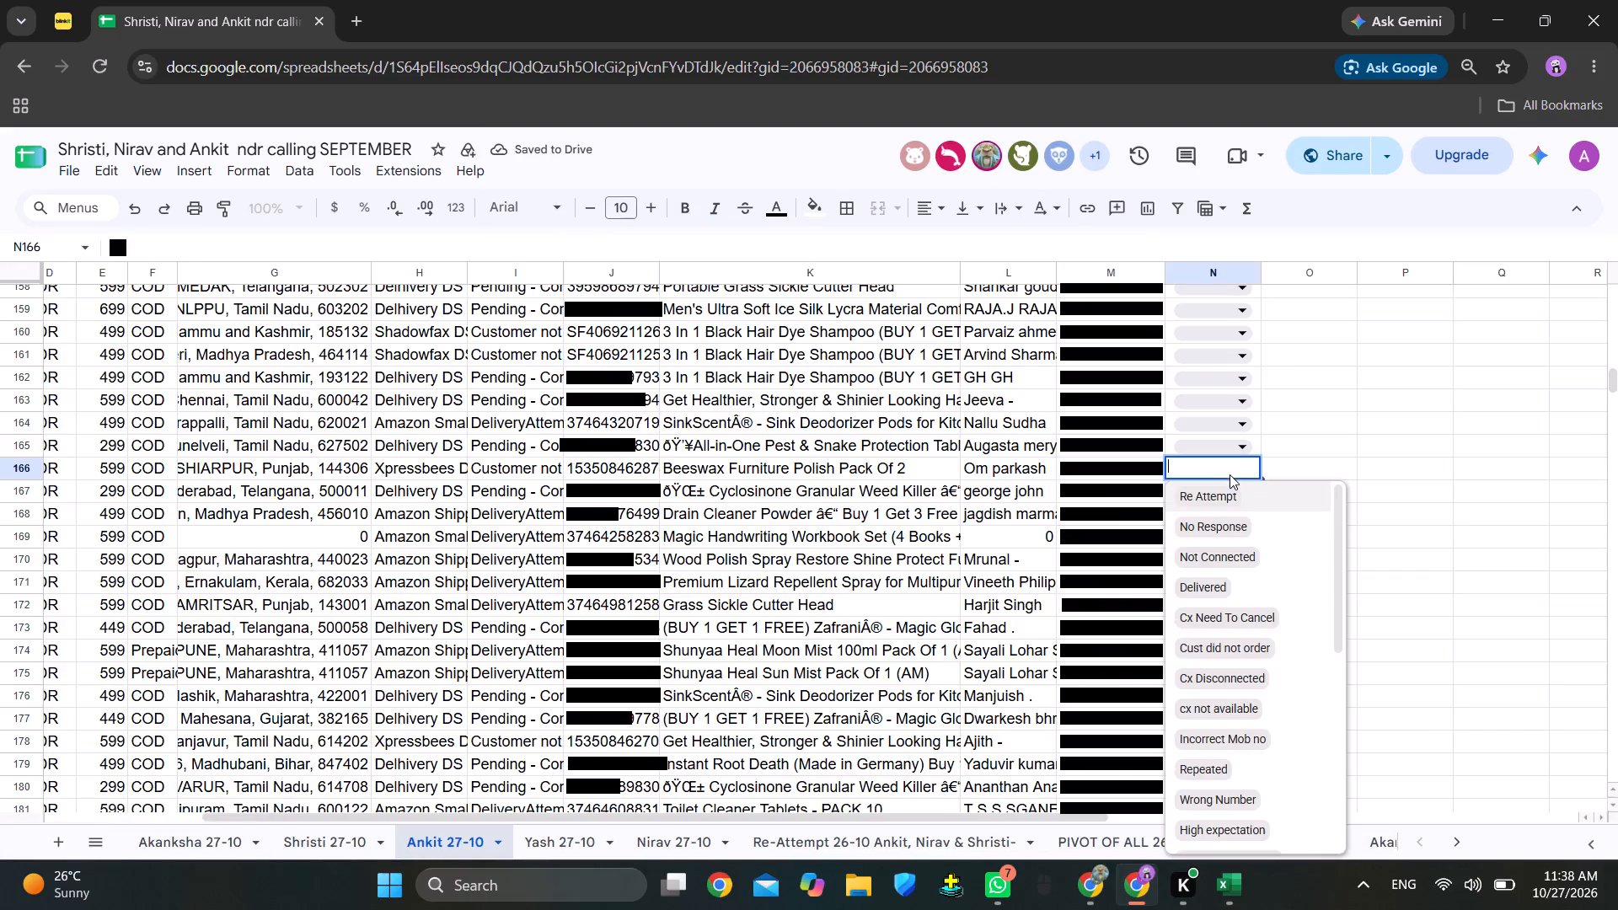
right_click(1291, 564)
left_click(1229, 551)
Set the column N call status to "Re Attempt" for the Portable Air Duster order in row 100.
right_click_drag(1356, 426, 1364, 413)
scroll(1353, 417, "up", 1)
scroll(1350, 424, "down", 1)
scroll(1350, 426, "up", 3)
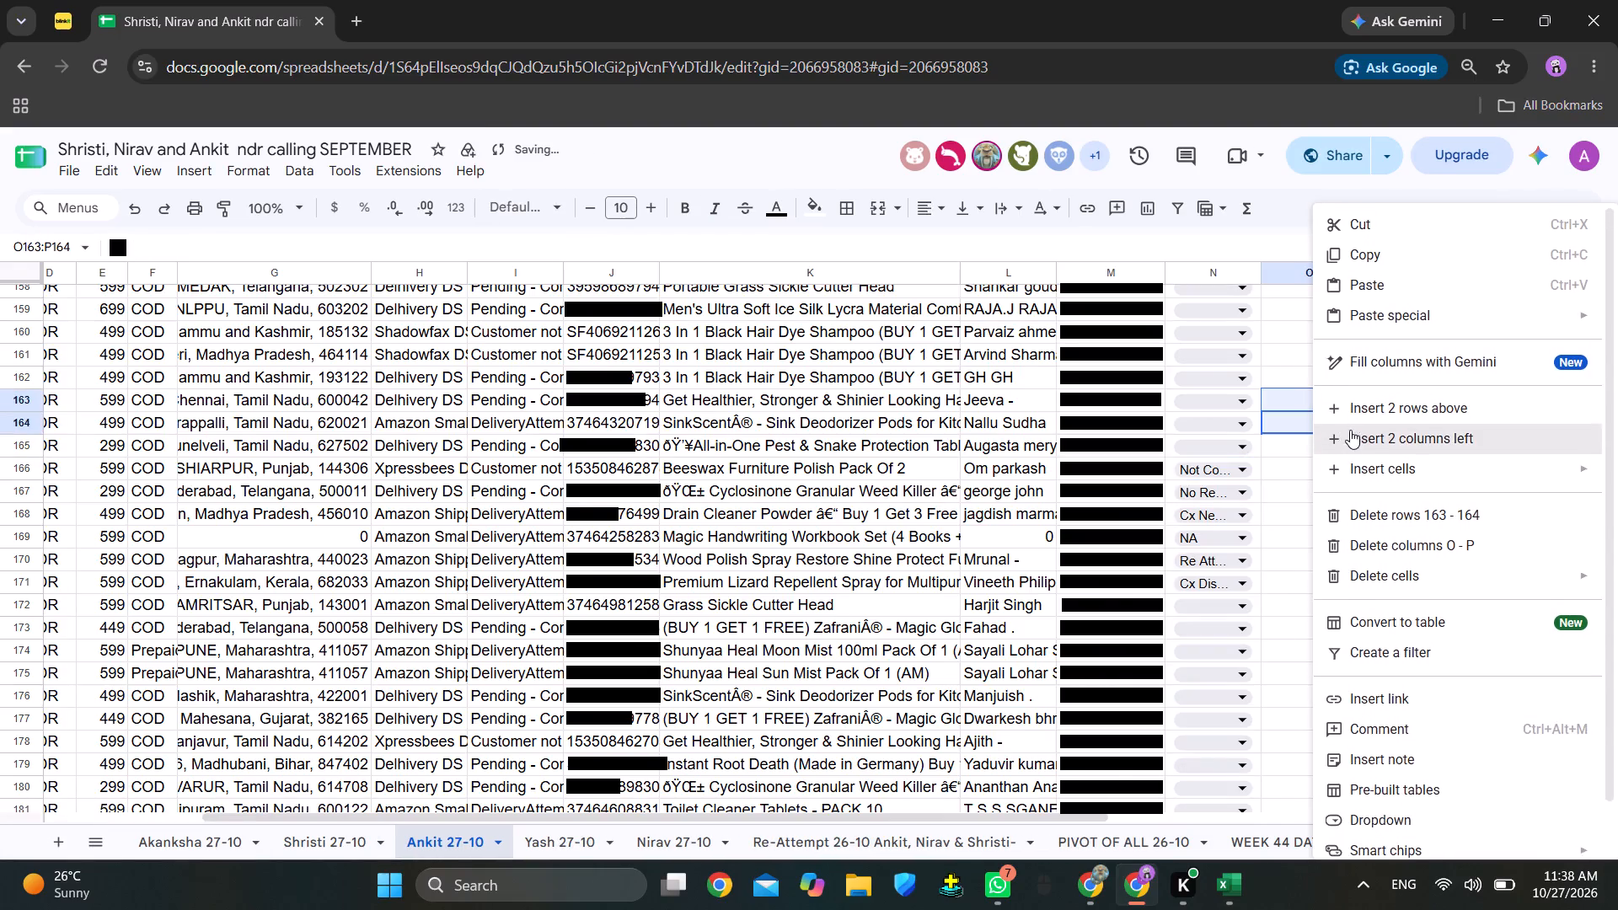
scroll(1176, 410, "up", 7)
scroll(1178, 409, "down", 1)
scroll(1178, 409, "up", 6)
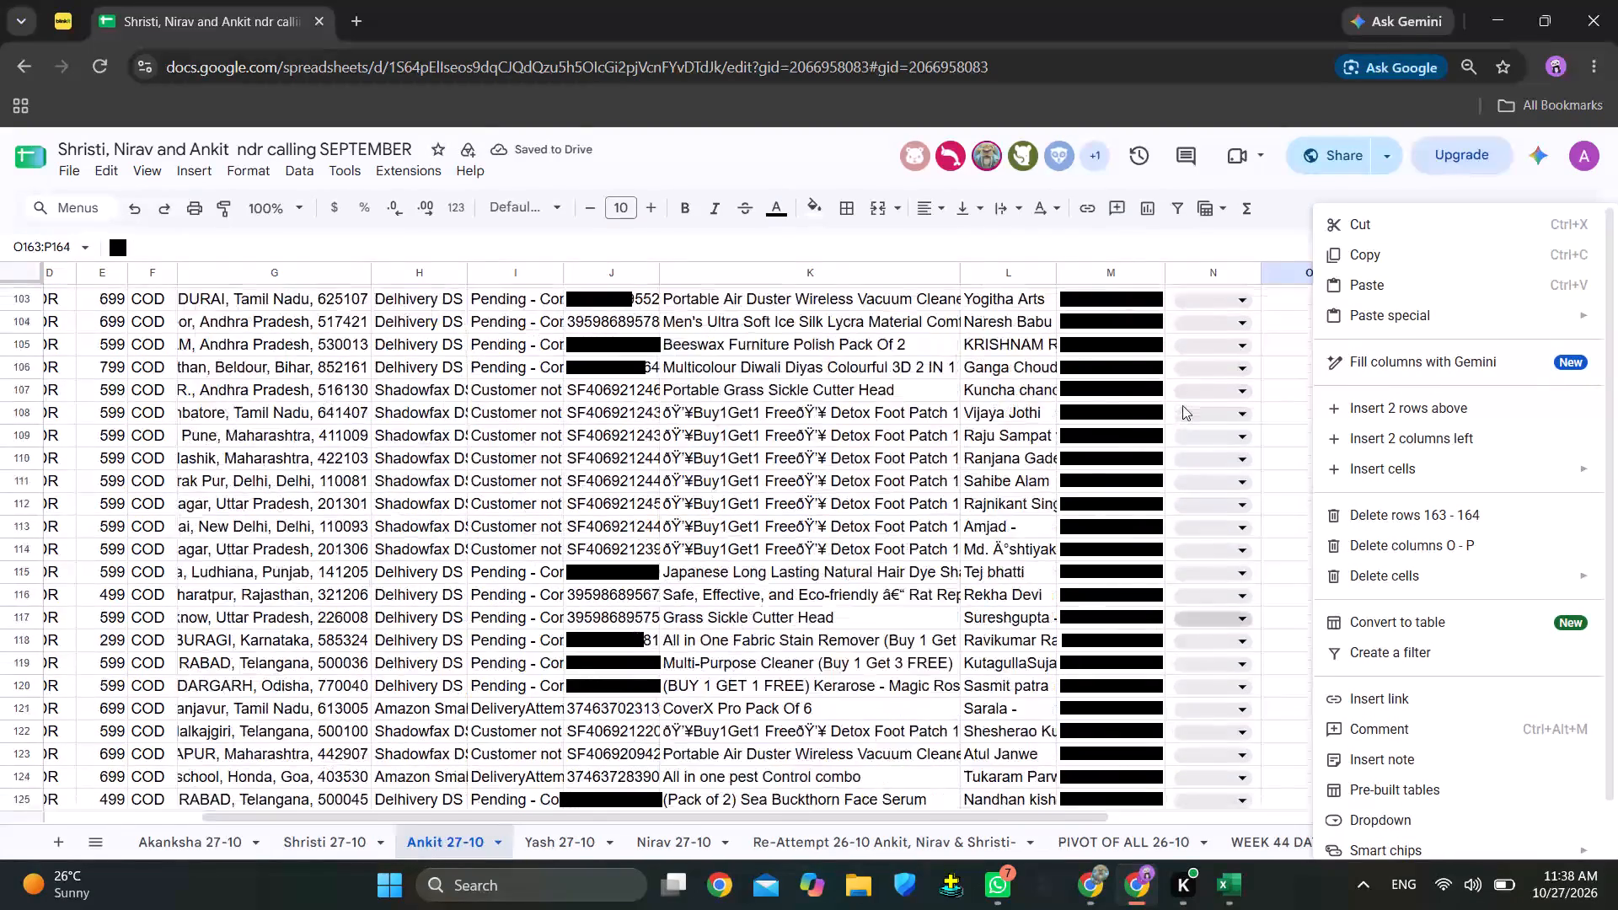
scroll(1182, 405, "up", 2)
left_click(1025, 441)
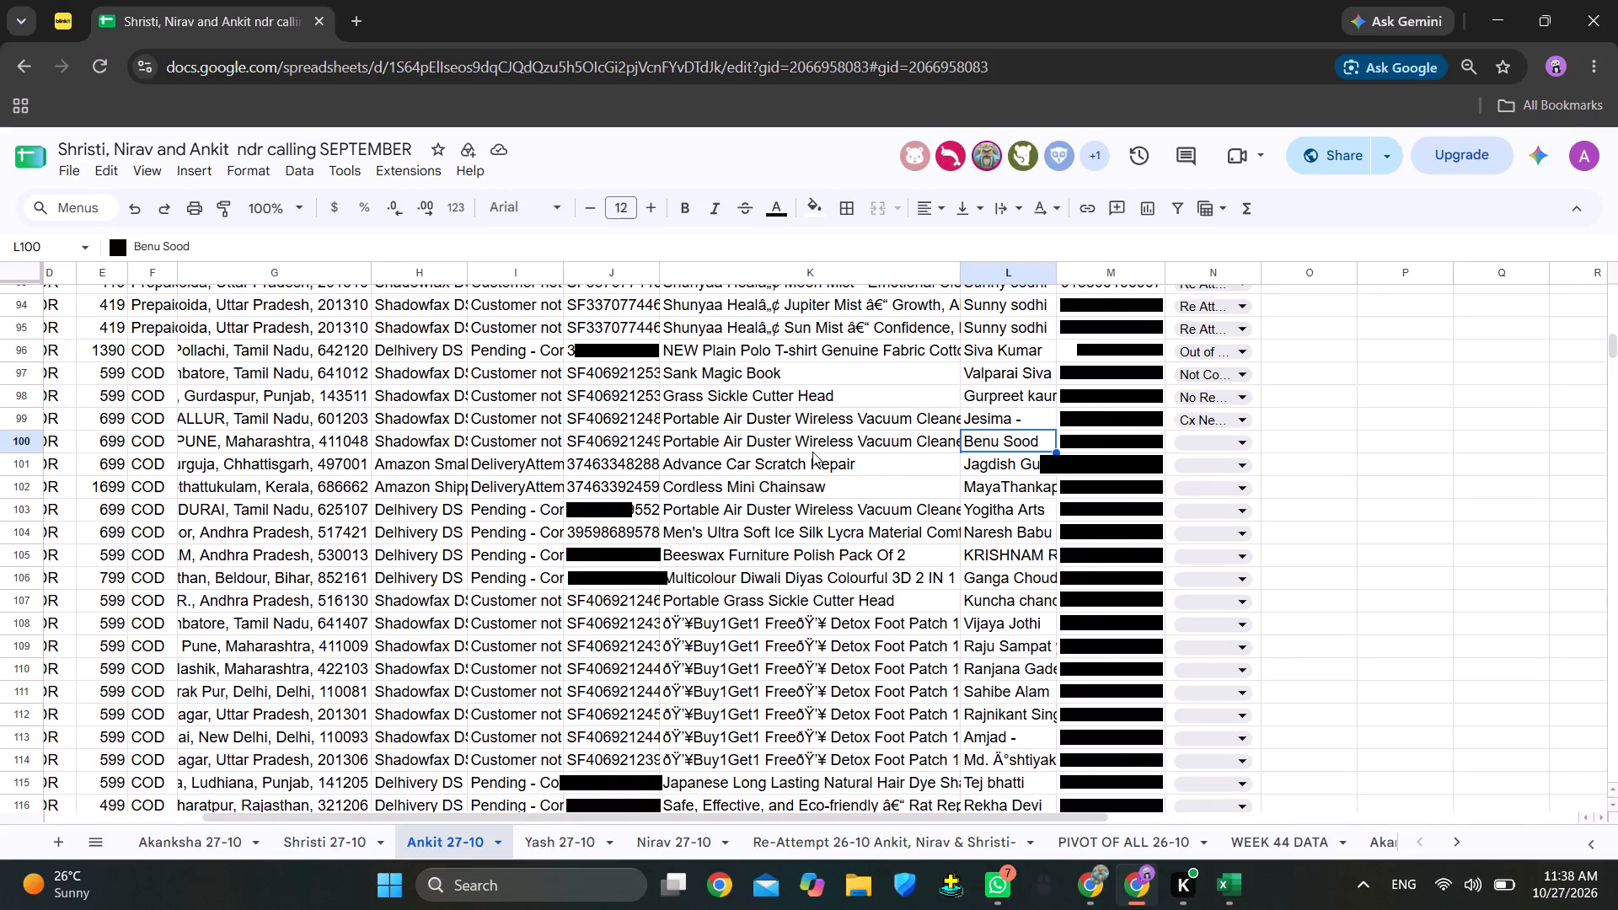
left_click(1215, 439)
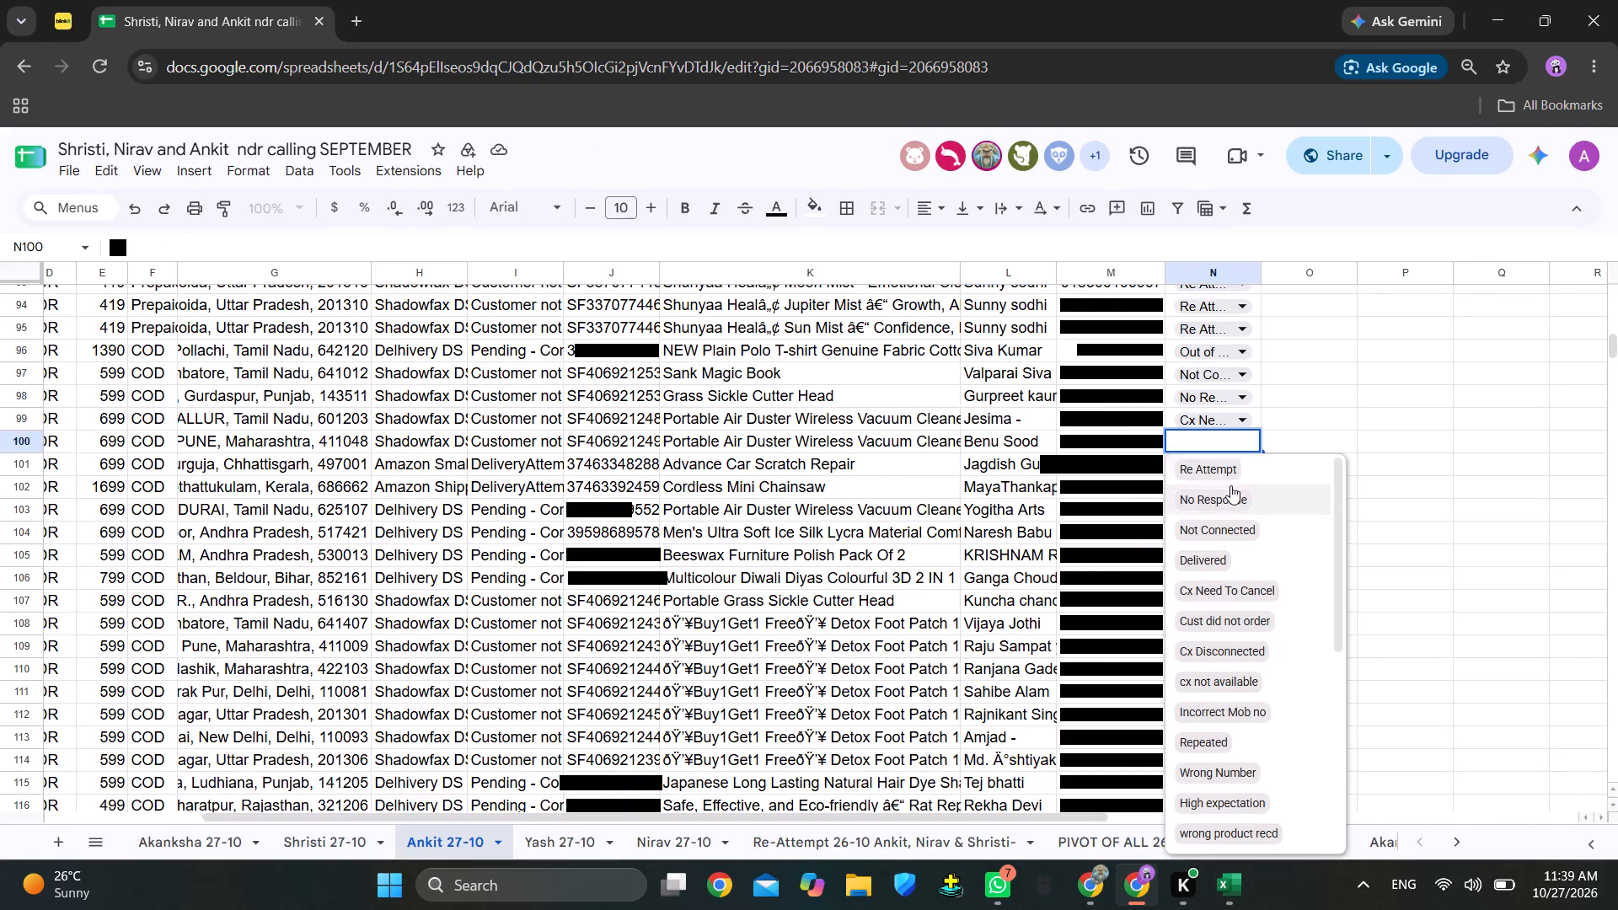
left_click(1218, 463)
Set the call status to "Cx Disconnected" for the All-in-One Pest & Snake Protection Tablets order in row 165.
scroll(1178, 595, "down", 5)
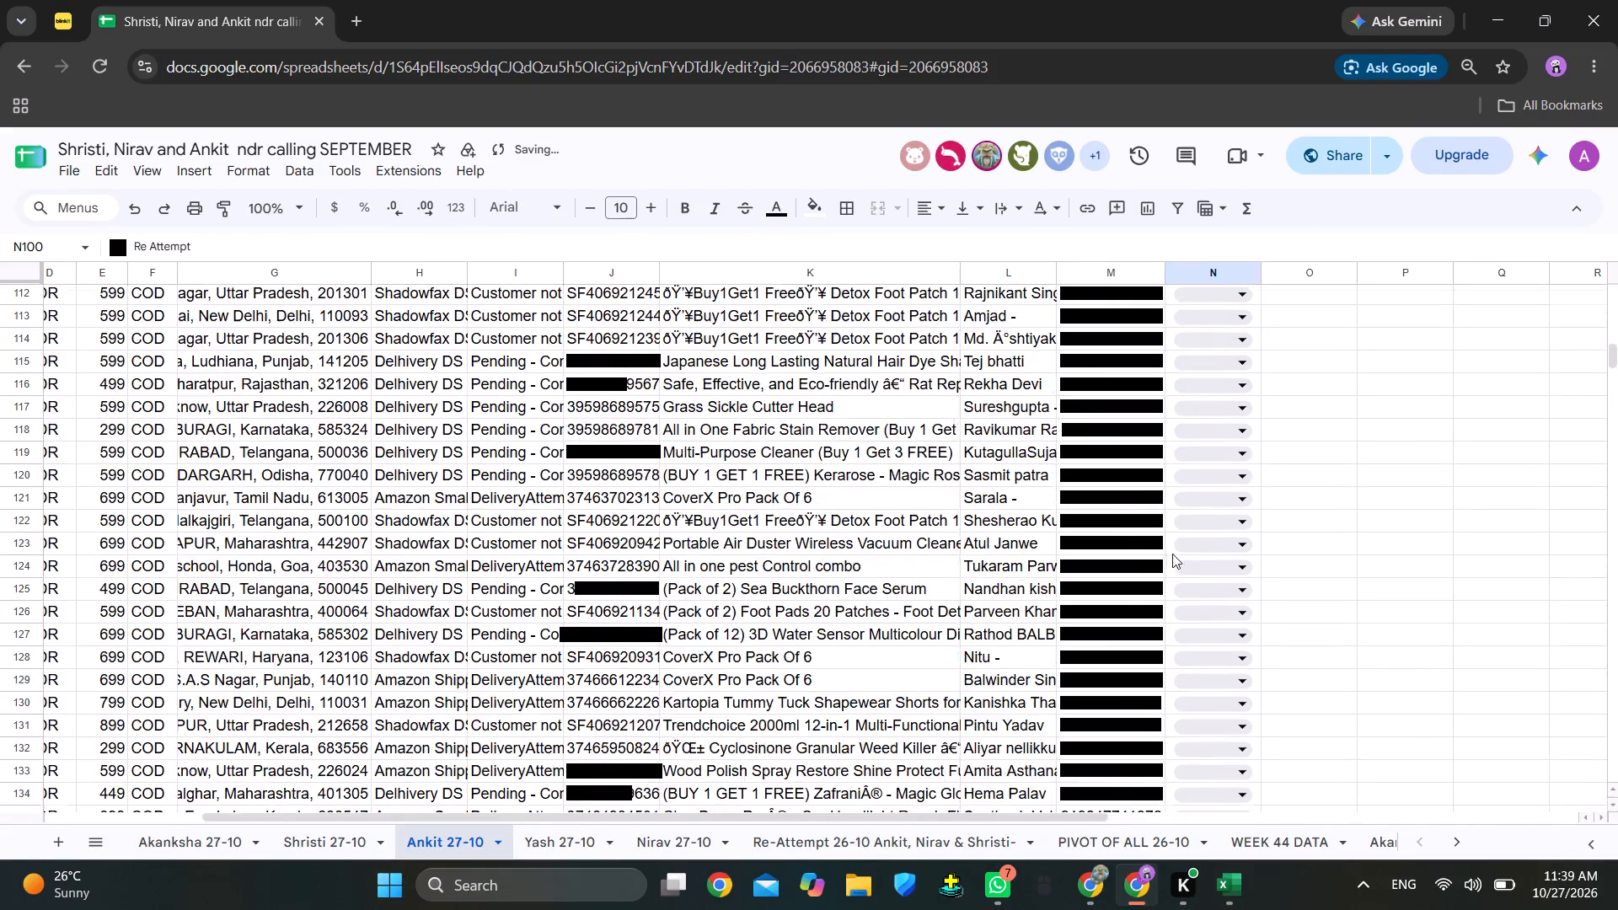
scroll(1172, 554, "down", 8)
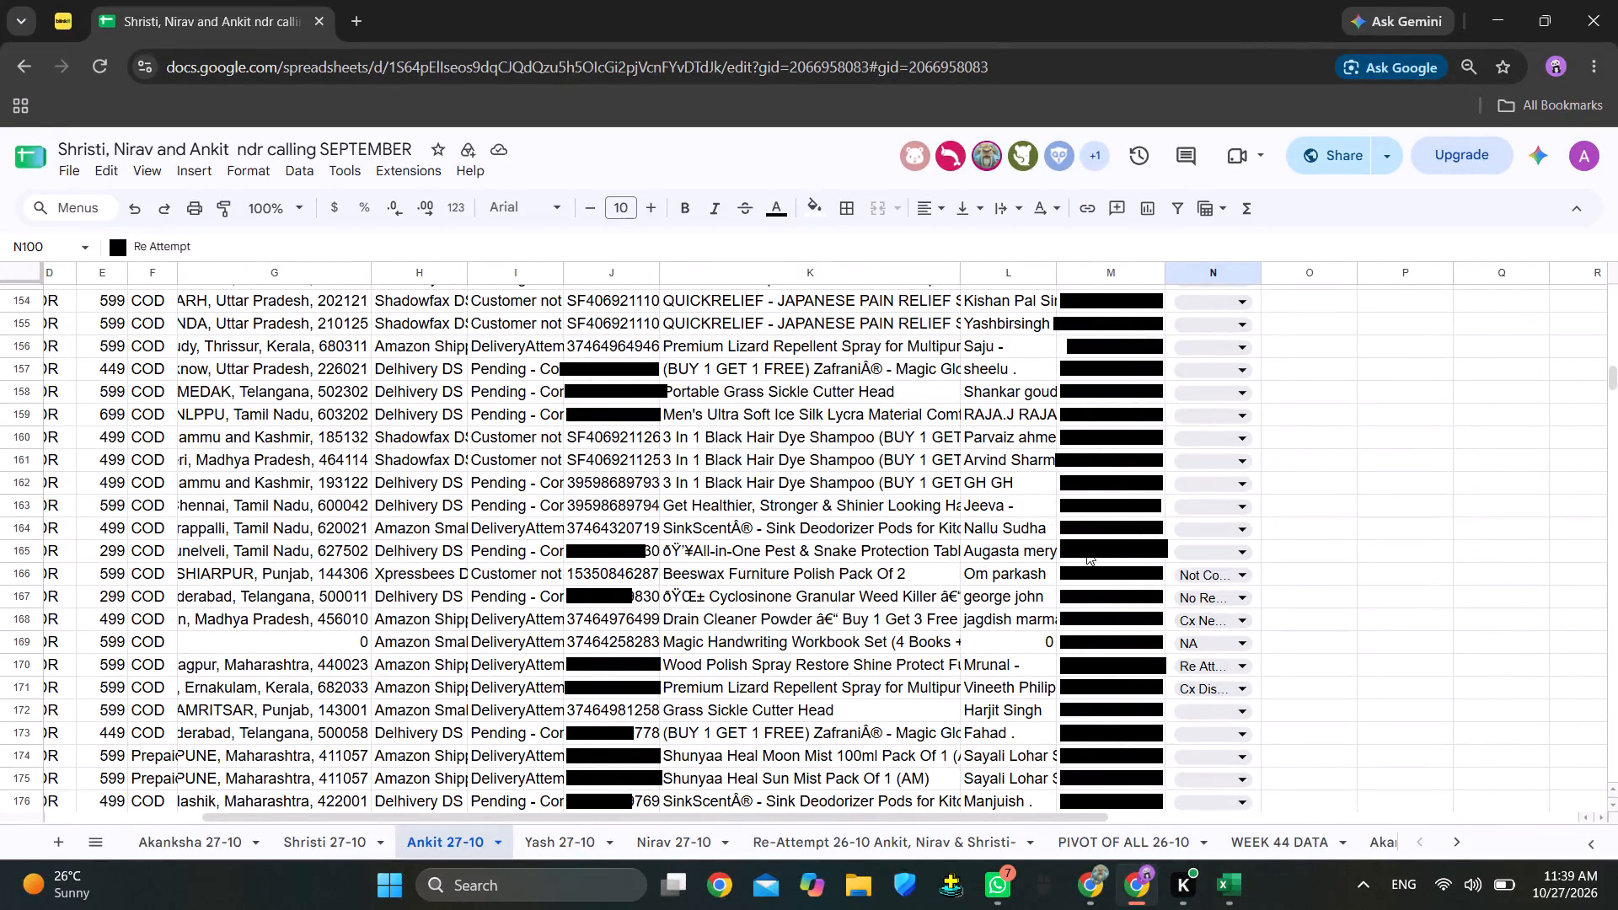
left_click(1200, 552)
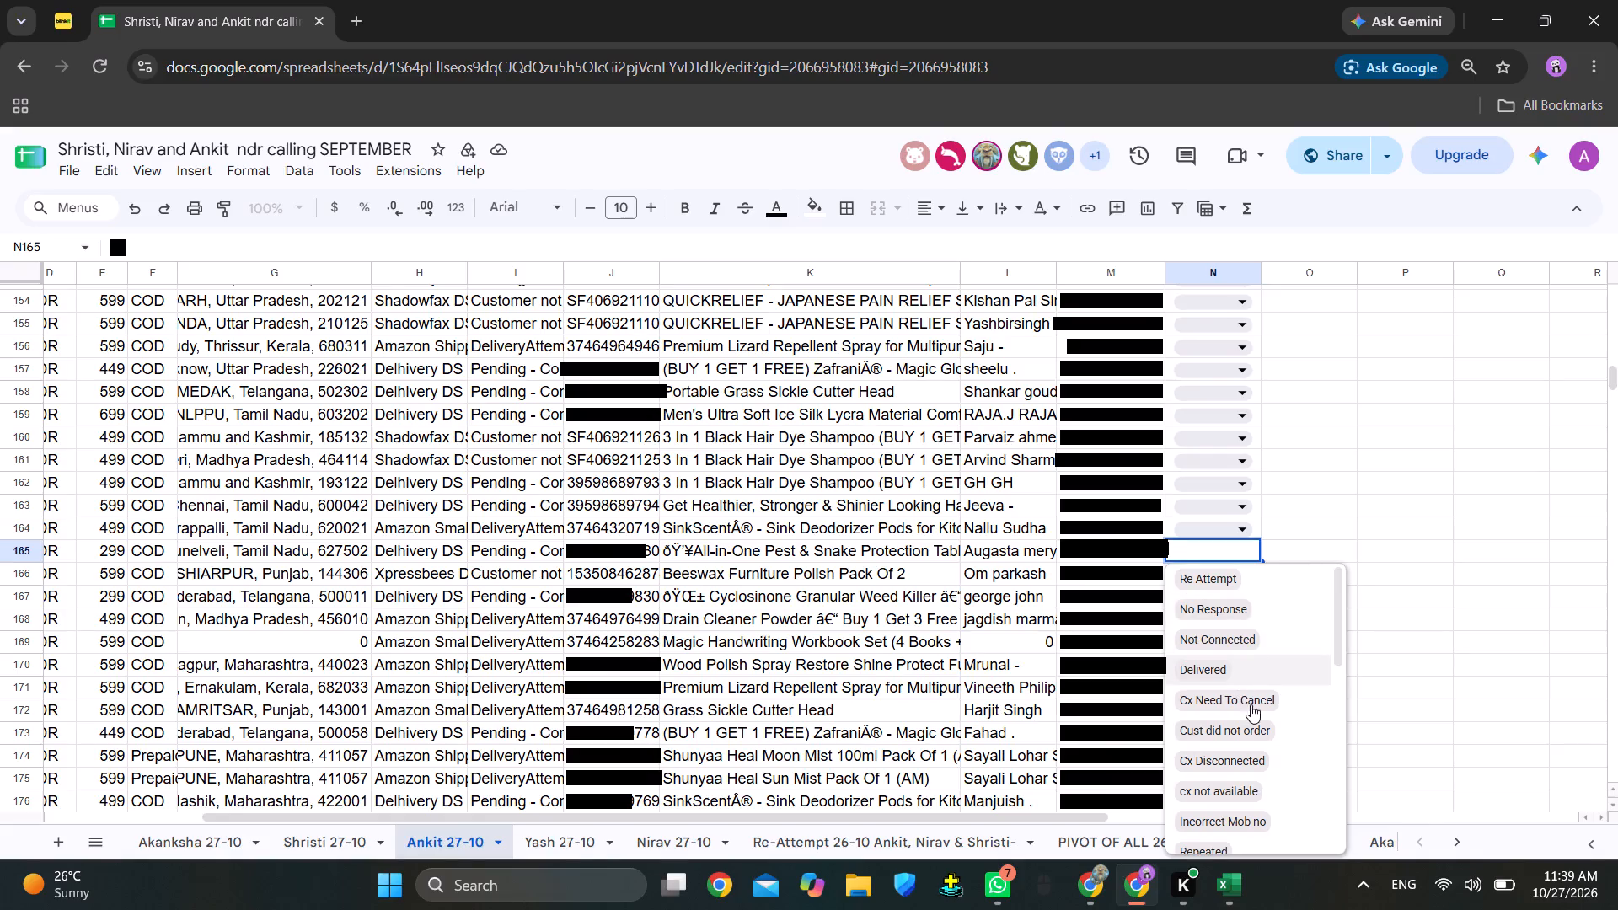
left_click(1224, 764)
Set the column N call status to "Delivered" for the Advance Car Scratch Repair order in row 101.
scroll(1311, 504, "up", 8)
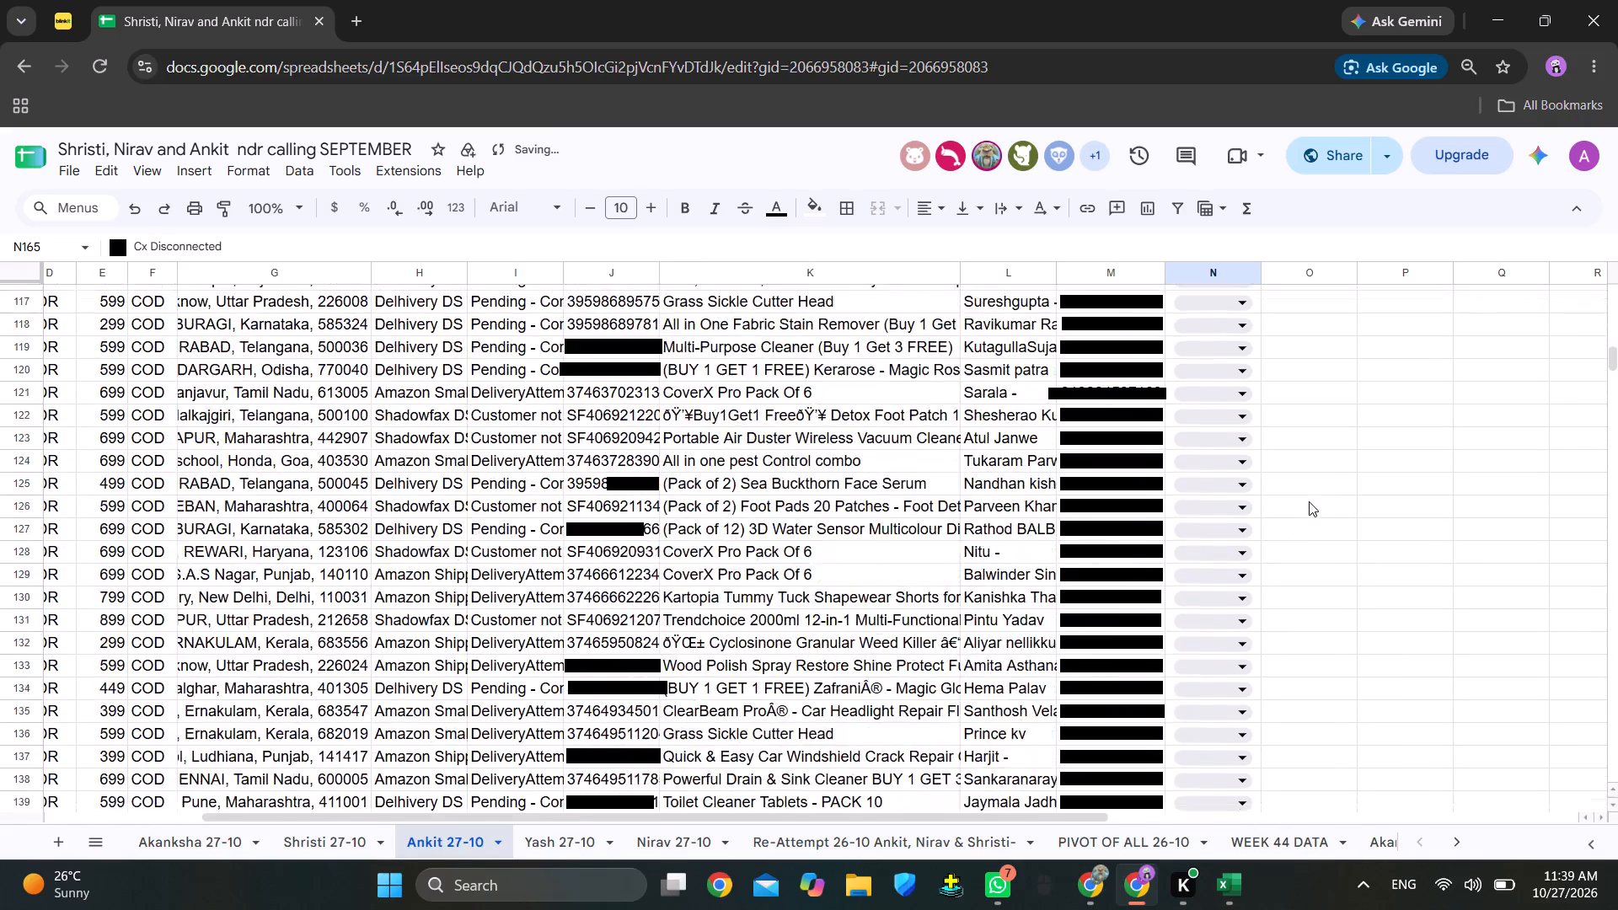
scroll(1309, 501, "up", 5)
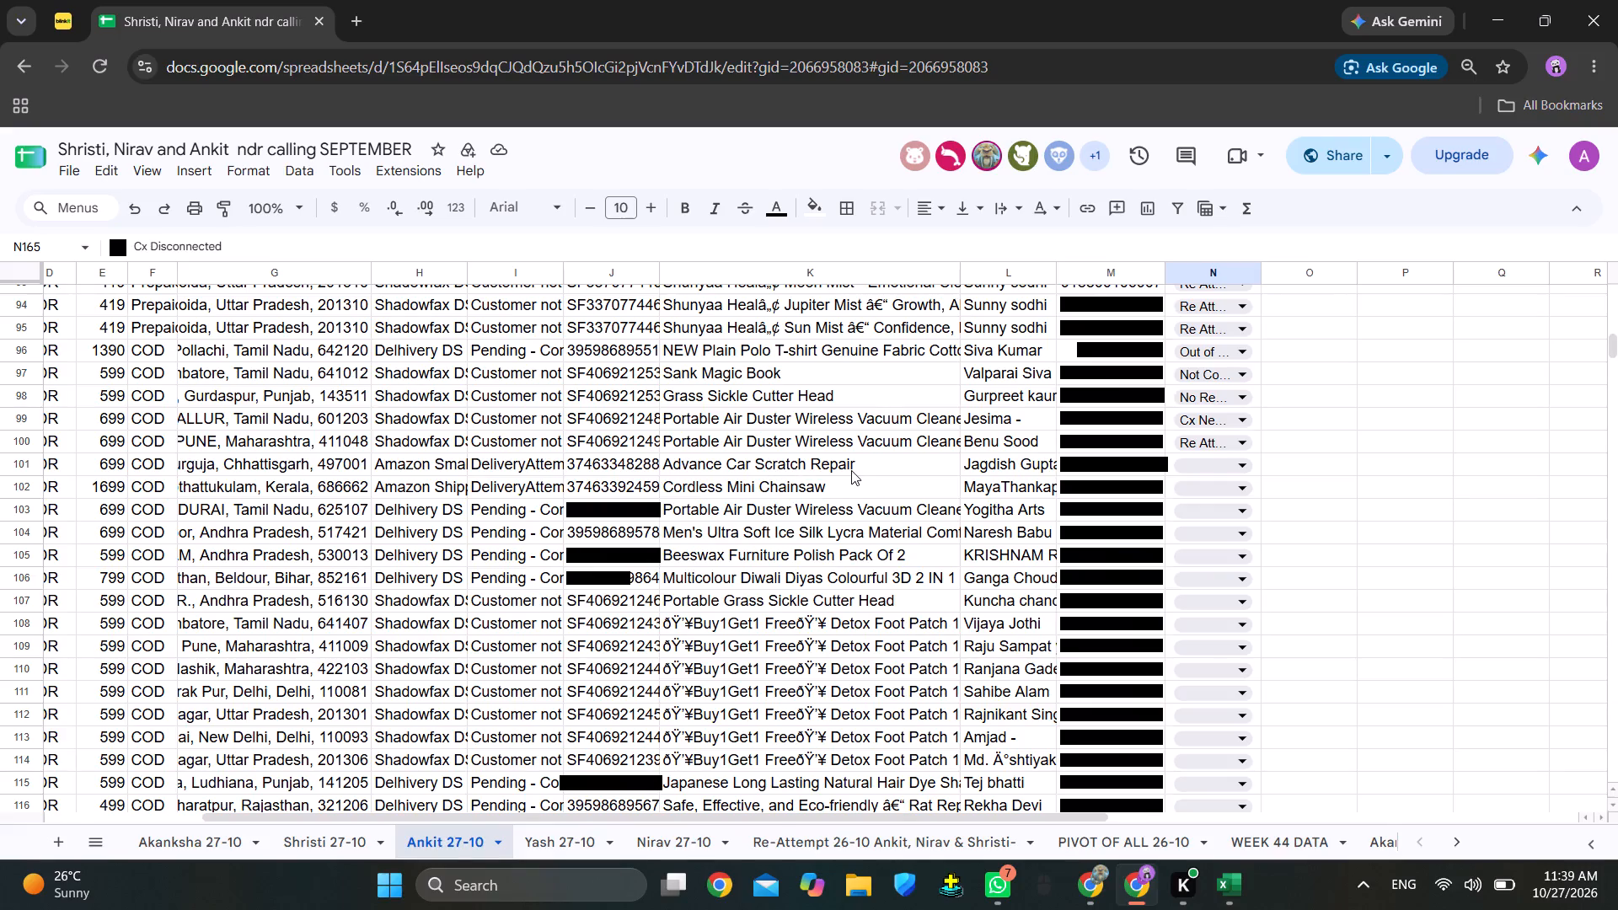
left_click(1197, 462)
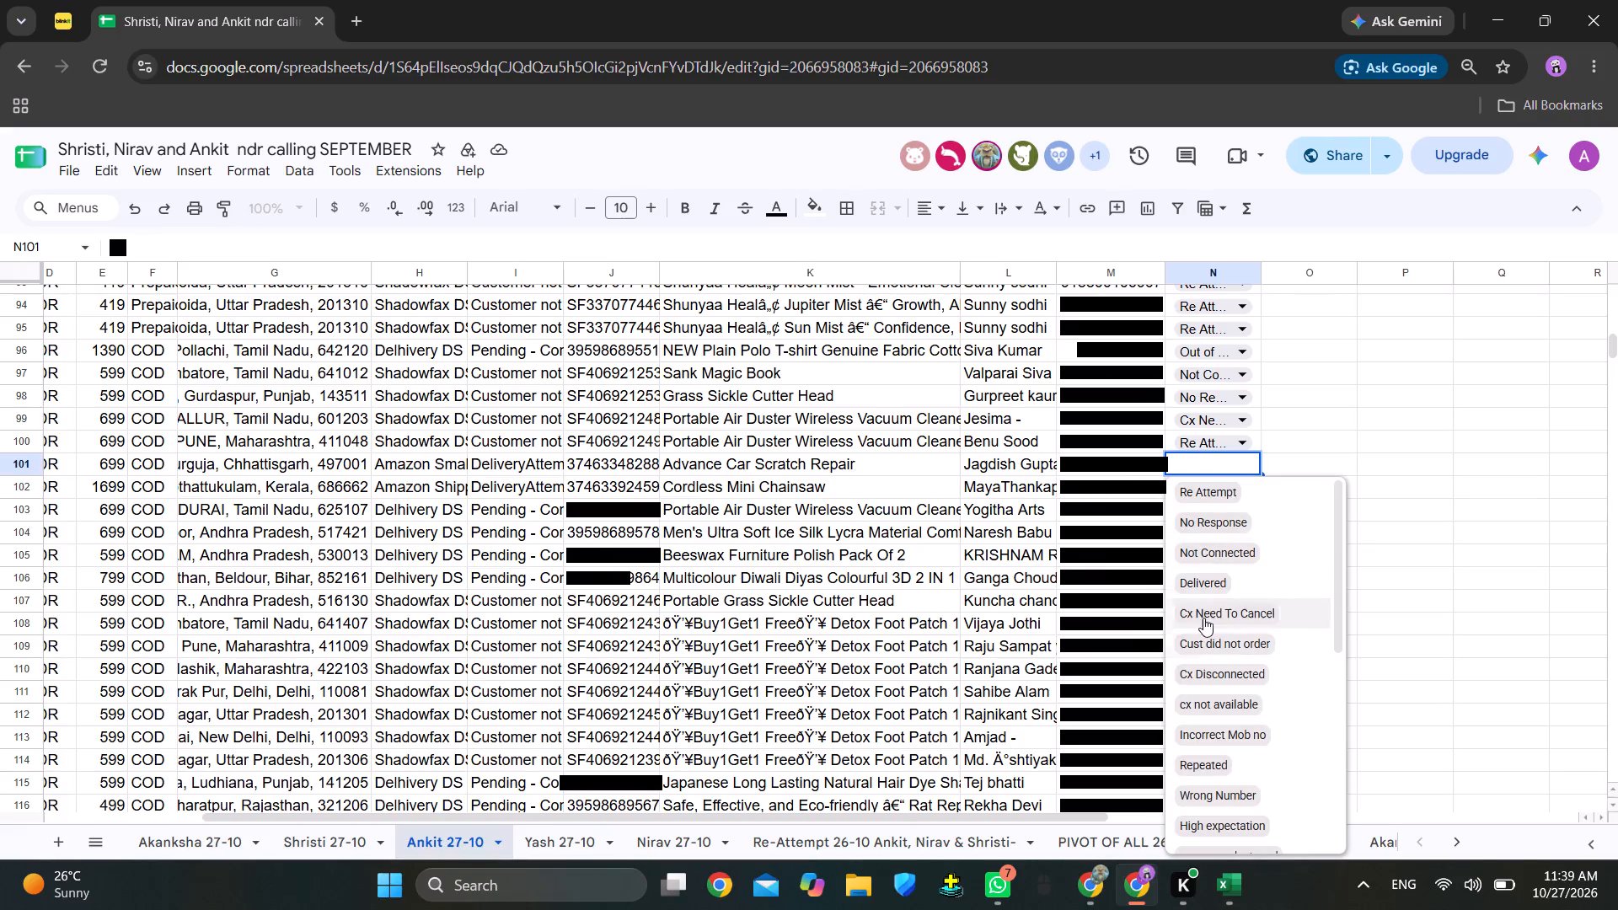
left_click(1212, 579)
Set the column N call status to "currently unavailable" for the Sink Deodorizer Pods order in row 164.
scroll(1381, 614, "down", 2)
scroll(1364, 615, "up", 1)
scroll(1357, 613, "down", 9)
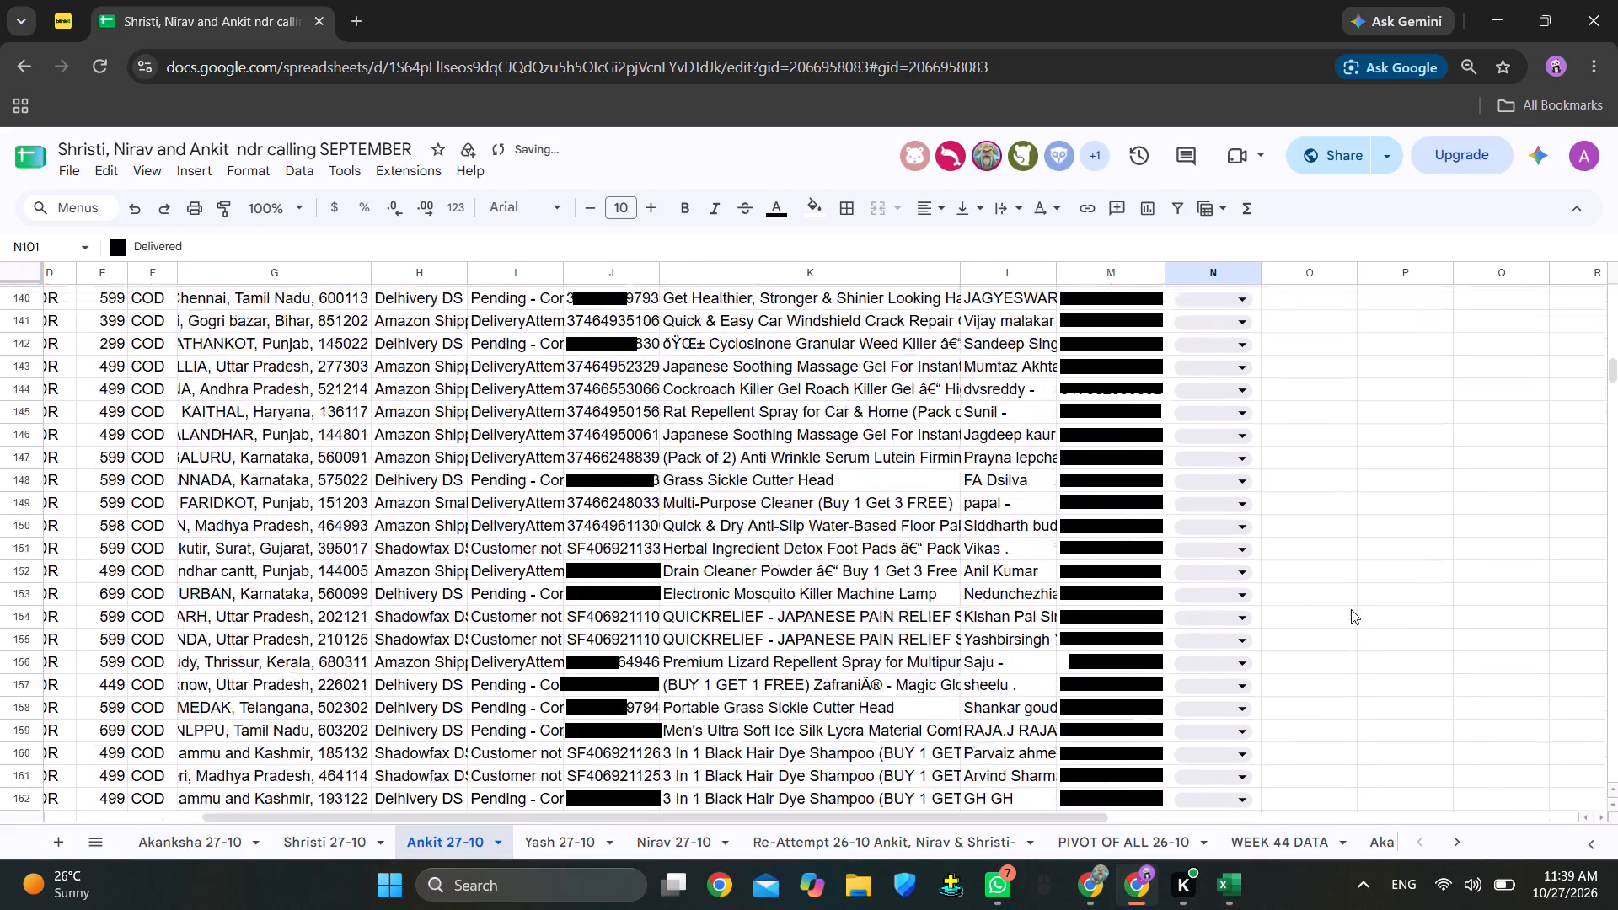
scroll(1352, 606, "down", 2)
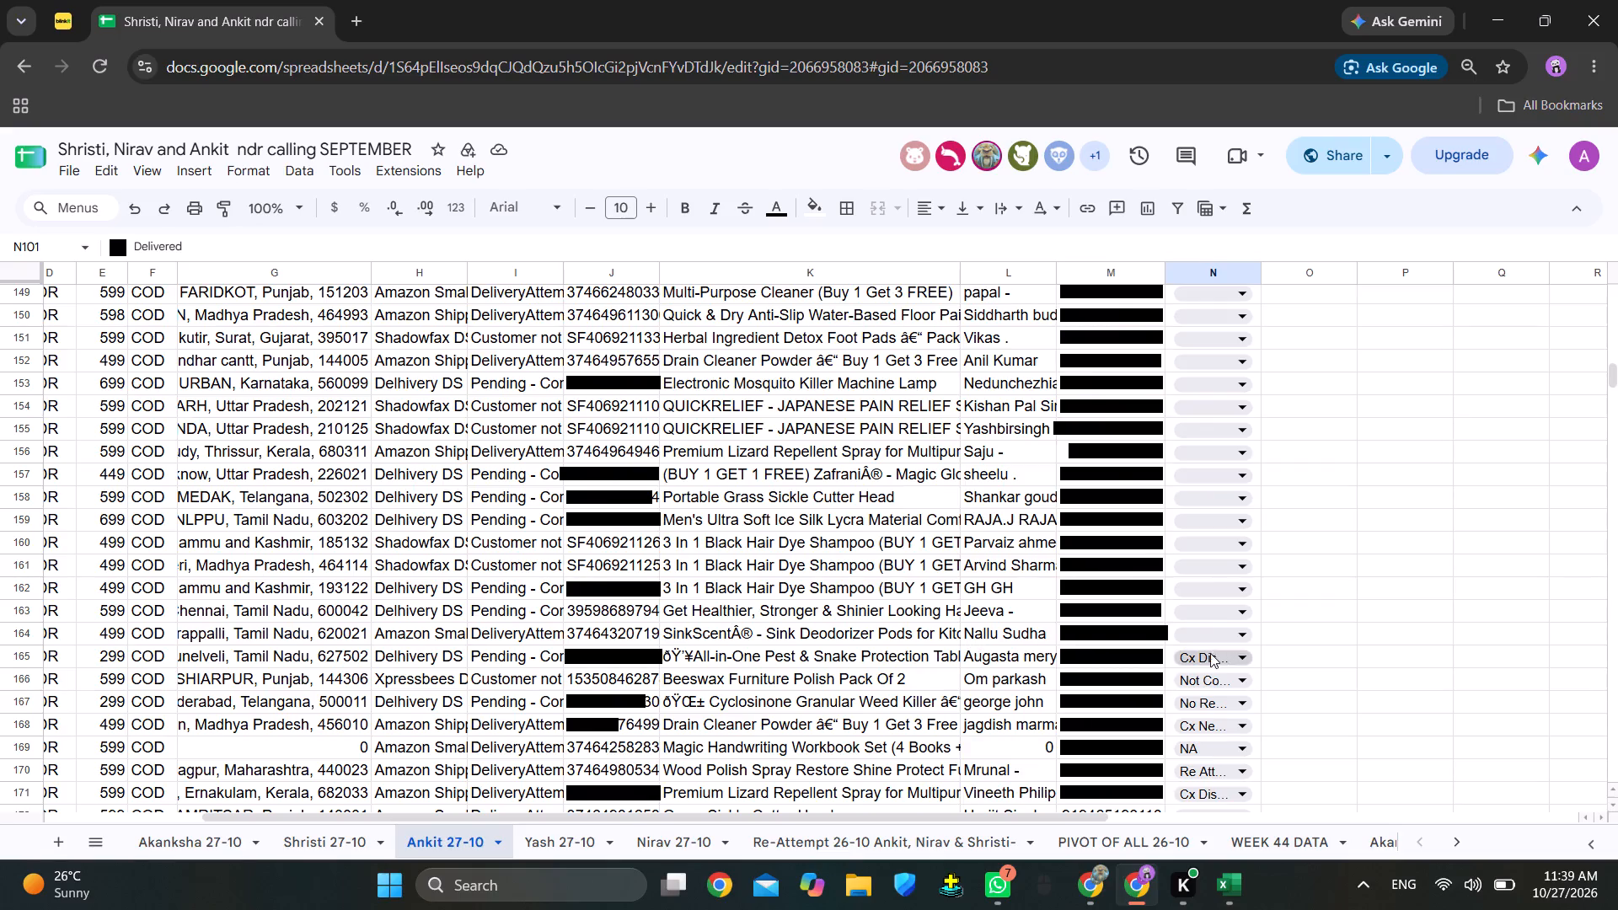
left_click(1224, 632)
scroll(1239, 698, "down", 8)
scroll(1241, 697, "up", 1)
scroll(1241, 697, "down", 3)
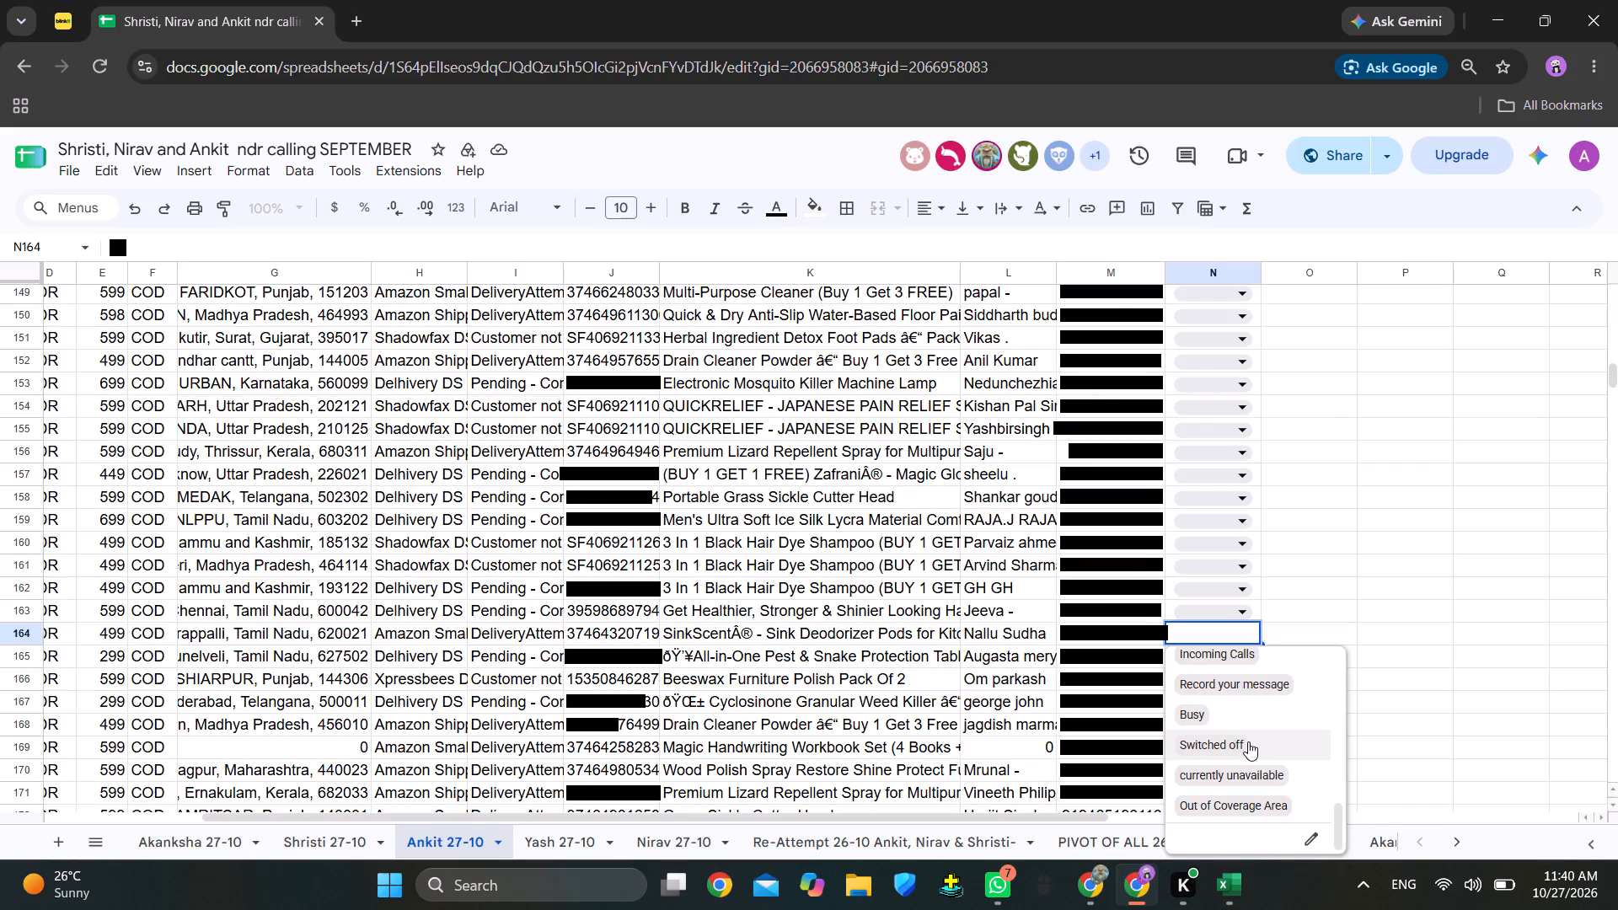
scroll(1260, 738, "down", 2)
scroll(1260, 738, "up", 1)
scroll(1260, 738, "down", 1)
scroll(1260, 737, "up", 1)
scroll(1260, 737, "down", 6)
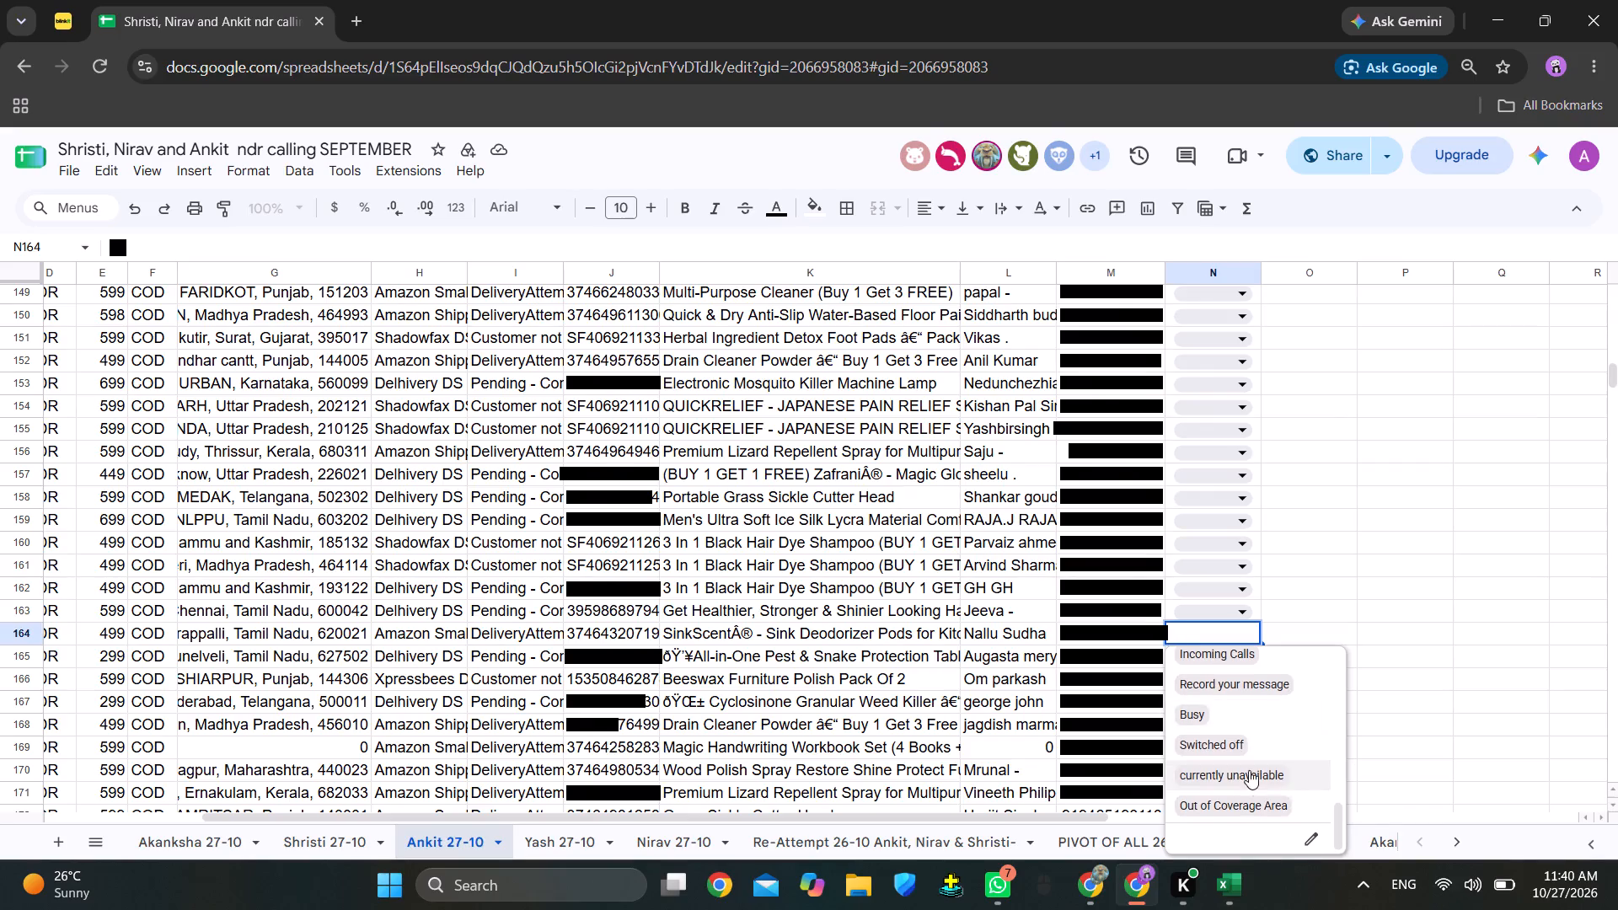
left_click(1249, 770)
Check the customer phone number for the Cordless Mini Chainsaw order in row 102.
scroll(1289, 543, "down", 1)
scroll(1289, 543, "up", 15)
scroll(1253, 575, "down", 1)
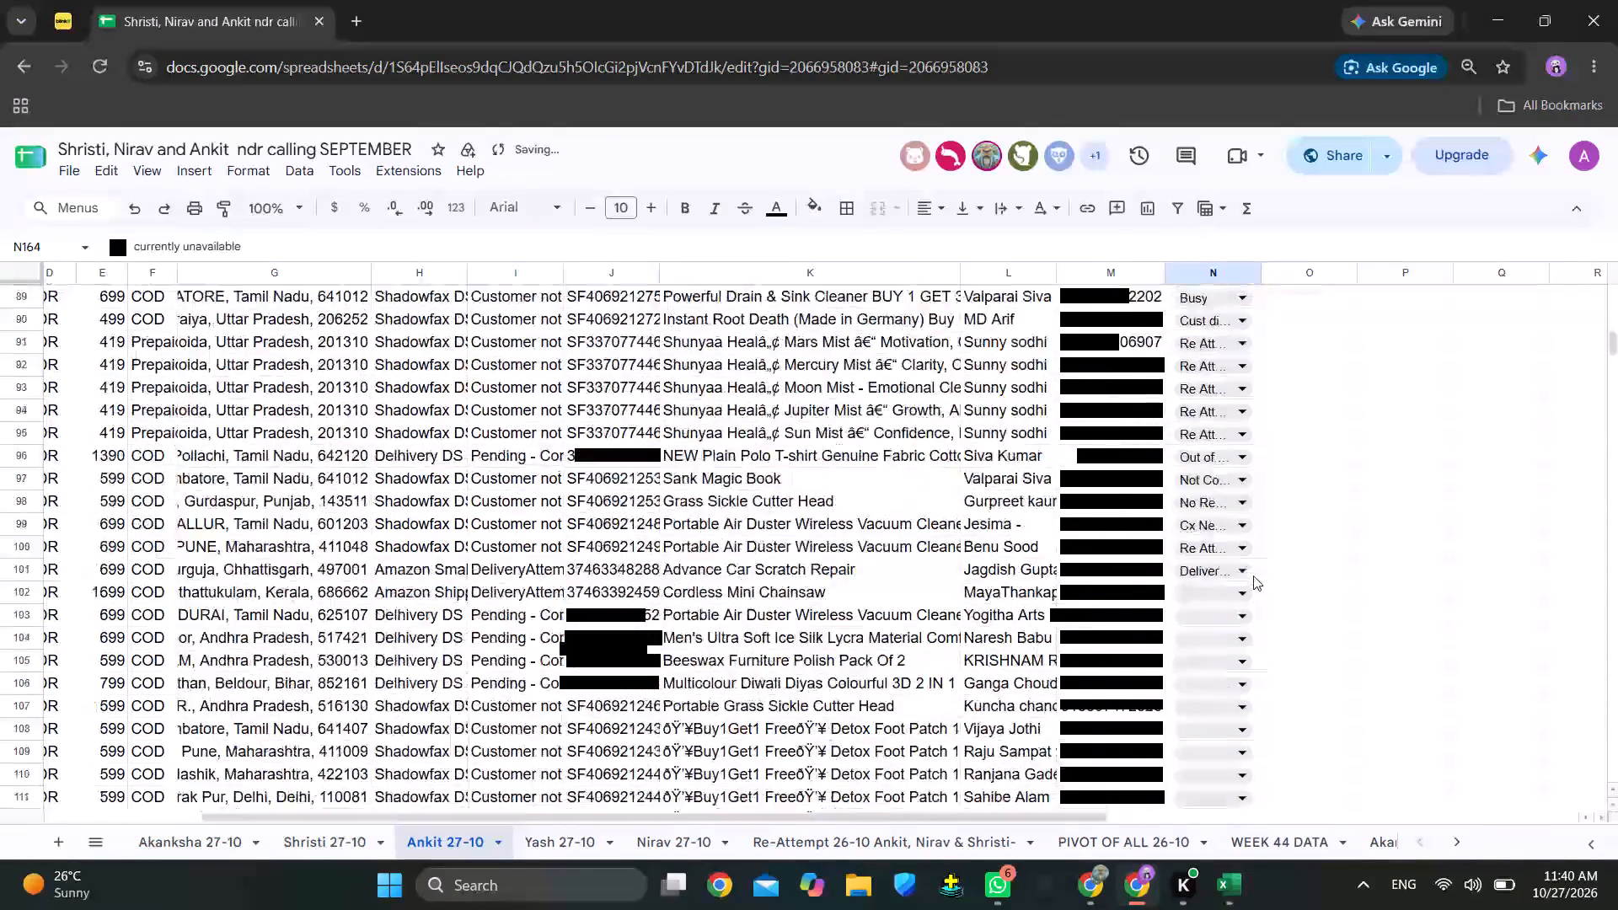
scroll(1253, 575, "down", 1)
left_click(1121, 485)
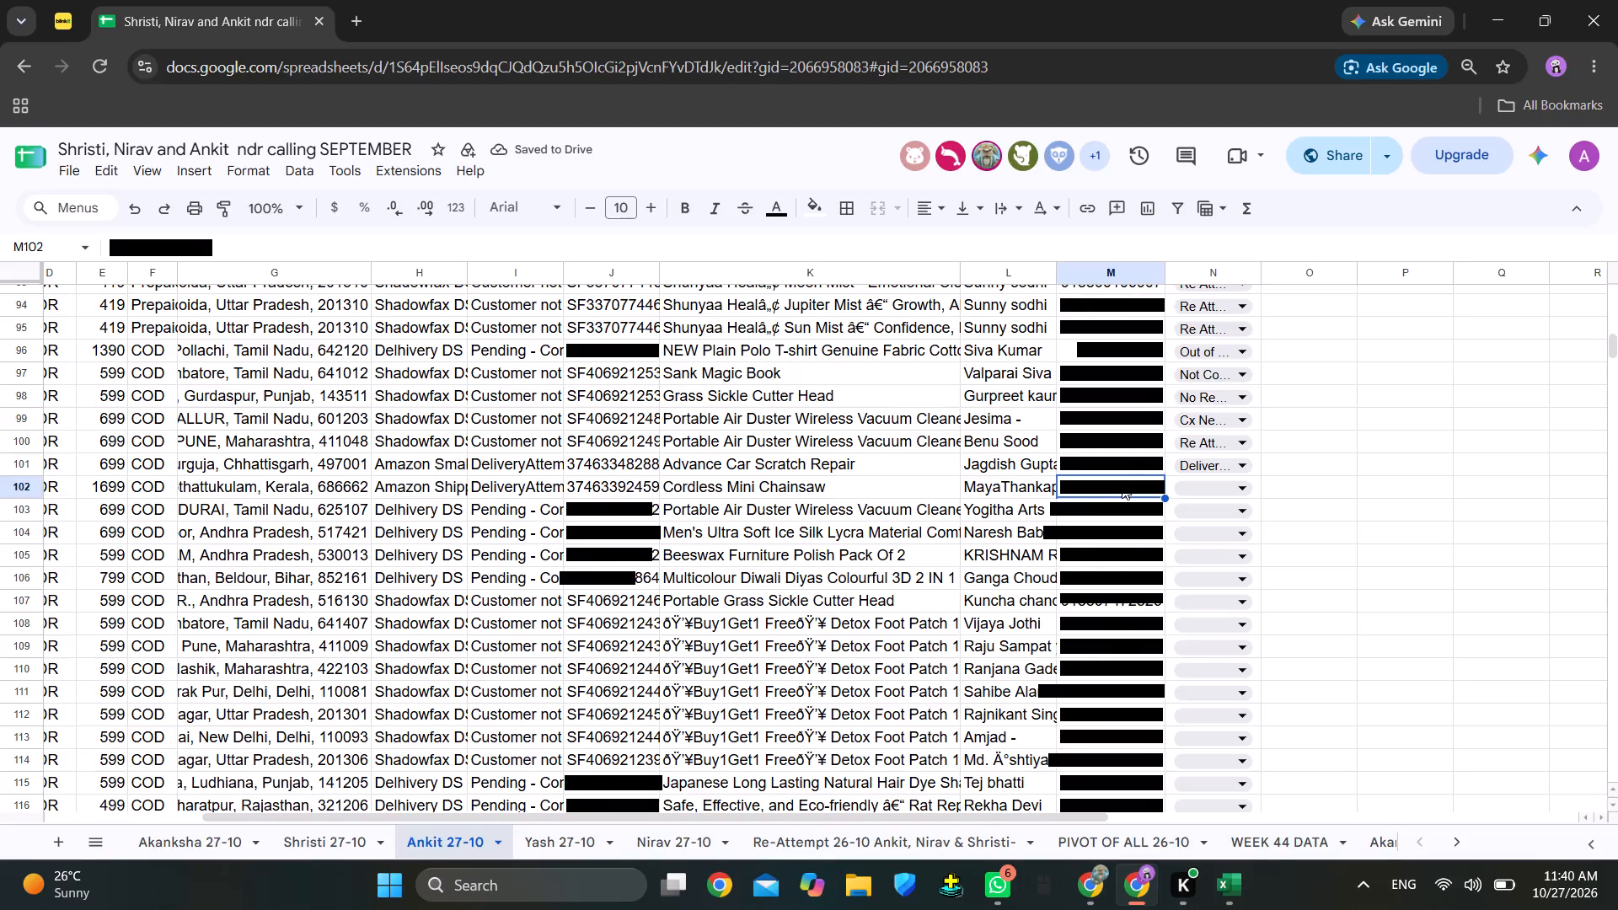
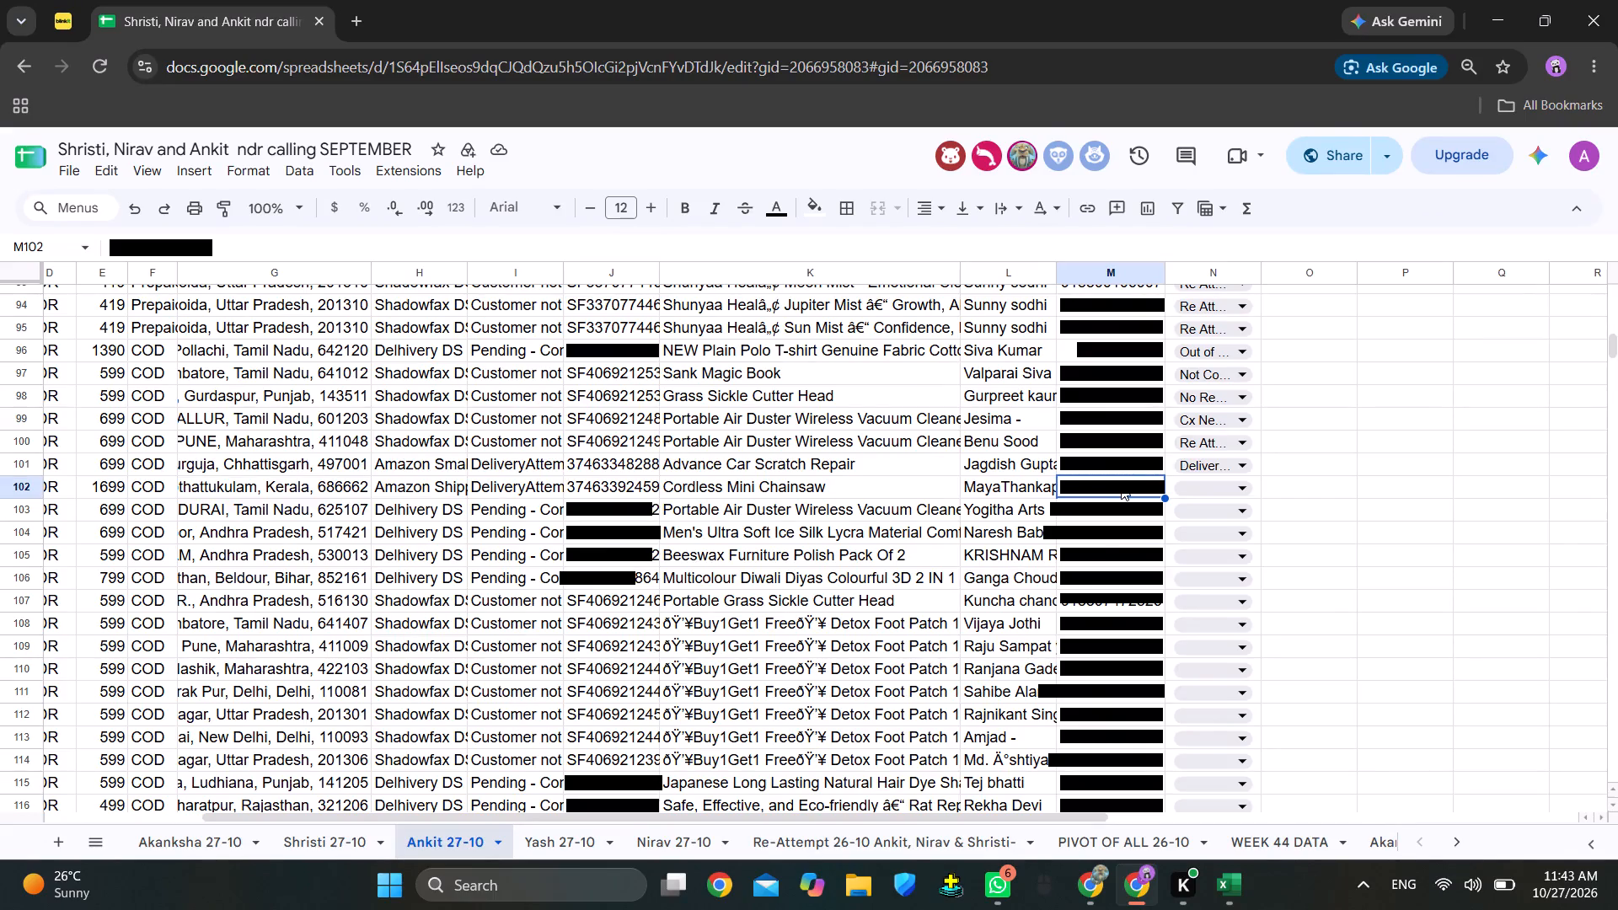
Set the column N call status to "Cx Disconnected" for the Cordless Mini Chainsaw order in row 102.
left_click(1222, 484)
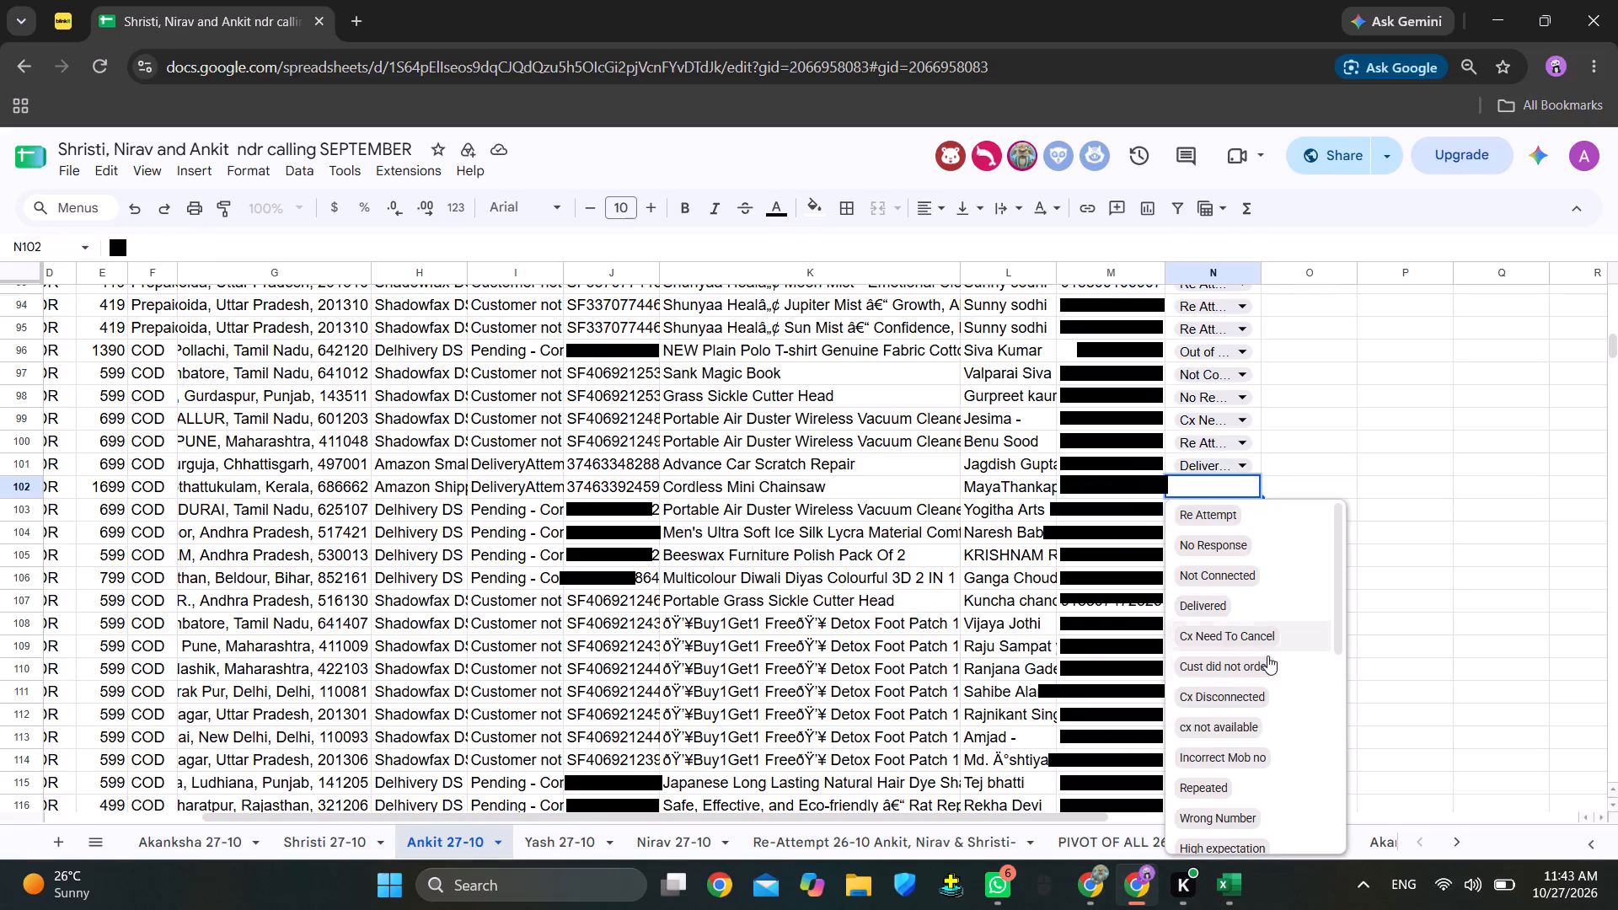
left_click(1235, 699)
Set the column N call status to "Re Attempt" for the "Get Healthier, Stronger & Shinier Looking" hair product order in row 163.
scroll(1242, 671, "down", 8)
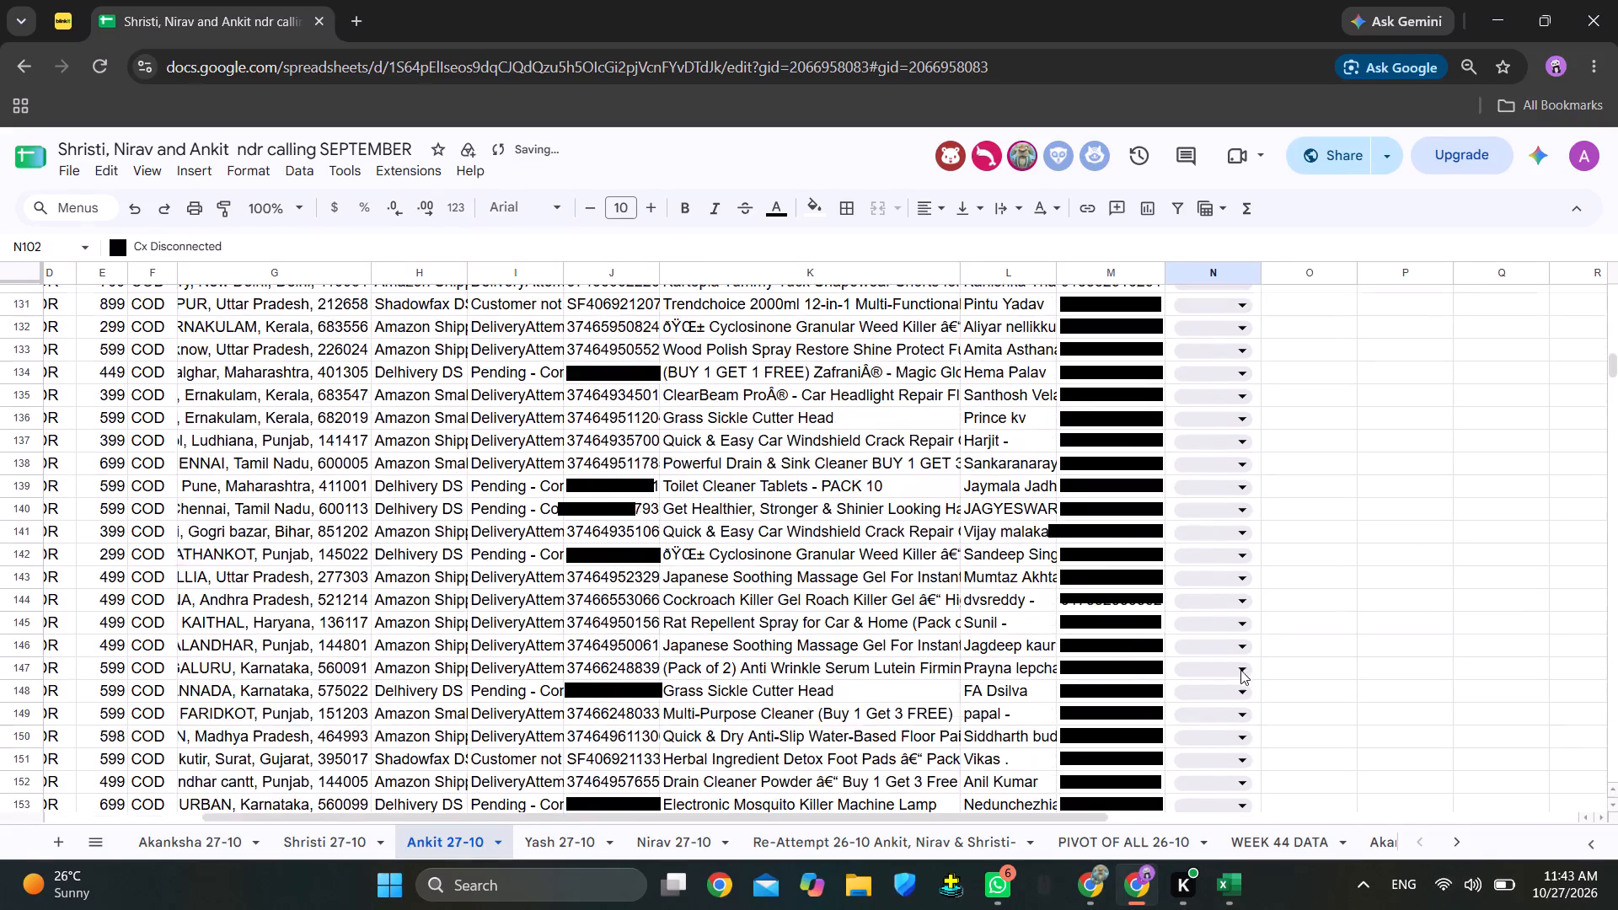
scroll(1240, 667, "down", 3)
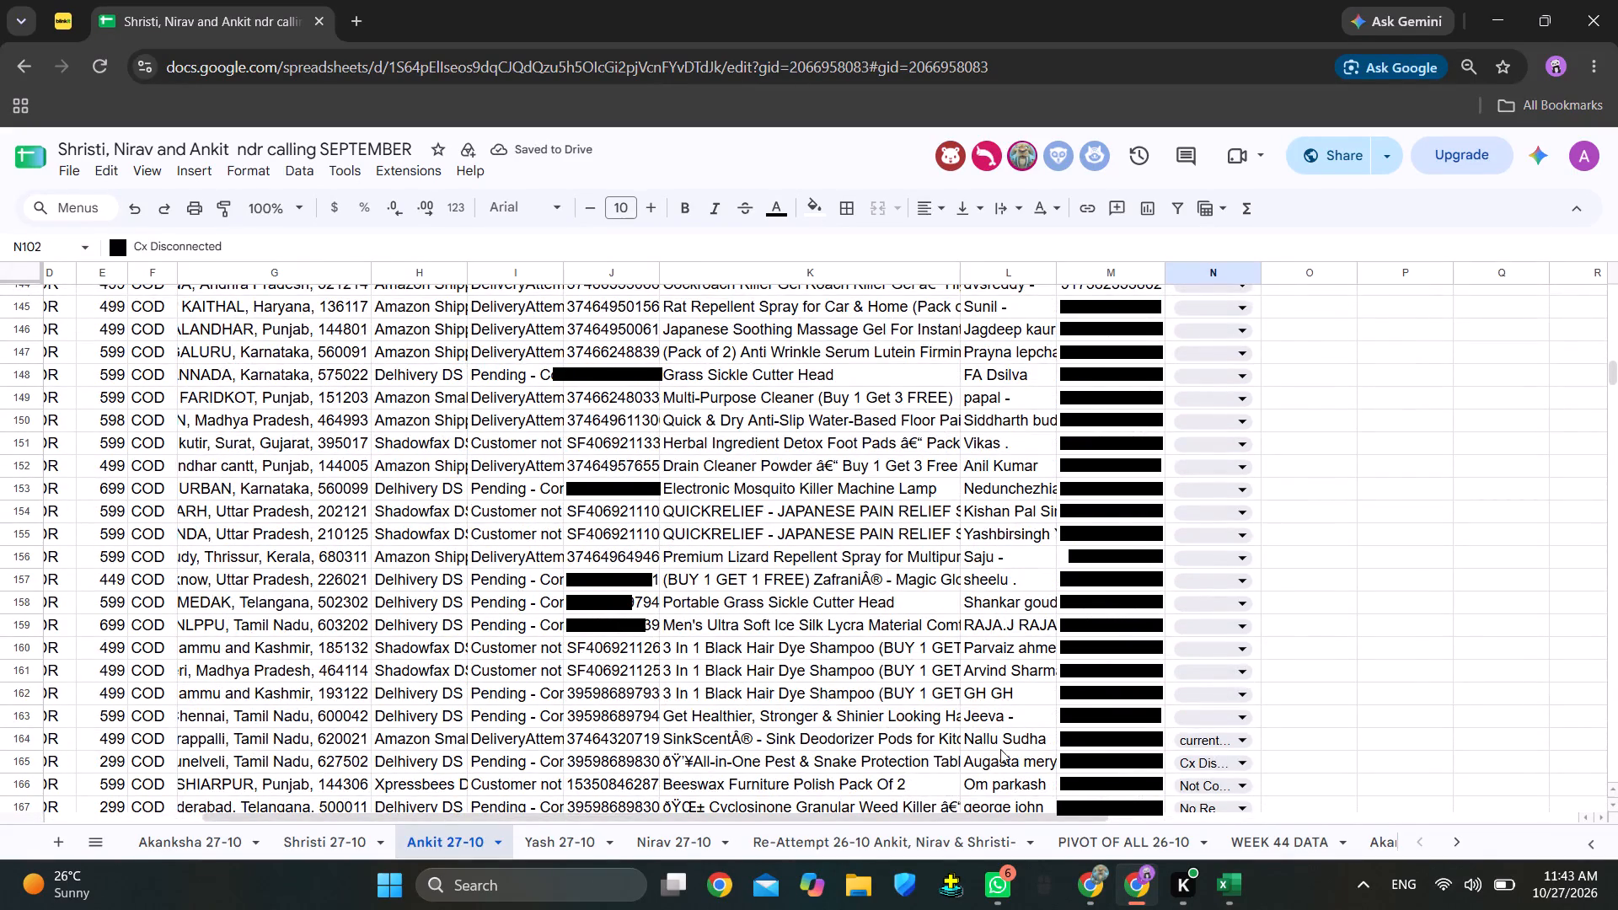
left_click(1216, 720)
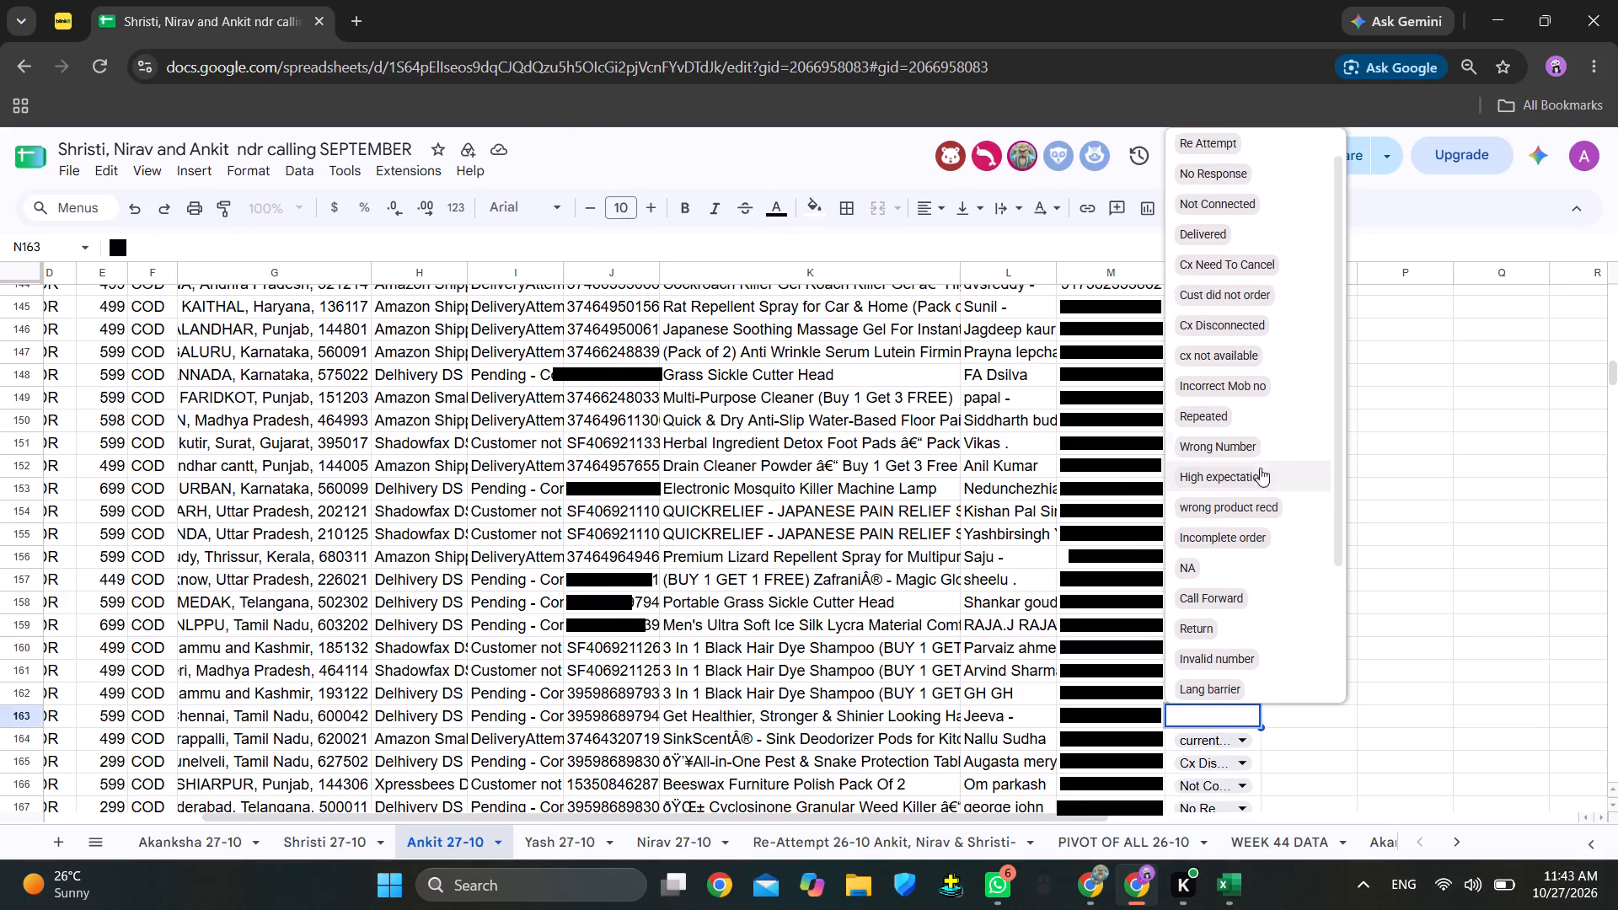
scroll(1248, 240, "up", 5)
left_click(1230, 174)
Set the column N call status to "No Response" for the Portable Air Duster Wireless Vacuum Cleaner order in row 103.
scroll(1264, 527, "up", 2)
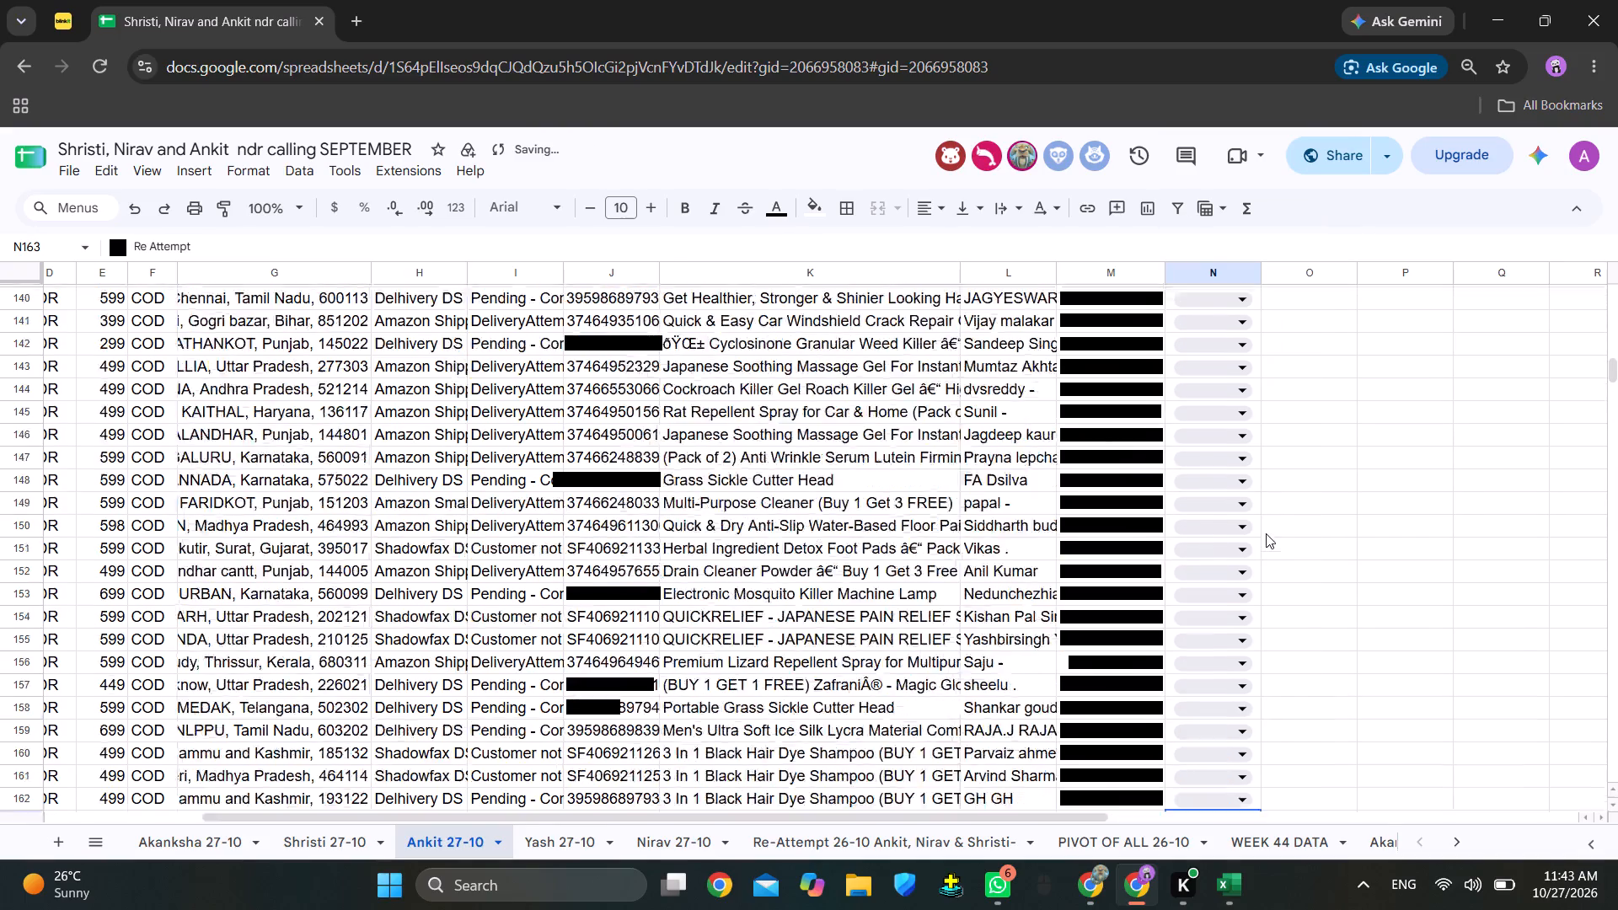
scroll(1266, 533, "up", 8)
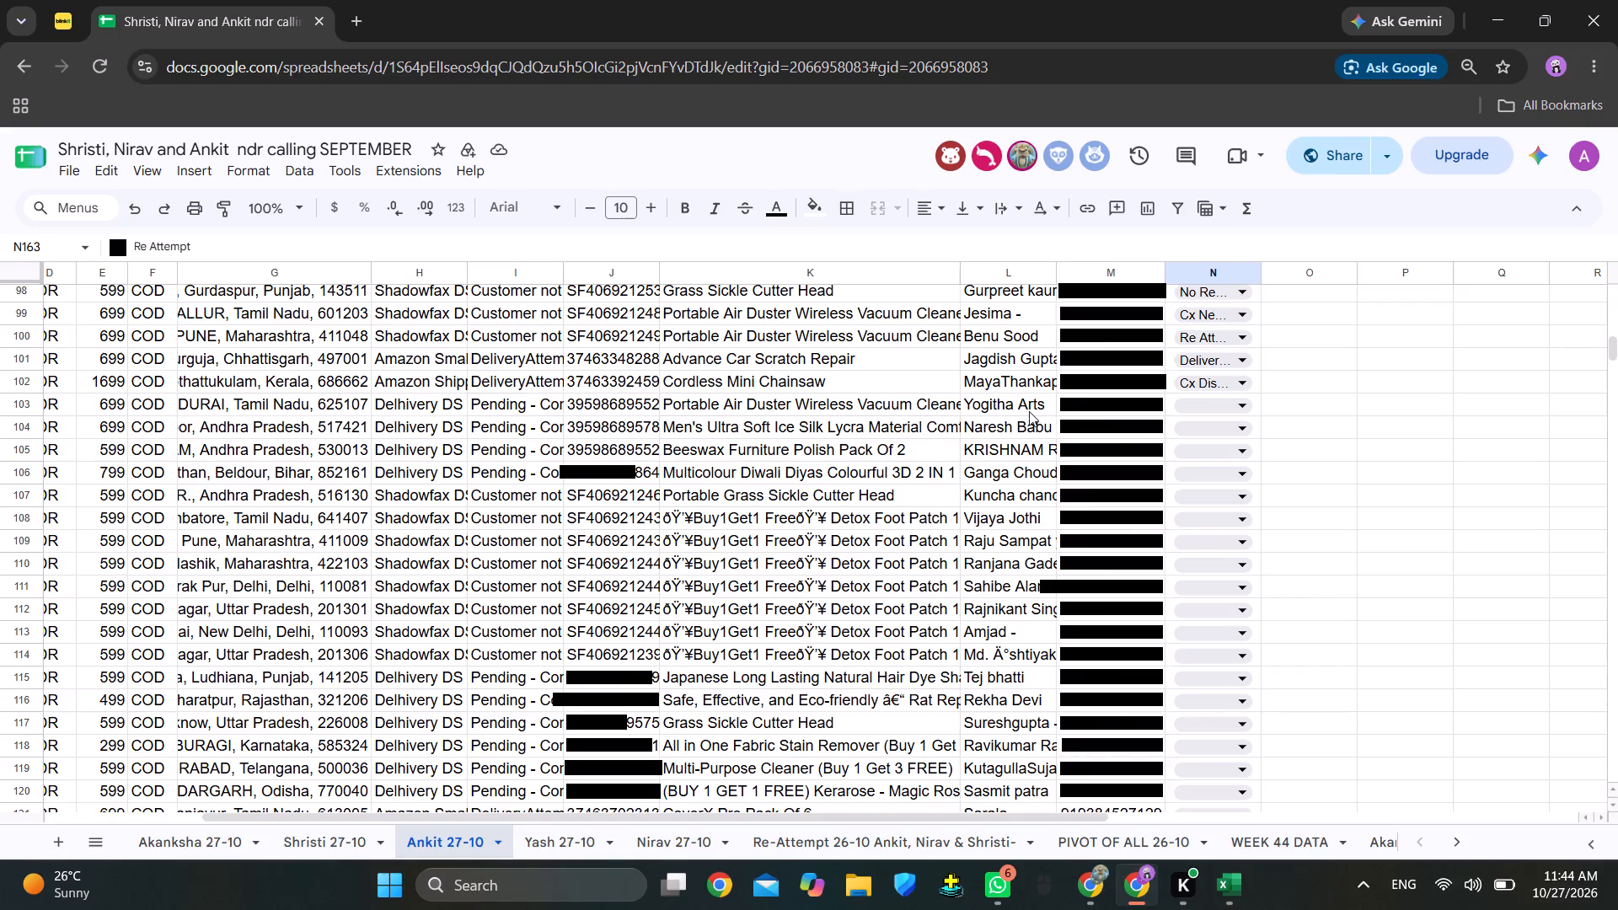
left_click(1218, 405)
left_click(1227, 464)
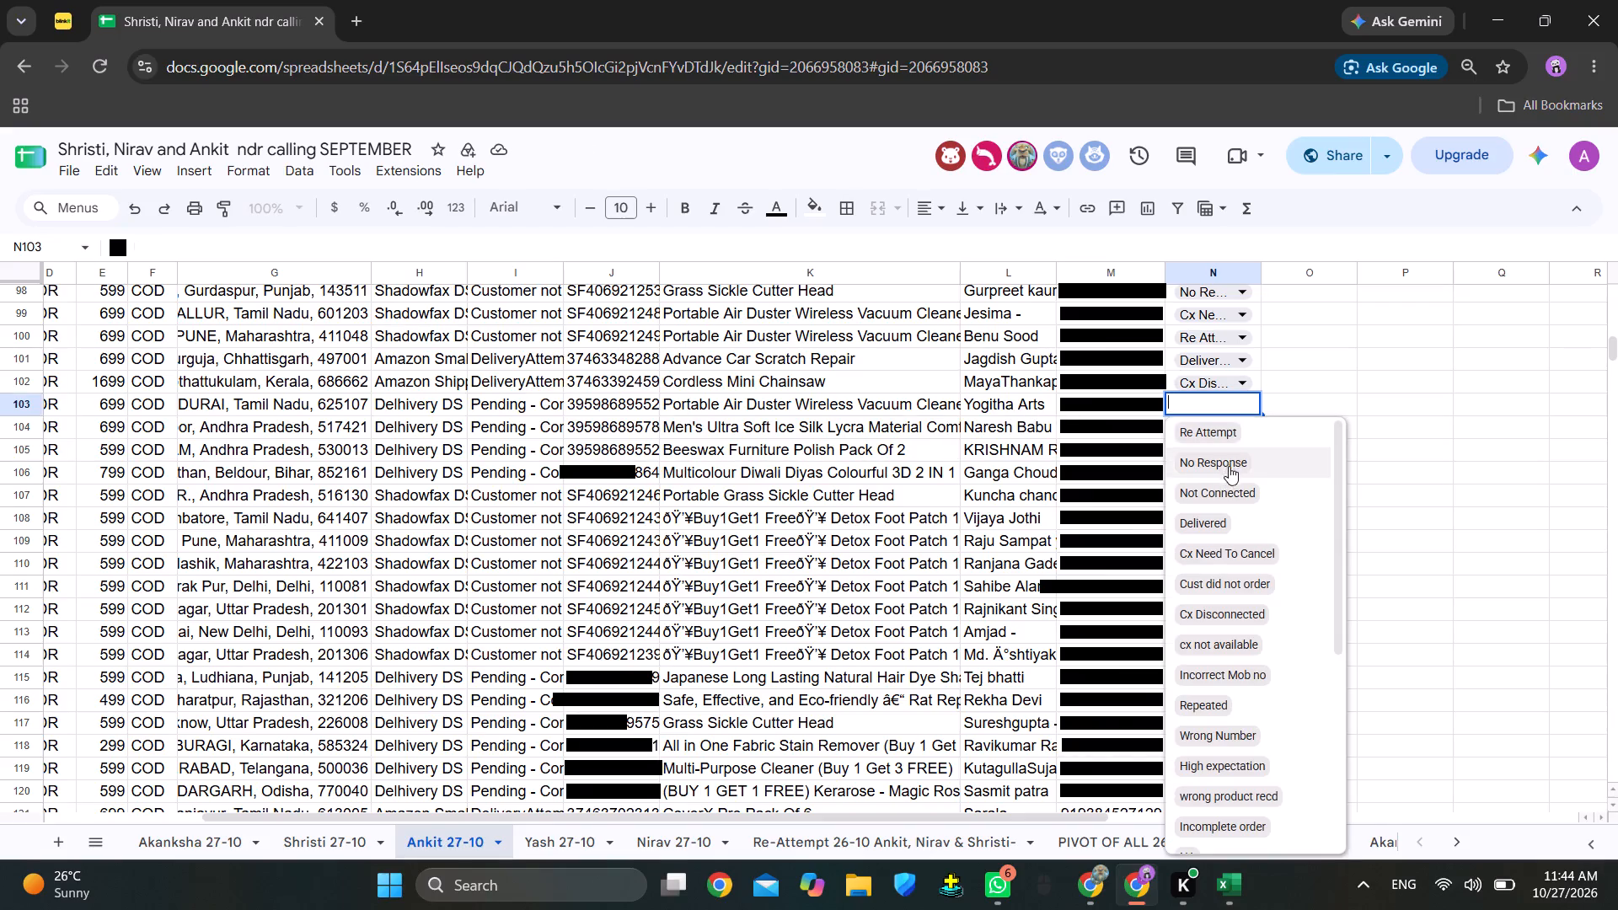
Set the column N call status to "Not Connected" for the 3 In 1 Black Hair Dye Shampoo order in row 162.
scroll(1284, 572, "down", 12)
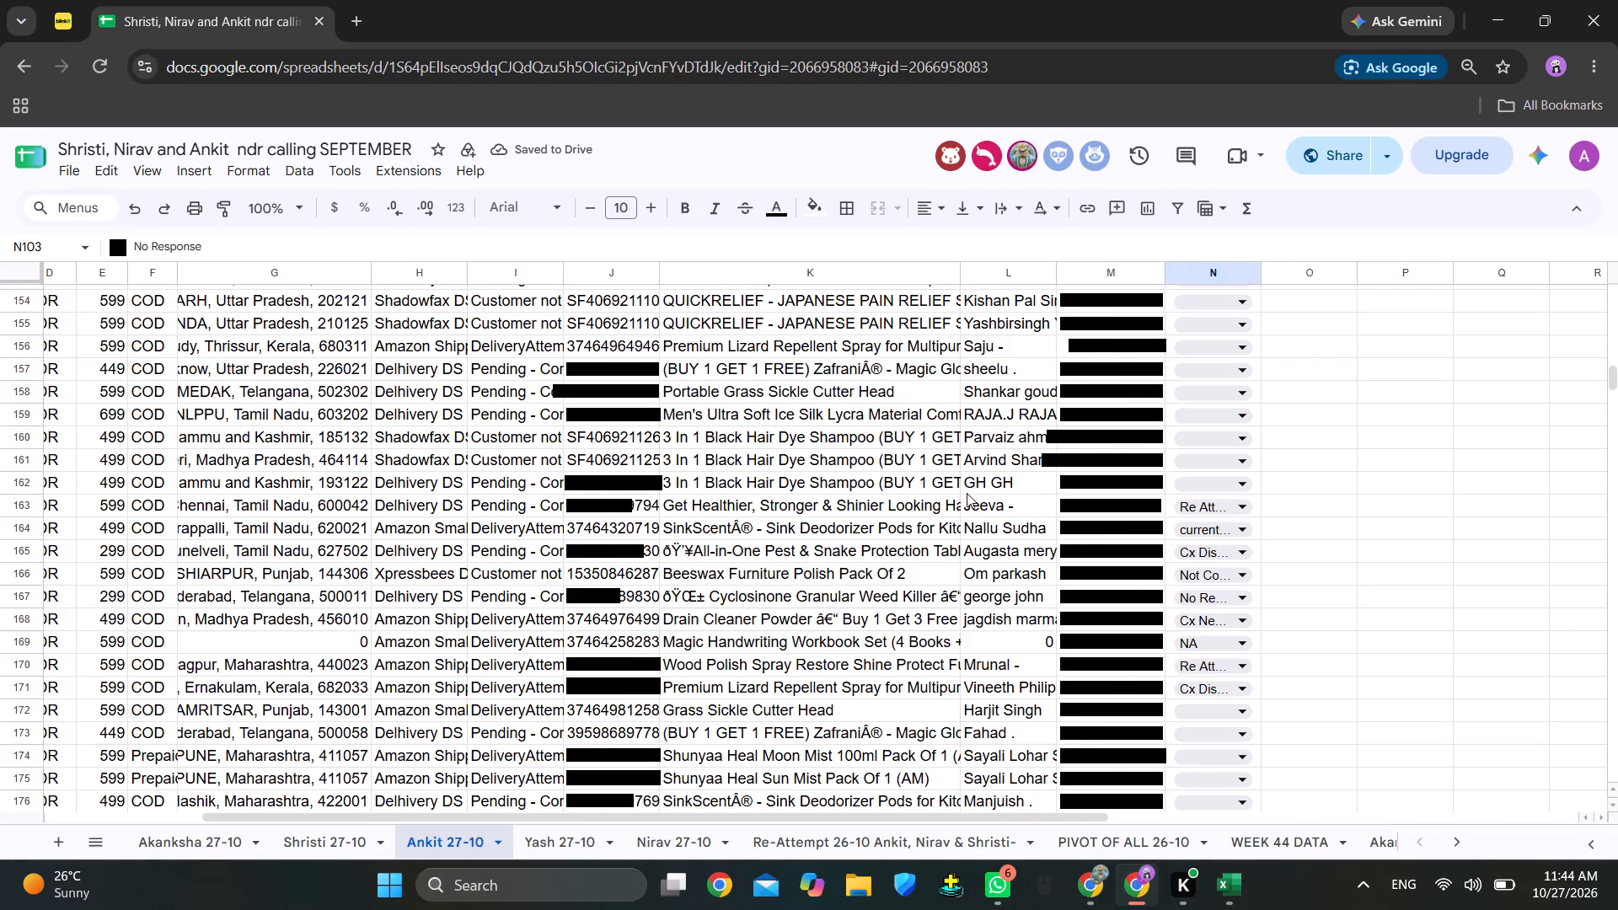
left_click(1216, 482)
left_click(1235, 571)
Set the column N call status to "Switched off" for the Men's Ultra Soft Ice Silk Lycra order in row 104.
scroll(1290, 468, "up", 2)
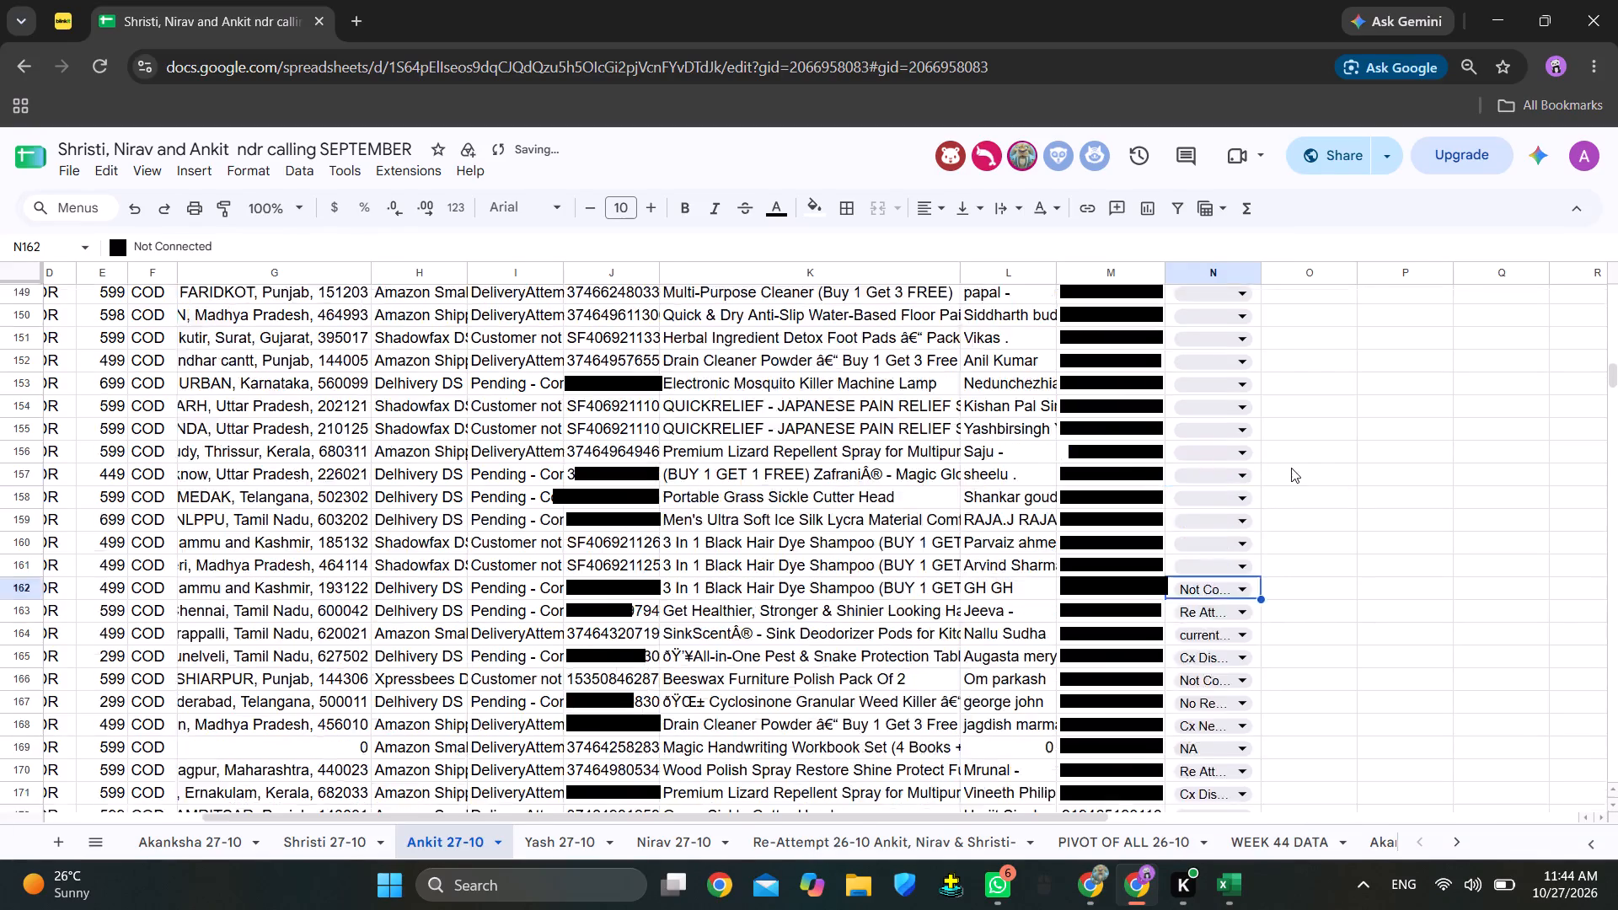
scroll(1291, 468, "up", 5)
scroll(1292, 467, "down", 1)
scroll(1292, 467, "up", 3)
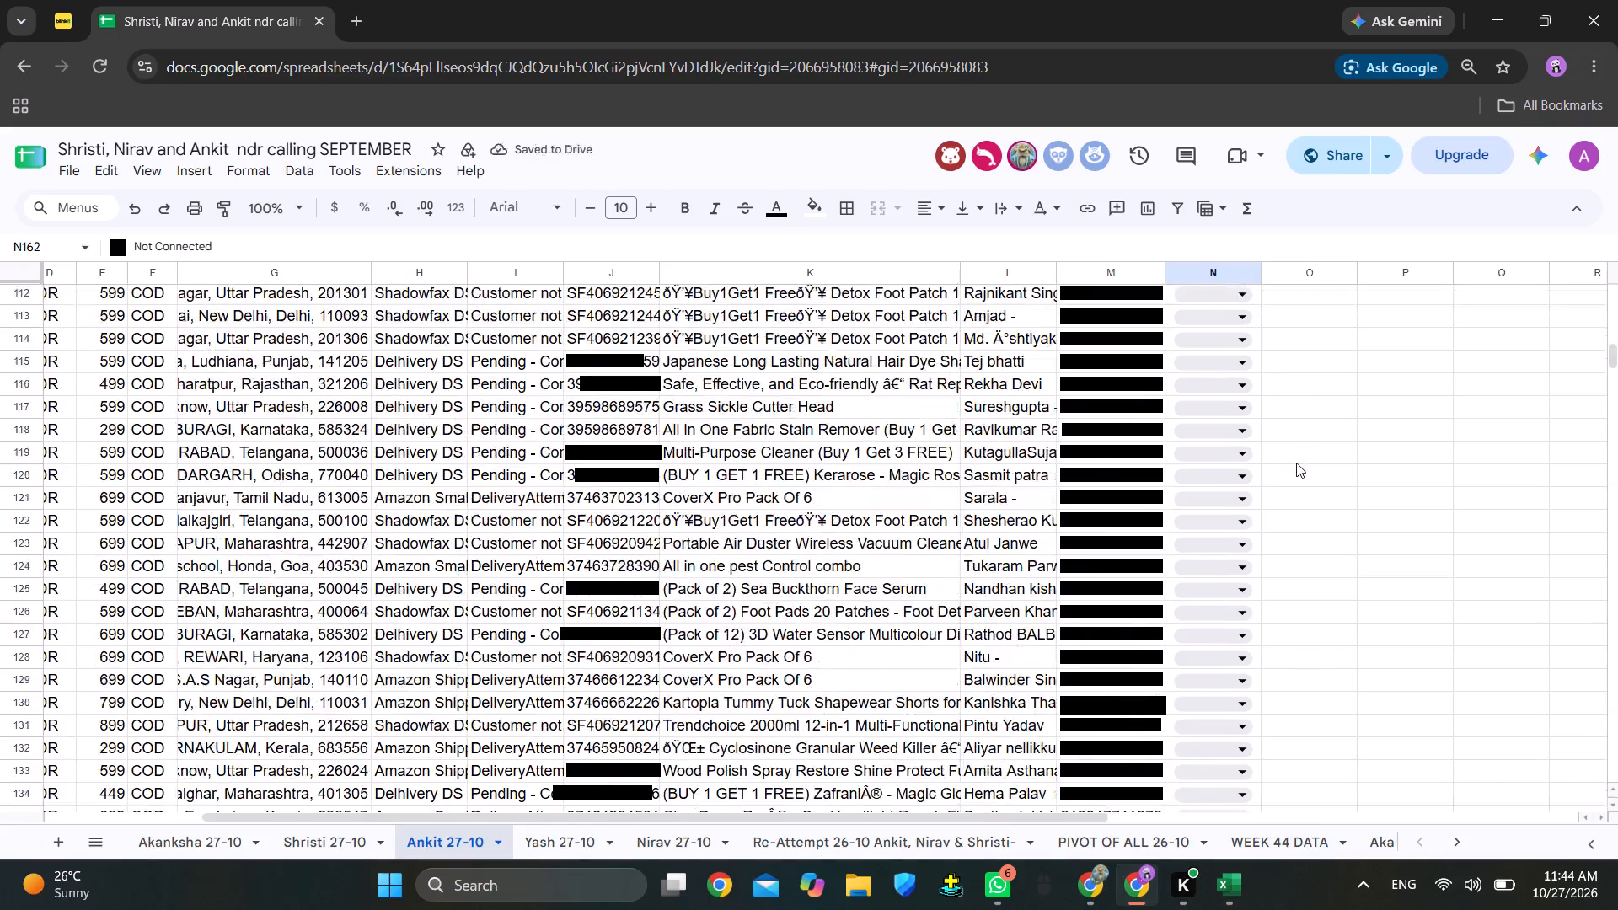
scroll(1296, 463, "up", 1)
scroll(1296, 463, "down", 1)
scroll(1296, 463, "up", 3)
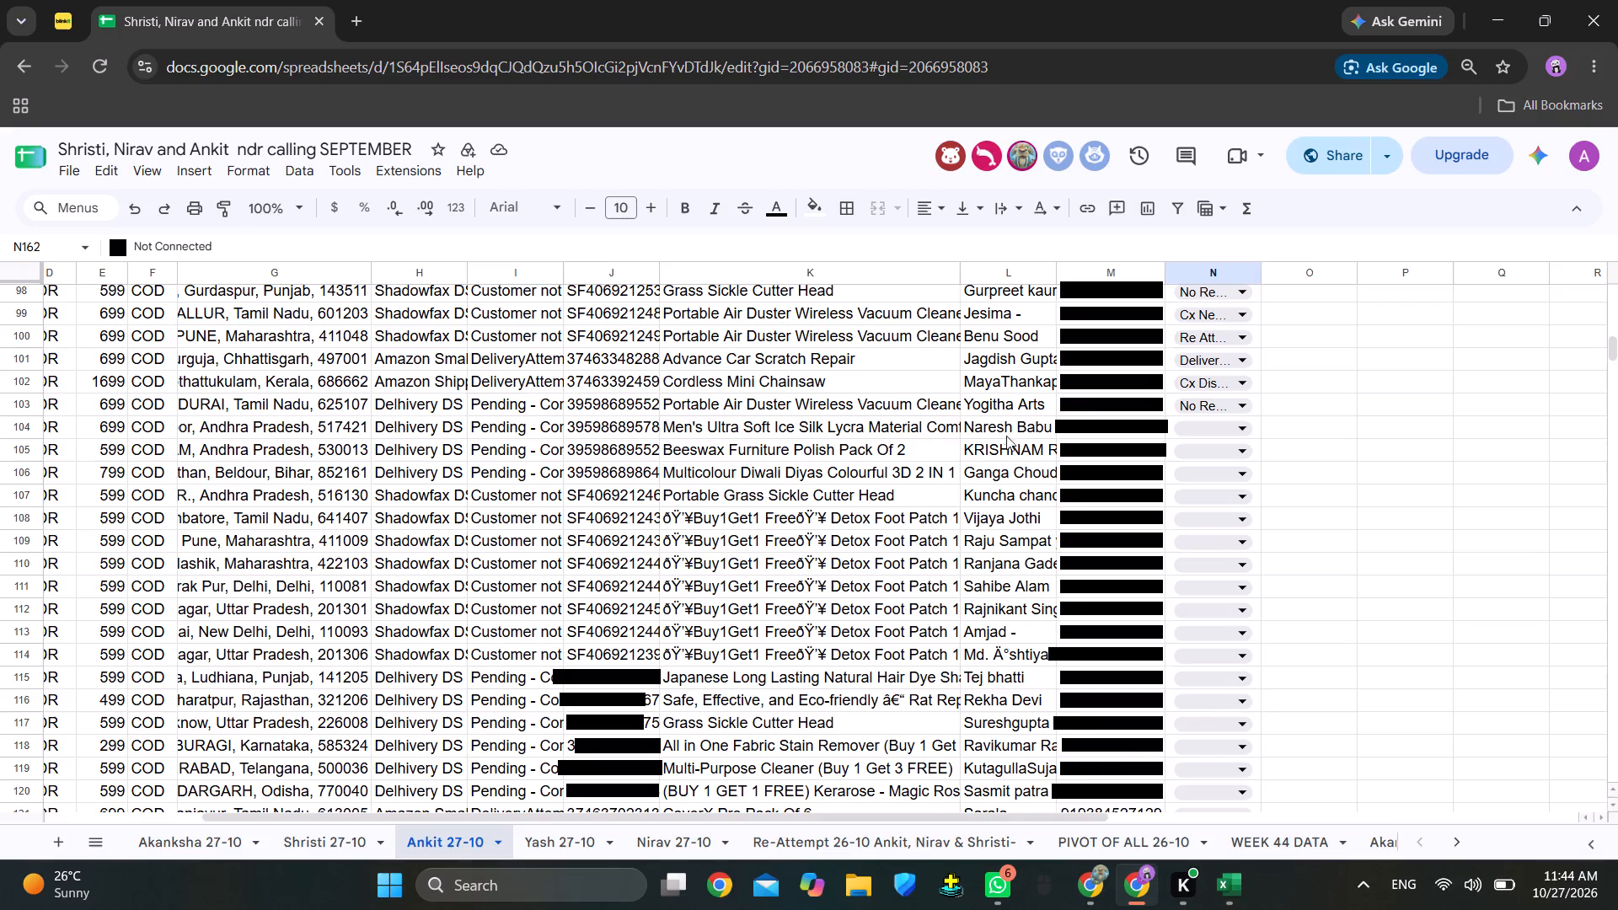
left_click(1196, 429)
scroll(1215, 506, "down", 4)
scroll(1213, 530, "up", 1)
scroll(1217, 546, "down", 3)
scroll(1240, 592, "up", 1)
scroll(1240, 592, "down", 3)
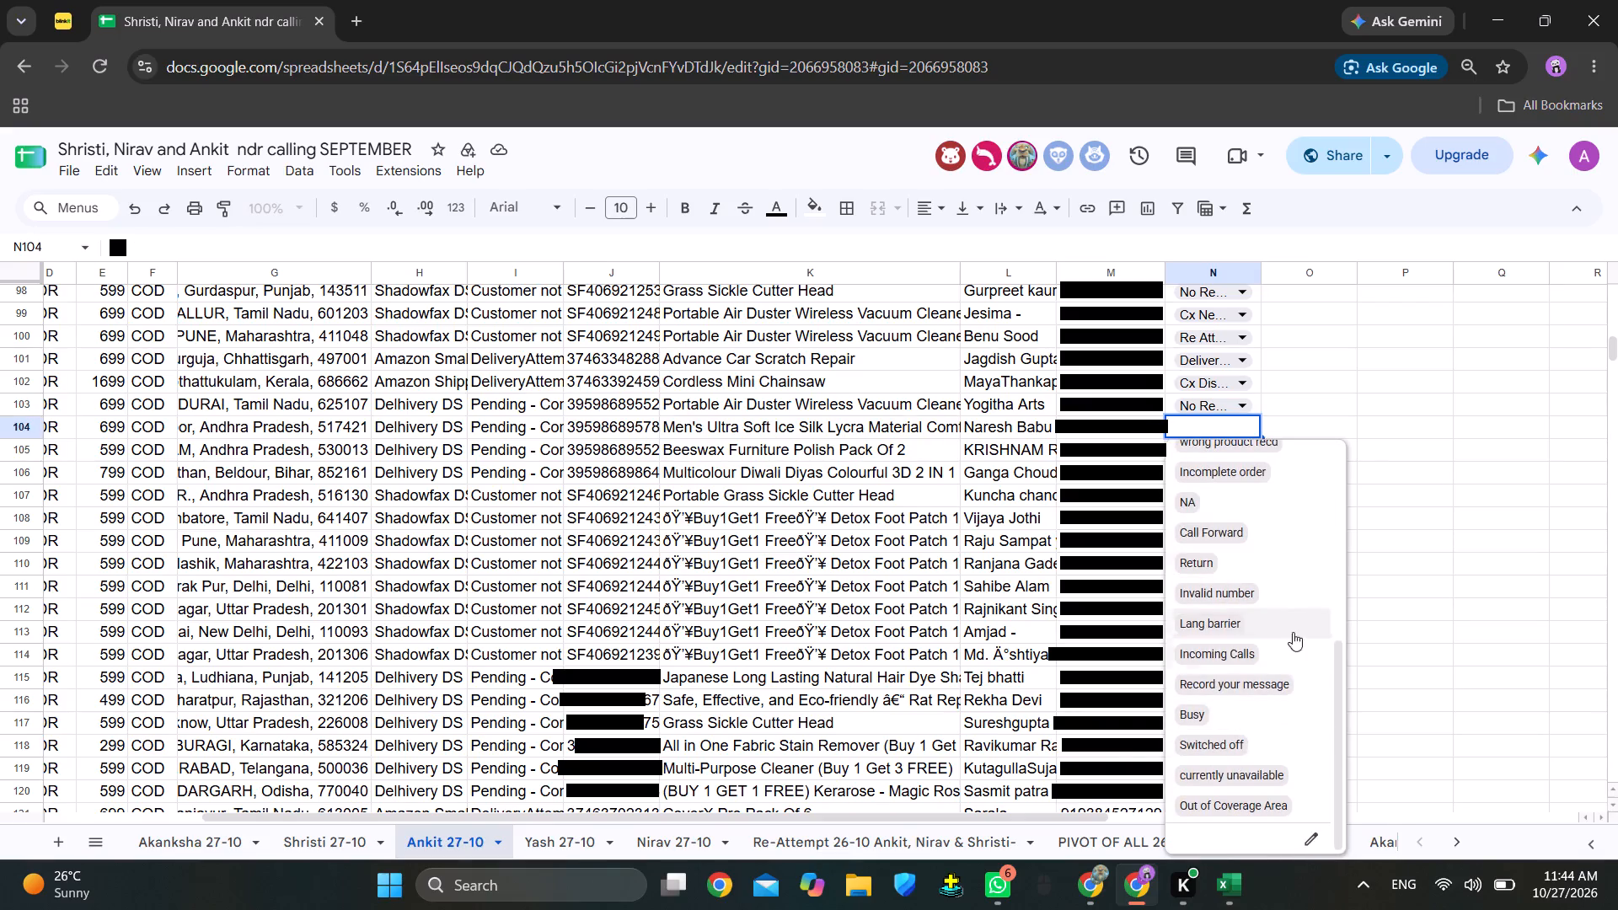
left_click(1230, 741)
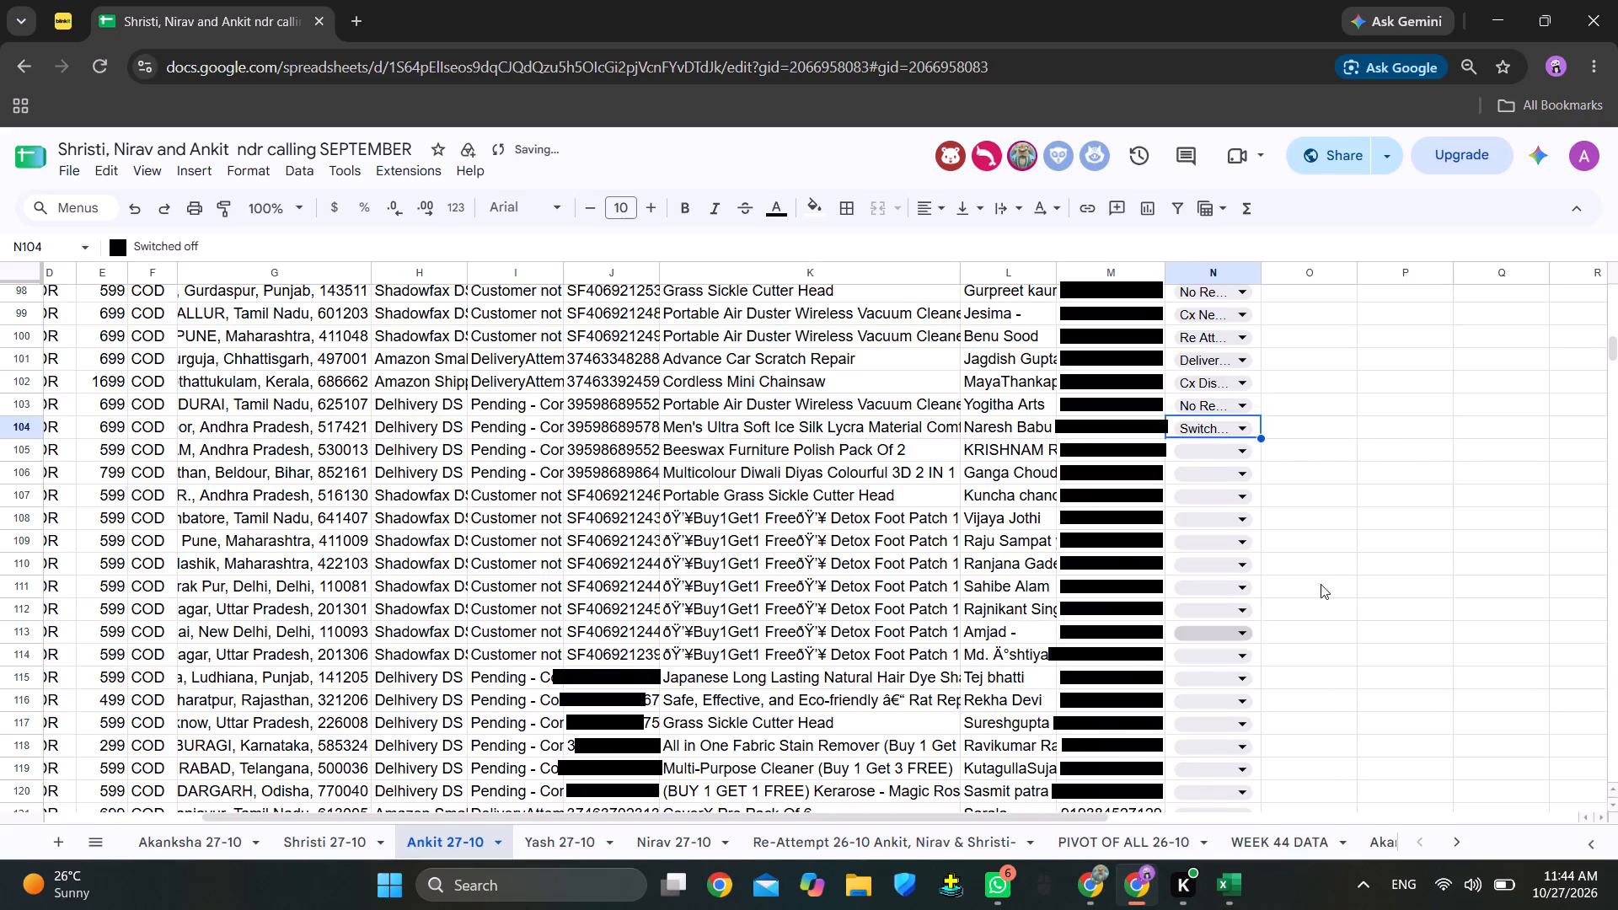
Fill in the column N call status for the next unrecorded order just above row 162.
scroll(1340, 584, "down", 10)
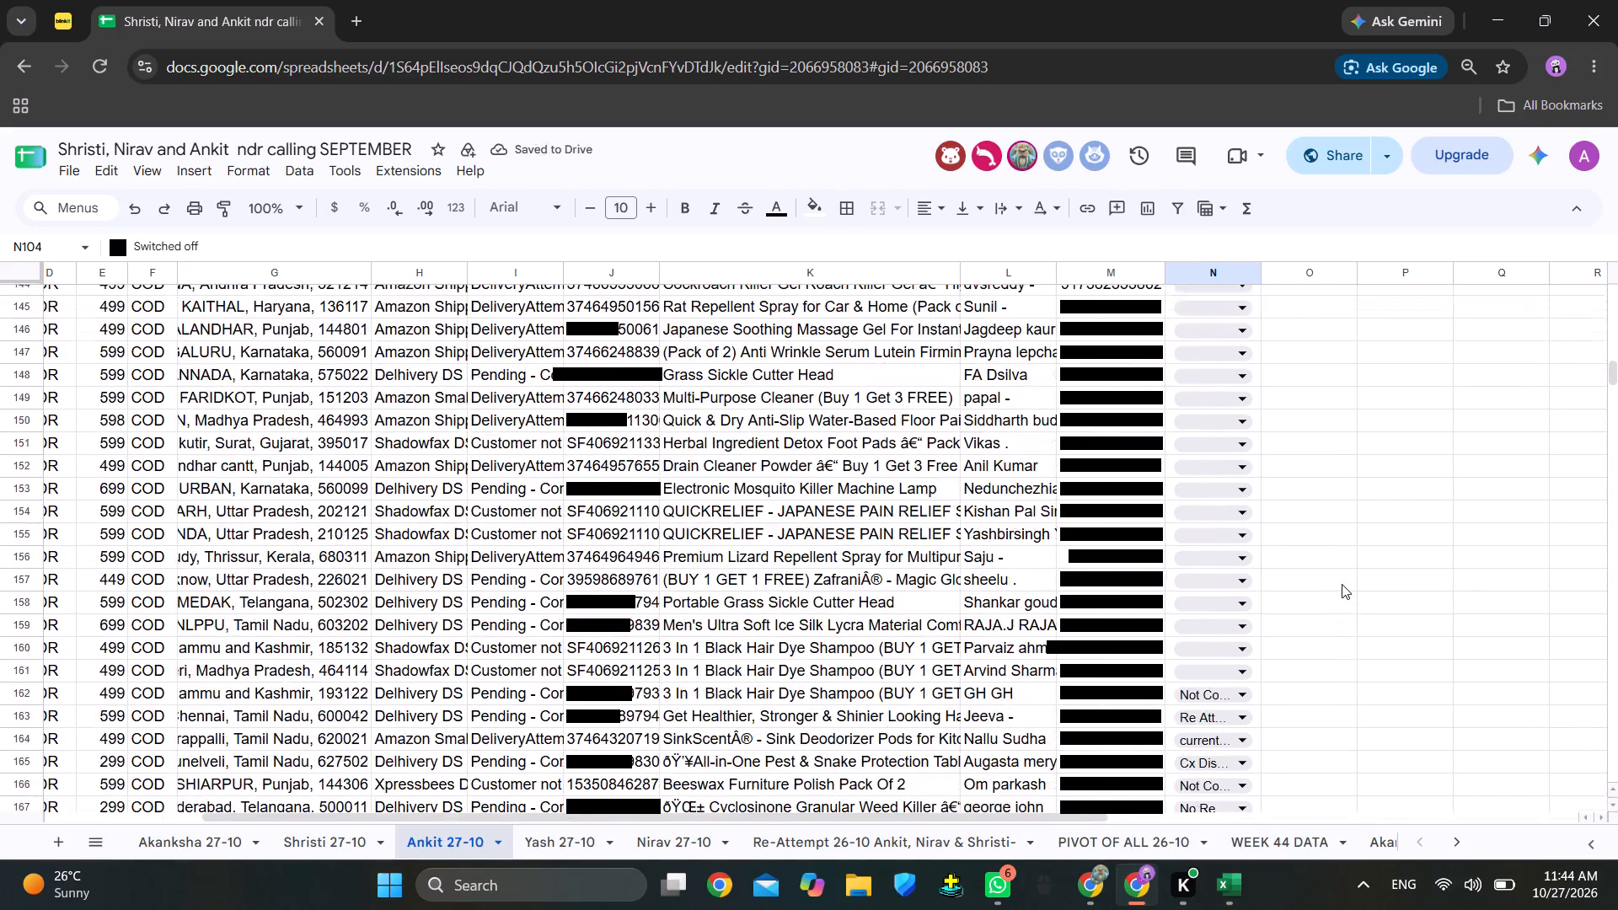
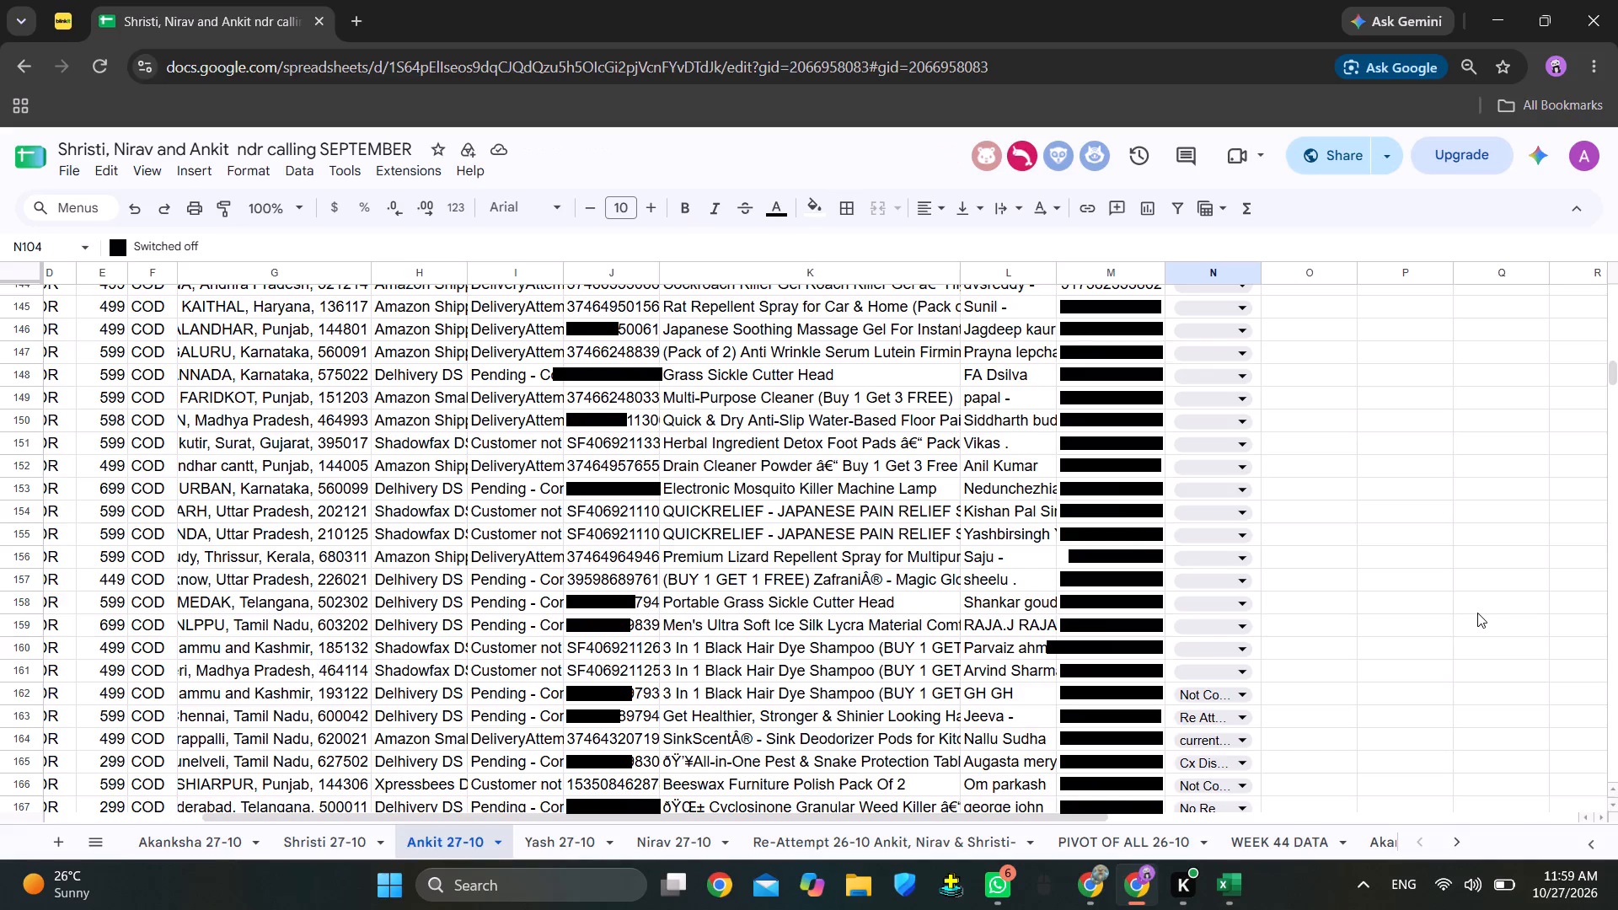
Set the column N call status to "Not Connected" for the Beeswax Furniture Polish Pack Of 2 order in row 105.
scroll(1404, 611, "up", 8)
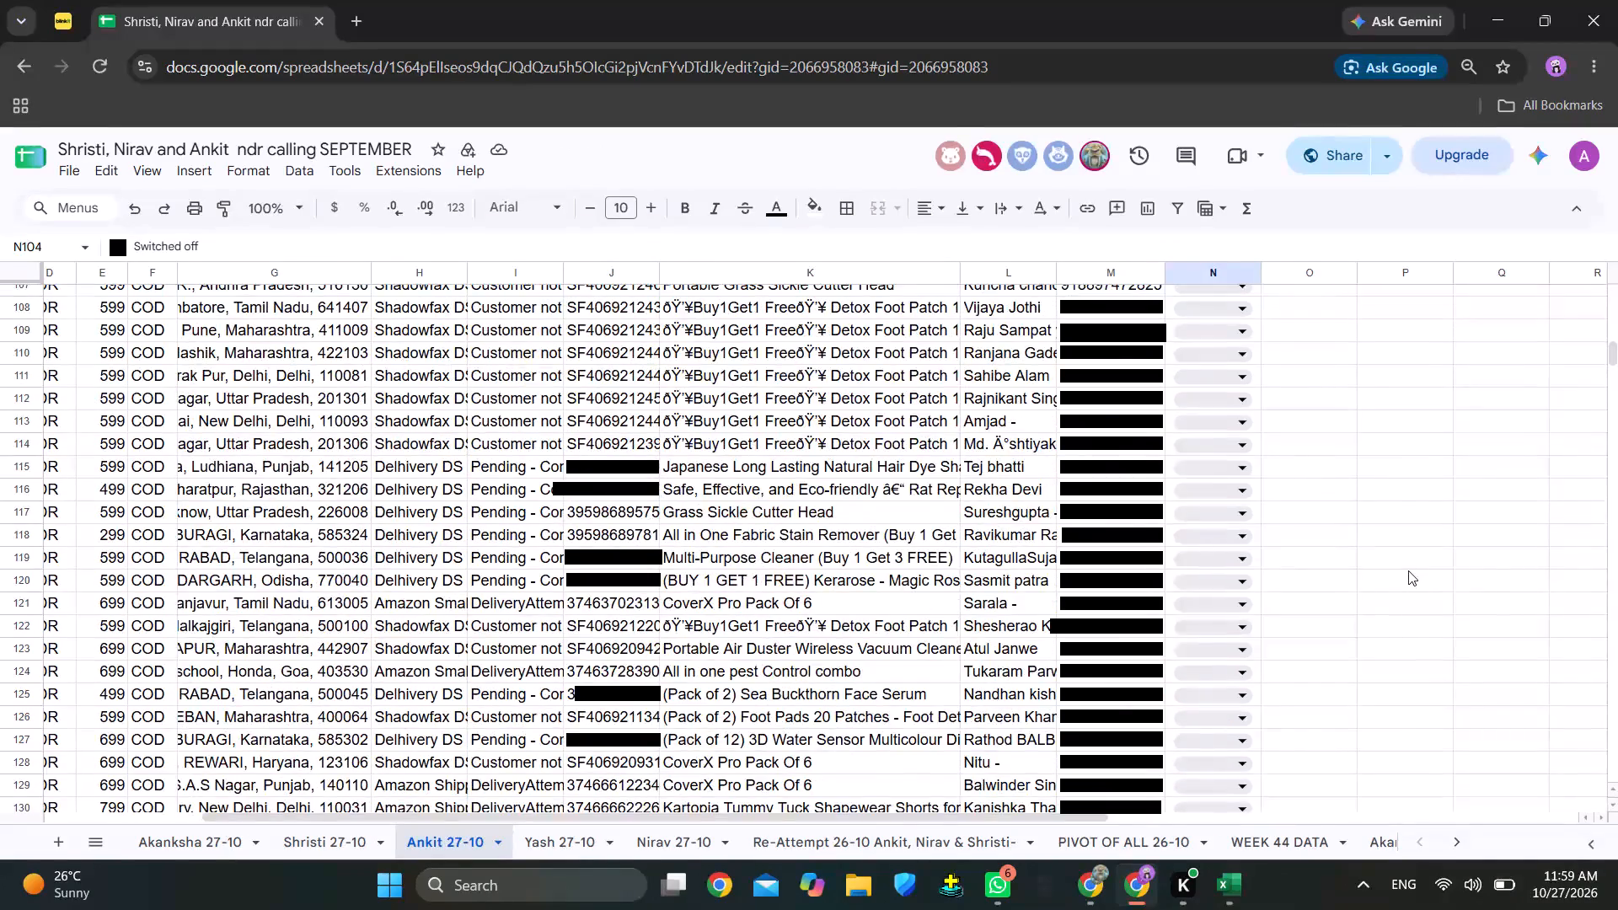
scroll(1408, 570, "up", 5)
scroll(1408, 571, "down", 3)
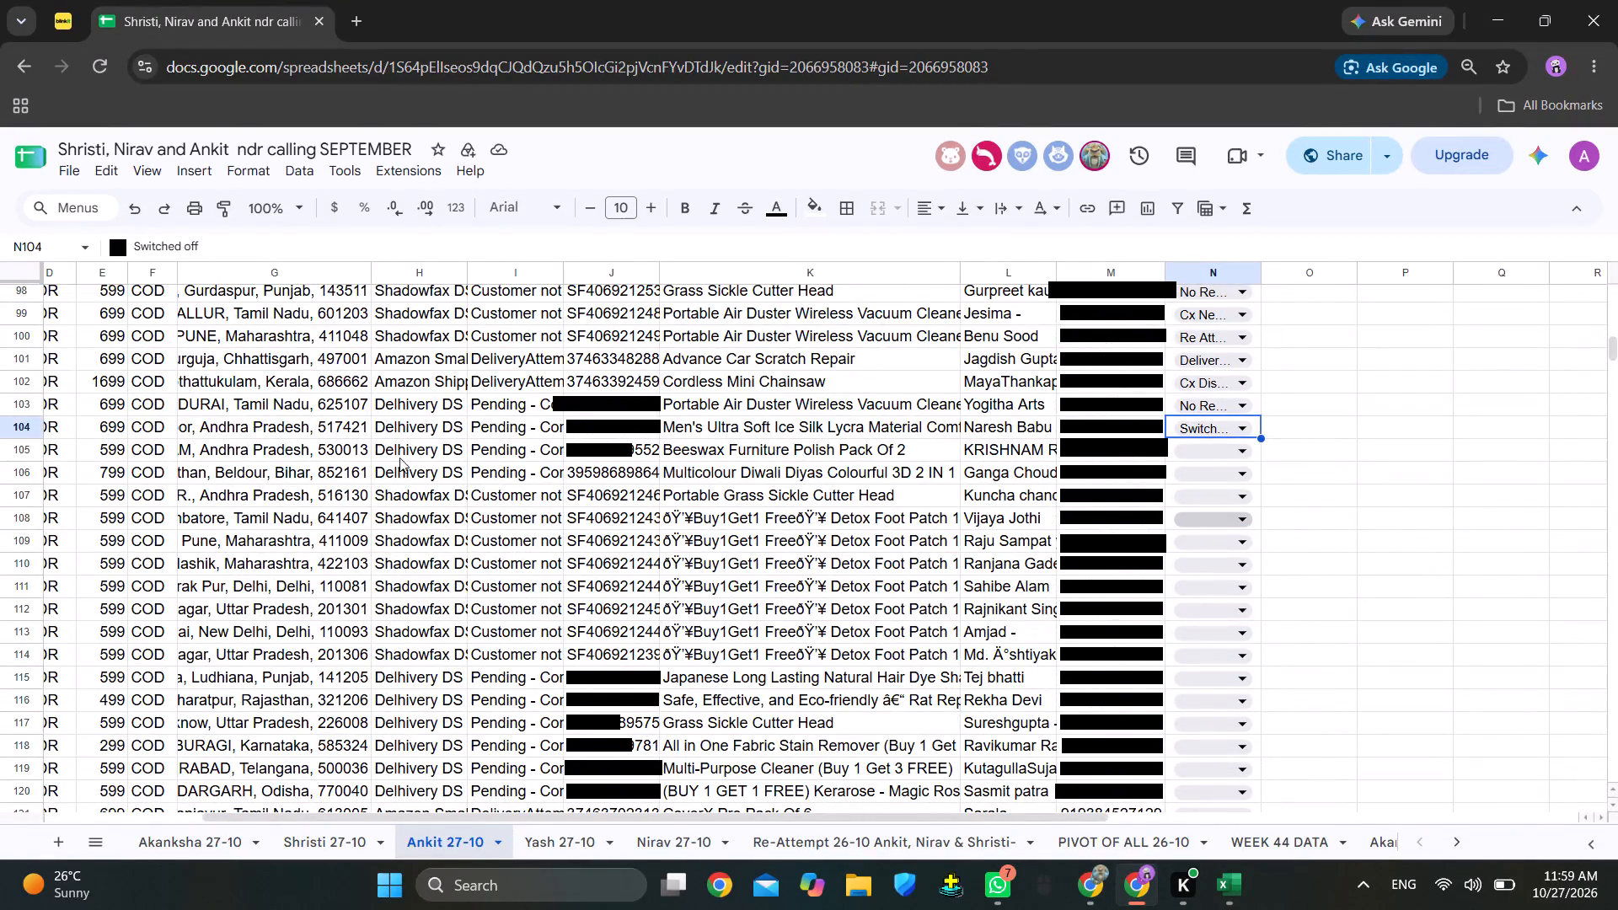
left_click(1197, 449)
left_click(1220, 535)
Set the column N call status to "Re Attempt" for the 3 In 1 Black Hair Dye Shampoo order in row 161.
scroll(1315, 570, "down", 4)
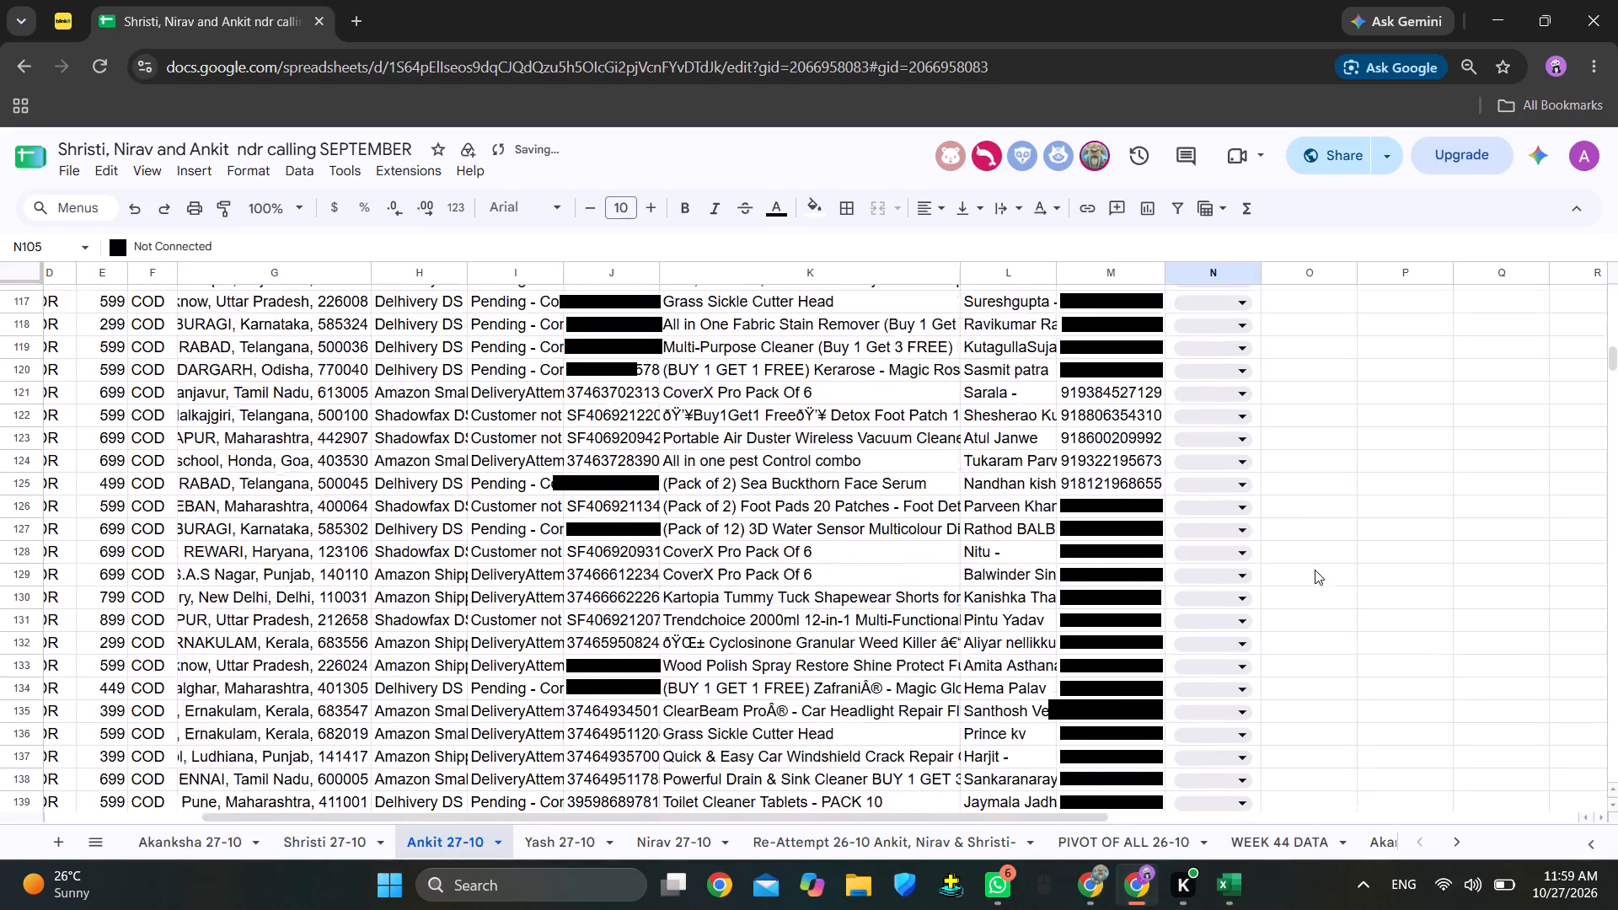
scroll(1315, 570, "down", 8)
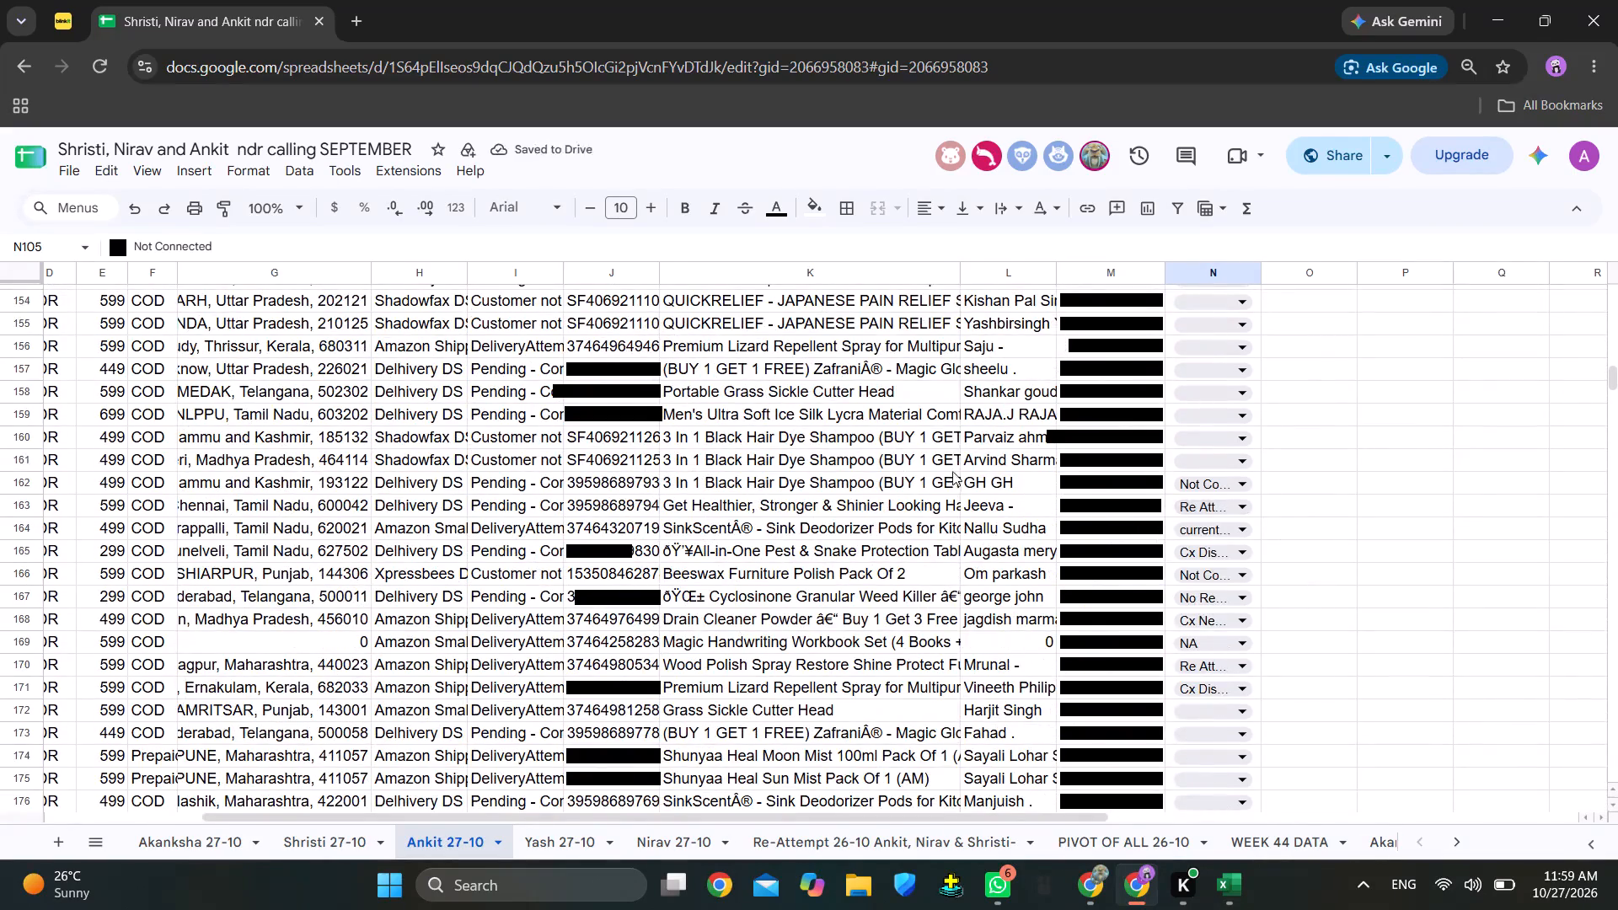
left_click(1208, 458)
left_click(1228, 488)
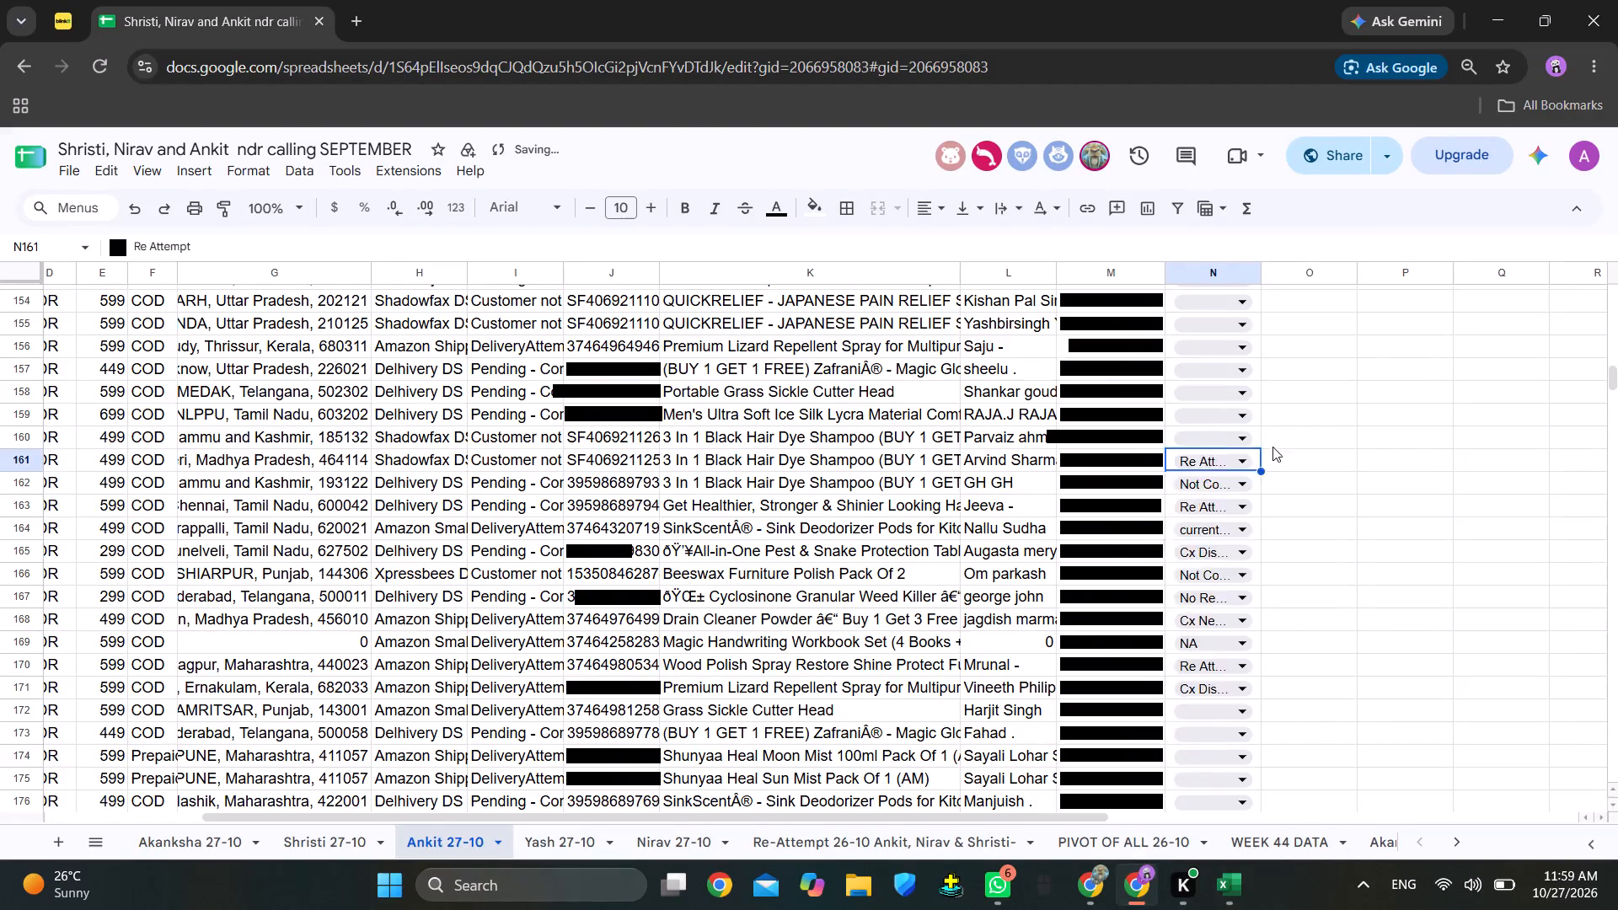
Set the column N call status to "Busy" for the Multicolour Diwali Diyas order in row 106.
scroll(1292, 431, "up", 11)
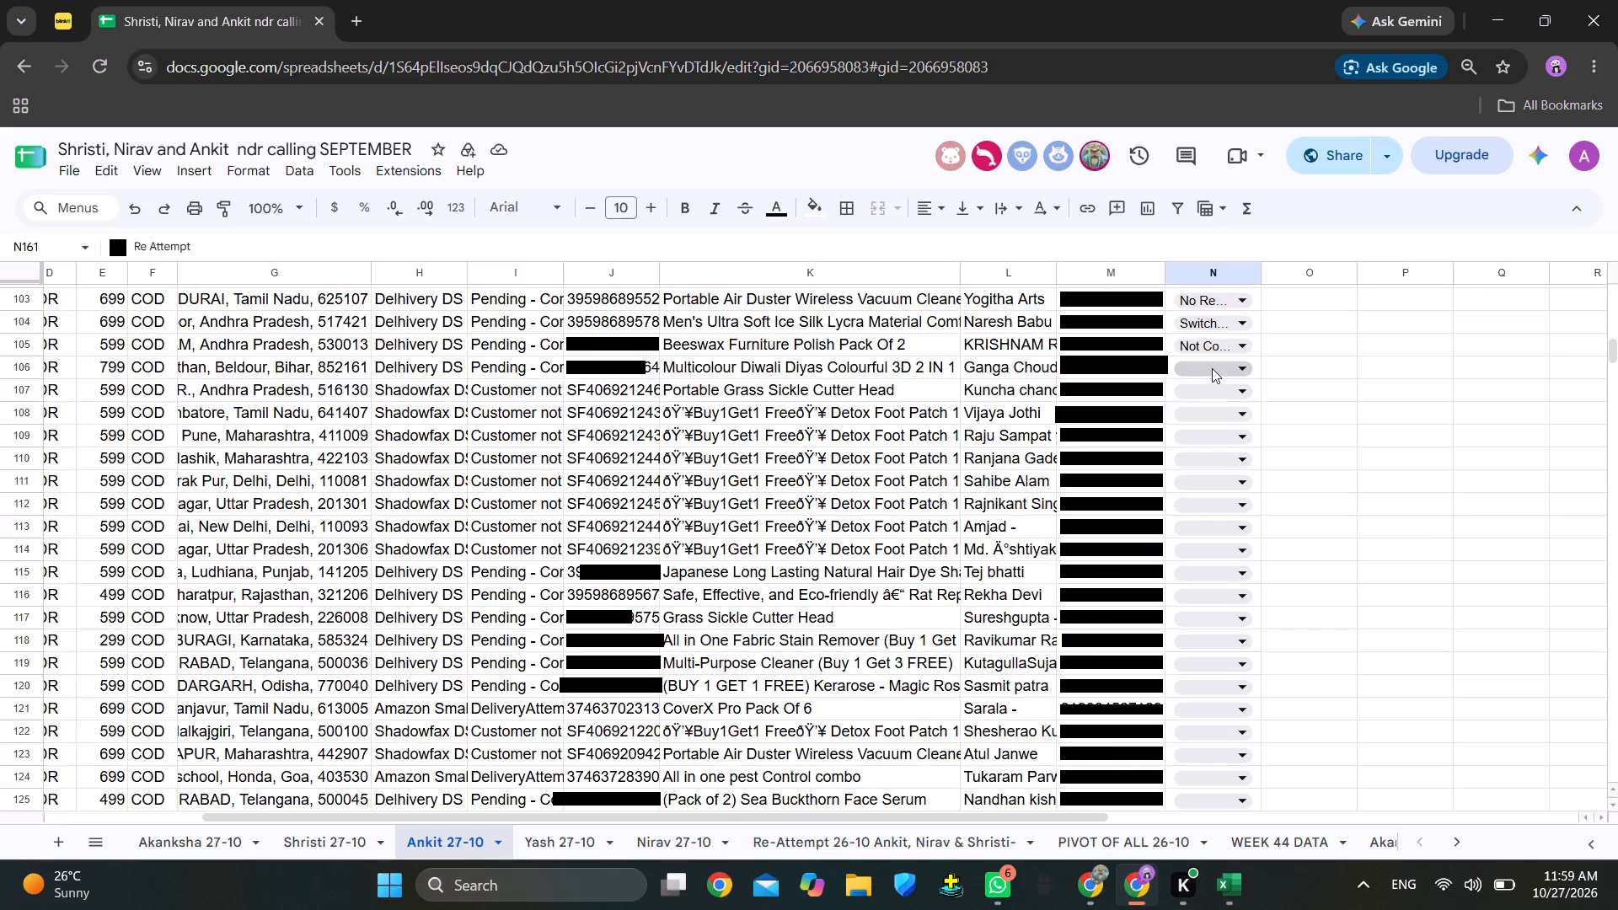
scroll(1213, 367, "up", 2)
scroll(1213, 367, "down", 1)
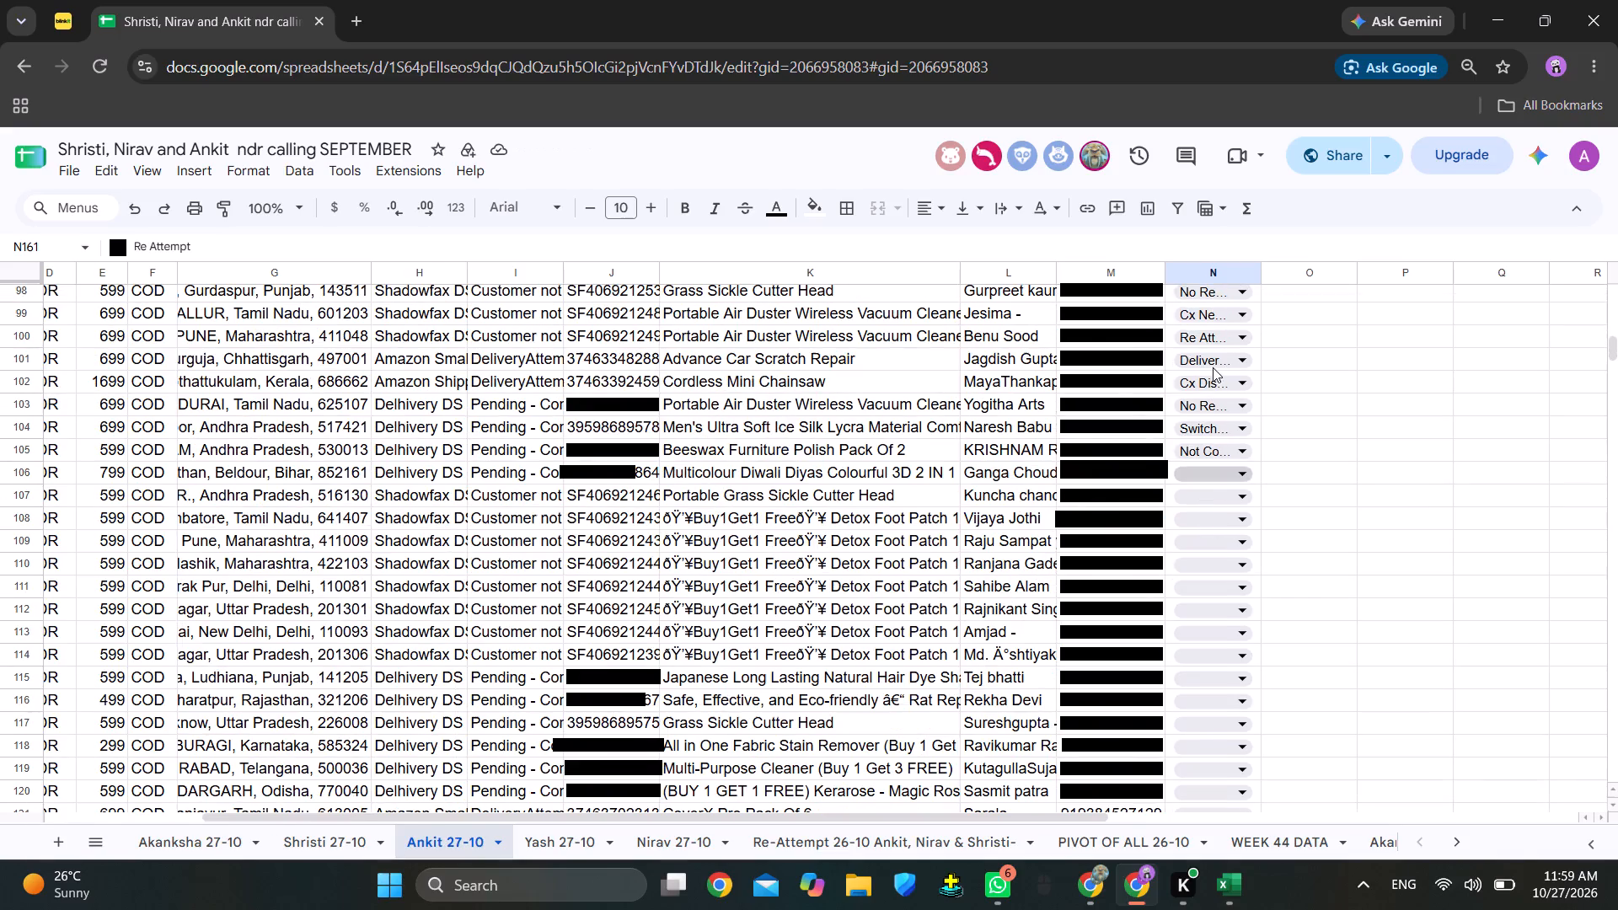
left_click(1217, 471)
scroll(1232, 522, "down", 7)
scroll(1295, 649, "up", 2)
scroll(1294, 651, "down", 4)
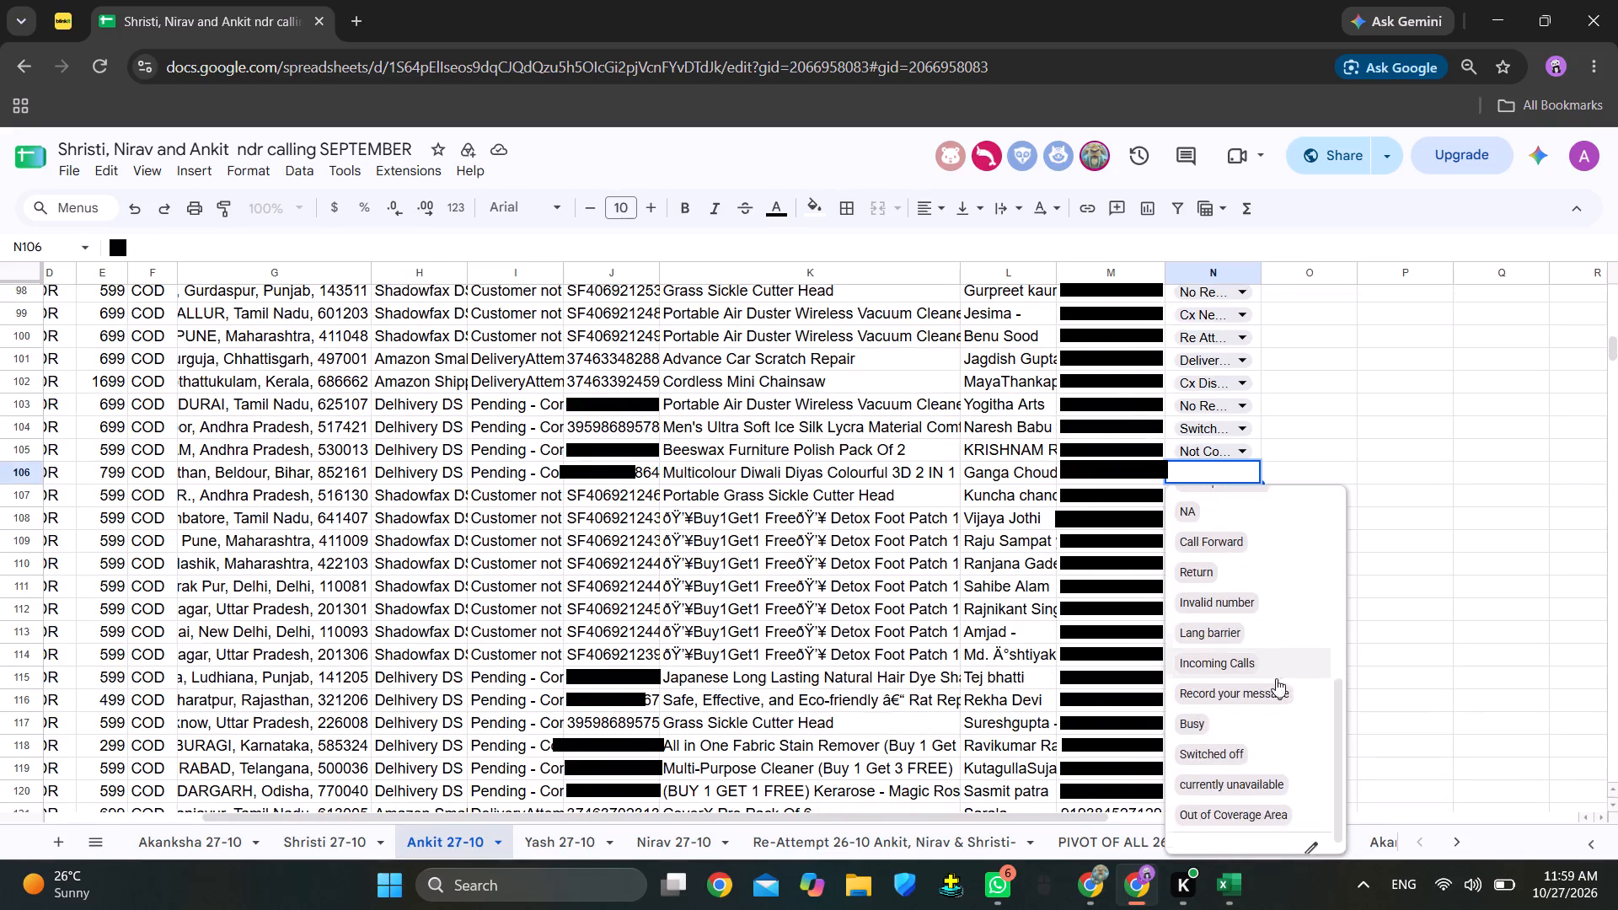
left_click(1188, 714)
Set the column N call status to "Re Attempt" for the 3 In 1 Black Hair Dye Shampoo order in row 160.
scroll(1384, 611, "down", 7)
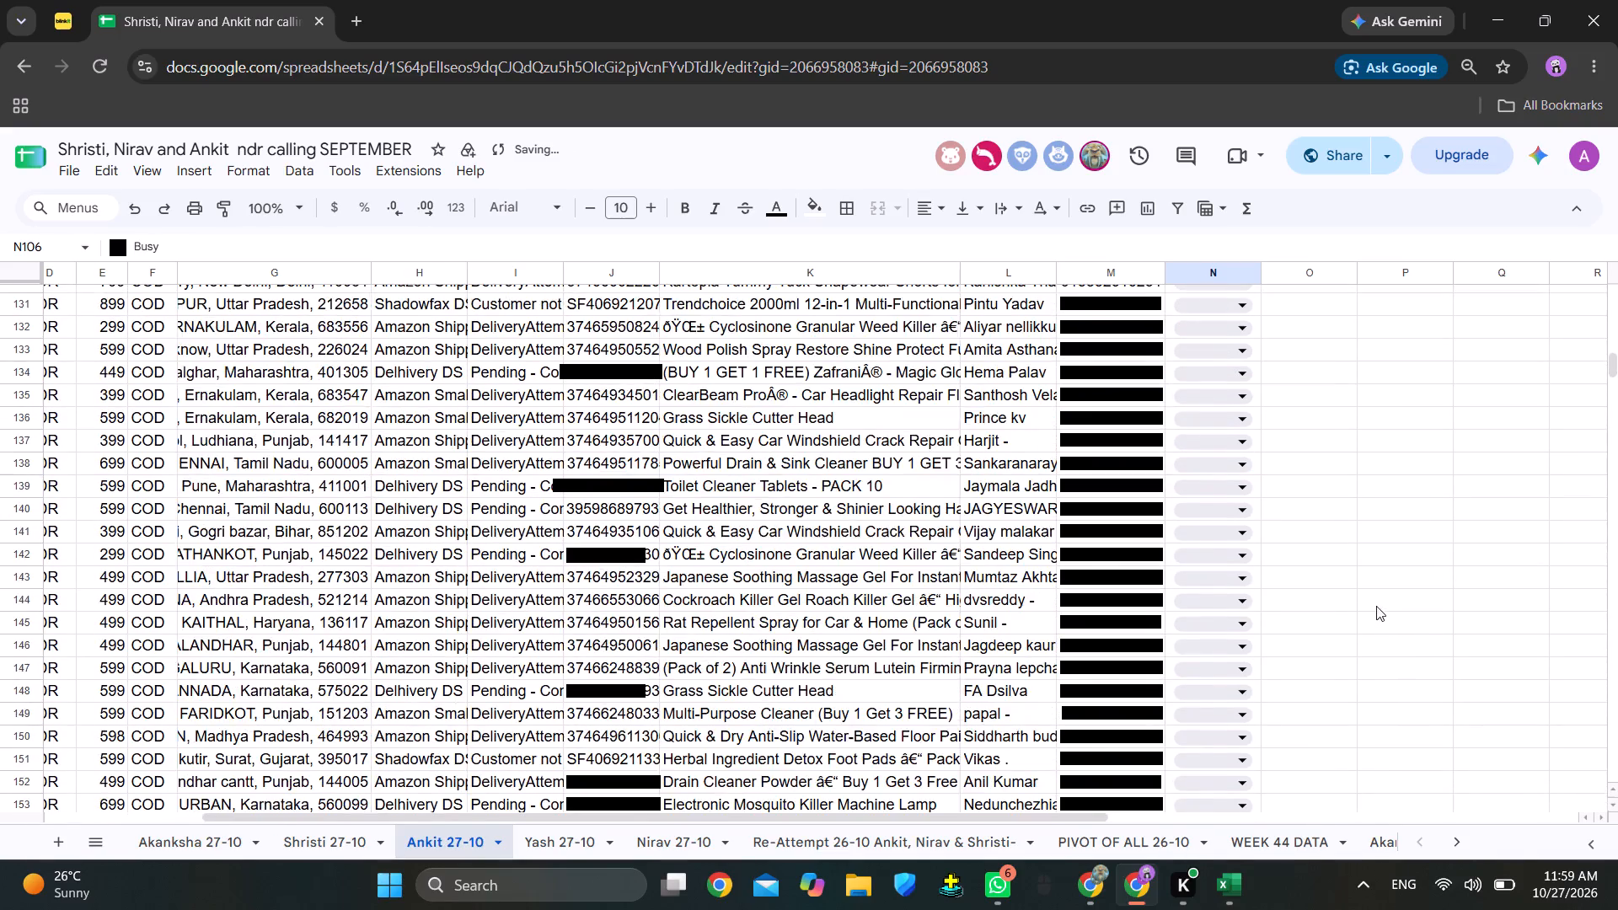
scroll(1378, 606, "down", 3)
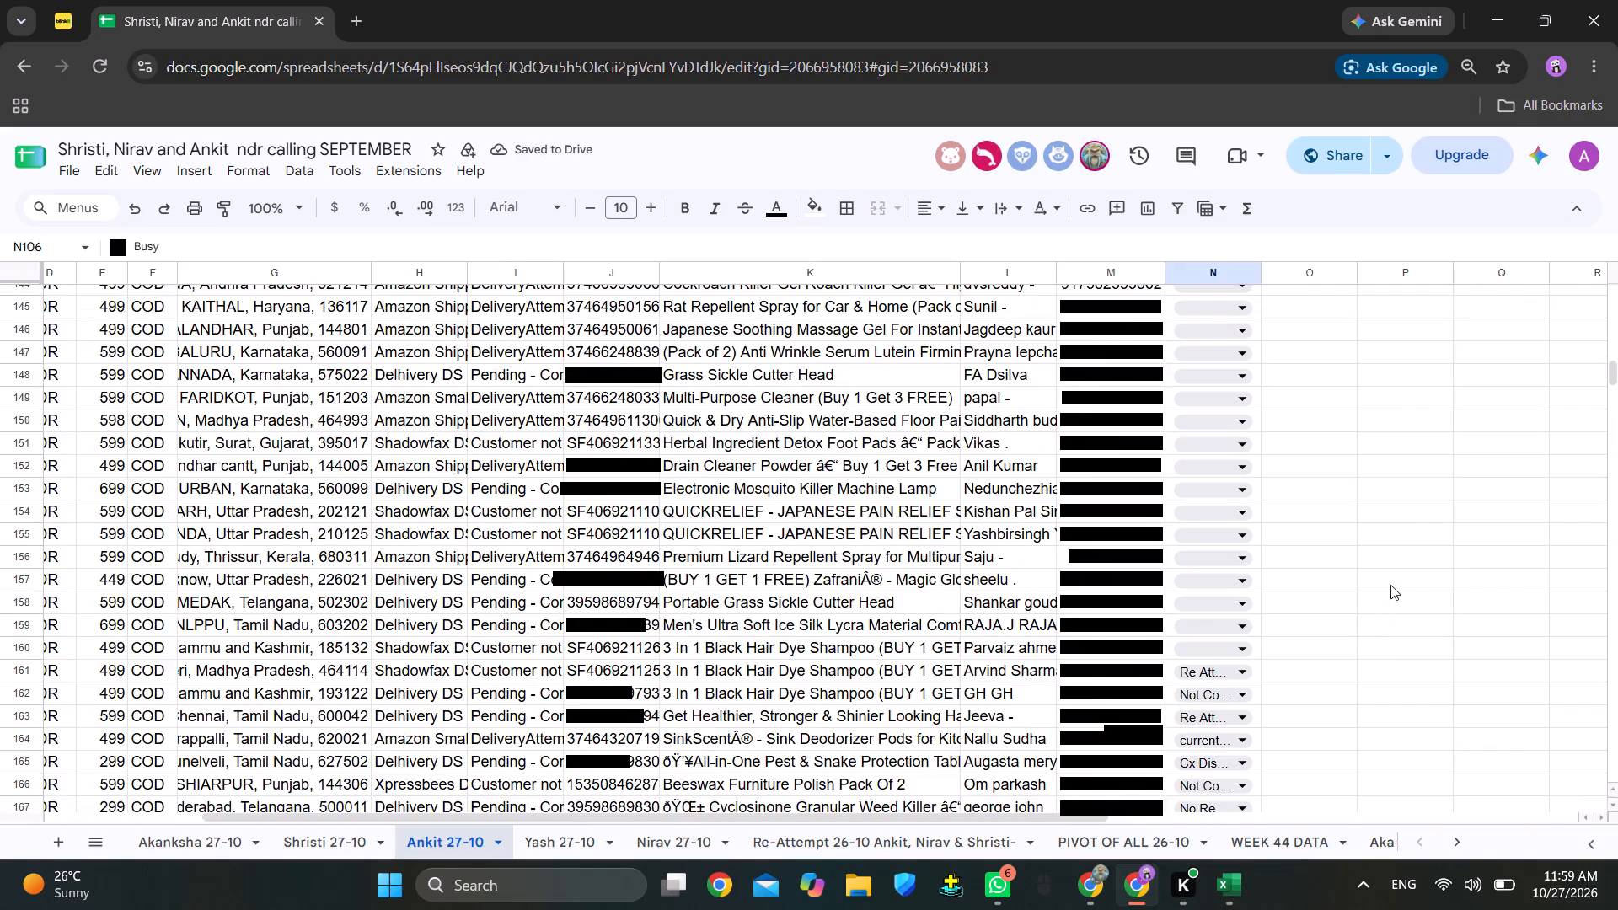
scroll(1369, 578, "down", 1)
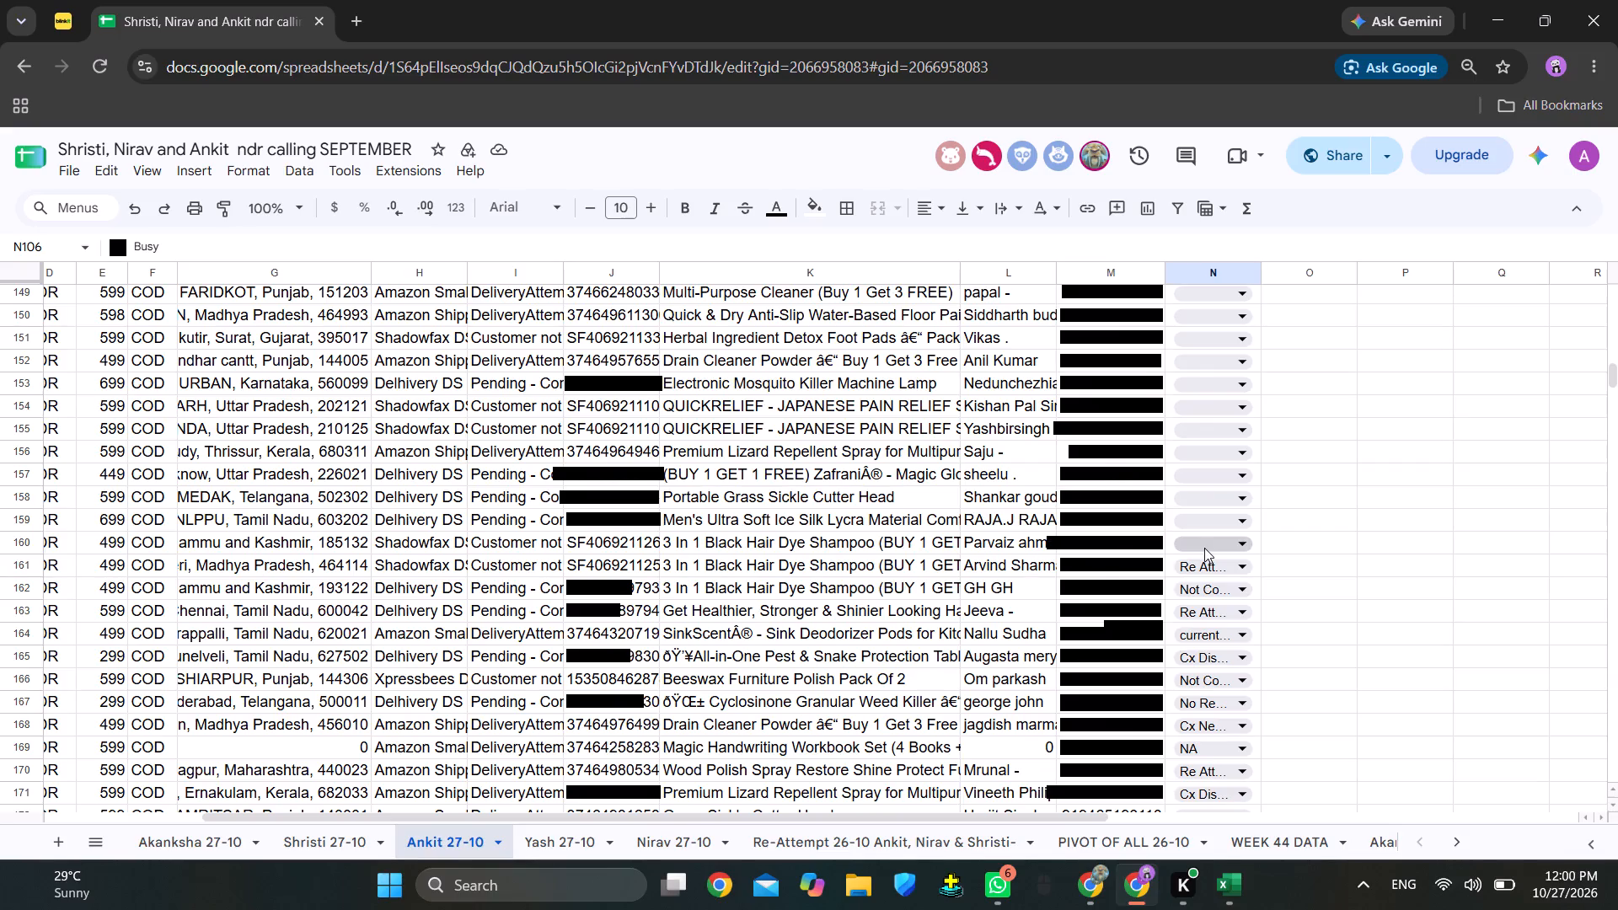
left_click(1205, 548)
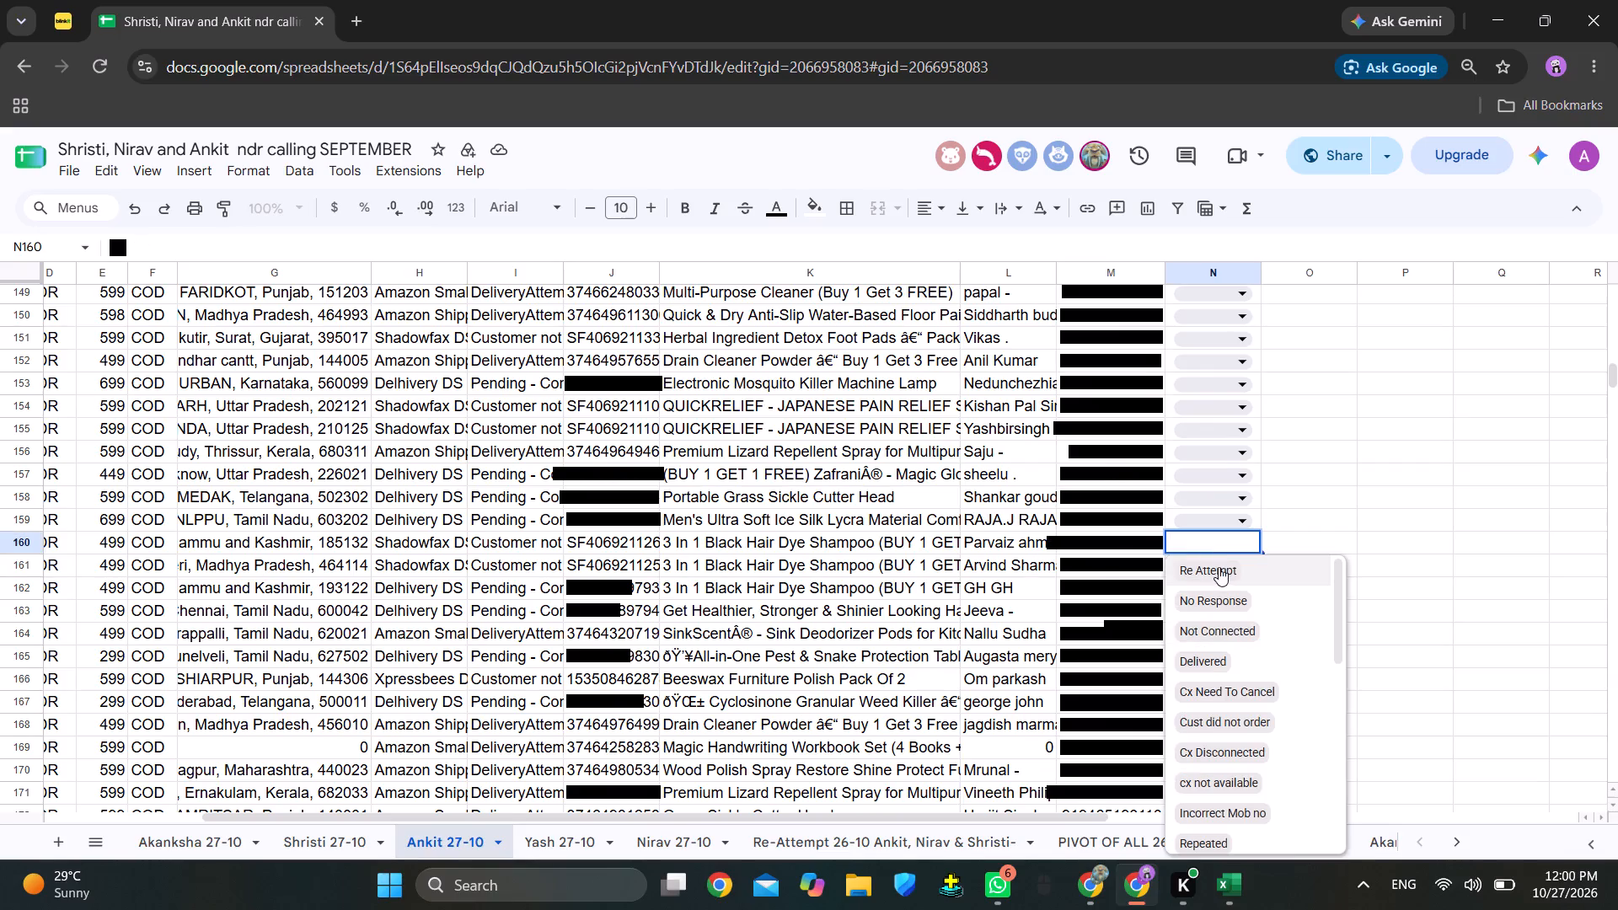
left_click(1219, 567)
Set the column N call status to "Cx Disconnected" for the Portable Grass Sickle Cutter Head order in row 107.
scroll(1264, 506, "up", 11)
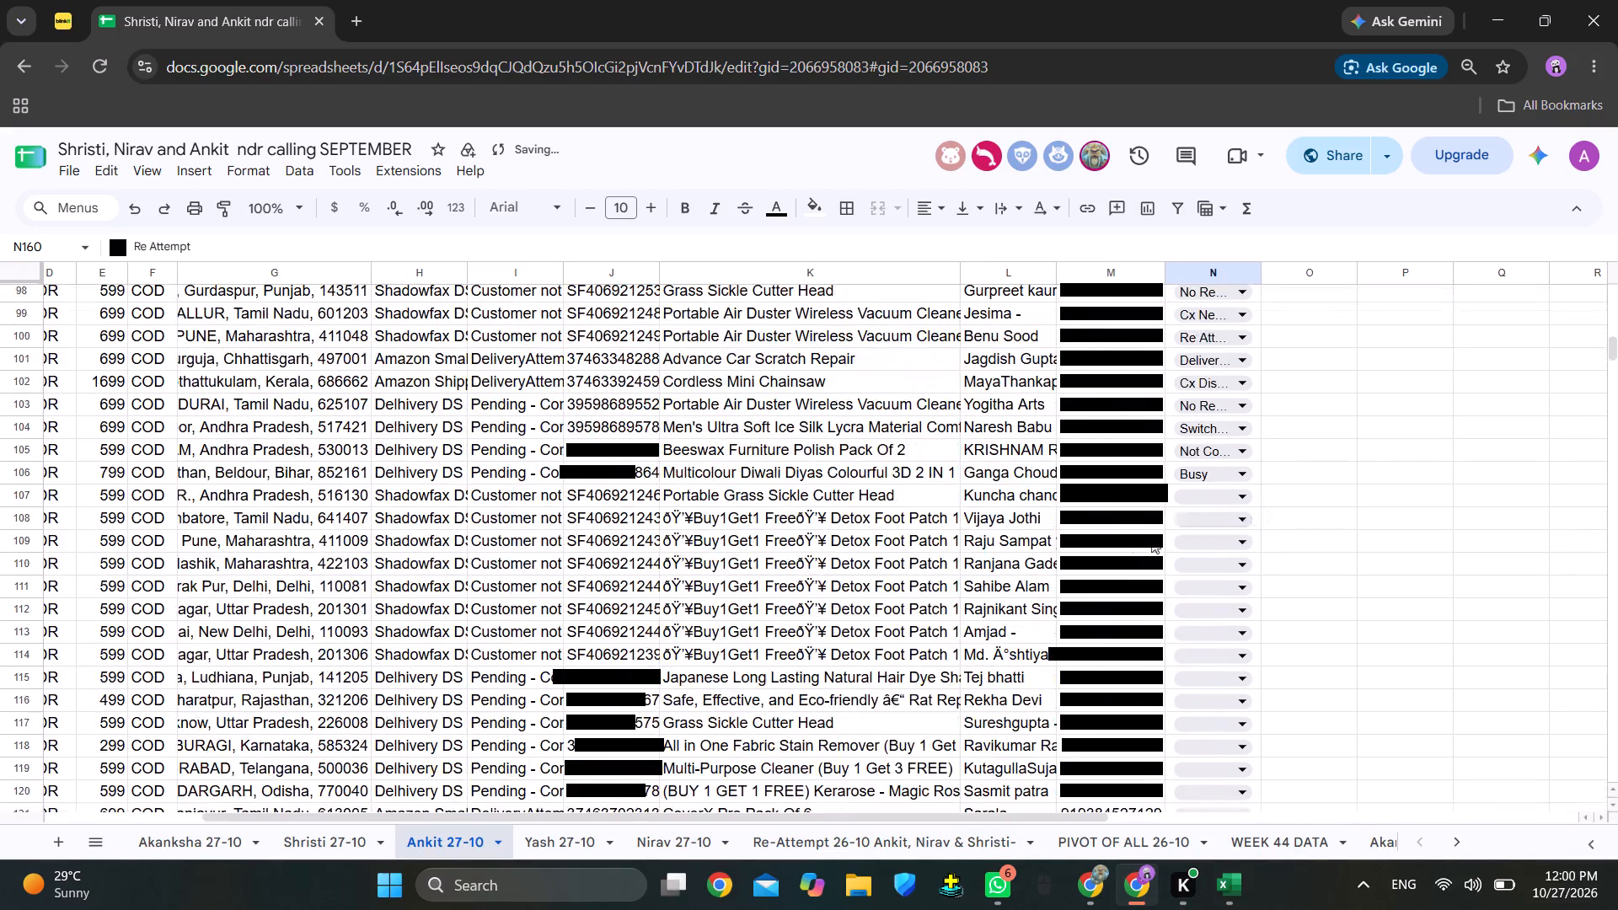
left_click(1191, 501)
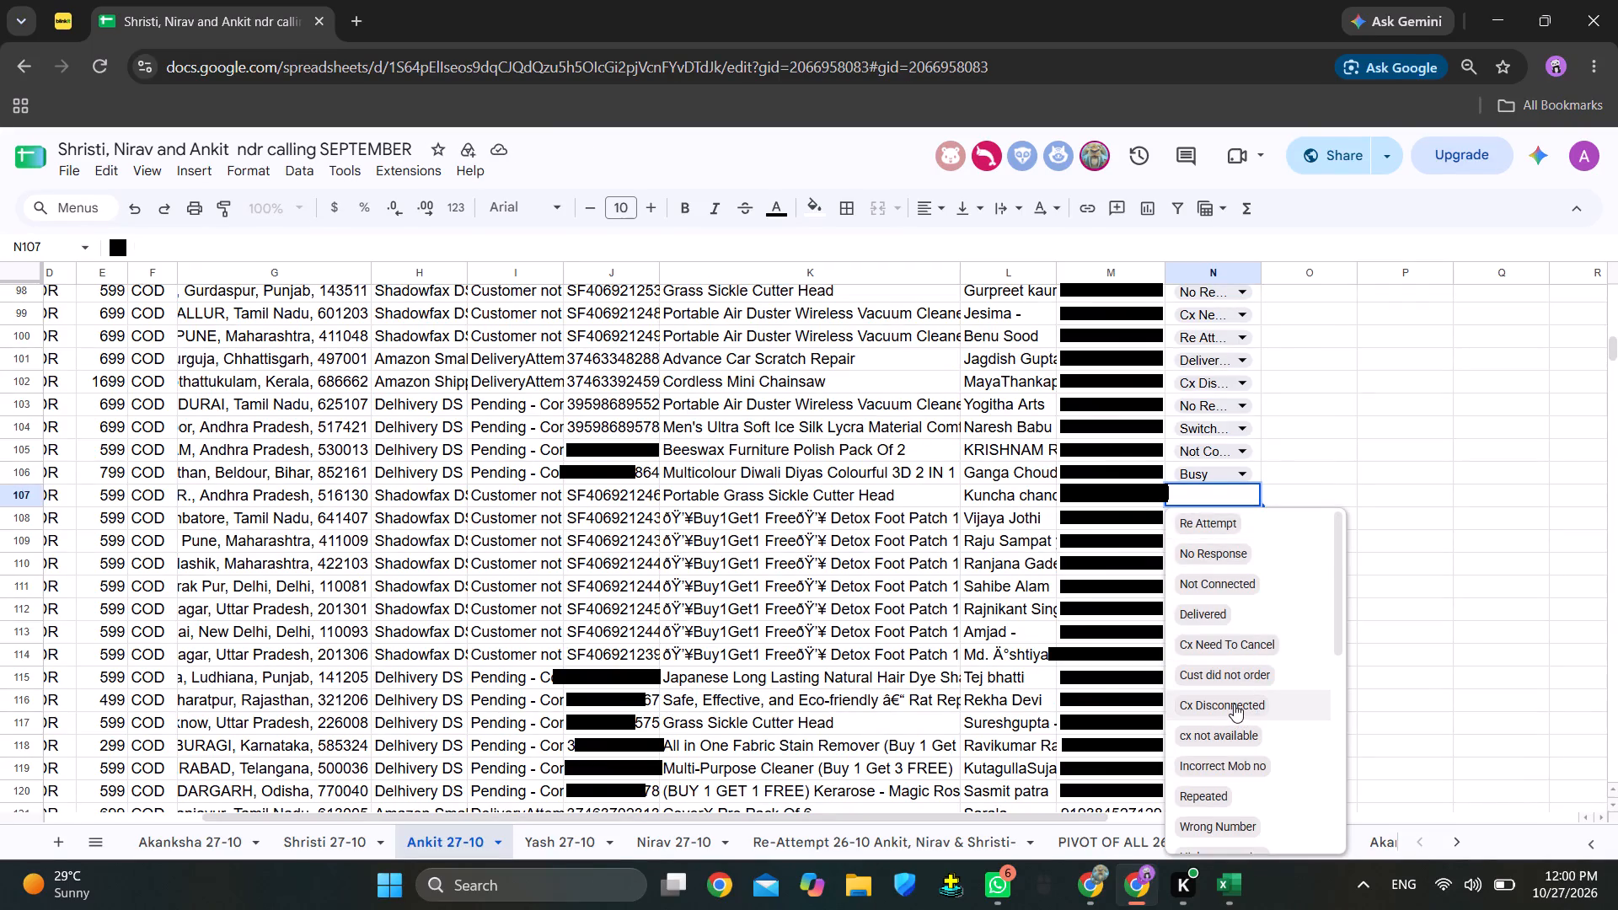
left_click(1235, 704)
Set the column N call status to "Delivered" for the Men's Ultra Soft Ice Silk Lycra order in row 159.
scroll(1337, 660, "down", 11)
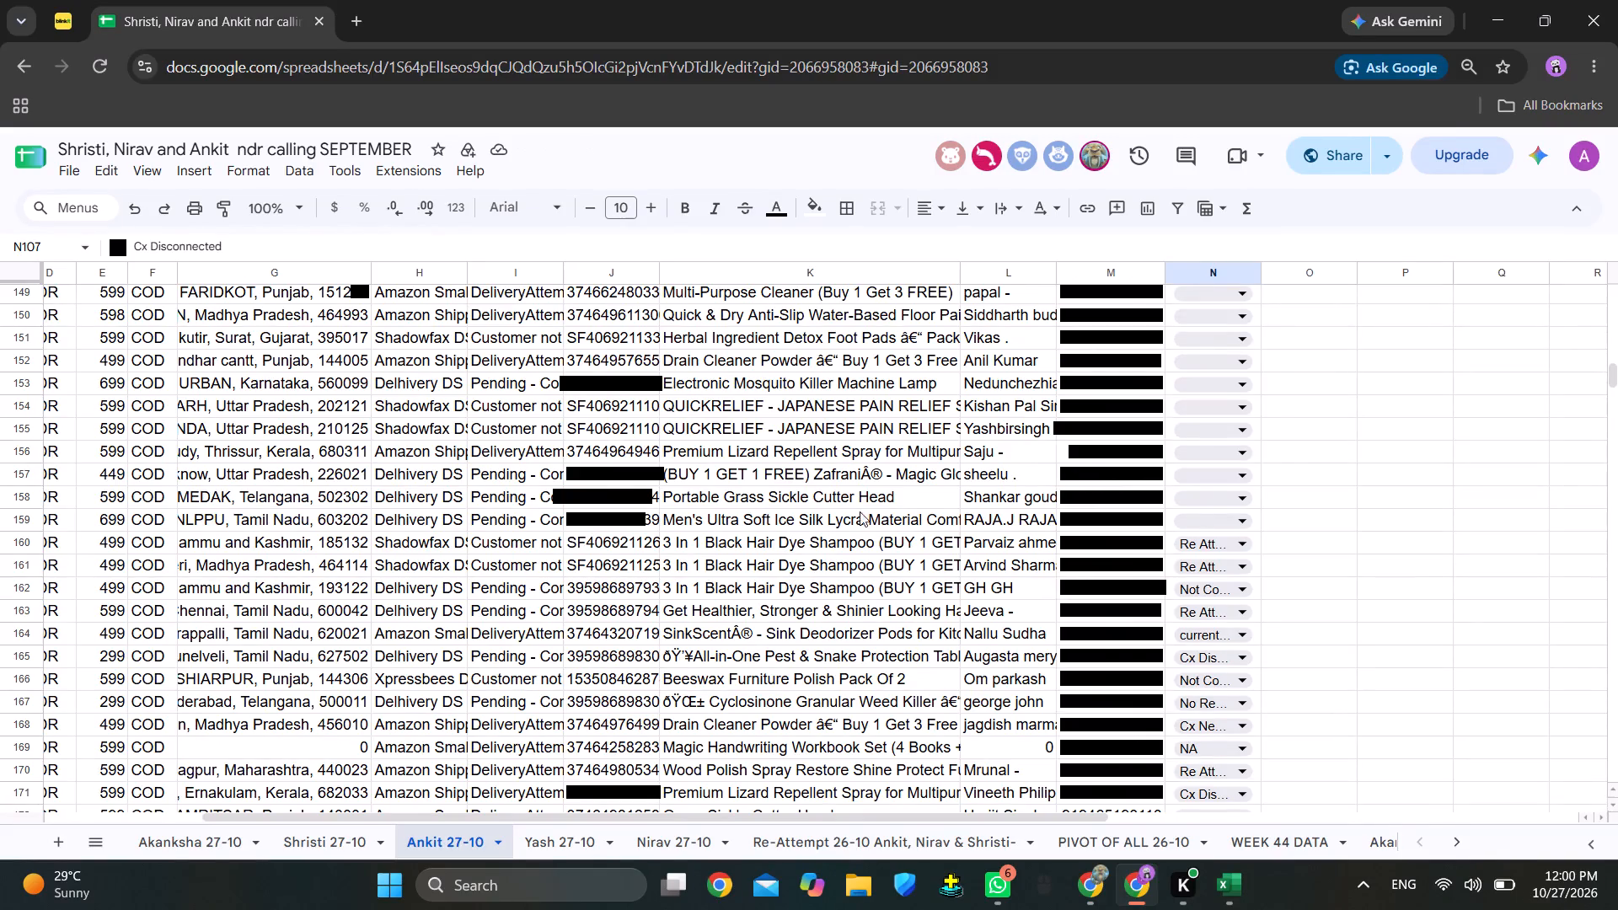
left_click(1185, 522)
left_click(1219, 632)
Set the column N call status to "Lang barrier" for the Detox Foot Patch order in row 108.
scroll(1344, 508, "up", 2)
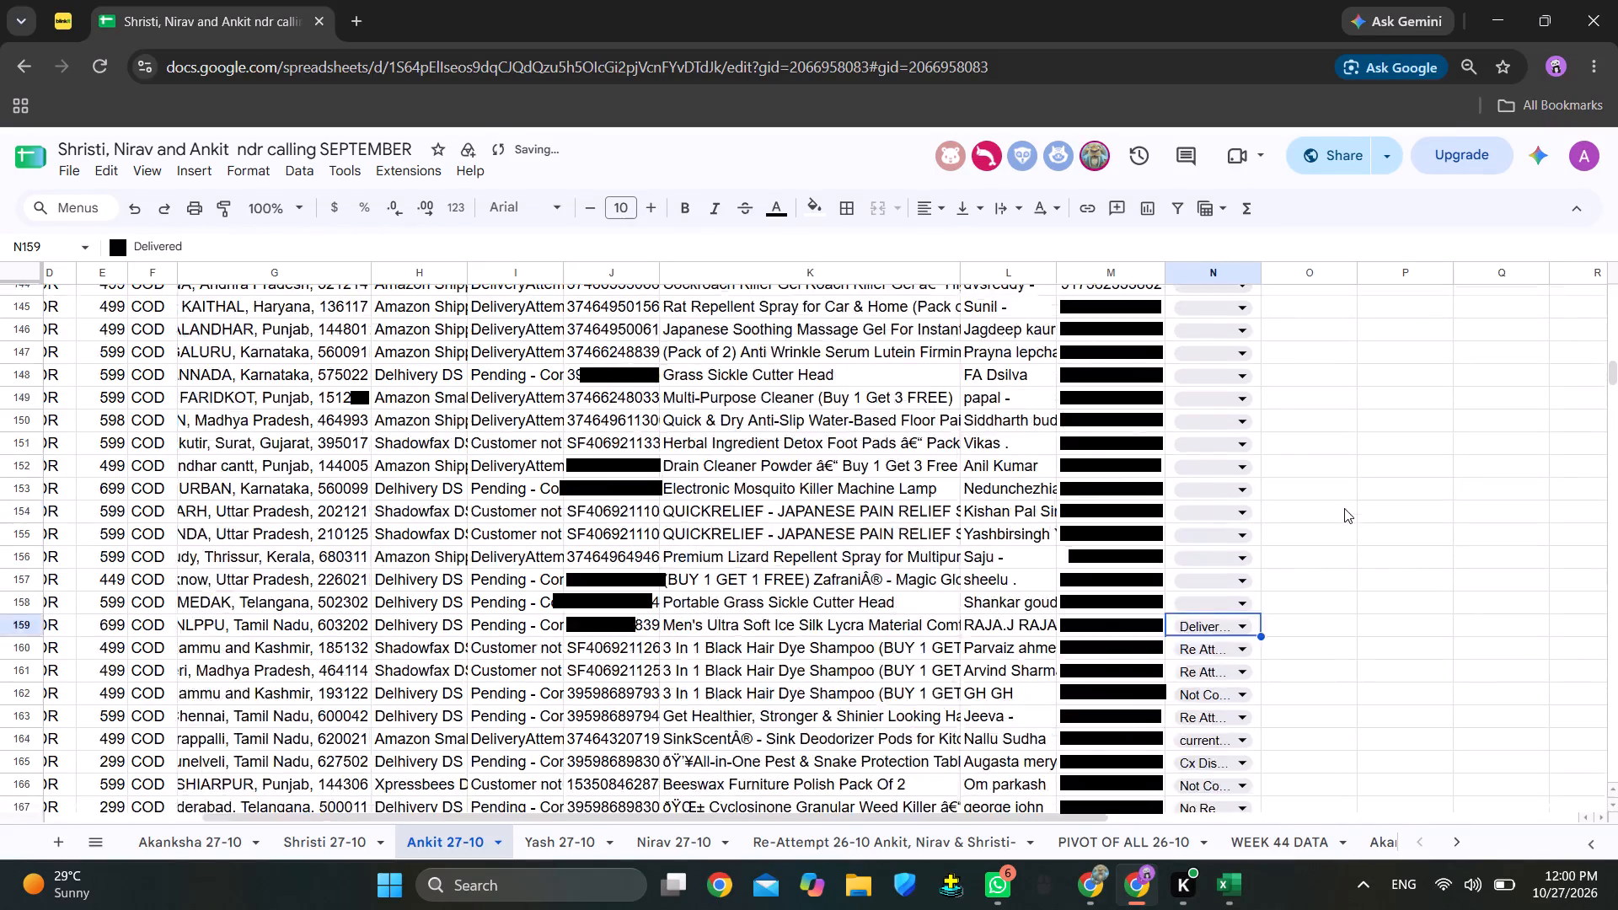
scroll(1344, 508, "up", 9)
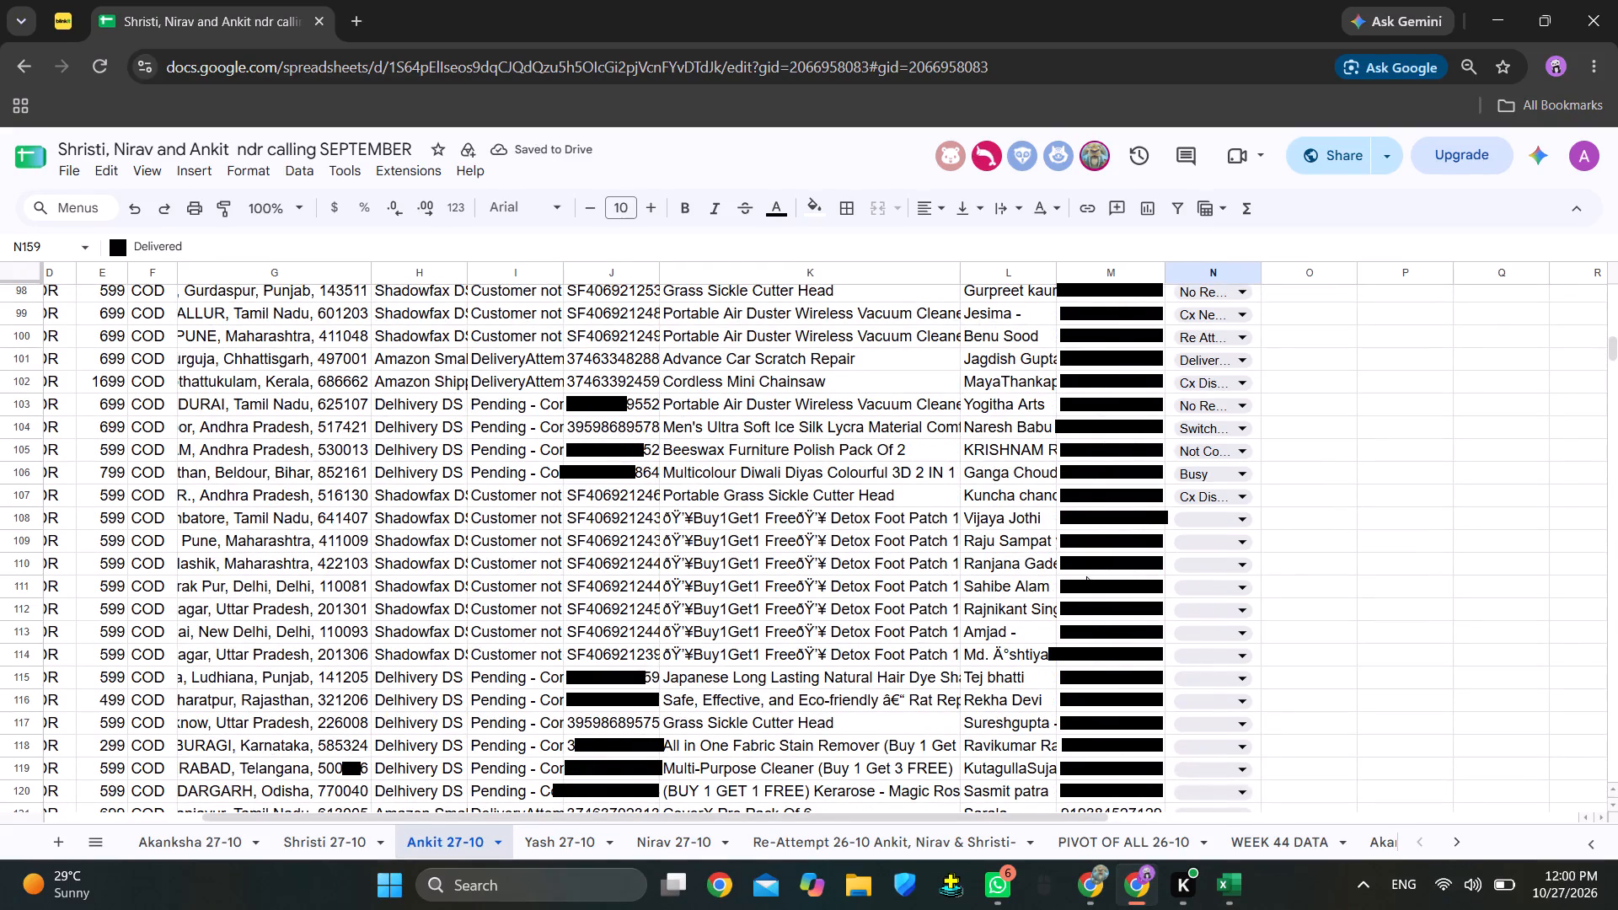
left_click(1204, 518)
scroll(1257, 674, "down", 7)
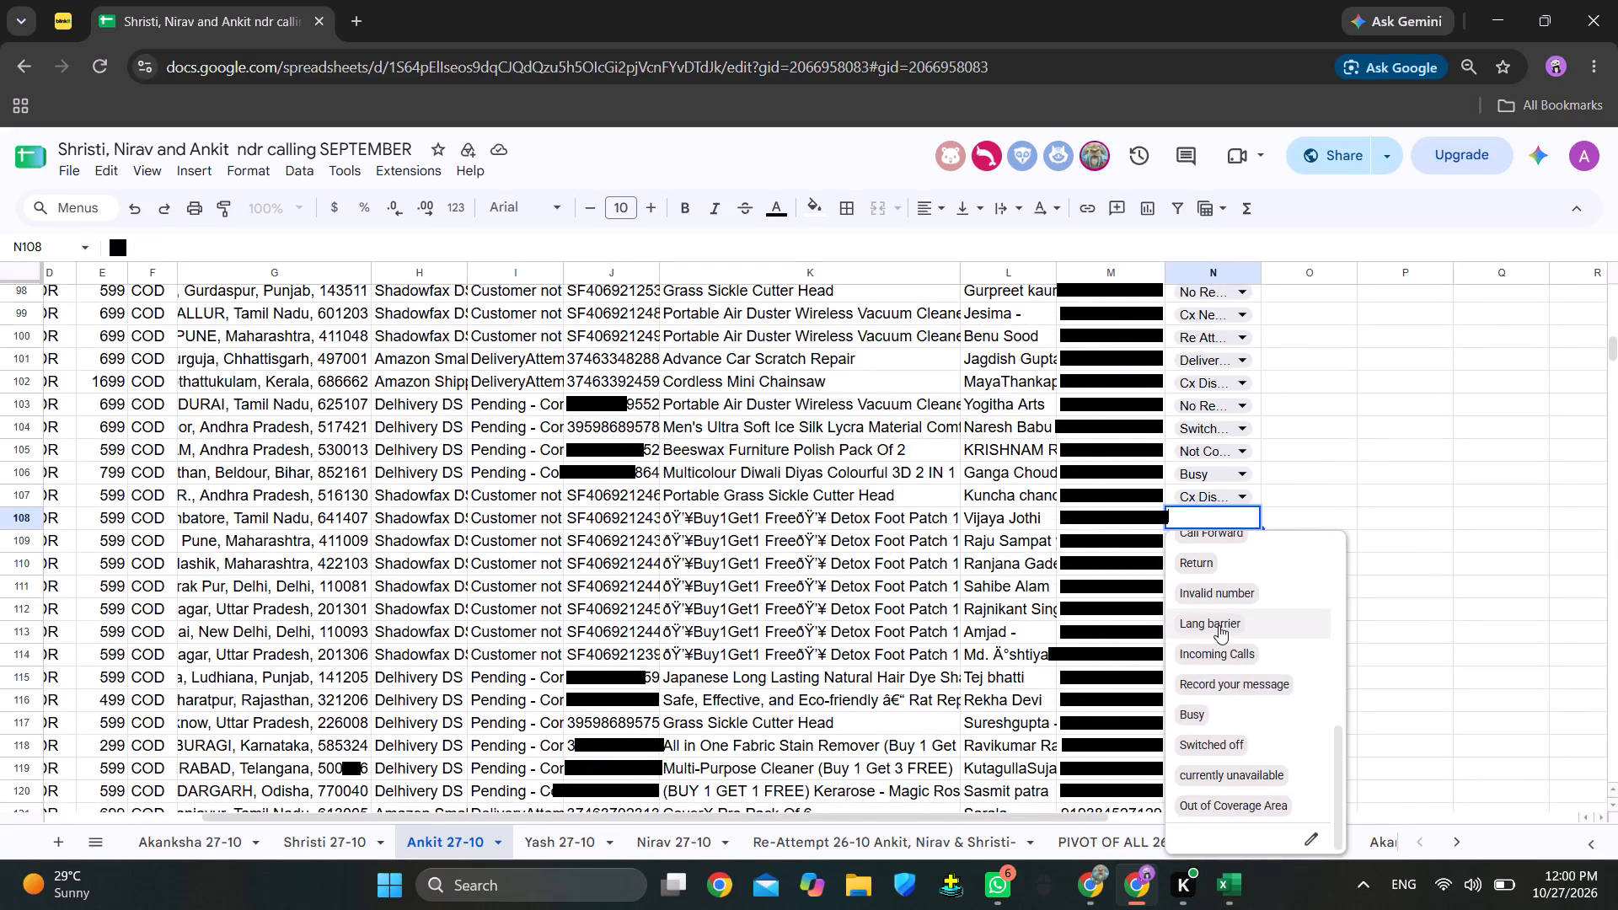
left_click(1219, 625)
Set the column N call status to "Not Connected" for the Portable Grass Sickle Cutter Head order in row 158.
scroll(1284, 624, "down", 10)
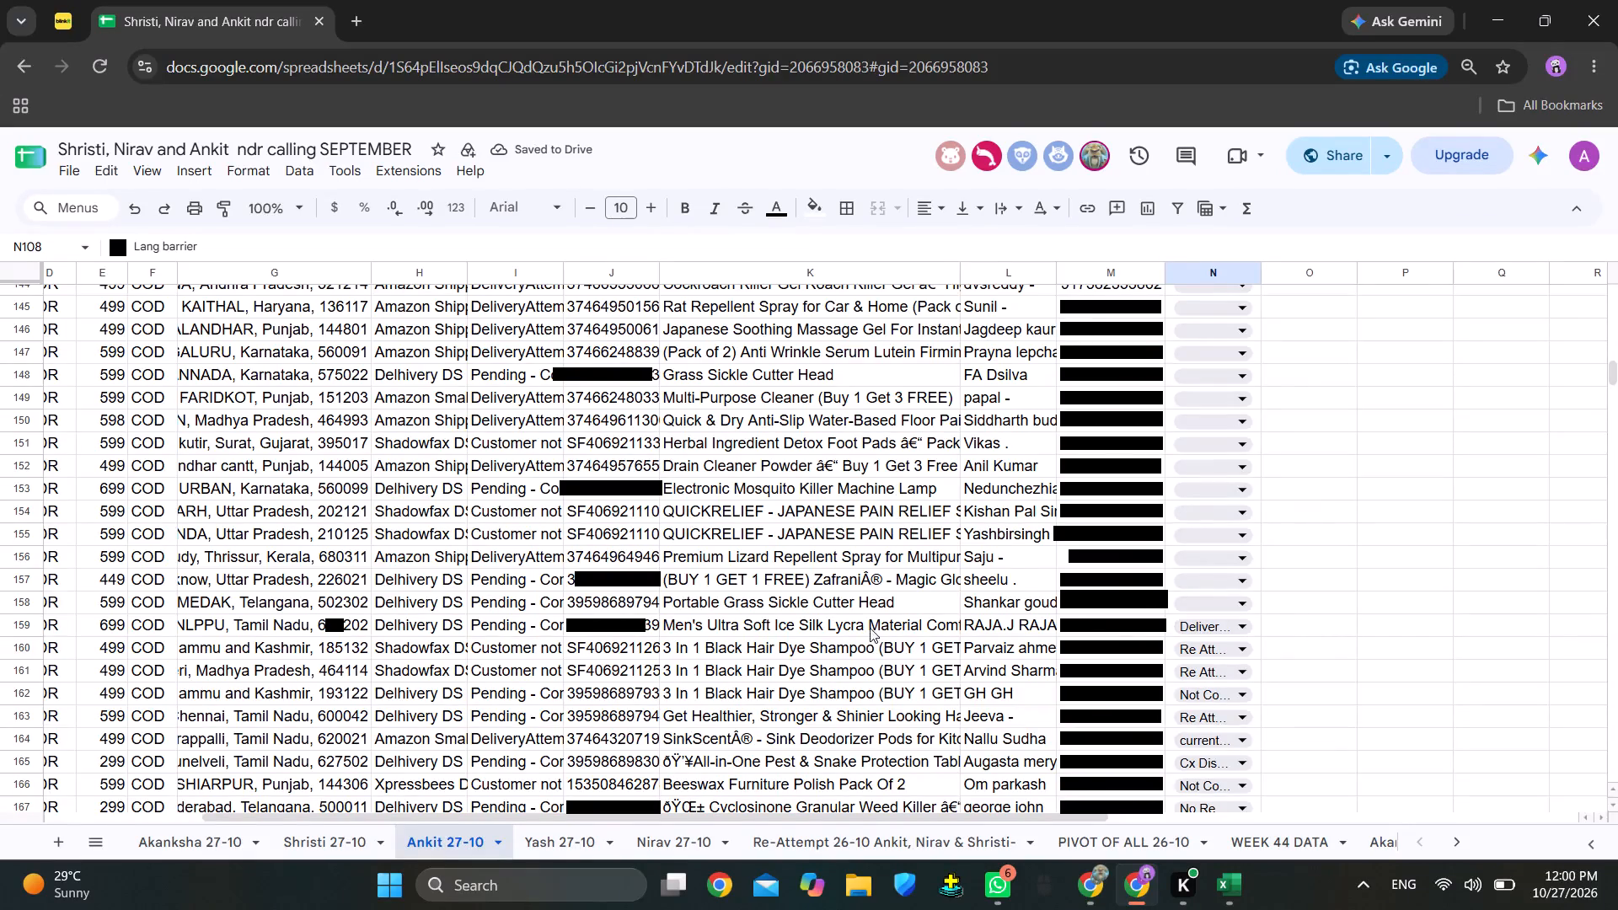
left_click(1040, 605)
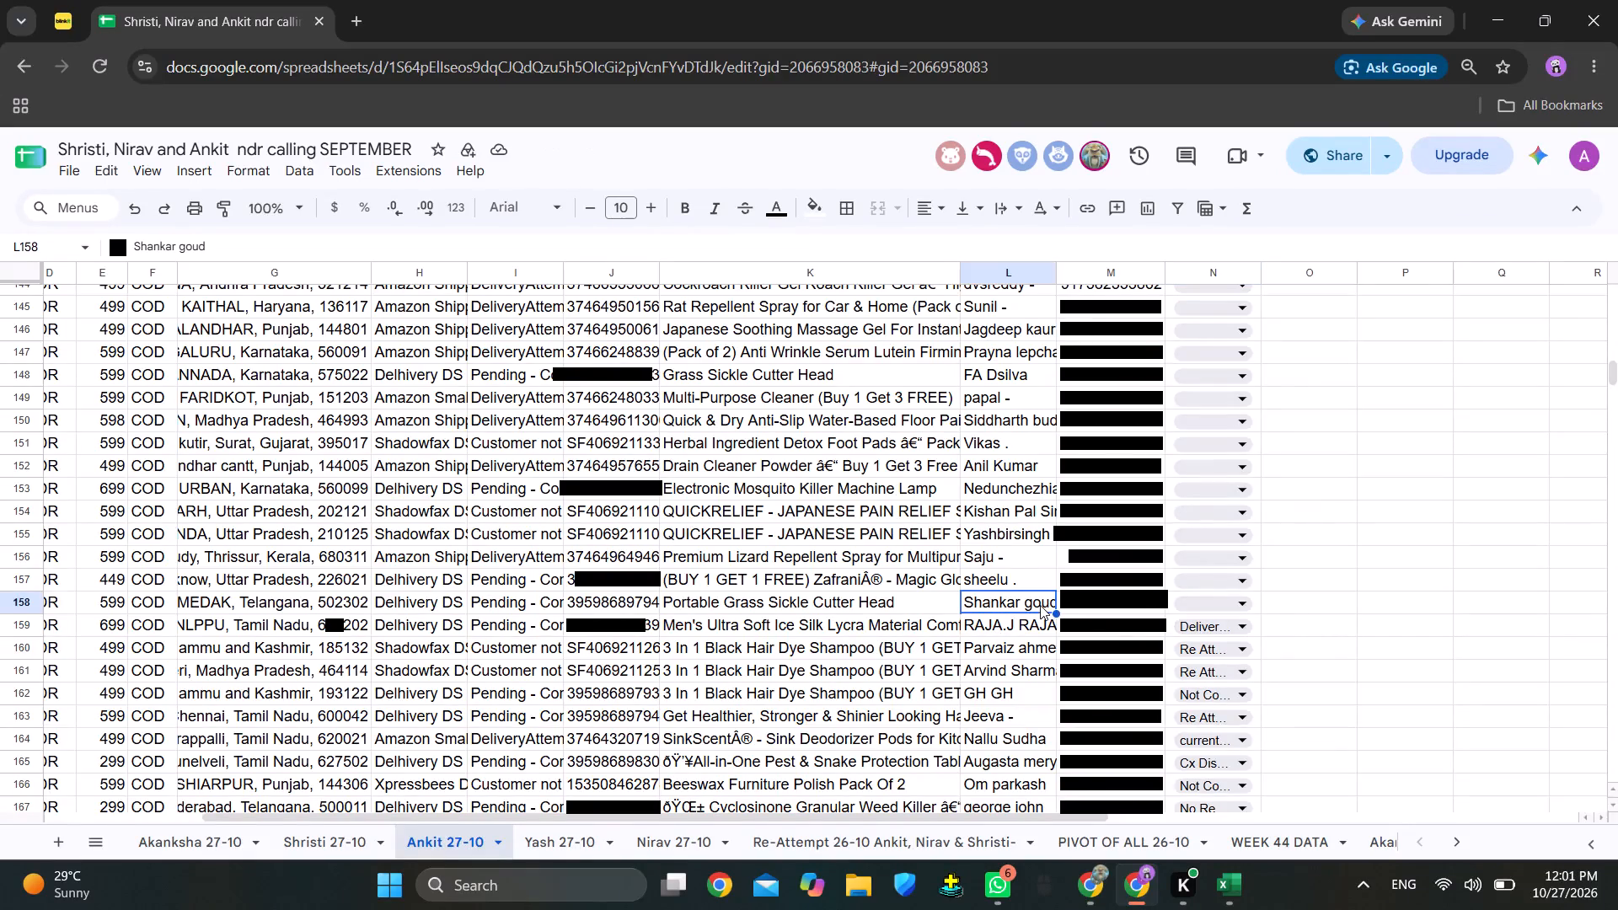
left_click(1203, 605)
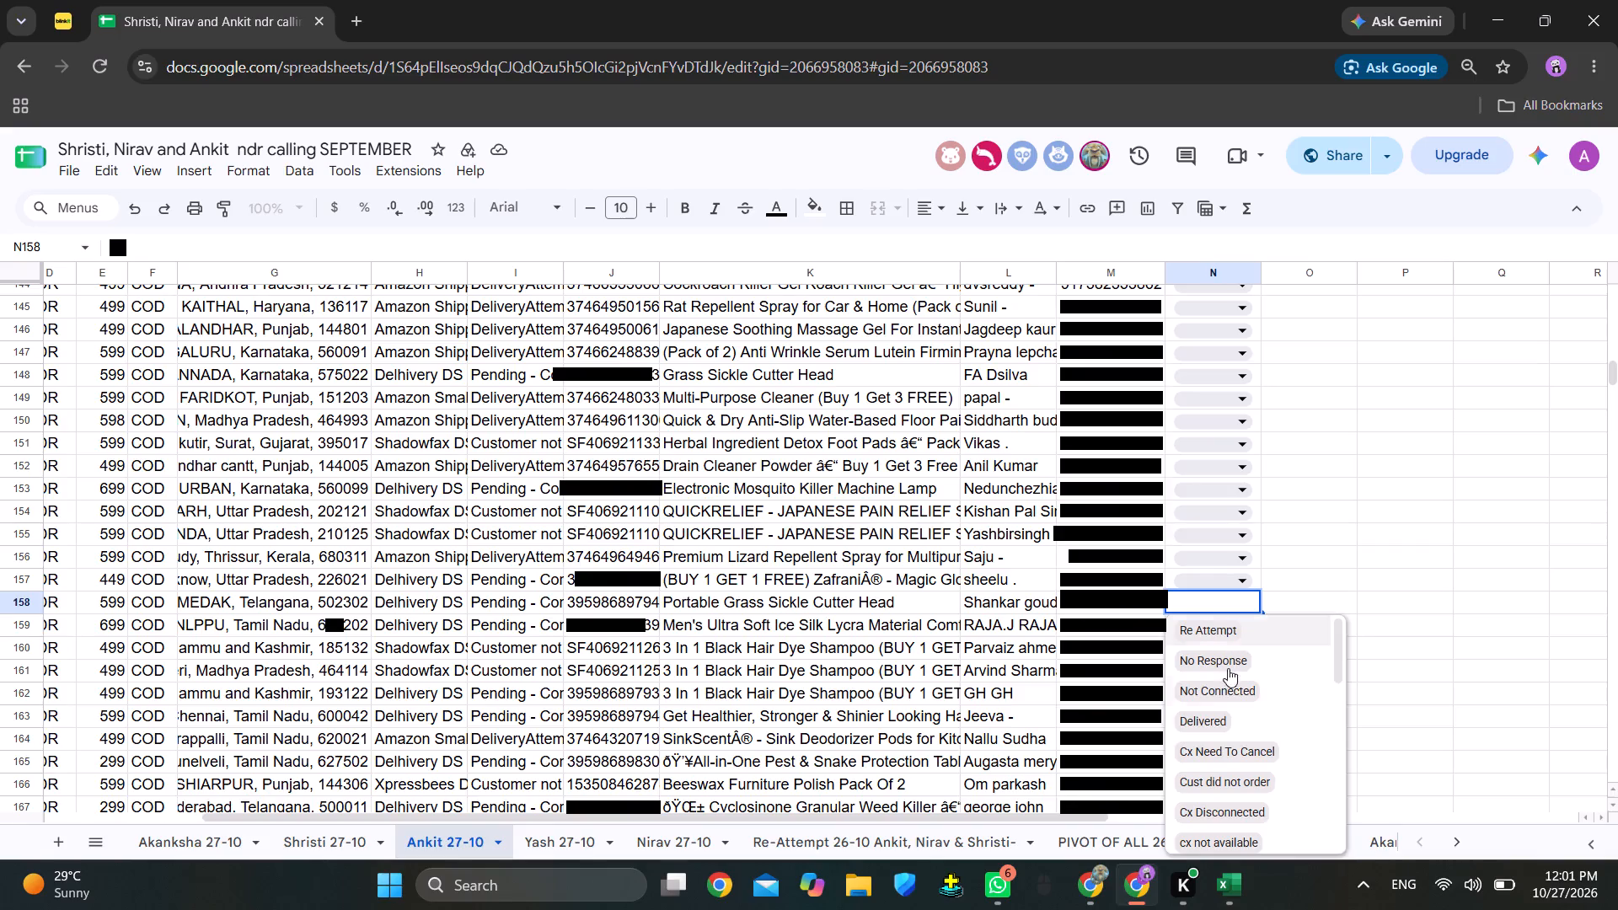
left_click(1224, 690)
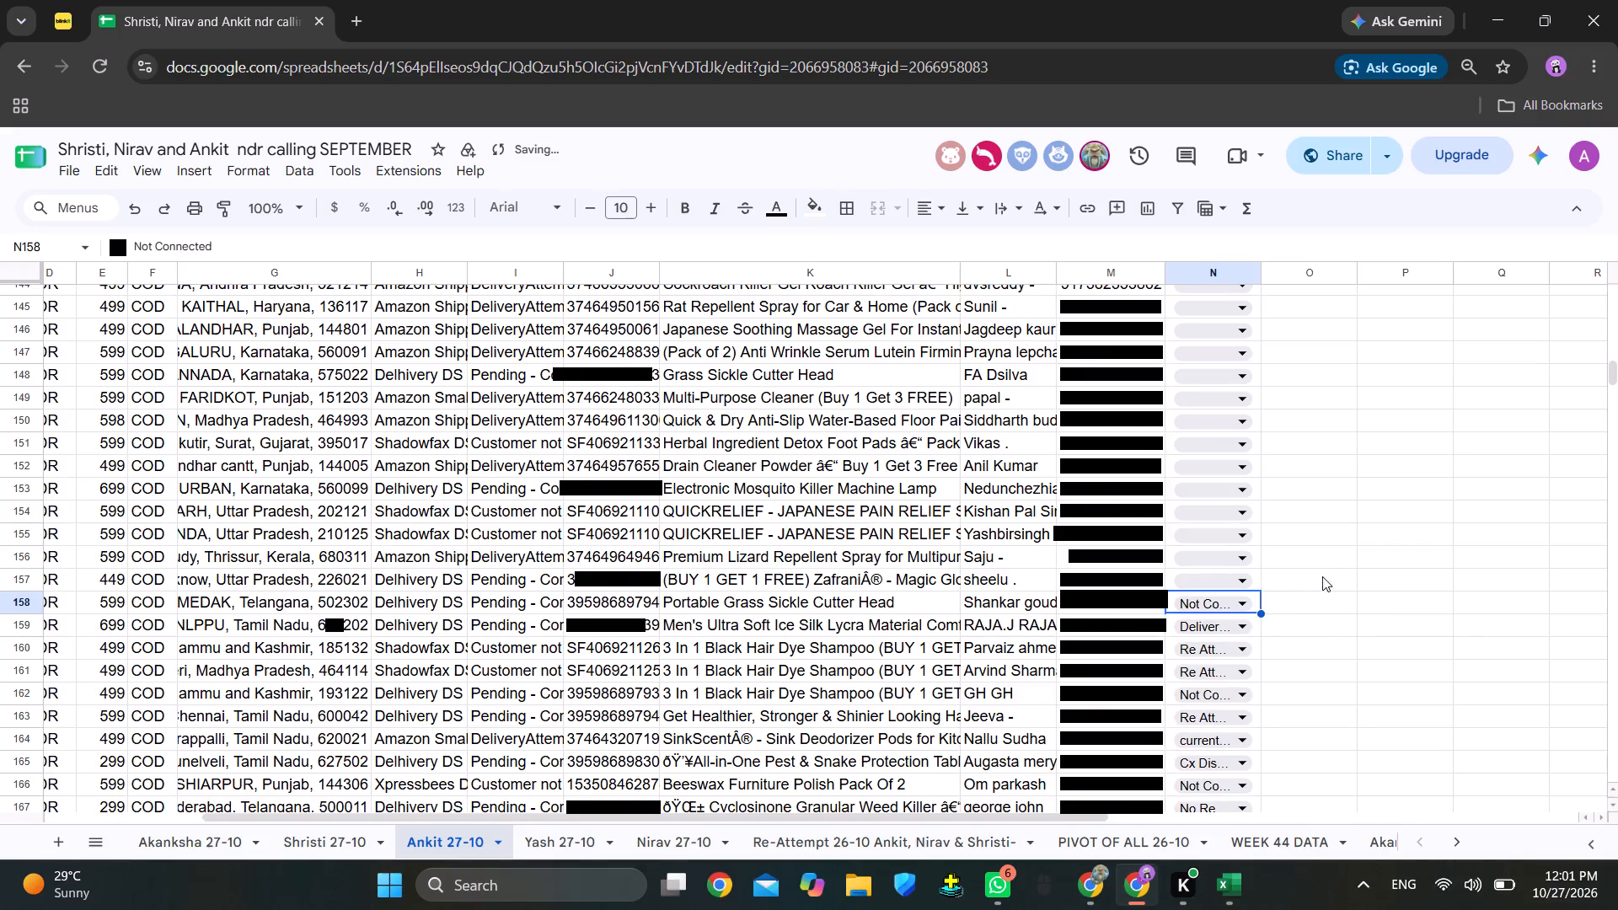
Check the product and customer details of the Detox Foot Patch order in row 109 and select its whole row.
scroll(1313, 575, "up", 9)
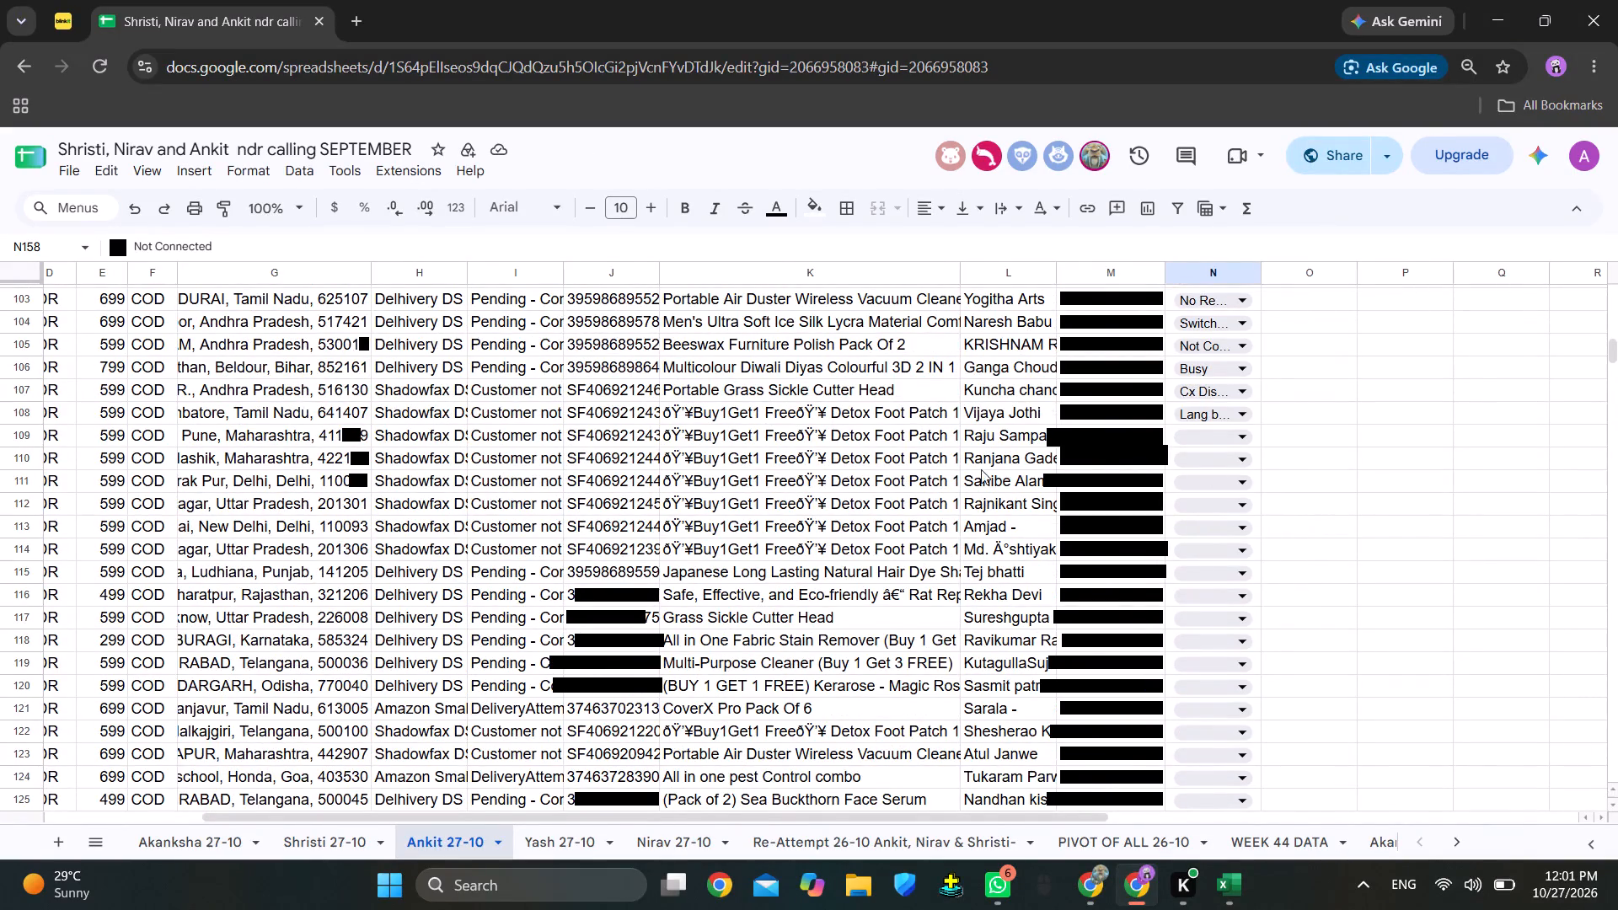
left_click(930, 438)
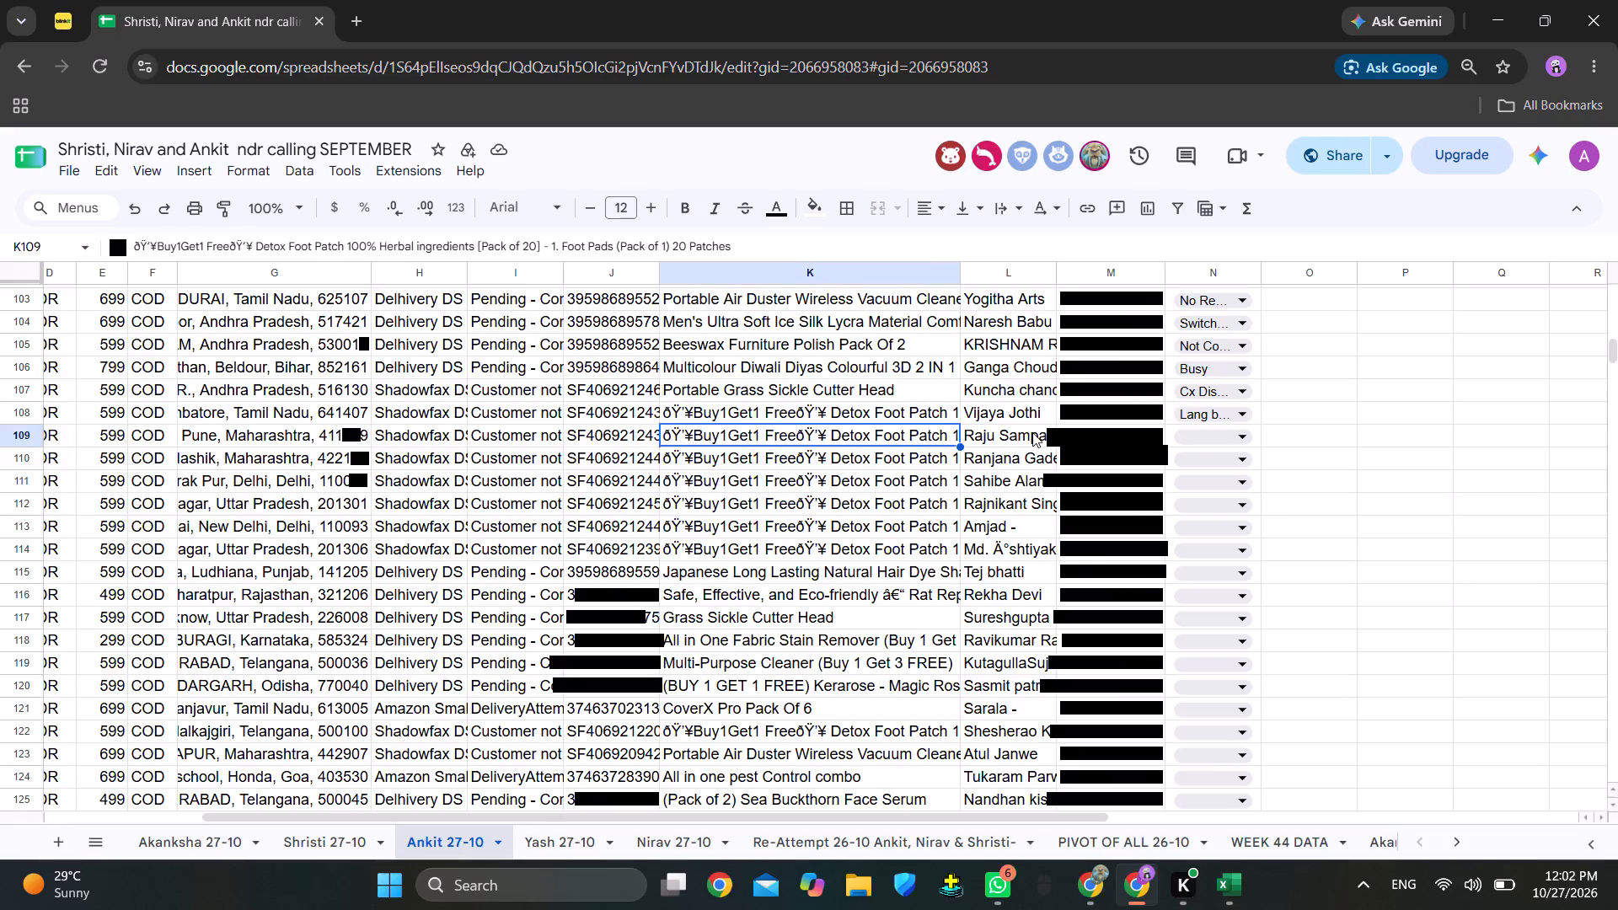
left_click(1032, 432)
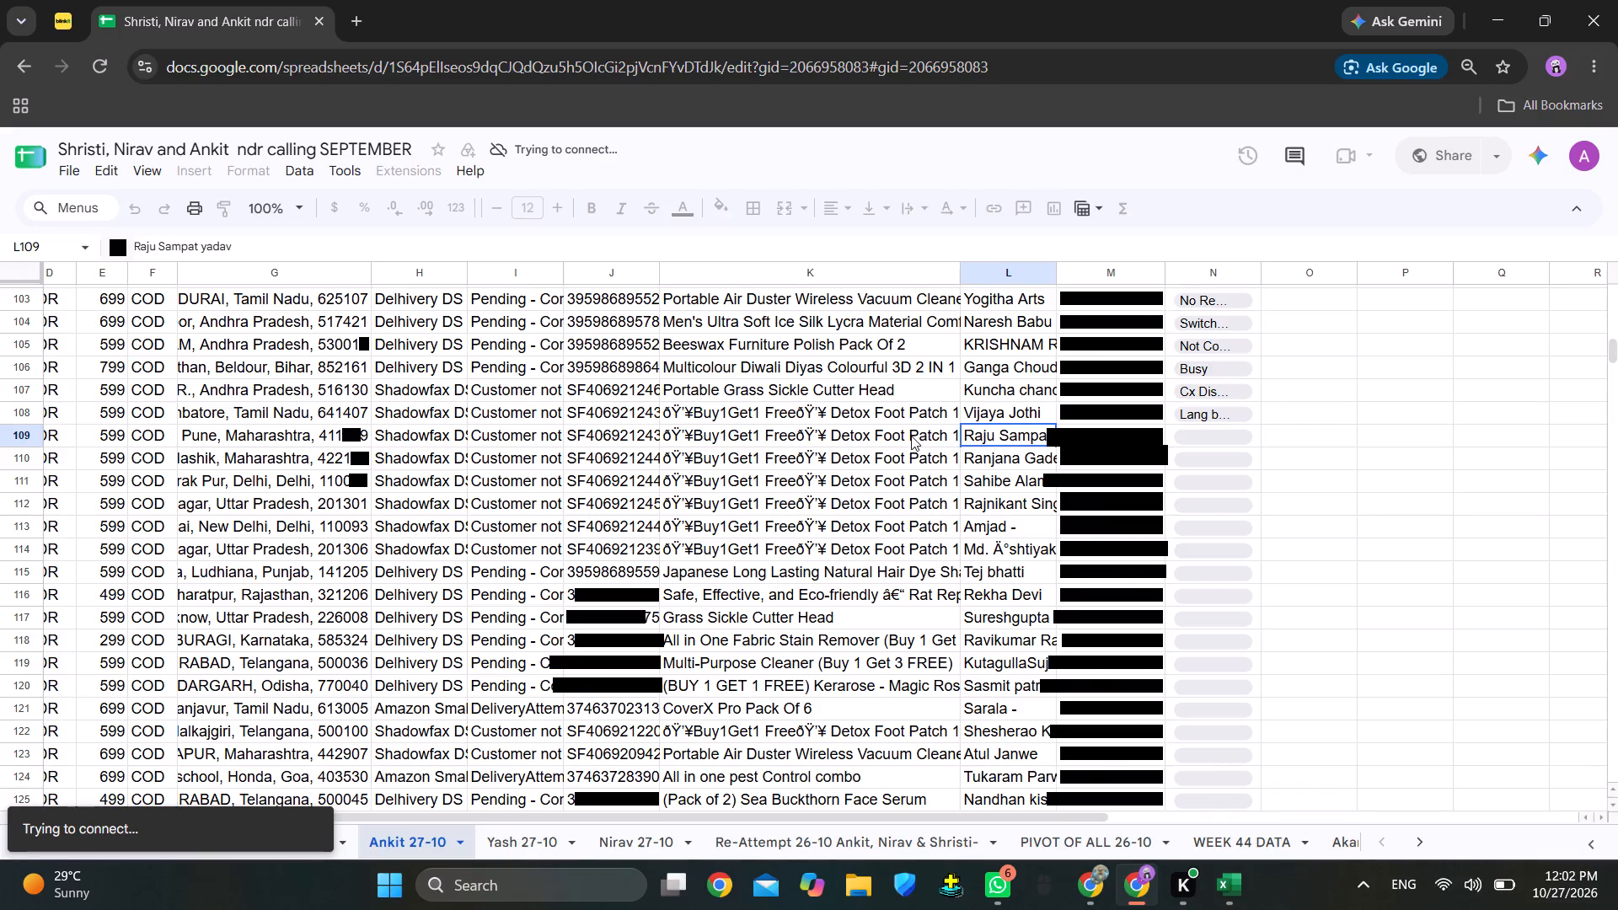
left_click(19, 433)
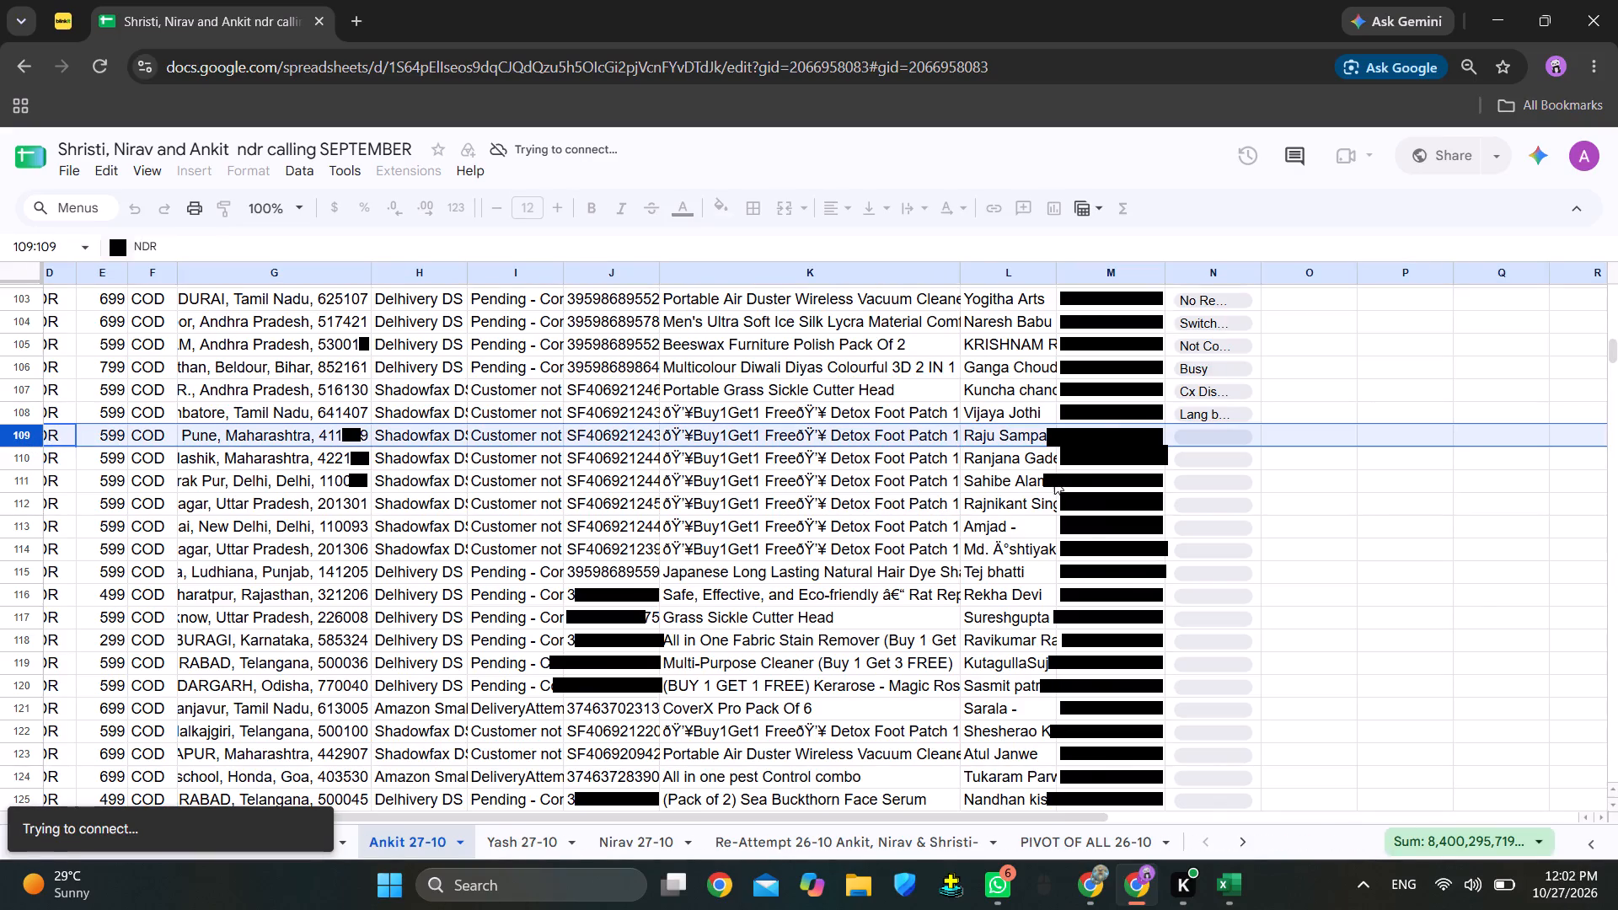
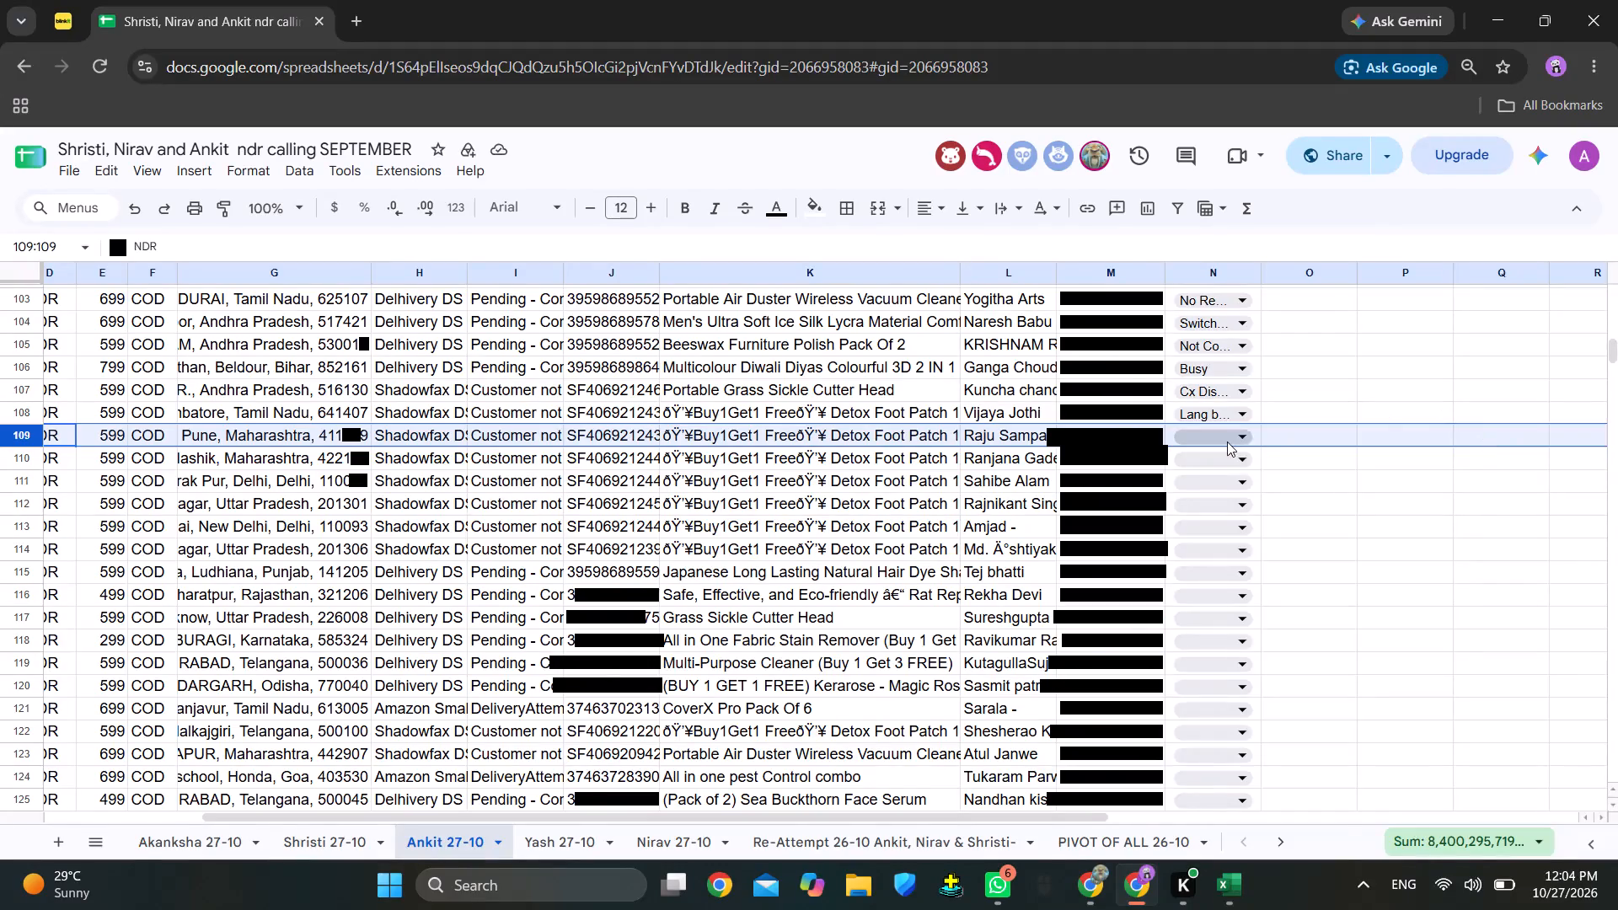
Set the column N call status to the re-attempt option for the Detox Foot Patch order in row 109.
left_click(1227, 442)
left_click(1230, 462)
Select the column M customer entry of the Detox Foot Patch order in row 110.
left_click(1113, 459)
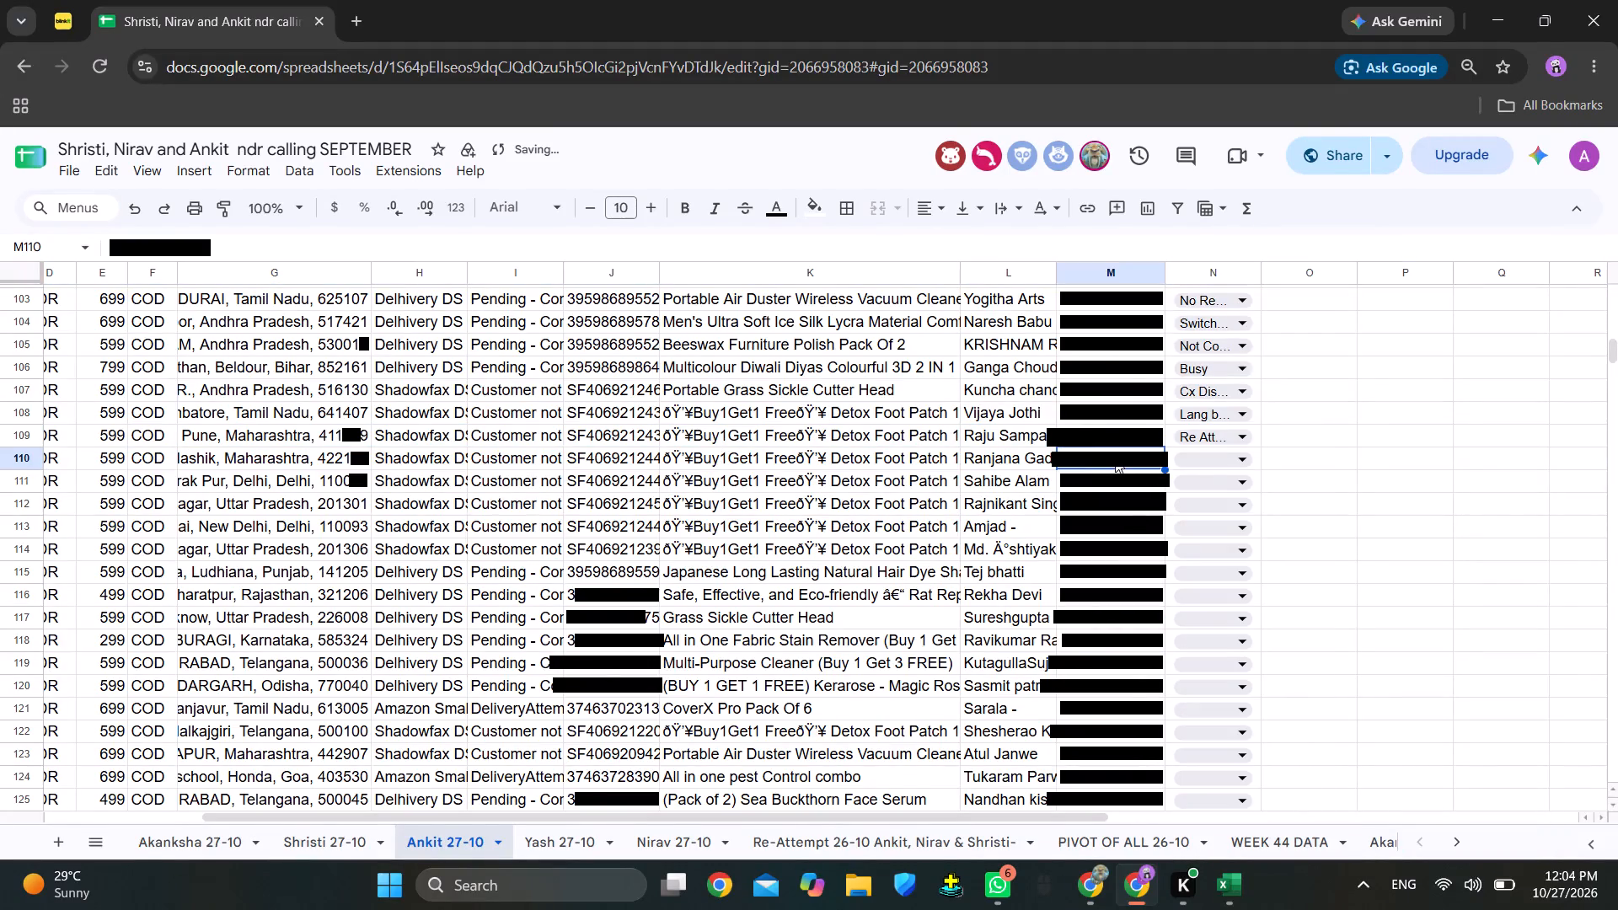
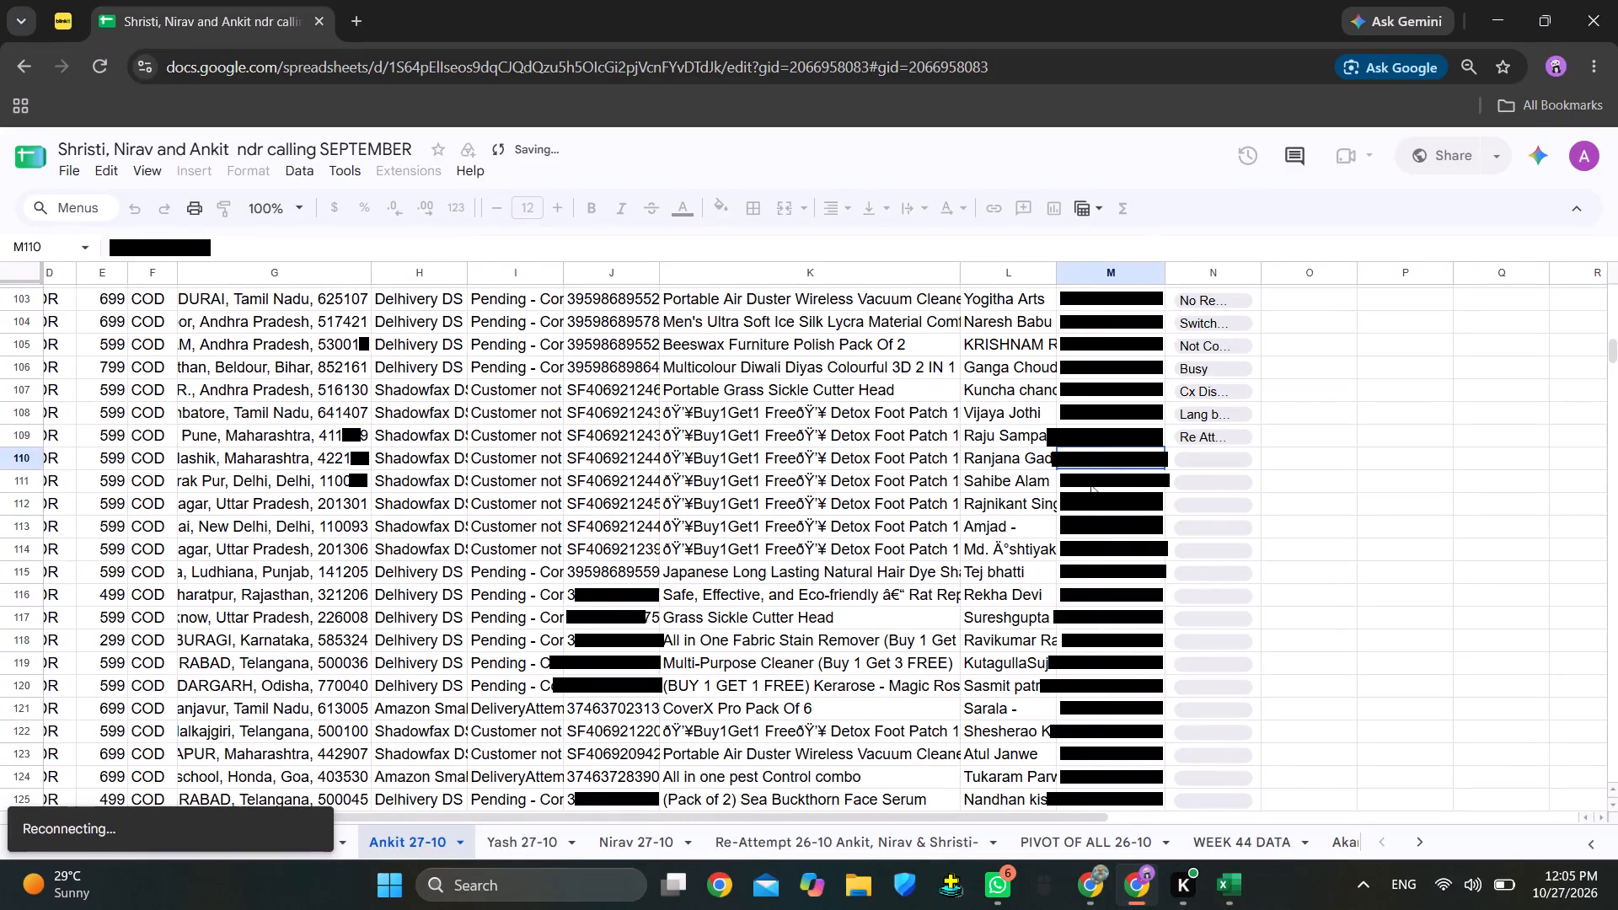
Set the column N call status to Cx Need To Cancel for the Detox Foot Patch order in row 110.
left_click(1210, 459)
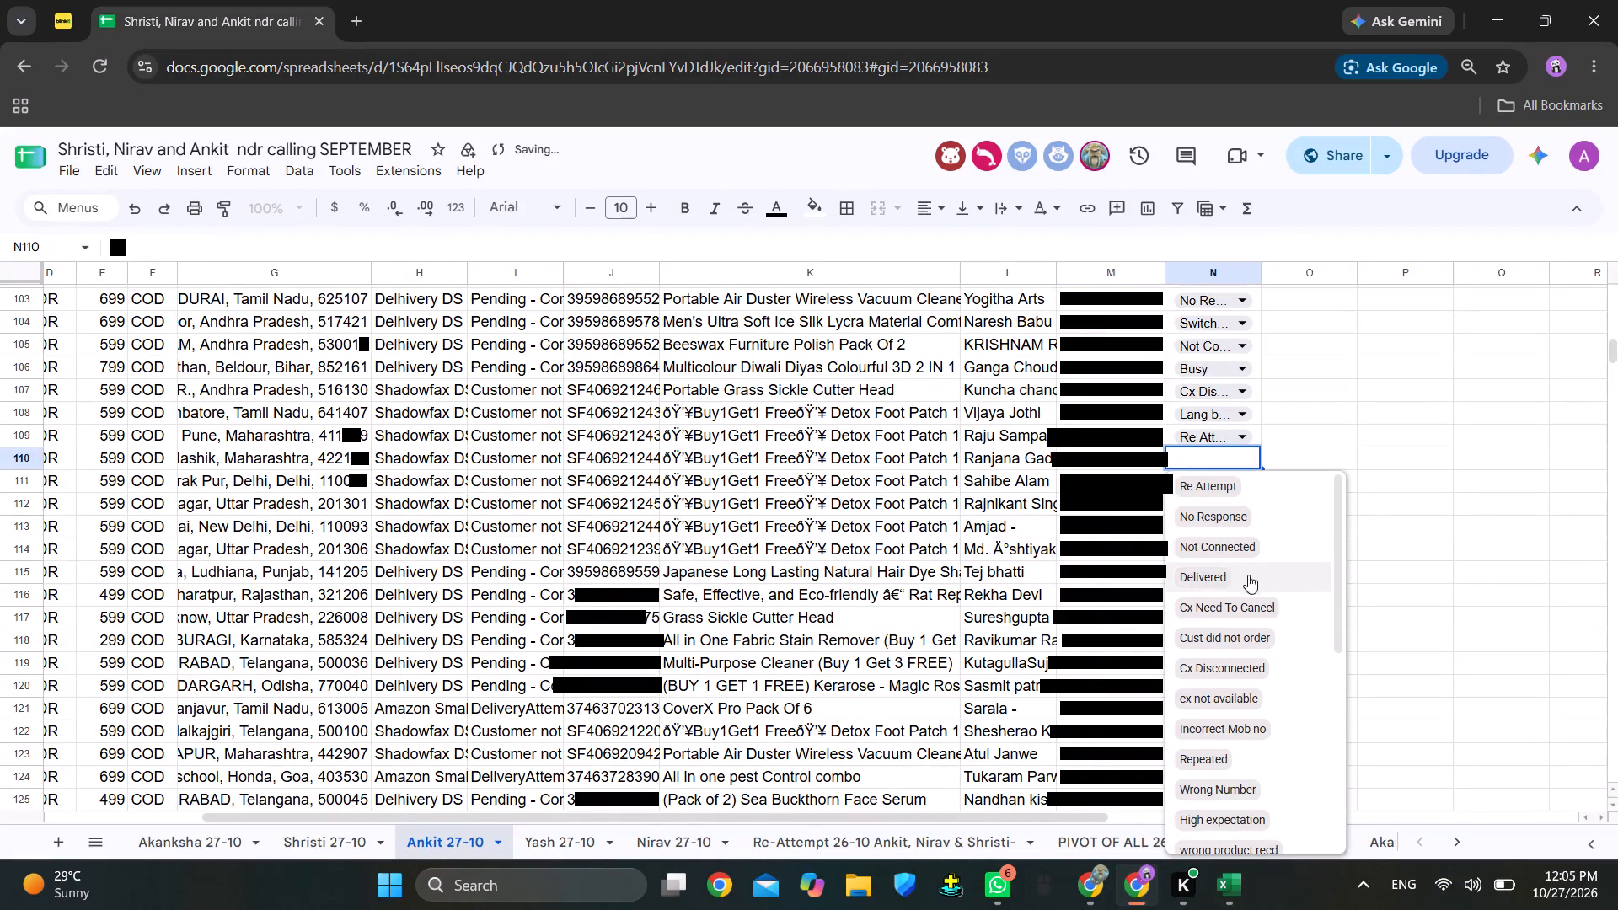
left_click(1240, 612)
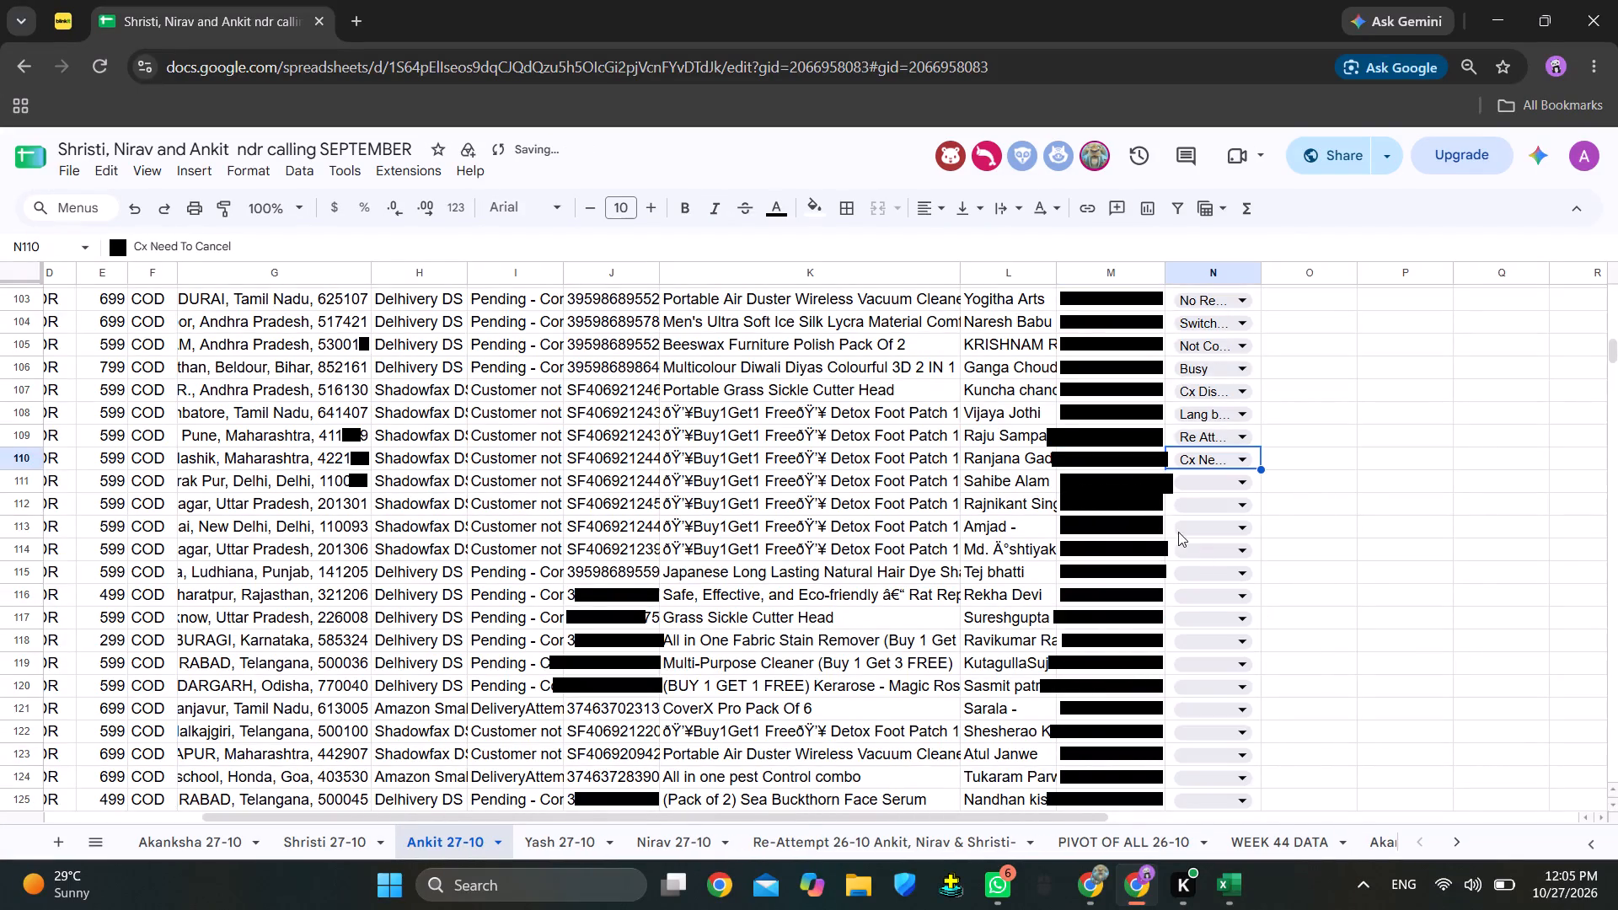
Select the column M customer entry of the Detox Foot Patch order in row 111.
left_click(1142, 480)
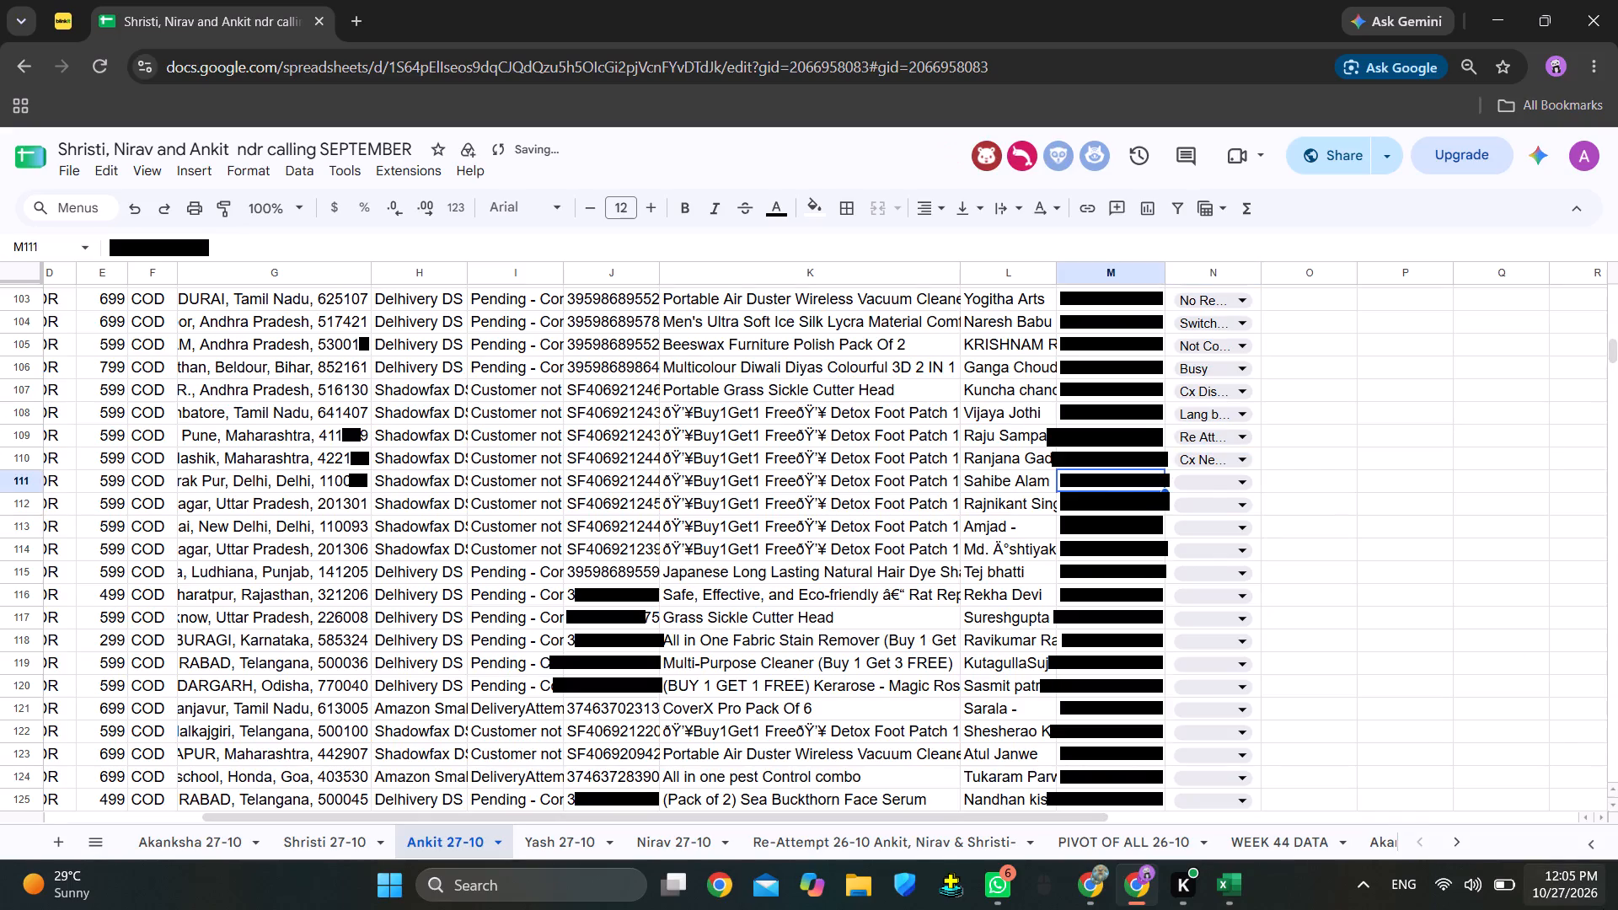
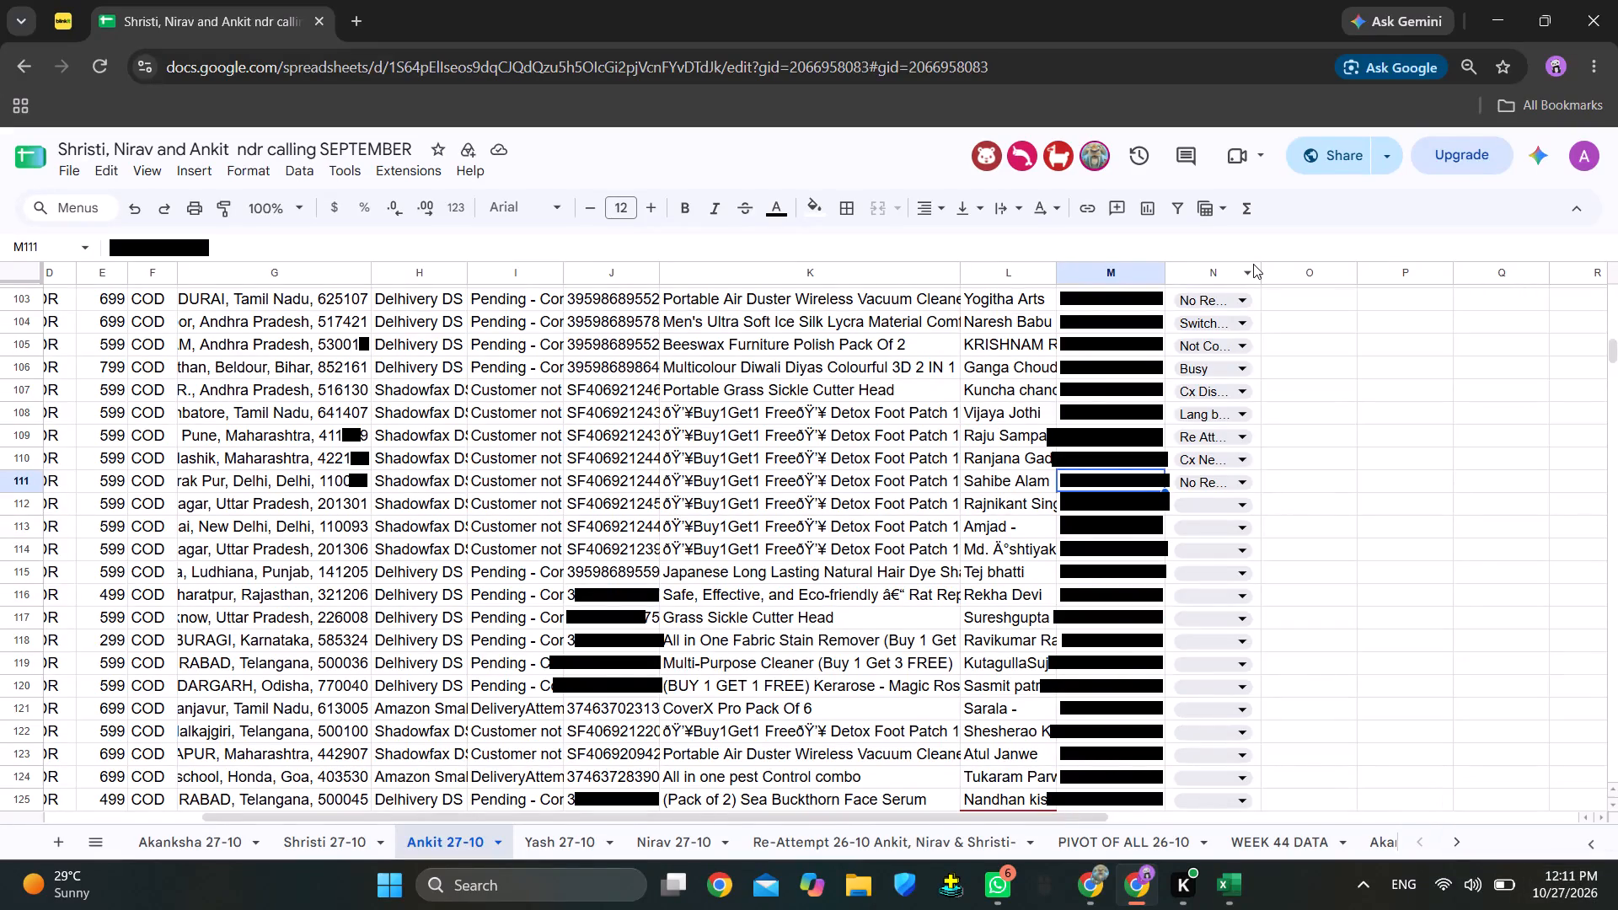
Set the column N call status to No Response for the Detox Foot Patch order in row 112.
left_click(1219, 510)
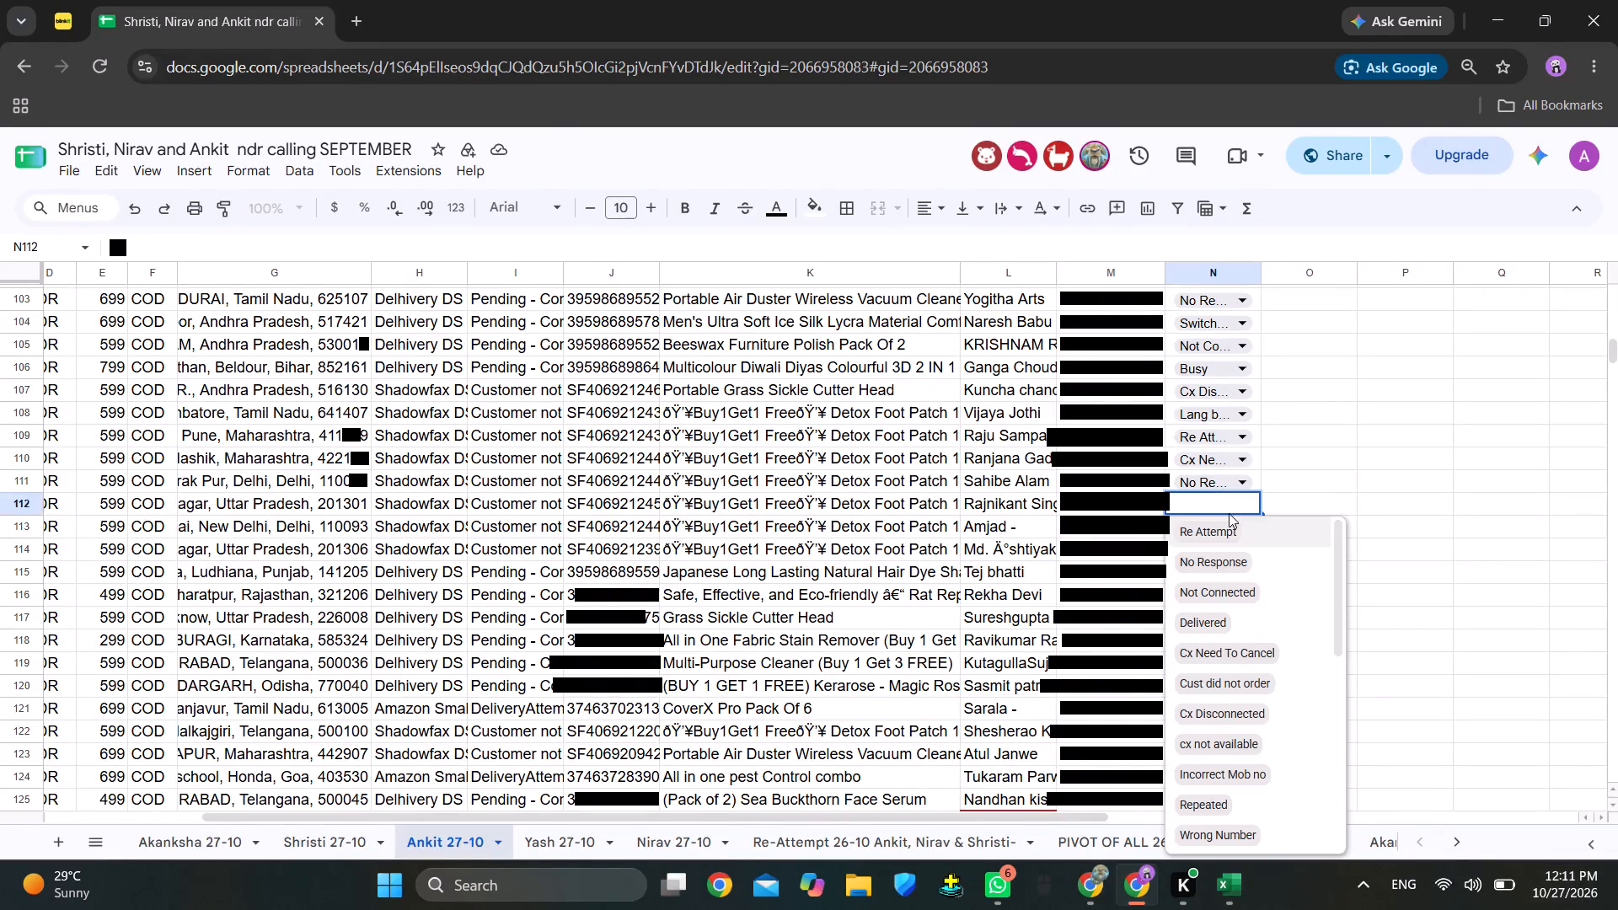
left_click(1226, 564)
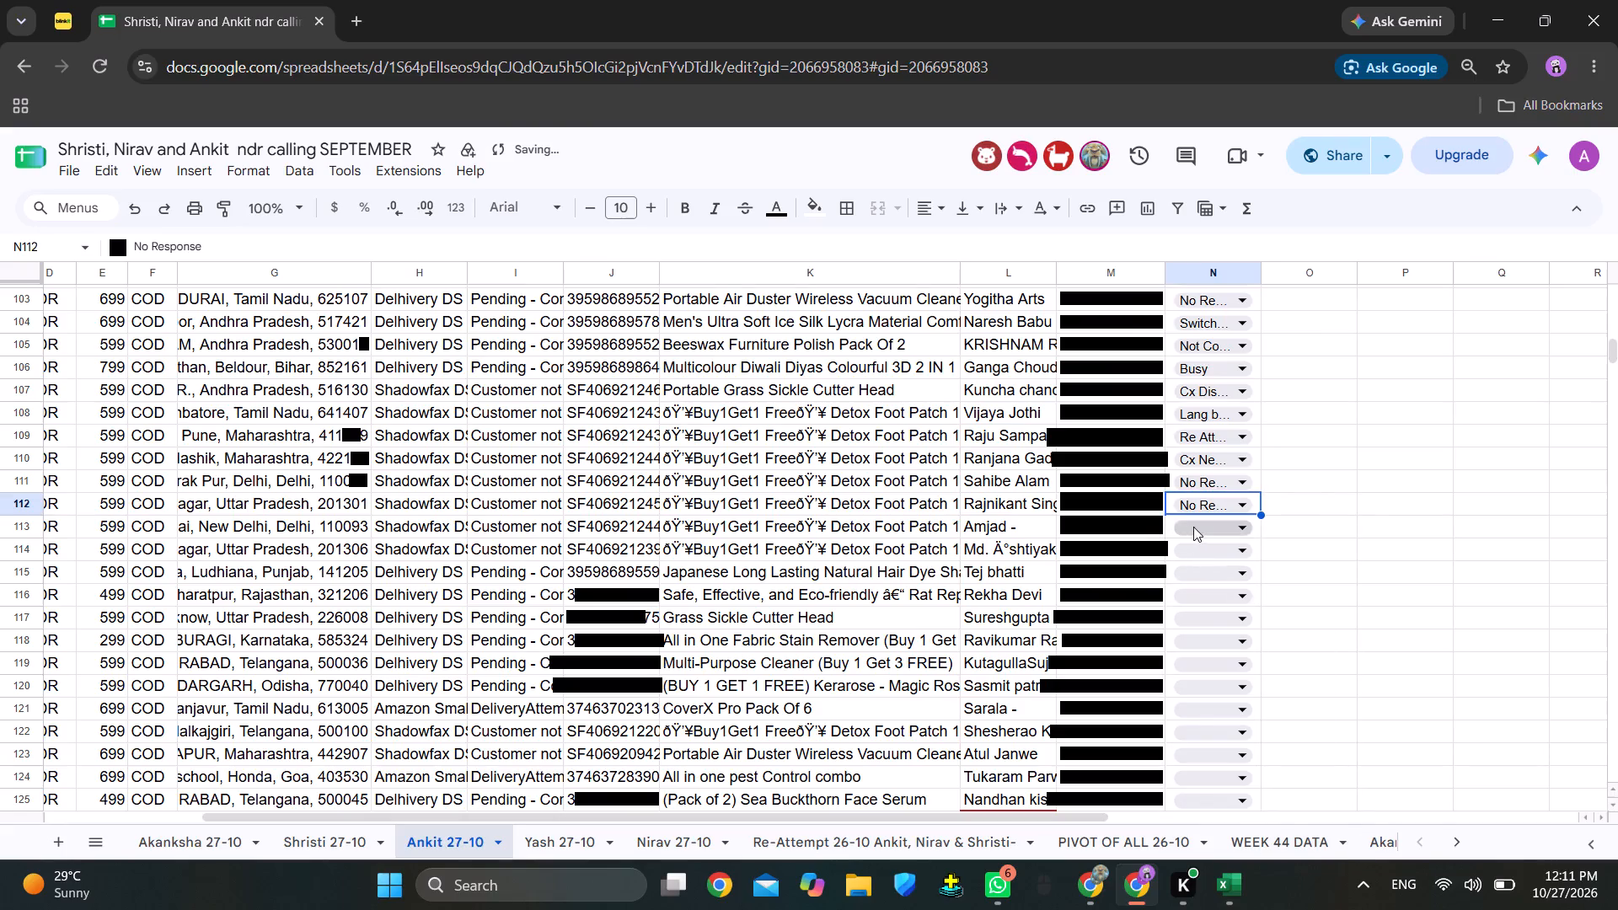
Set the column N call status to Cx Need To Cancel for the Detox Foot Patch order in row 113.
left_click(1195, 528)
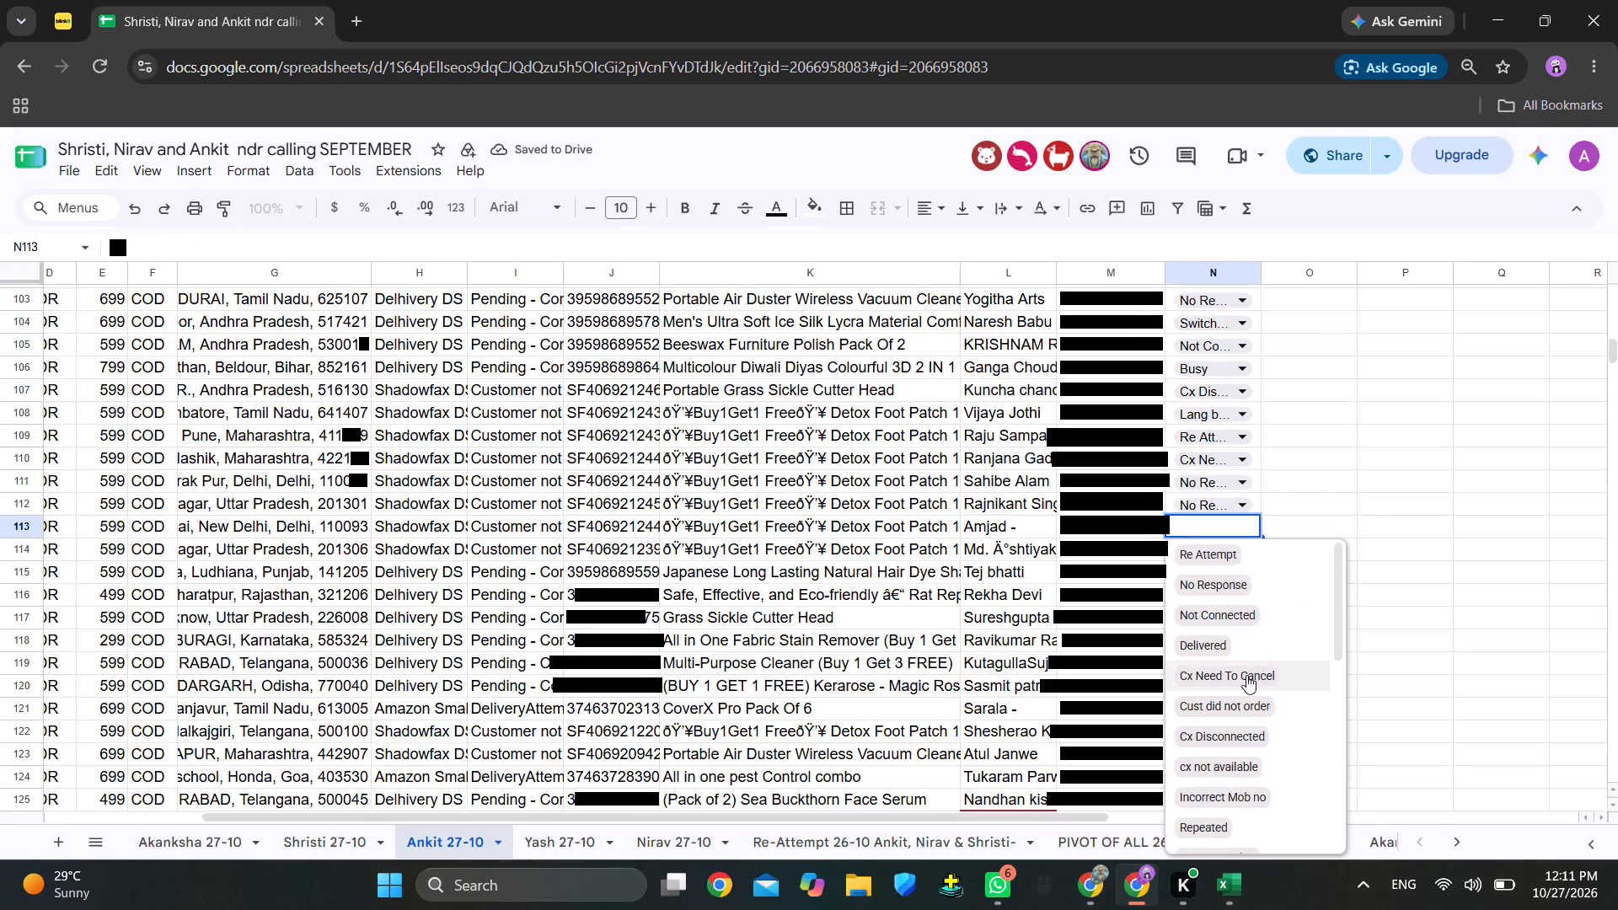
left_click(1248, 676)
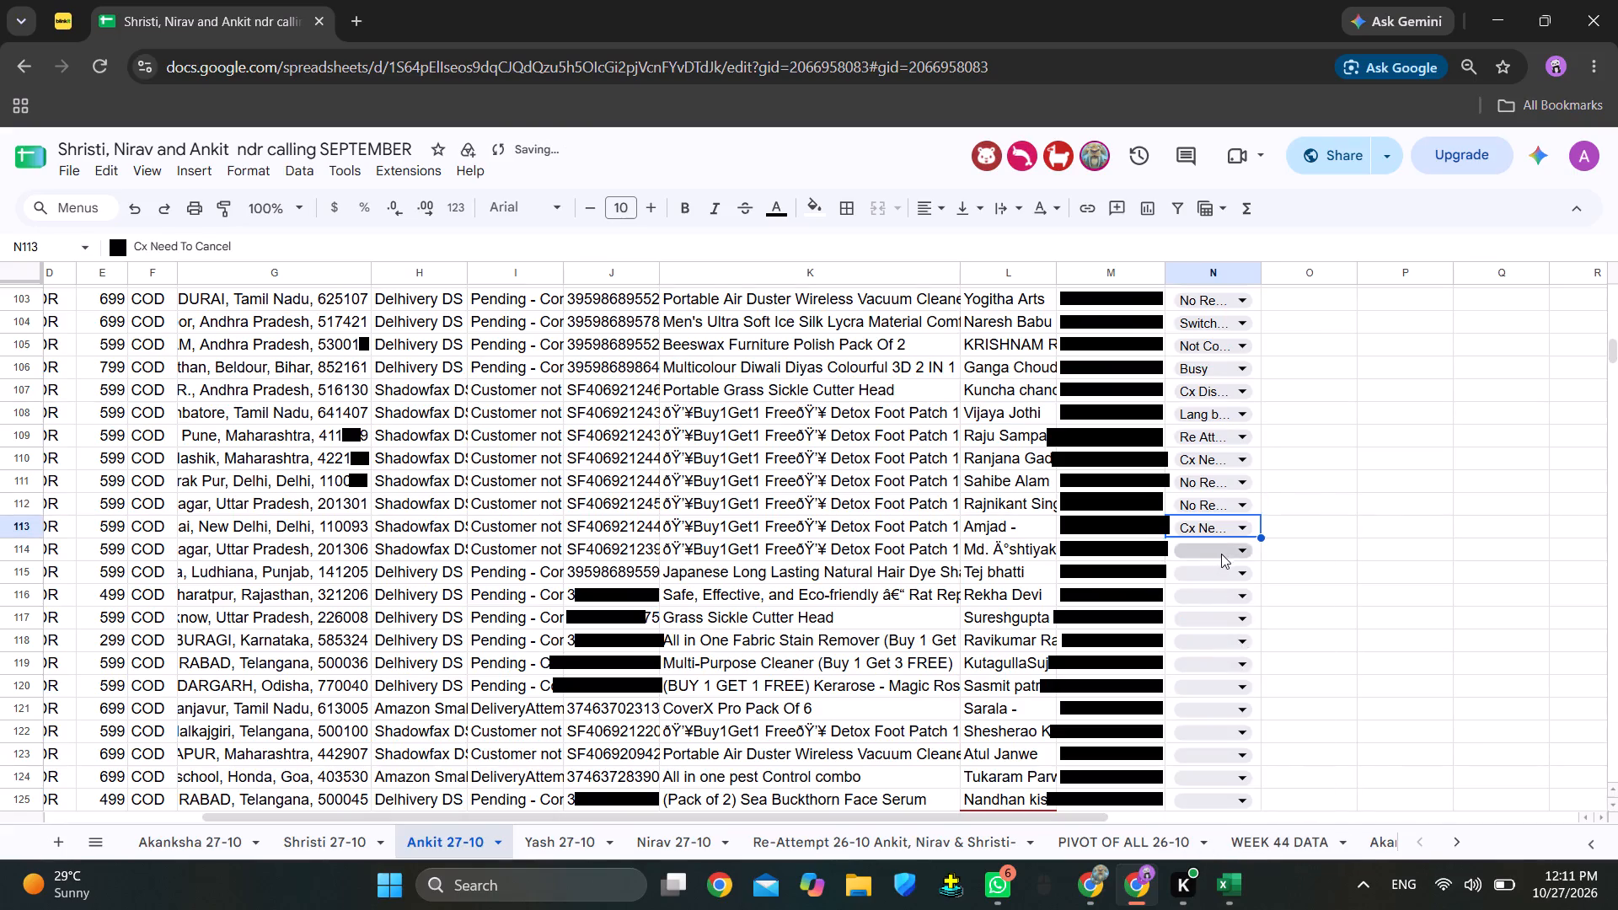
Set the column N call status to Invalid number for the Detox Foot Patch order in row 114.
left_click(1223, 552)
scroll(1256, 662, "down", 1)
scroll(1256, 662, "up", 1)
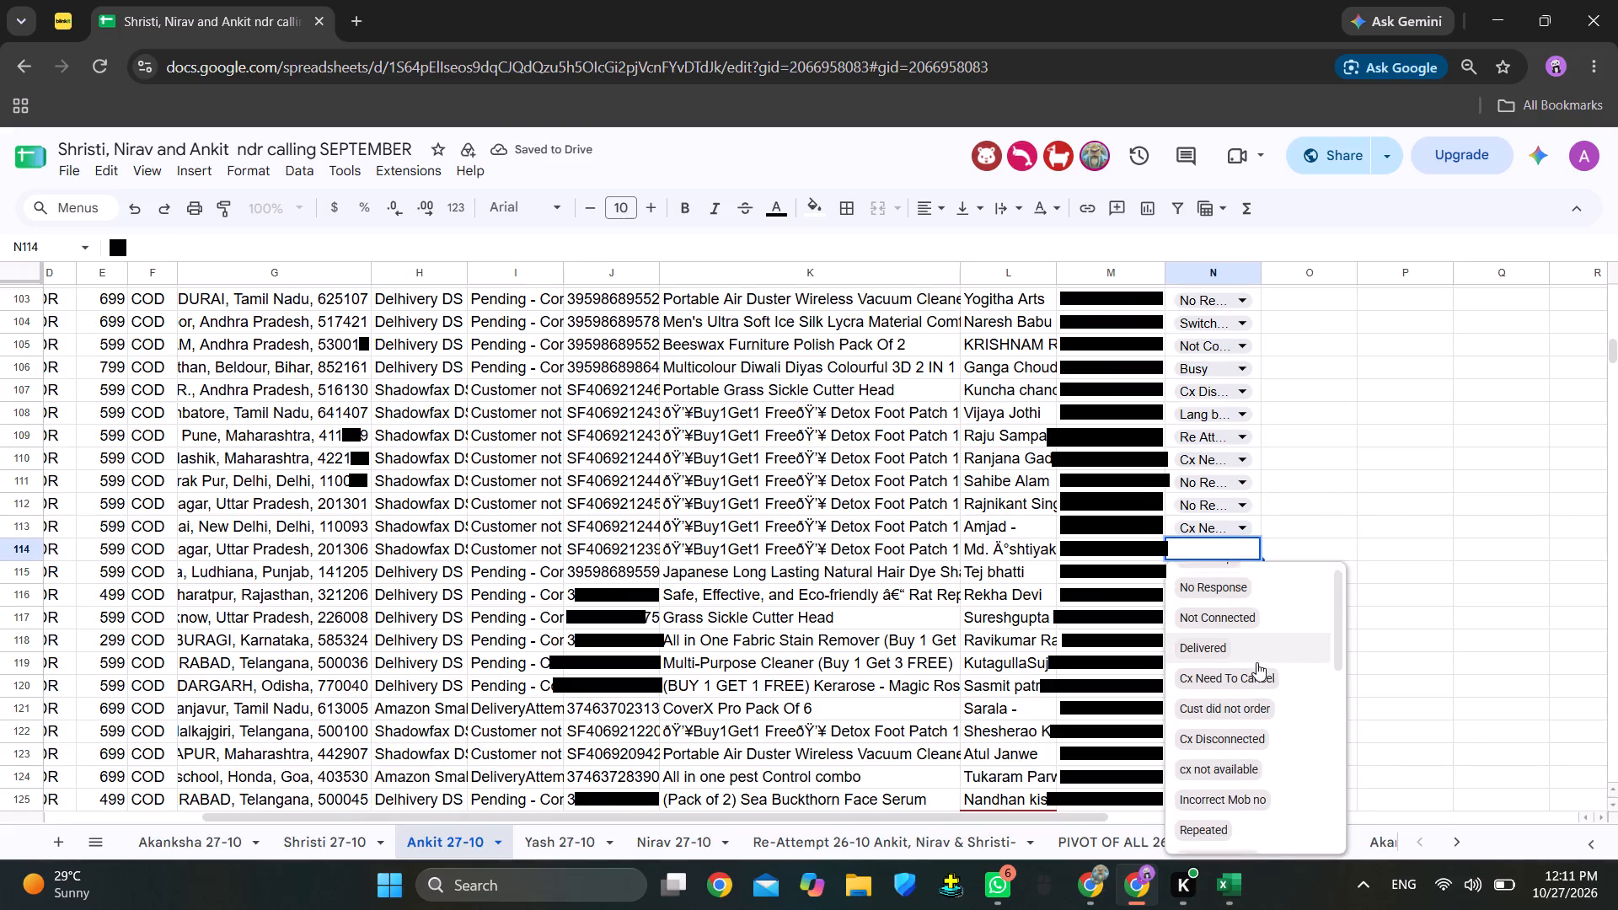
scroll(1256, 662, "down", 1)
scroll(1256, 662, "up", 1)
scroll(1247, 670, "down", 2)
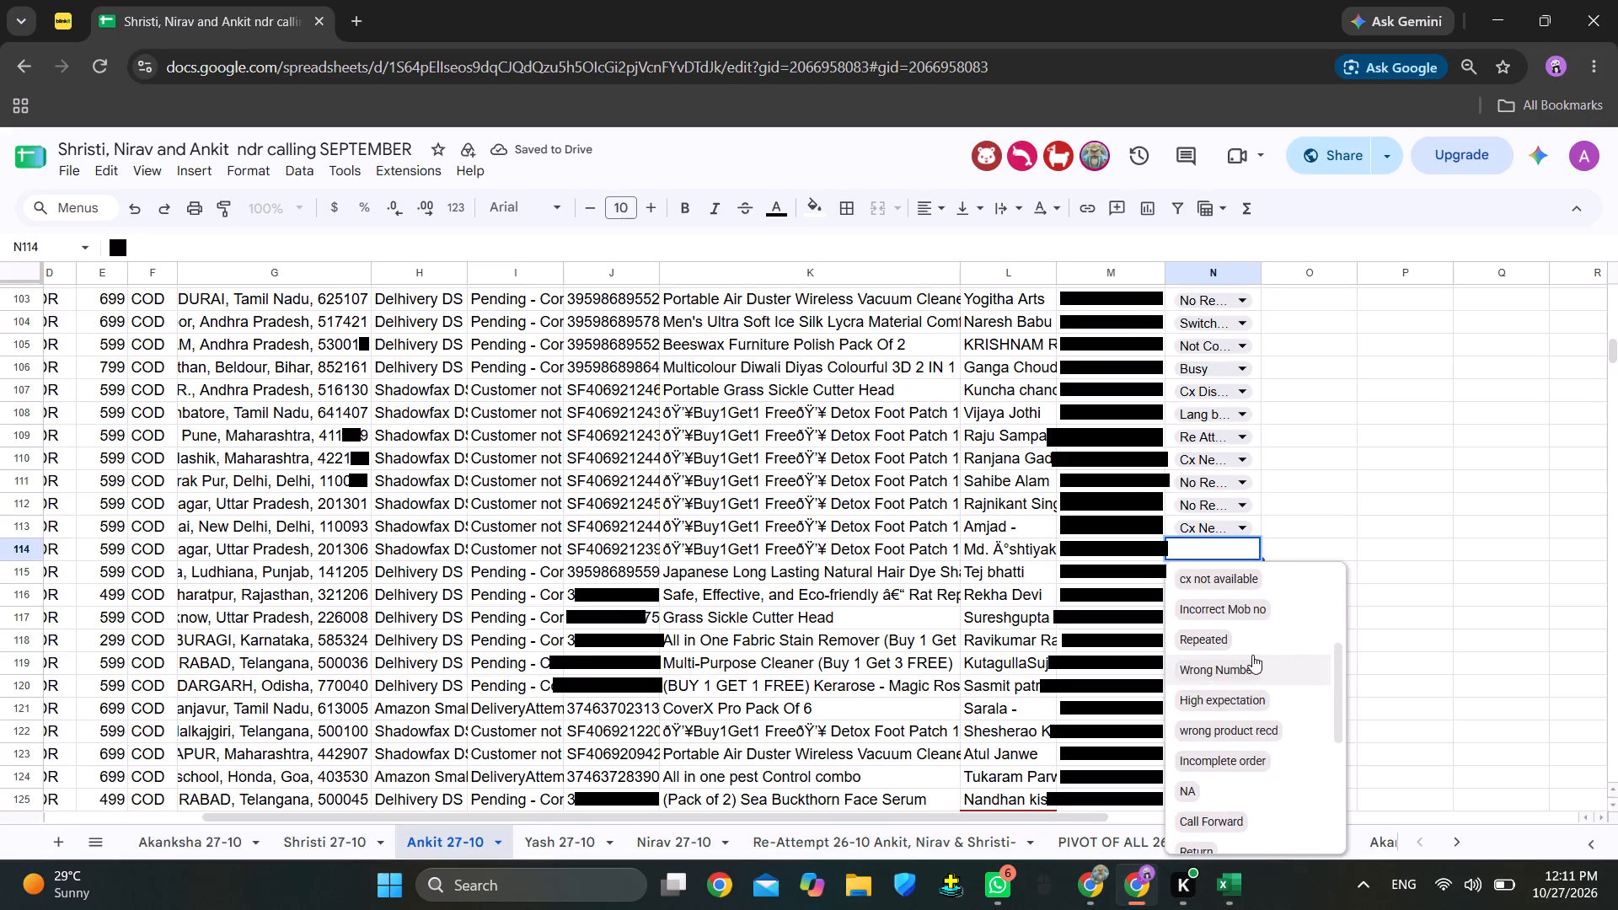
scroll(1261, 645, "down", 6)
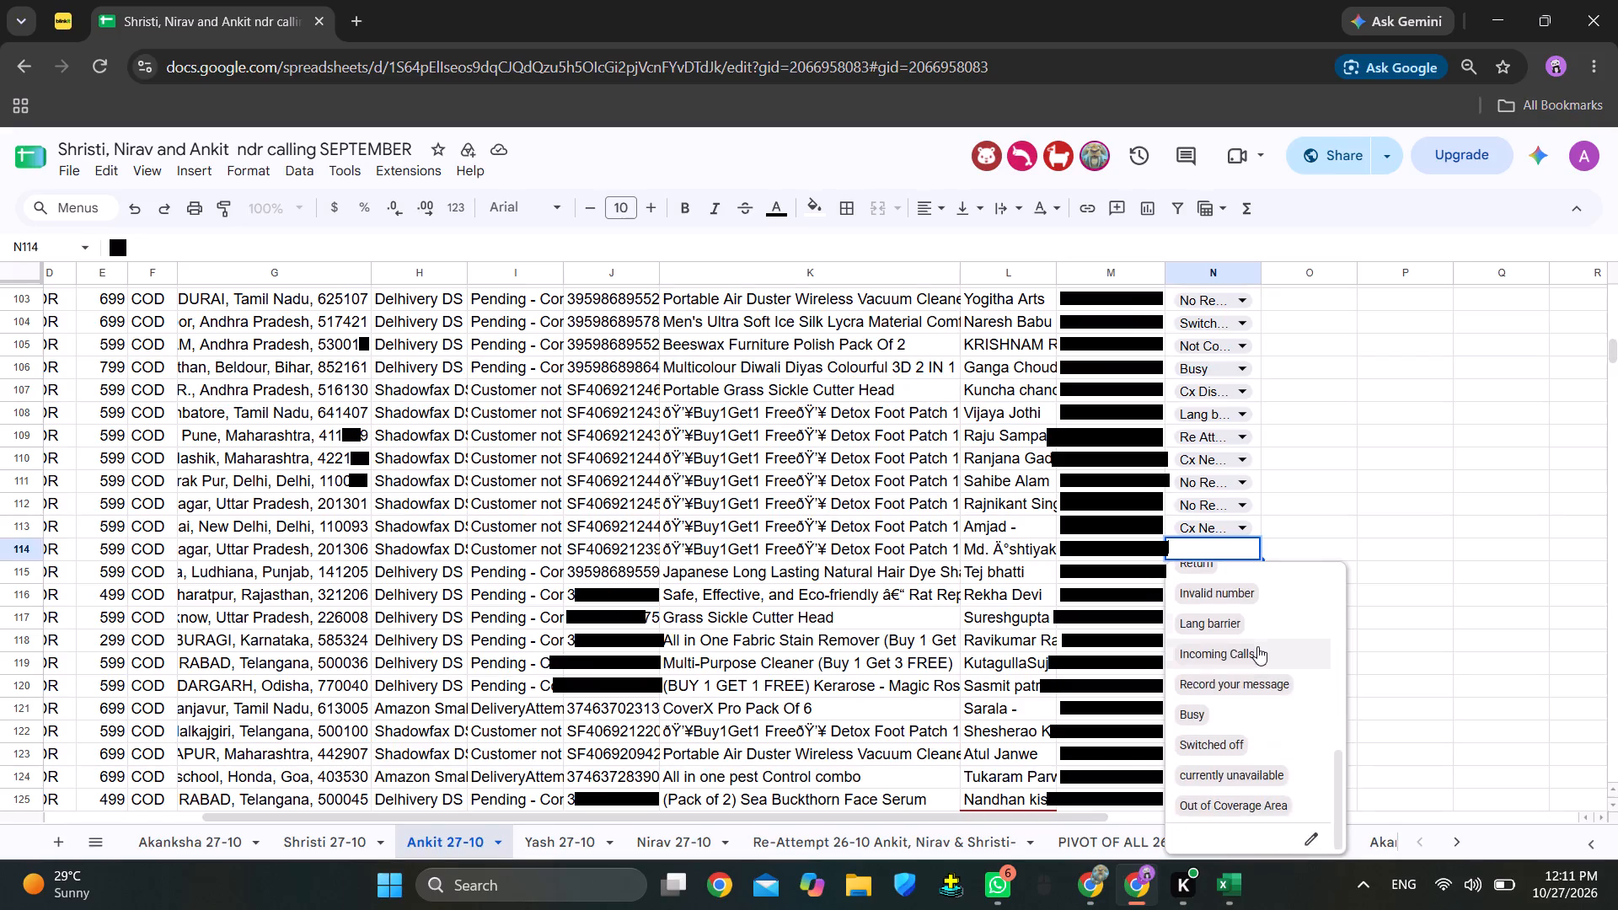
scroll(1257, 646, "down", 1)
scroll(1246, 650, "up", 3)
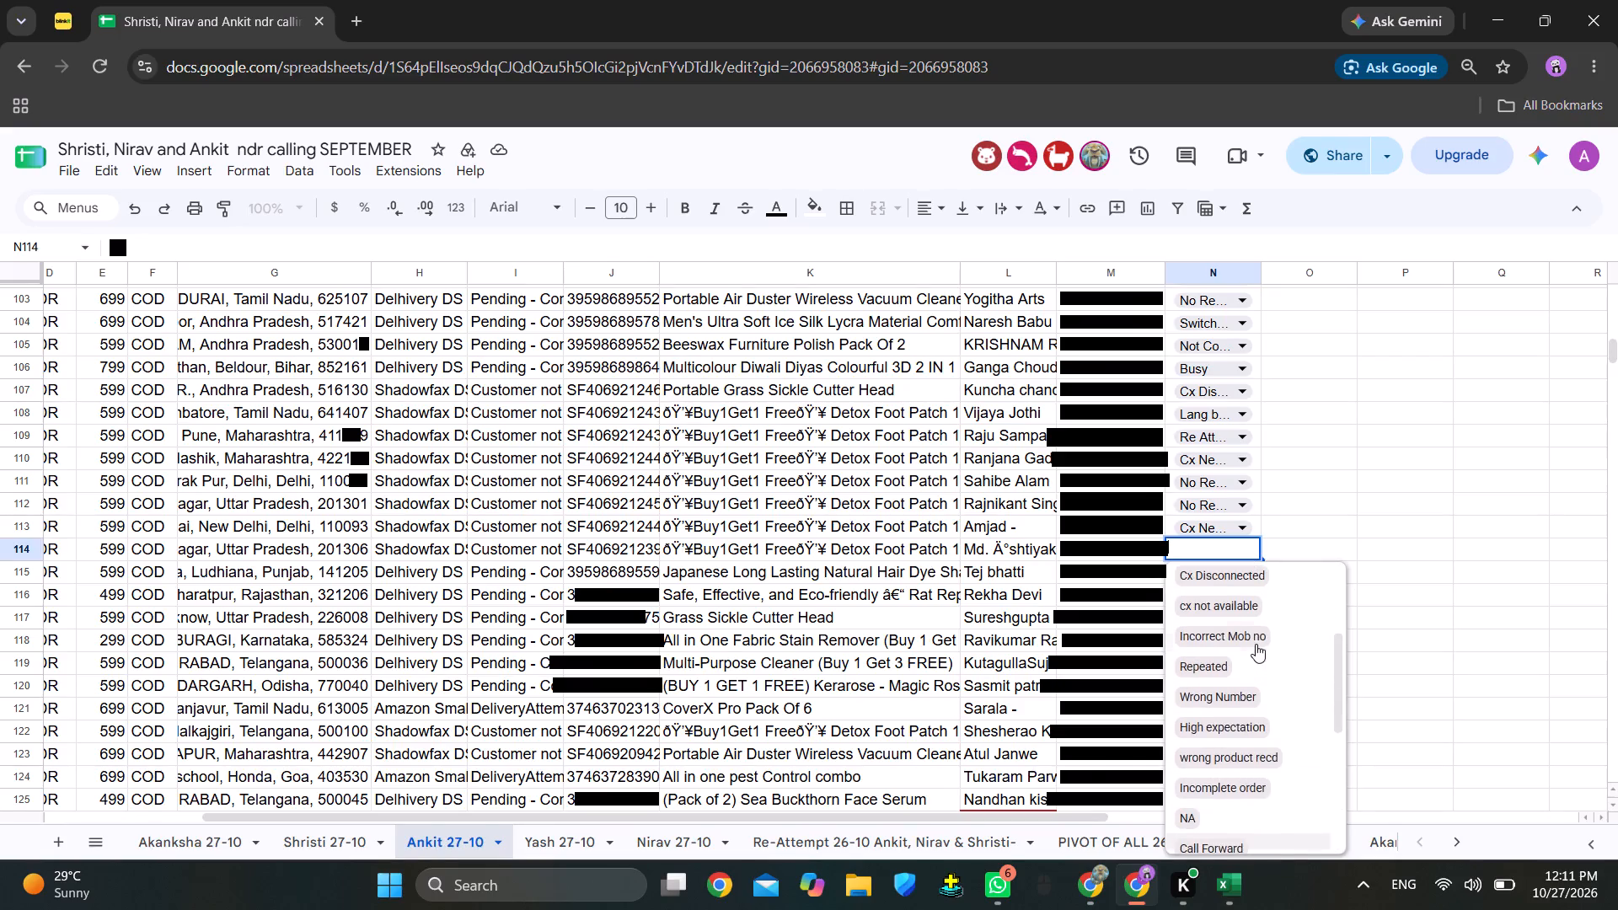
scroll(1263, 661, "down", 1)
scroll(1255, 656, "up", 1)
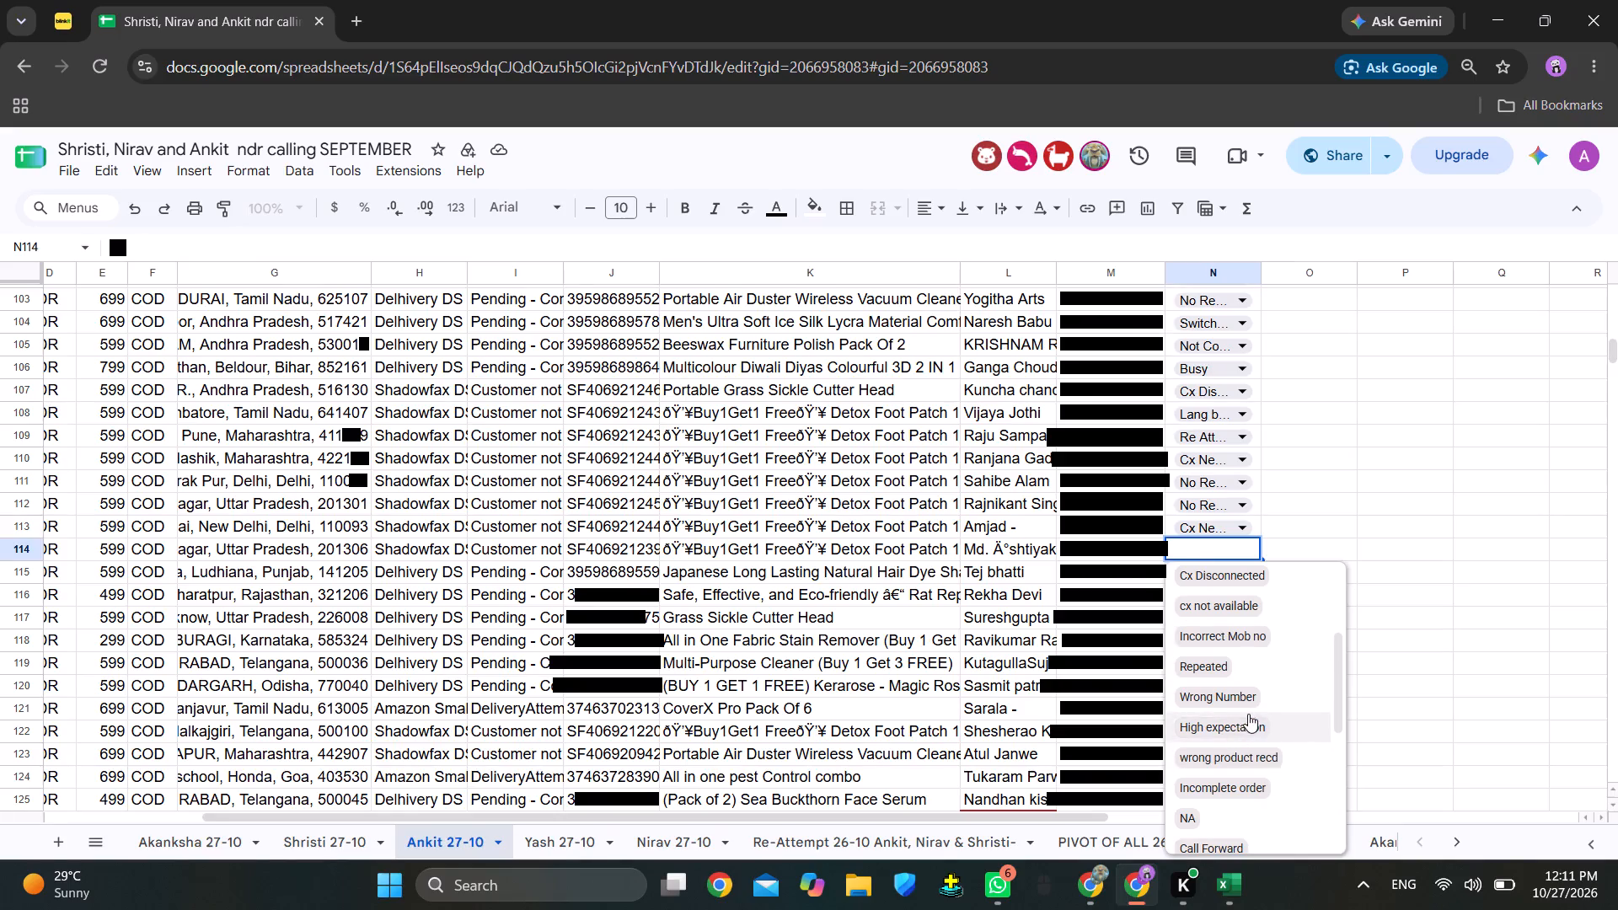
scroll(1248, 714, "up", 1)
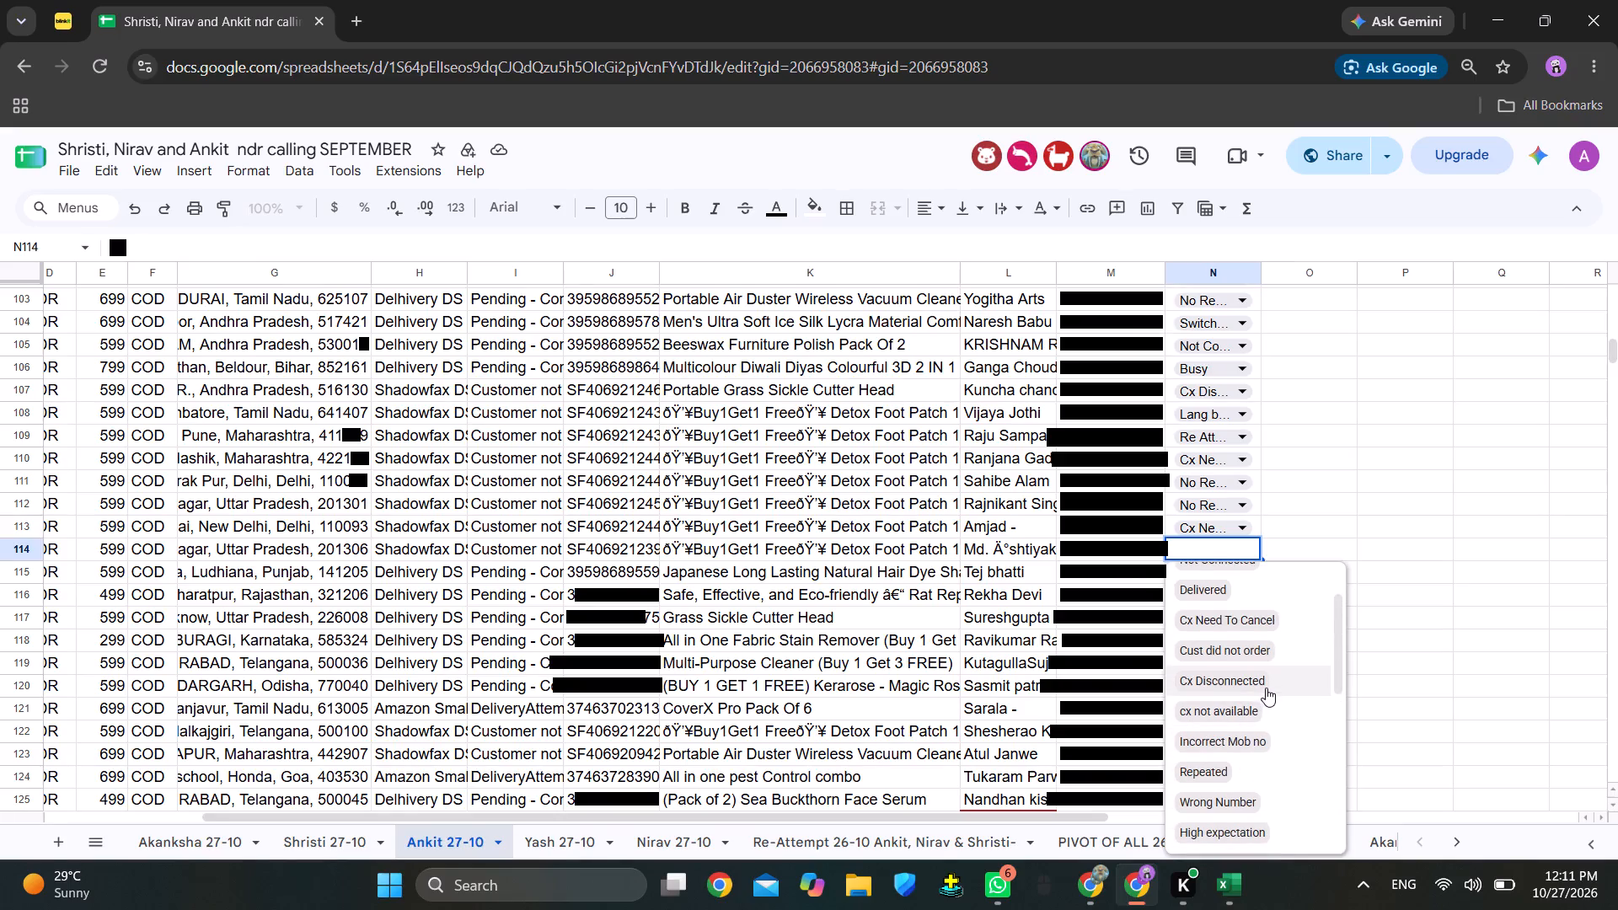
scroll(1249, 694, "up", 3)
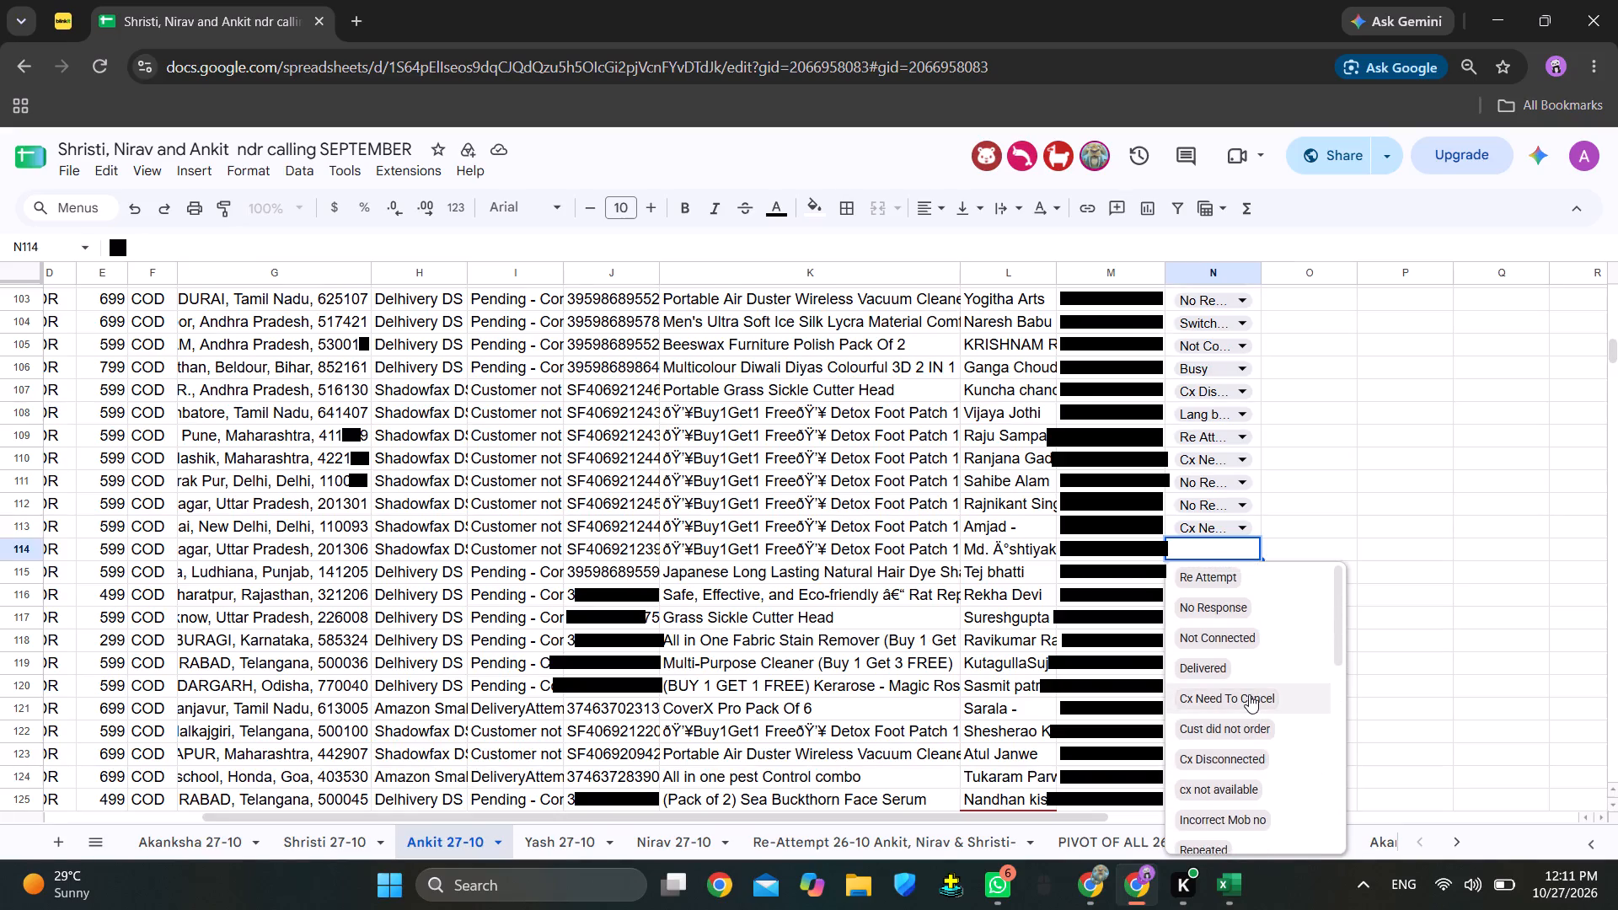
scroll(1249, 695, "down", 2)
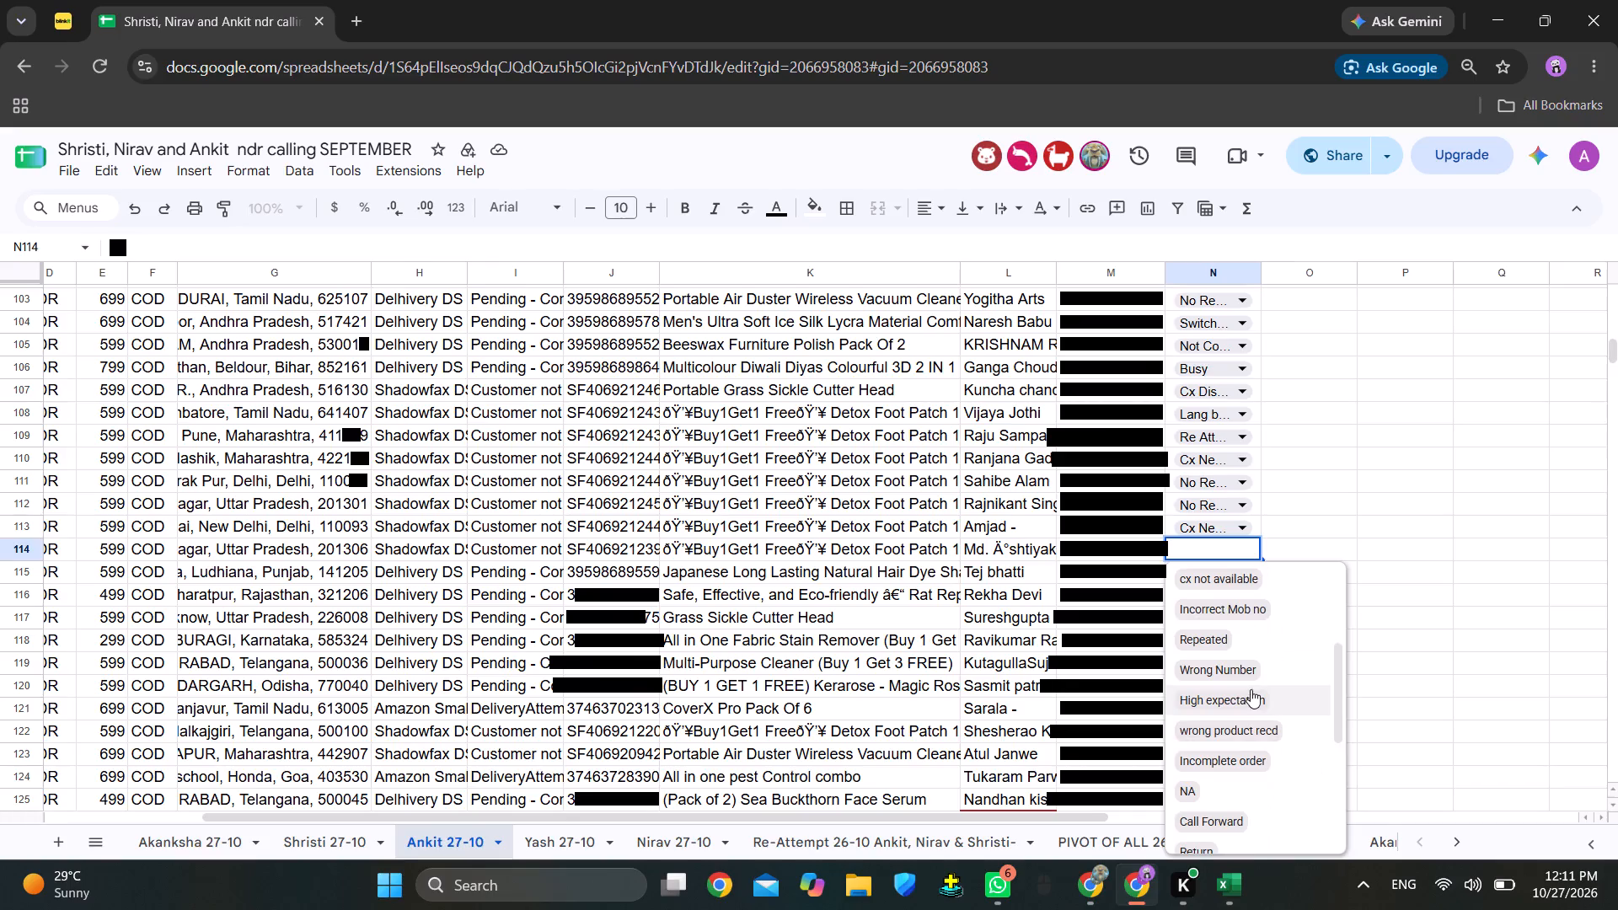
scroll(1240, 719, "down", 1)
left_click(1244, 779)
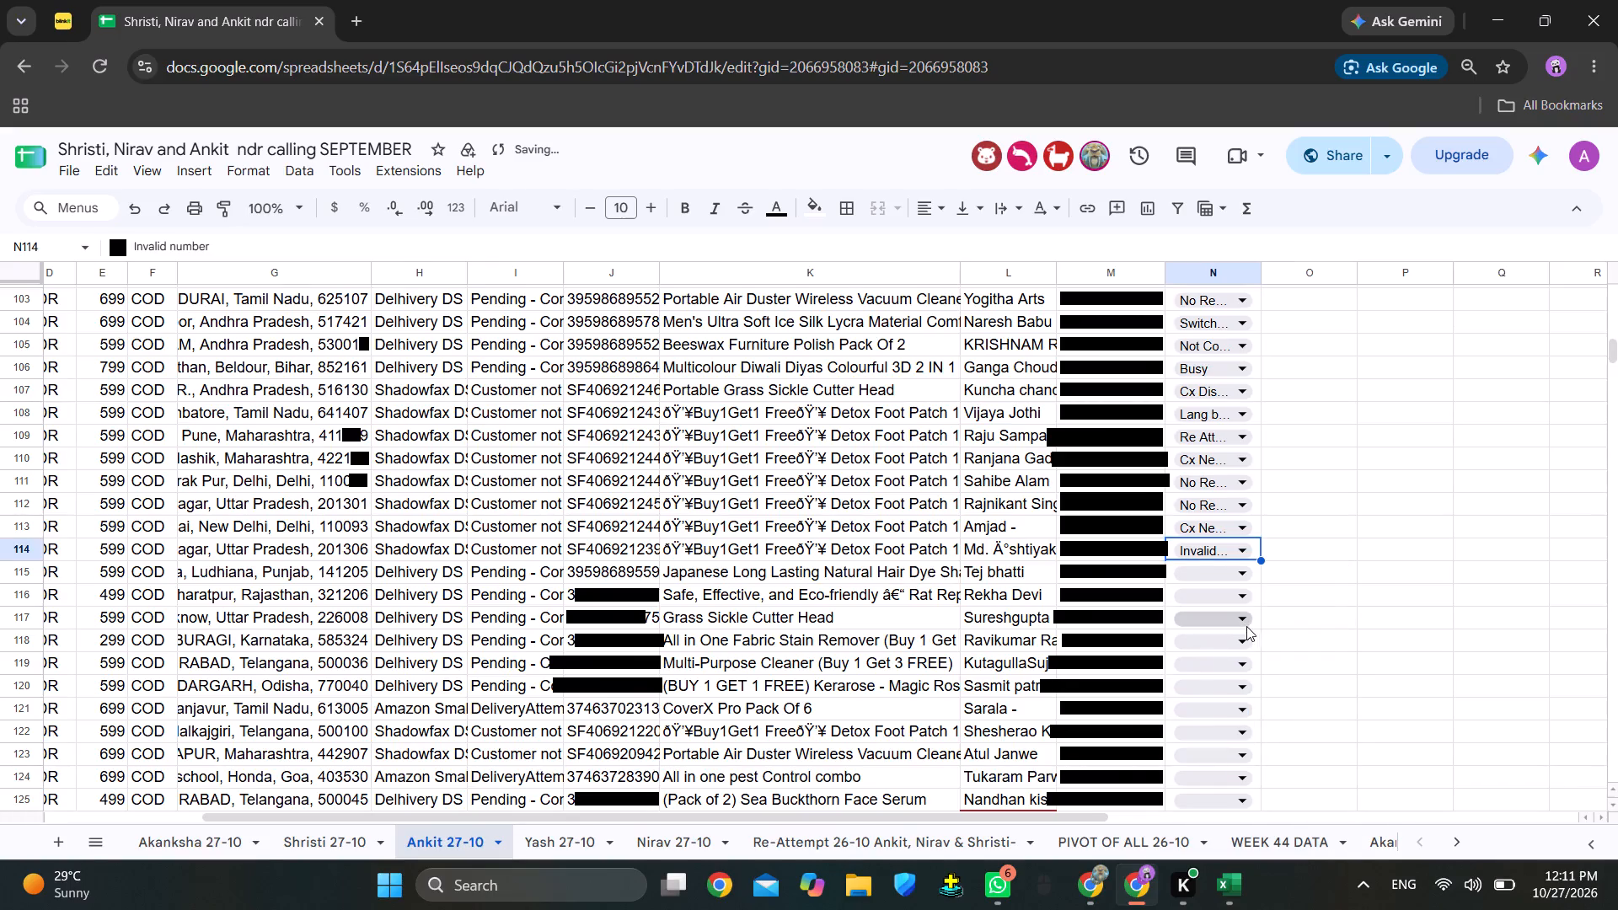
Set the column N call status to Re Attempt for the ZafraniÂ® Magic Glow order in row 157.
scroll(1297, 629, "down", 9)
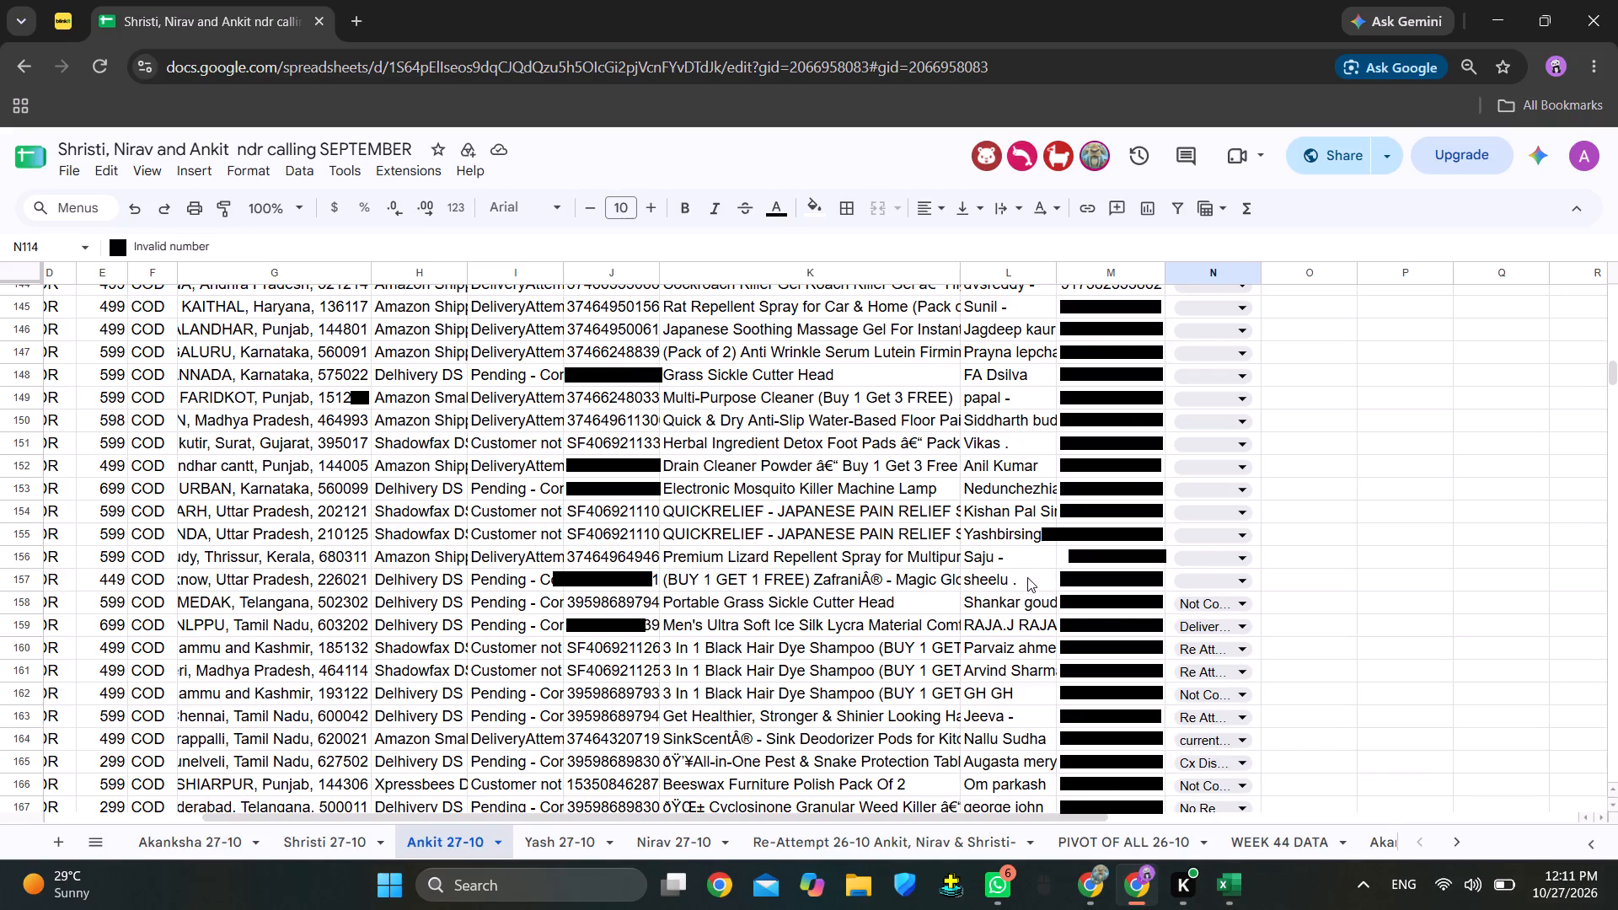
left_click(1202, 581)
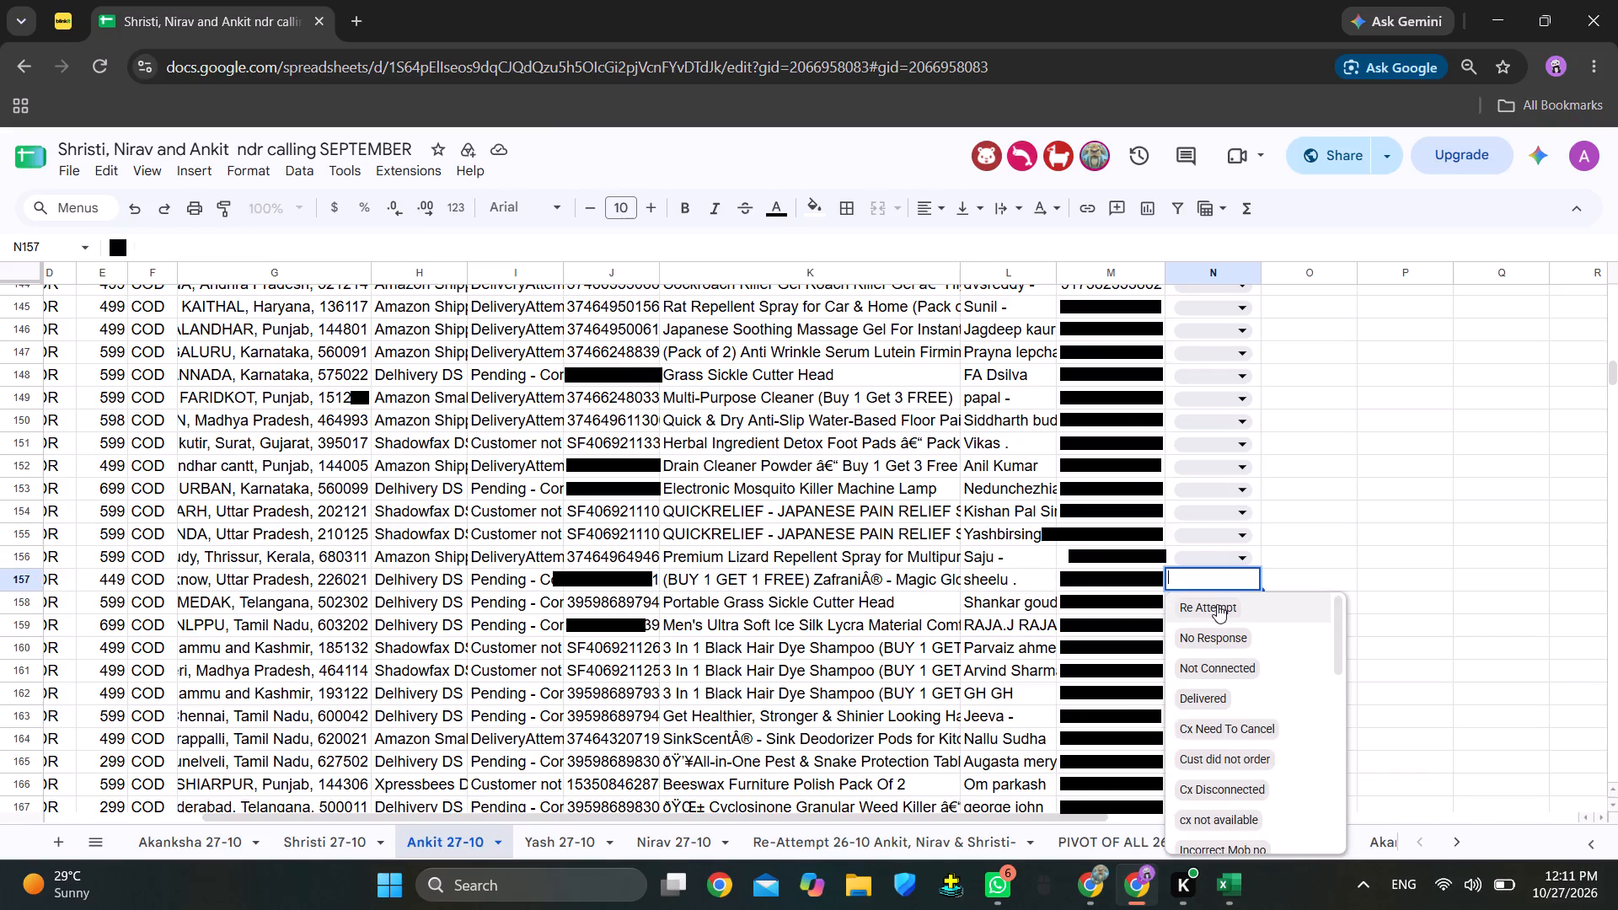
left_click(1218, 604)
Return to the Japanese Long Lasting Natural Hair Dye order in row 115 and select its column M customer entry.
scroll(1274, 533, "down", 1)
scroll(1274, 533, "up", 4)
scroll(1274, 533, "down", 1)
scroll(1274, 533, "up", 1)
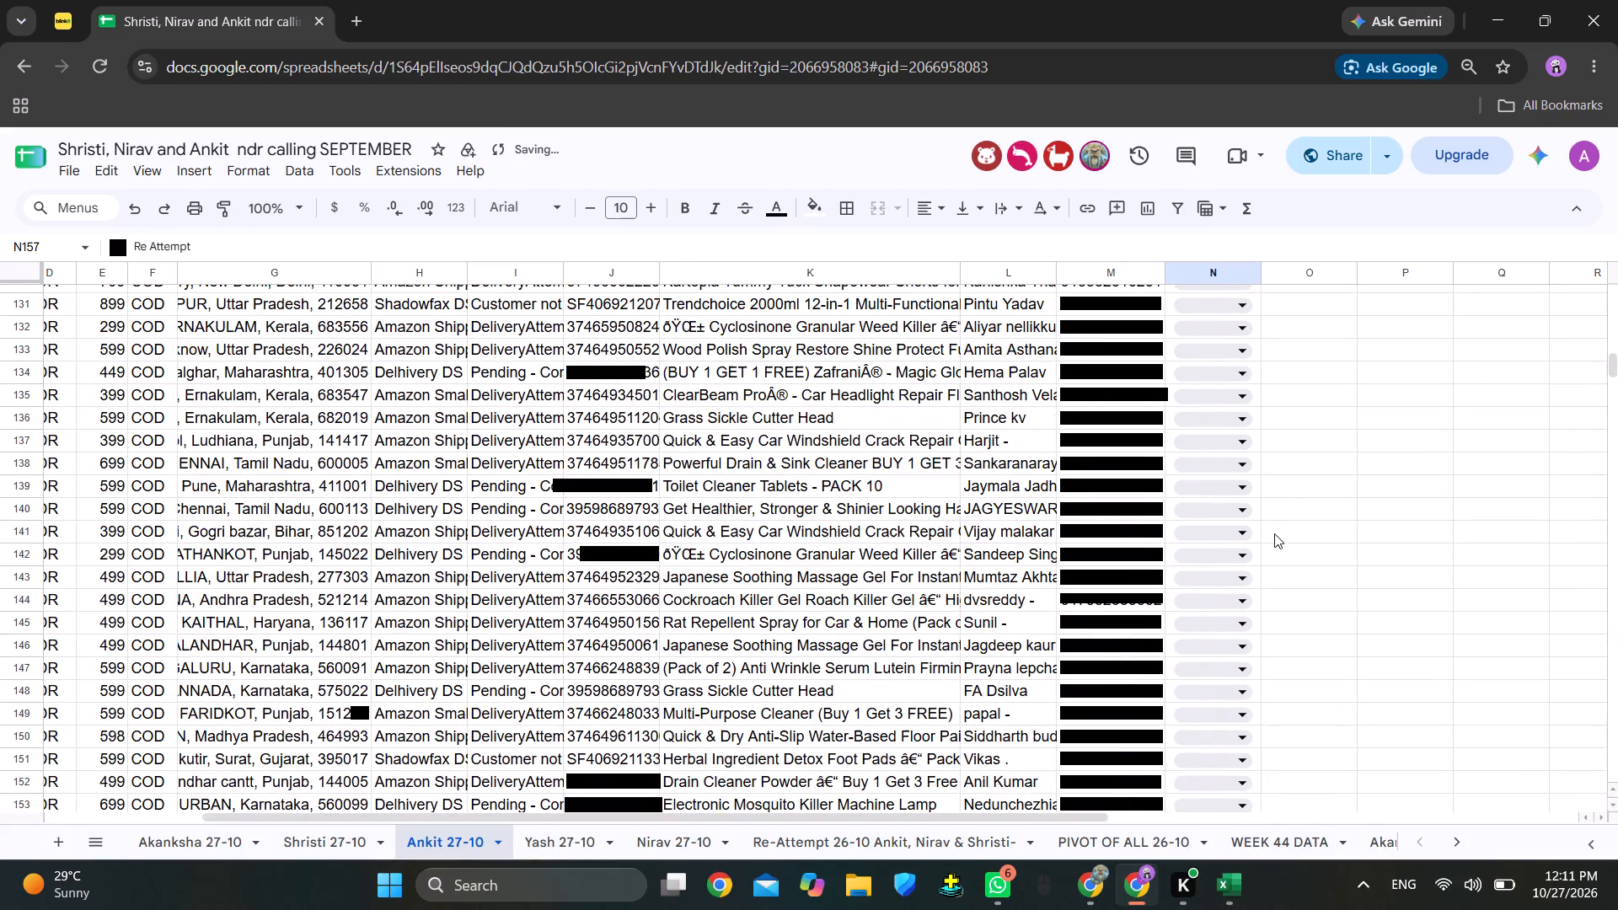
middle_click(1274, 534)
scroll(1275, 534, "up", 3)
scroll(1279, 538, "down", 2)
middle_click(1279, 538)
scroll(1279, 538, "up", 1)
scroll(1279, 538, "down", 2)
middle_click(1279, 538)
scroll(1277, 538, "up", 4)
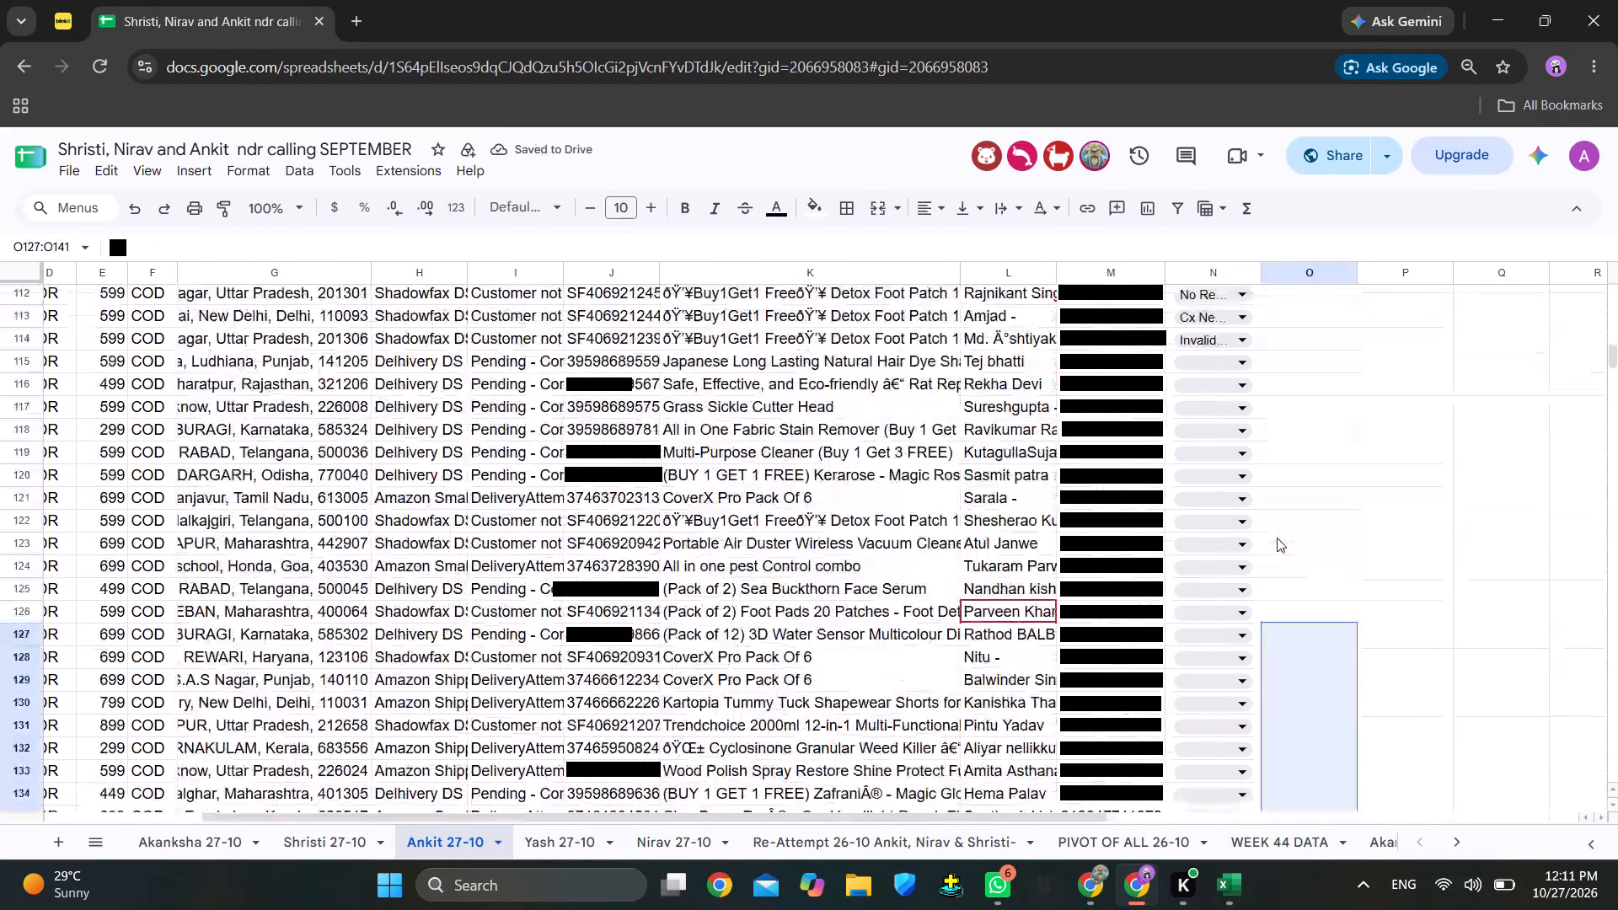
scroll(1277, 538, "up", 2)
scroll(1277, 539, "down", 2)
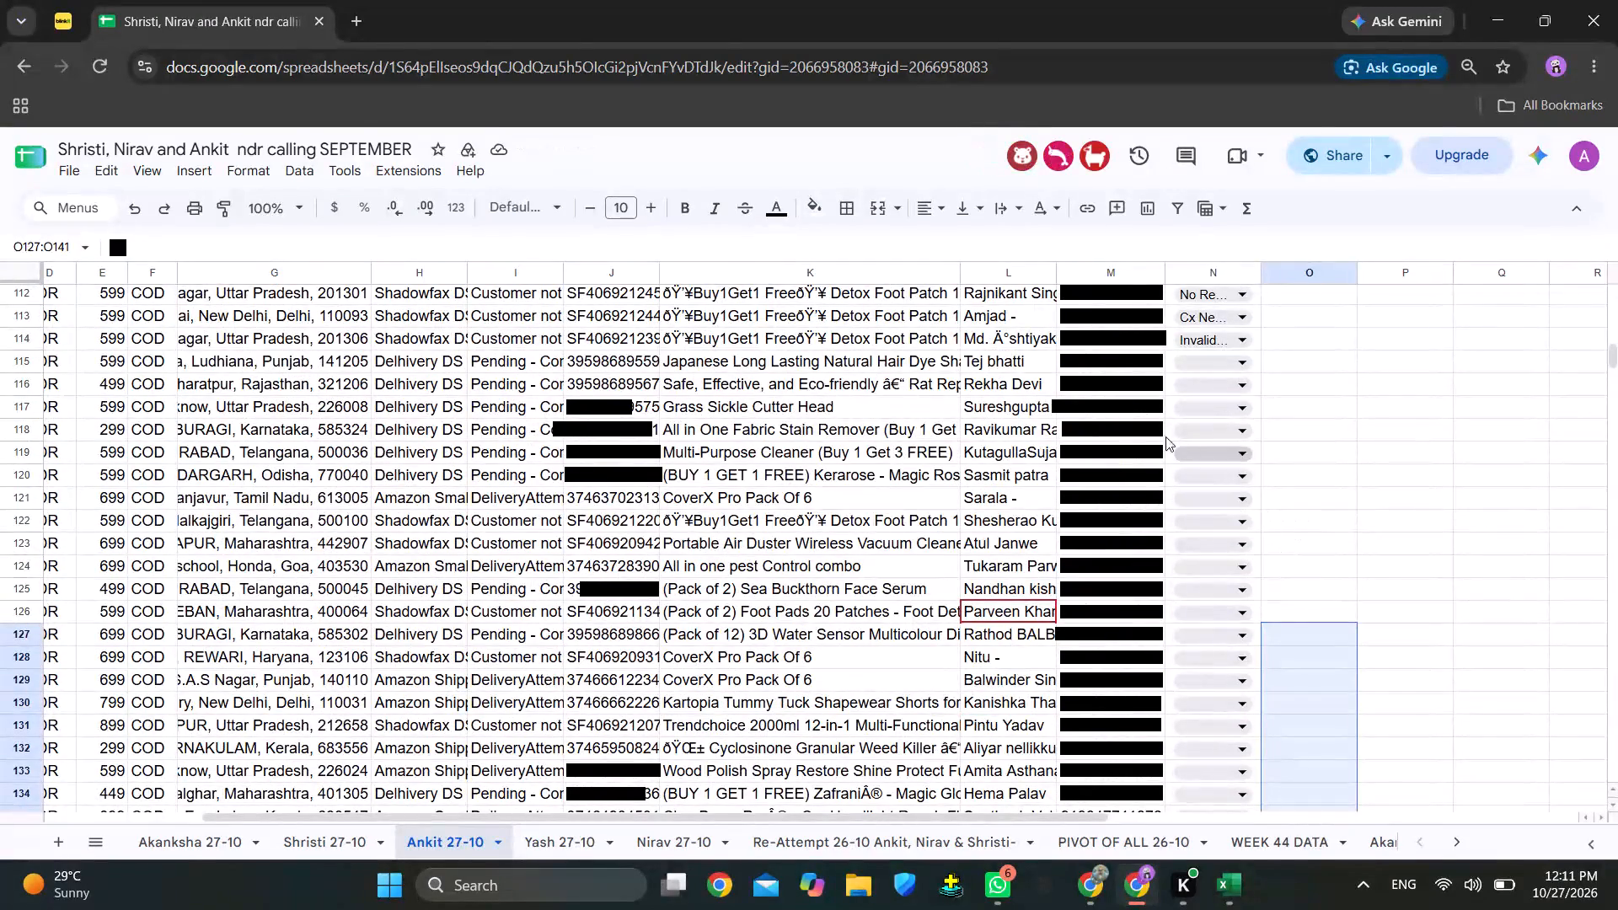
left_click(1112, 361)
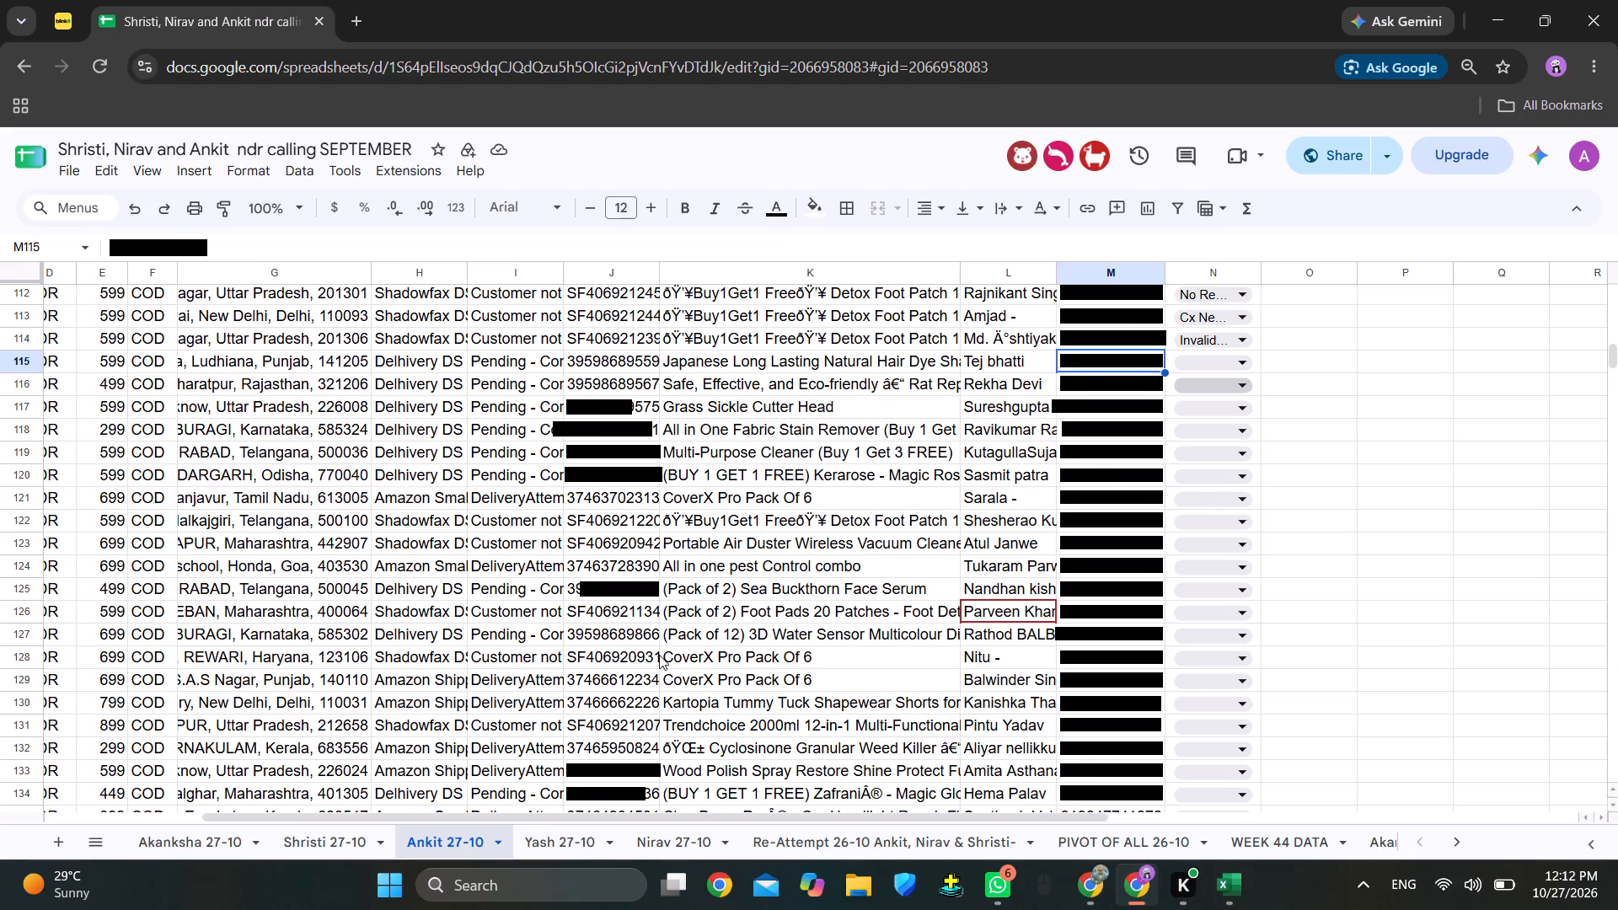
Review the call remarks on the Akanksha, Shristi, Yash and Nirav 27-10 sheets, ending back on the Ankit 27-10 sheet.
left_click(202, 843)
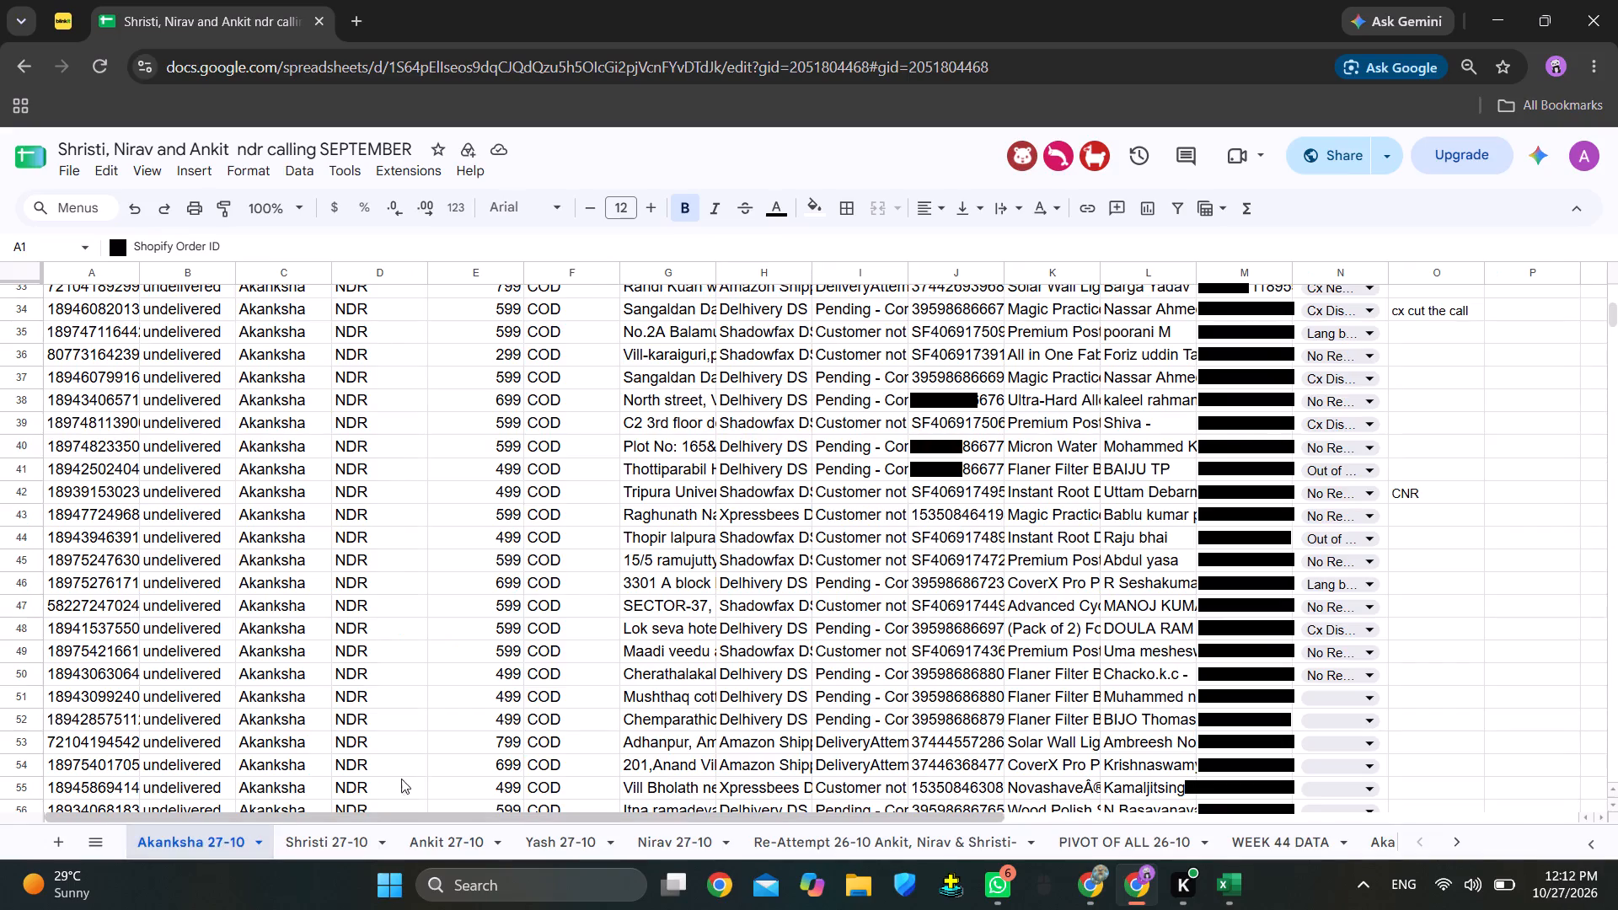
left_click(331, 846)
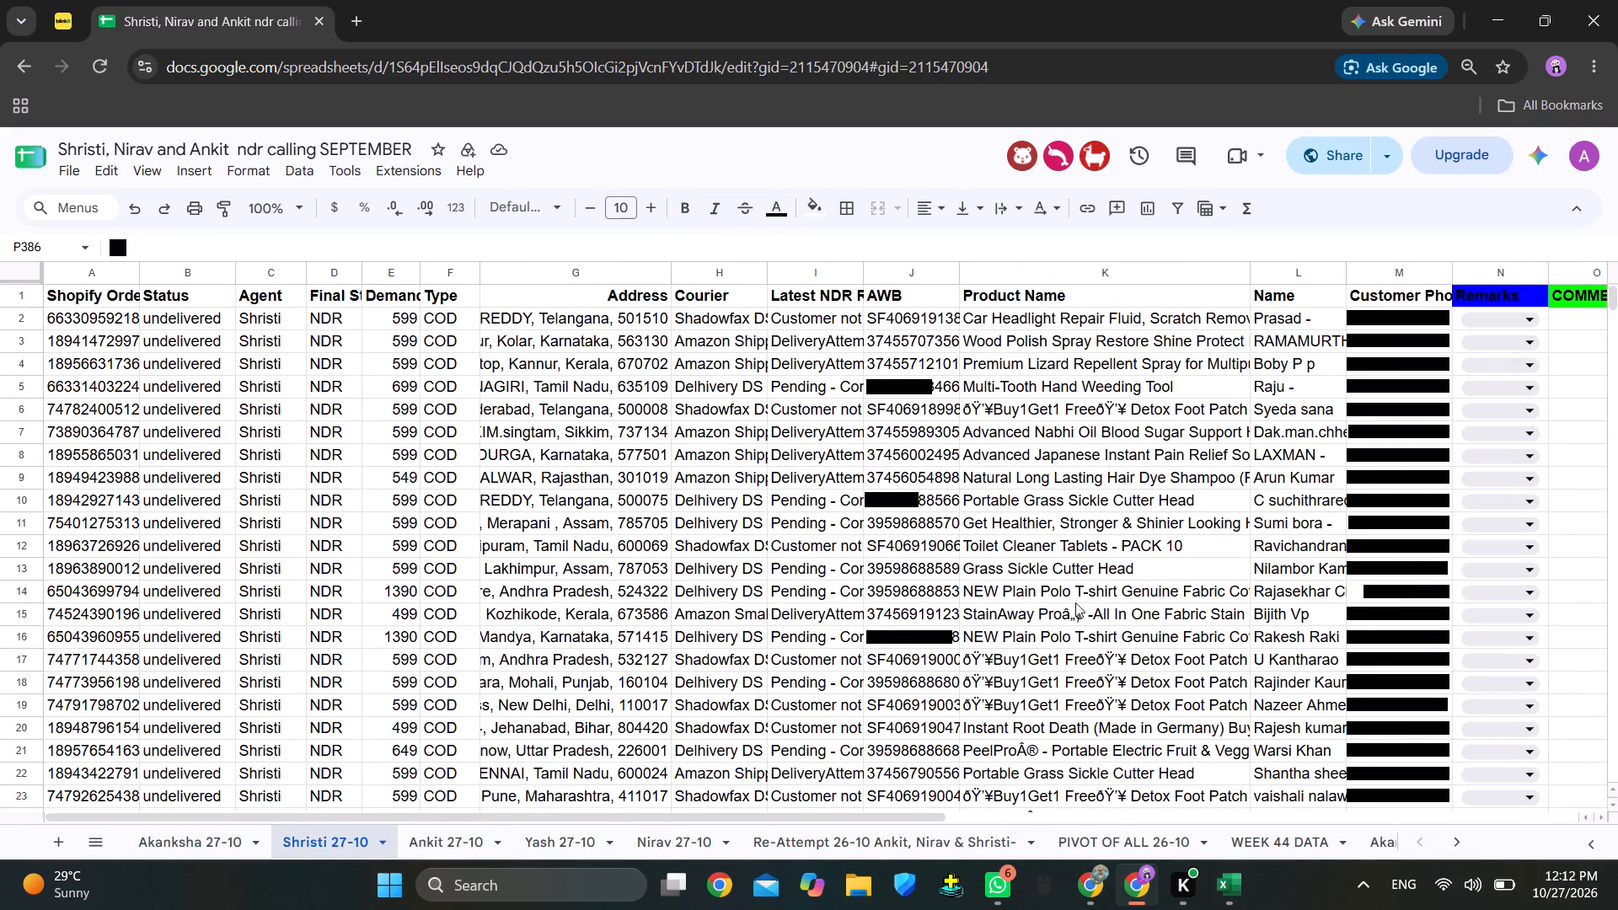
left_click(560, 843)
scroll(1130, 611, "down", 6)
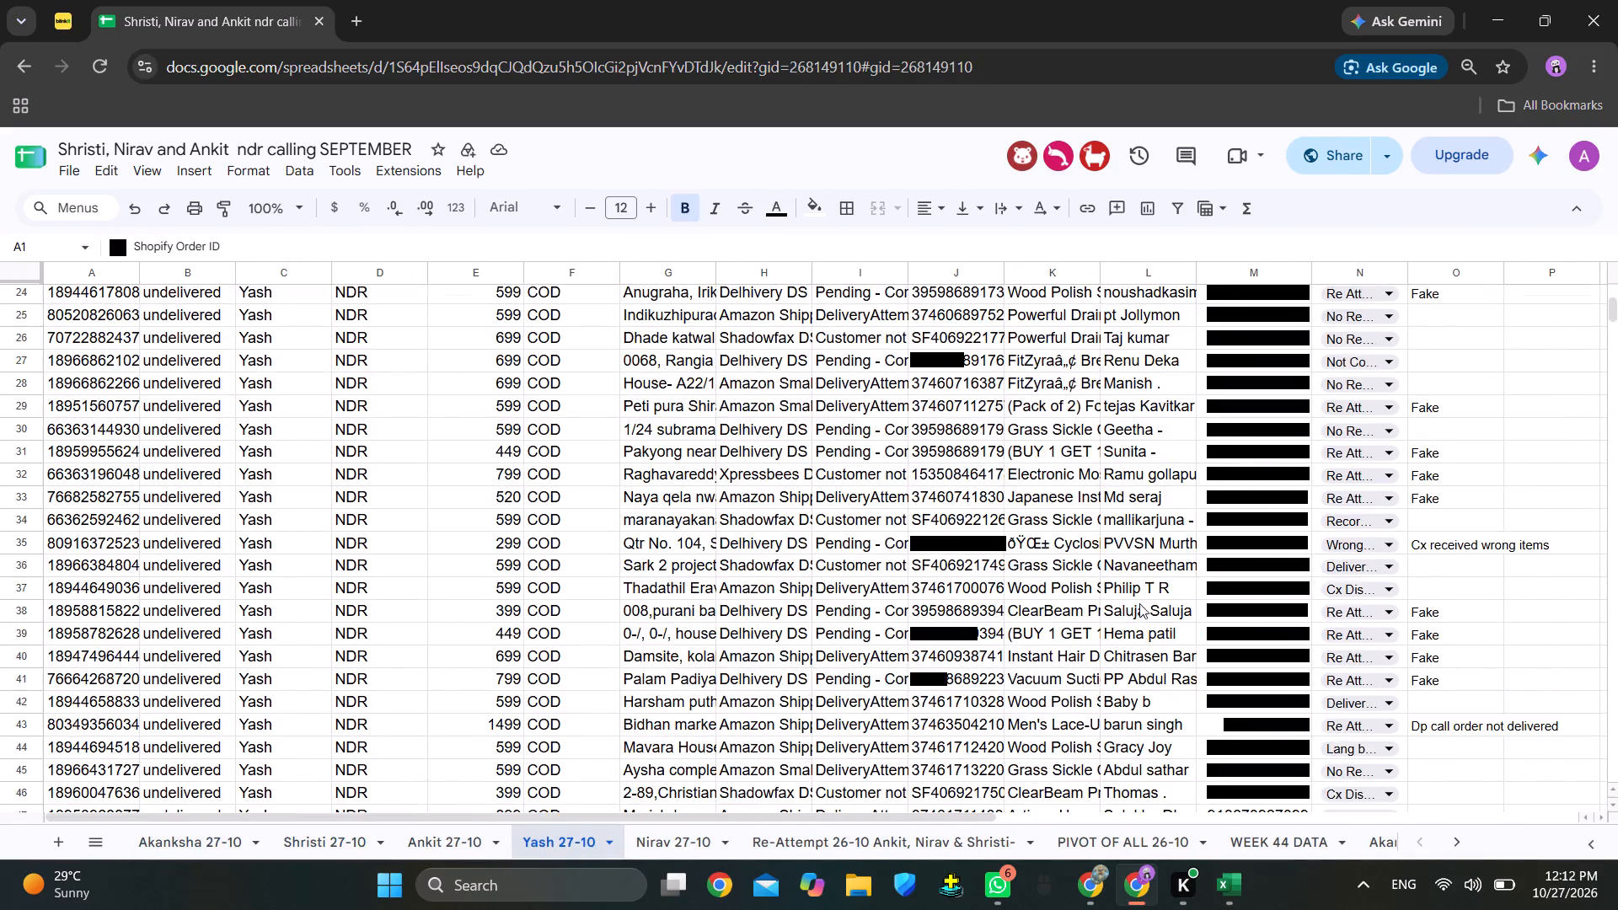
scroll(1179, 591, "down", 5)
left_click(686, 844)
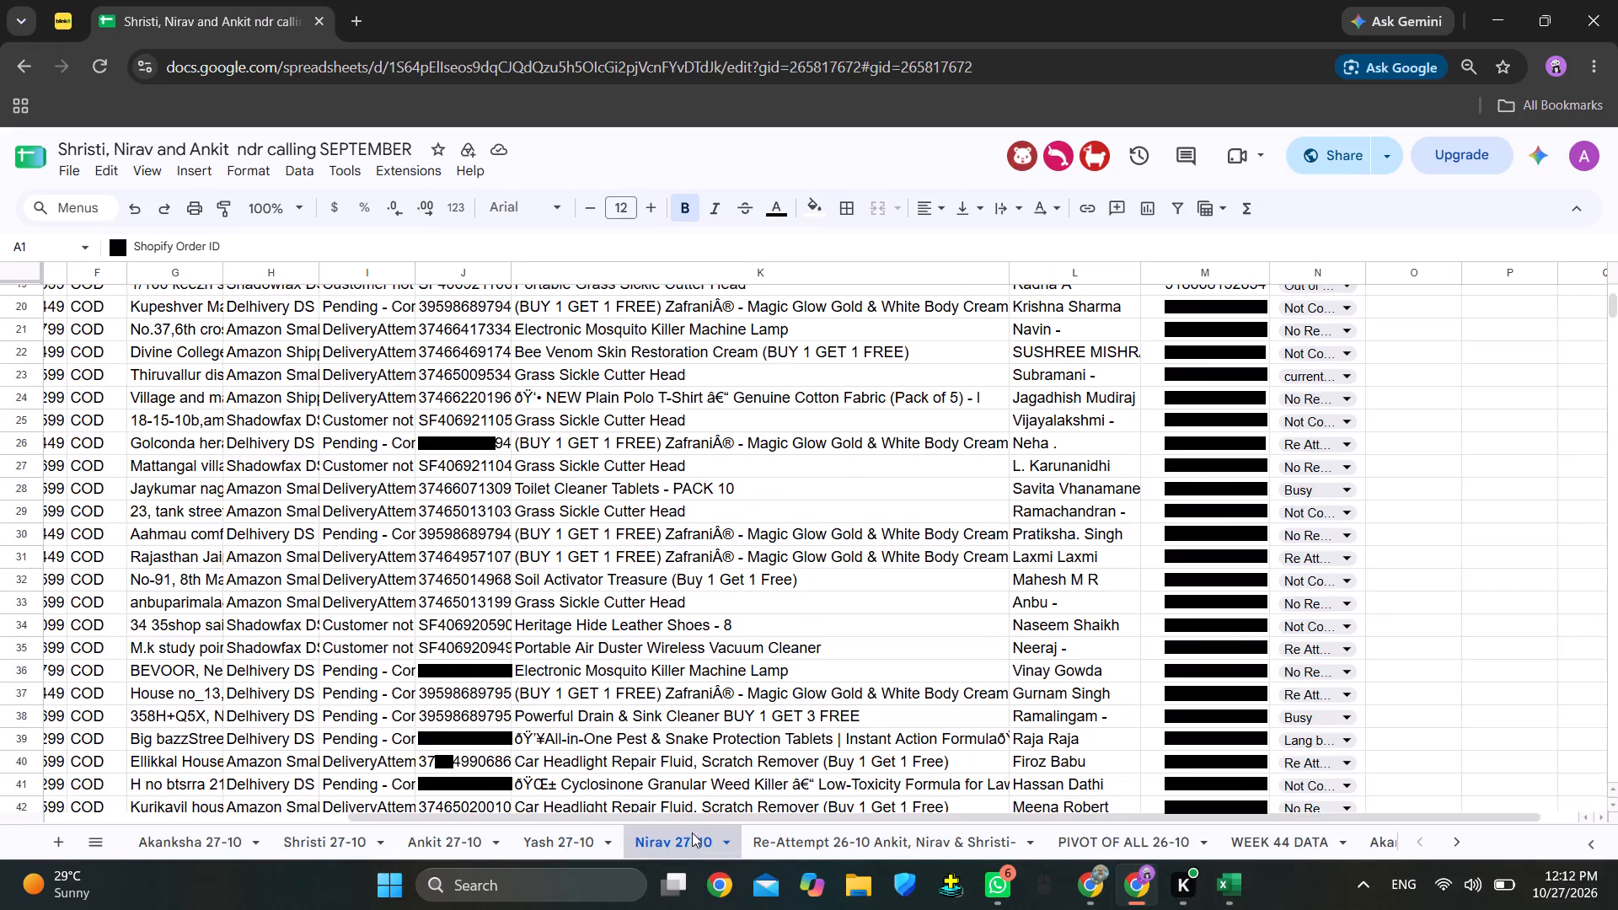
scroll(1005, 463, "down", 4)
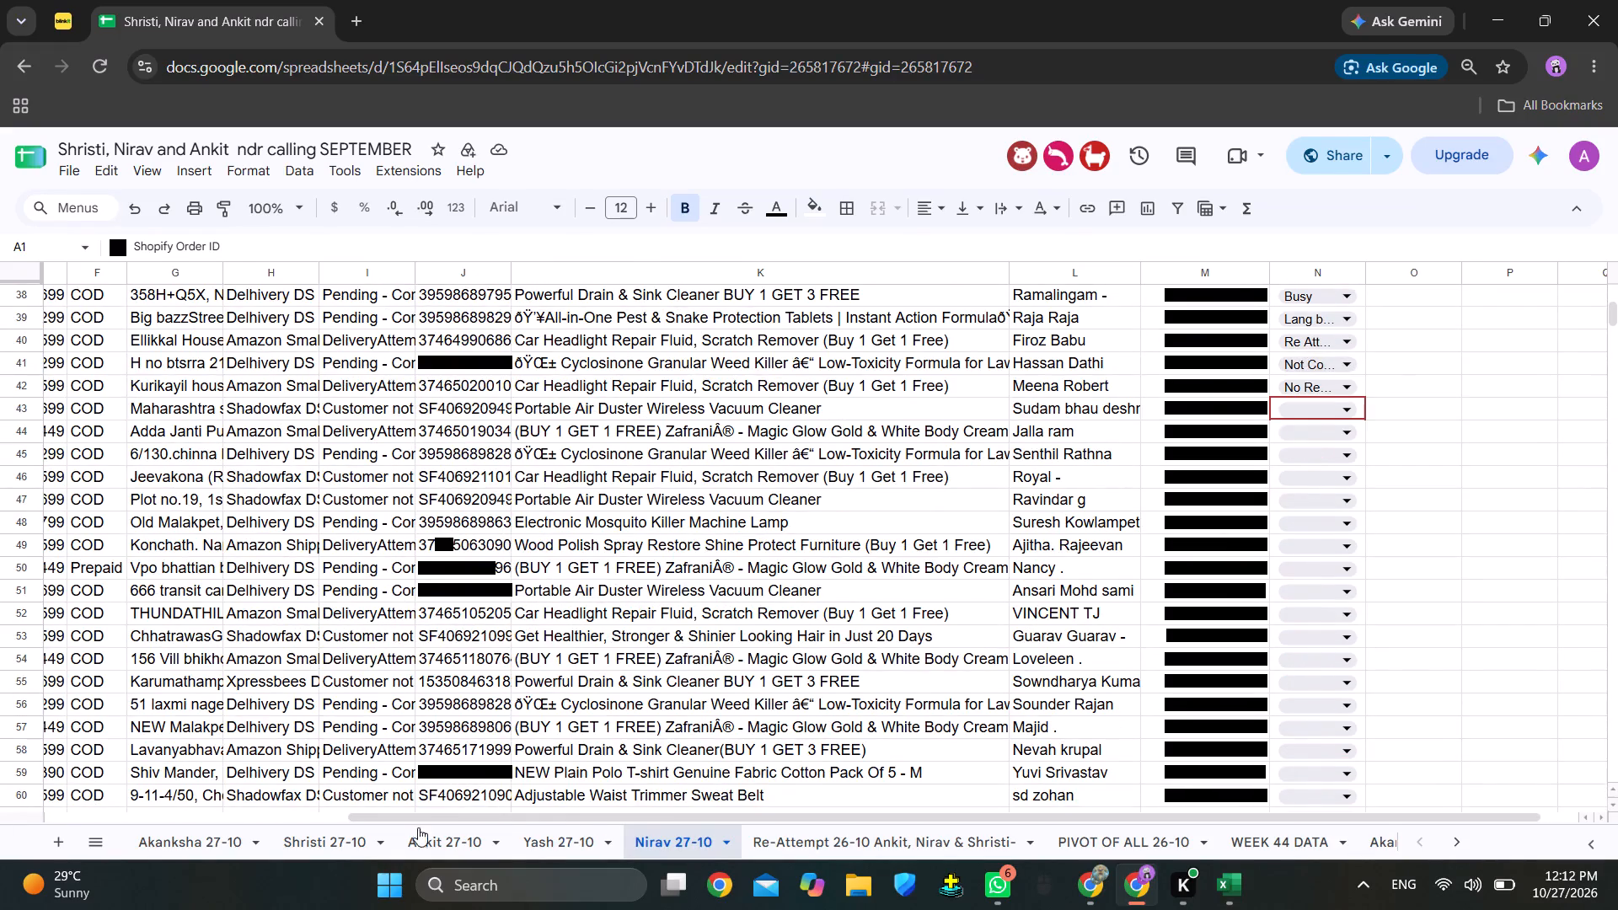
left_click(429, 845)
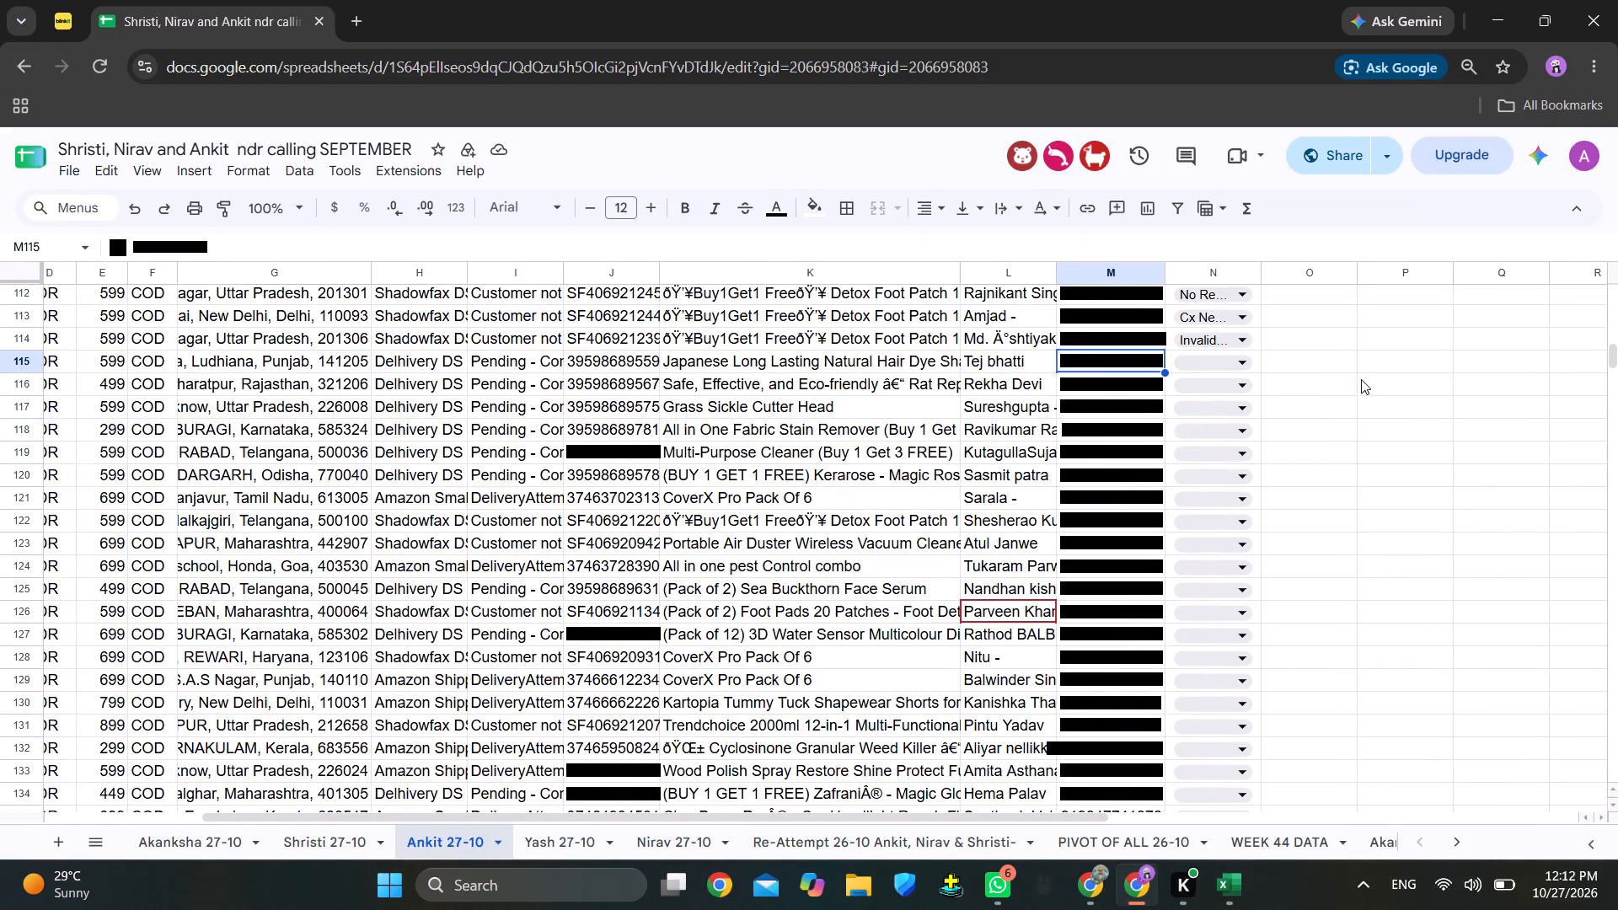
Set the column N call status to Re Attempt for the Japanese Long Lasting Natural Hair Dye order in row 115.
scroll(1365, 383, "up", 1)
scroll(1365, 383, "down", 7)
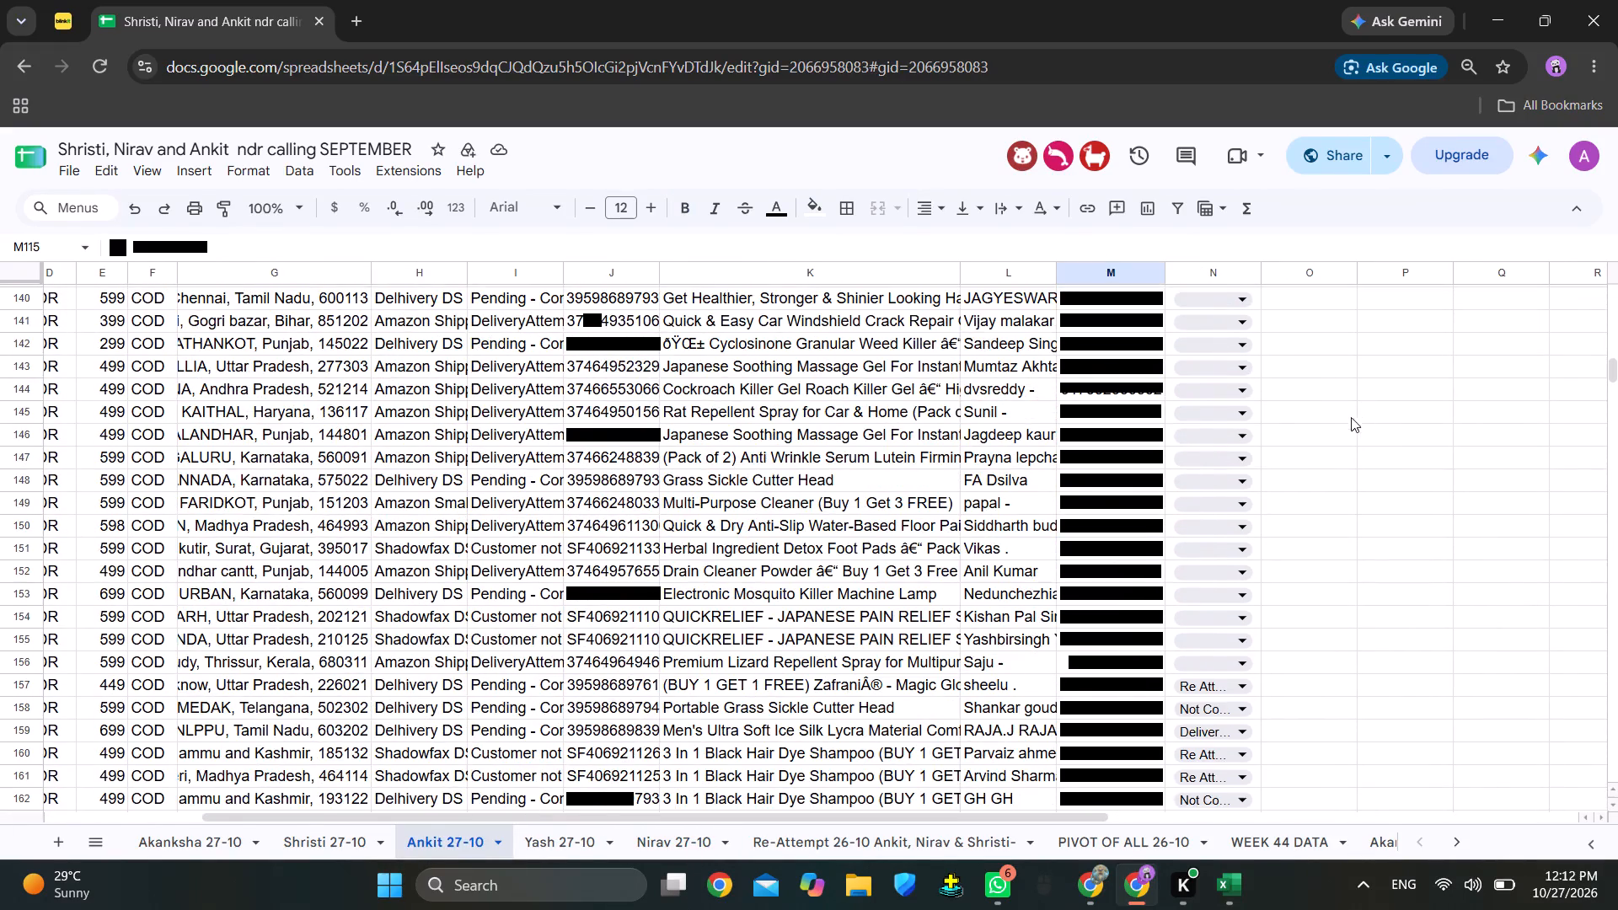
scroll(1335, 424, "up", 6)
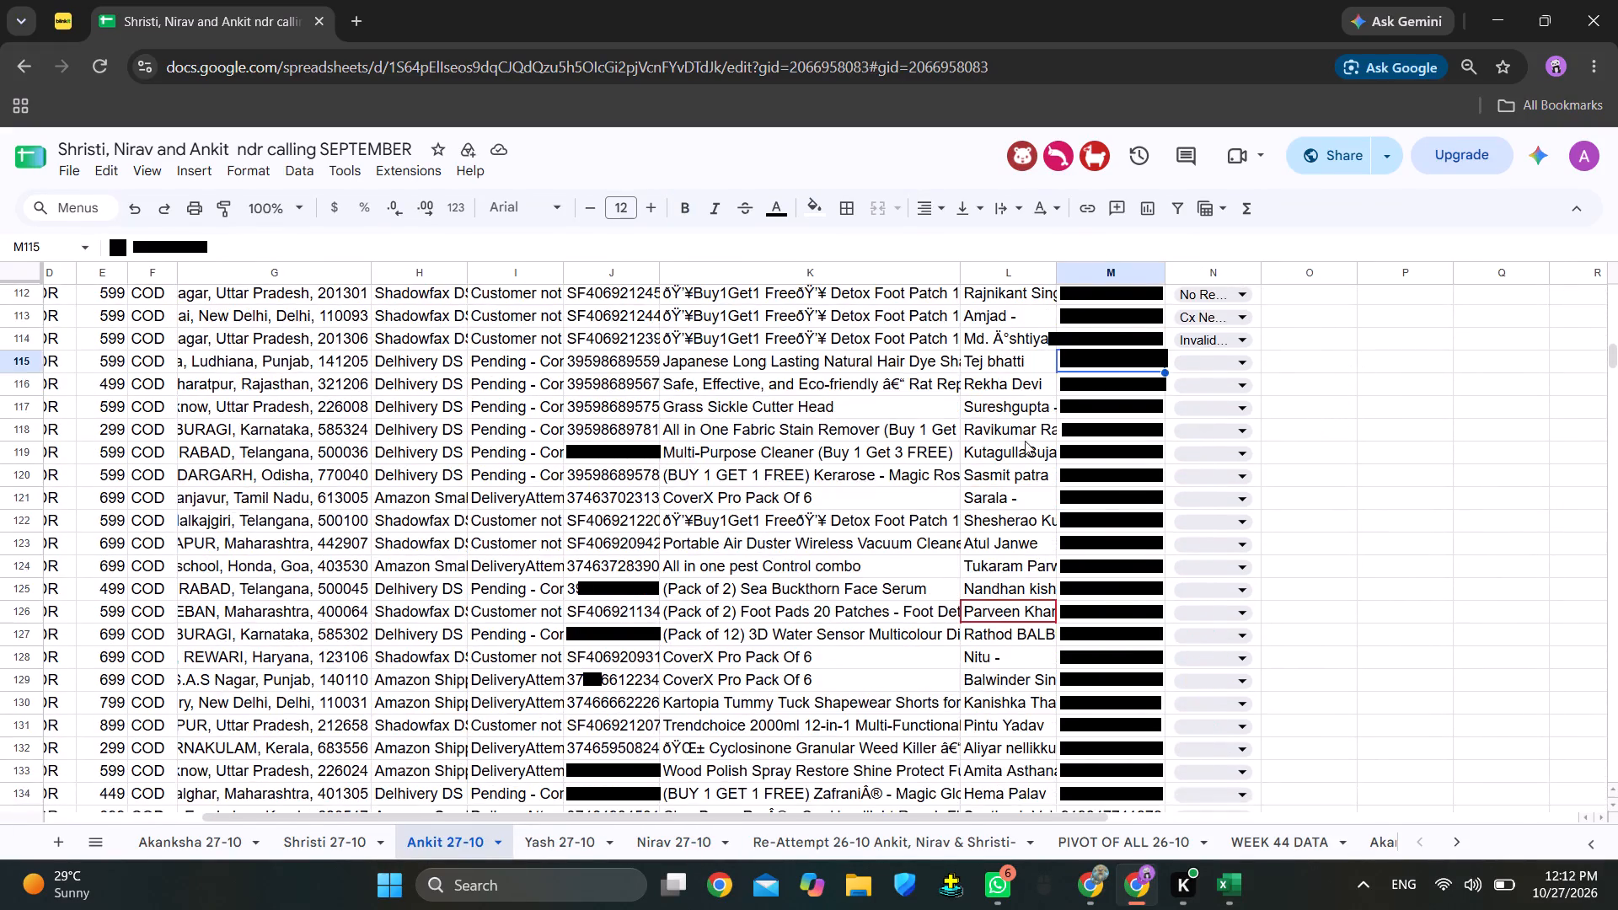
left_click(1233, 360)
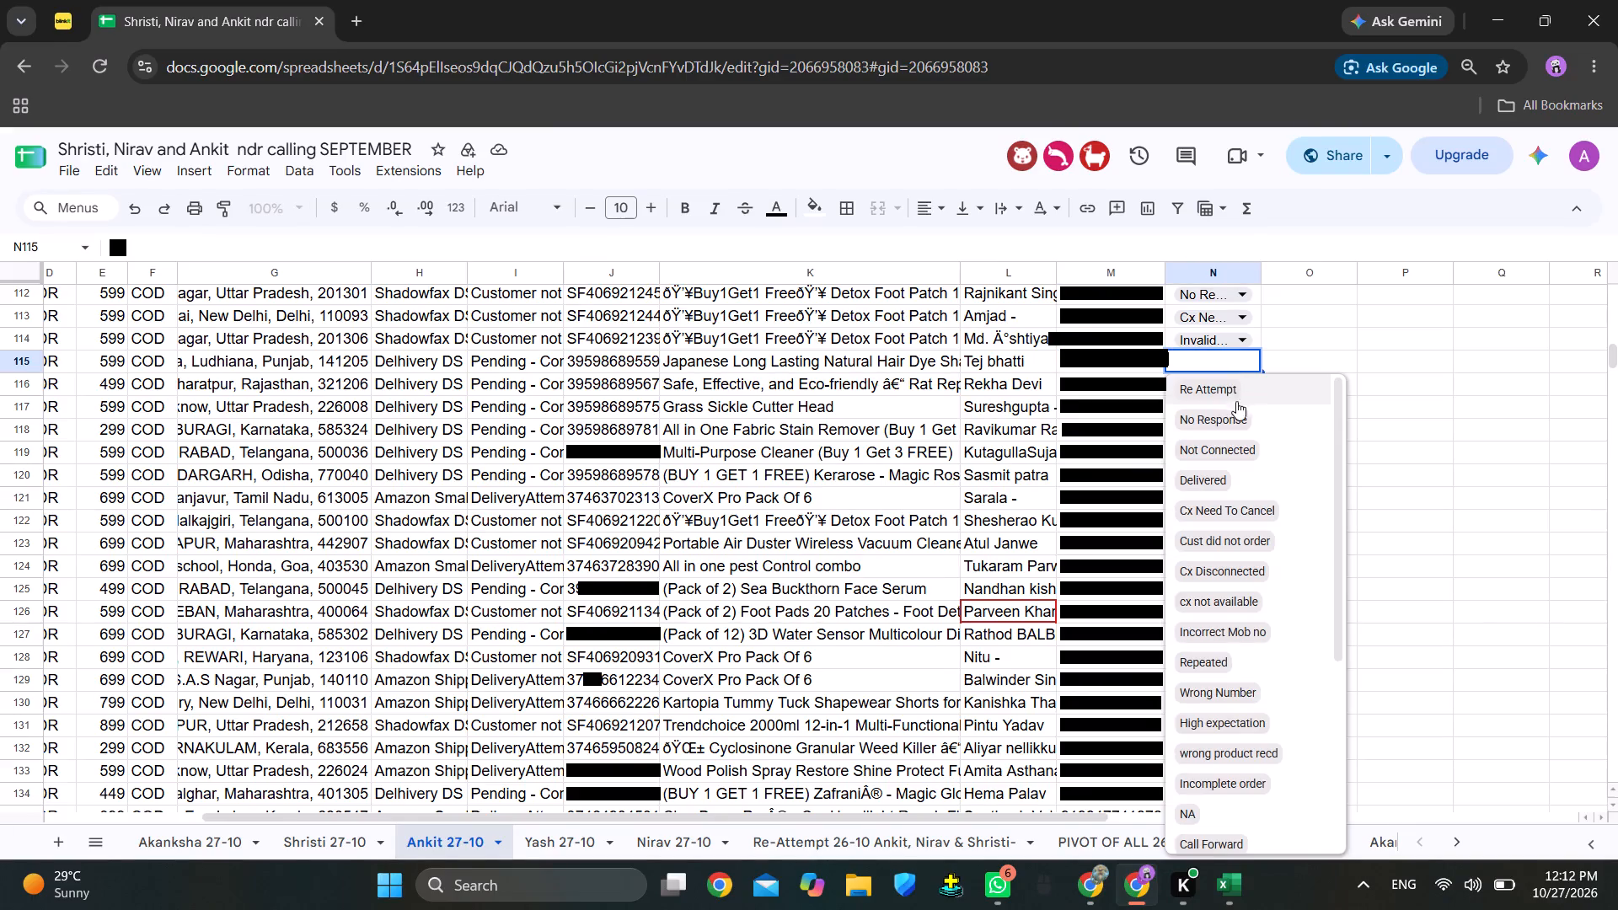
left_click(1229, 393)
Set the column N call status to Lang barrier for the Premium Lizard Repellent Spray order in row 156.
scroll(1343, 447, "down", 7)
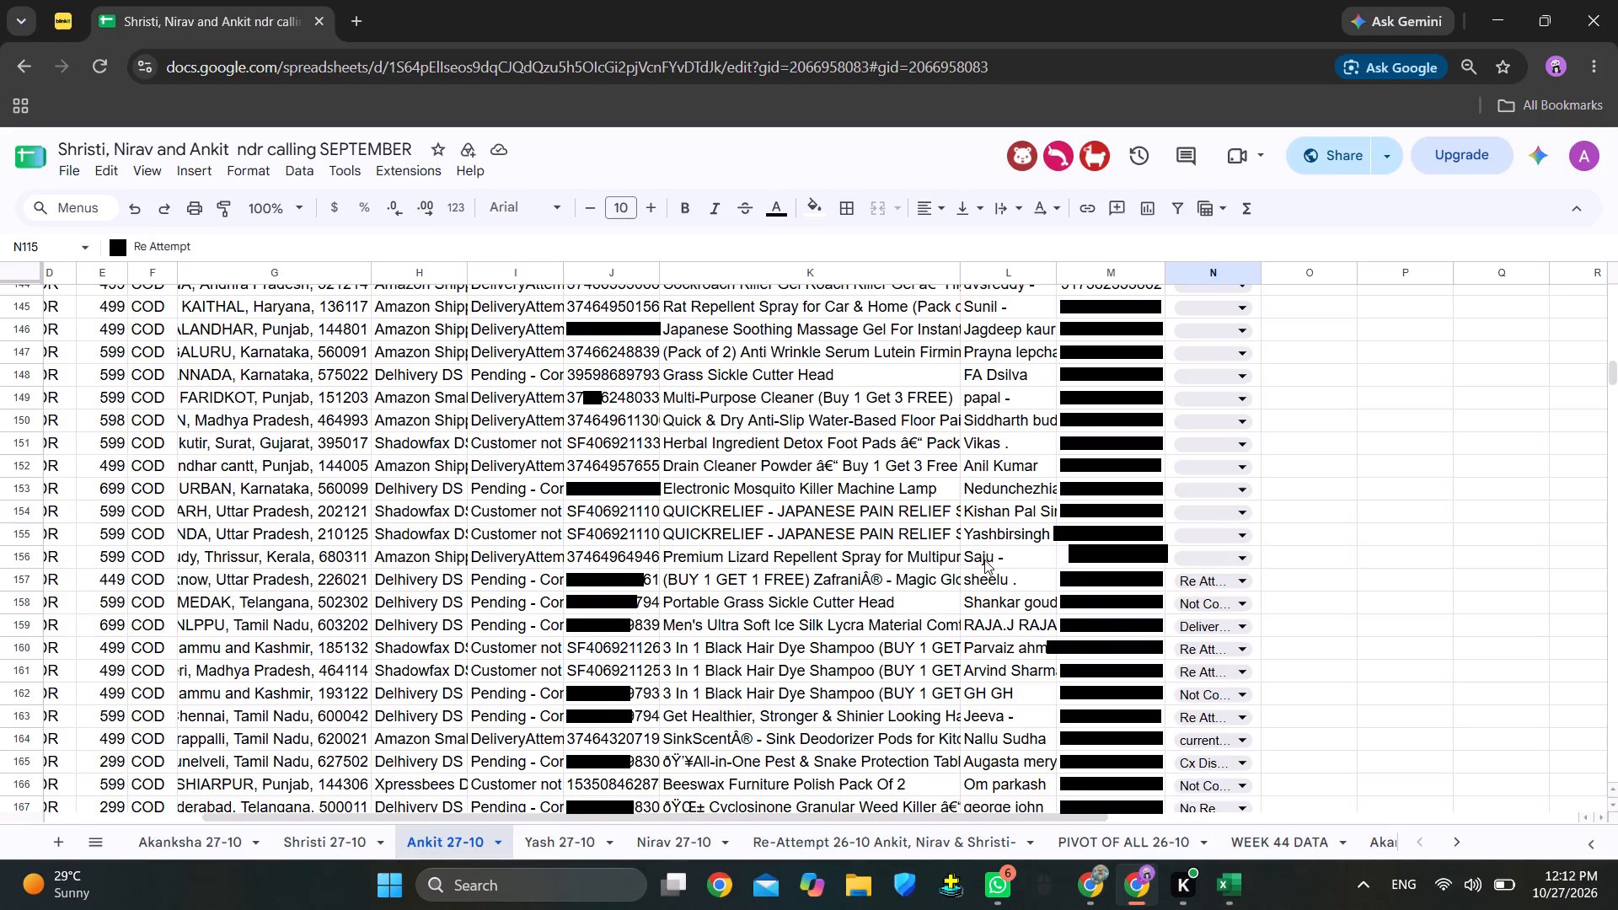
left_click(1202, 563)
scroll(1258, 683, "down", 2)
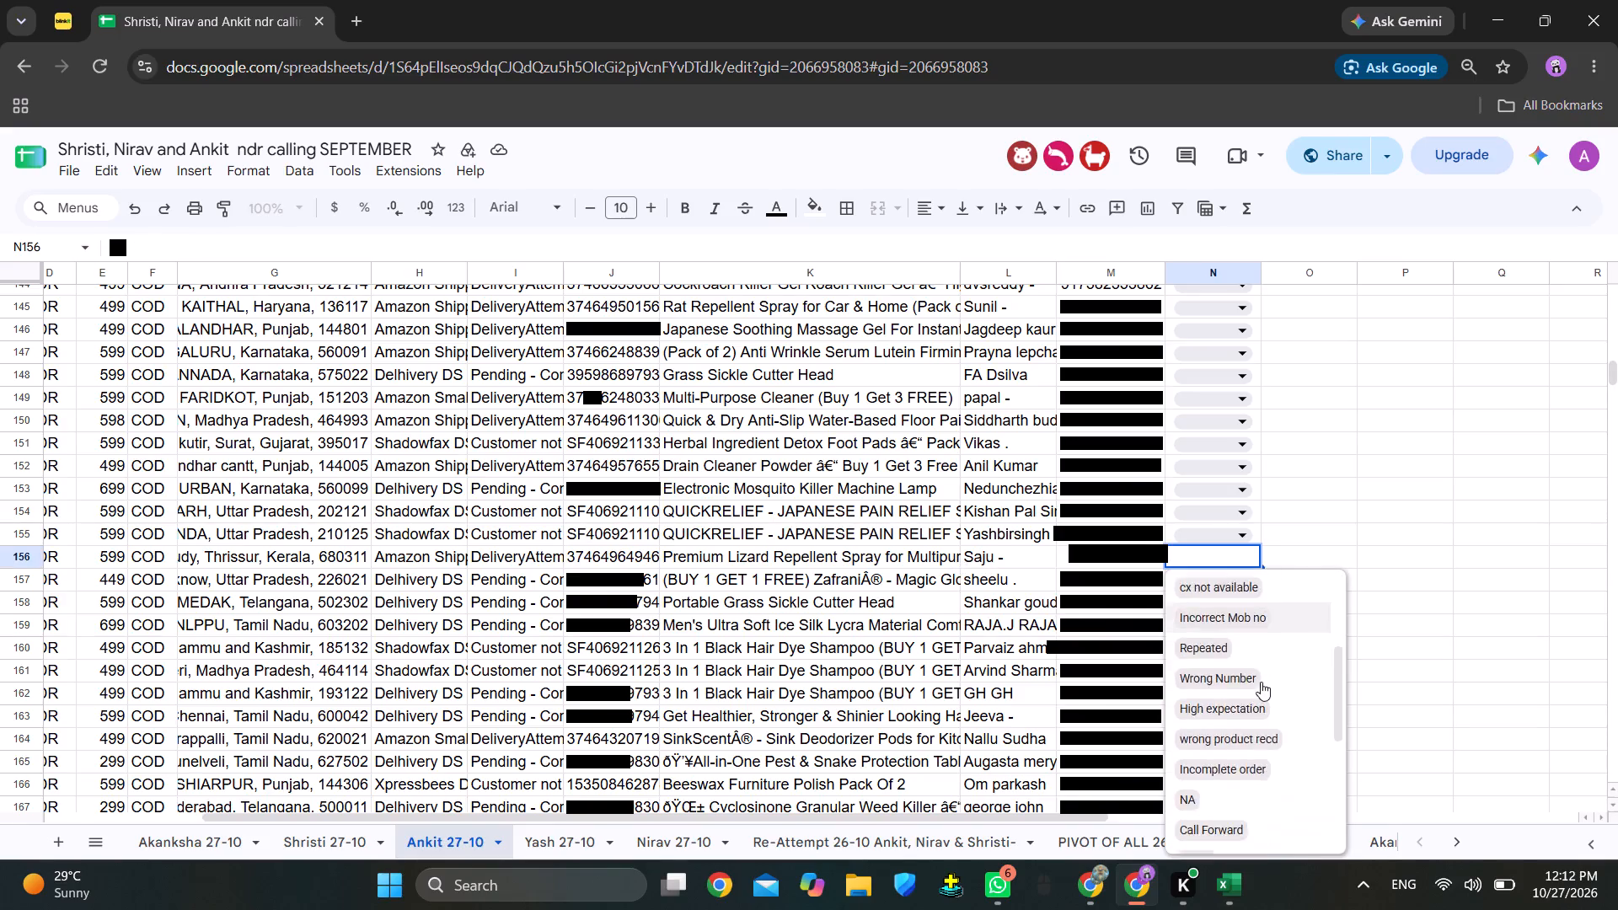
scroll(1261, 682, "down", 1)
left_click(1224, 814)
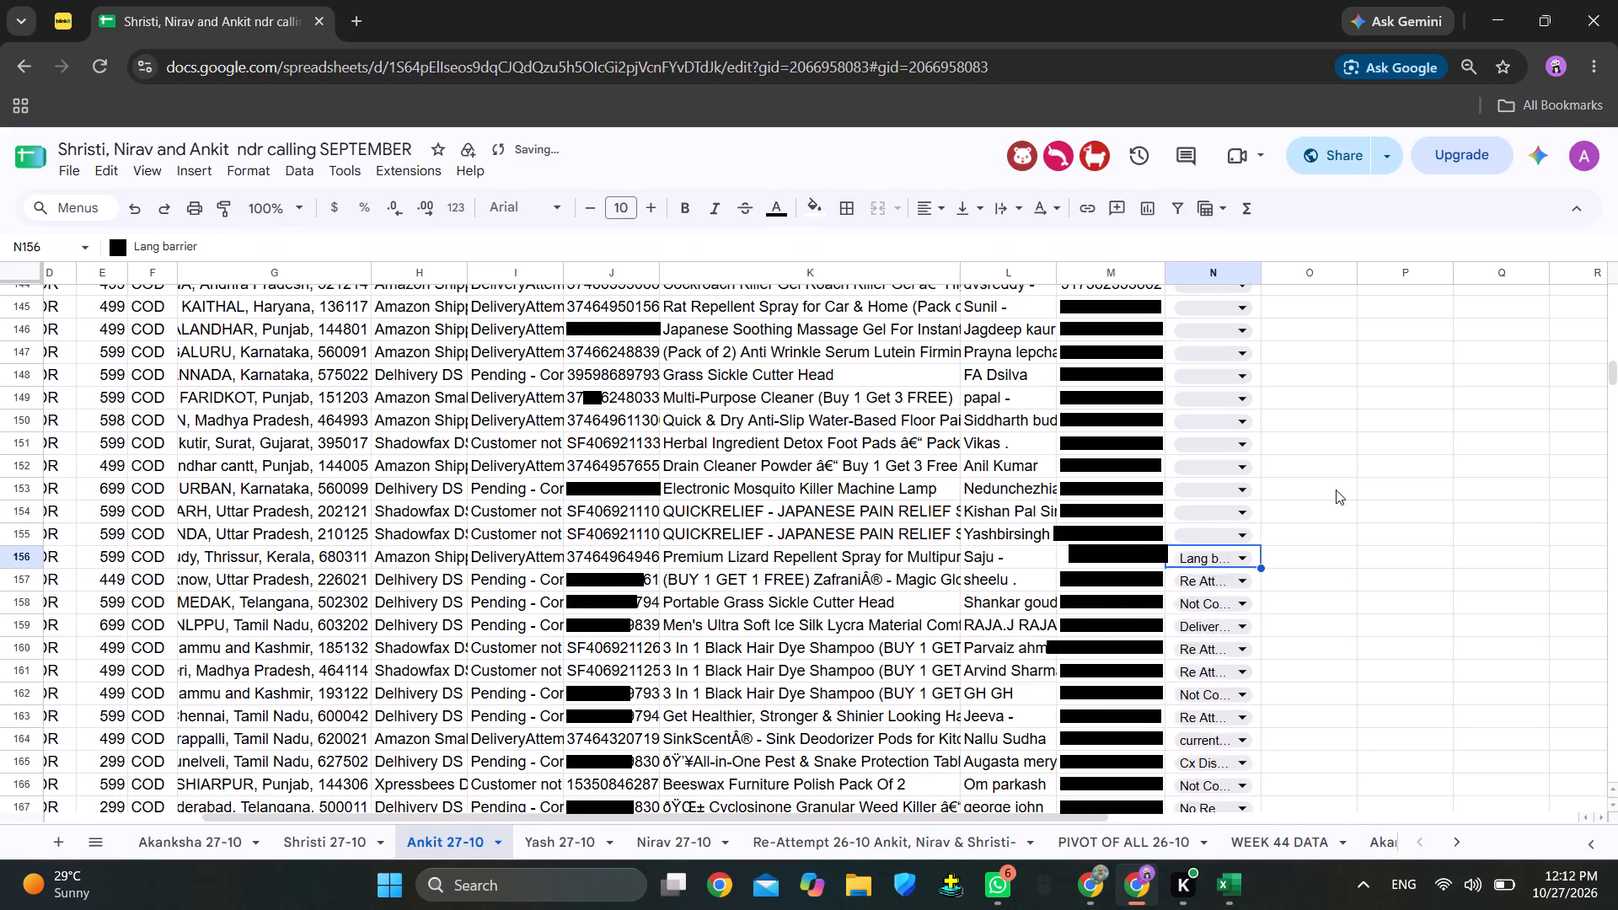
Set the column N call status to Cx Disconnected for the Safe, Effective, and Eco-friendly Rat Repellent order in row 116.
scroll(1336, 490, "up", 7)
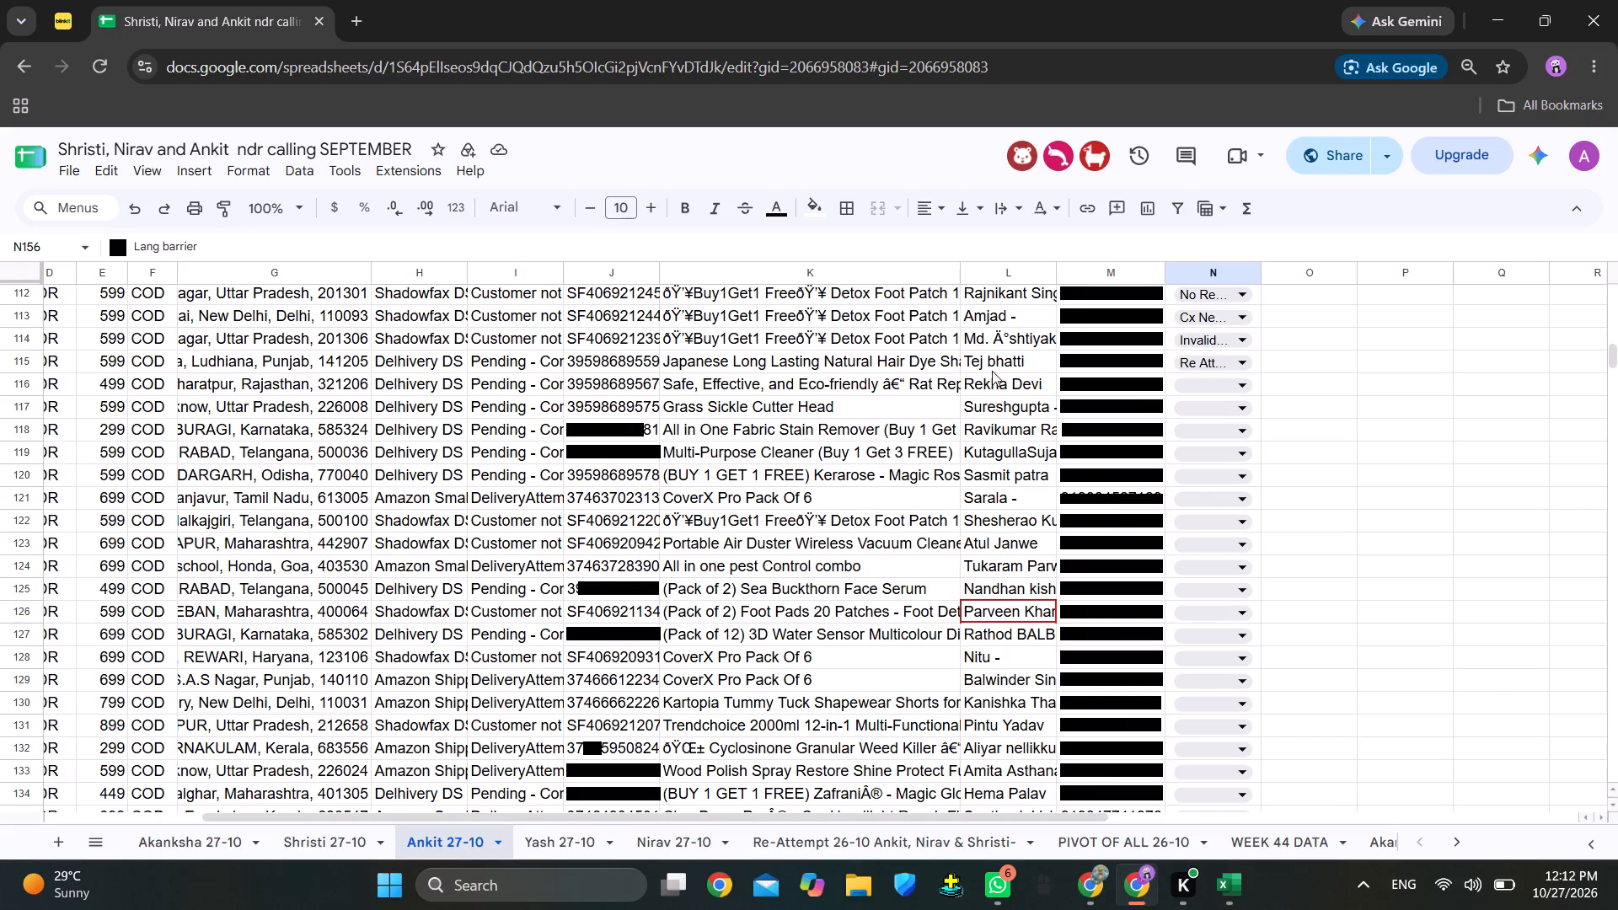
left_click(1208, 386)
left_click(1251, 597)
Set the column N call status to Re Attempt for the QUICKRELIEF Japanese Pain Relief order in row 155.
scroll(1306, 586, "down", 1)
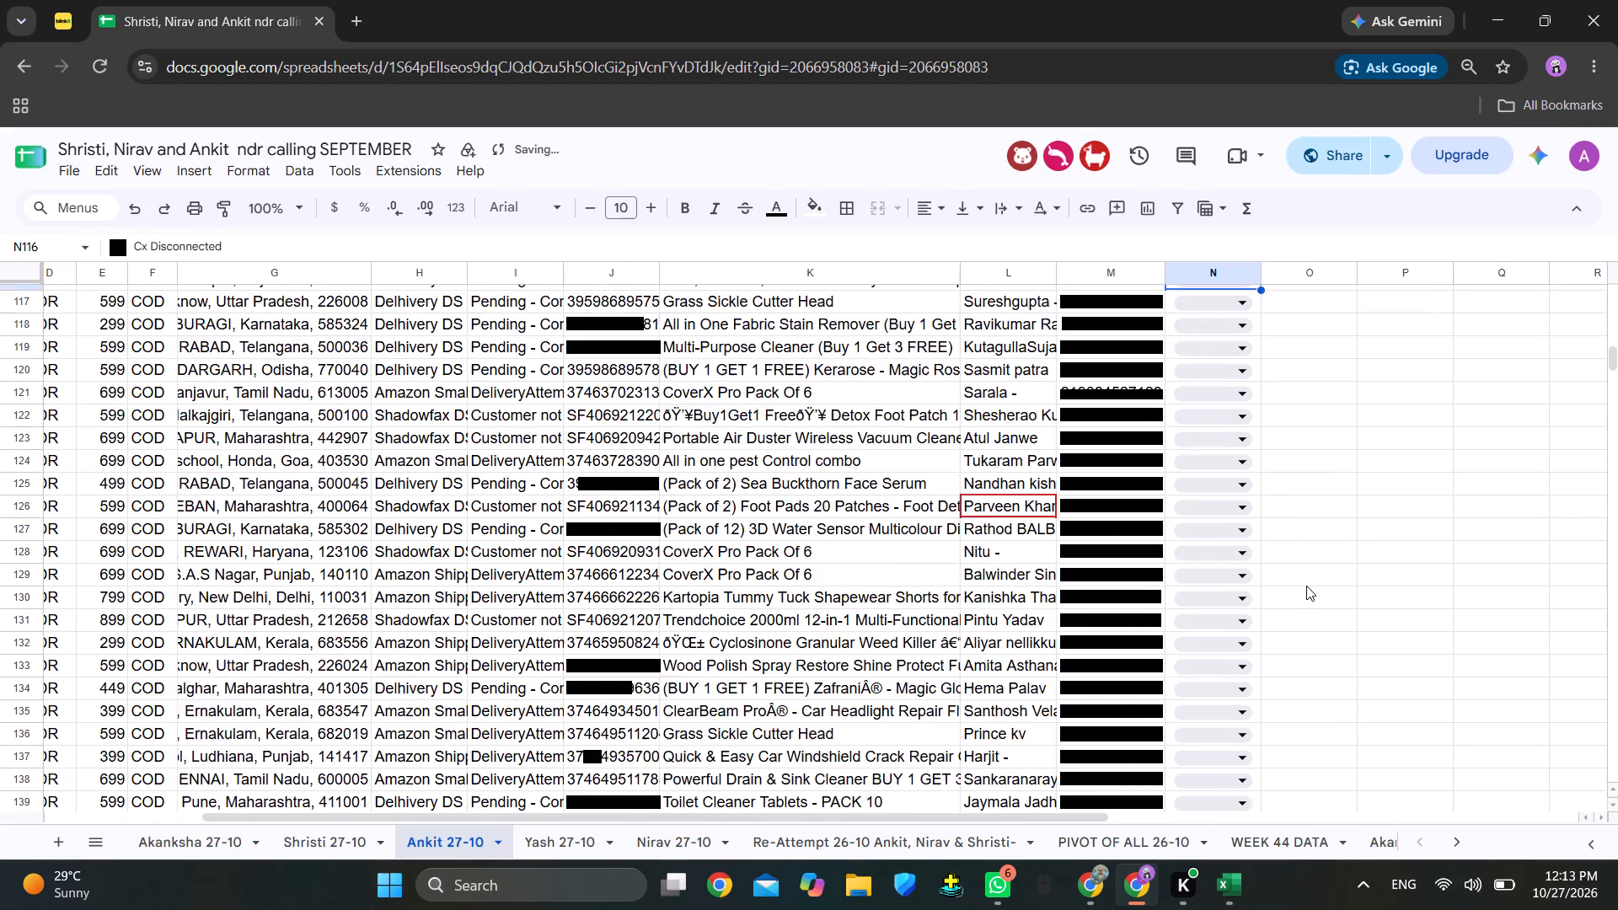
scroll(1306, 586, "down", 5)
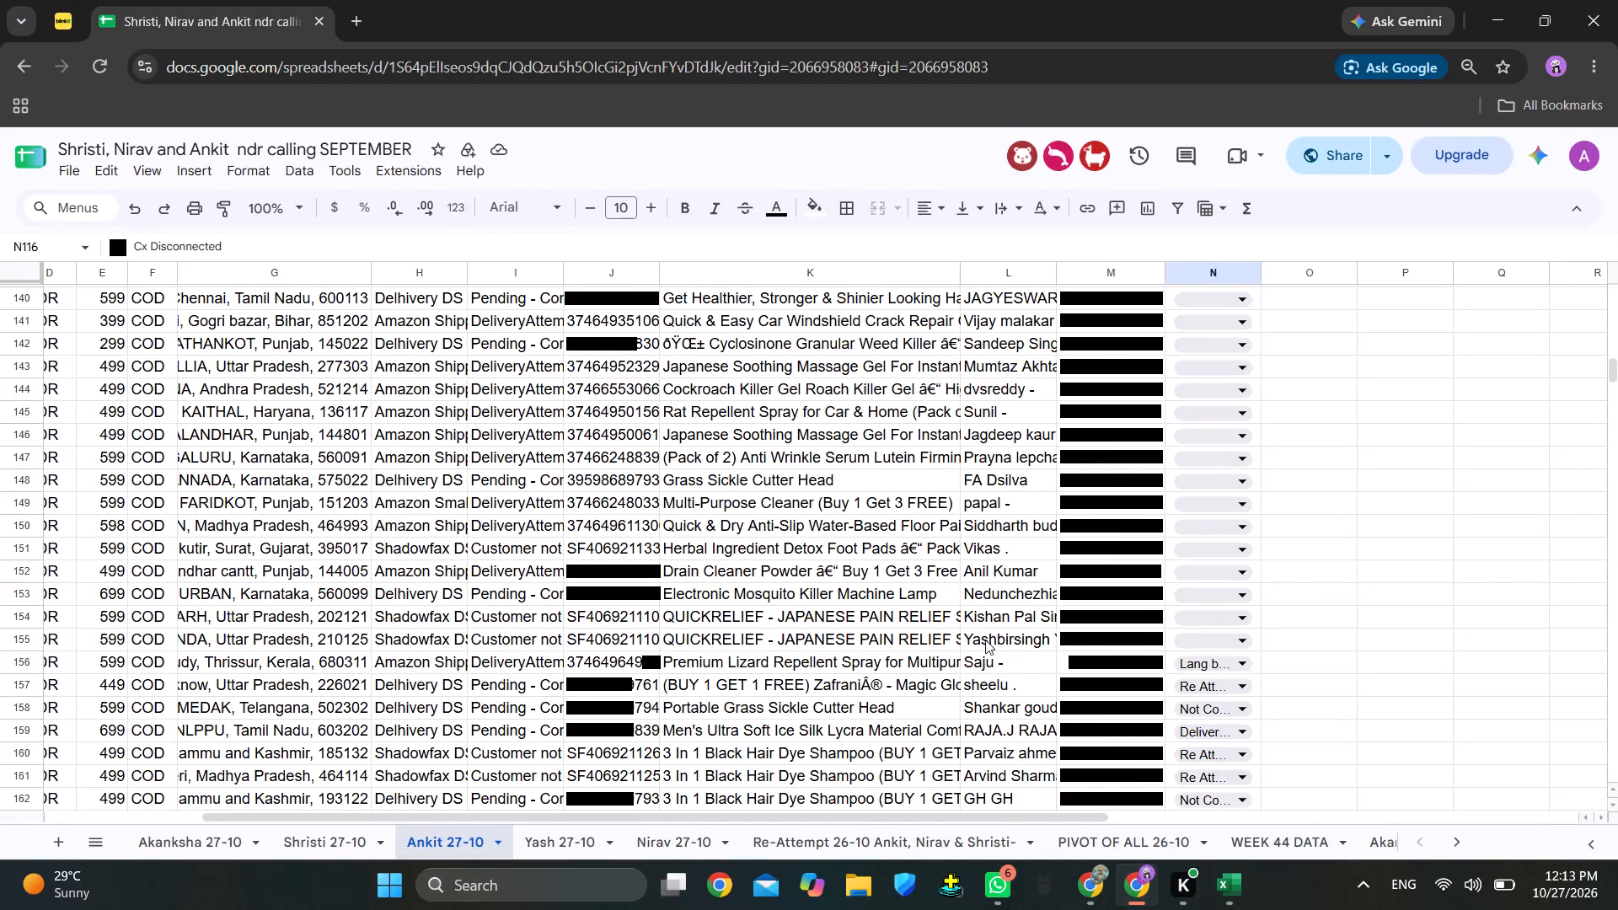
scroll(1042, 614, "down", 2)
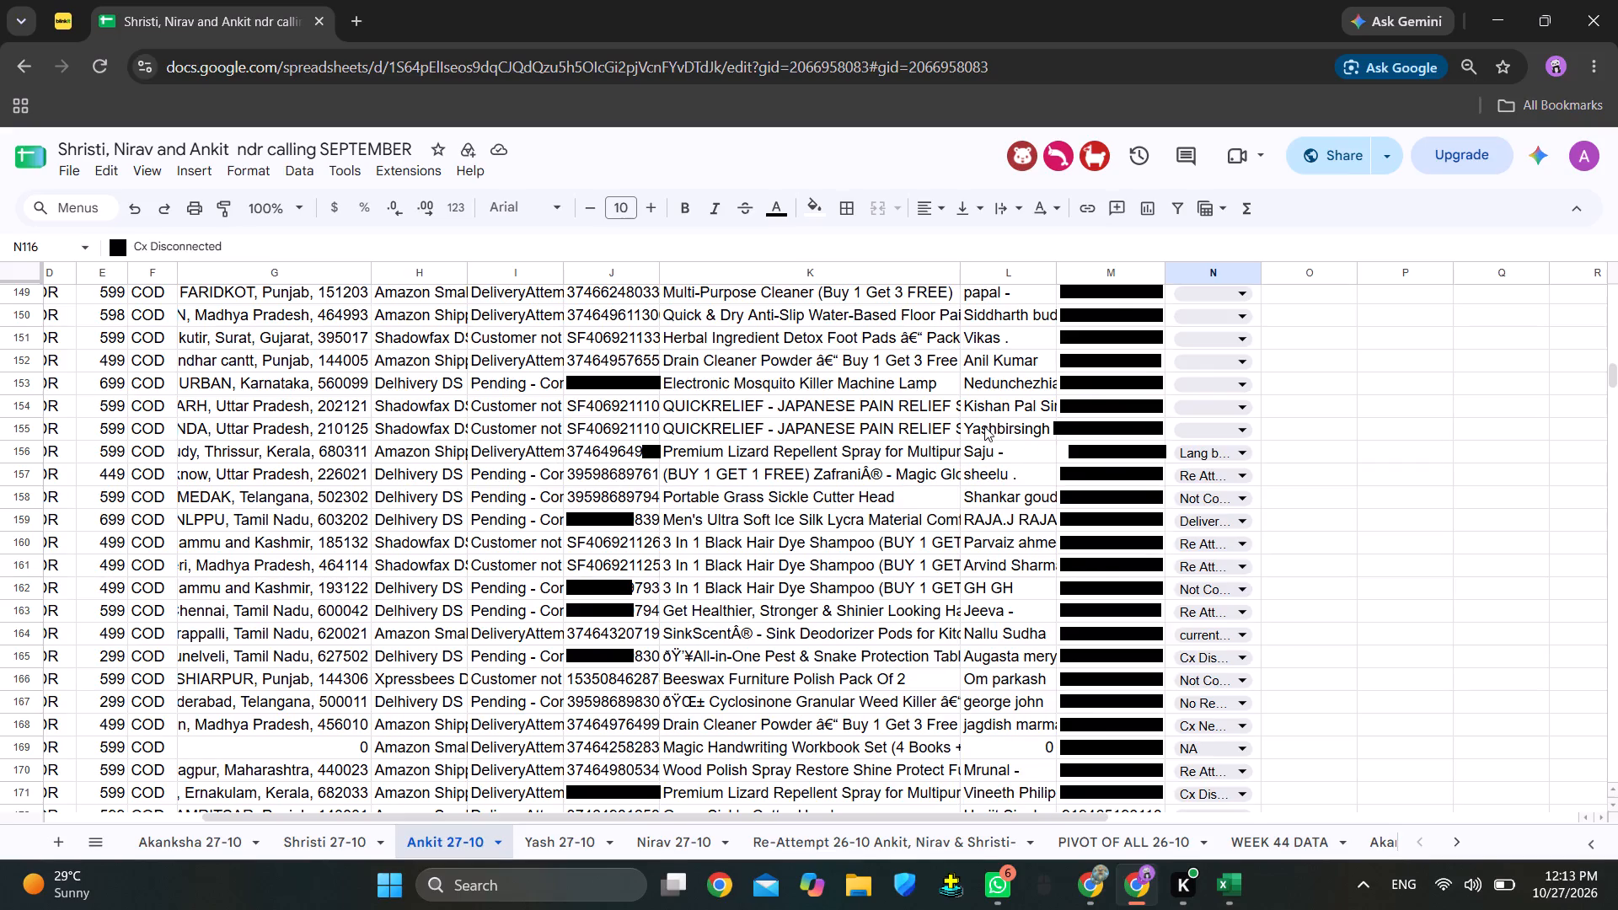
left_click(1202, 429)
left_click(1210, 450)
Look through the orders around rows 108 to 144 for the next ones with a blank column N call status.
scroll(1333, 393, "up", 7)
scroll(1335, 393, "down", 1)
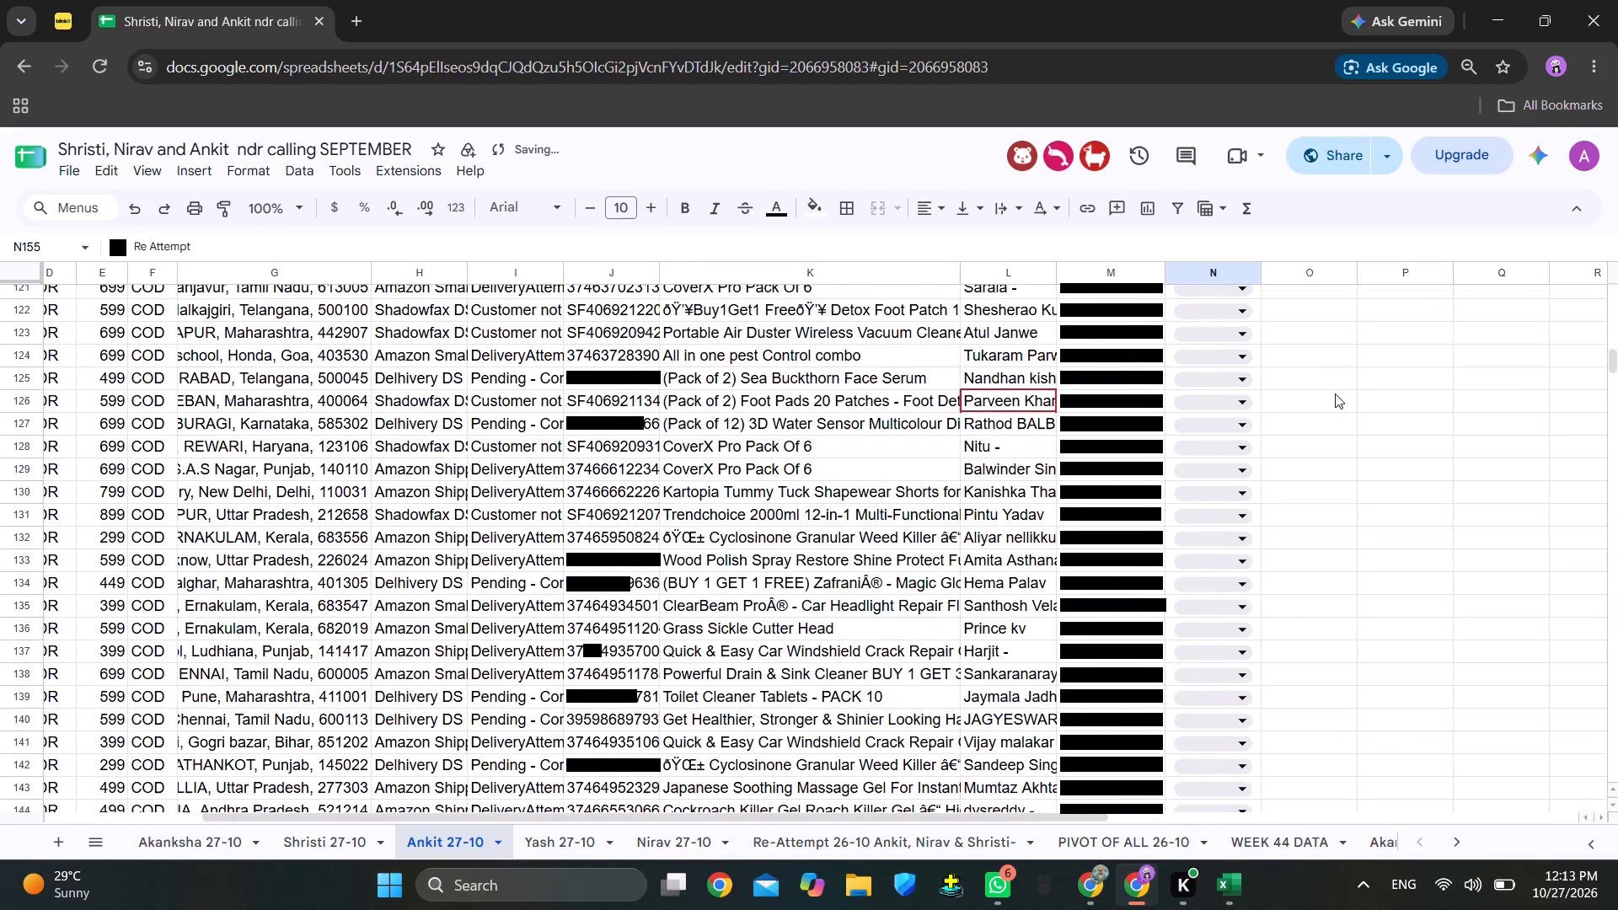
scroll(1335, 393, "up", 2)
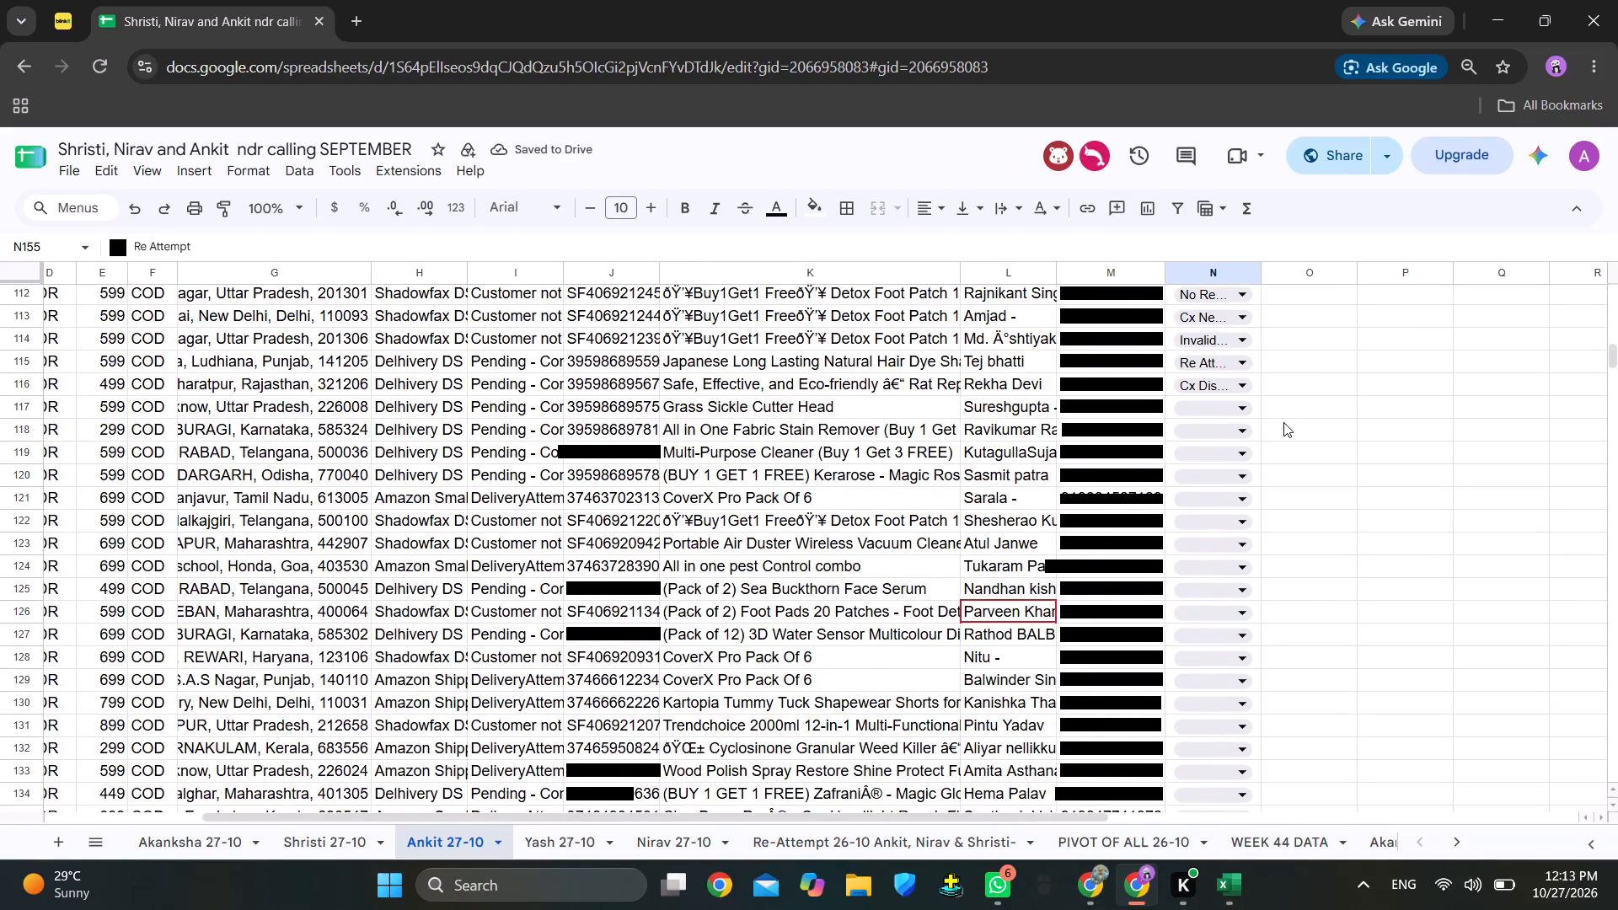
scroll(1283, 422, "up", 1)
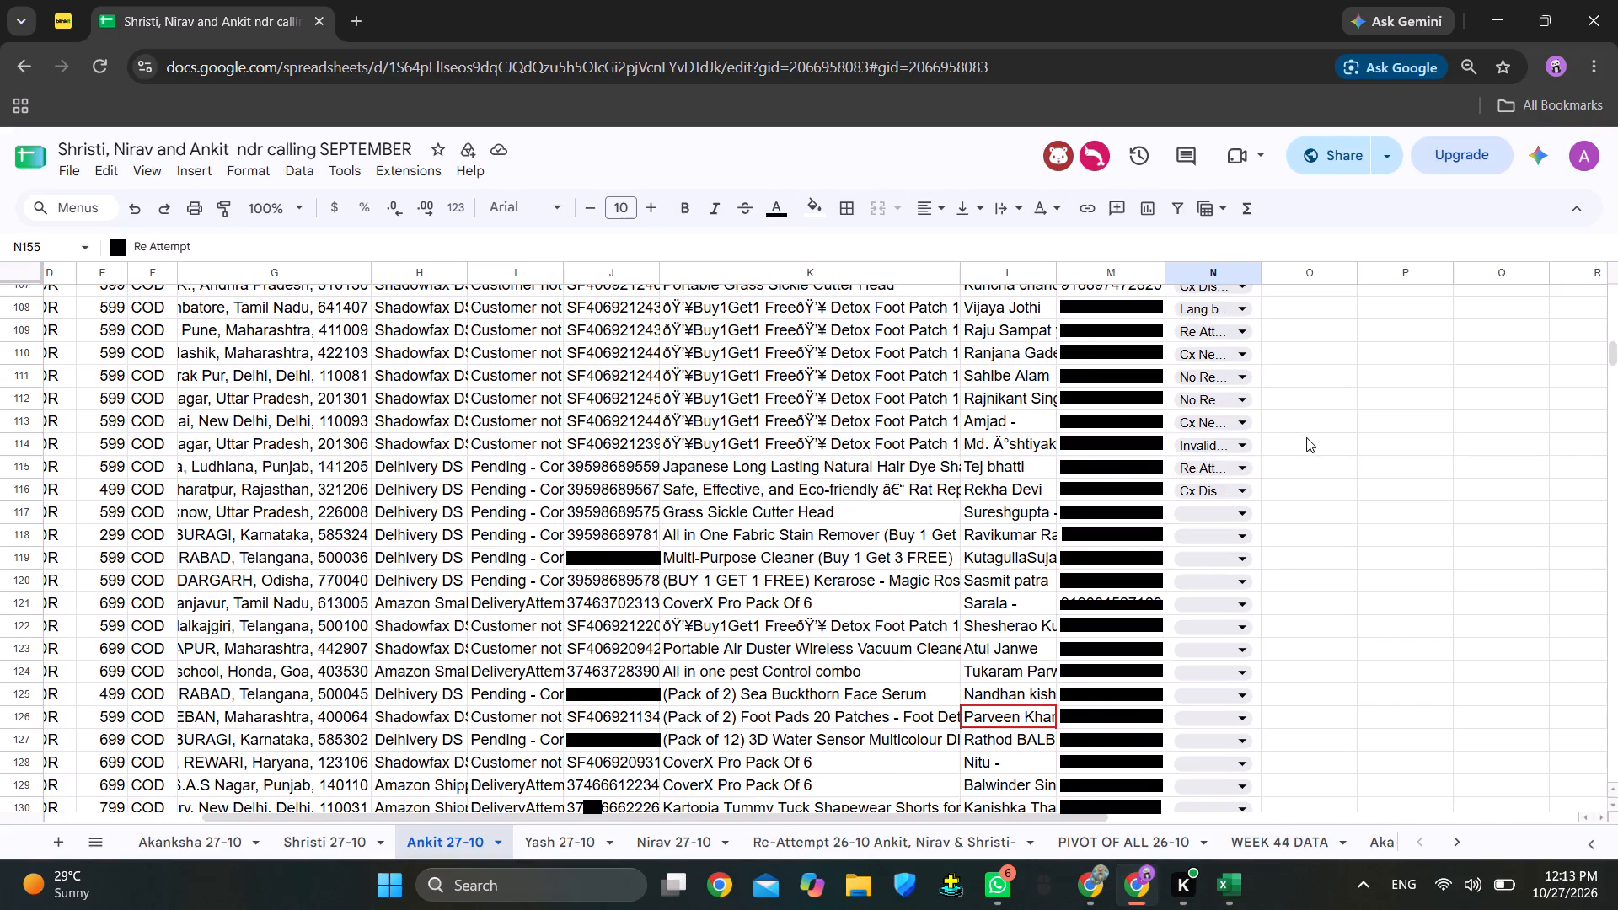
scroll(1310, 442, "down", 3)
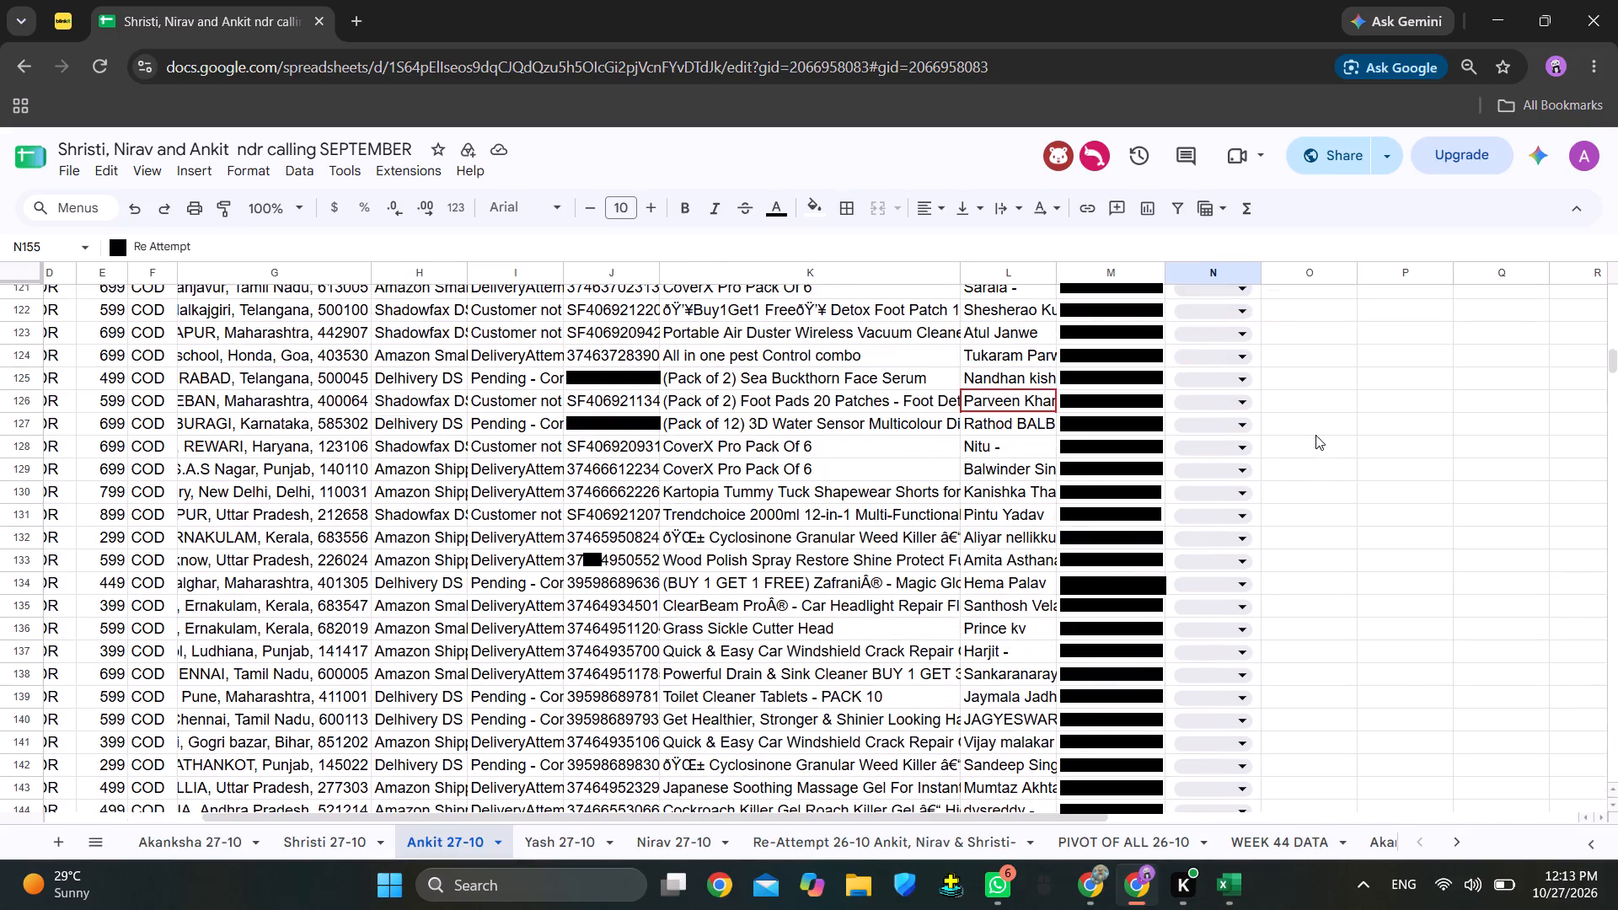
scroll(1315, 435, "up", 2)
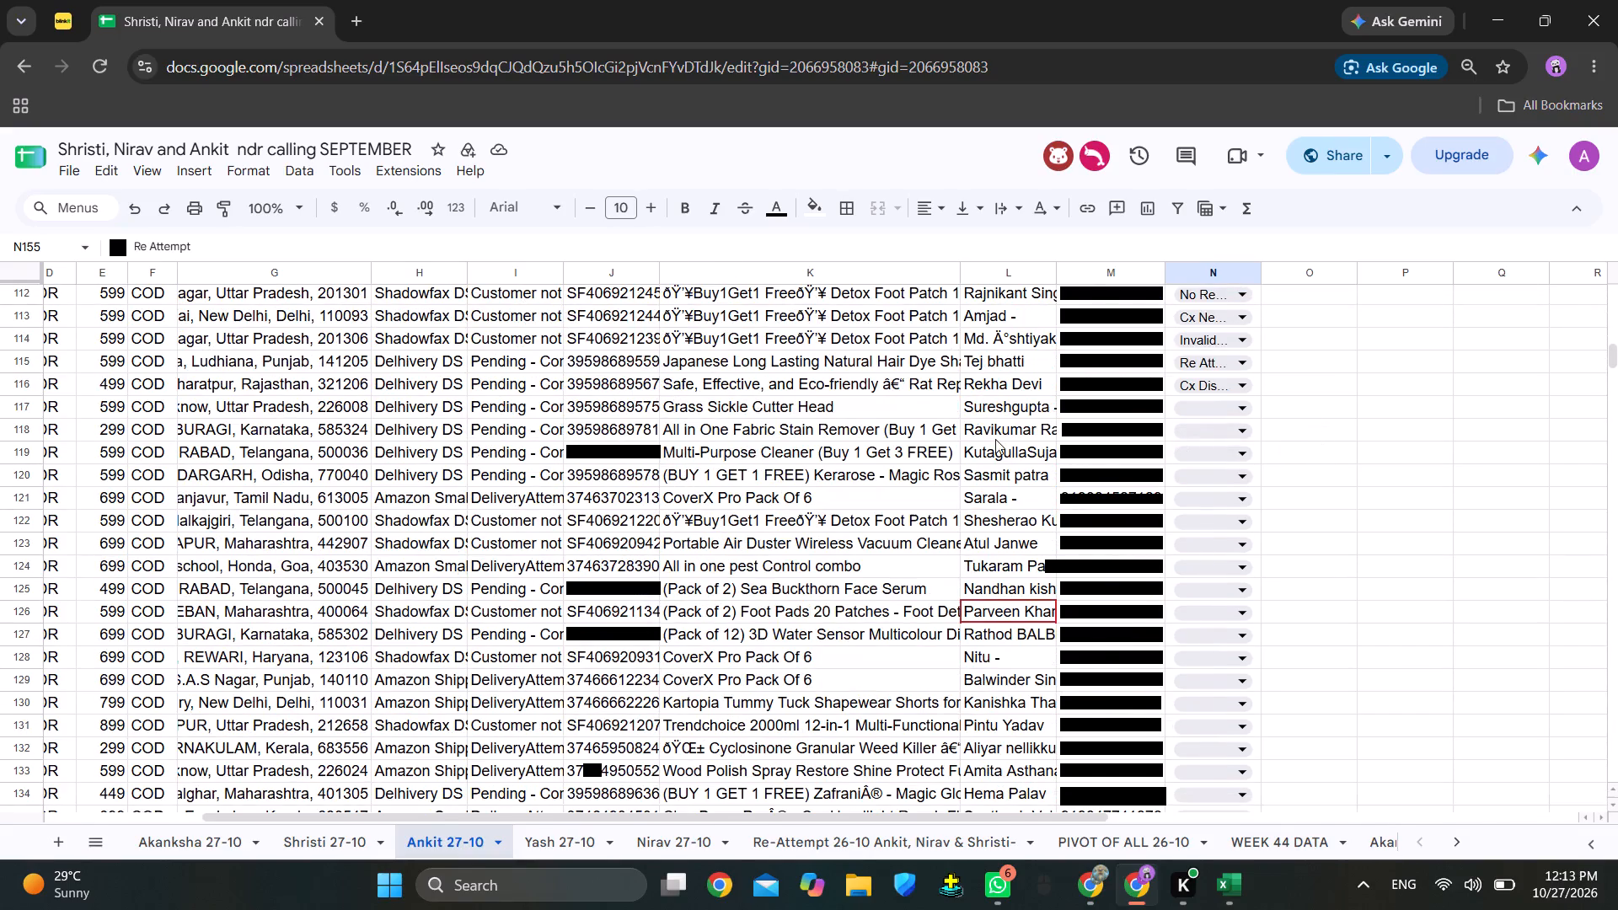
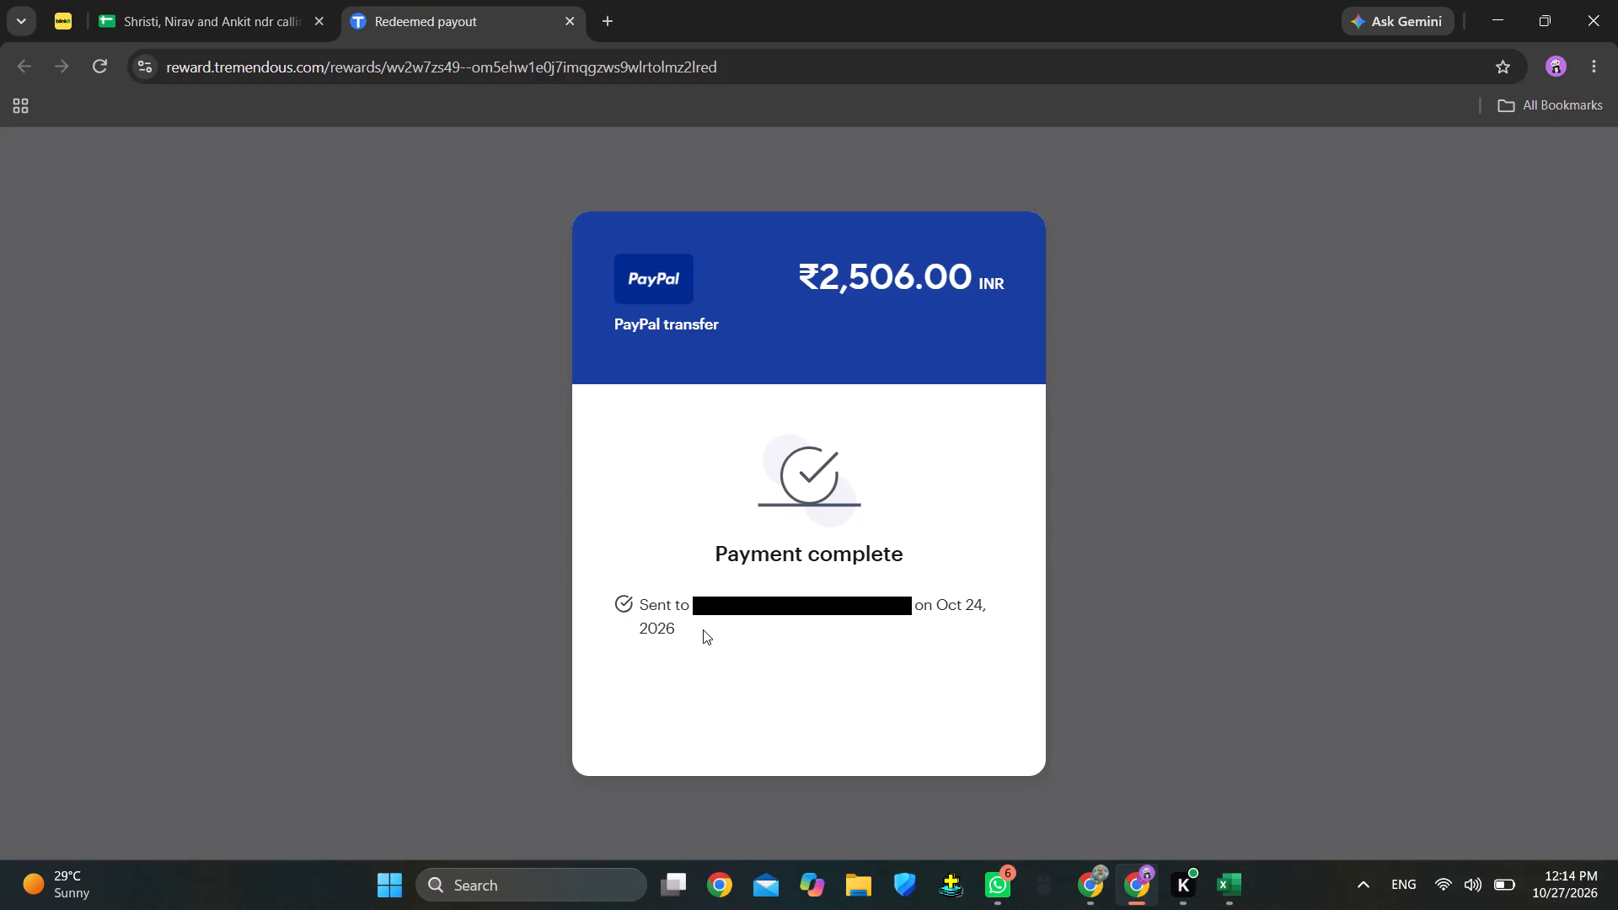
Close the Redeemed payout page.
left_click(565, 18)
Switch to the other Chrome profile's window that has the shared NDR calling spreadsheet open.
left_click(1083, 881)
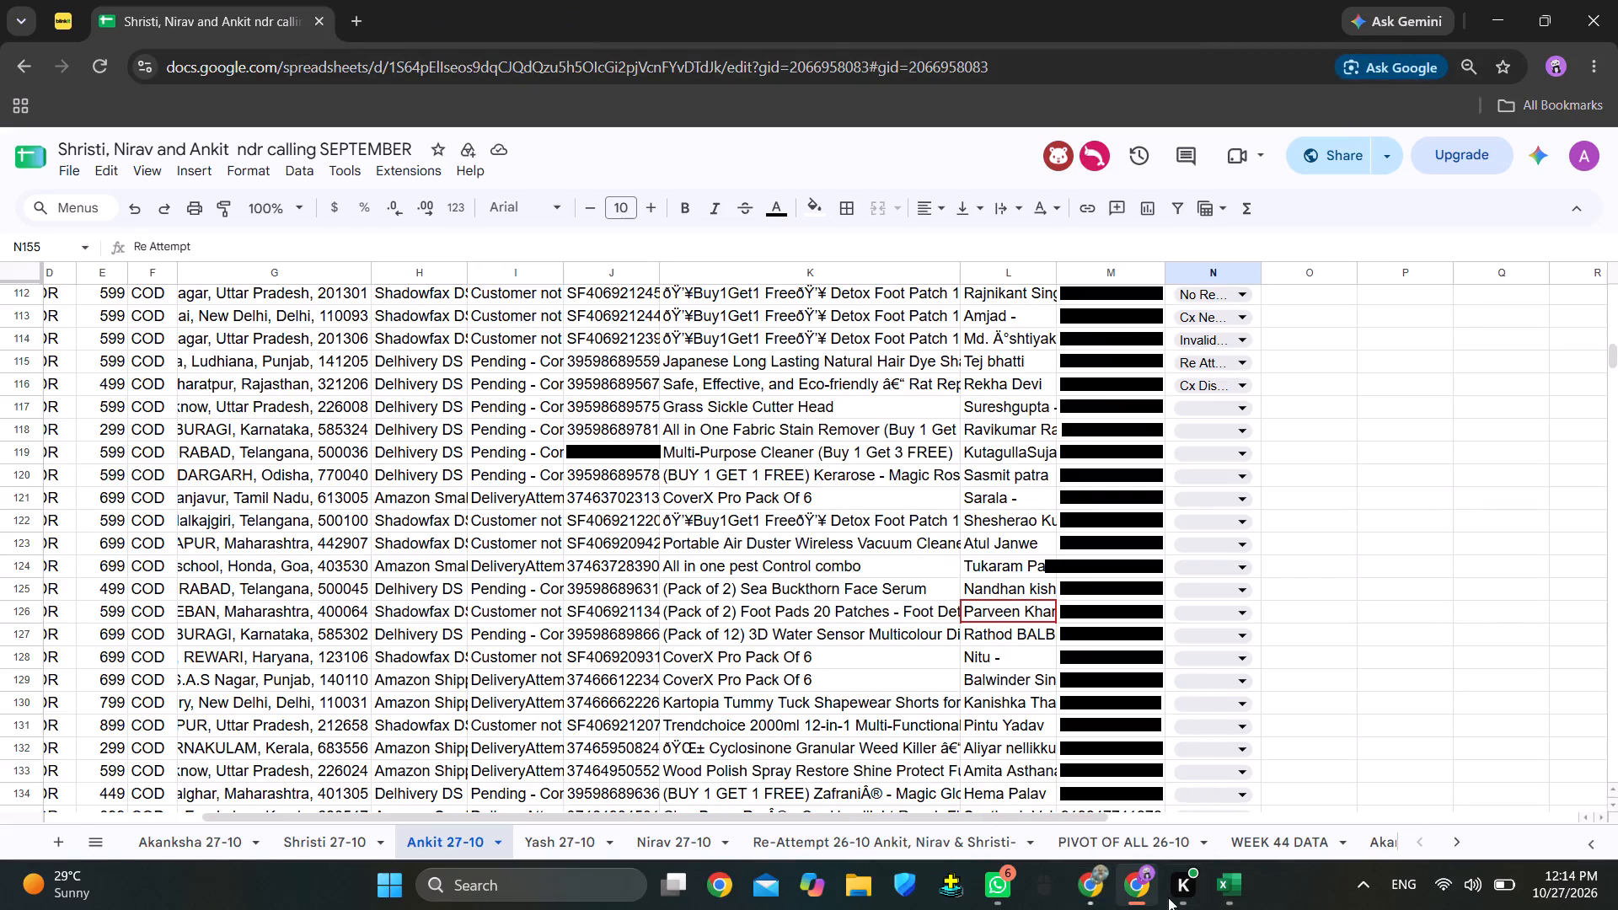
left_click(1085, 891)
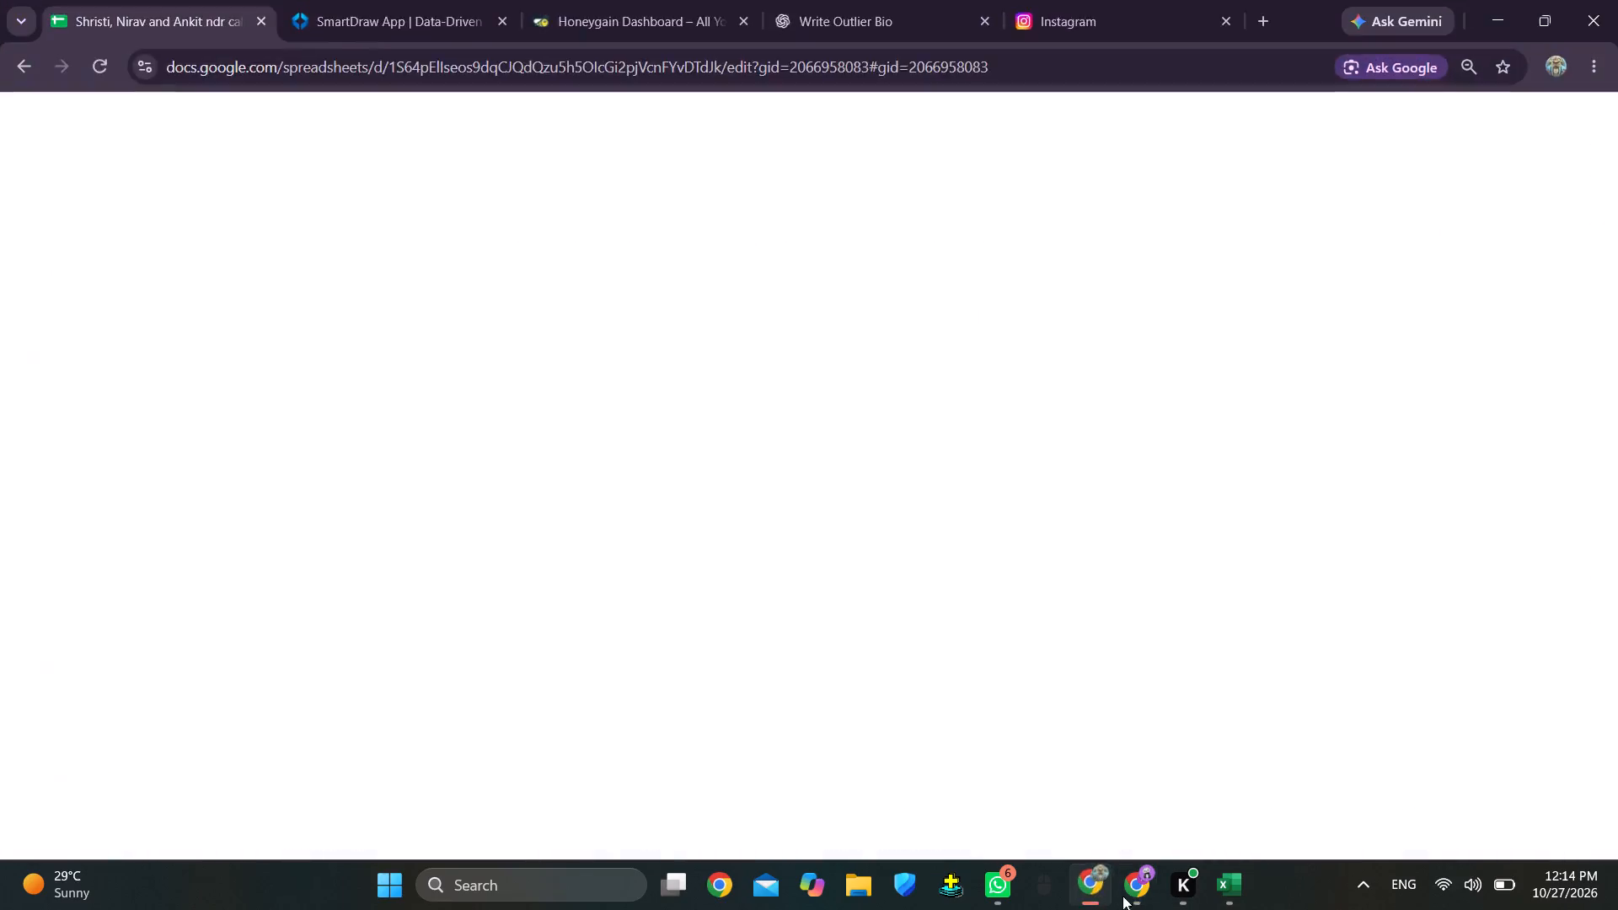
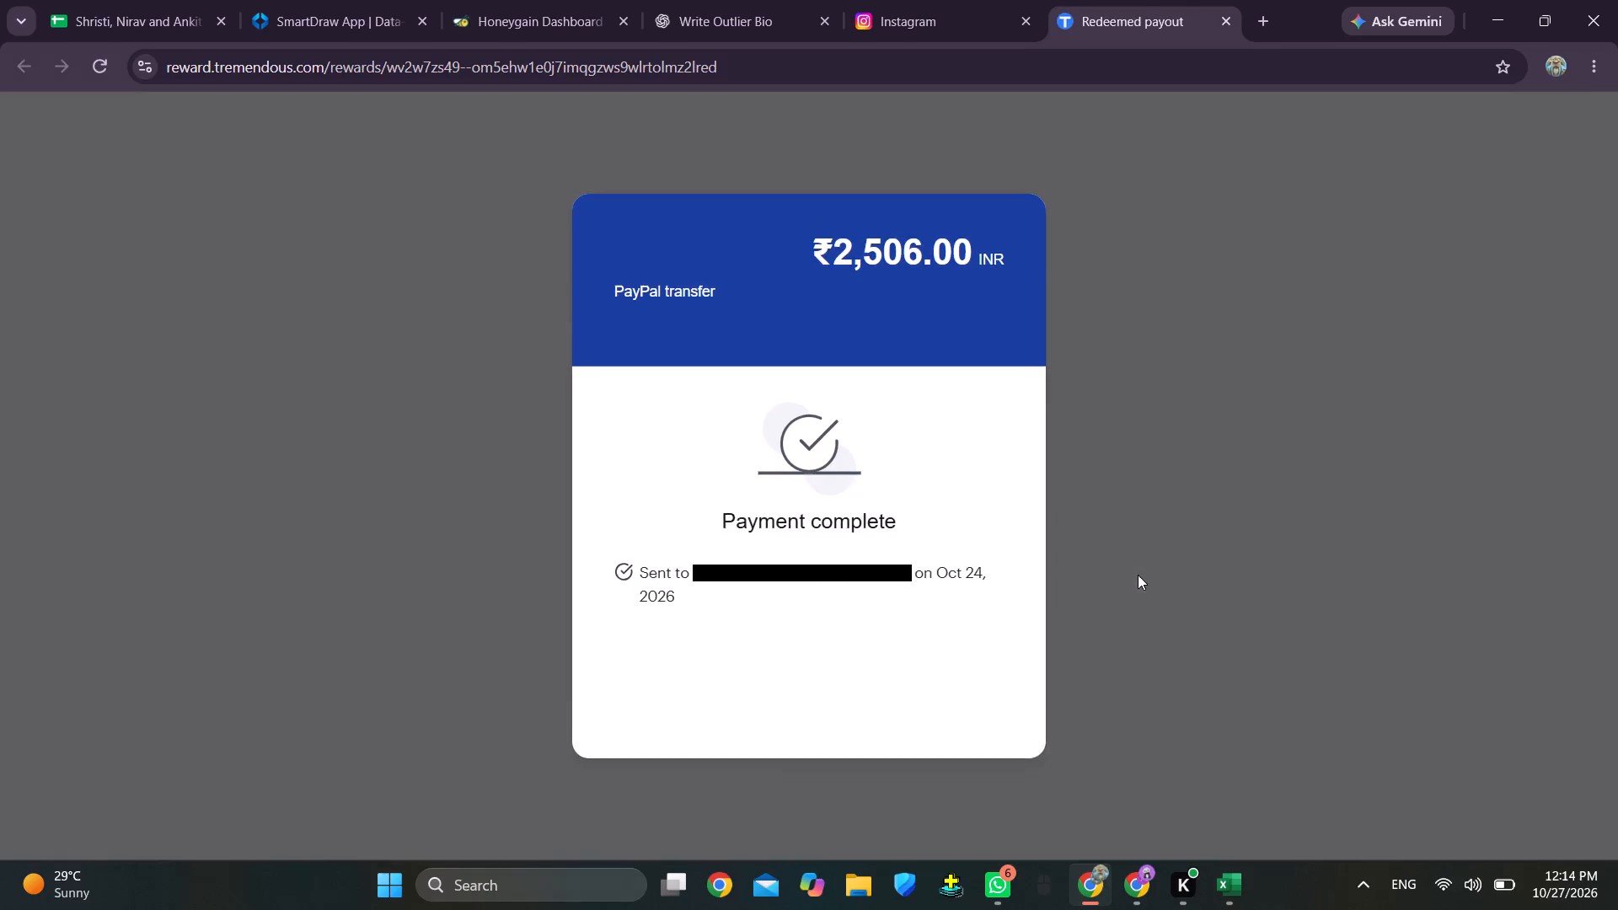
Close the Redeemed payout page.
left_click(1224, 18)
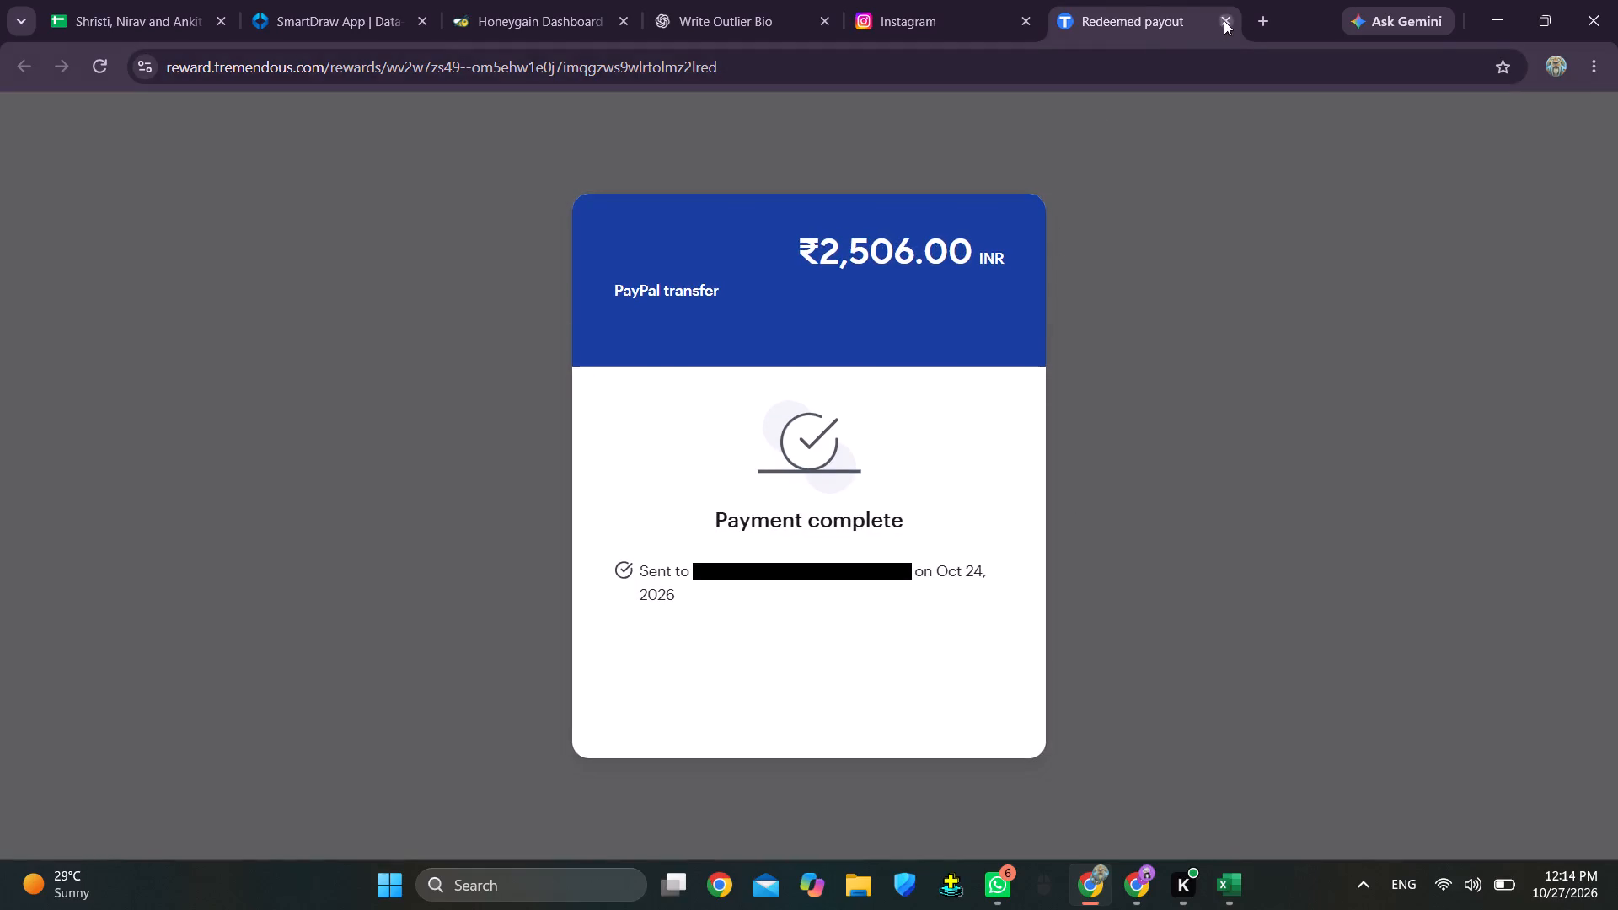
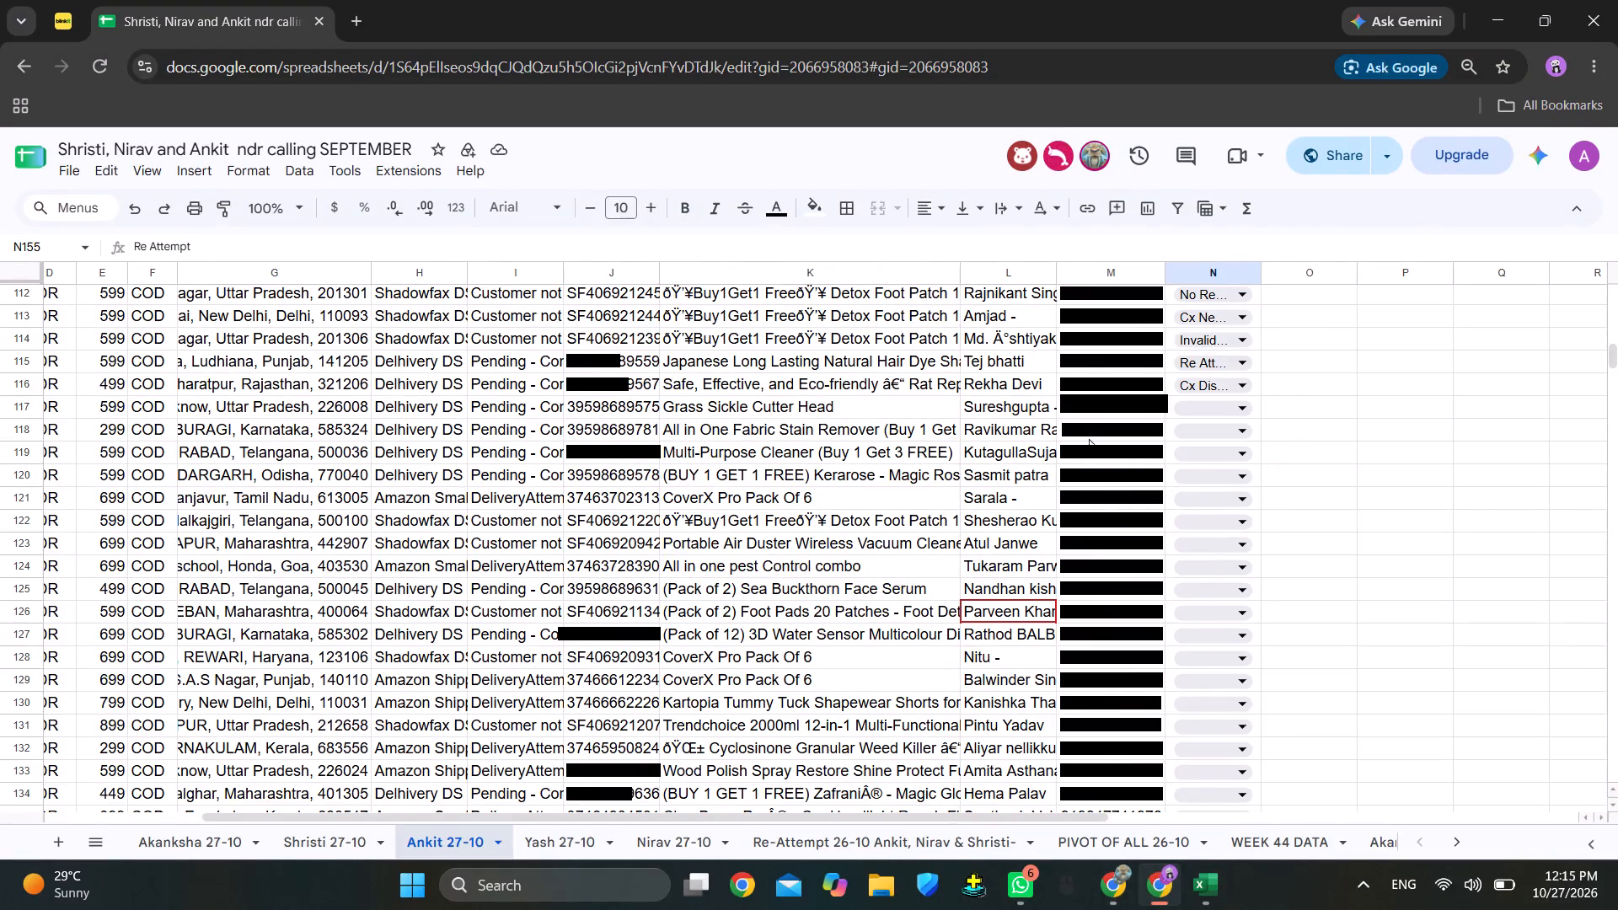
Set the call status of the Grass Sickle Cutter Head order in row 117 to No Response.
left_click(1209, 412)
left_click(1240, 463)
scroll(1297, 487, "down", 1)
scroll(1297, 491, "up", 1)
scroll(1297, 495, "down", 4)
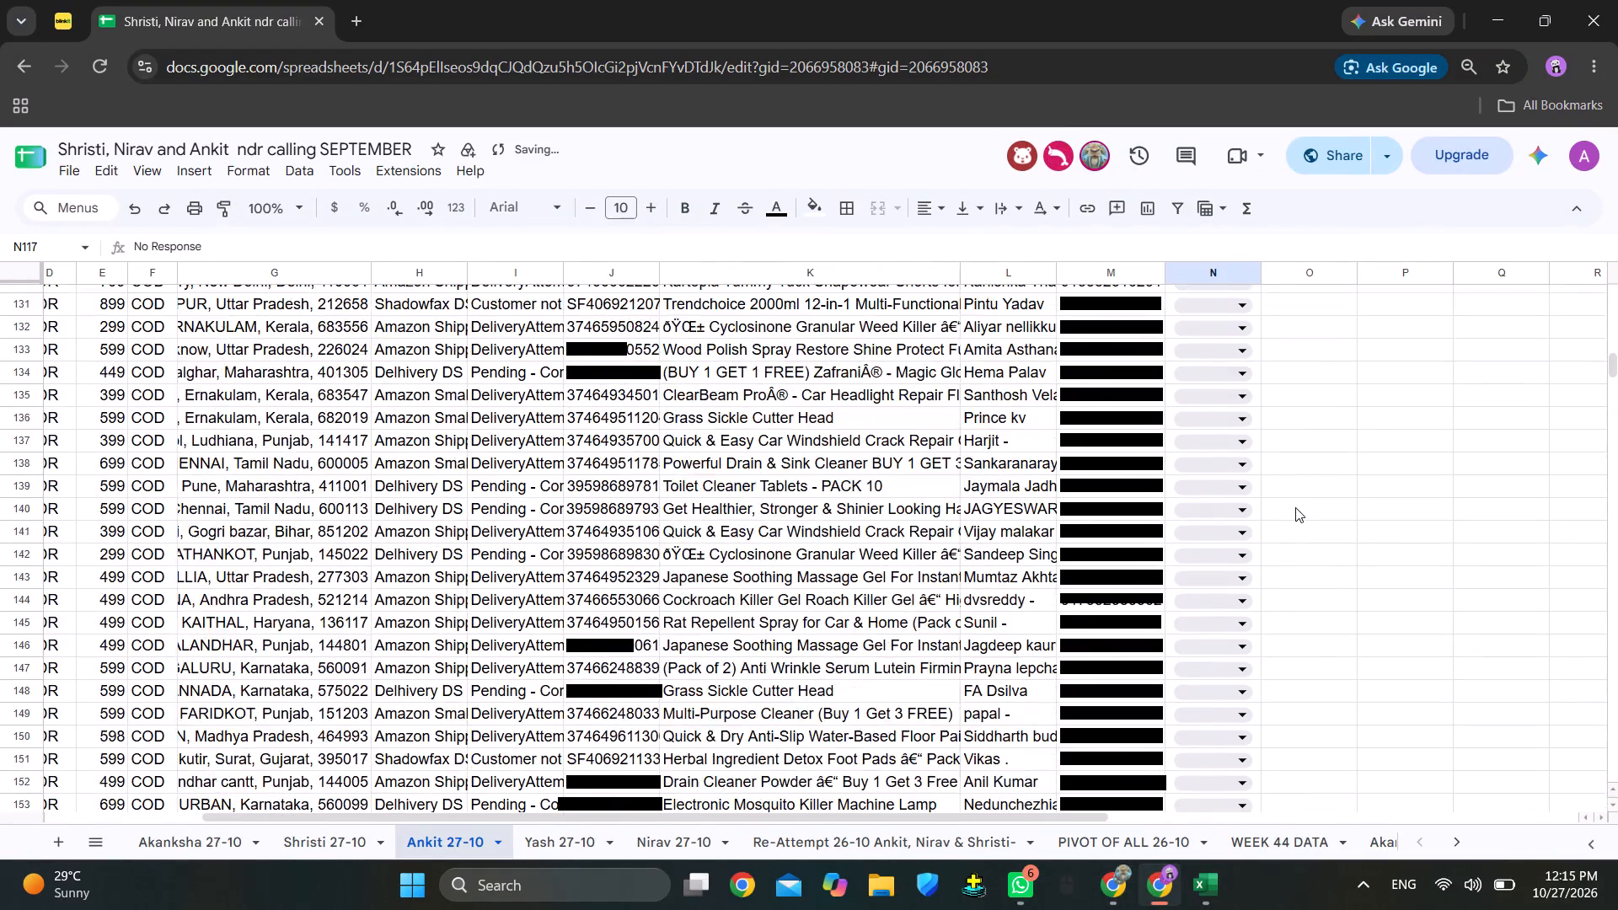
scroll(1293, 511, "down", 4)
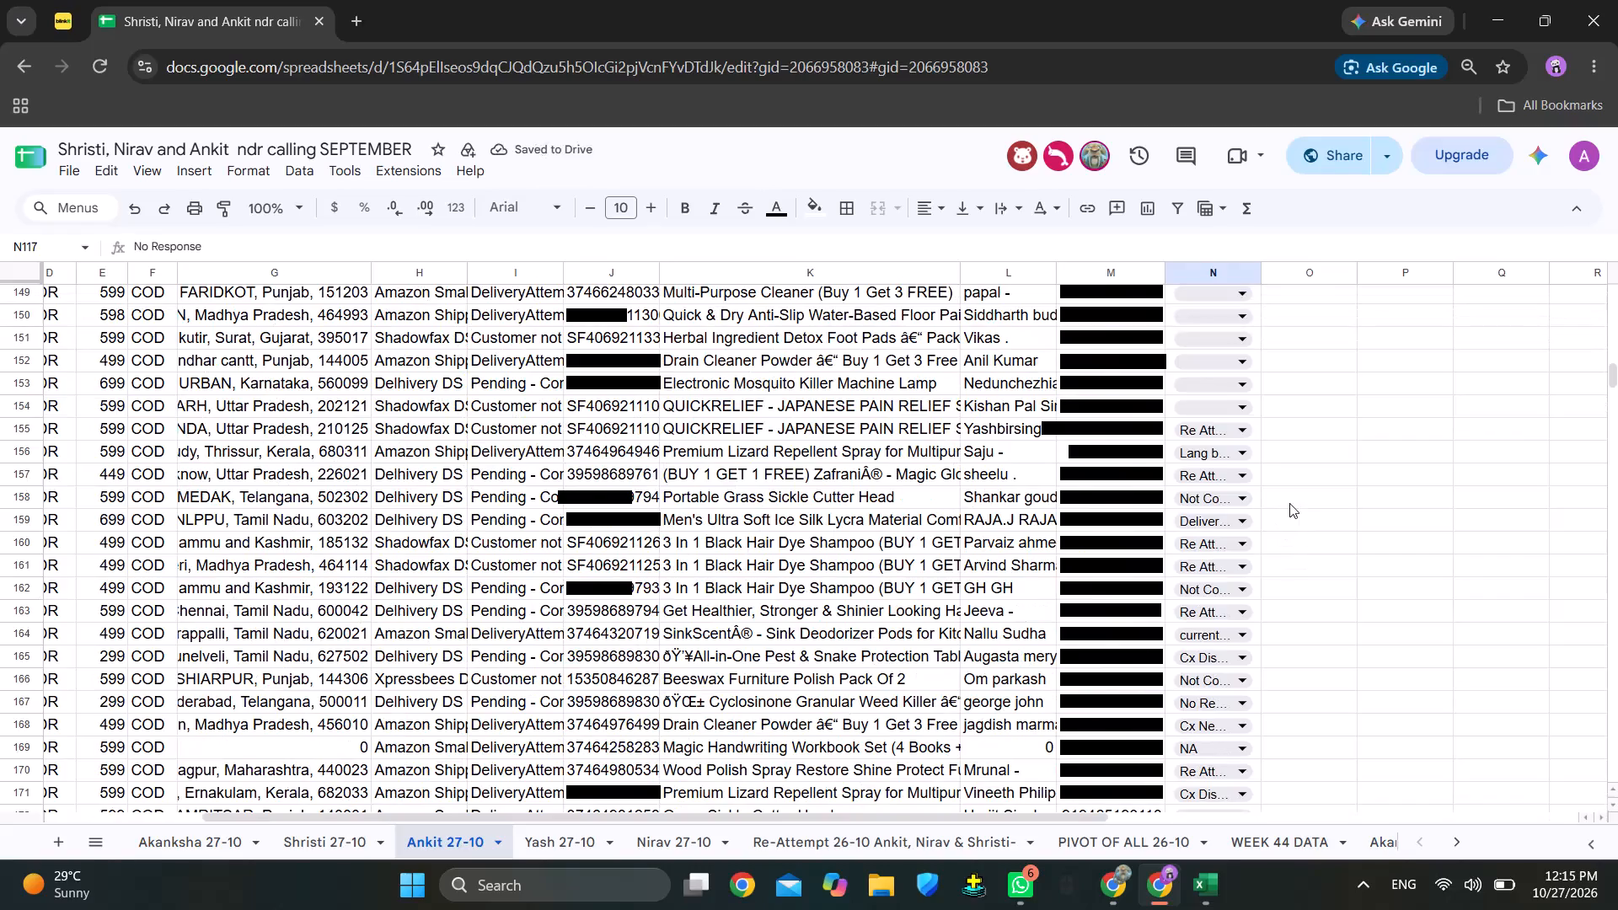
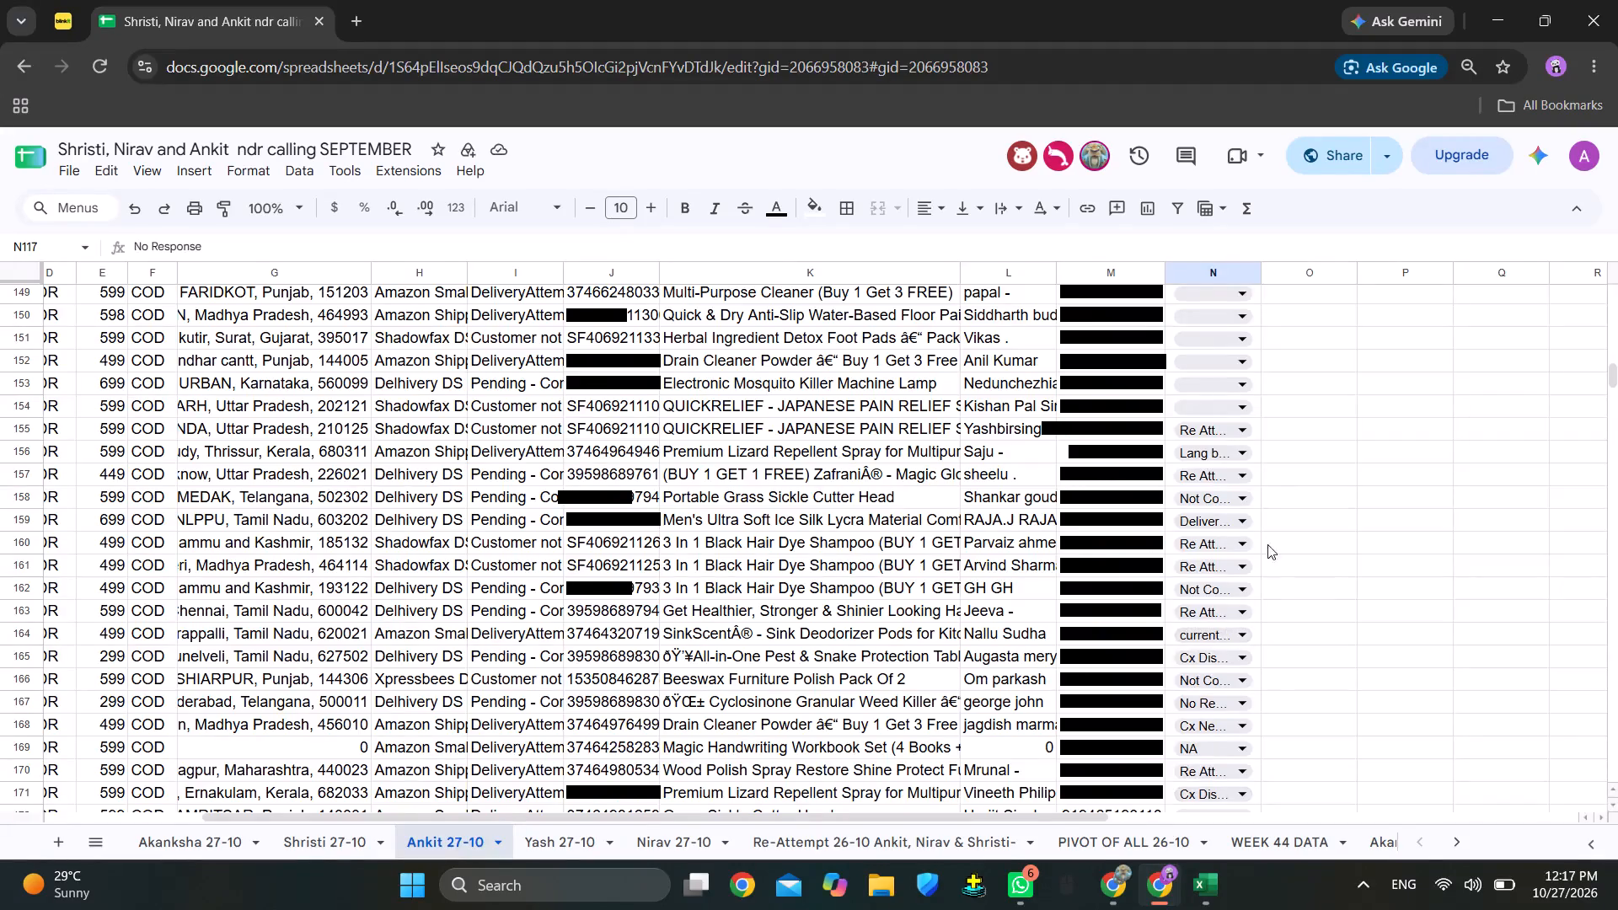
Set the call status of the All in One Fabric Stain Remover order in row 118 to Lang barrier.
scroll(1287, 474, "up", 2)
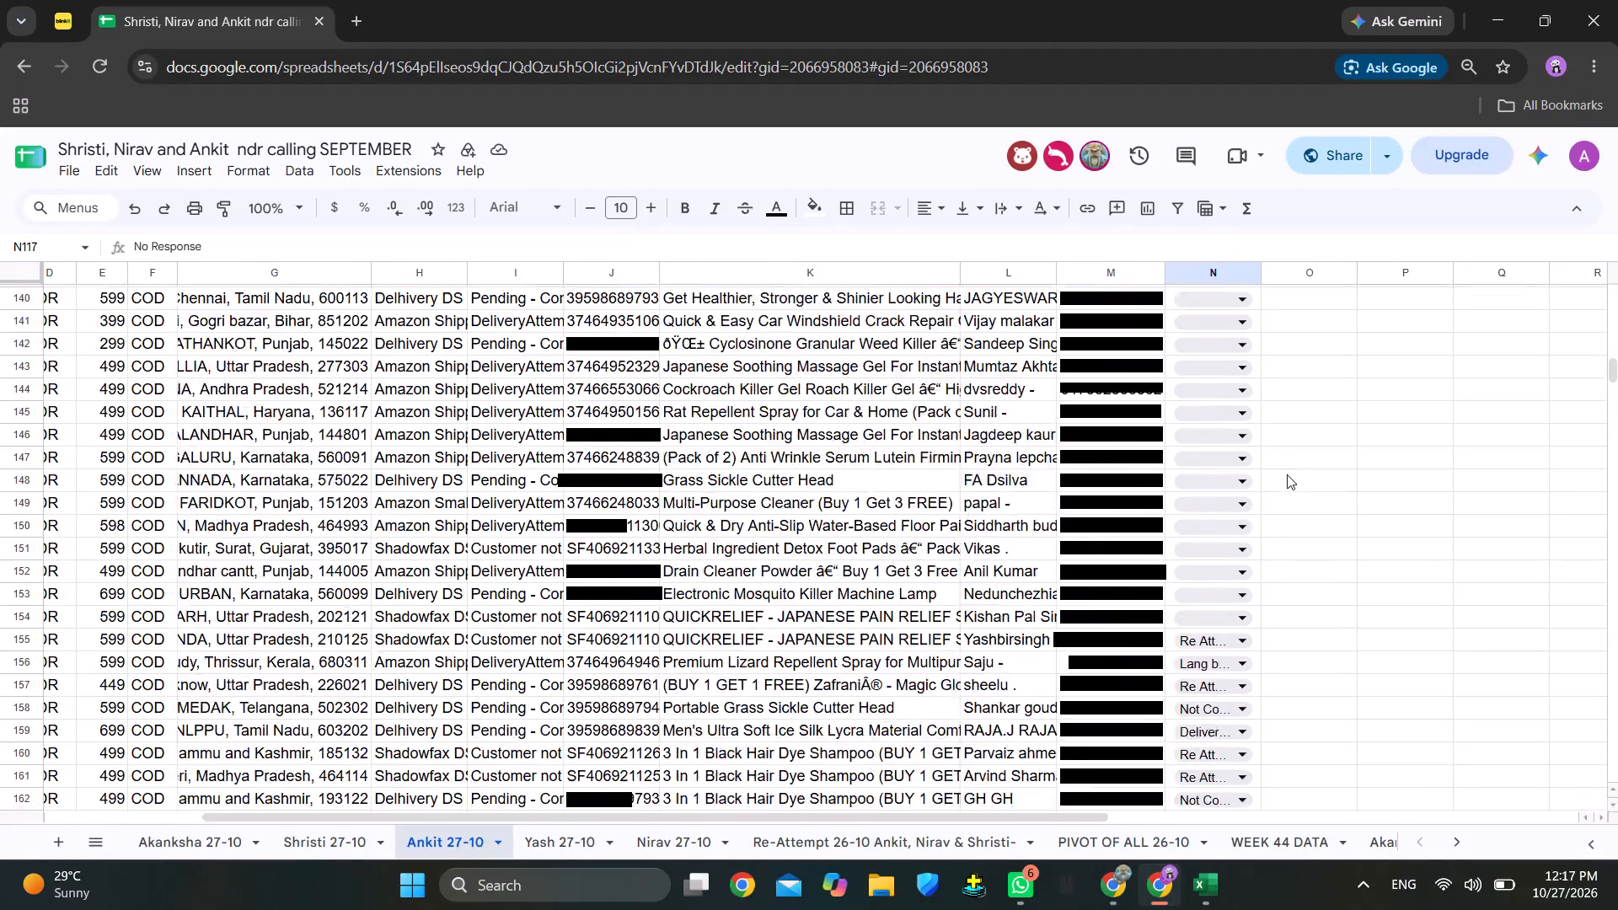
scroll(1287, 474, "up", 2)
scroll(1288, 474, "down", 1)
scroll(1288, 474, "up", 4)
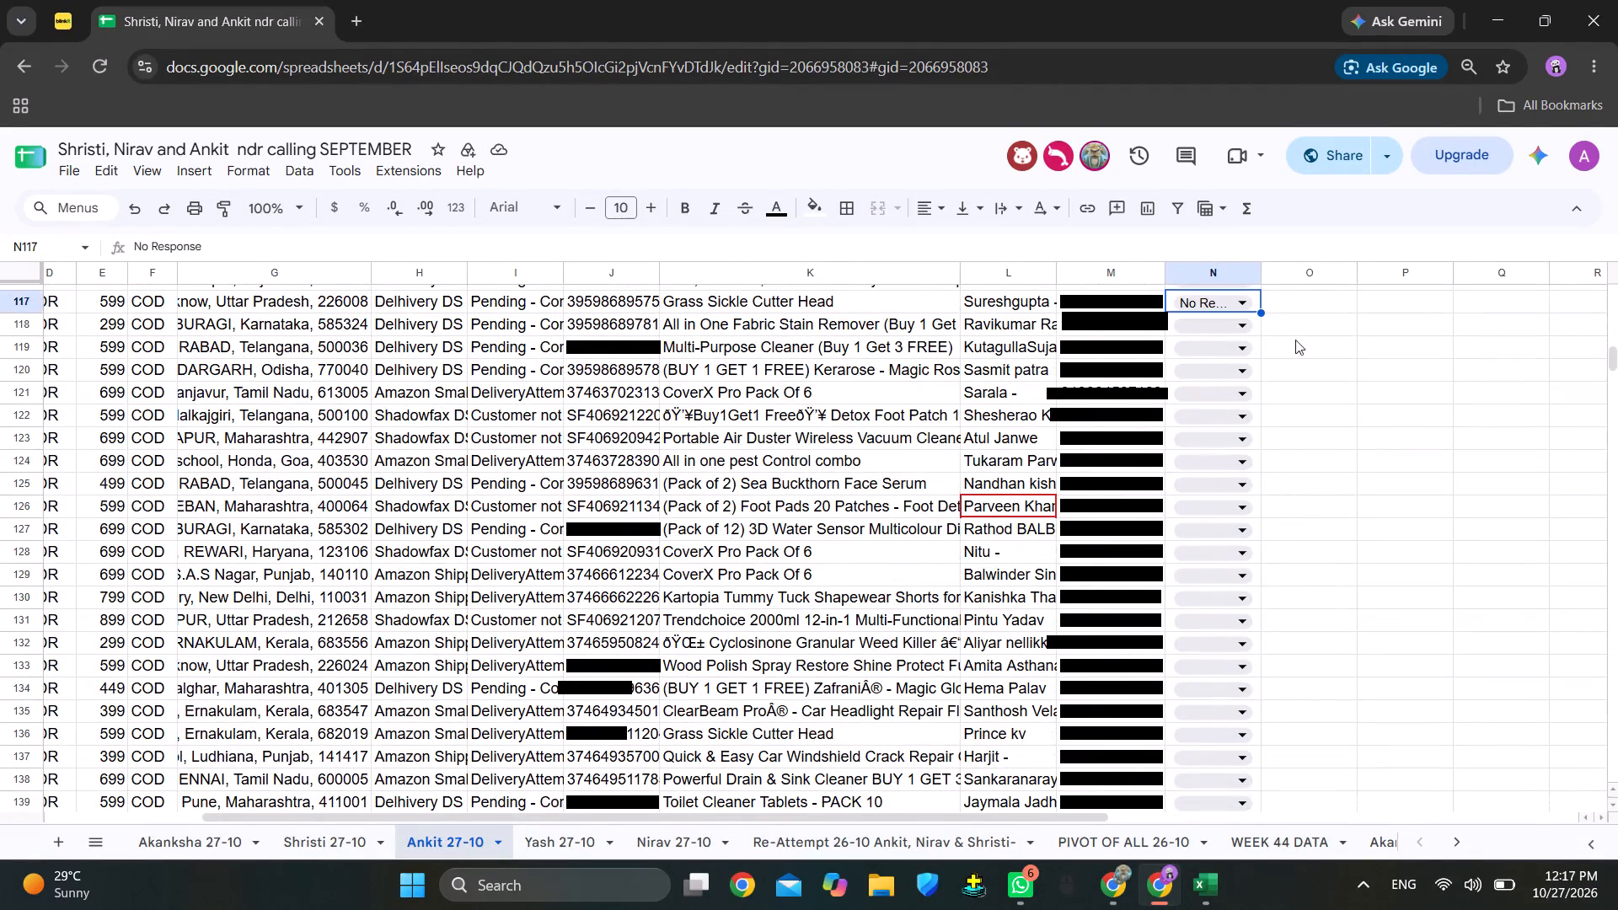
left_click(1235, 329)
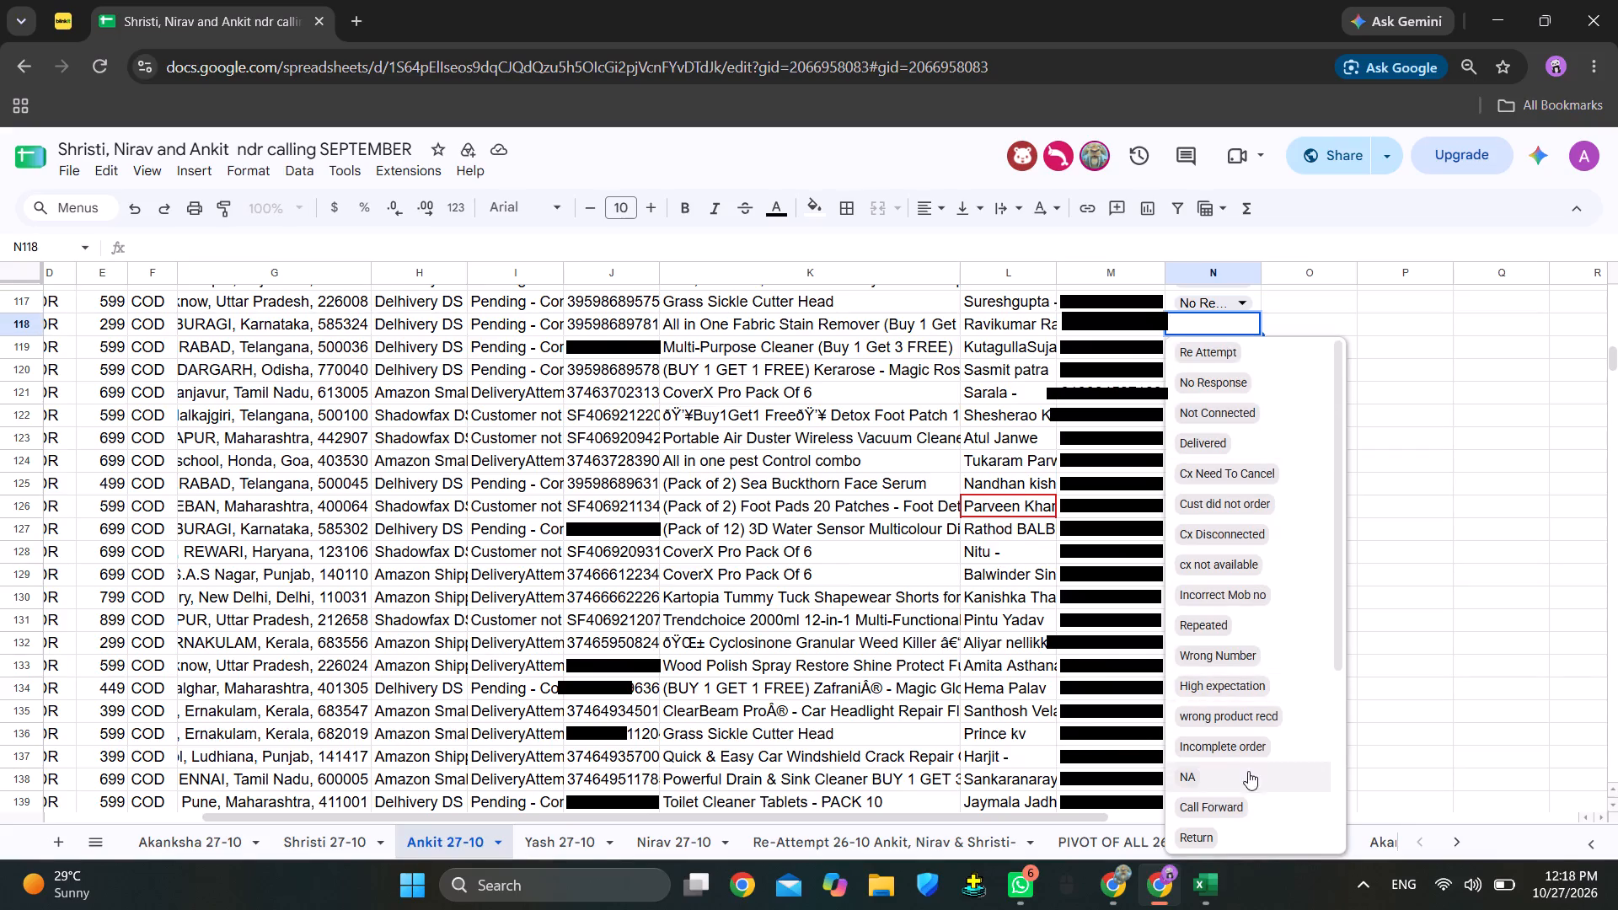
scroll(1260, 750, "down", 2)
left_click(1226, 690)
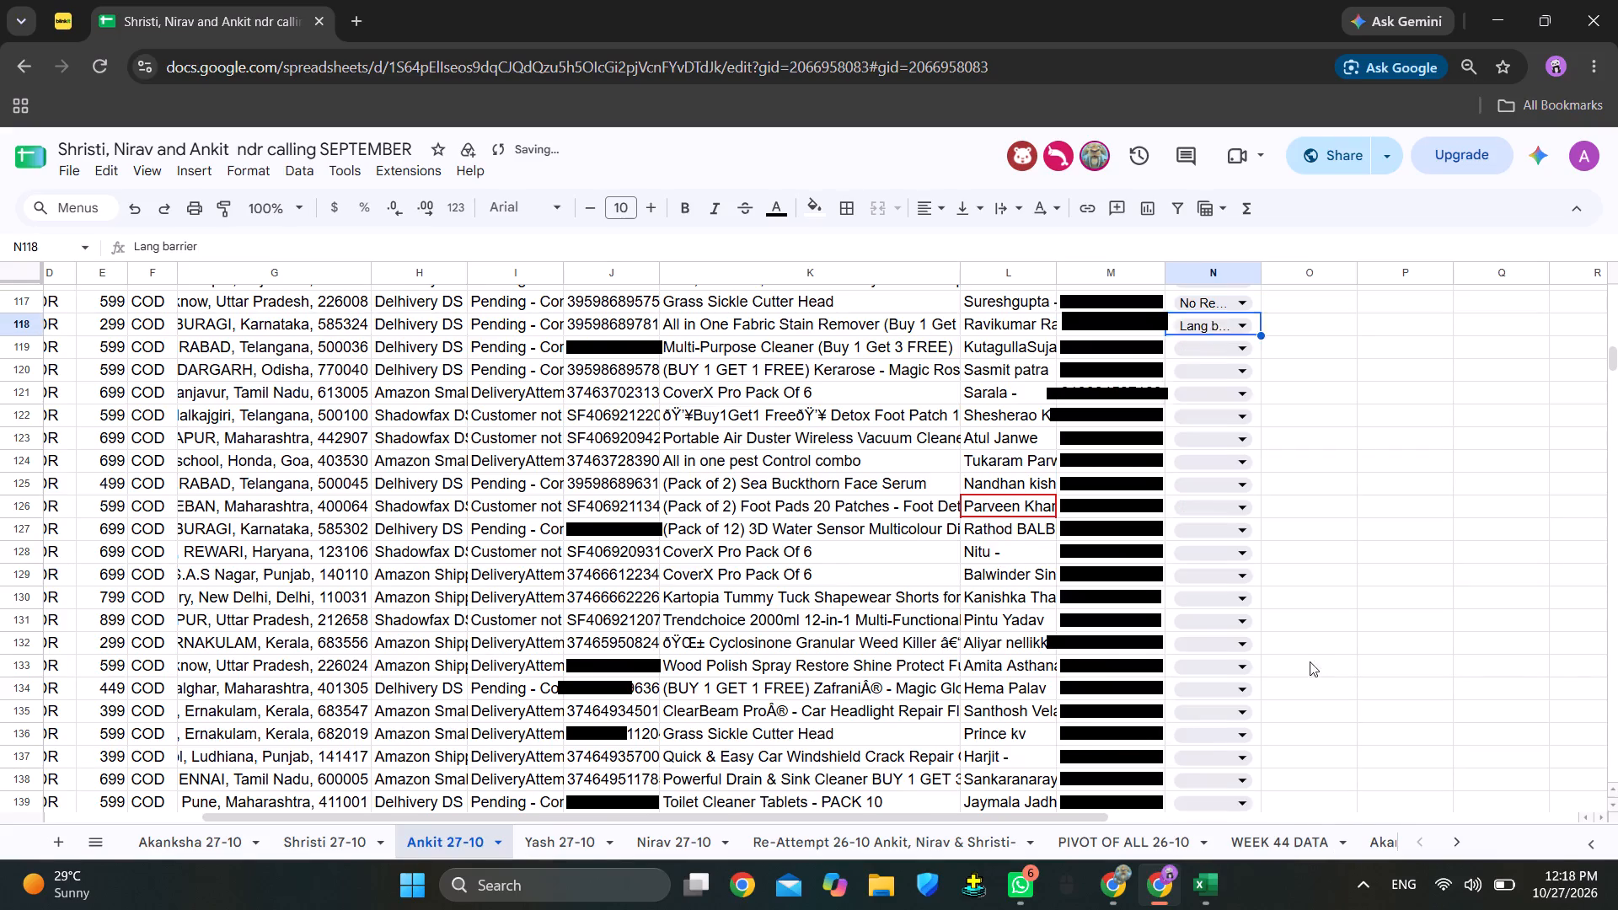
Set the call status of the QUICKRELIEF Japanese pain relief order in row 154 to Cx Disconnected.
scroll(1328, 658, "down", 5)
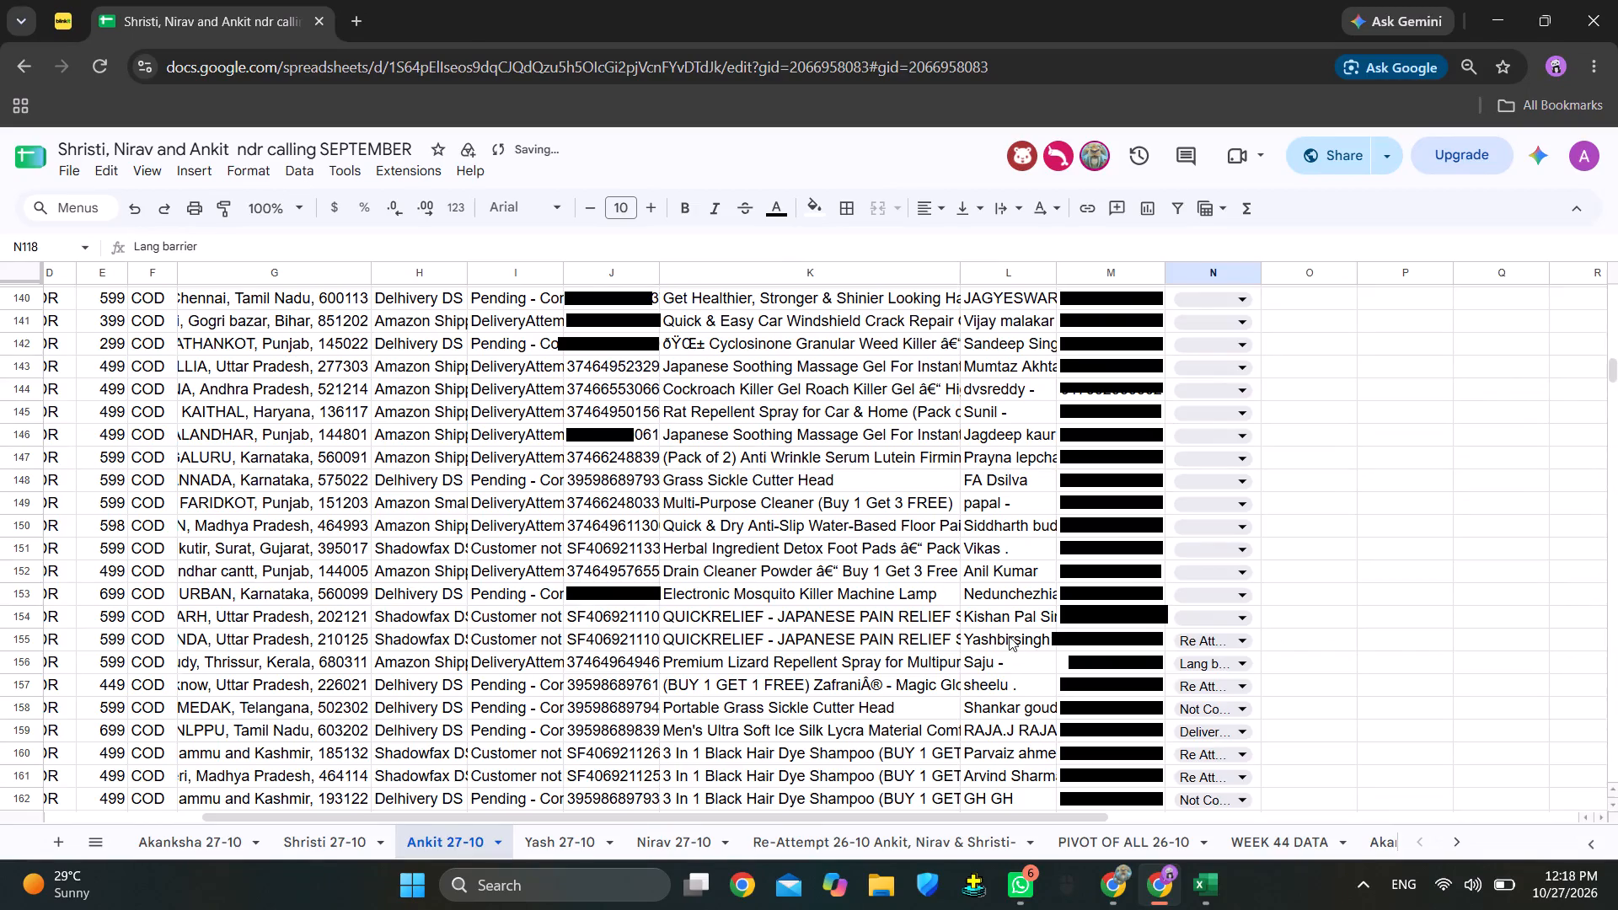
left_click(1208, 613)
left_click(1249, 825)
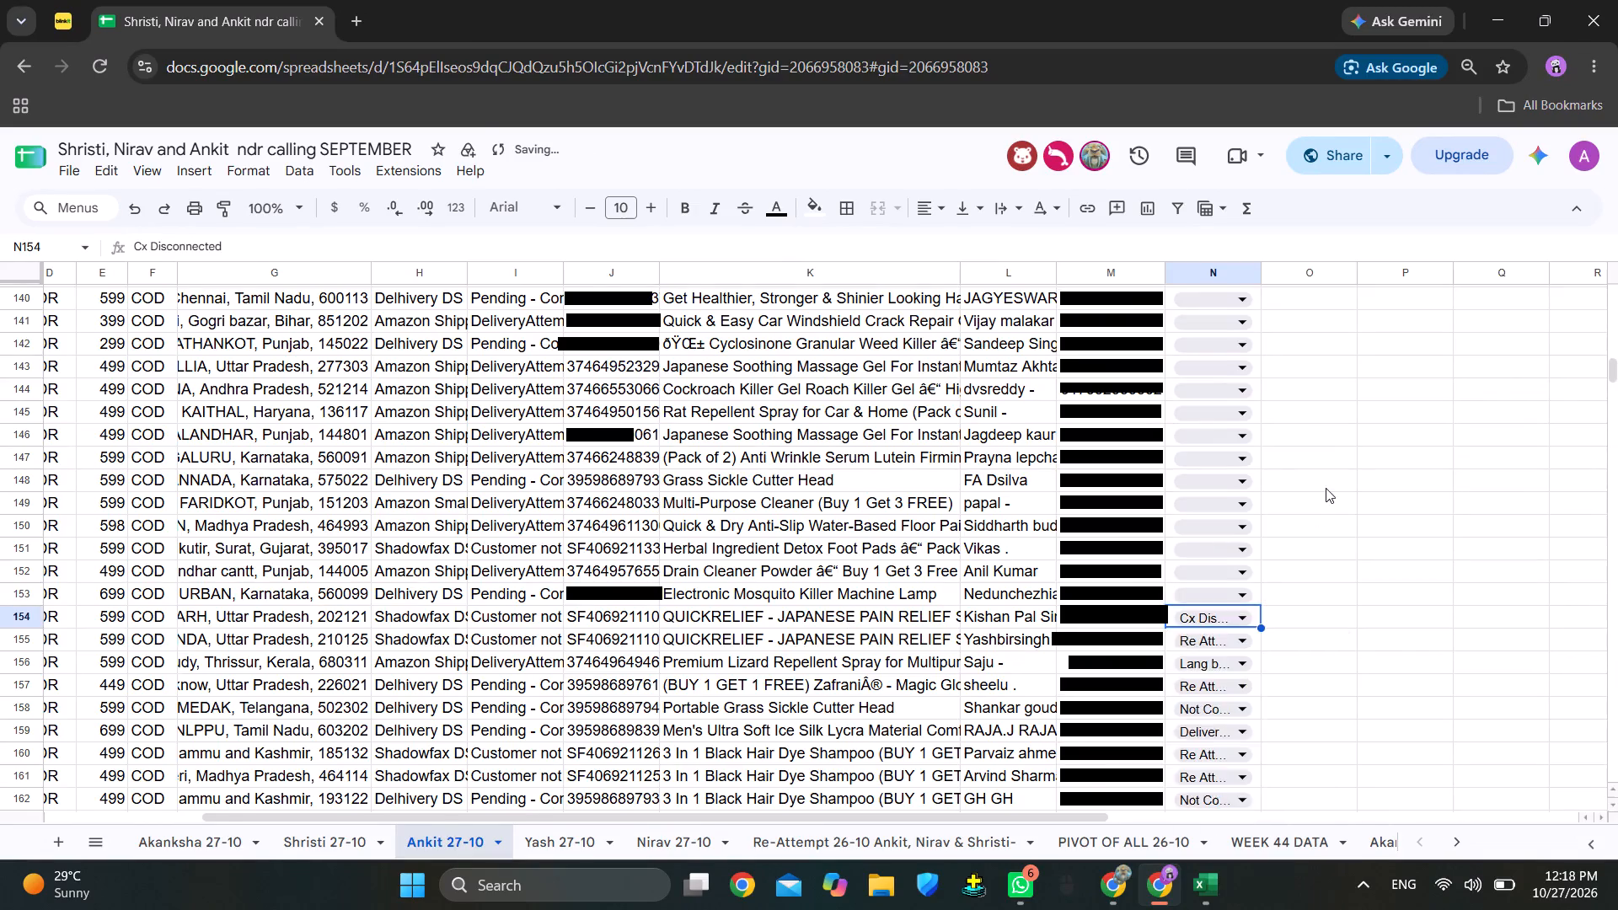
Set the call status of the Multi-Purpose Cleaner order in row 119 to Out of Coverage Area.
scroll(1326, 487, "up", 5)
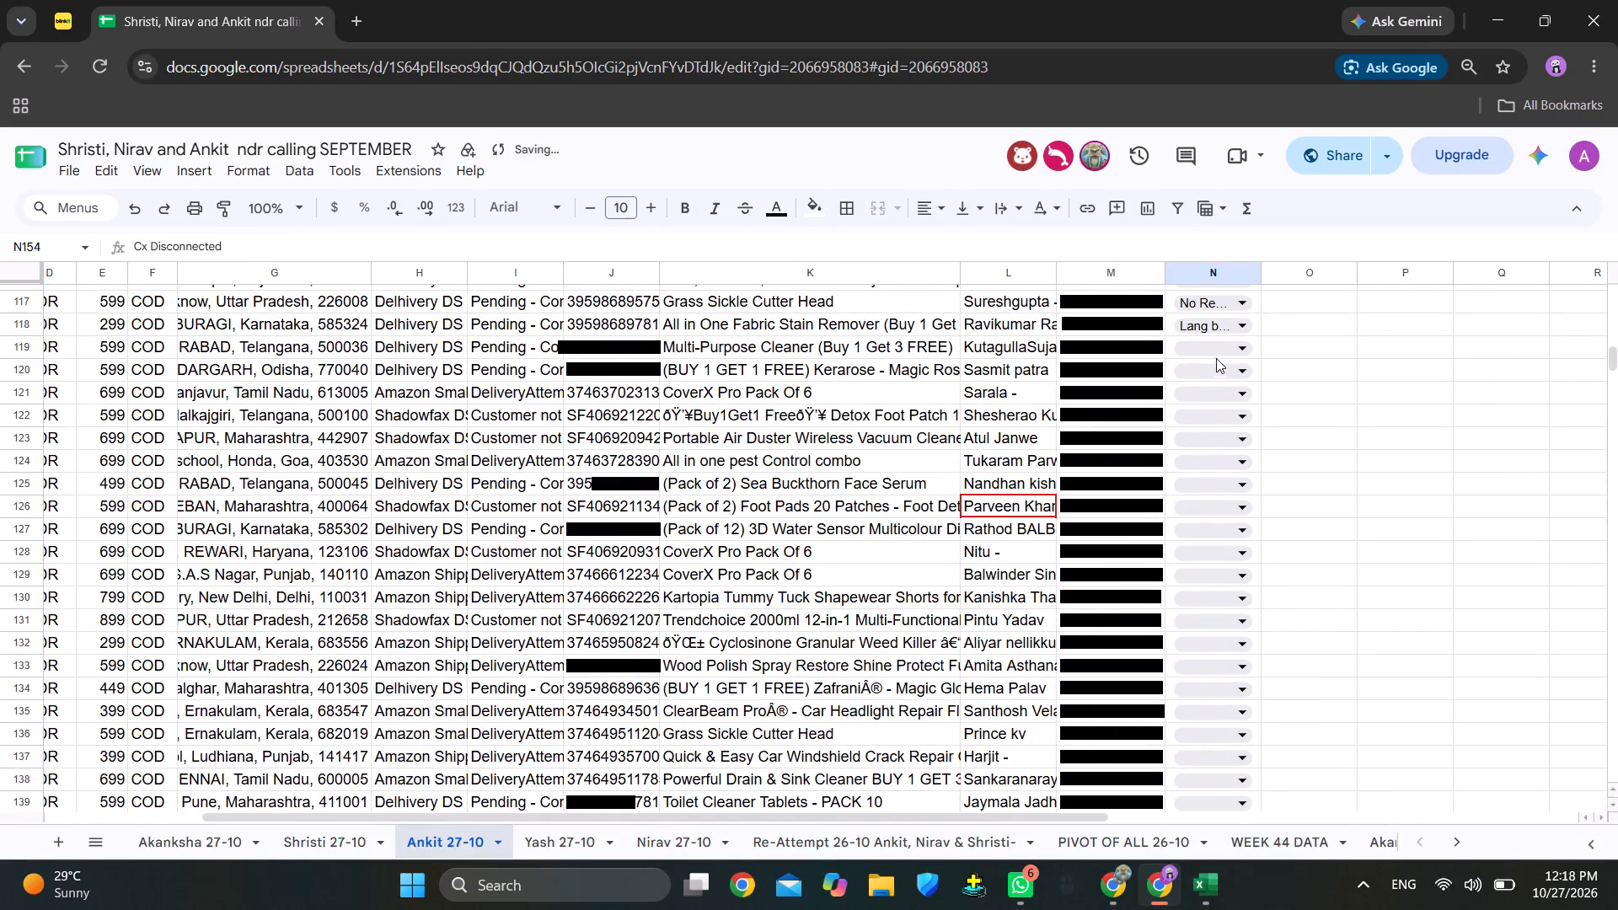
scroll(1321, 372, "up", 1)
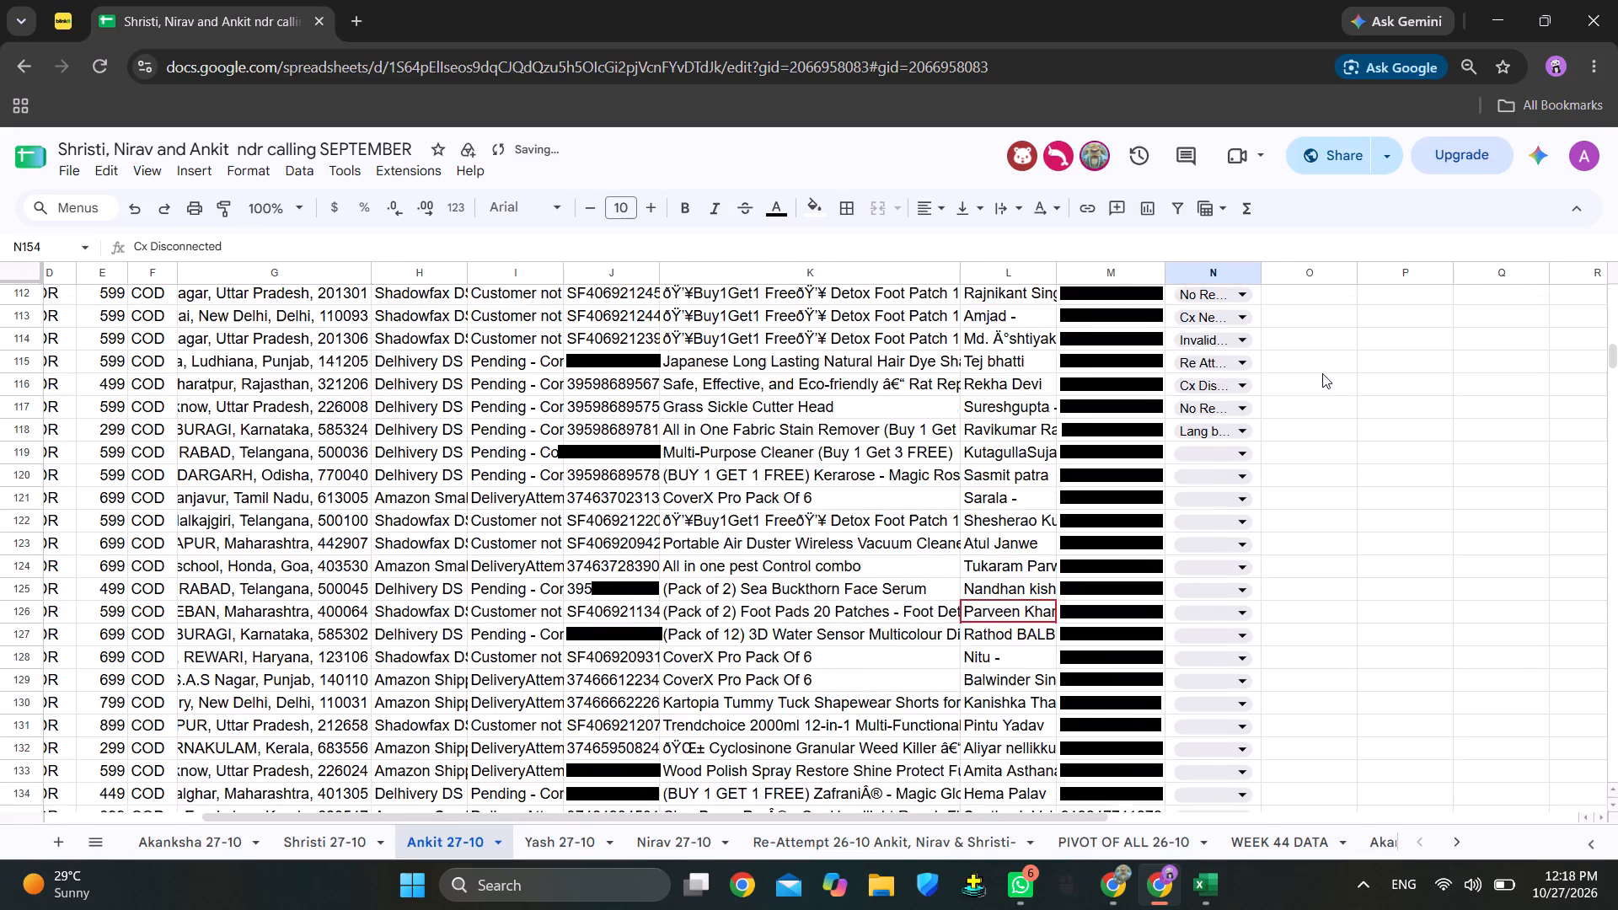
scroll(1322, 373, "up", 1)
scroll(1305, 470, "down", 1)
left_click(1231, 456)
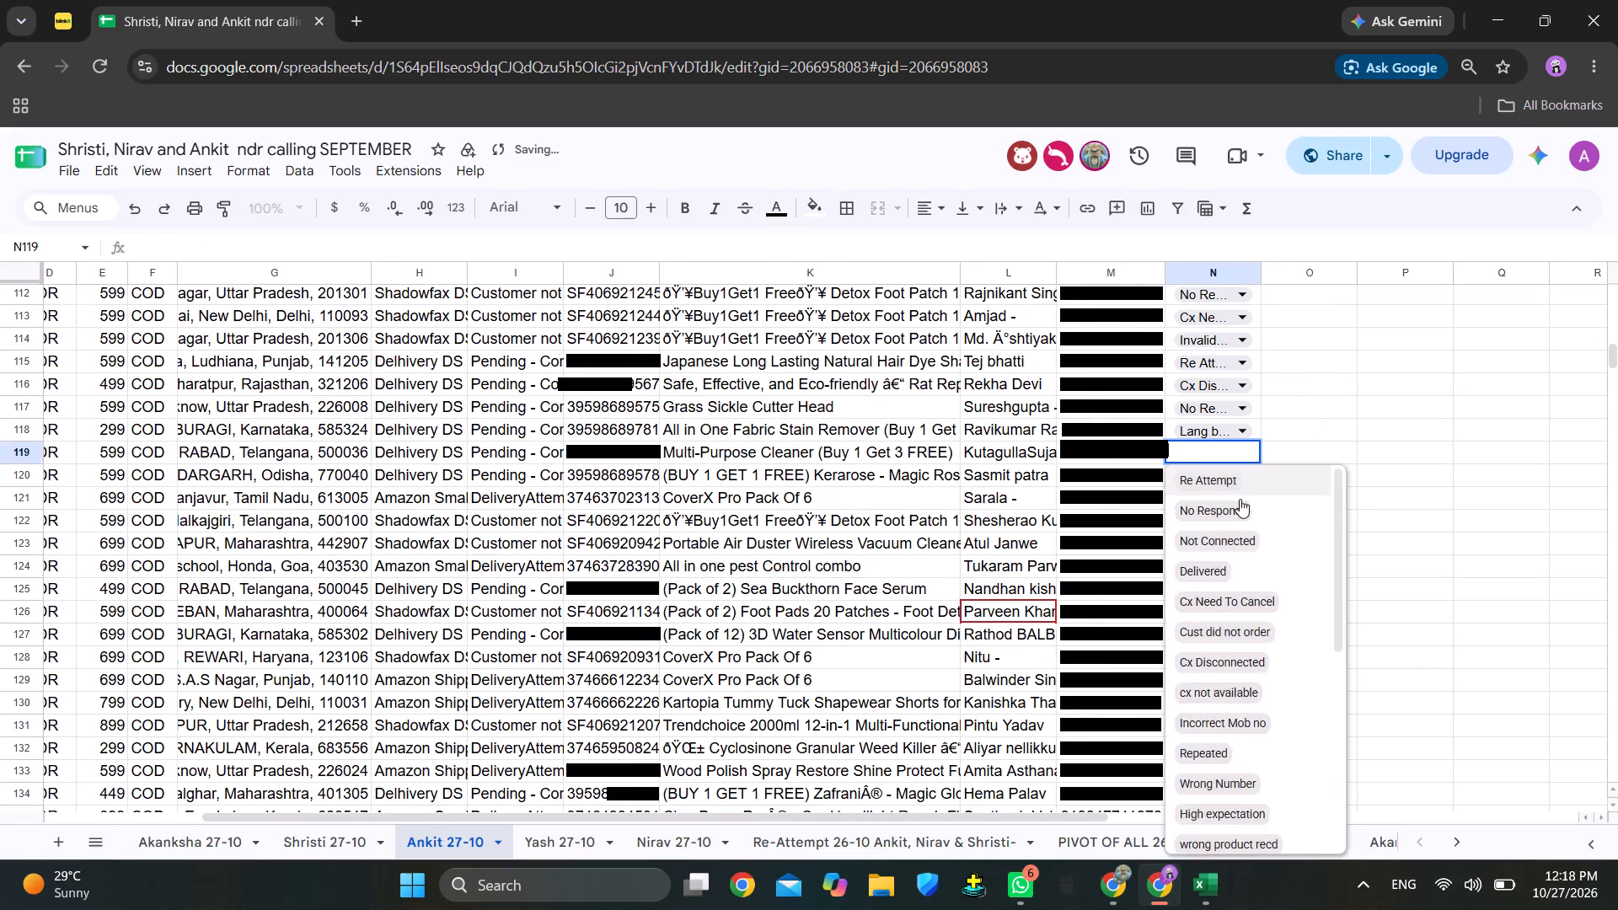
scroll(1244, 544, "down", 7)
left_click(1254, 810)
Set the call status of the Electronic Mosquito Killer Machine Lamp order in row 153 to Busy.
scroll(1304, 671, "up", 1)
scroll(1304, 663, "down", 4)
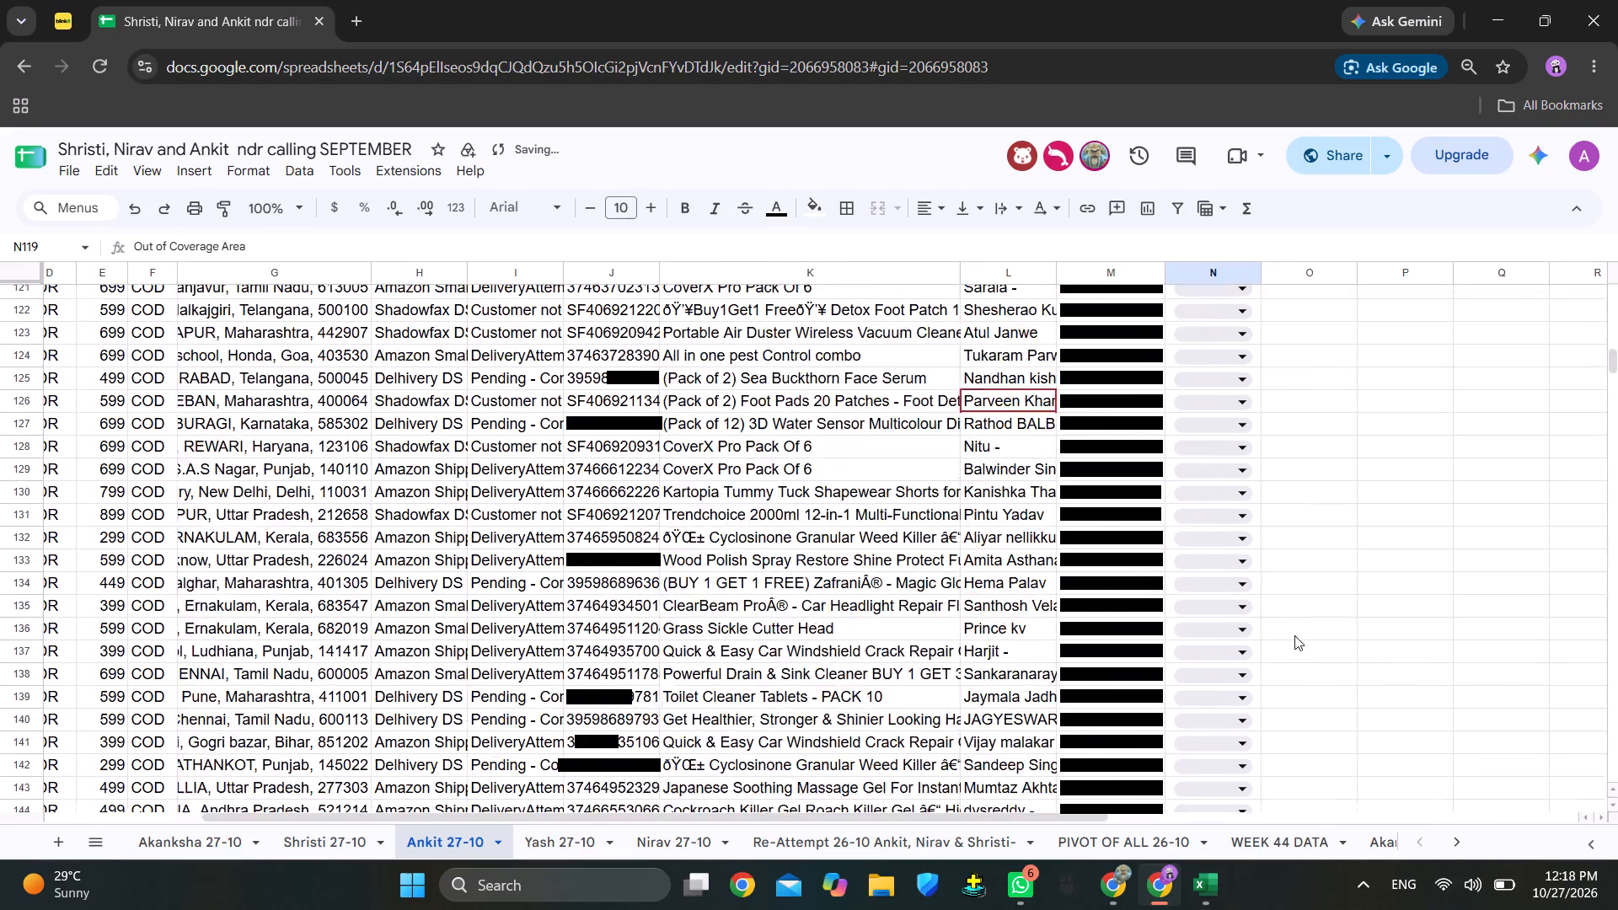
scroll(1294, 635, "down", 5)
scroll(1088, 431, "up", 1)
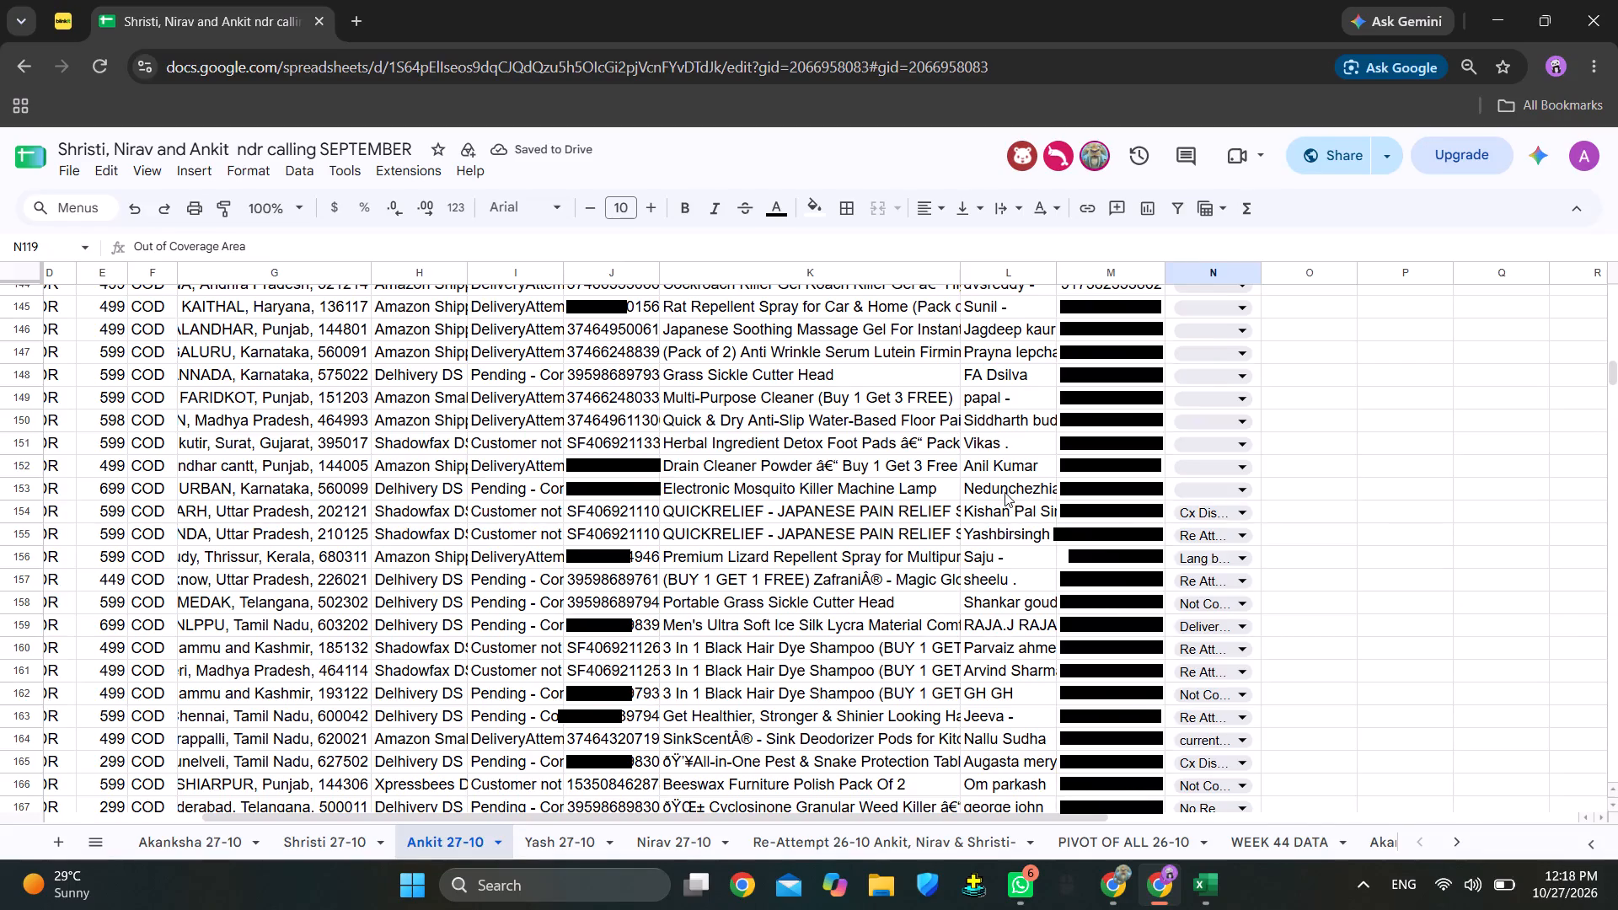
left_click(1222, 491)
scroll(1232, 546, "down", 4)
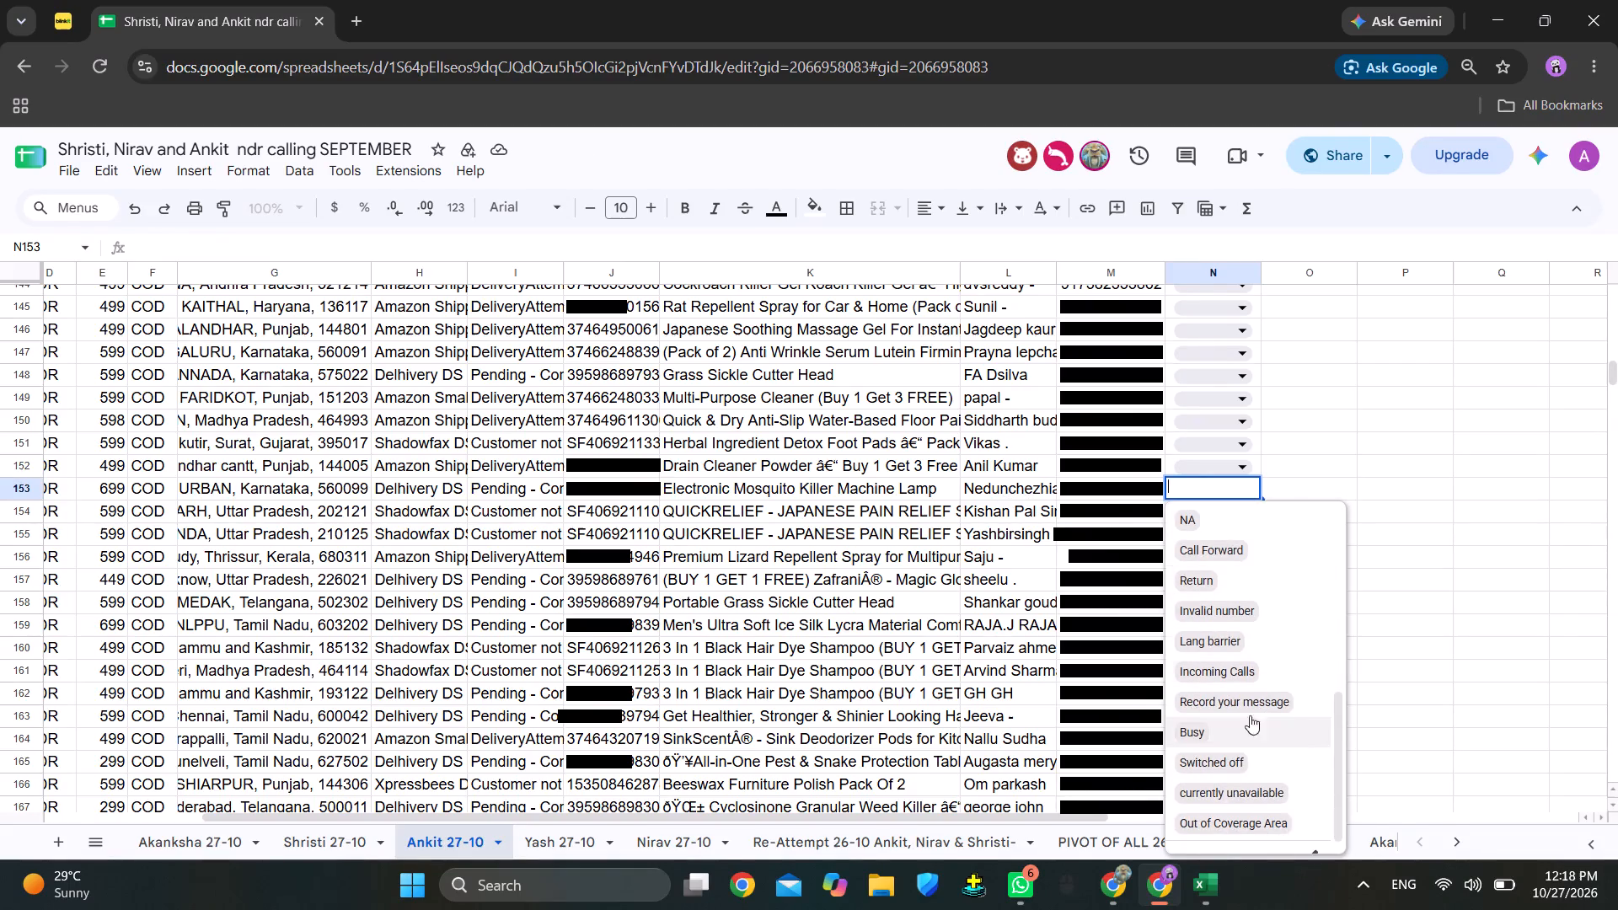
left_click(1181, 734)
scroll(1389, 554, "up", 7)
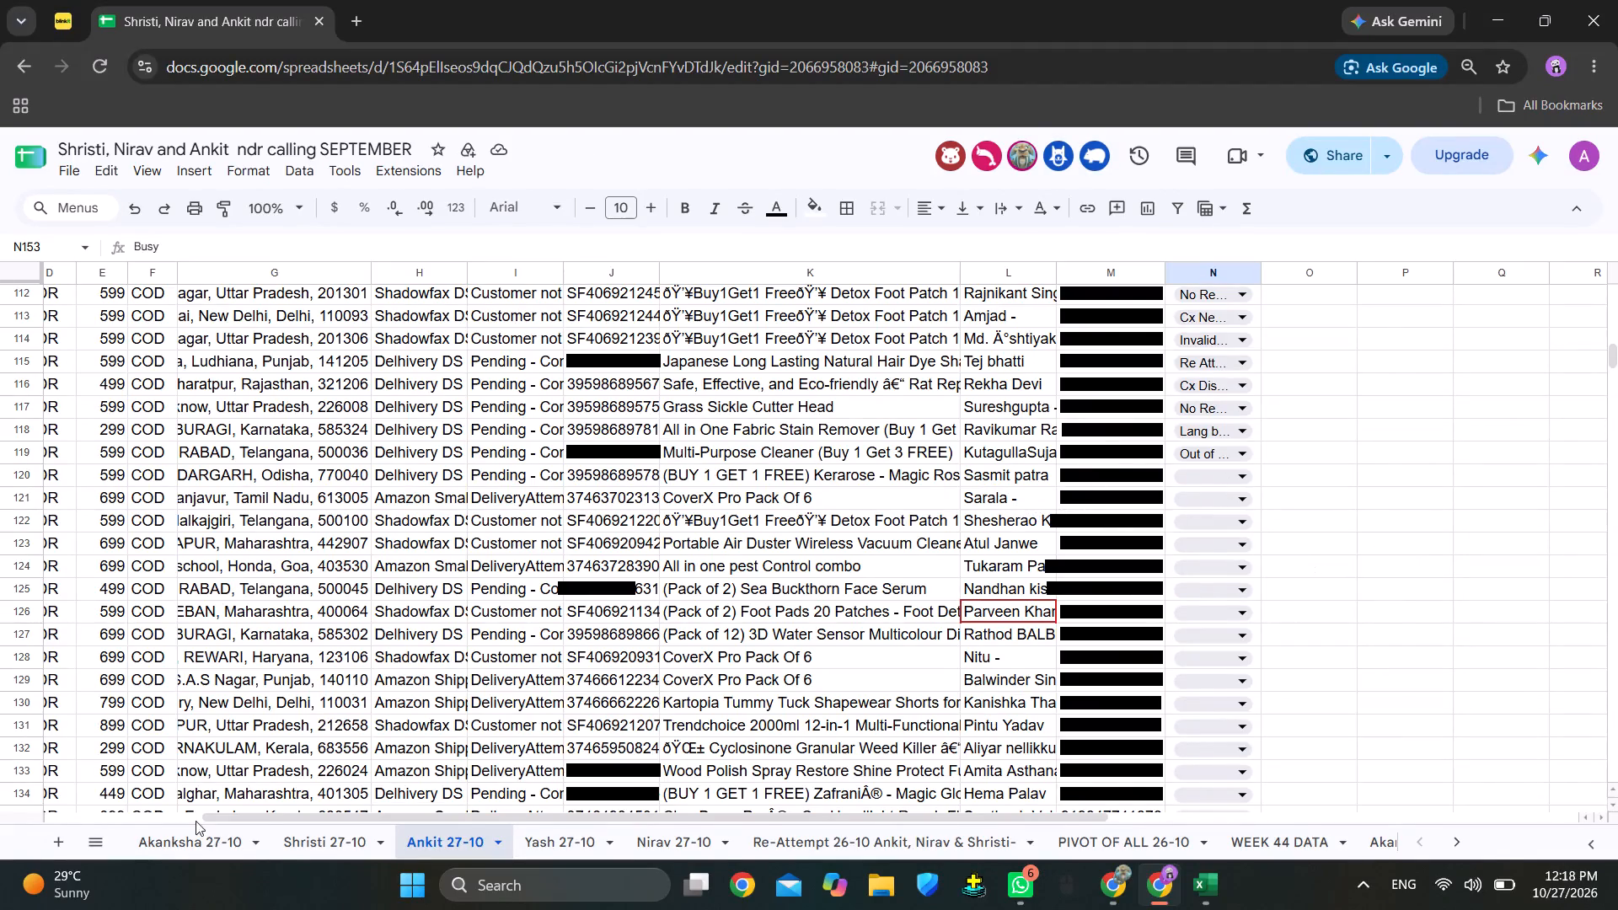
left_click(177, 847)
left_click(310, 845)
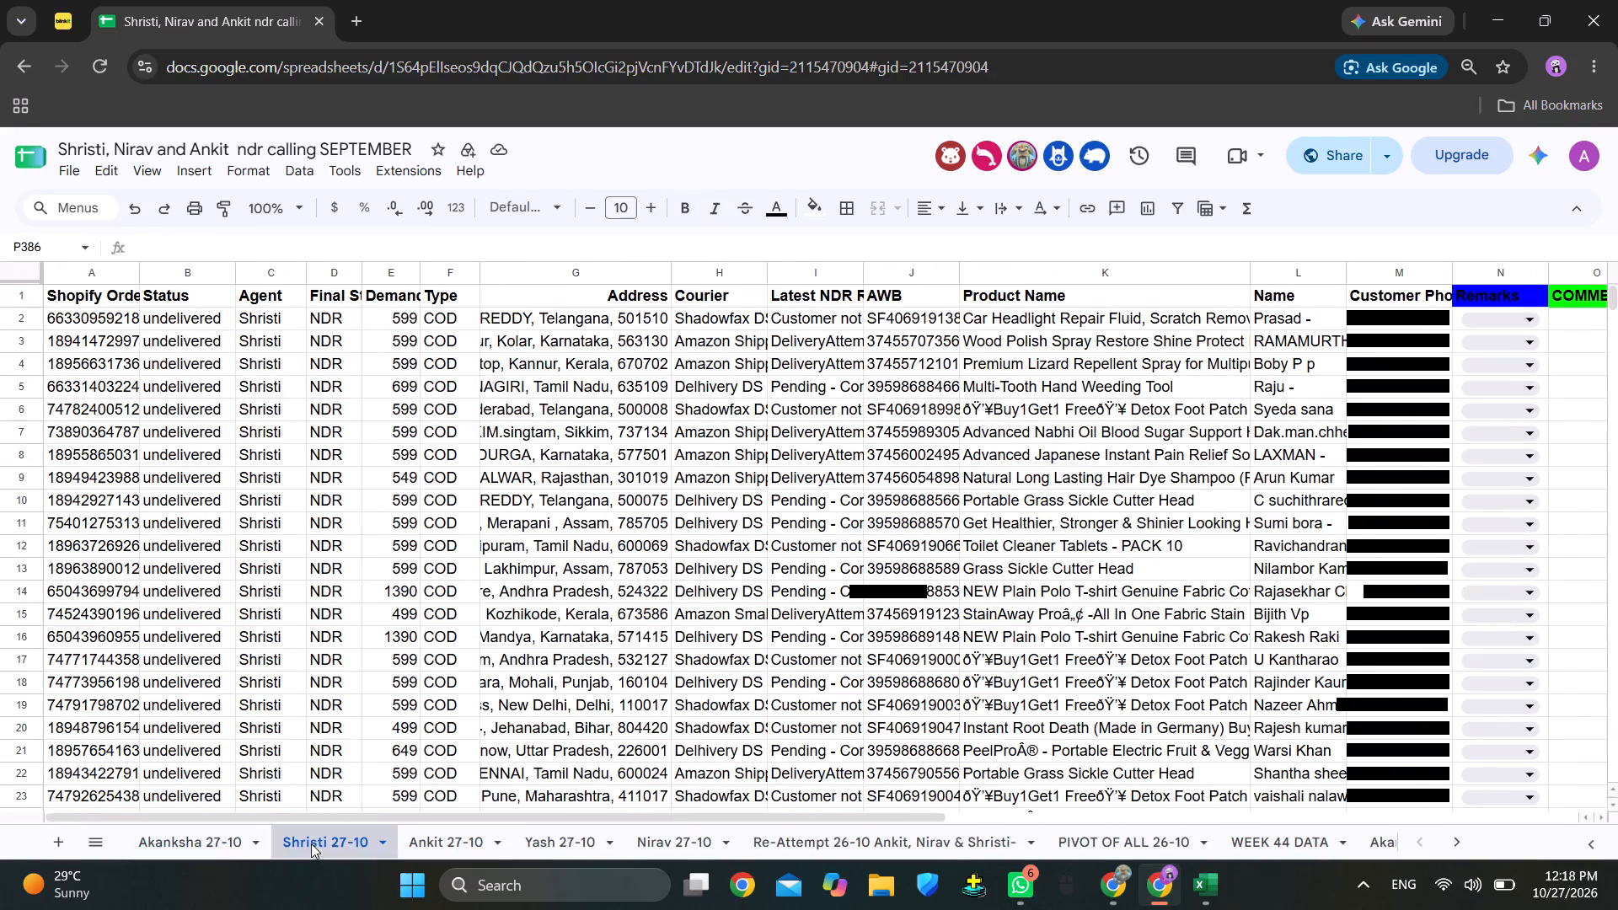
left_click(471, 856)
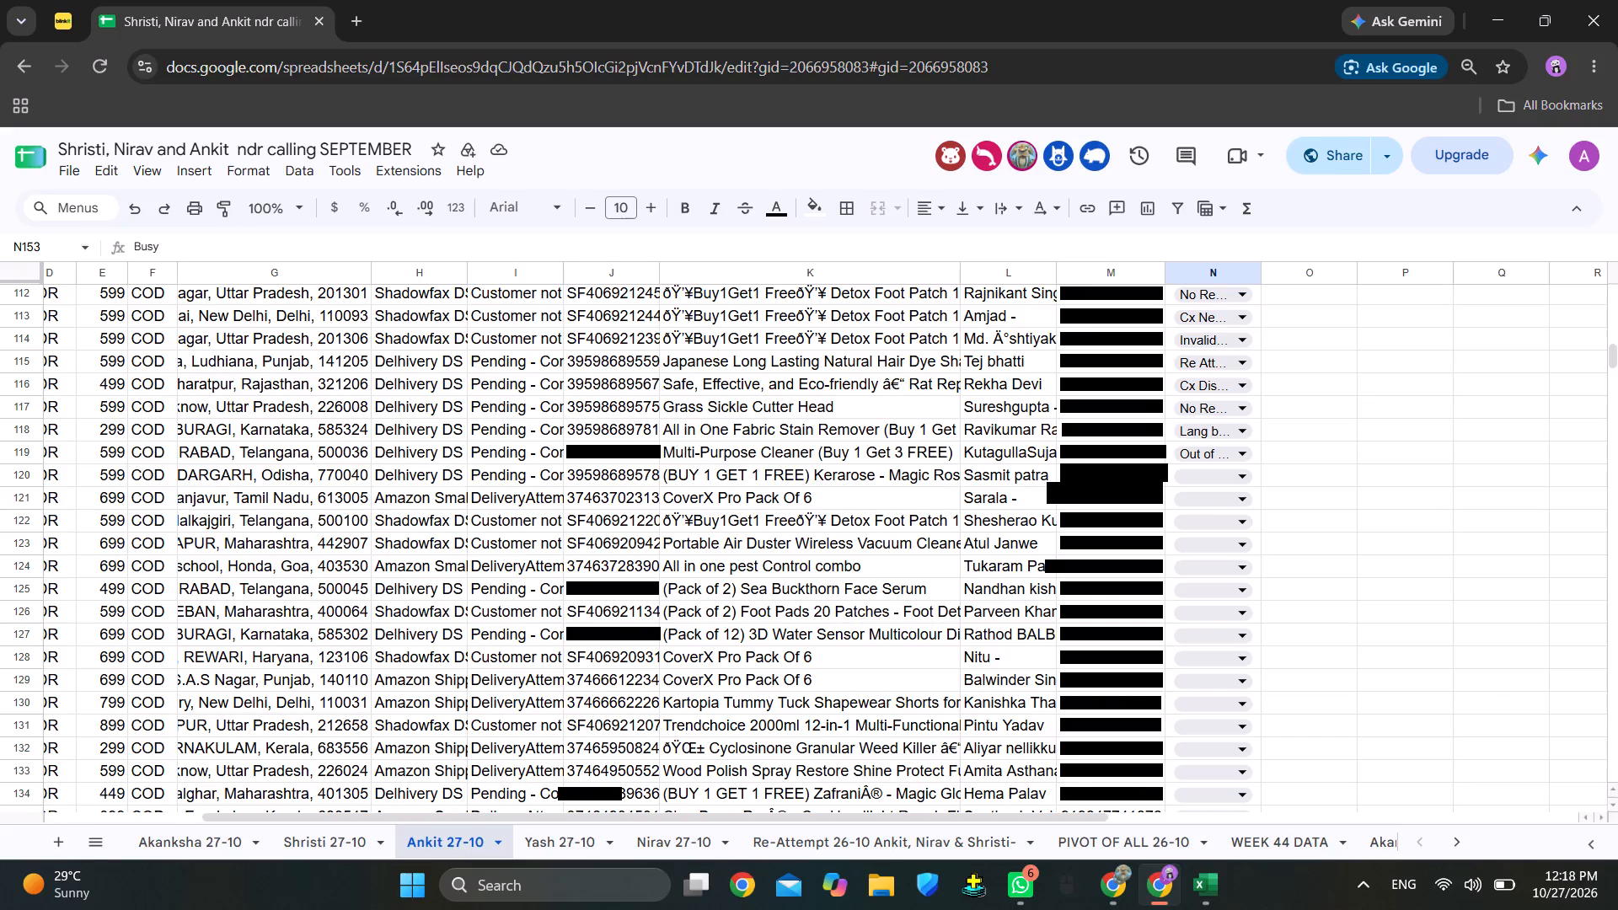
Set the call status of the Kerarose order in row 120 to Incoming Calls.
left_click(1212, 480)
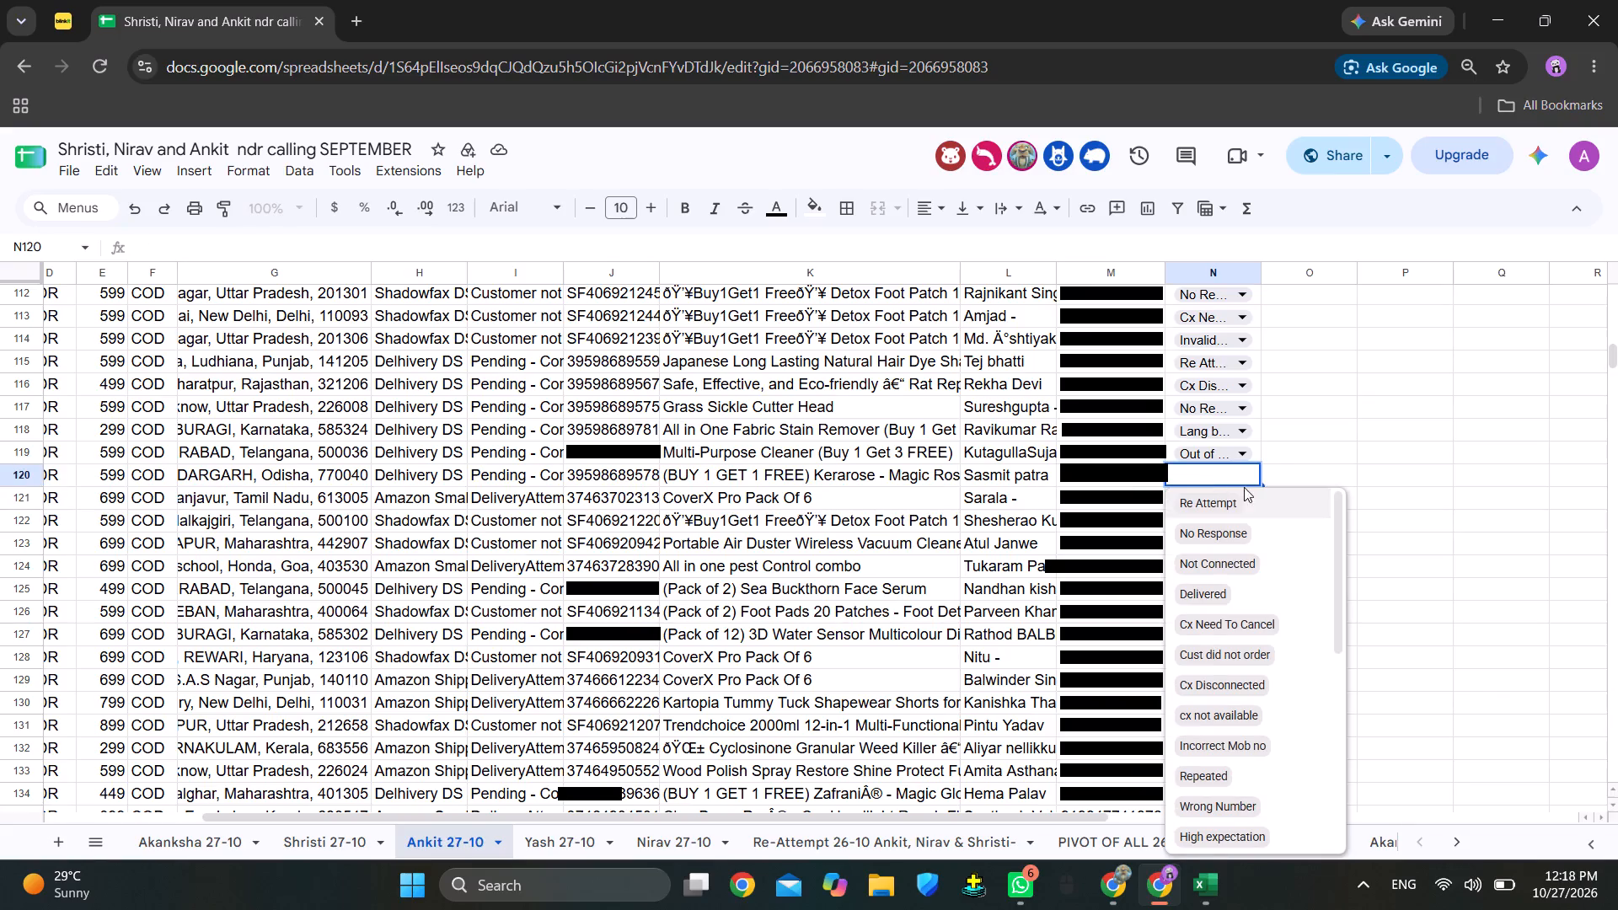
scroll(1232, 622, "down", 1)
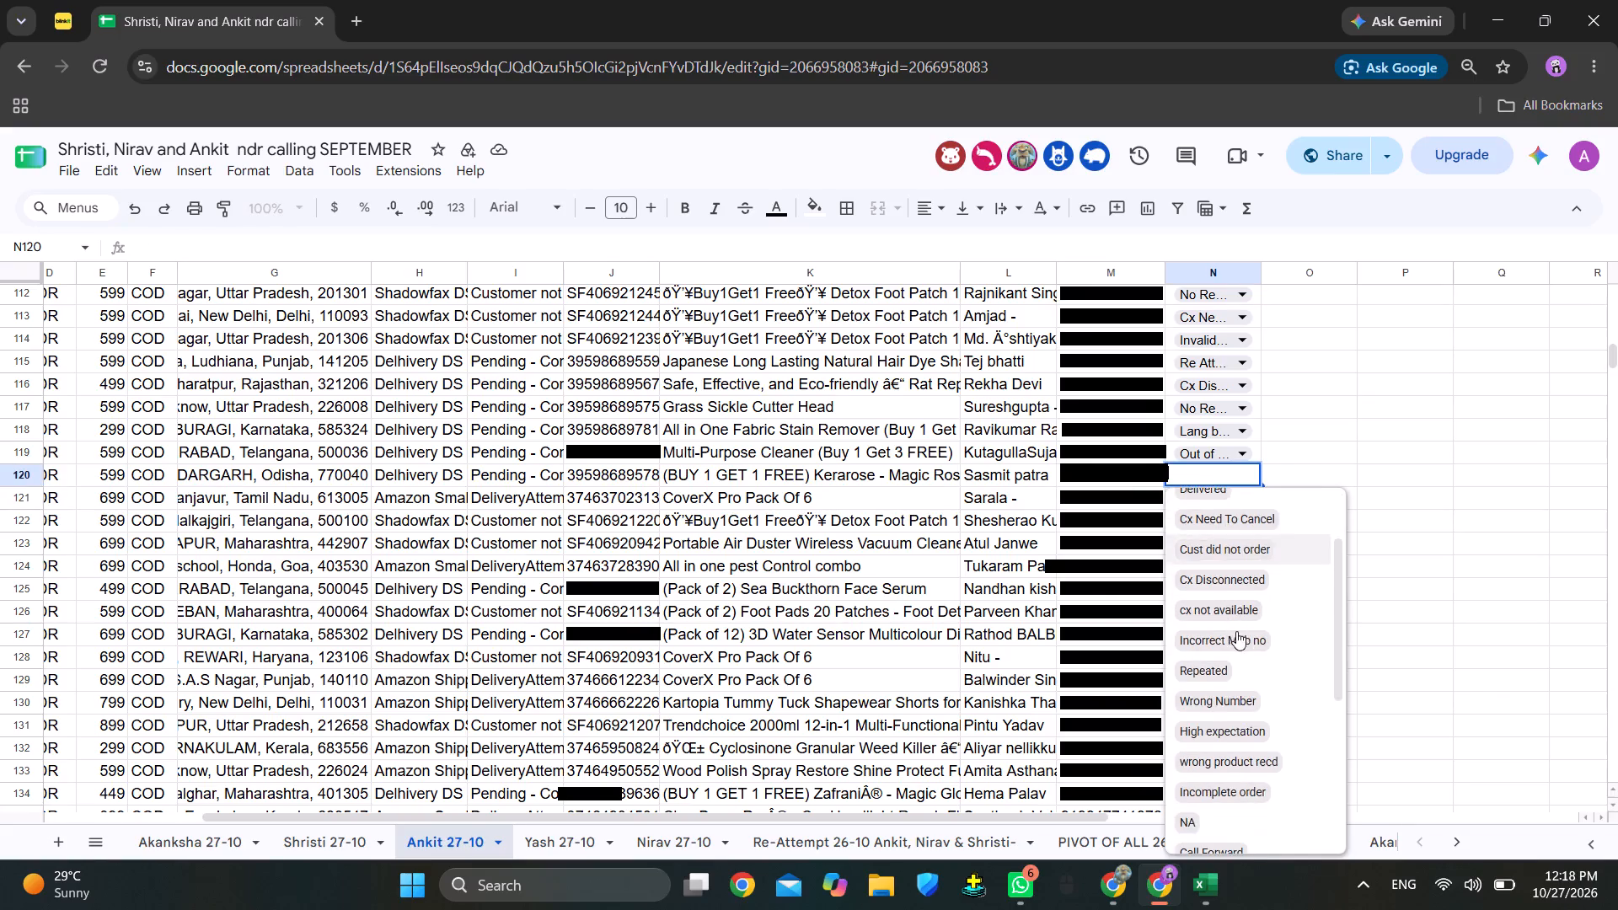
scroll(1236, 632, "down", 1)
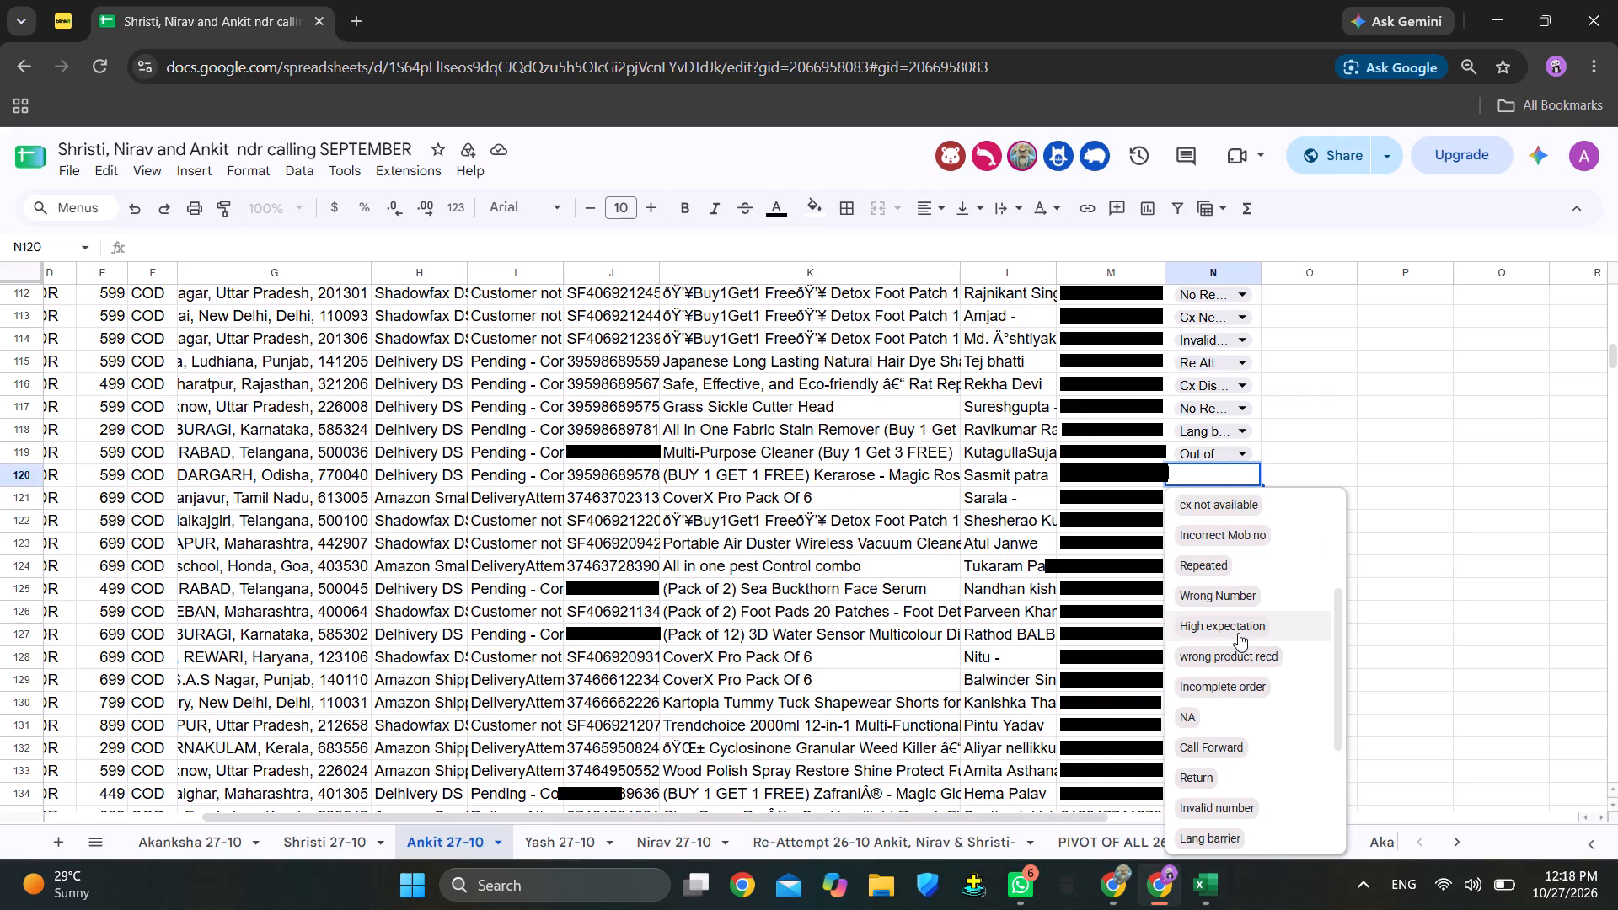
scroll(1239, 634, "down", 2)
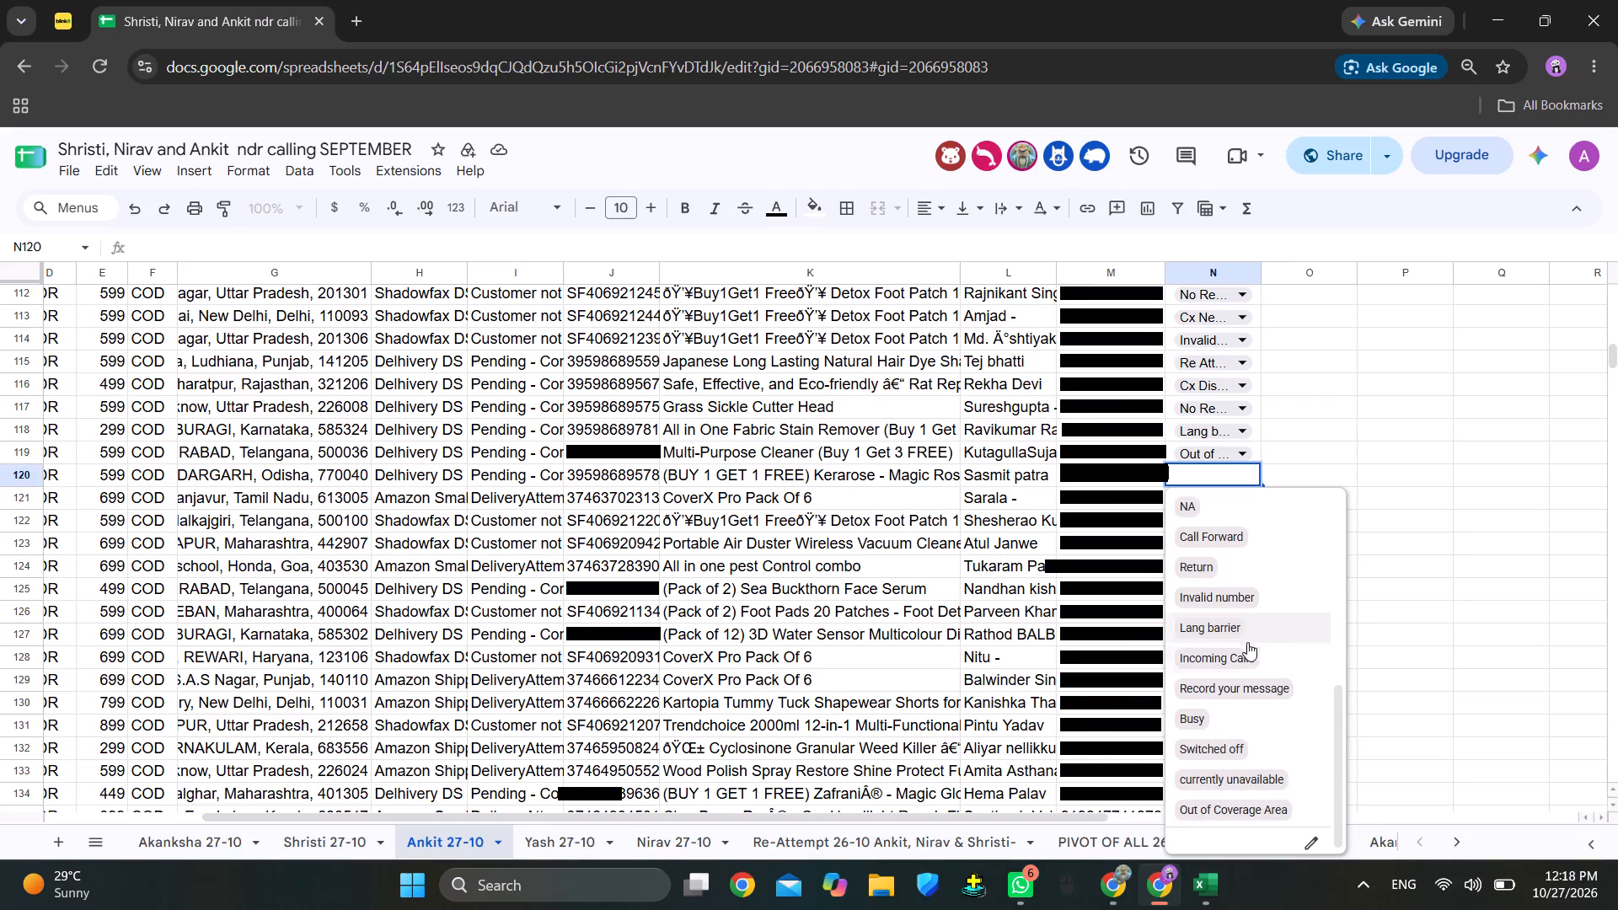
left_click(1240, 661)
Set the call status of the Drain Cleaner Powder order in row 152 to No Response.
scroll(1362, 586, "down", 6)
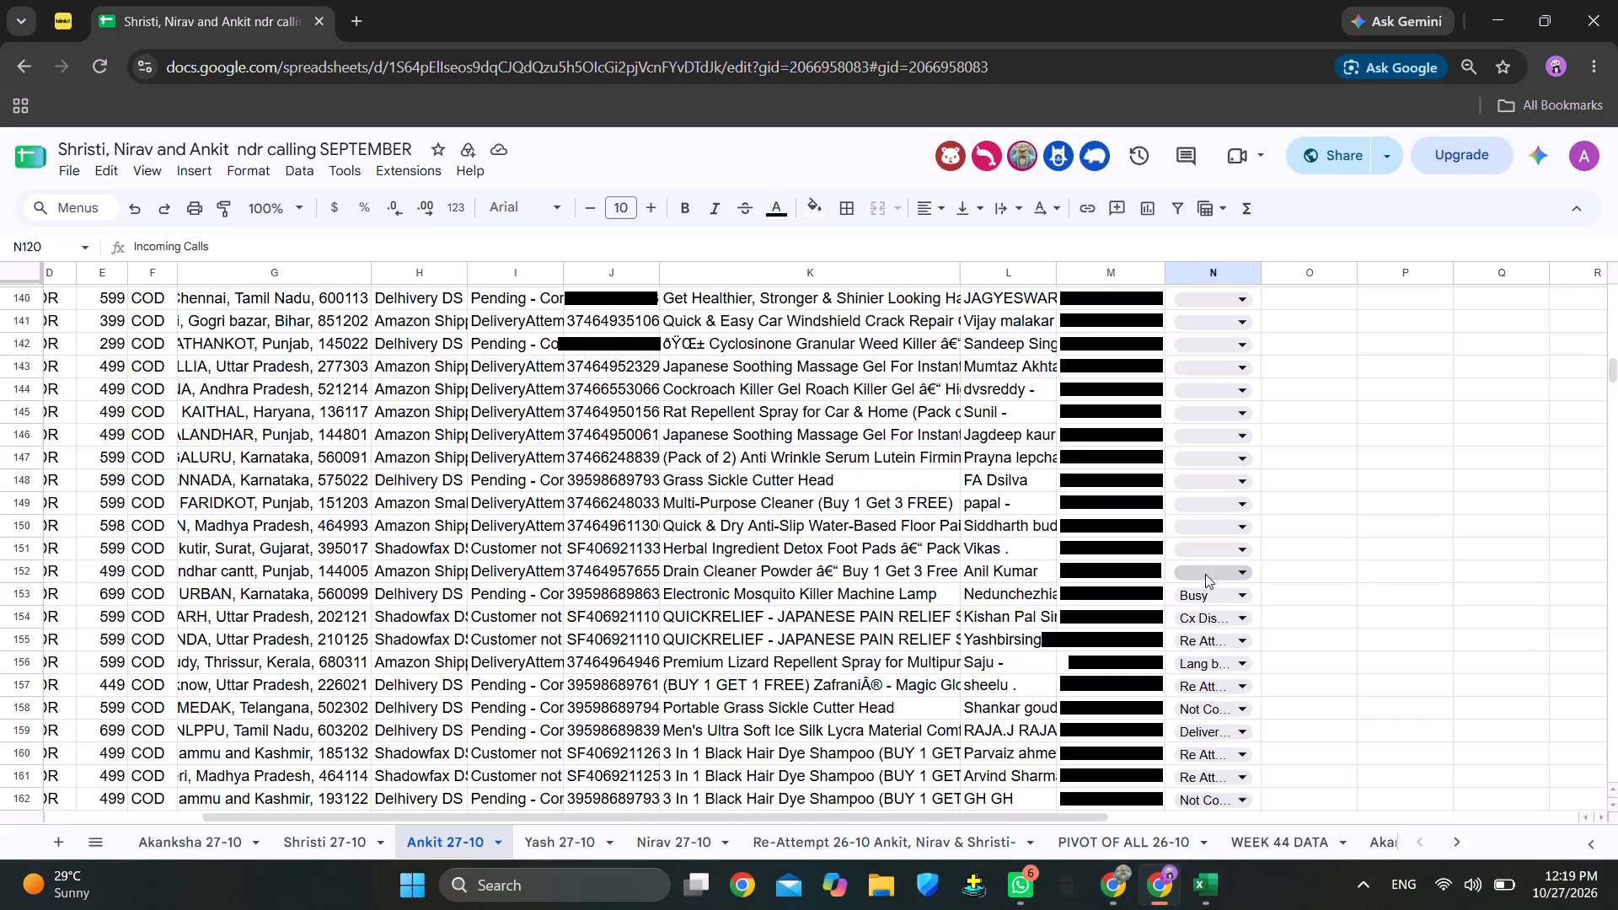
left_click(1205, 574)
scroll(1256, 715, "up", 1)
scroll(1259, 717, "down", 5)
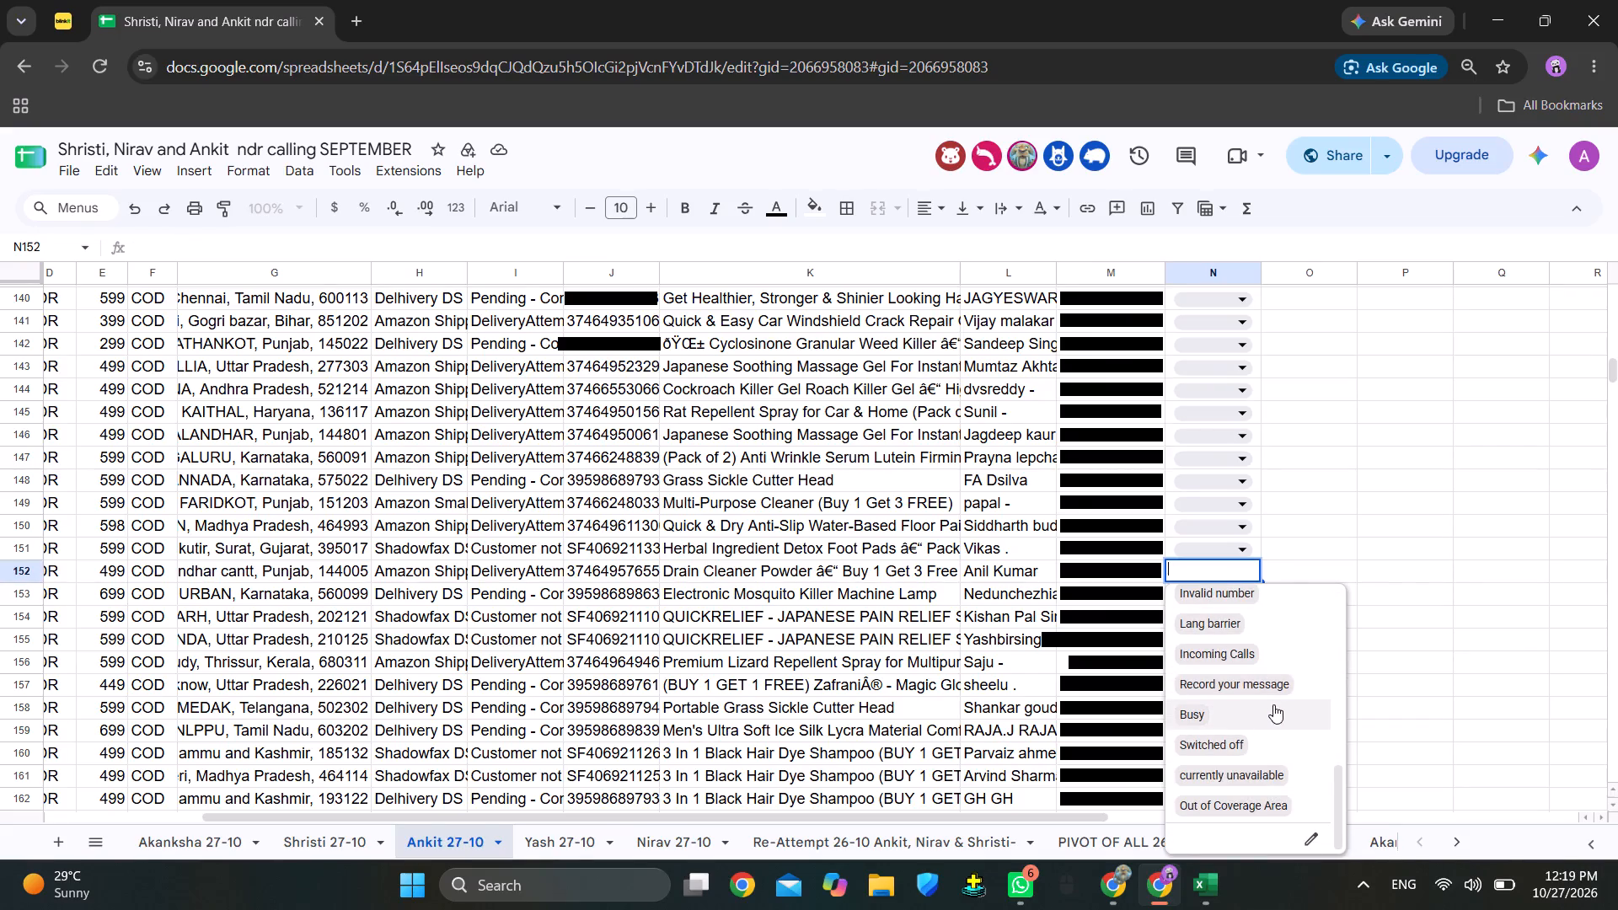
scroll(1269, 704, "down", 1)
scroll(1251, 671, "up", 2)
scroll(1251, 671, "down", 1)
scroll(1251, 671, "up", 4)
scroll(1251, 665, "down", 1)
scroll(1252, 664, "up", 9)
left_click(1232, 629)
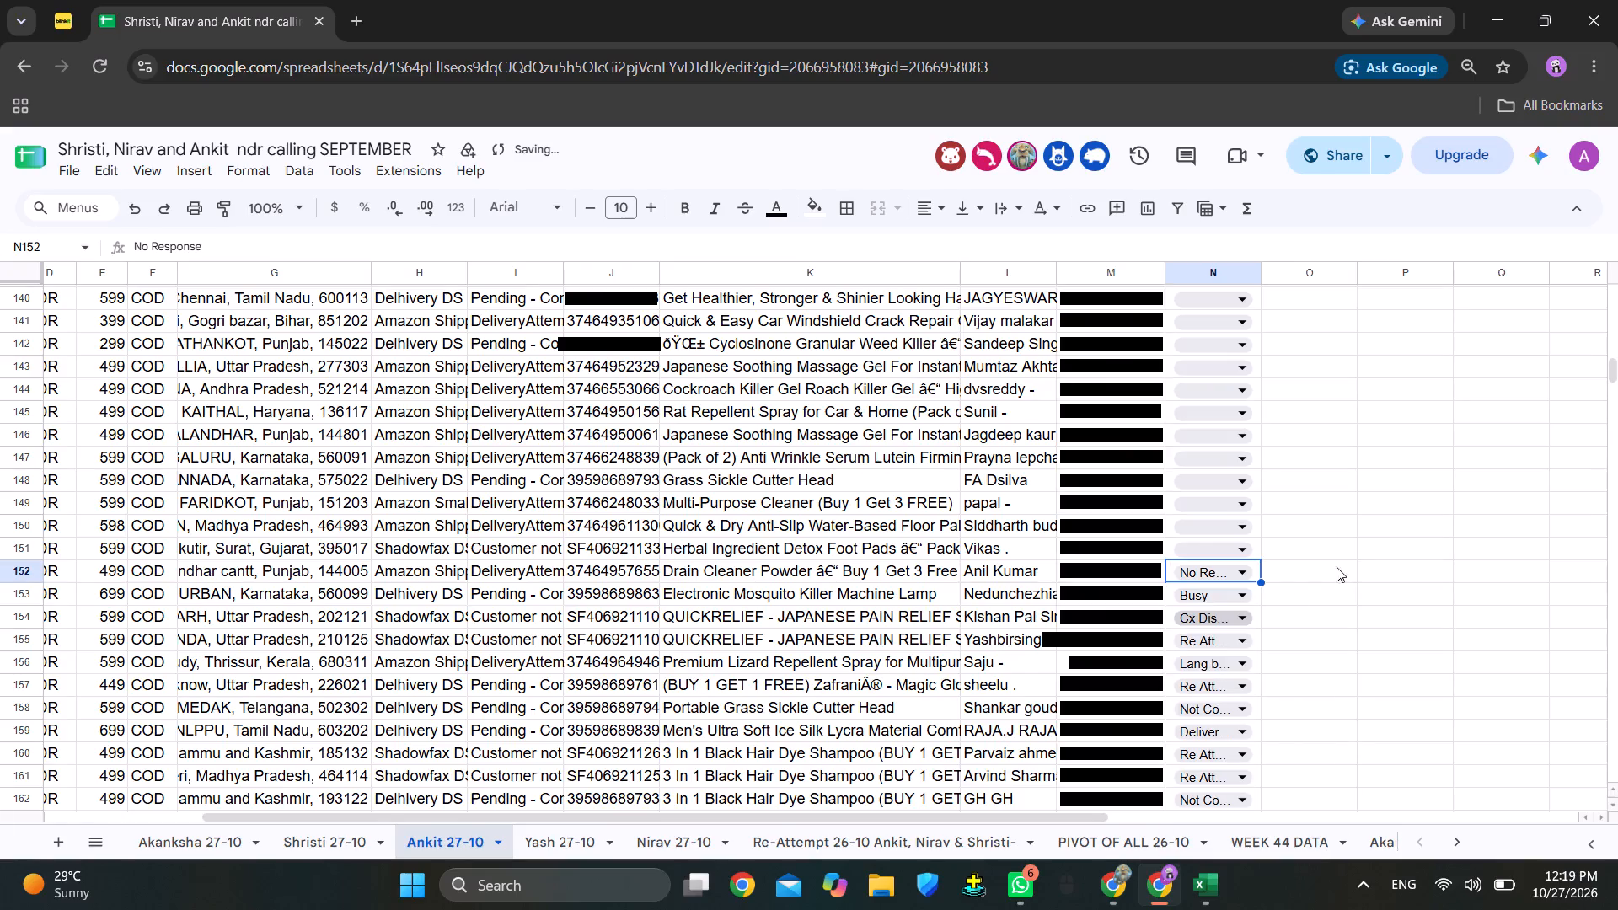
Set the call status of the CoverX Pro Pack Of 6 order in row 121 to No Response.
scroll(1336, 517, "up", 6)
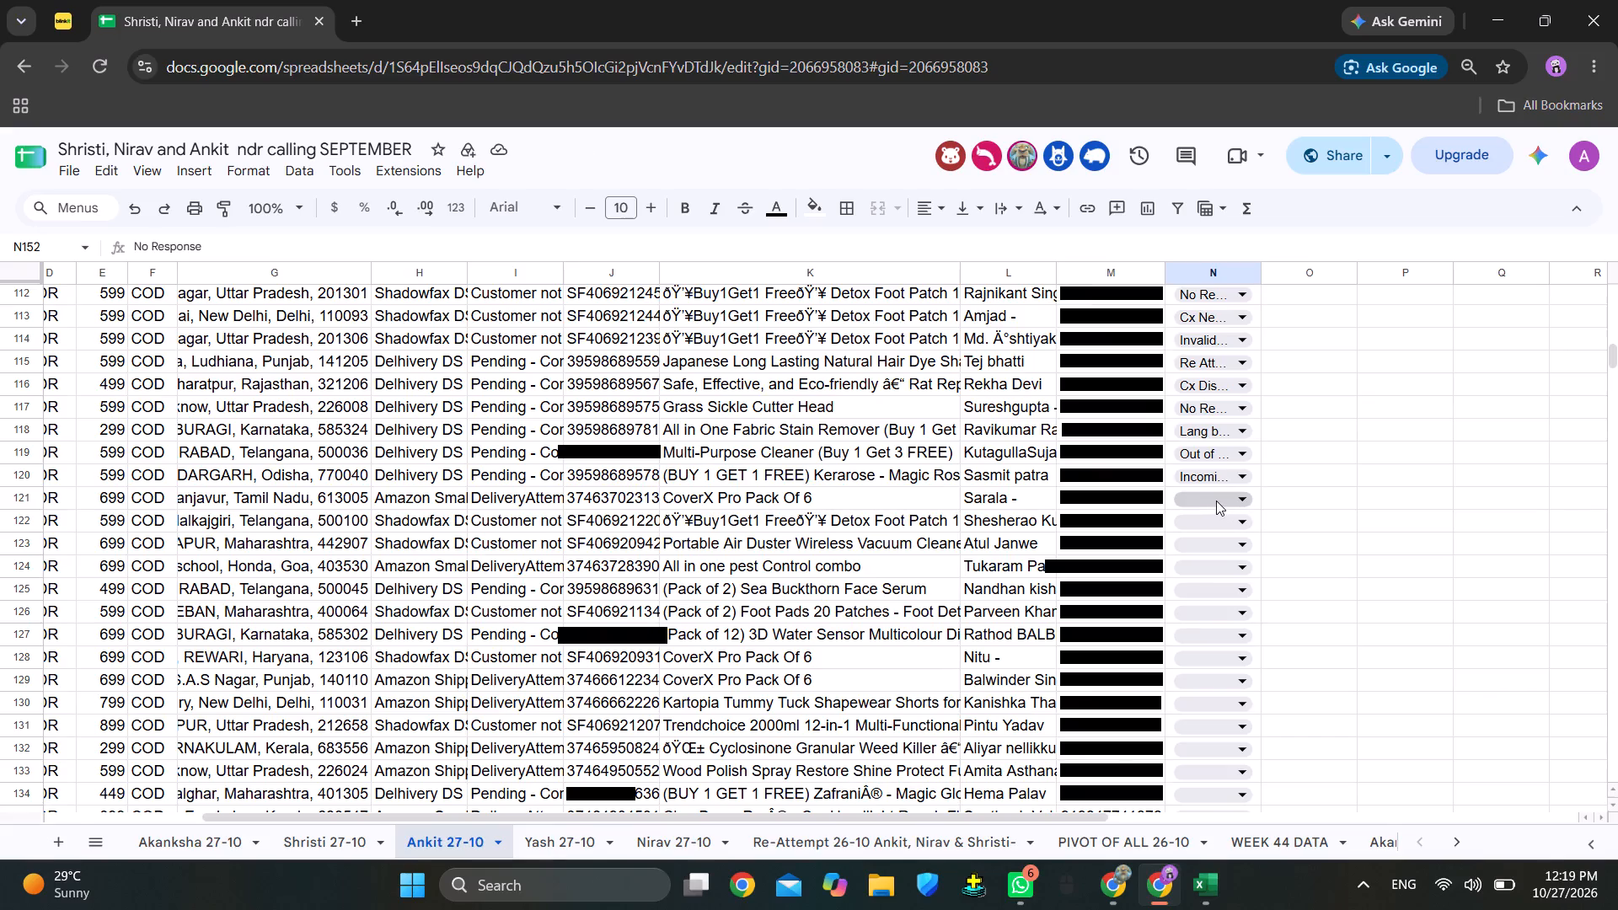
left_click(1027, 519)
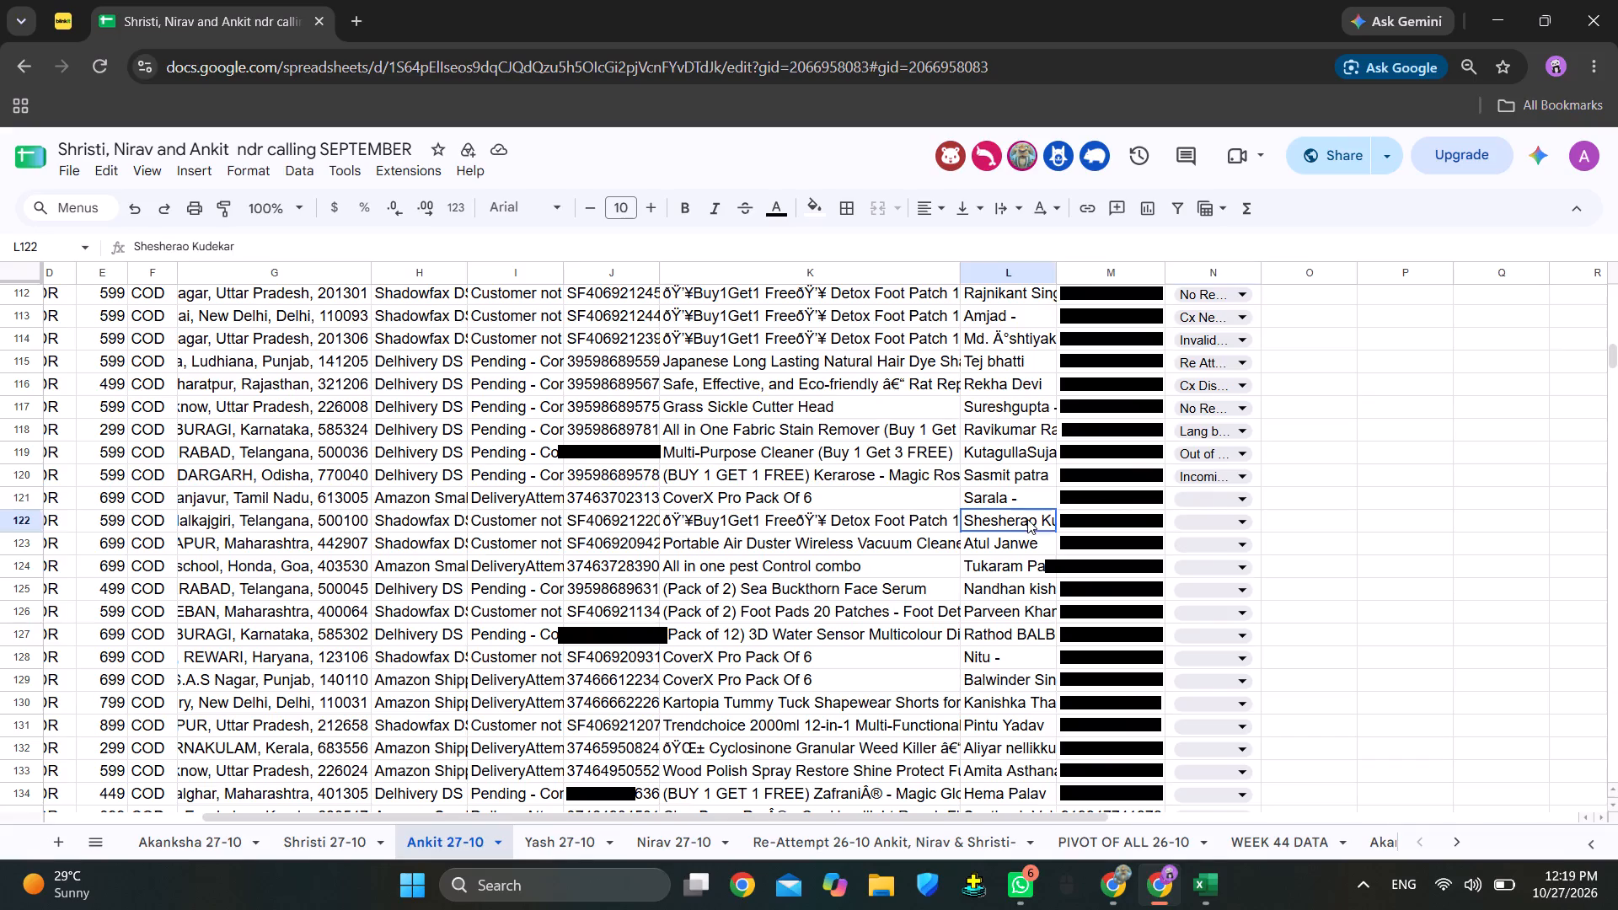
left_click(1201, 493)
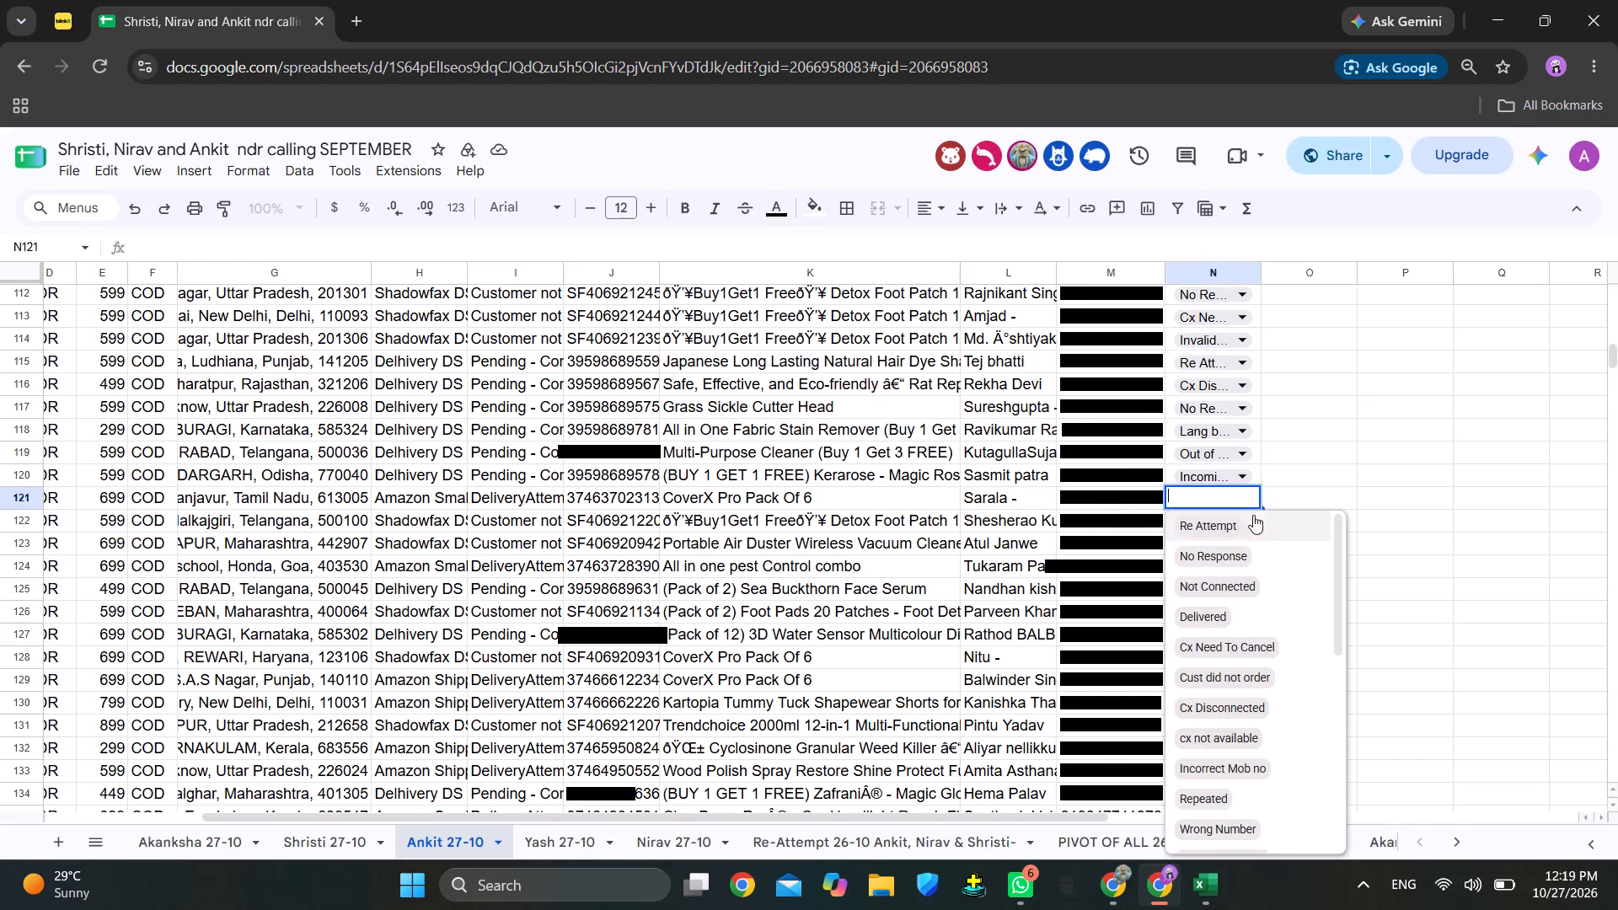
left_click(1224, 556)
Set the call status of the Herbal Ingredient Detox Foot Pads order in row 151 to Re Attempt.
scroll(1270, 602, "down", 6)
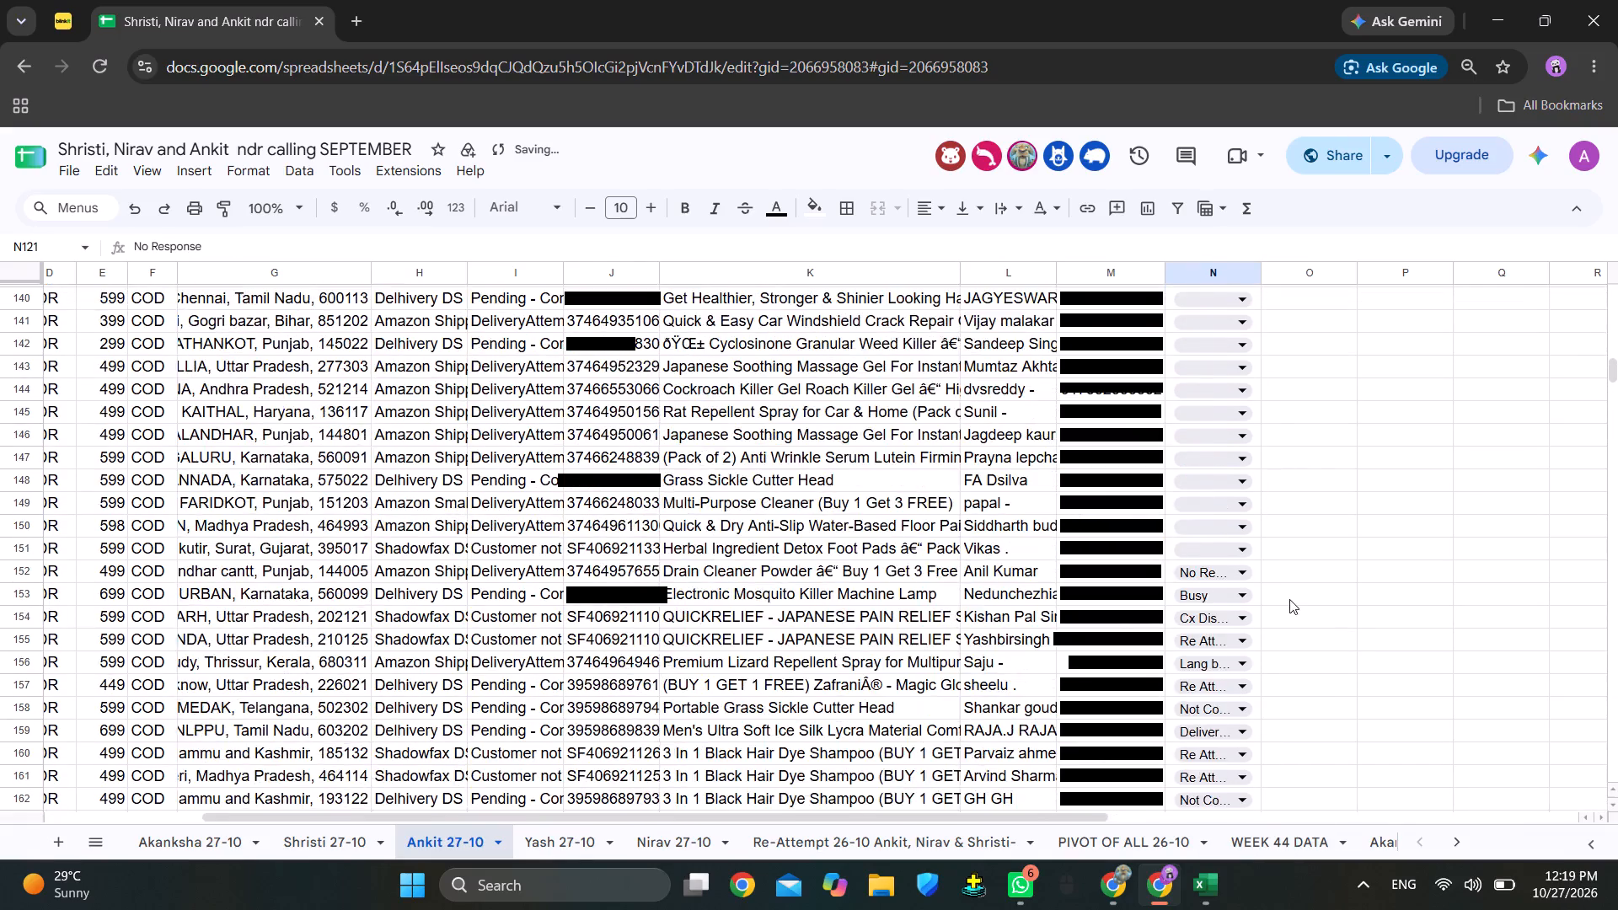
scroll(1289, 600, "down", 1)
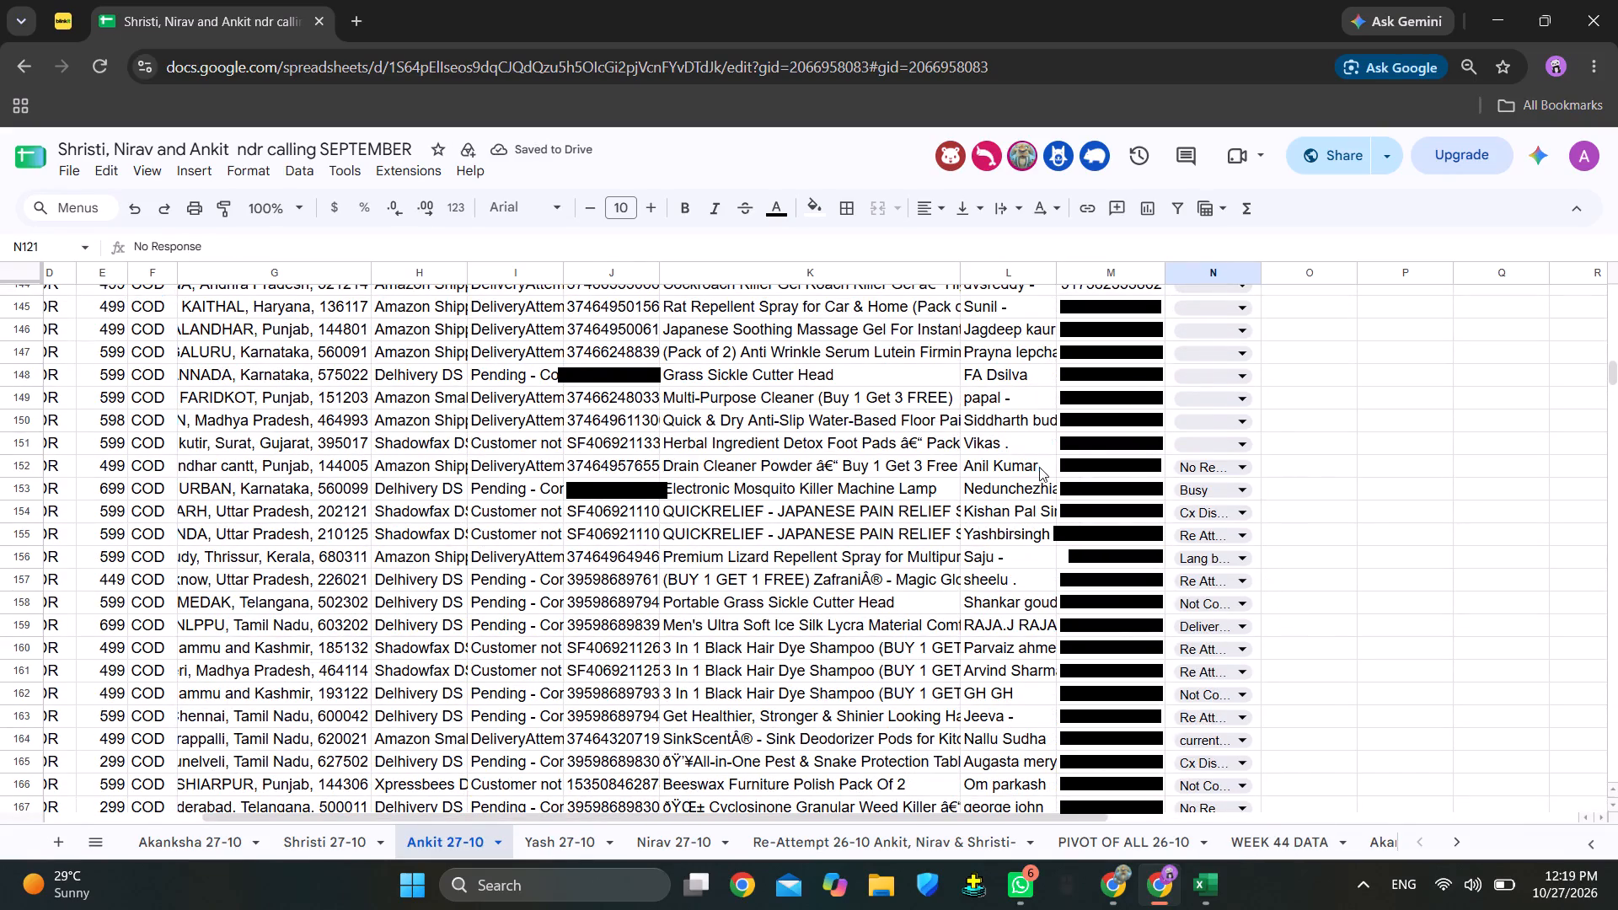
left_click(1197, 448)
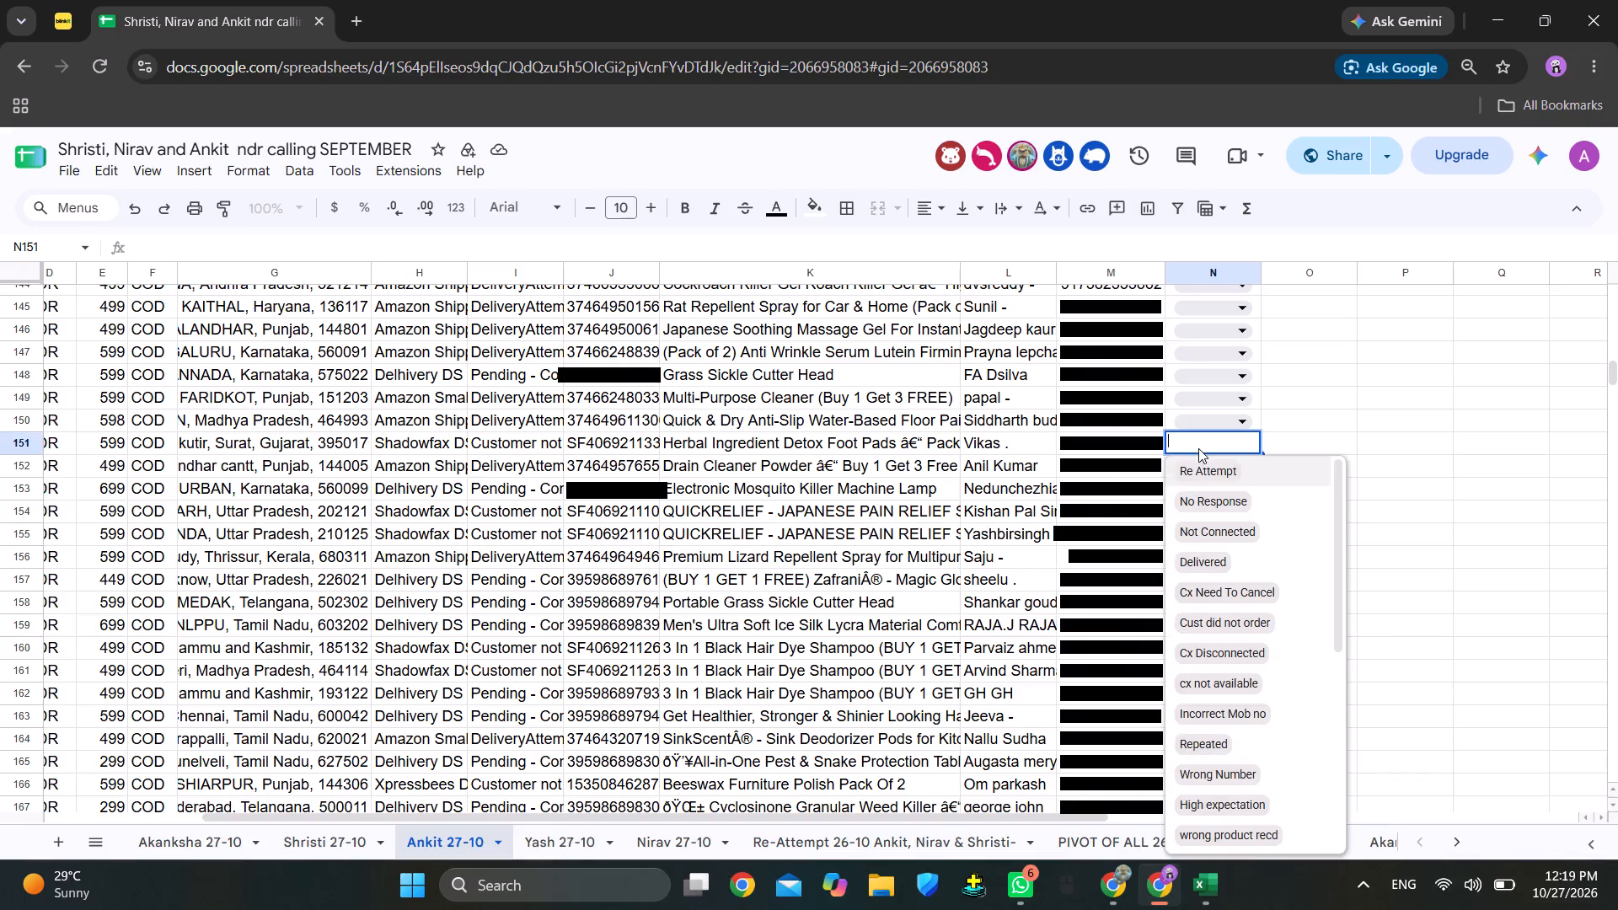
left_click(1207, 465)
Set the call status of the Detox Foot Patch order in row 122 to Re Attempt.
scroll(1298, 416, "up", 5)
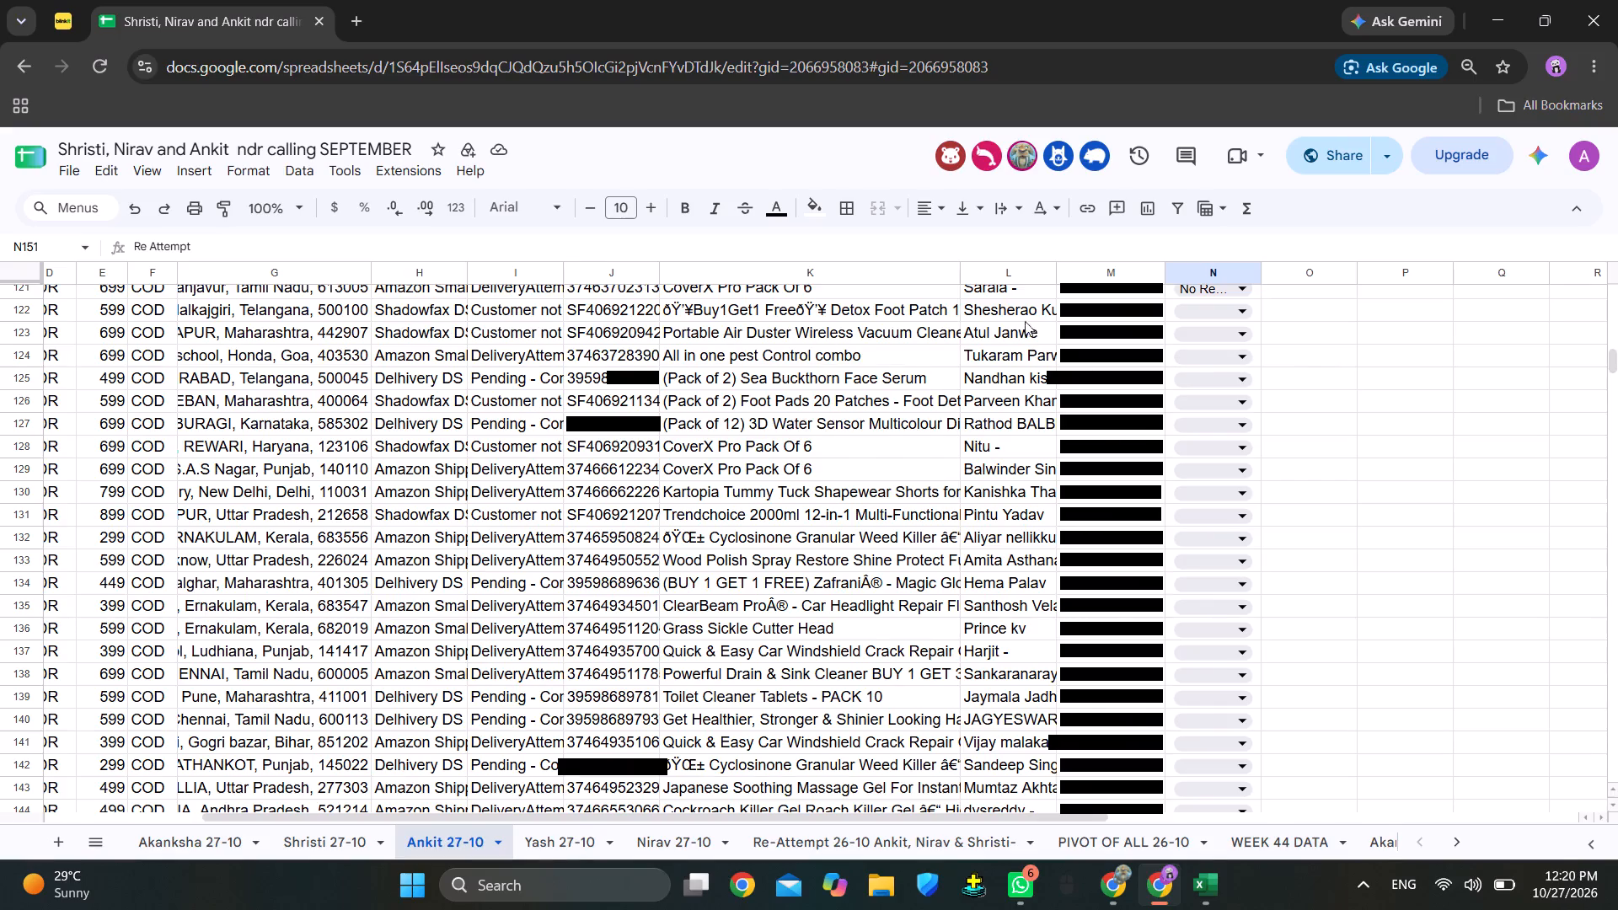
left_click(1209, 308)
left_click_drag(1210, 339, 1220, 346)
Set the call status of the Quick & Dry Anti-Slip Water-Based floor product order in row 150 to currently unavailable.
scroll(1262, 468, "down", 2)
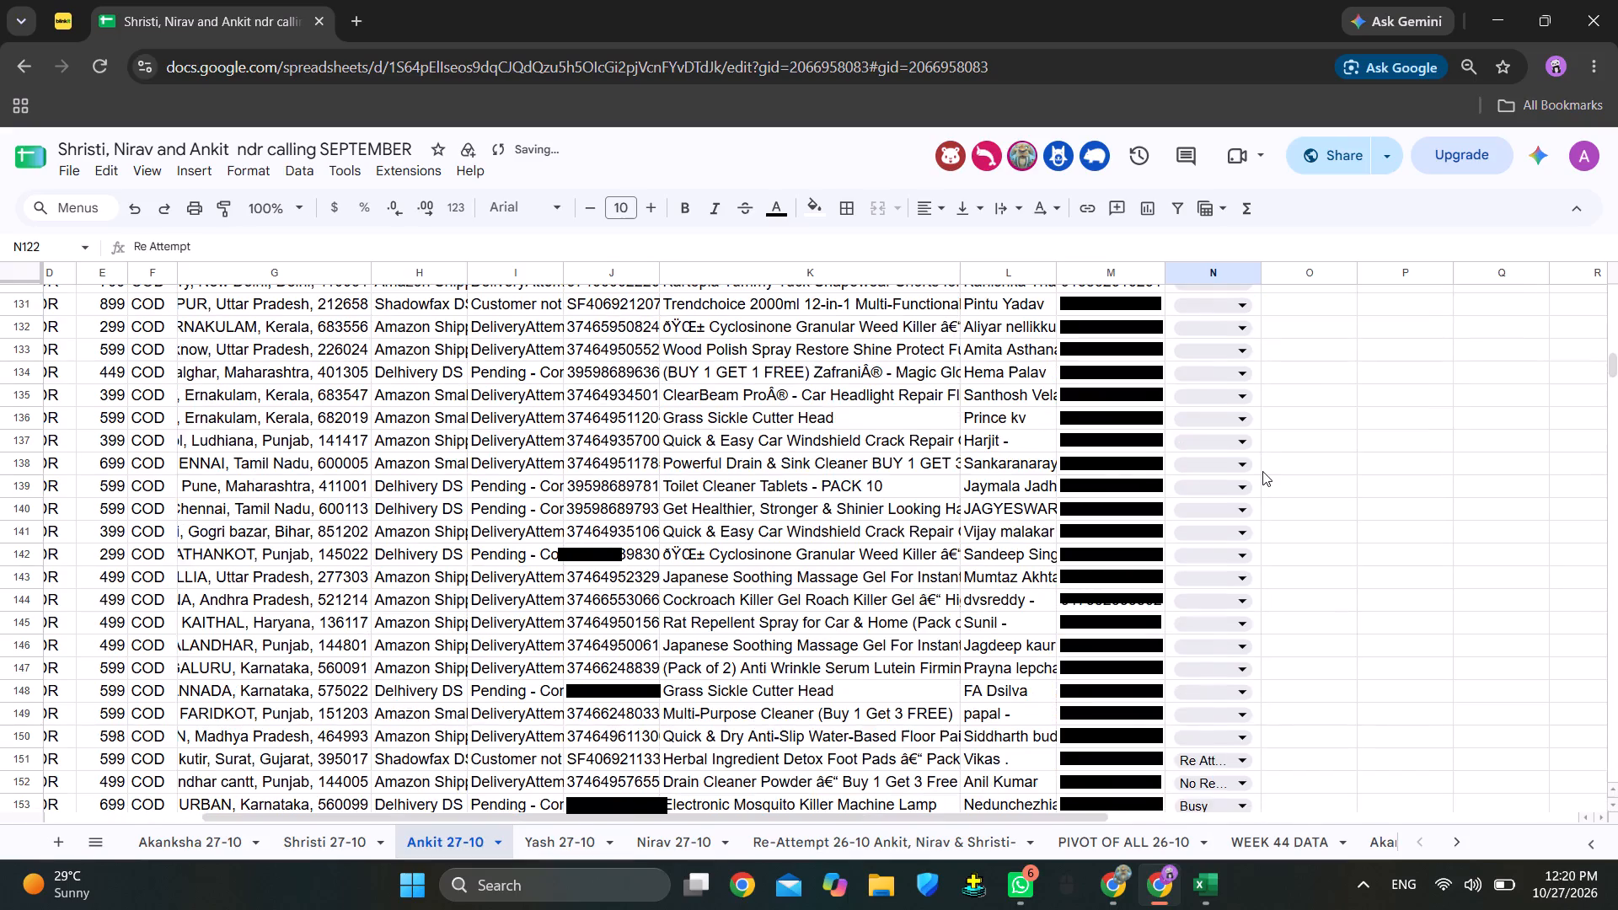
scroll(1262, 471, "down", 1)
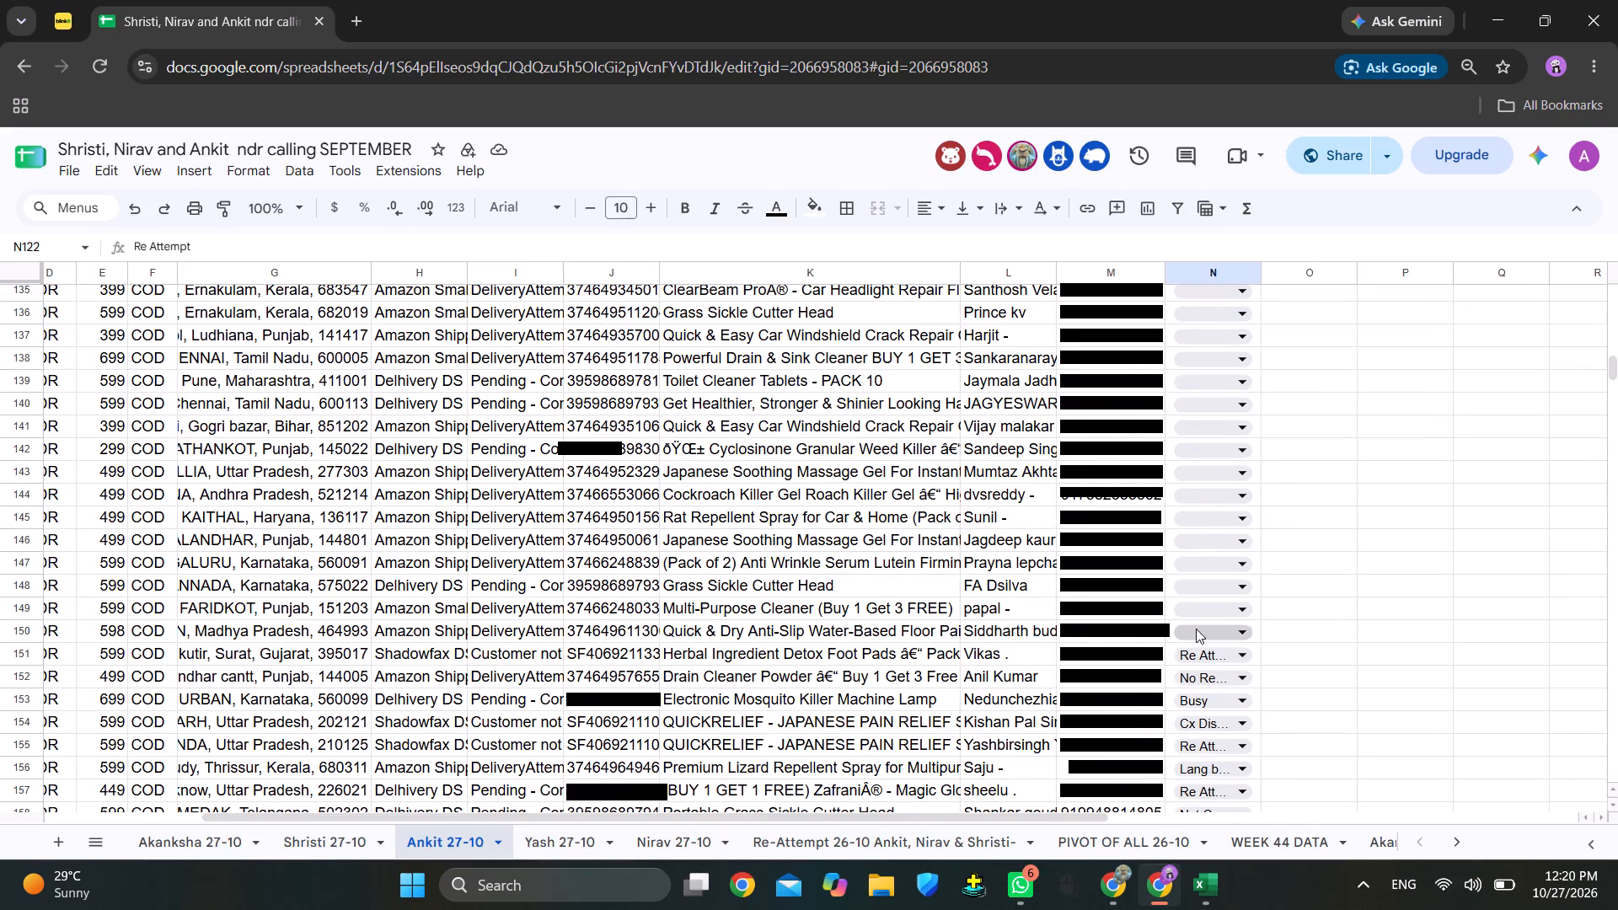
left_click(1197, 629)
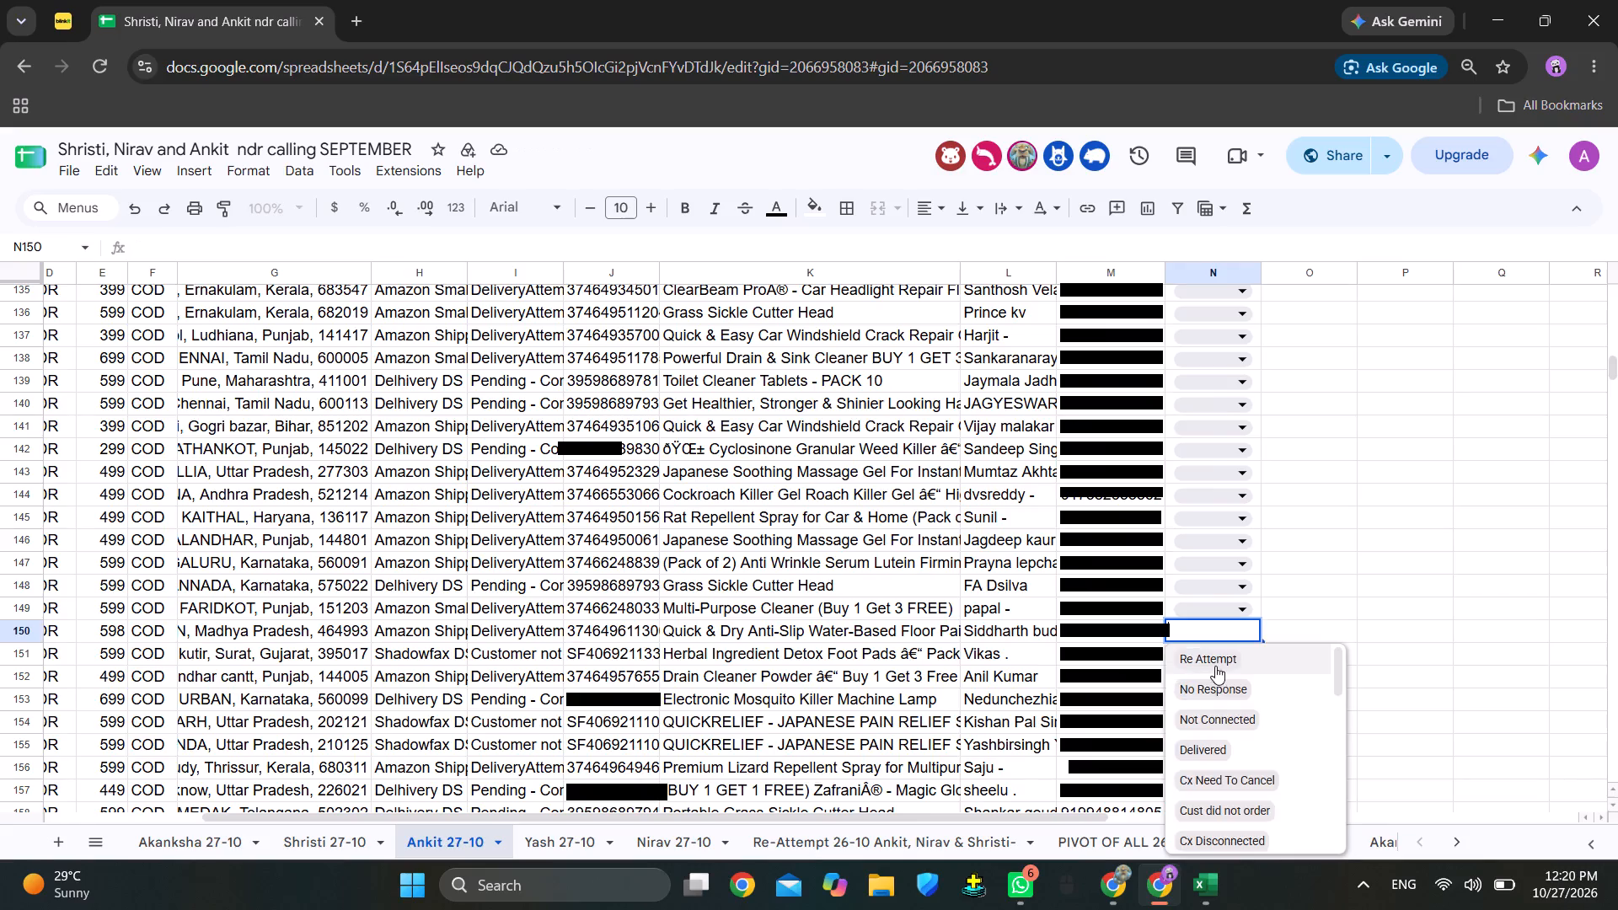
scroll(1217, 682, "down", 10)
left_click(1258, 779)
Set the call status of the Portable Air Duster Wireless Vacuum Cleaner order in row 123 to Re Attempt.
scroll(1347, 521, "down", 1)
scroll(1347, 521, "up", 5)
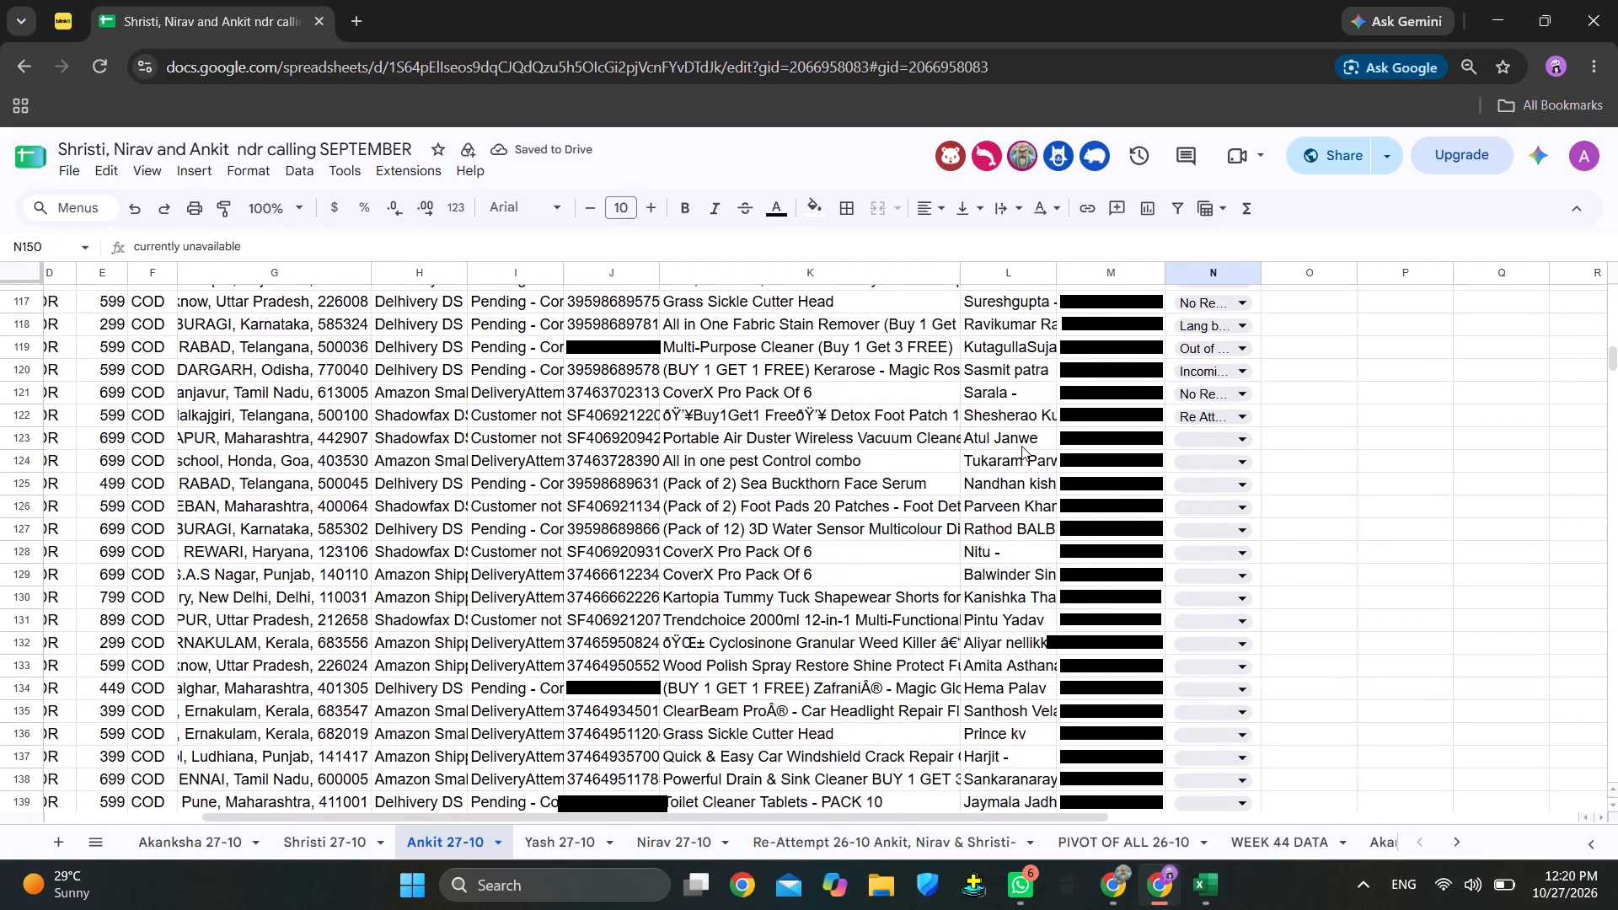
left_click(1203, 446)
left_click(1209, 463)
Set the call status of the Multi-Purpose Cleaner (Buy 1 Get 3 FREE) order in row 149 to Not Connected.
scroll(1261, 527, "down", 4)
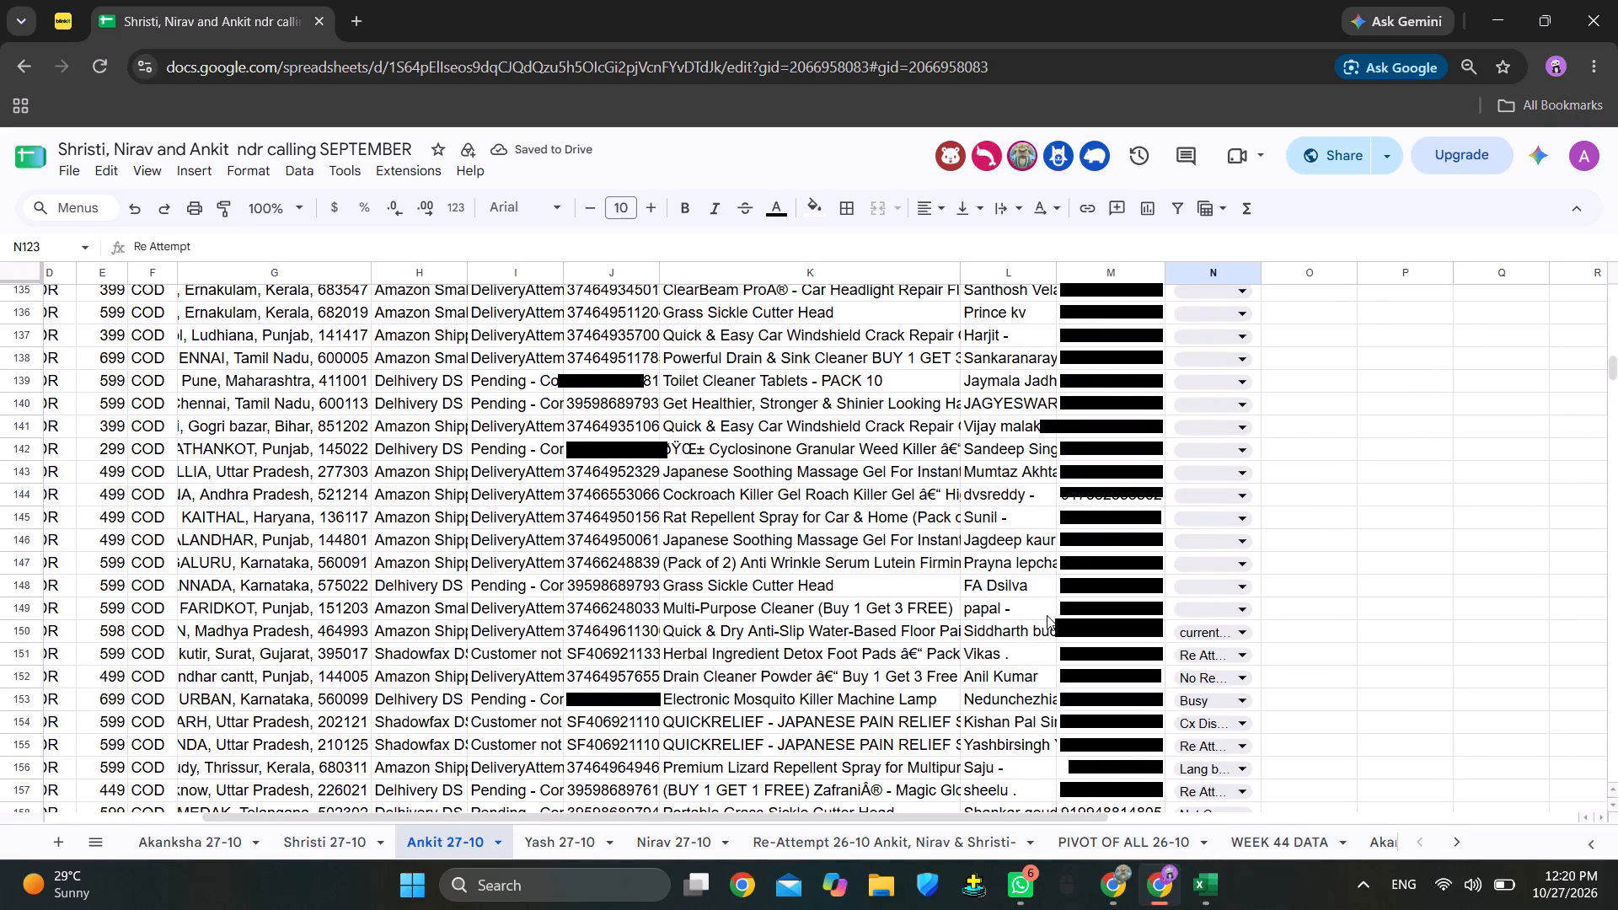
left_click(1224, 608)
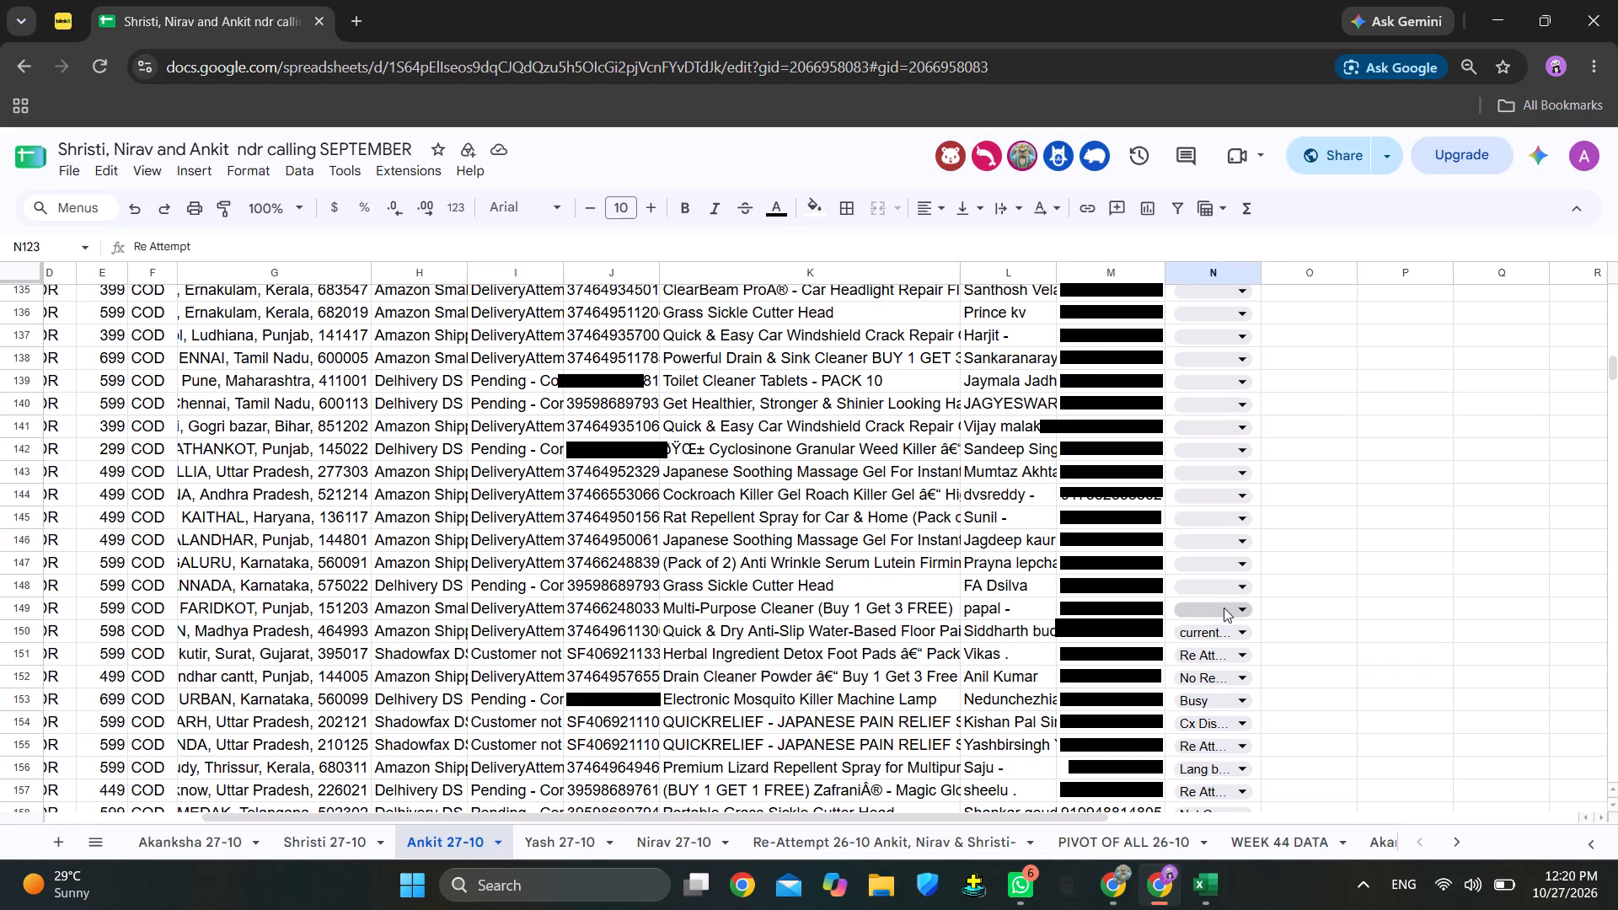
left_click(1215, 689)
Set the call status of the All in one pest Control combo order in row 124 to Not Connected.
scroll(1304, 490, "up", 3)
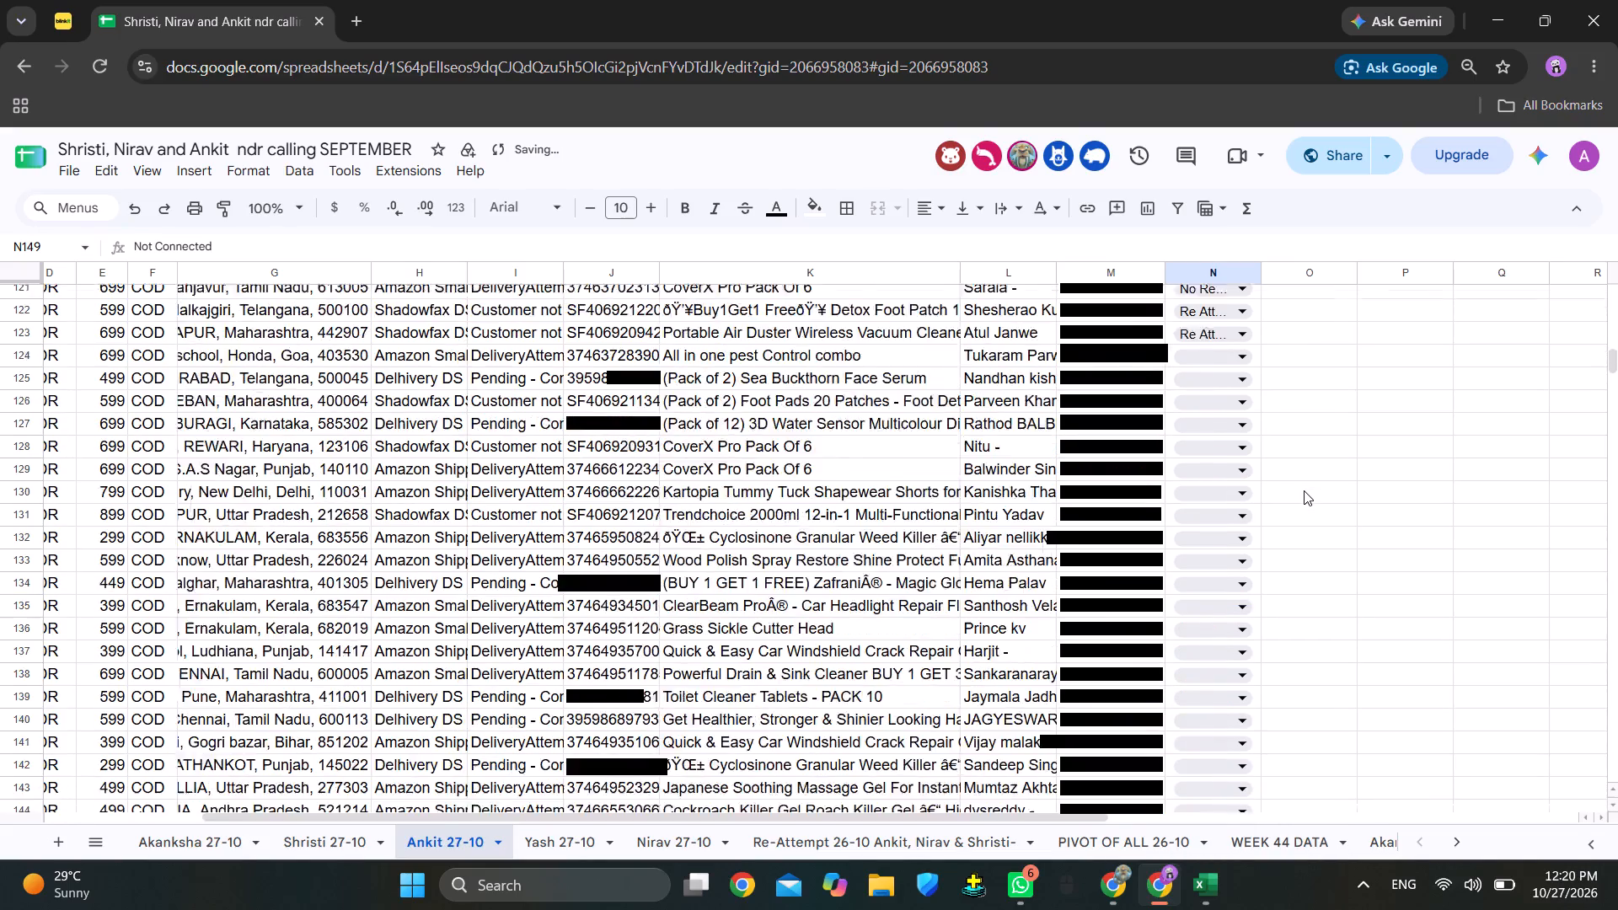
scroll(1304, 490, "up", 1)
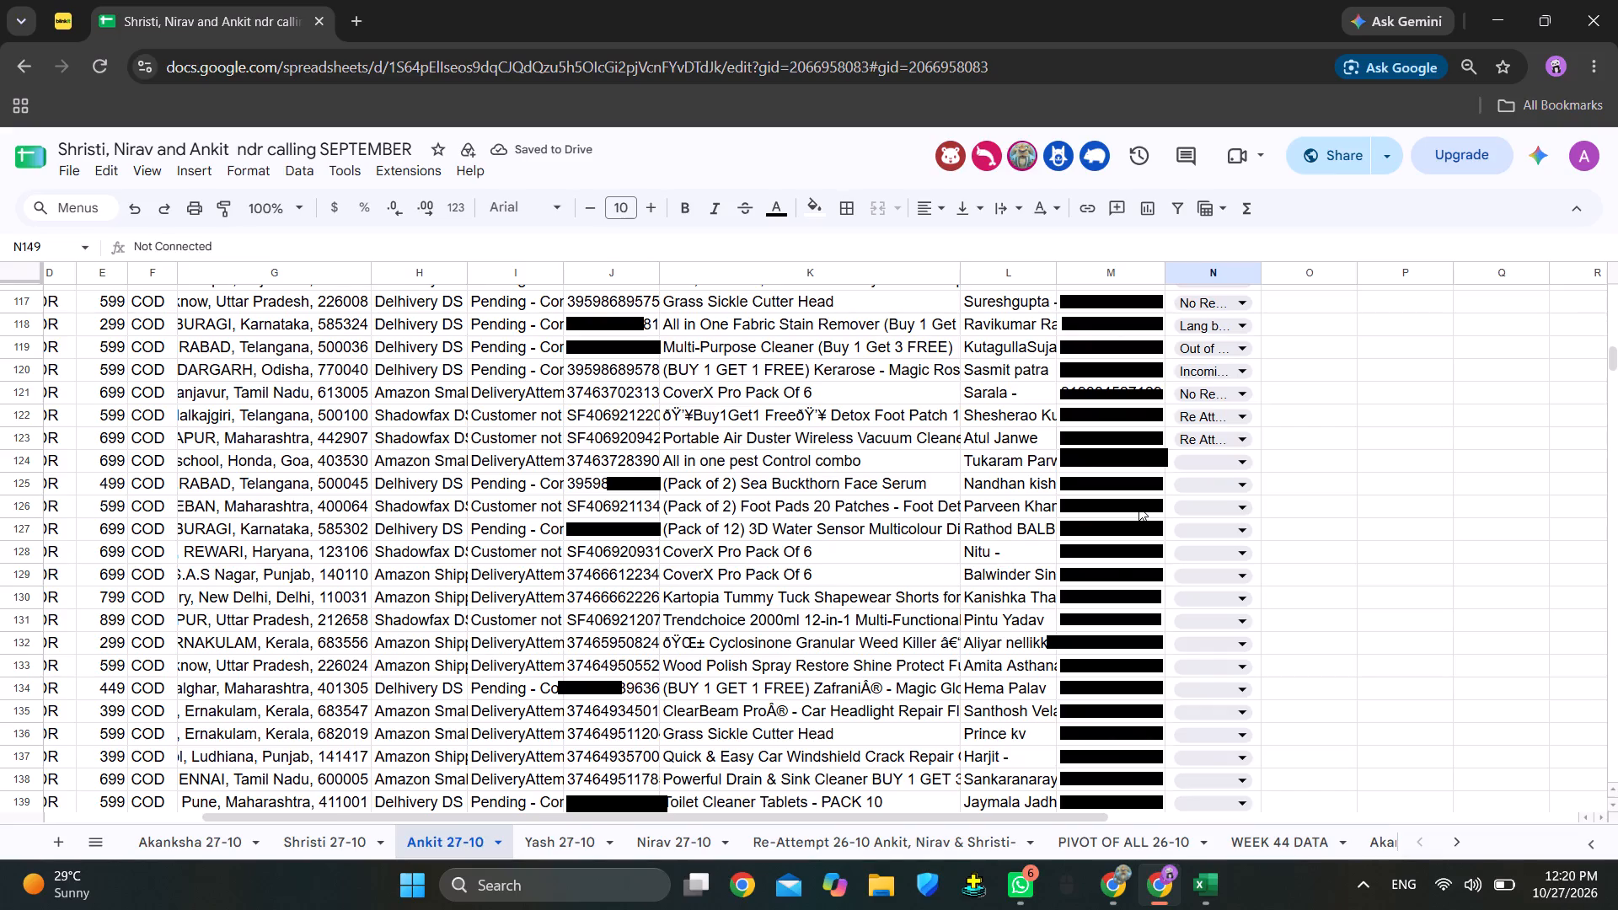
left_click(1221, 469)
left_click(1227, 543)
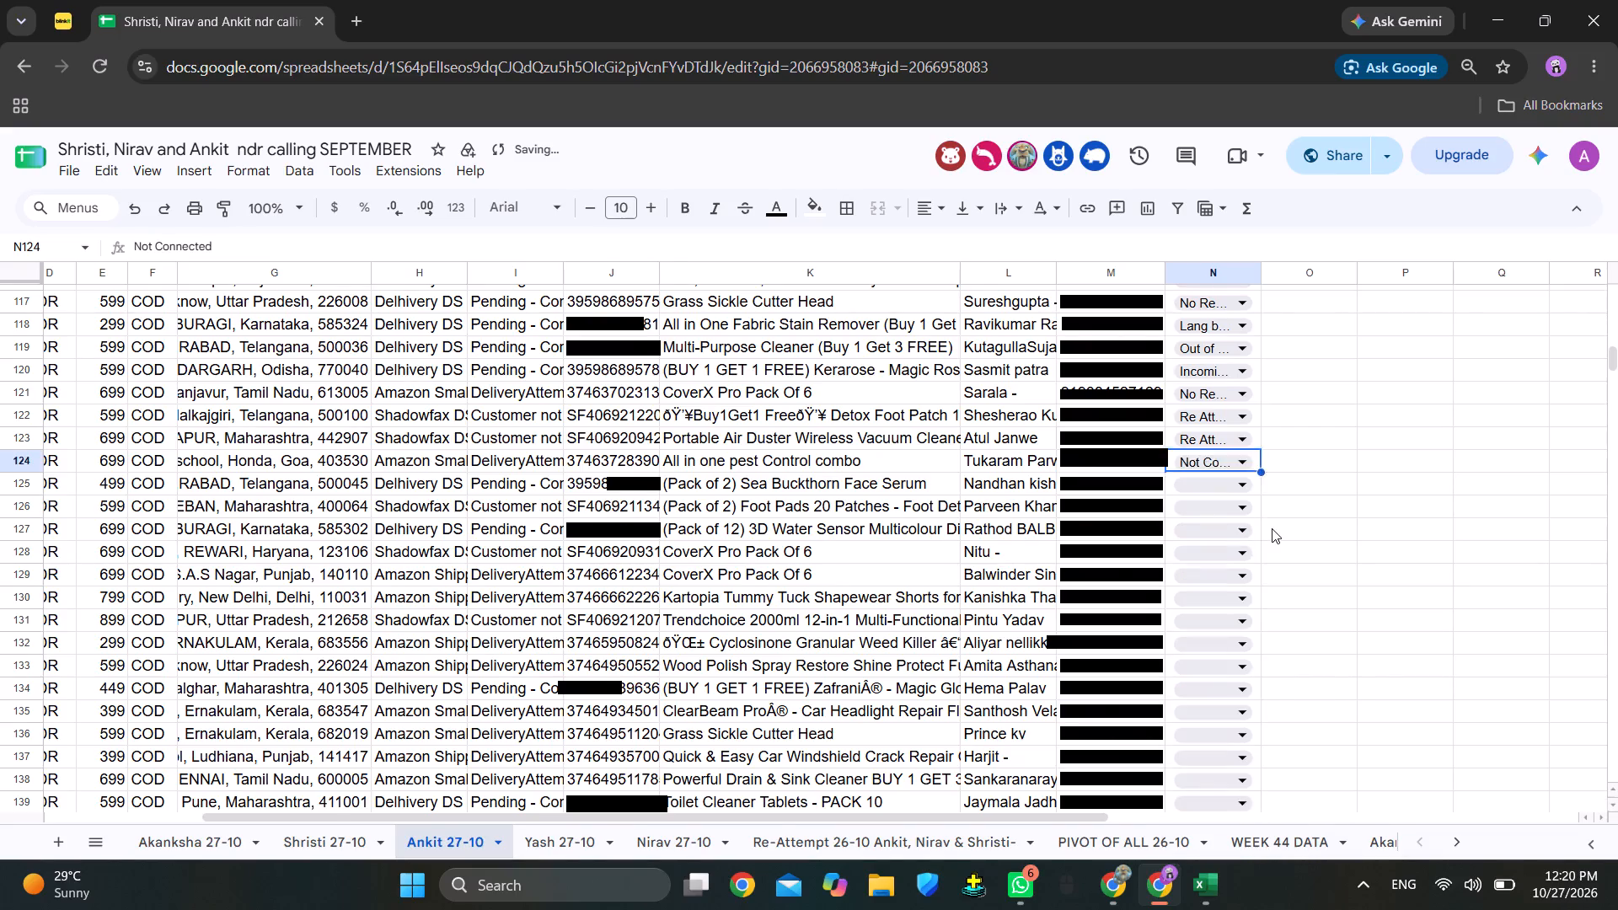
Set the call status of the Grass Sickle Cutter Head order in row 148 to Lang barrier.
scroll(1272, 528, "down", 4)
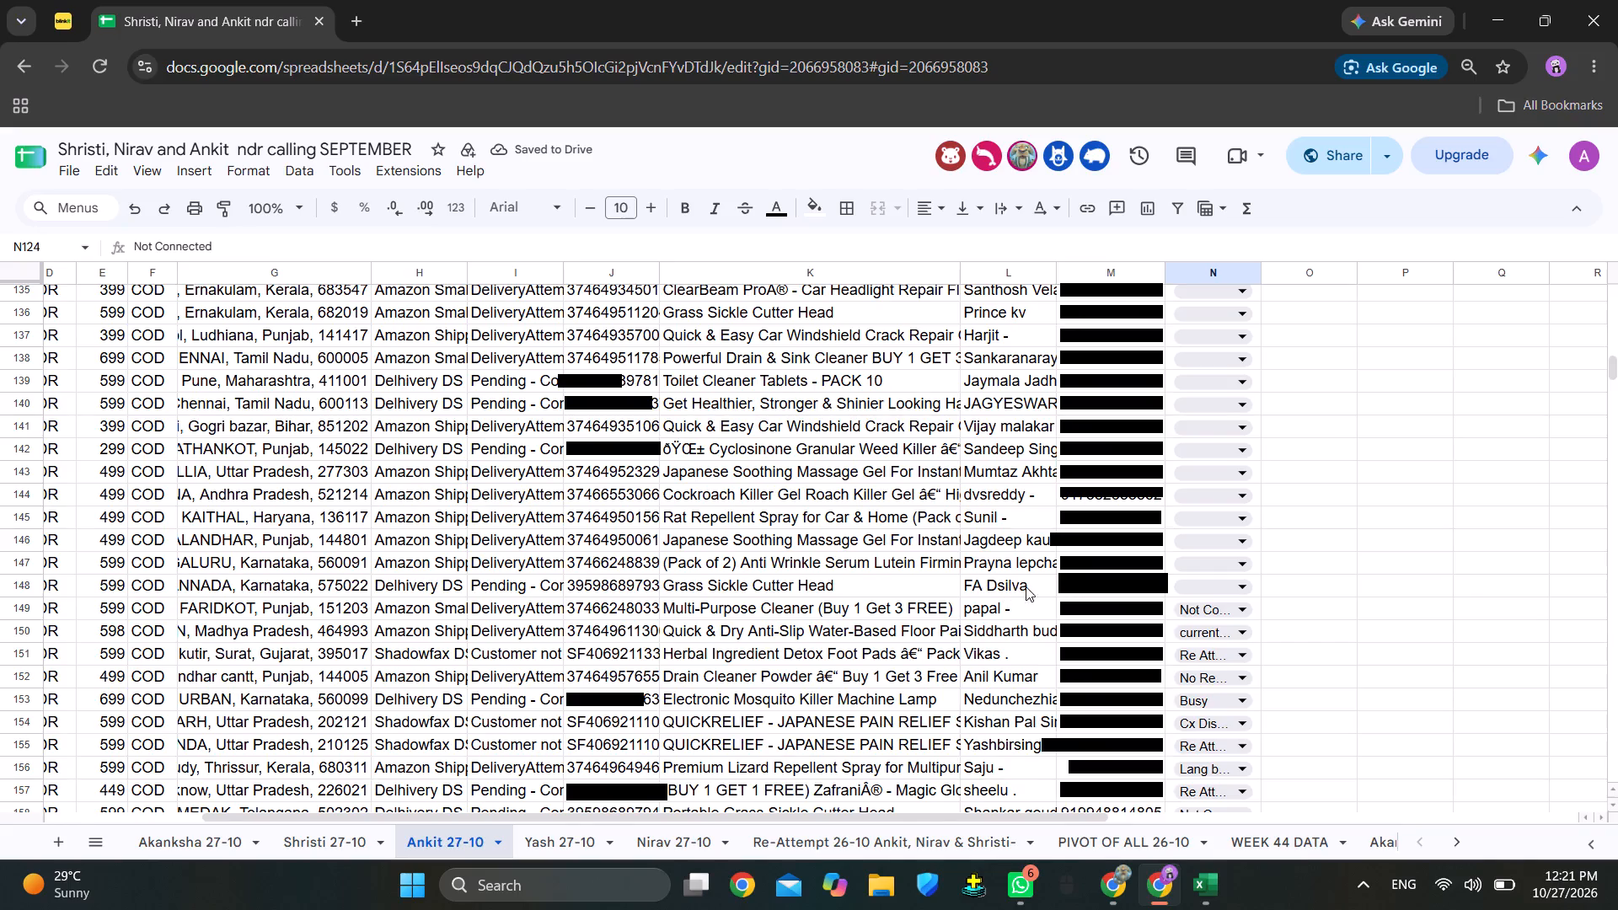
left_click(1187, 590)
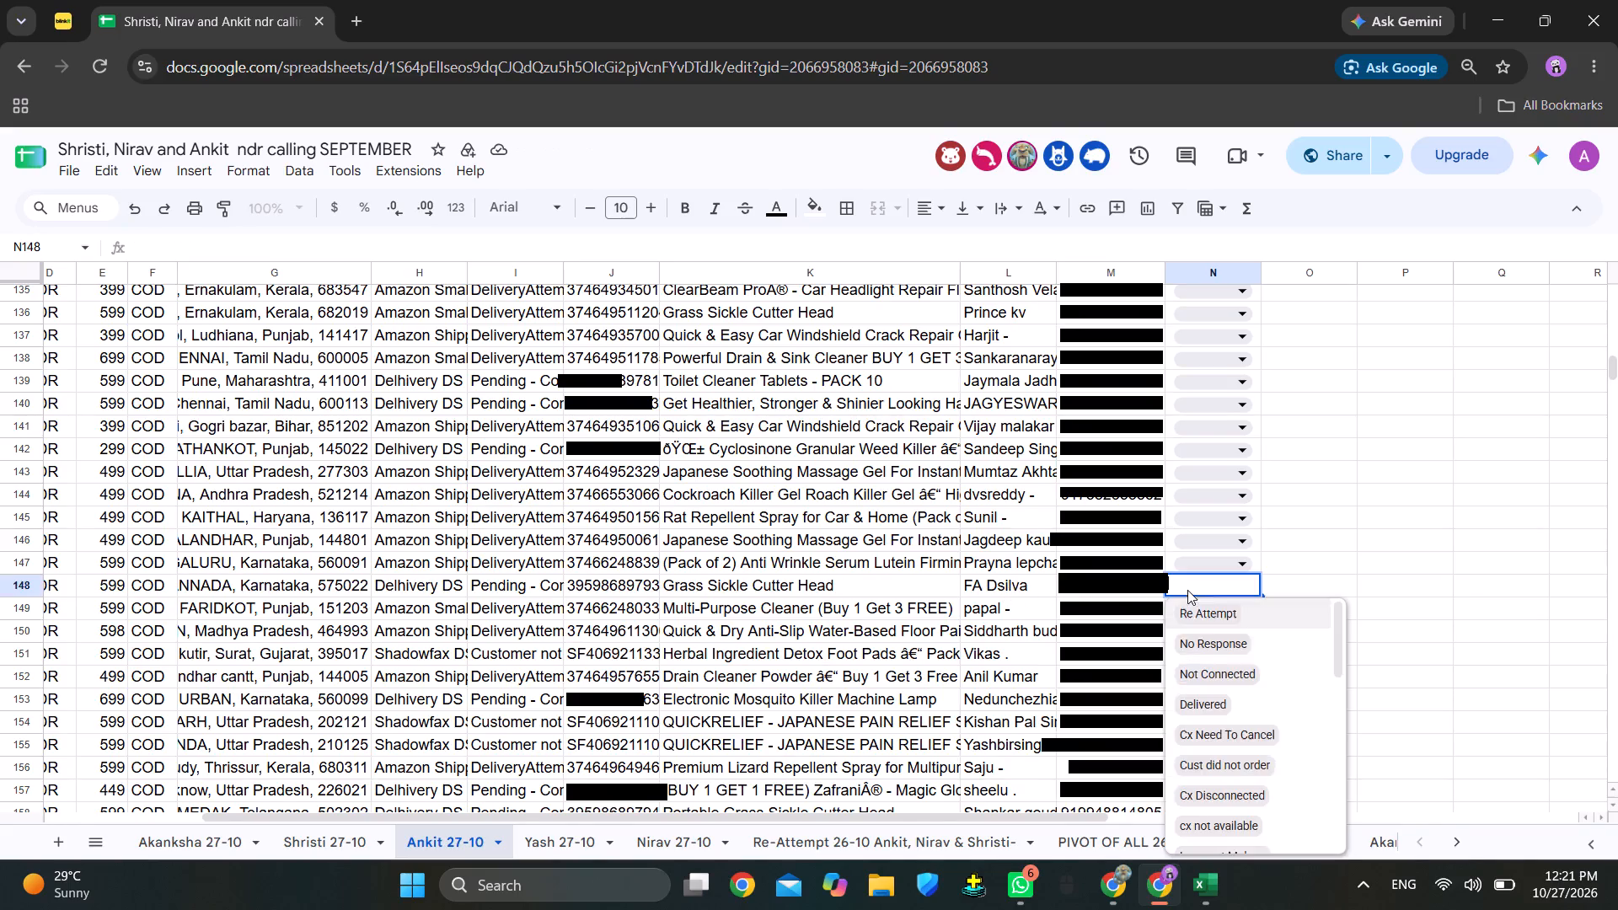
scroll(1232, 663, "down", 4)
scroll(1233, 664, "up", 1)
scroll(1233, 664, "down", 5)
scroll(1249, 695, "up", 1)
scroll(1255, 729, "down", 1)
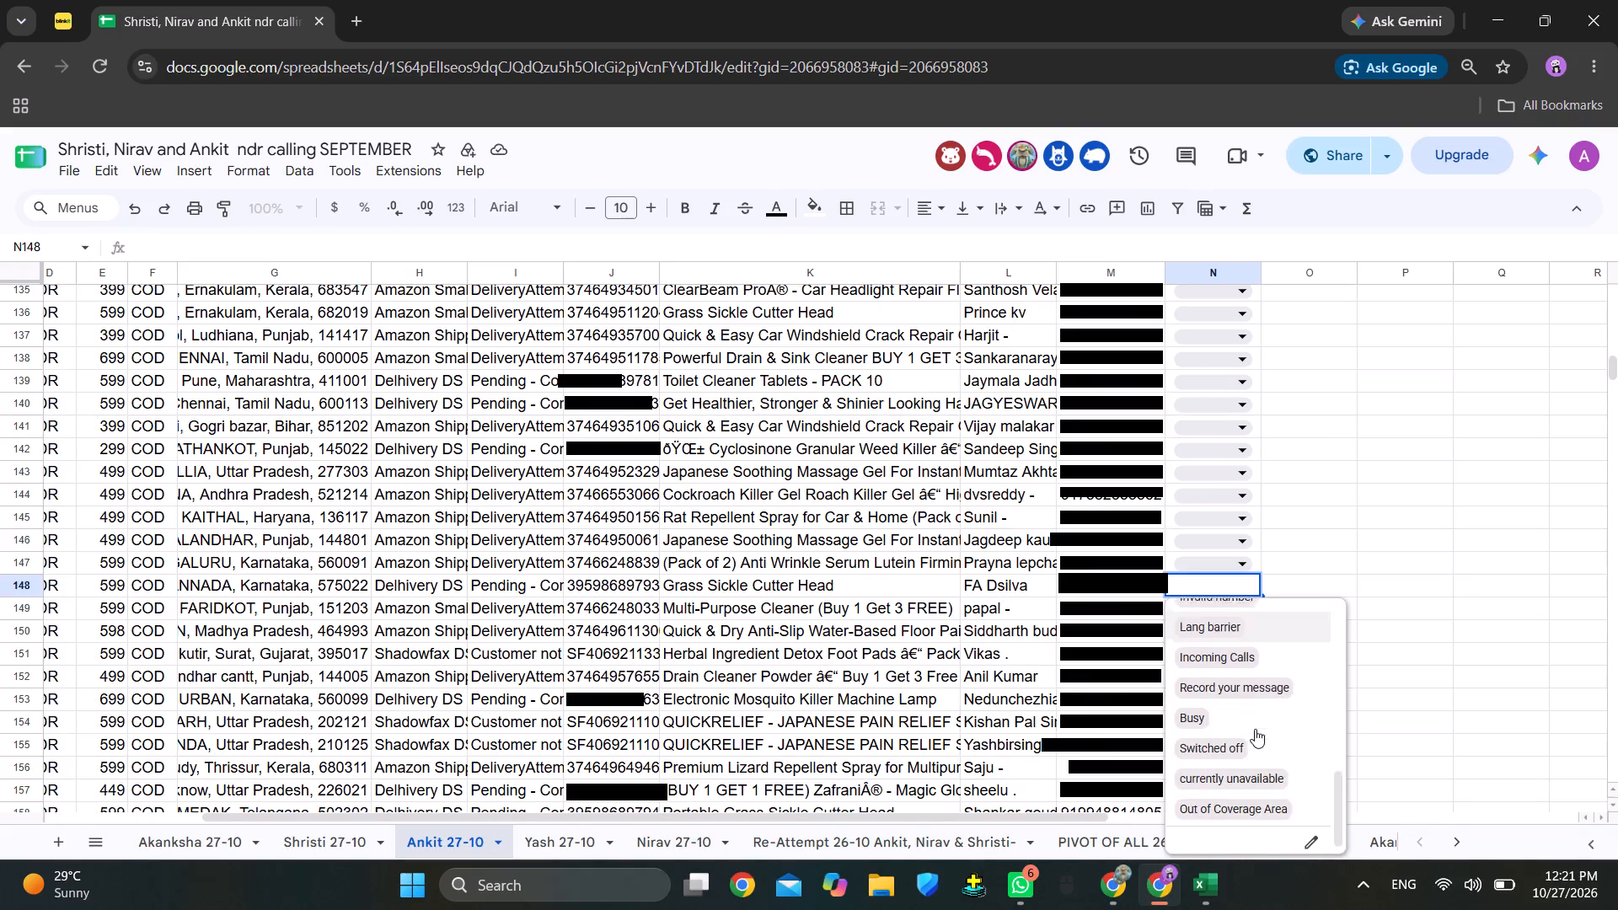
left_click(1215, 622)
Look over the call statuses on the Shristi, Akanksha, Yash and Nirav 27-10 sheets, and return to the Ankit 27-10 sheet.
scroll(1331, 527, "up", 4)
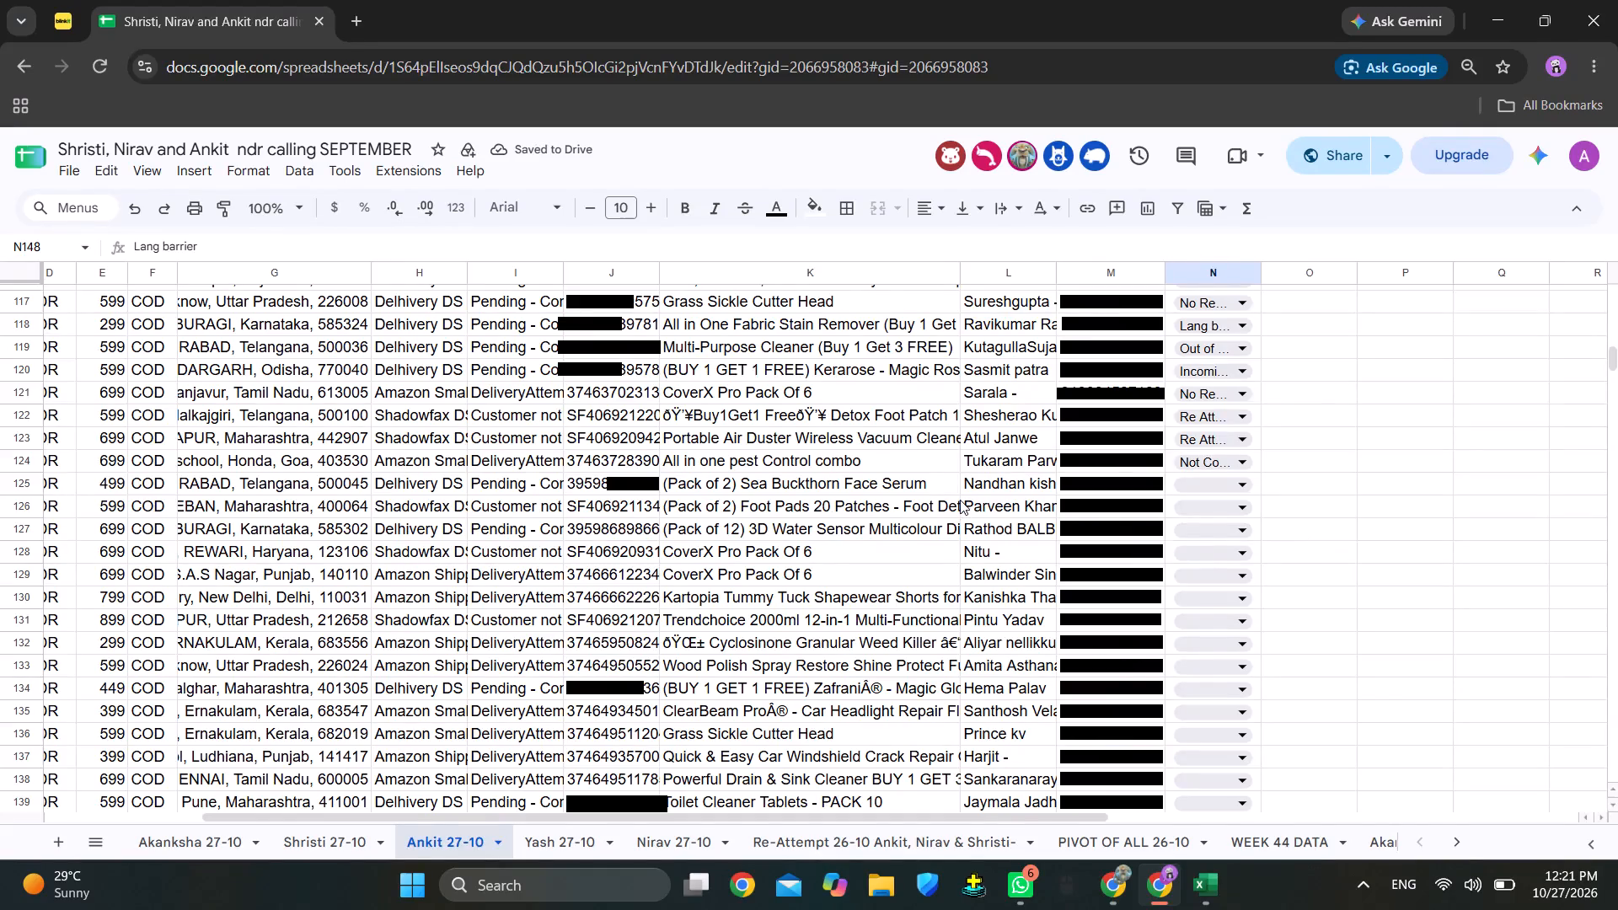
left_click(1126, 484)
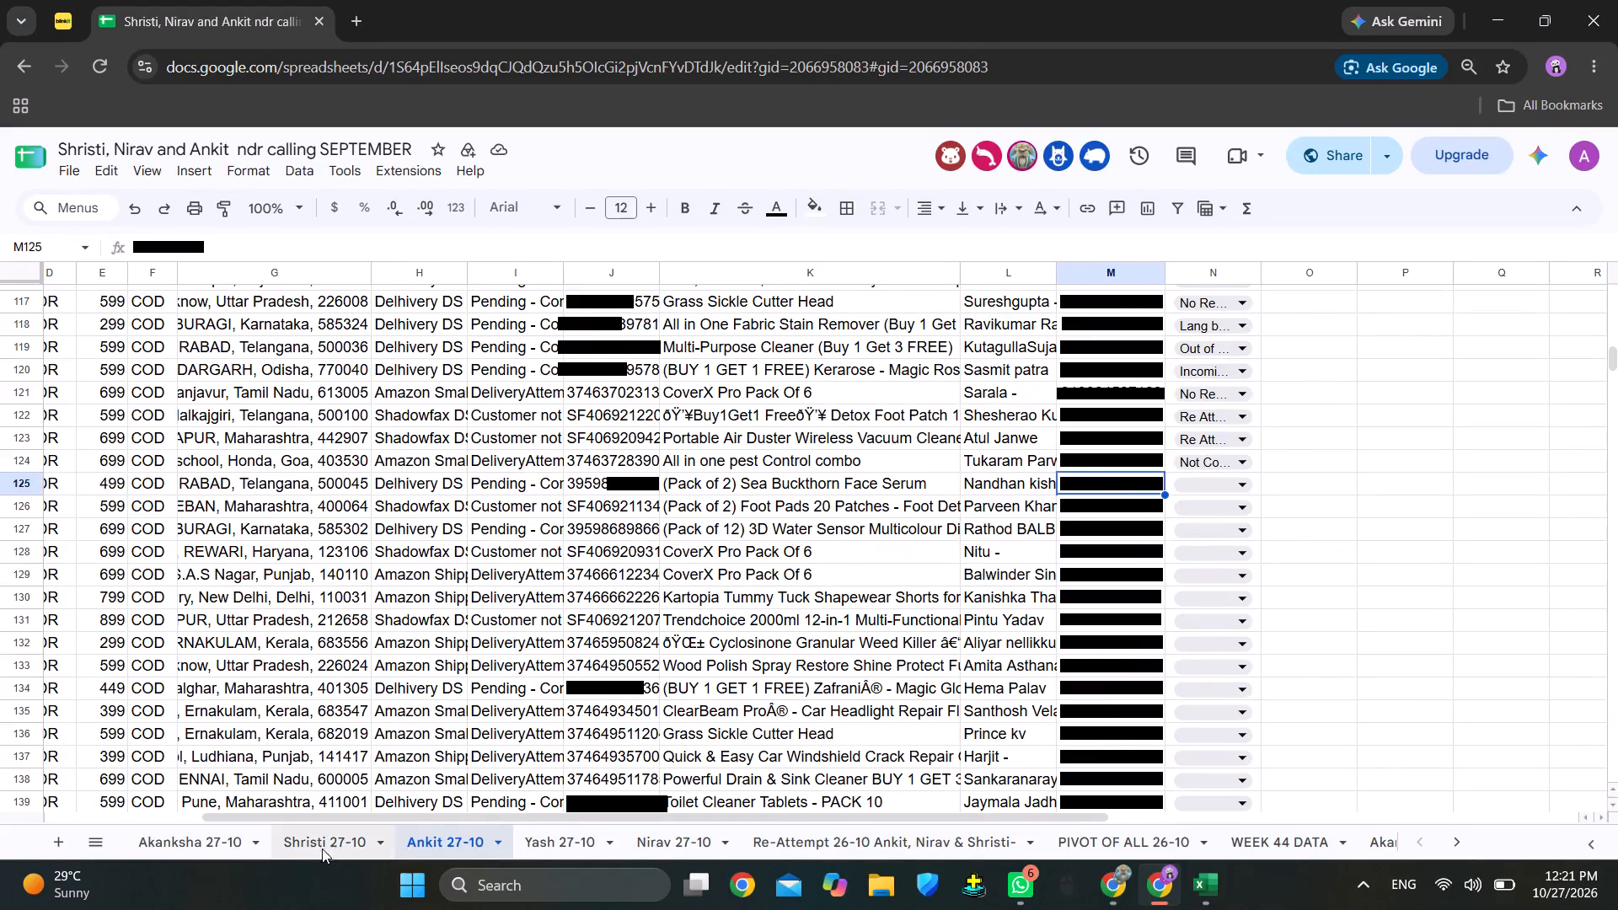
left_click(322, 848)
left_click(205, 848)
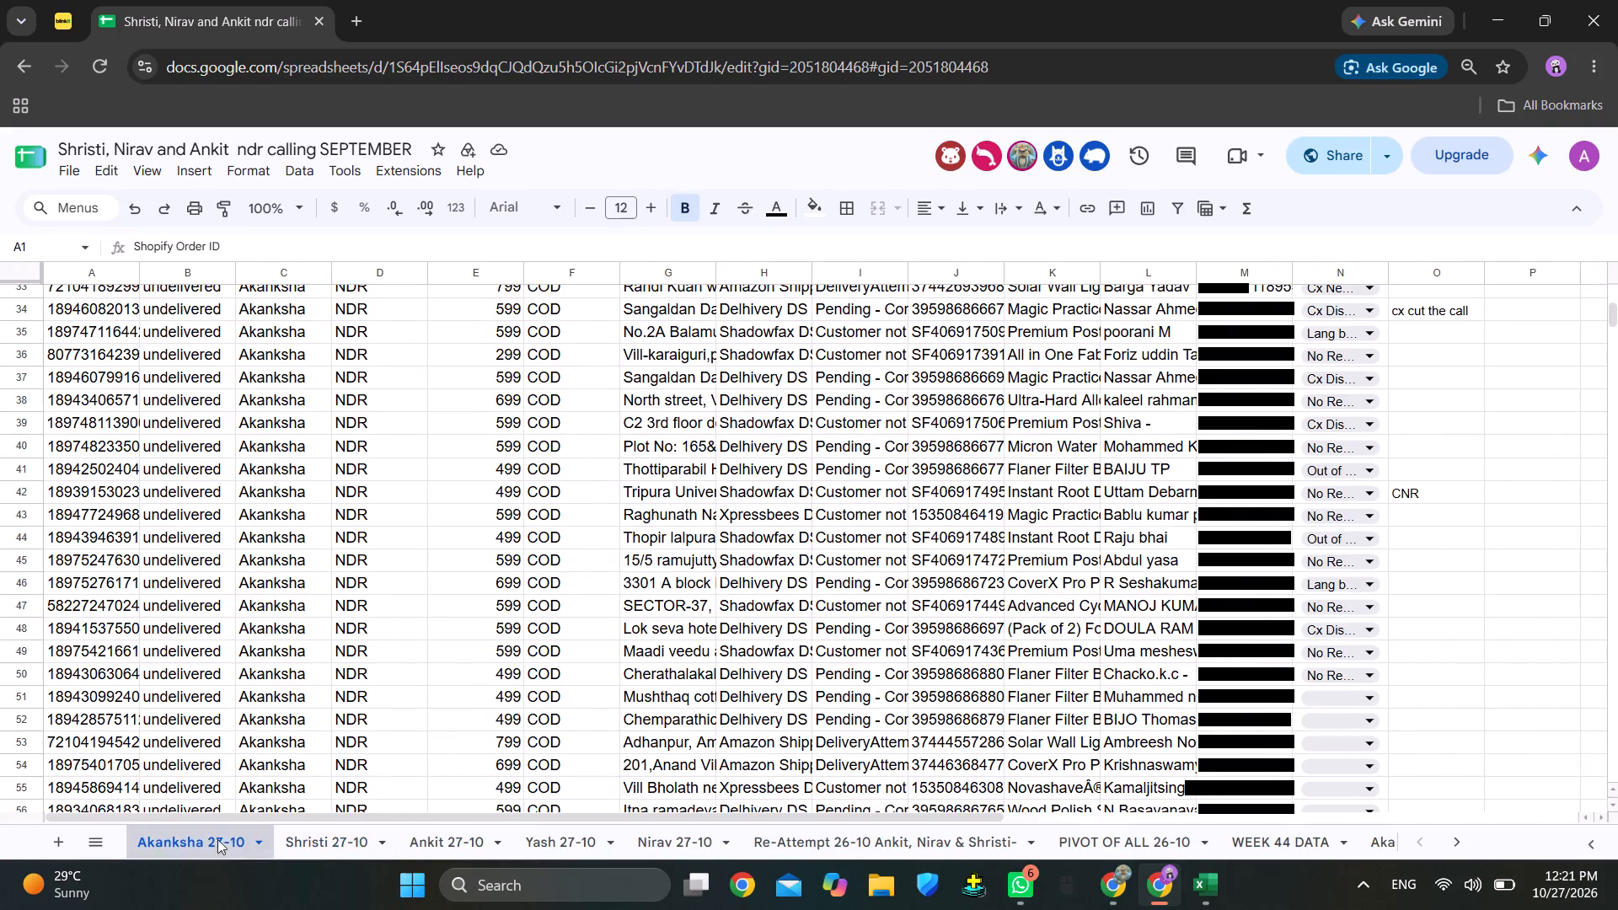
left_click(565, 844)
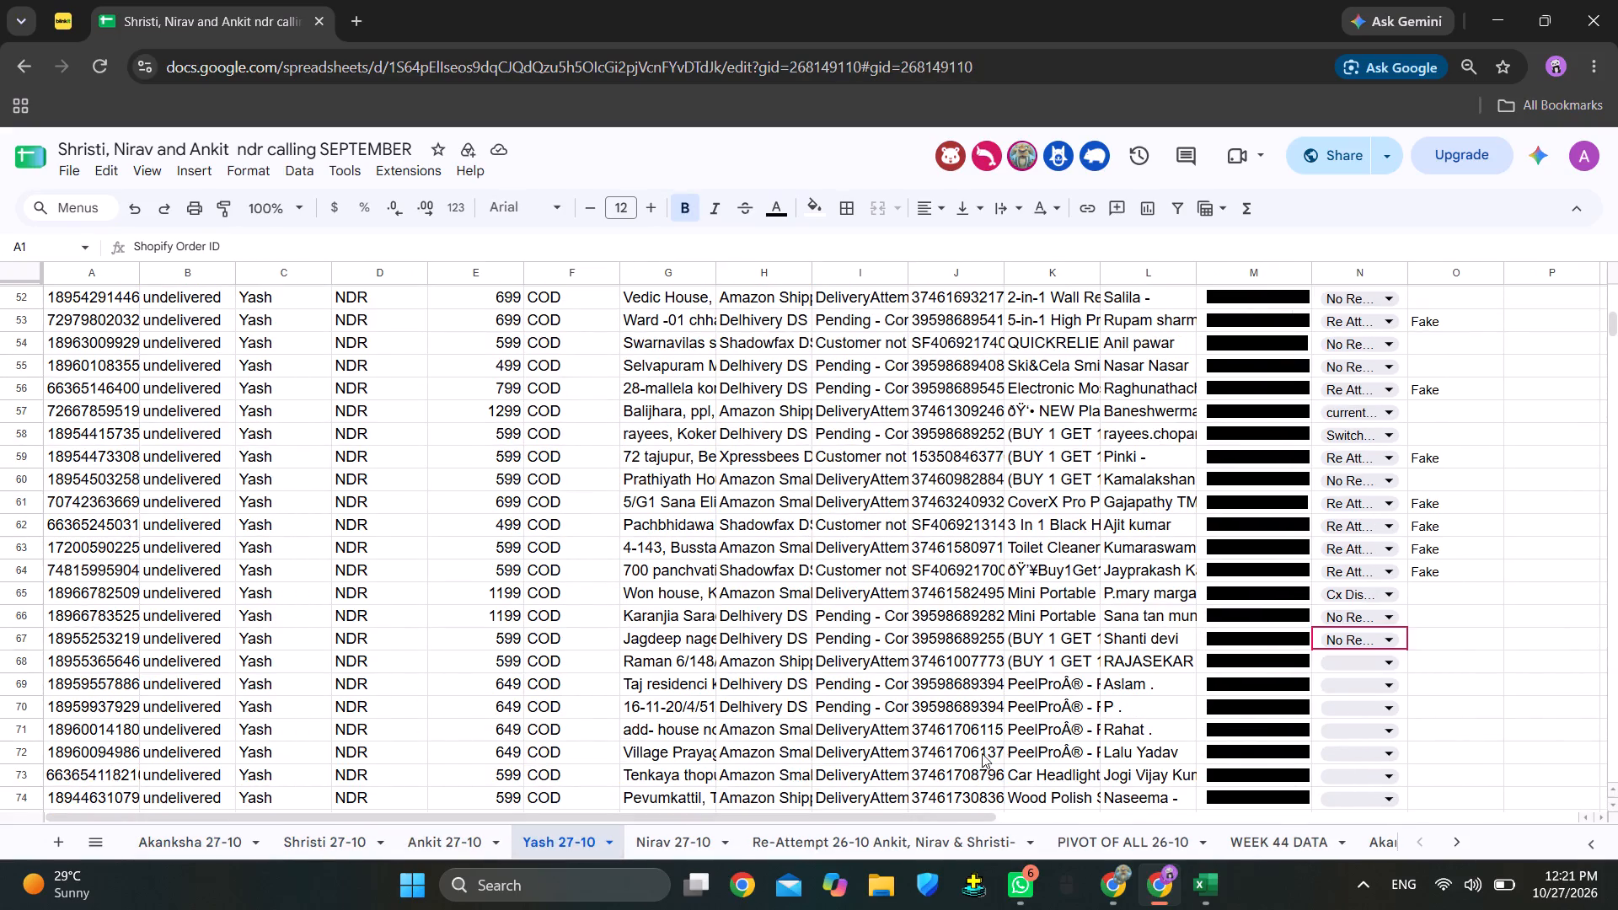
left_click(676, 838)
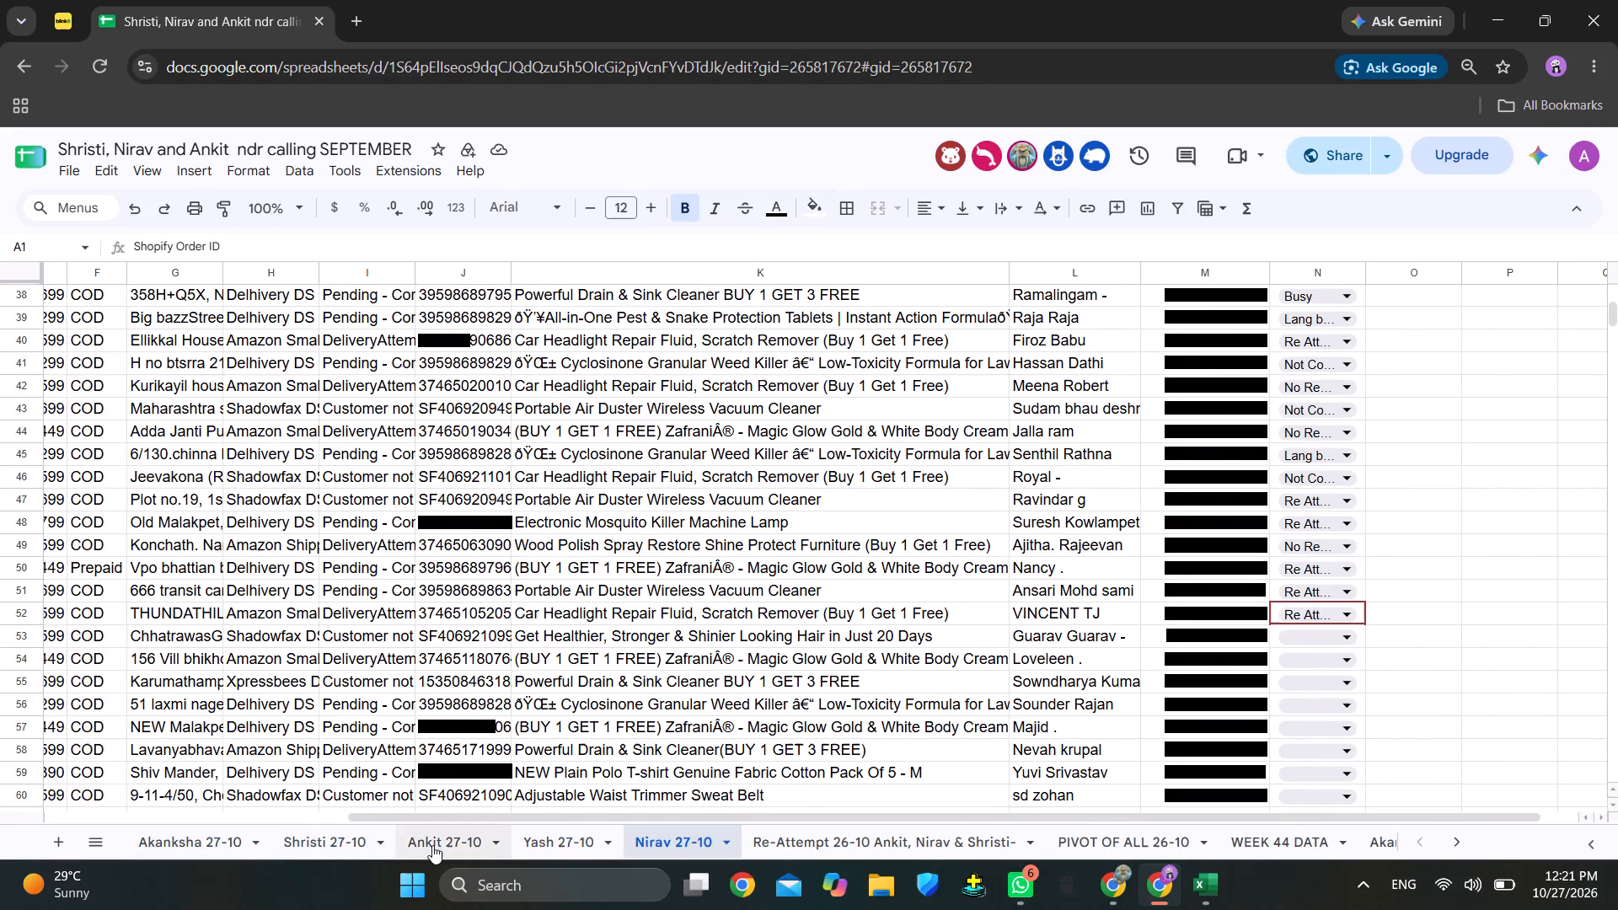
left_click(430, 843)
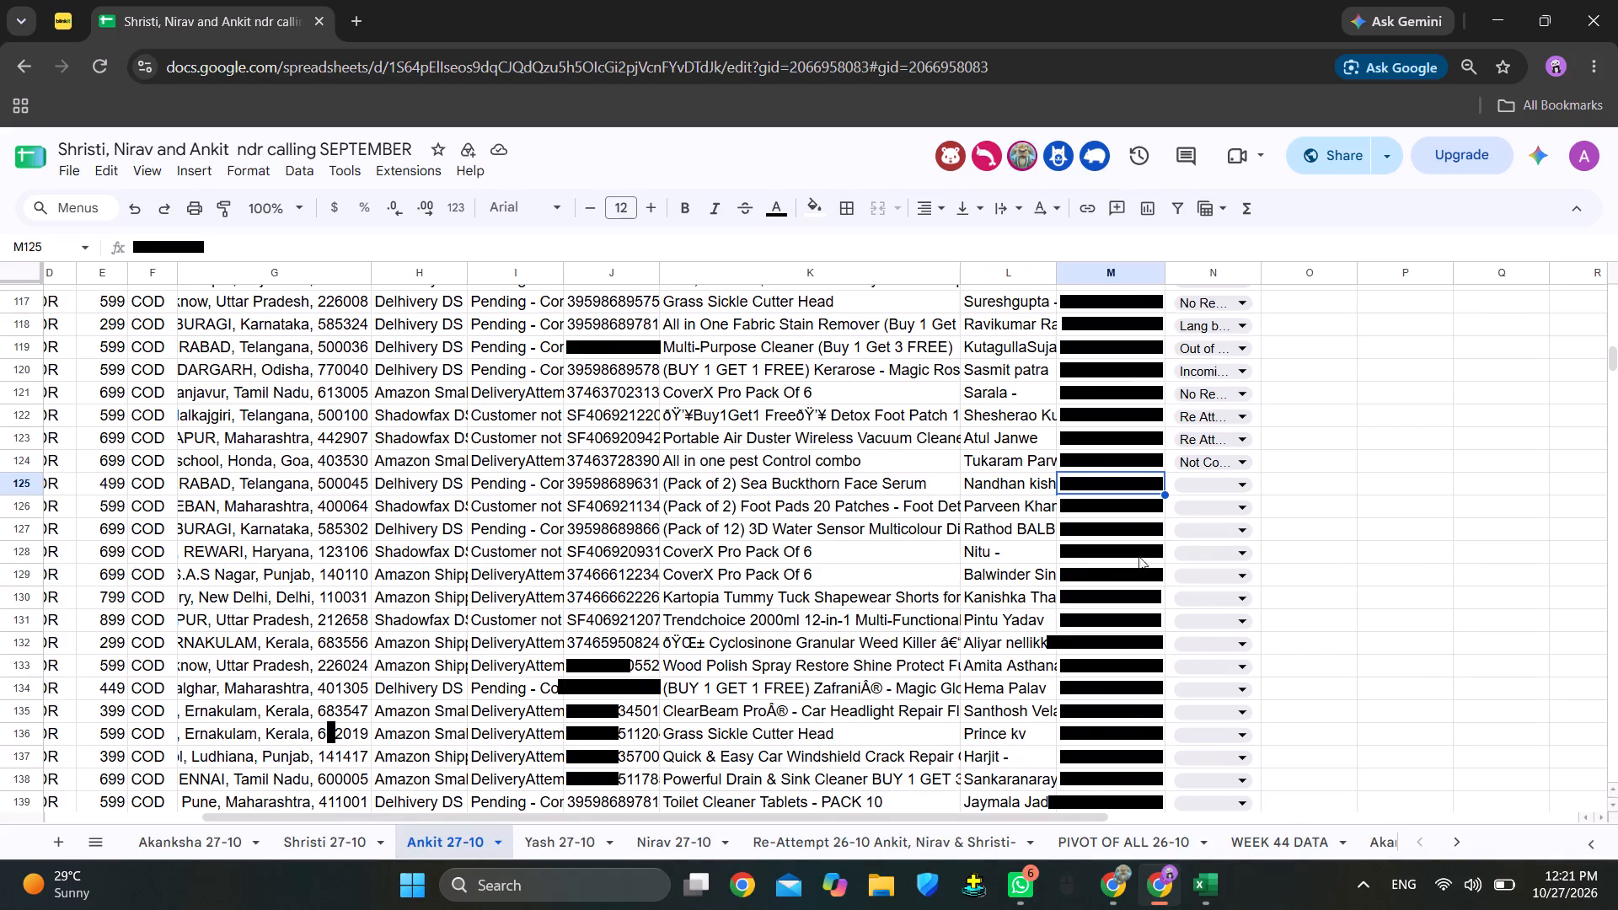
Set the call status of the (Pack of 2) Sea Buckthorn Face Serum order in row 125 to Cx Need To Cancel.
left_click(1035, 480)
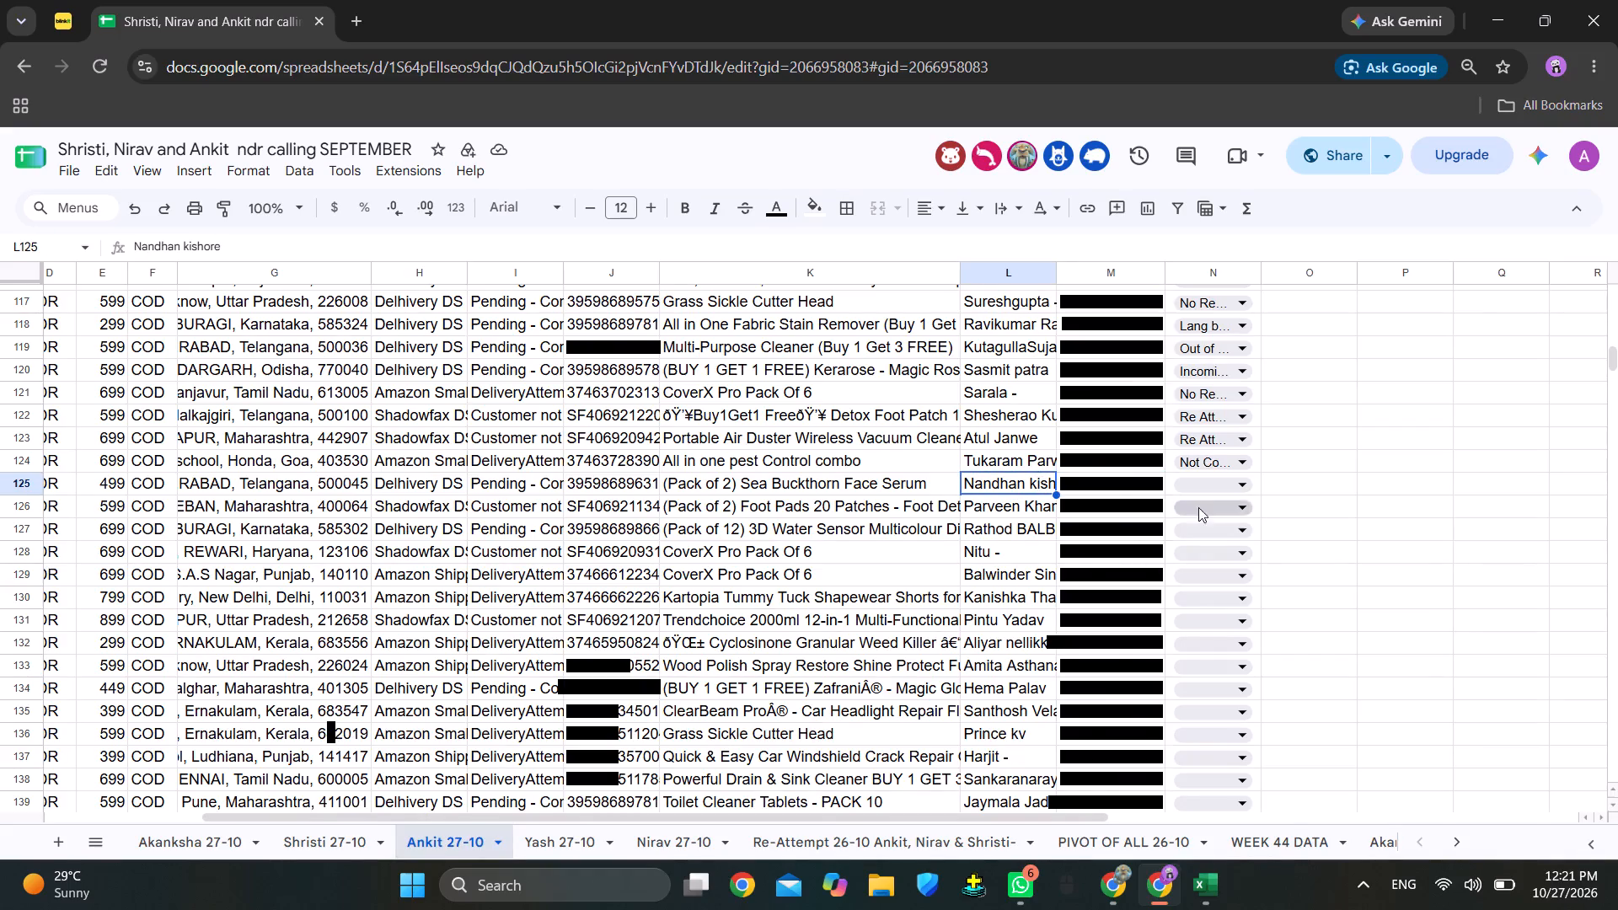
left_click(1219, 484)
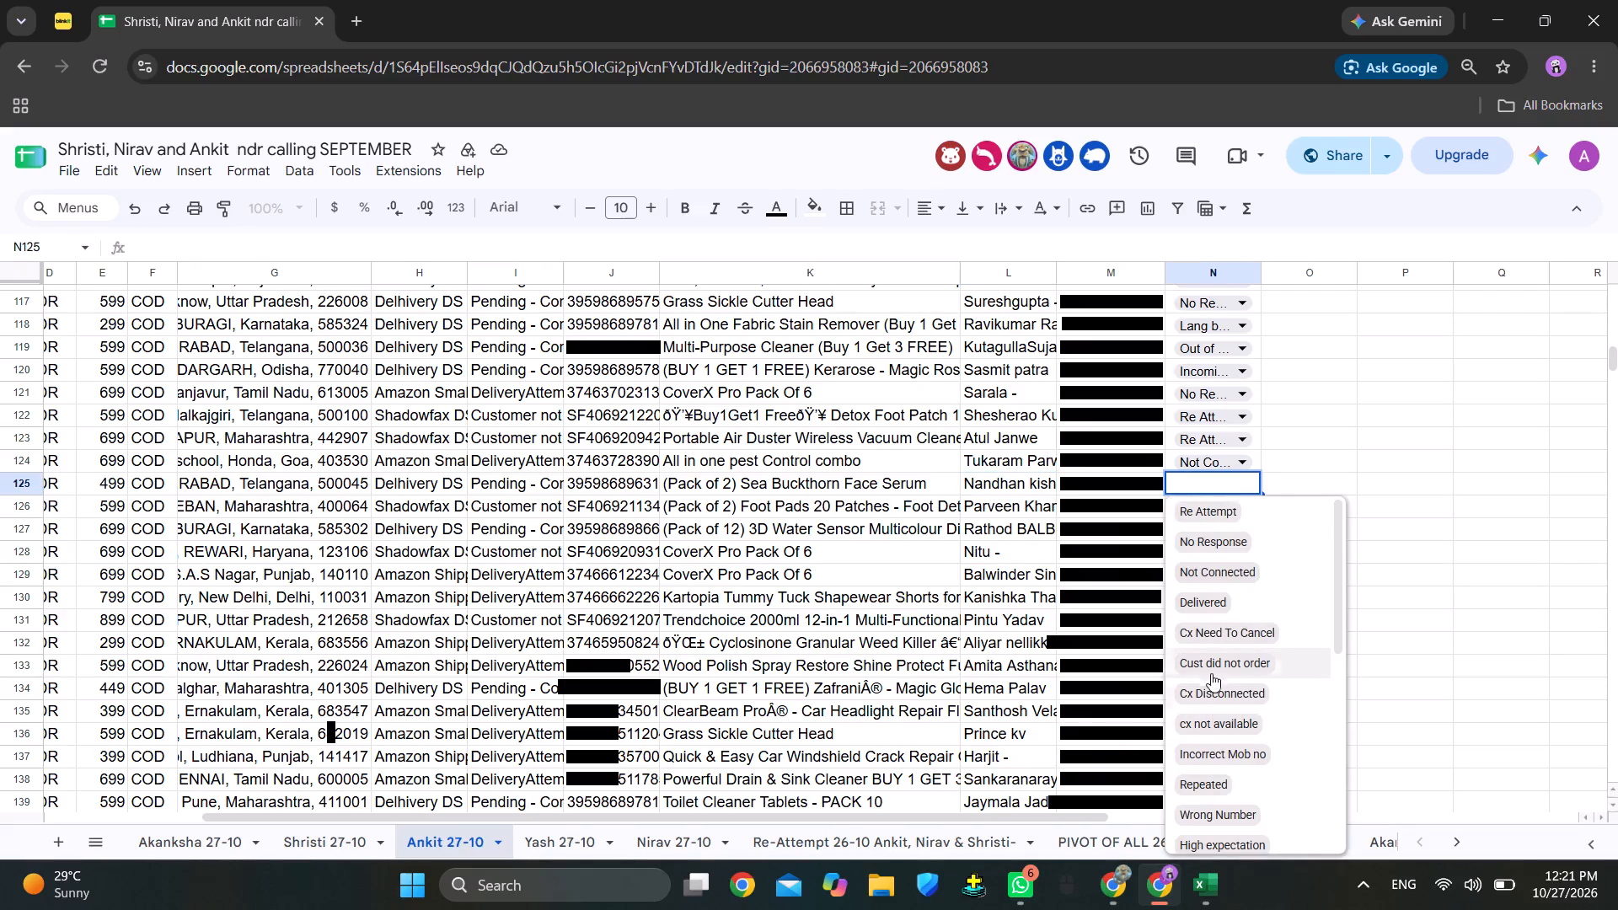
left_click(1221, 634)
Set the call status of the (Pack of 2) Anti Wrinkle Serum order in row 147 to Record your message.
scroll(1221, 632, "down", 3)
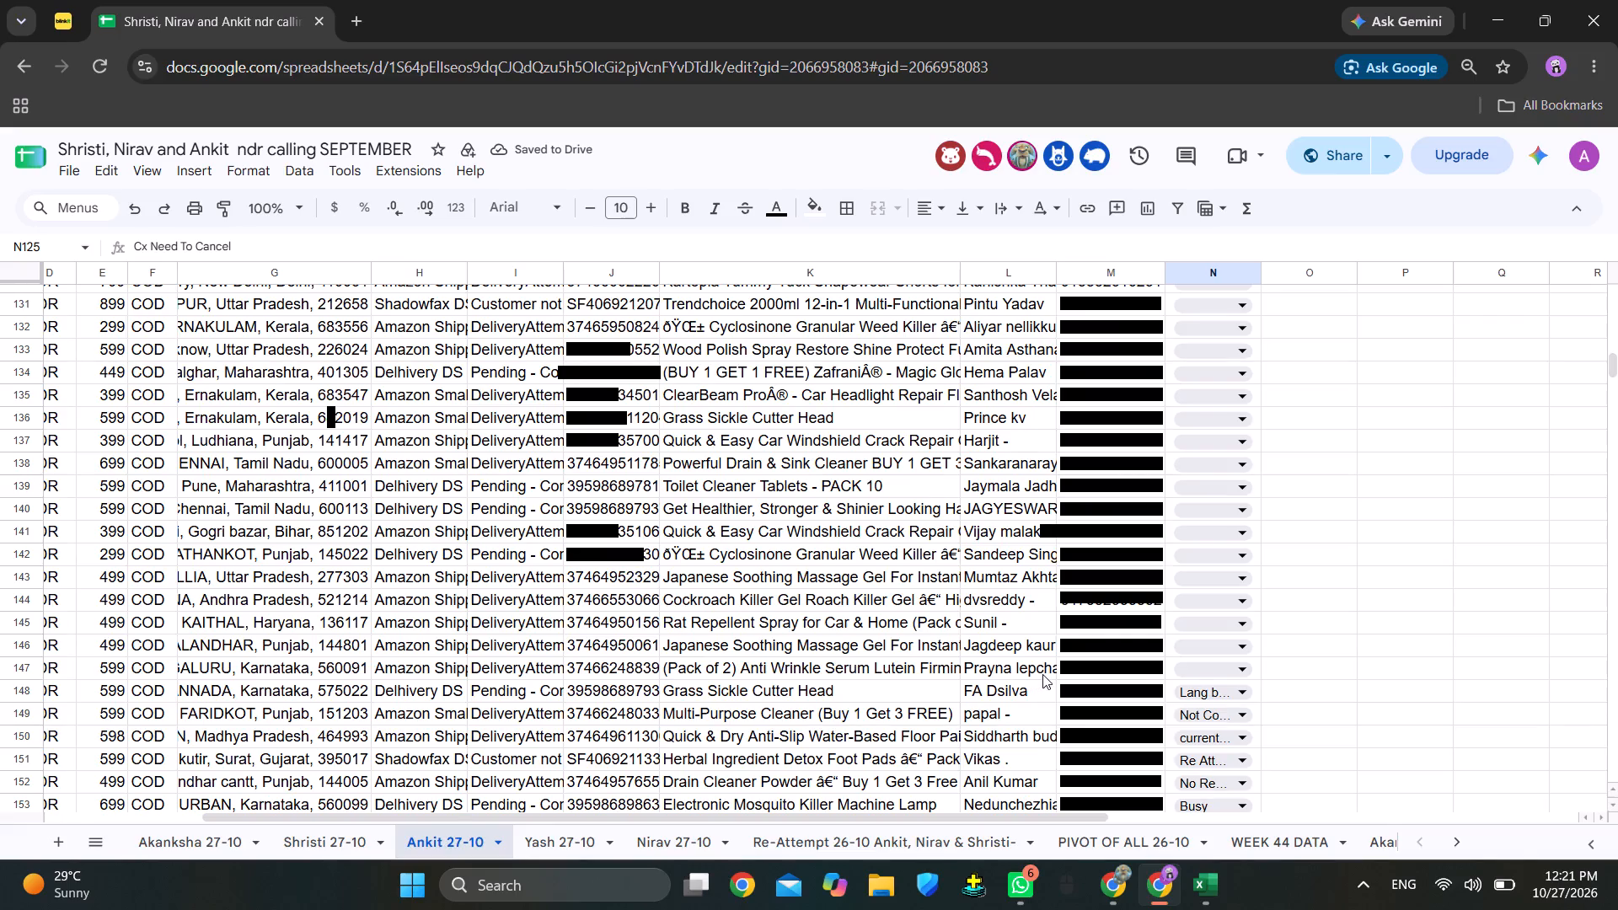
left_click(1206, 672)
scroll(1208, 687, "down", 1)
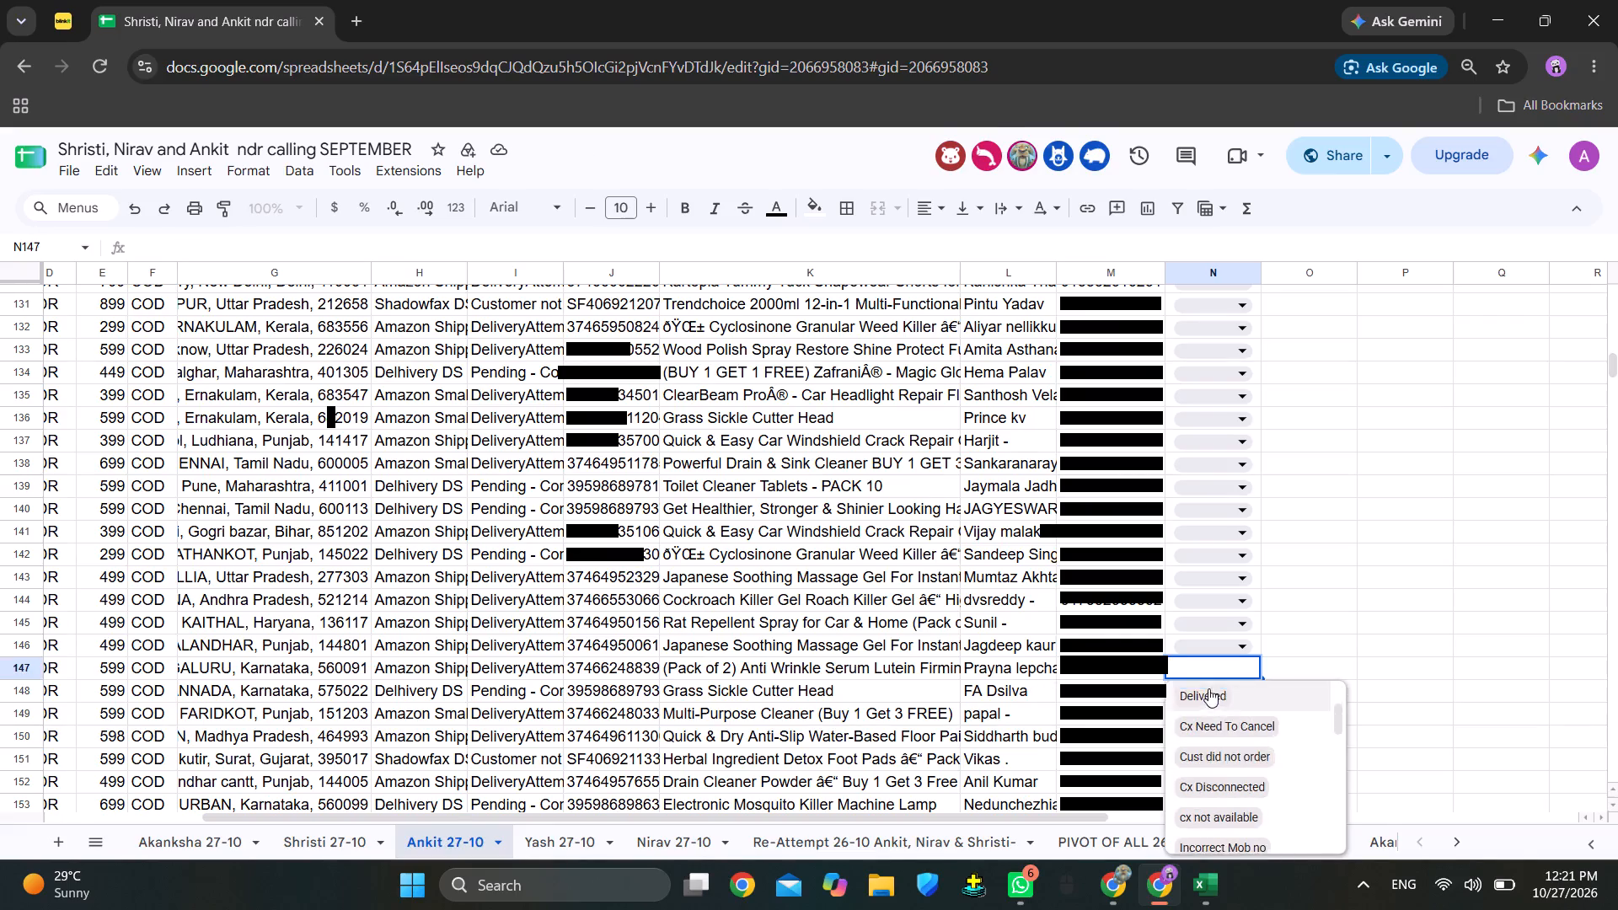
scroll(1208, 690, "down", 1)
scroll(1254, 781, "down", 2)
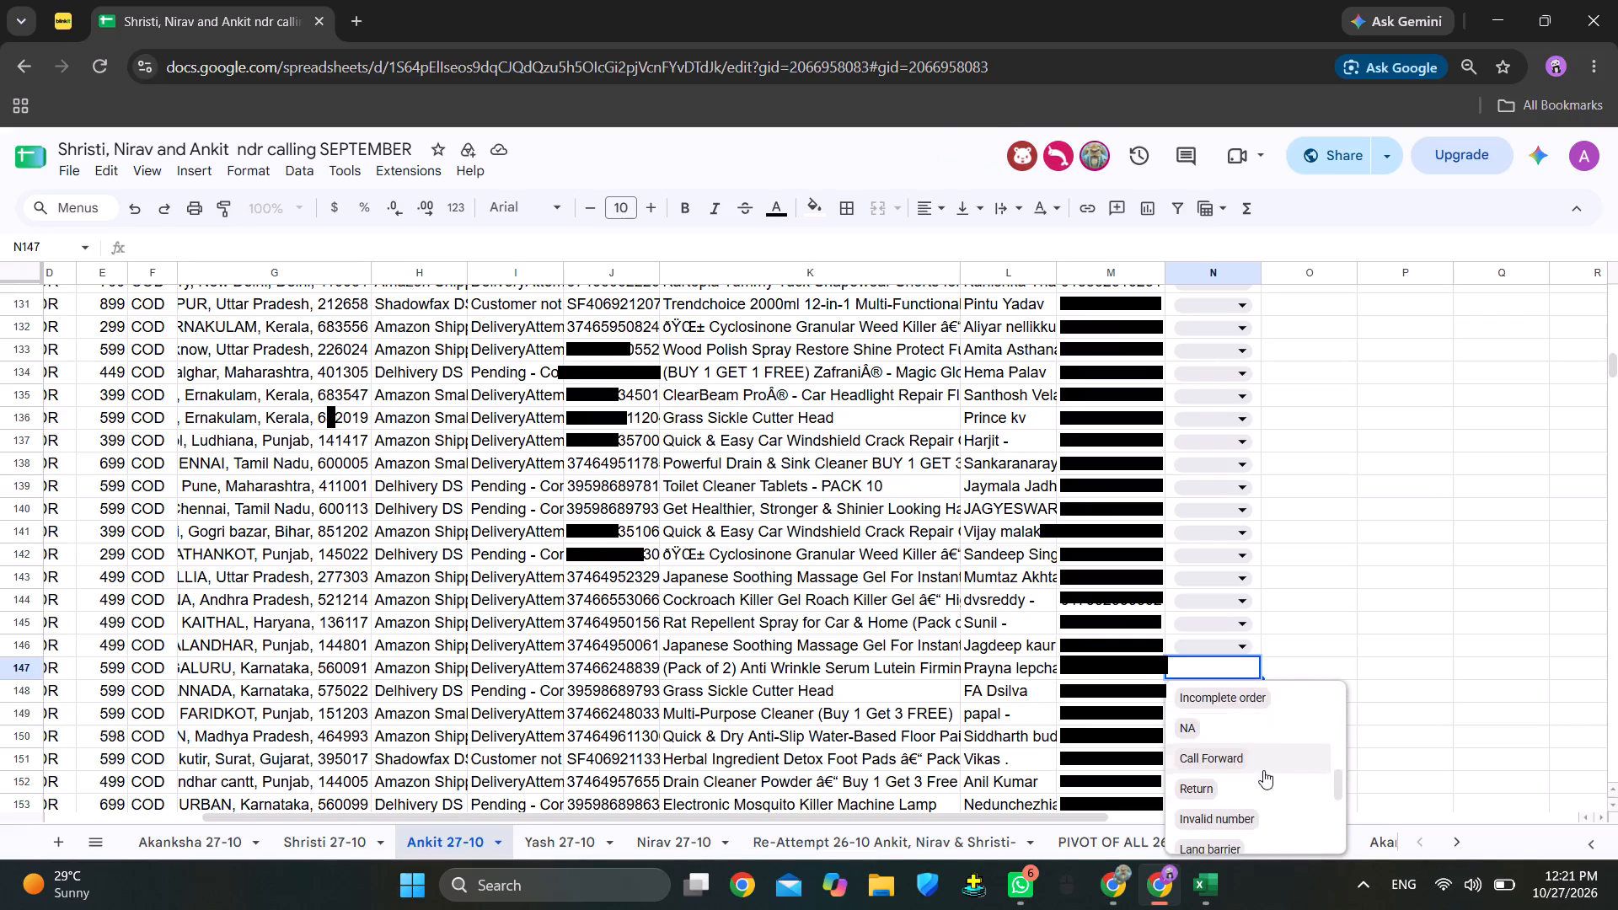
scroll(1262, 775, "down", 1)
left_click(1254, 801)
scroll(1296, 562, "up", 2)
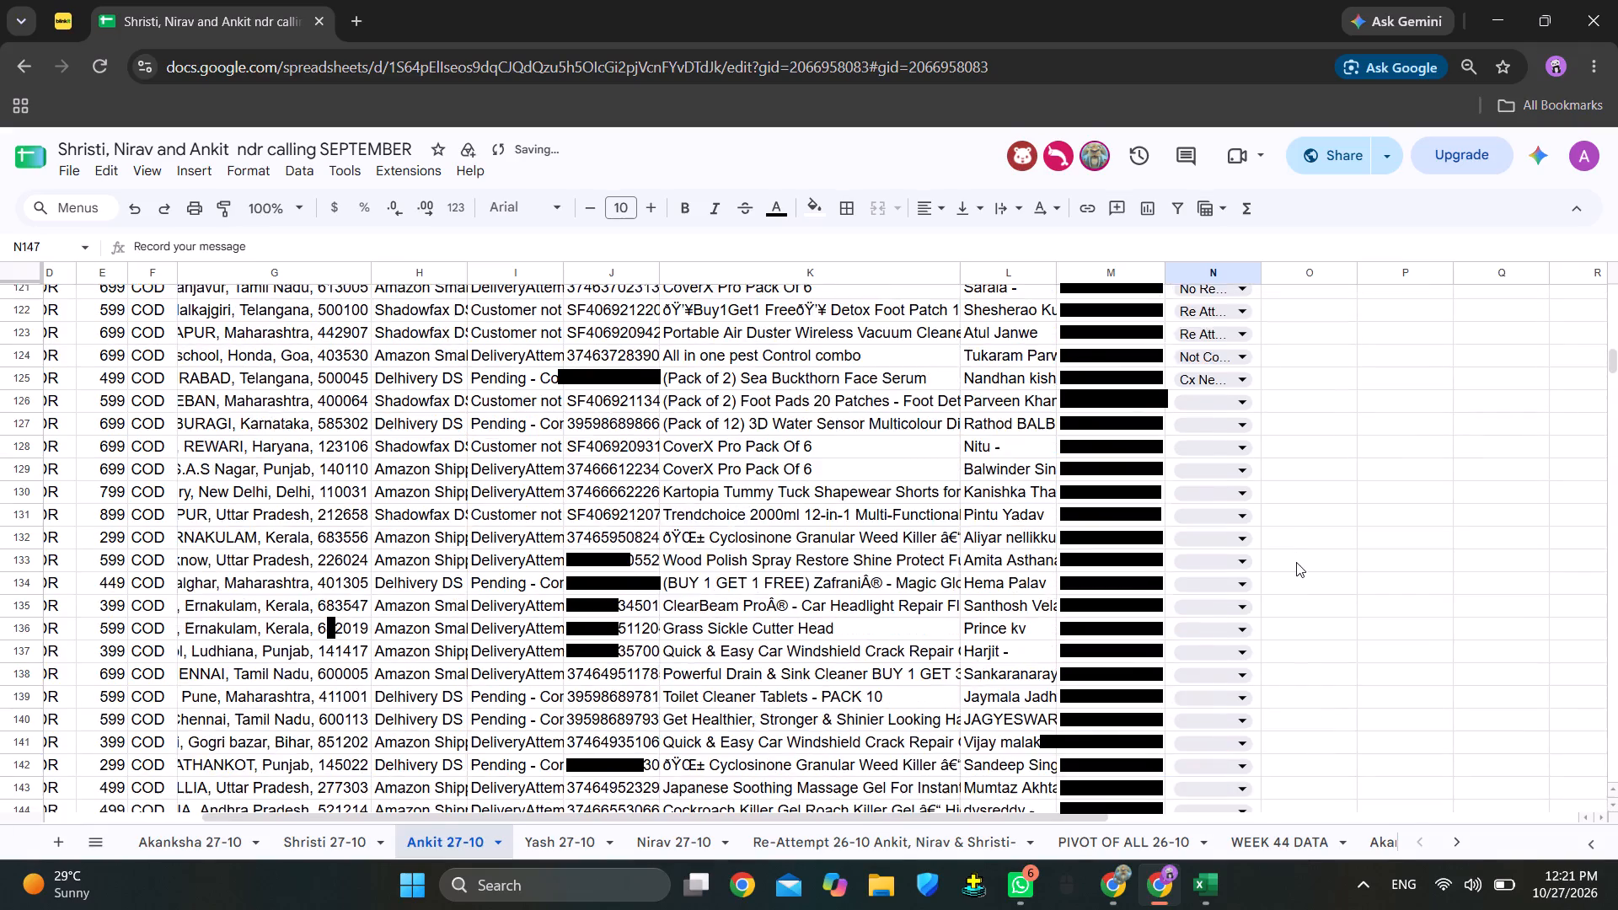
scroll(1296, 562, "up", 1)
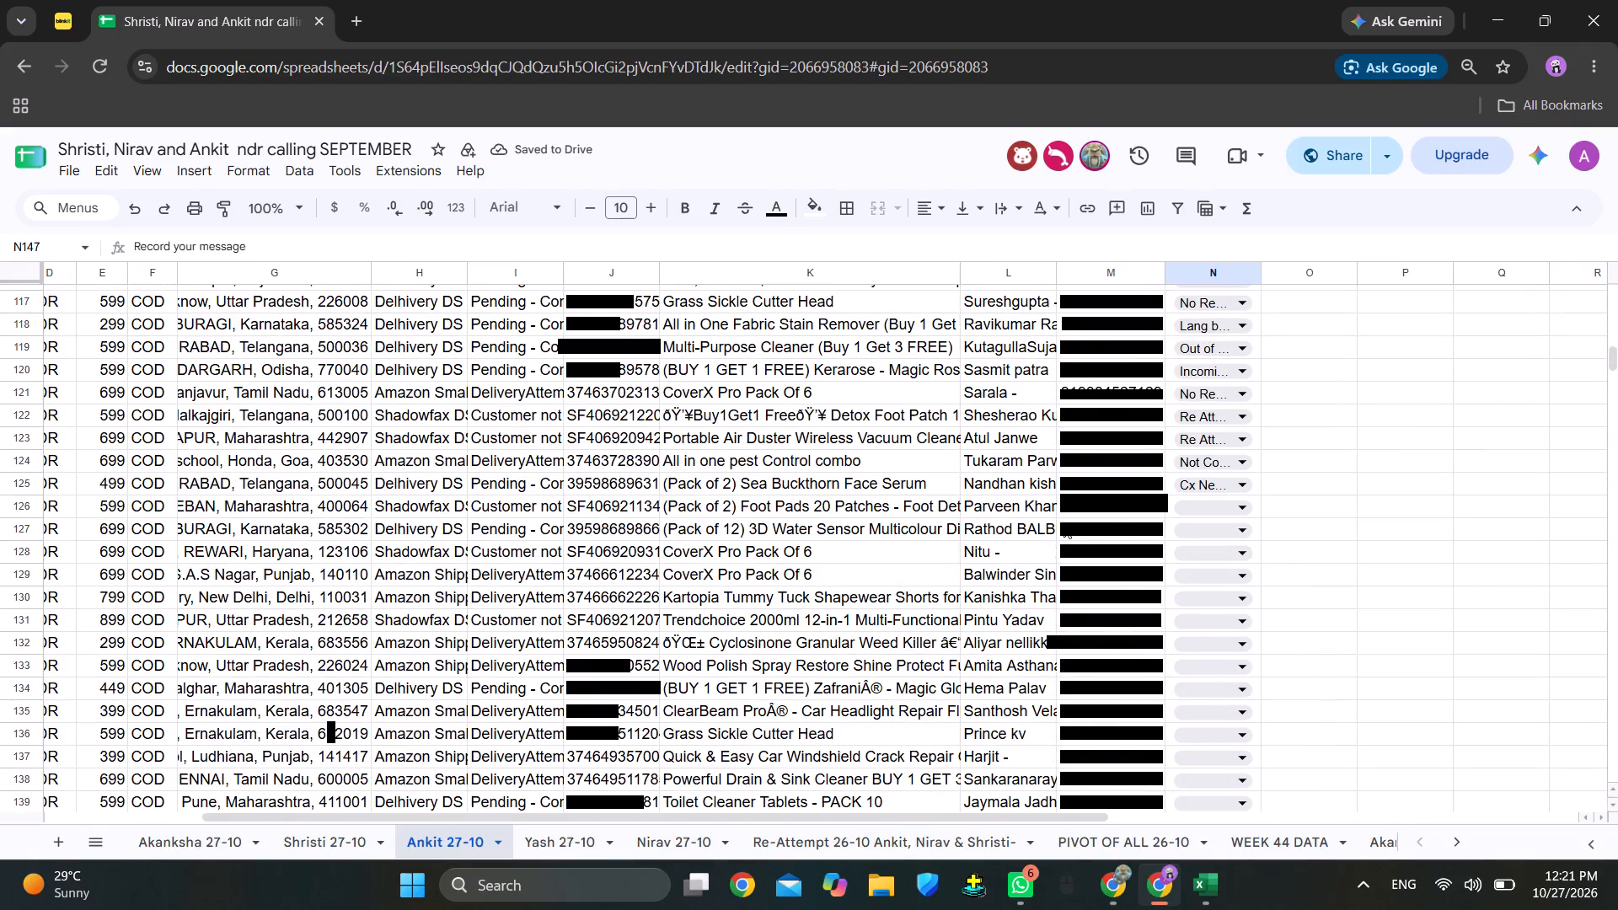
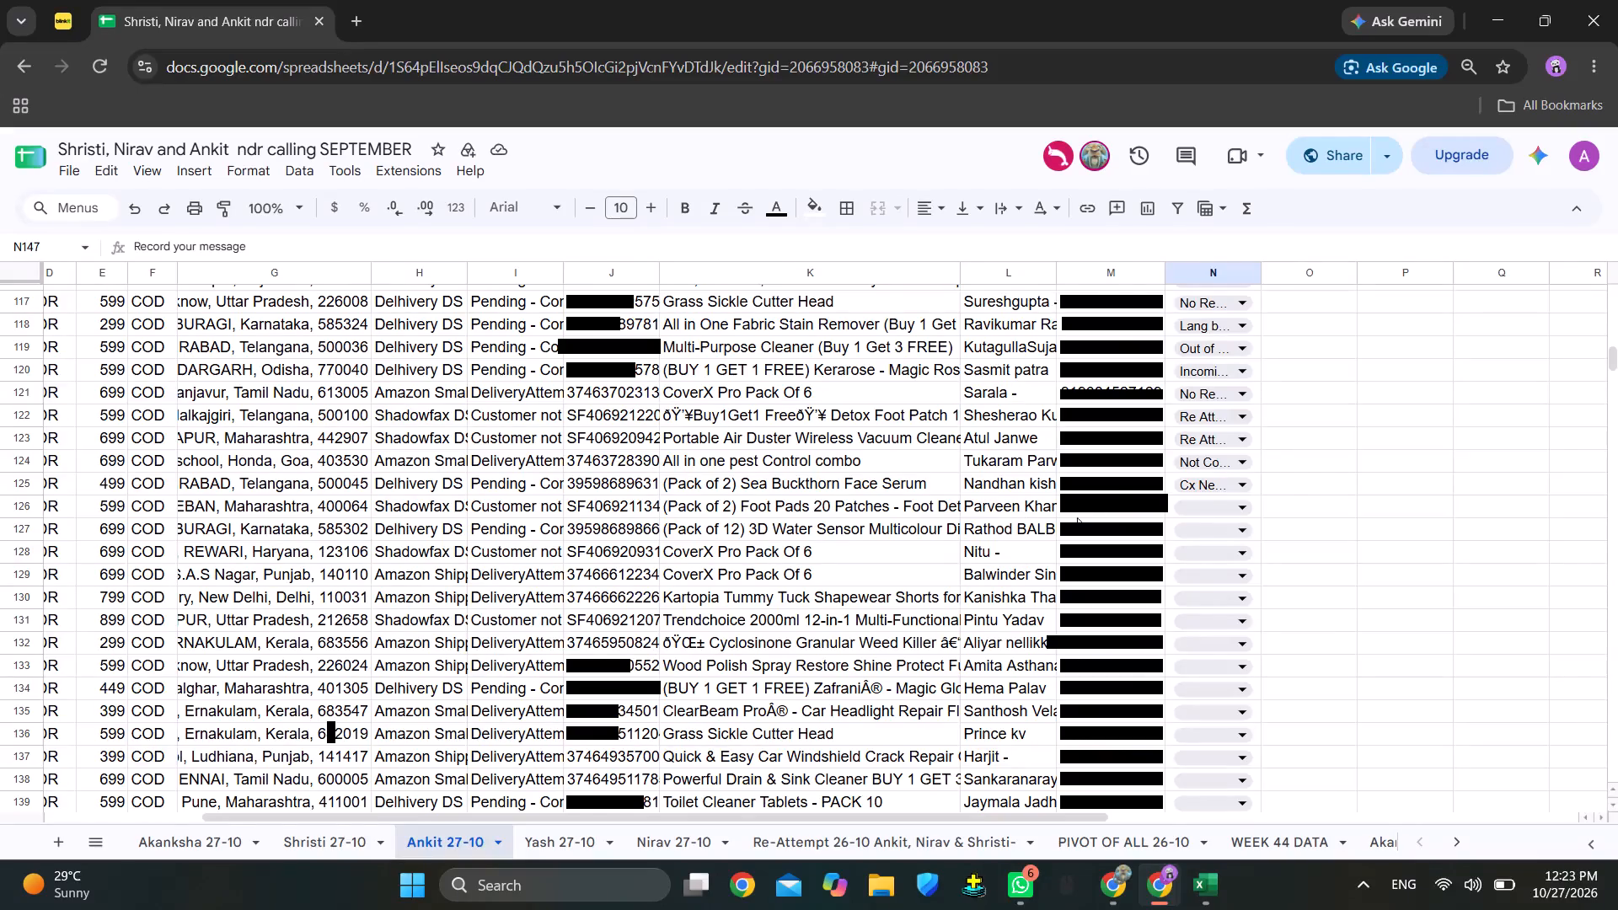
Set the call status of the (Pack of 2) Foot Pads 20 Patches order in row 126 to Re Attempt.
left_click(1209, 509)
left_click(1207, 534)
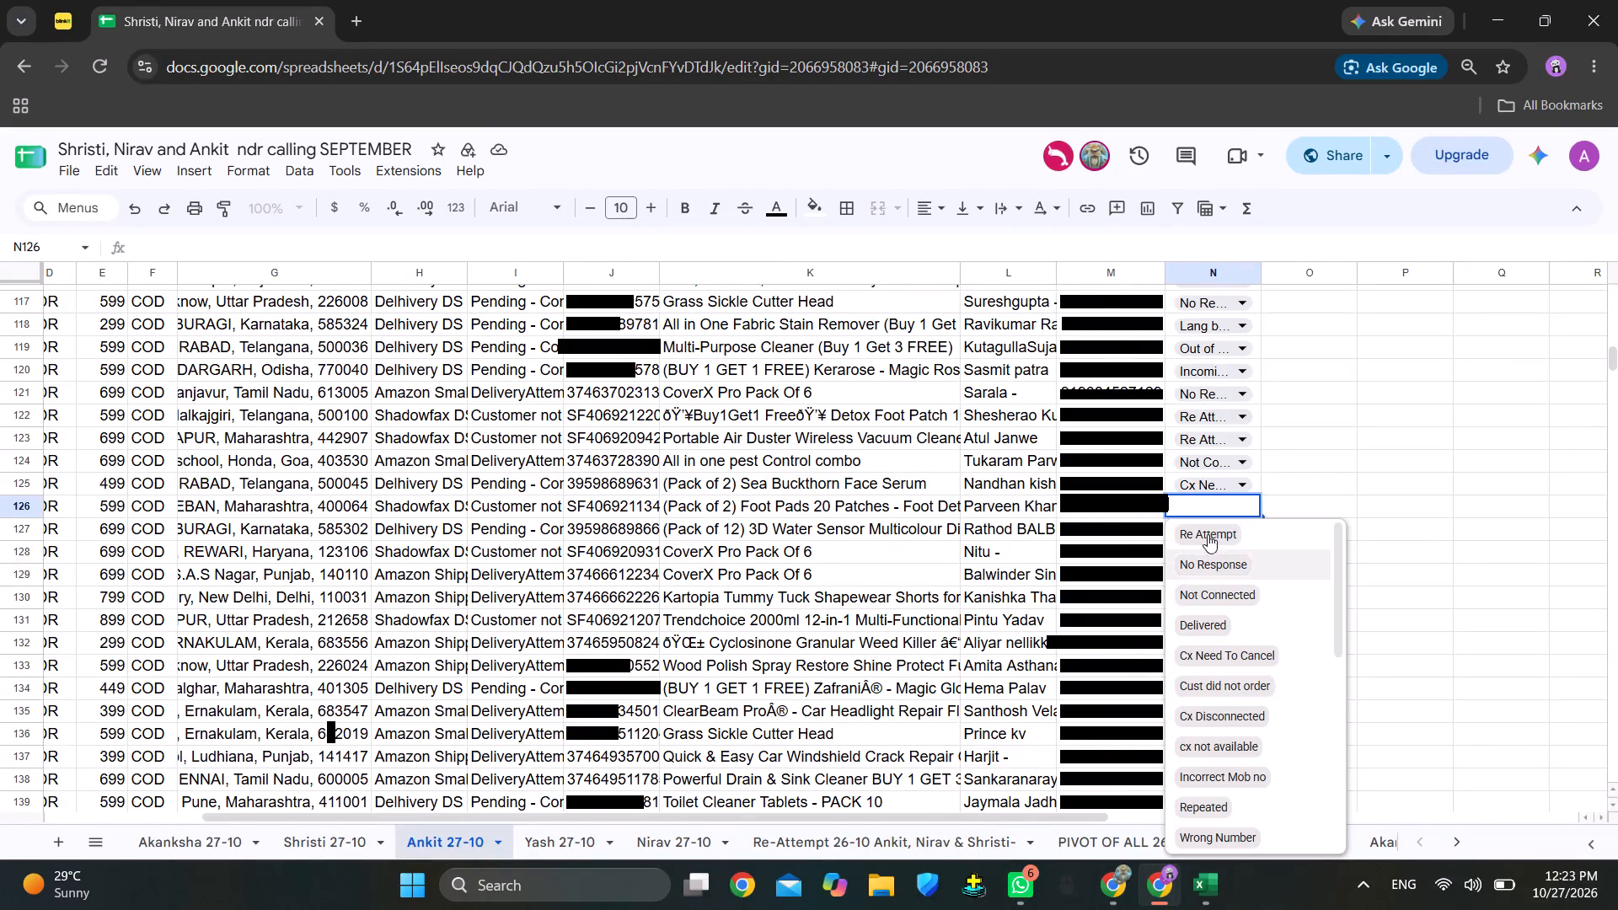
Set the call status of the Japanese Soothing Massage Gel order in row 146 to Re Attempt.
scroll(1268, 570, "down", 3)
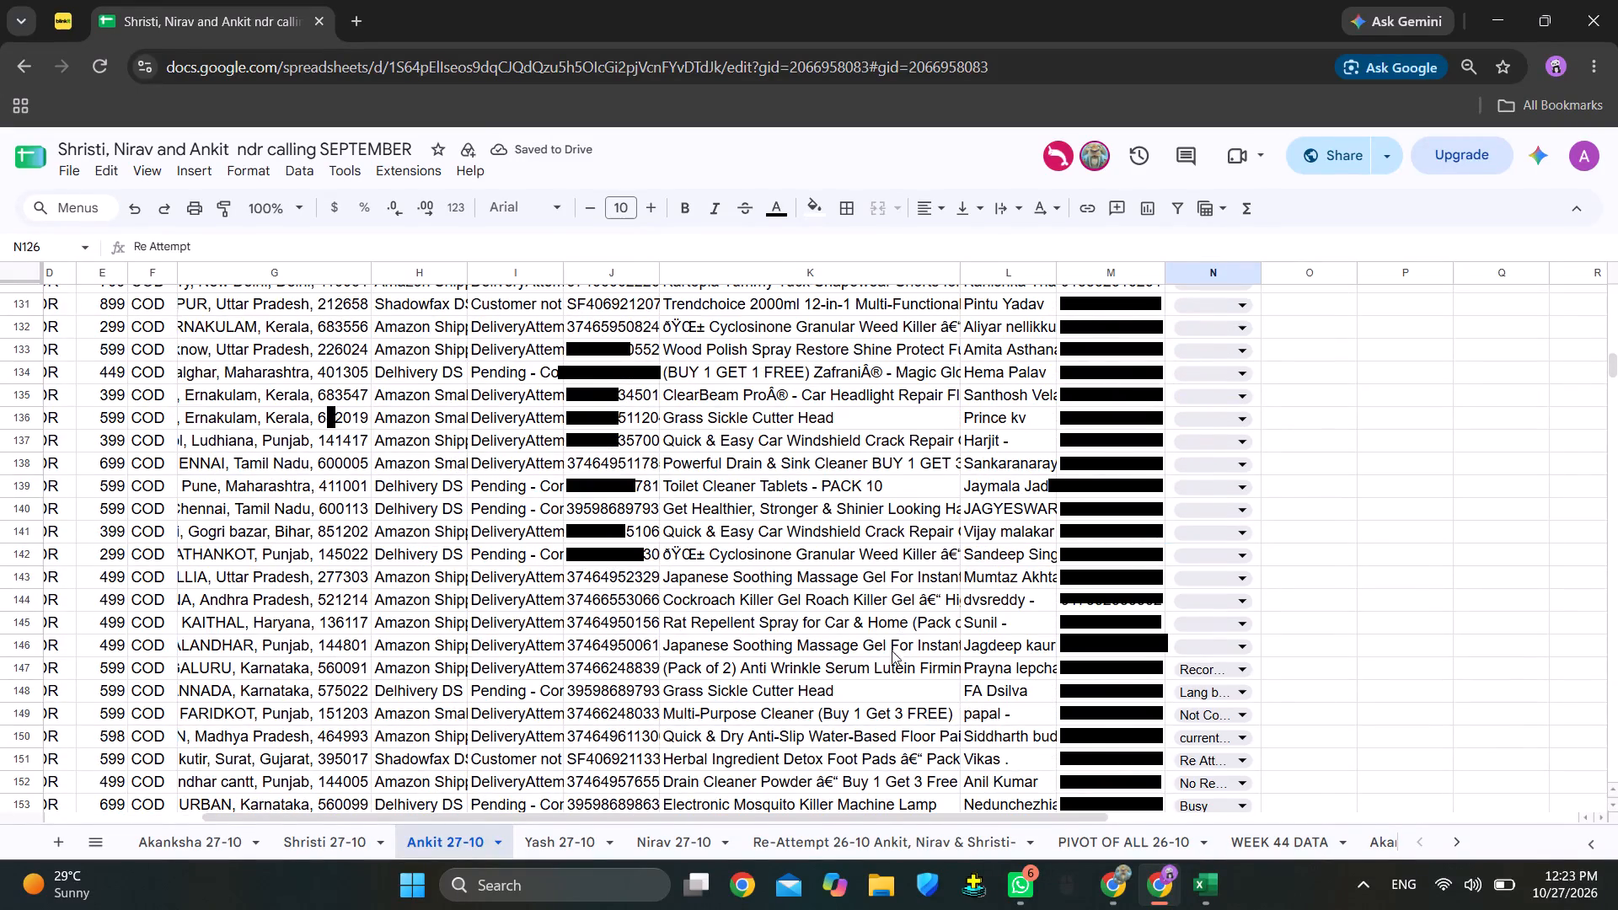
left_click(1192, 646)
left_click(1229, 672)
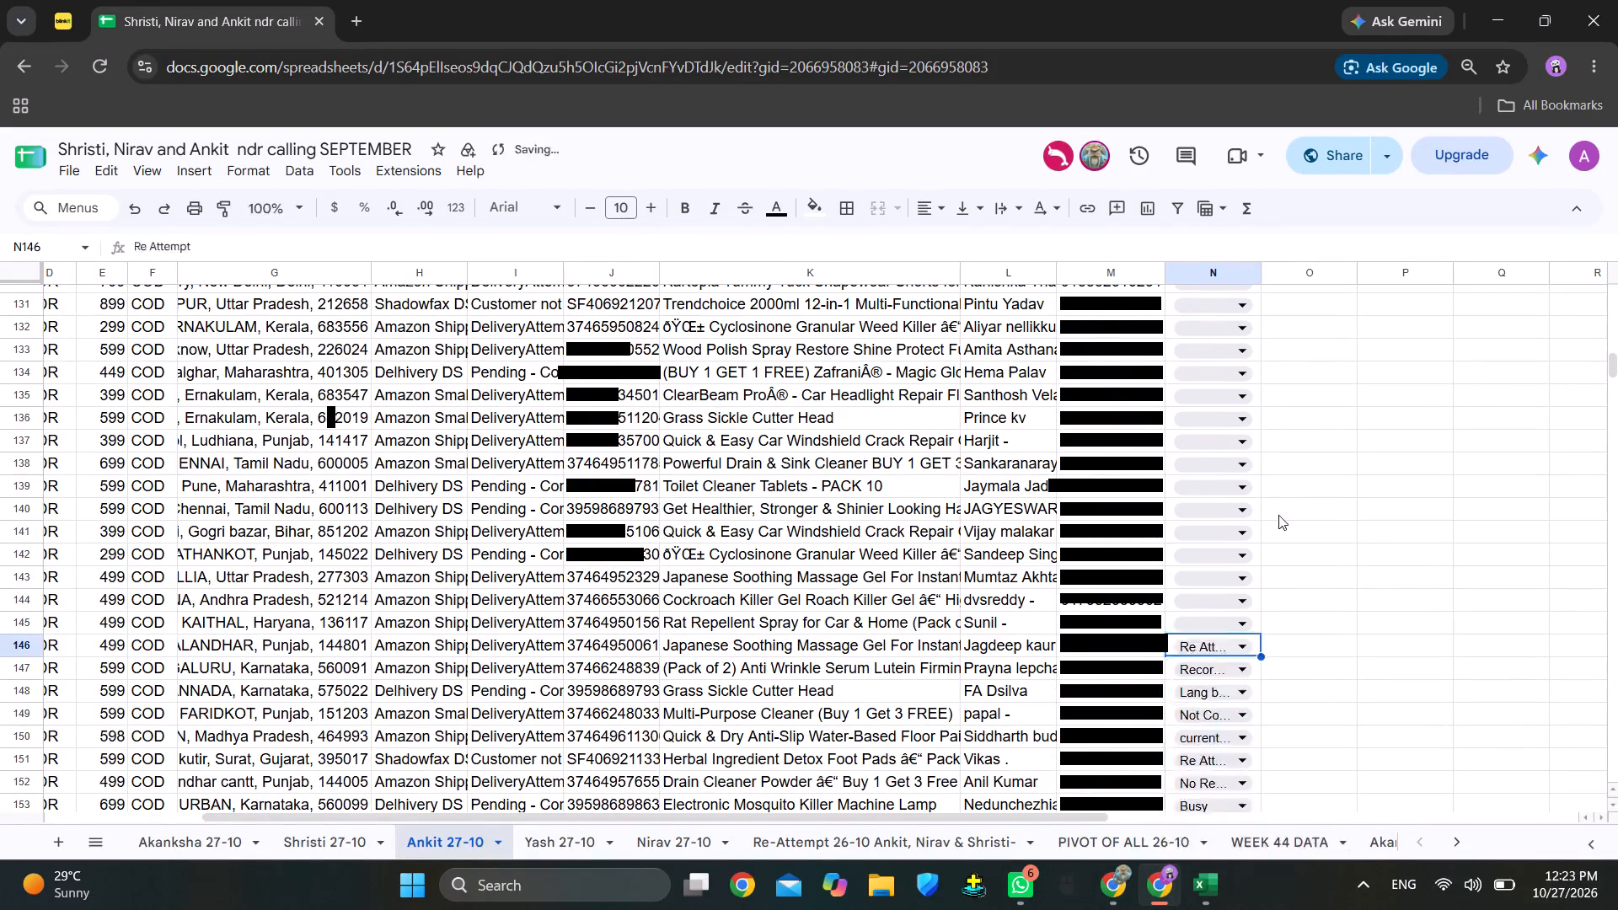
Set the call status of the (Pack of 12) 3D Water Sensor order in row 127 to No Response.
scroll(1282, 501, "up", 2)
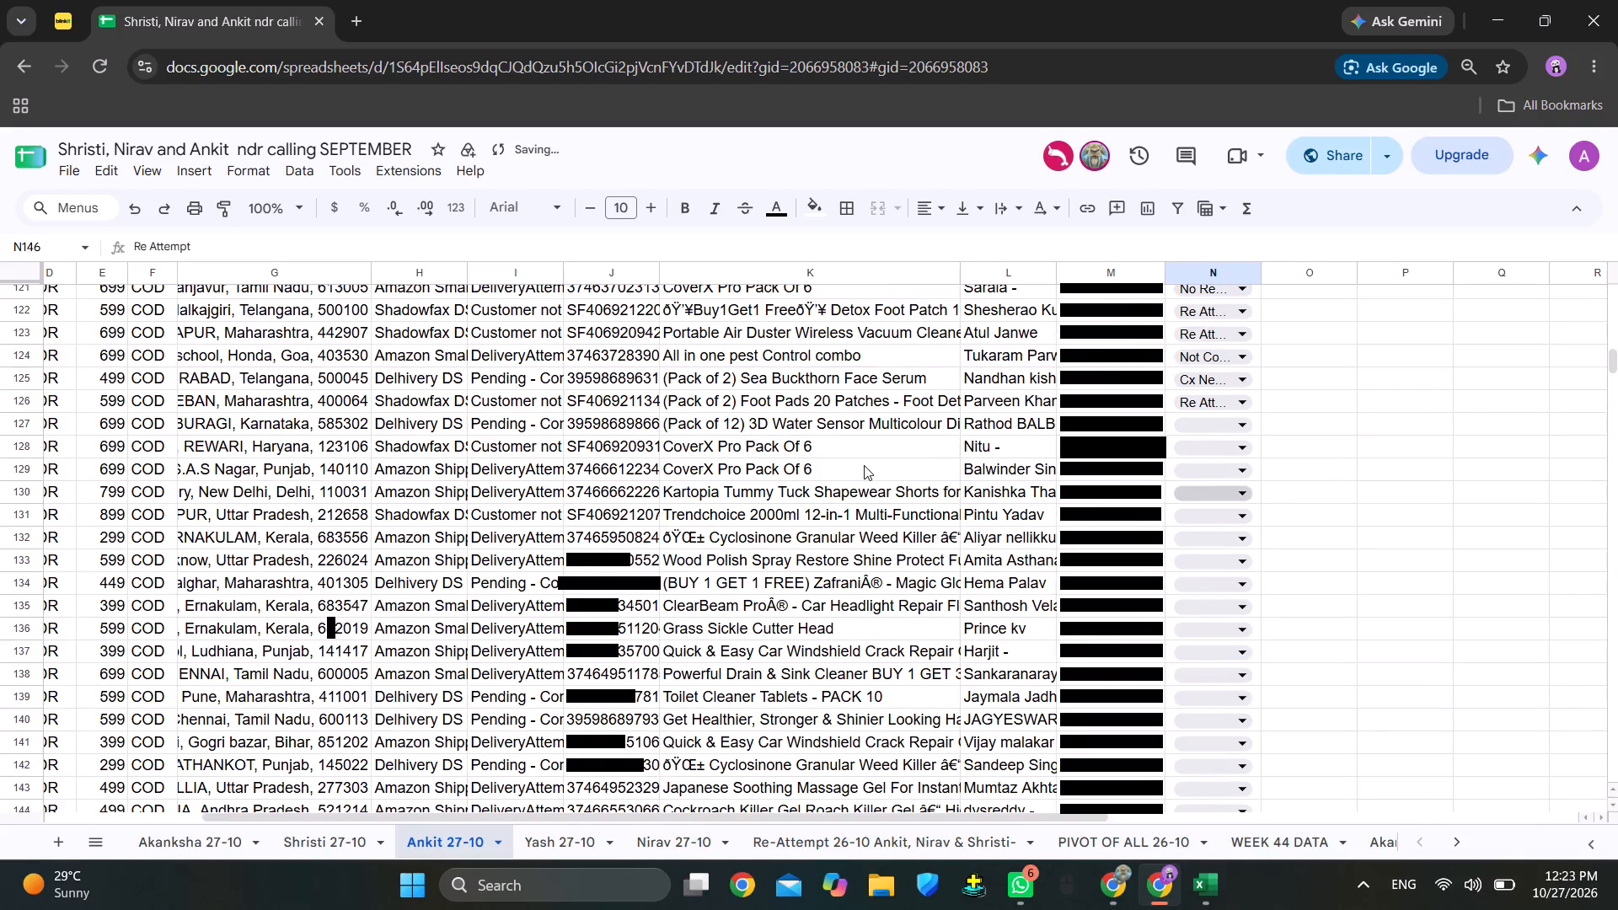
left_click(1225, 426)
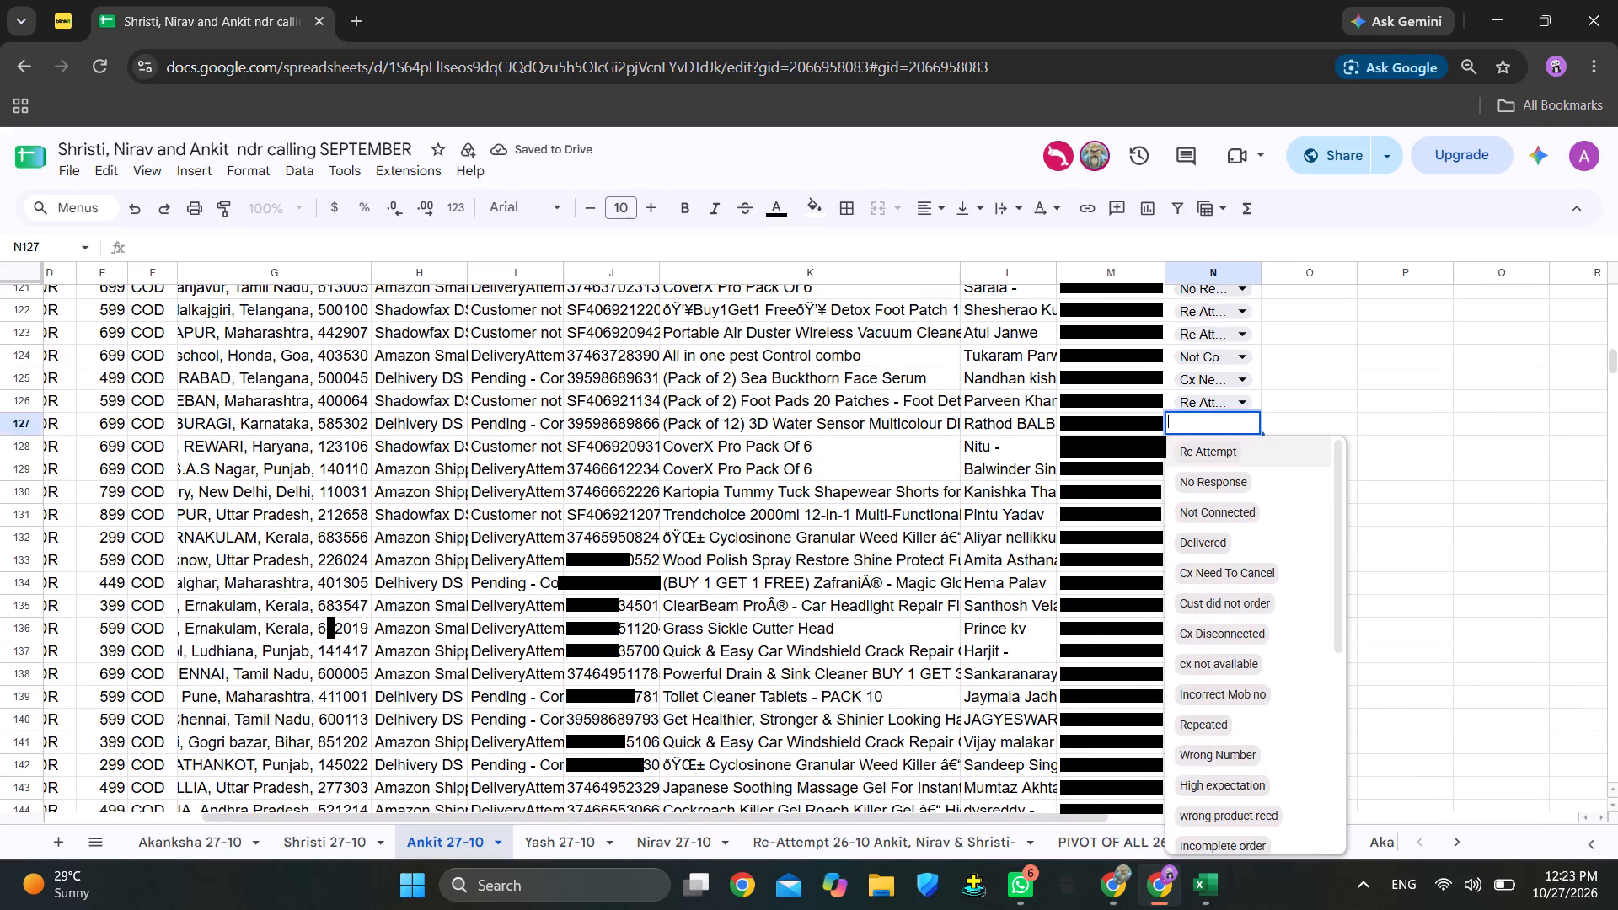
left_click(1226, 482)
Set the call status of the Rat Repellent Spray order in row 145 to Cx Disconnected.
scroll(1256, 574, "down", 2)
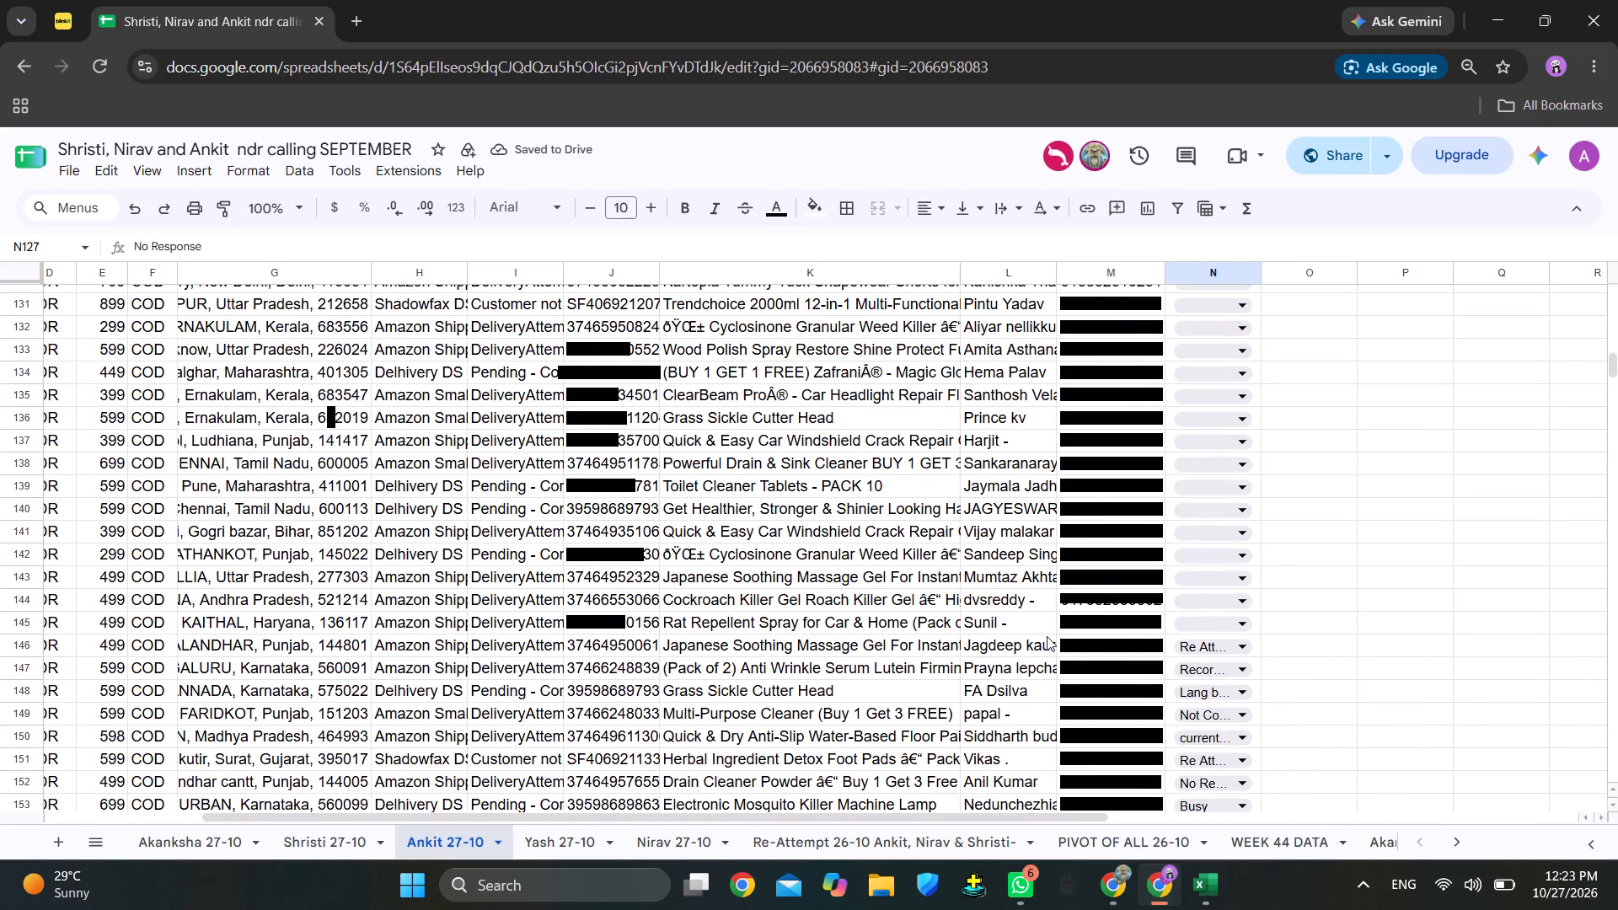
left_click(1245, 623)
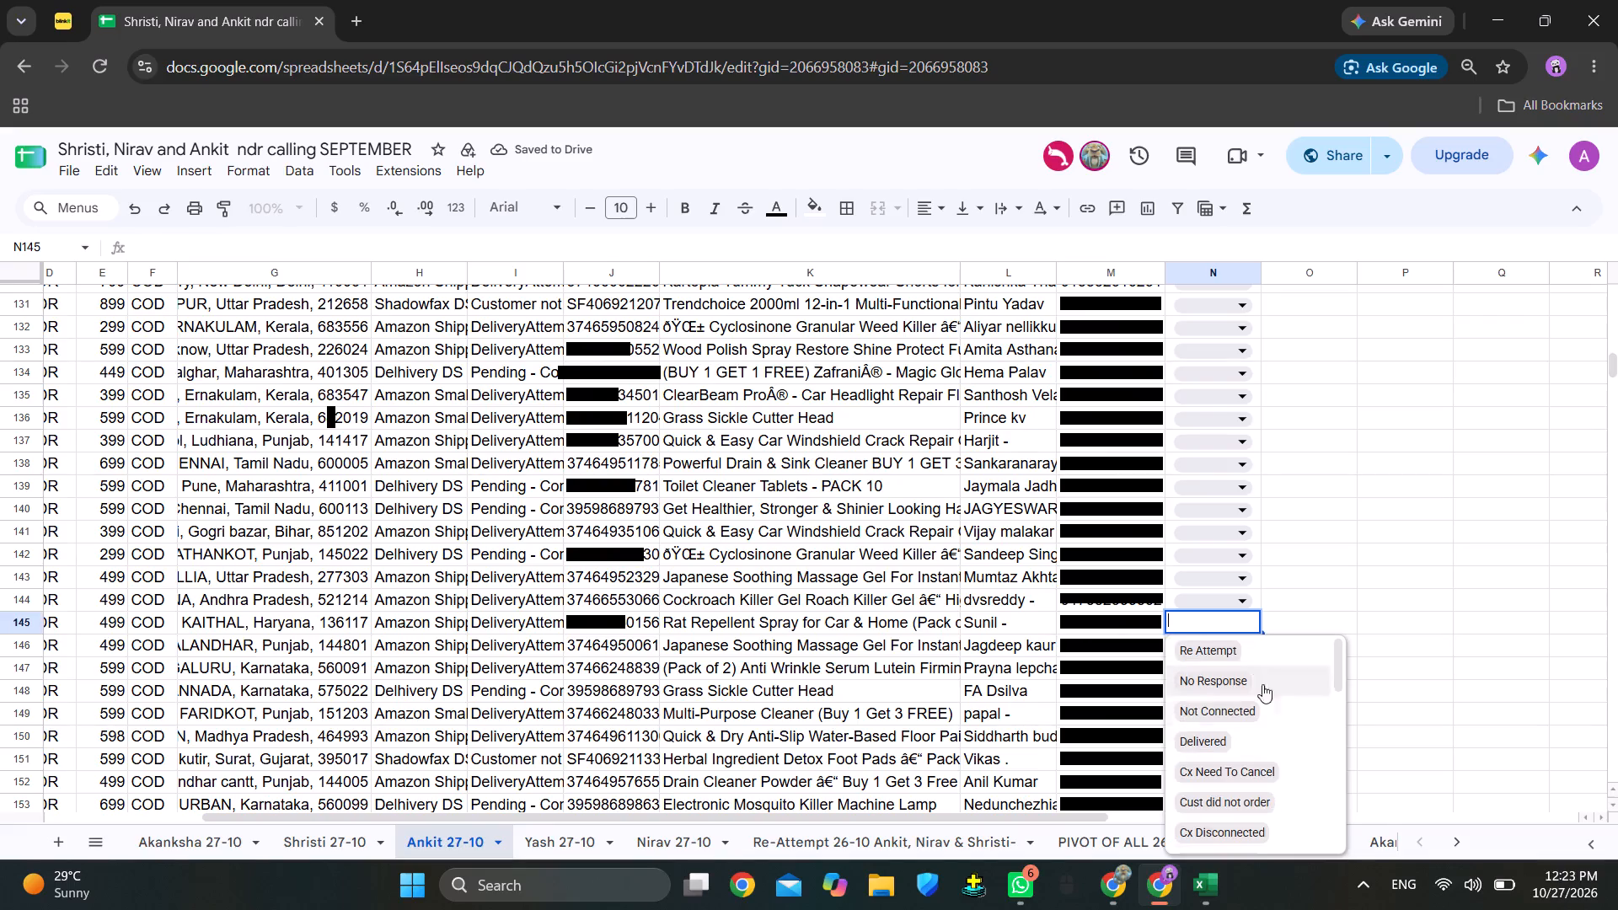
left_click(1235, 836)
Set the call status of the CoverX Pro Pack Of 6 order in row 128 to Re Attempt.
scroll(1268, 515, "up", 1)
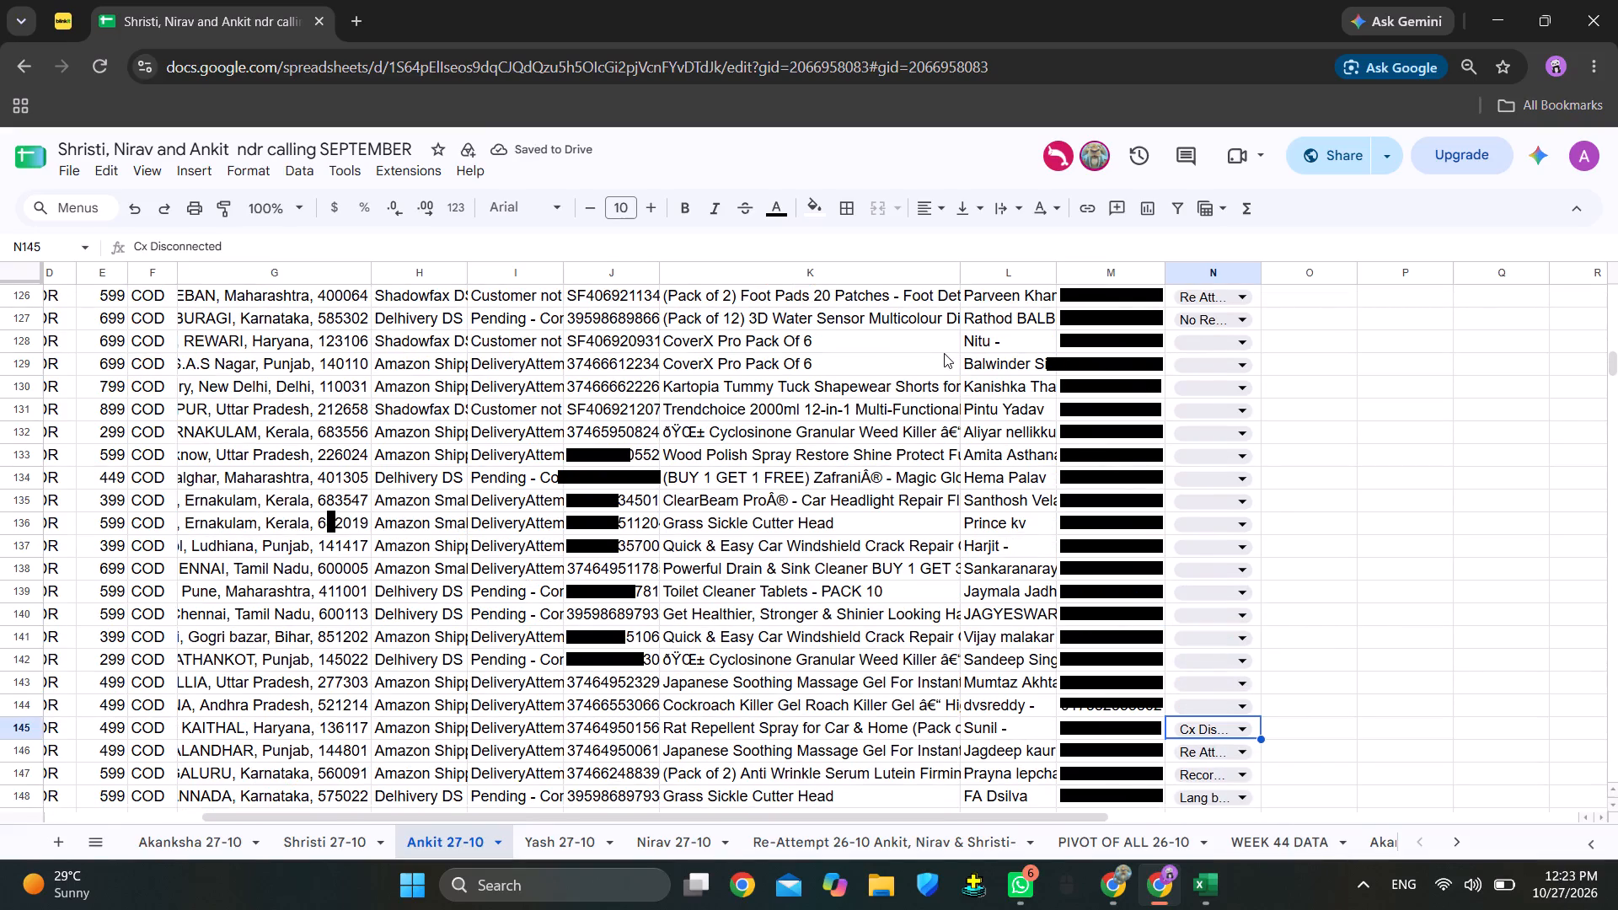
left_click(1200, 345)
left_click(1216, 369)
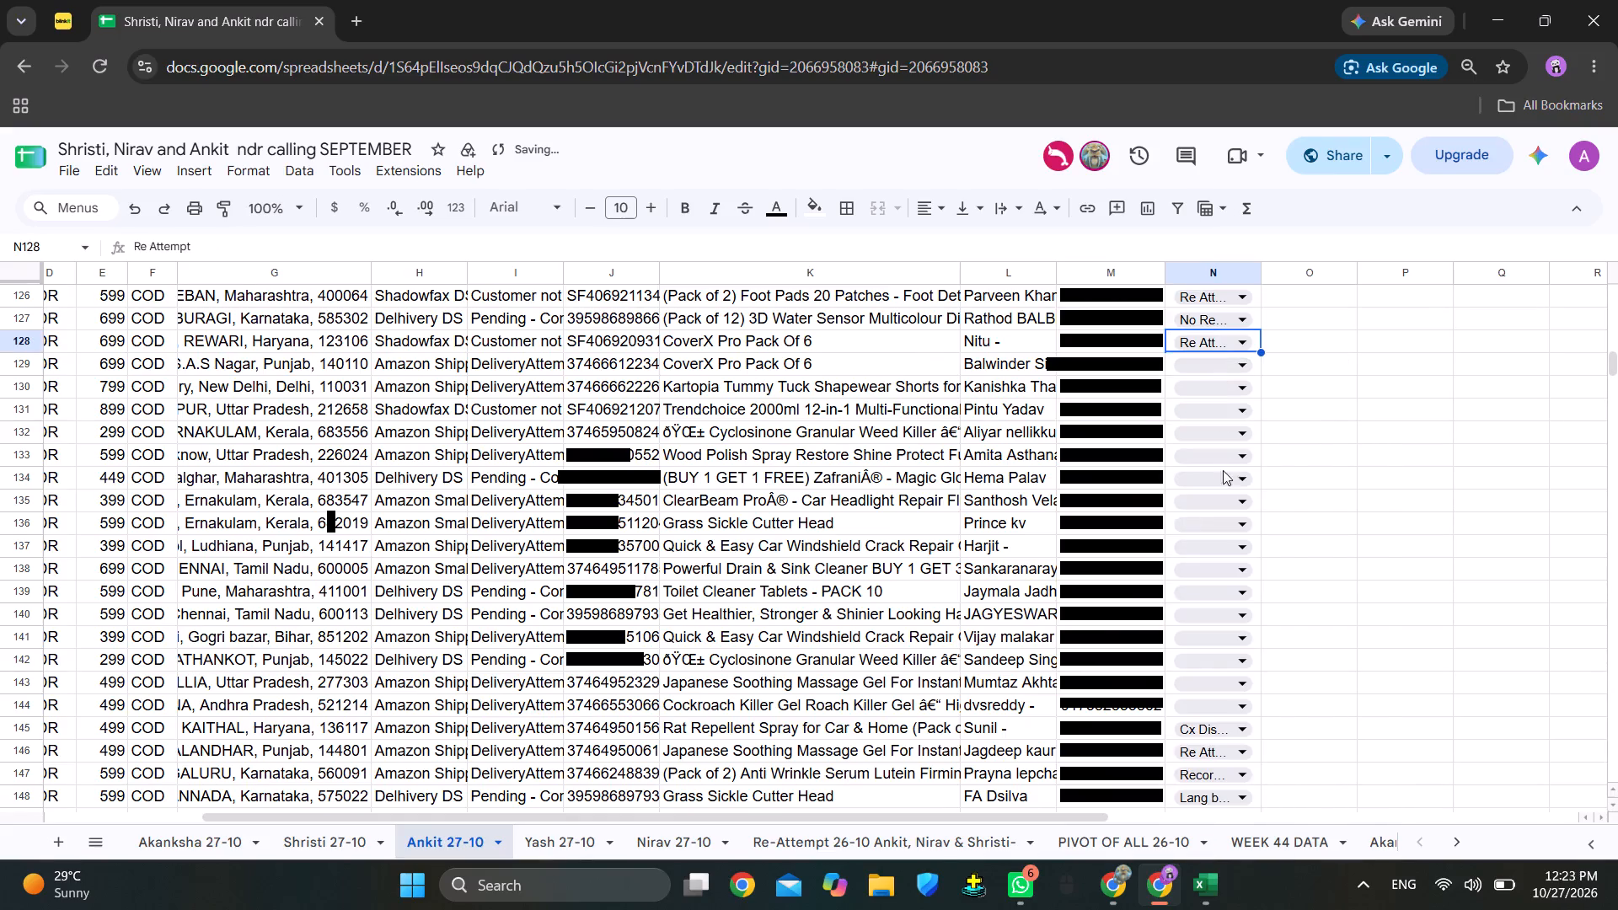
Look over the call statuses on the Nirav and Yash 27-10 sheets, and return to the Ankit 27-10 sheet.
left_click(675, 839)
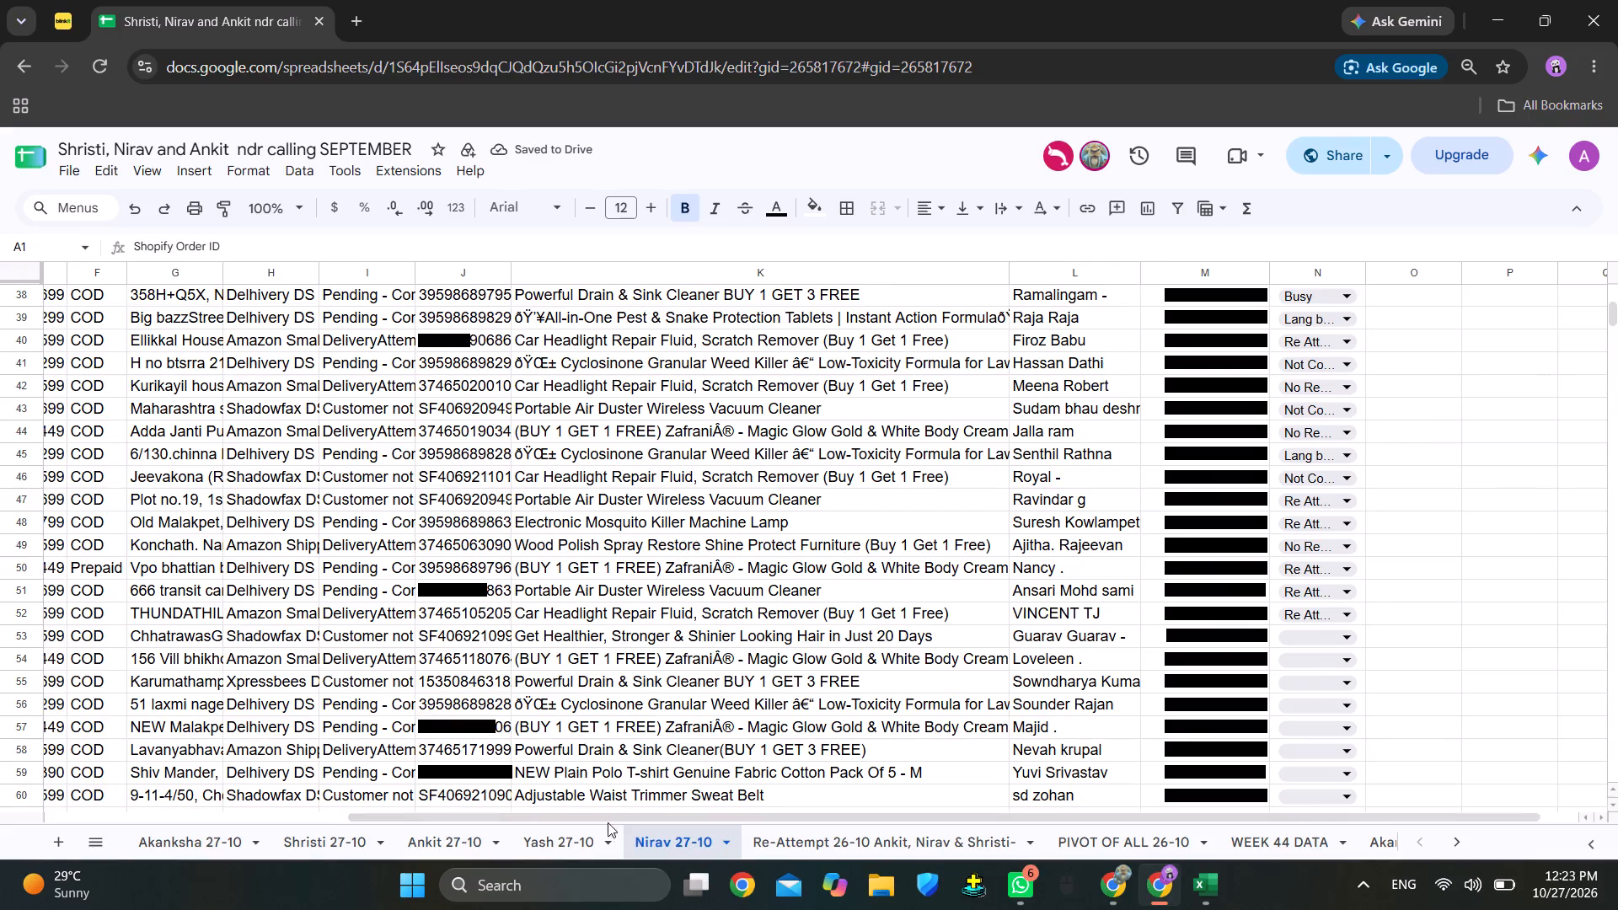
left_click(541, 848)
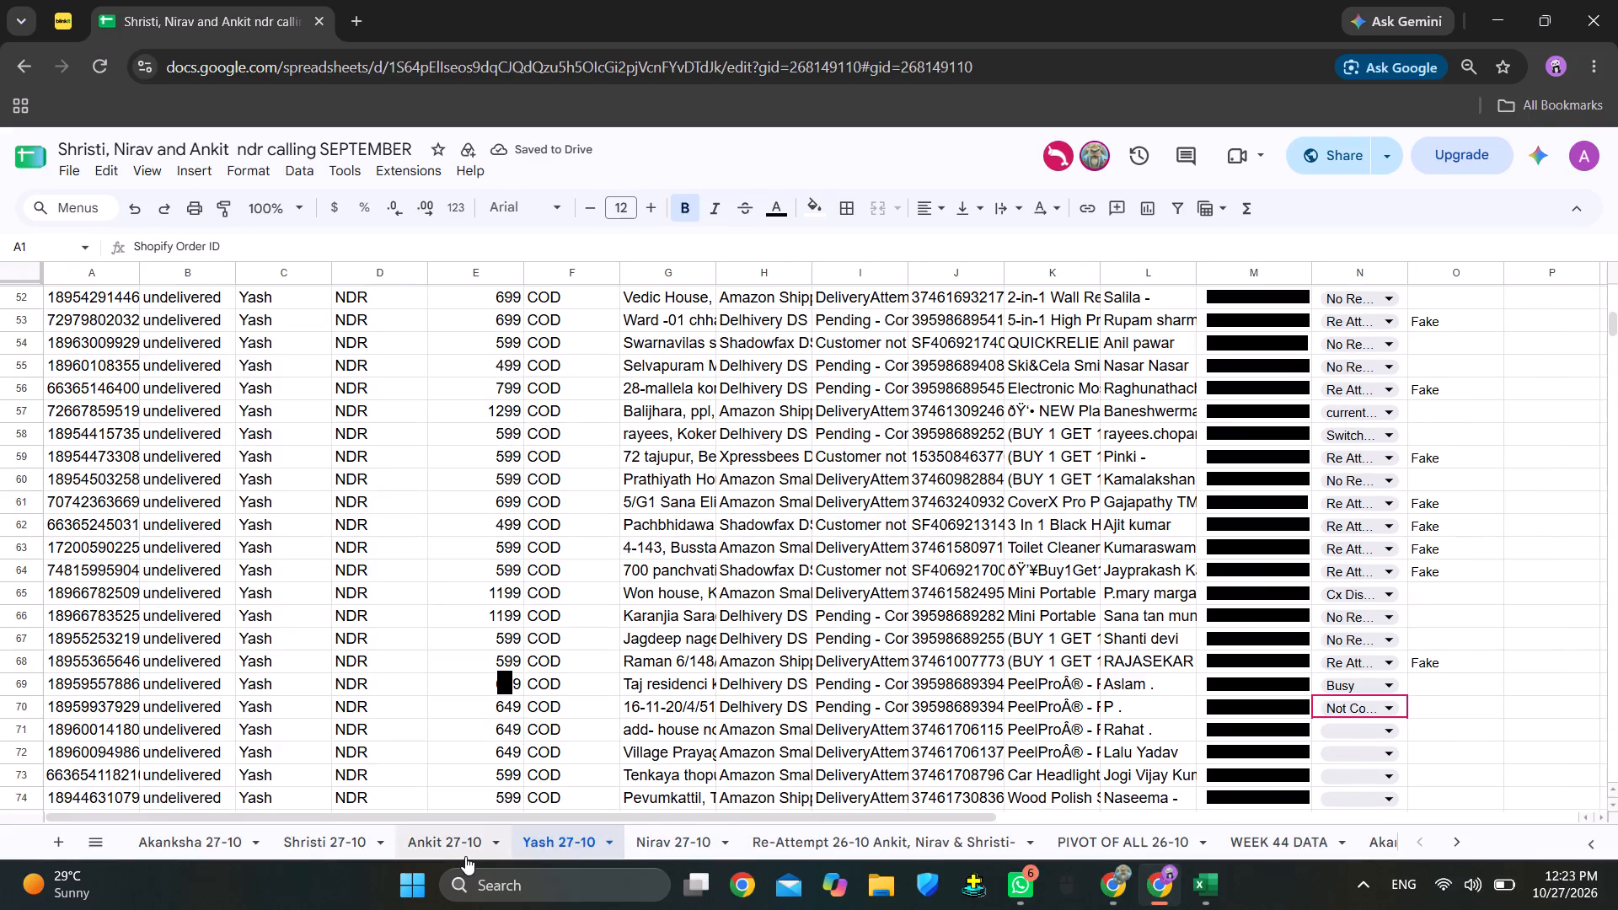
left_click(458, 853)
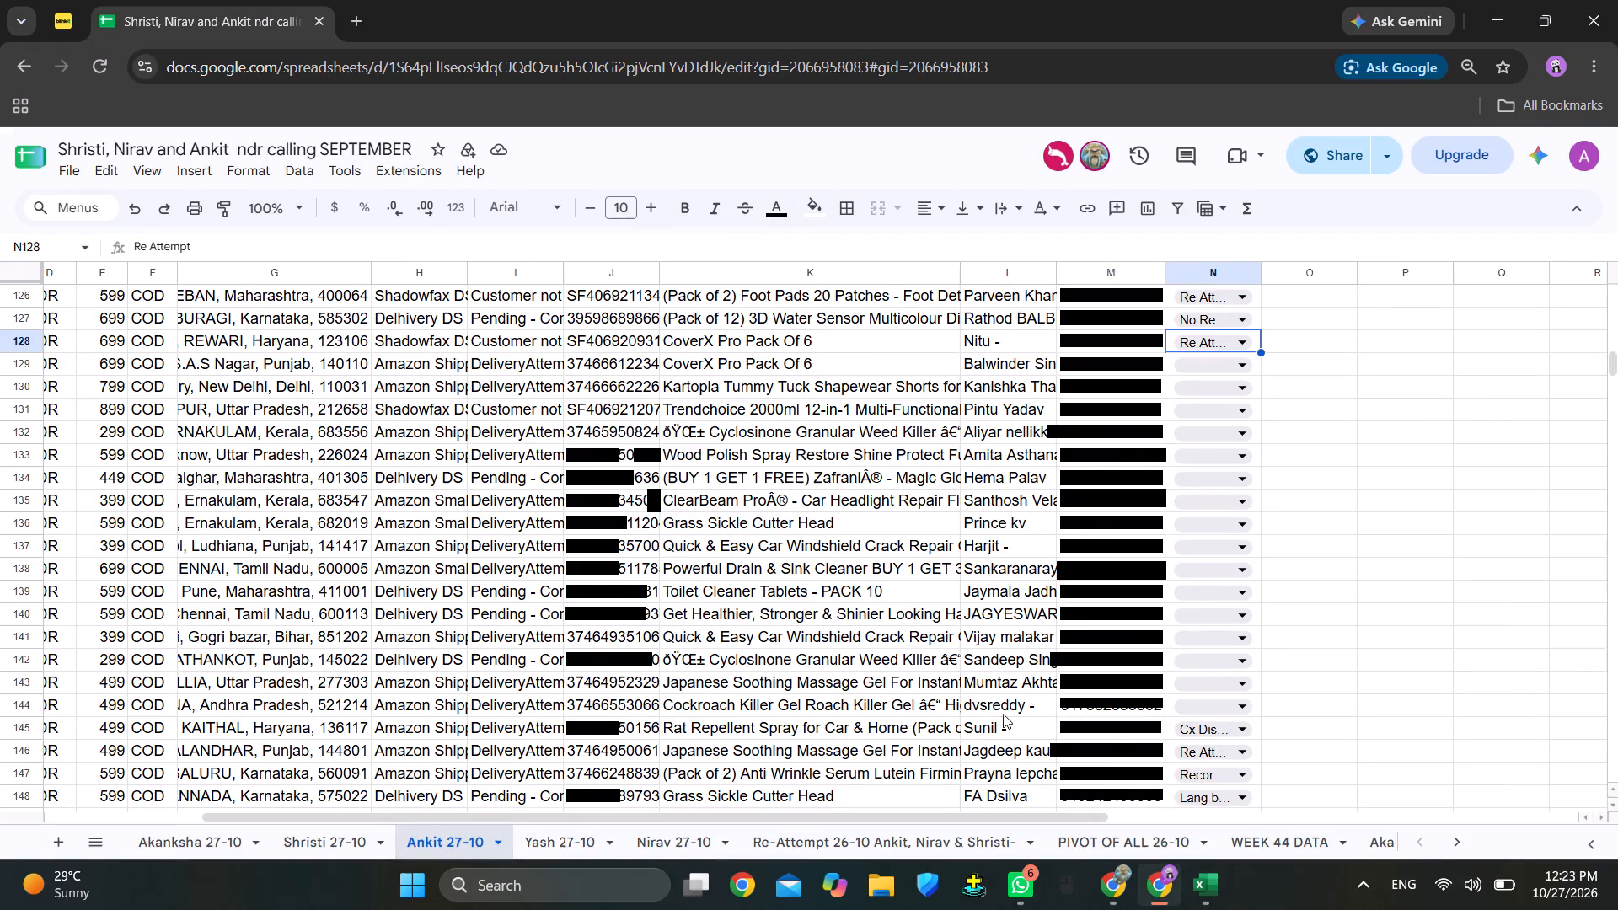
Set the call status of the Cockroach Killer Gel order in row 144 to Lang barrier.
left_click(1225, 709)
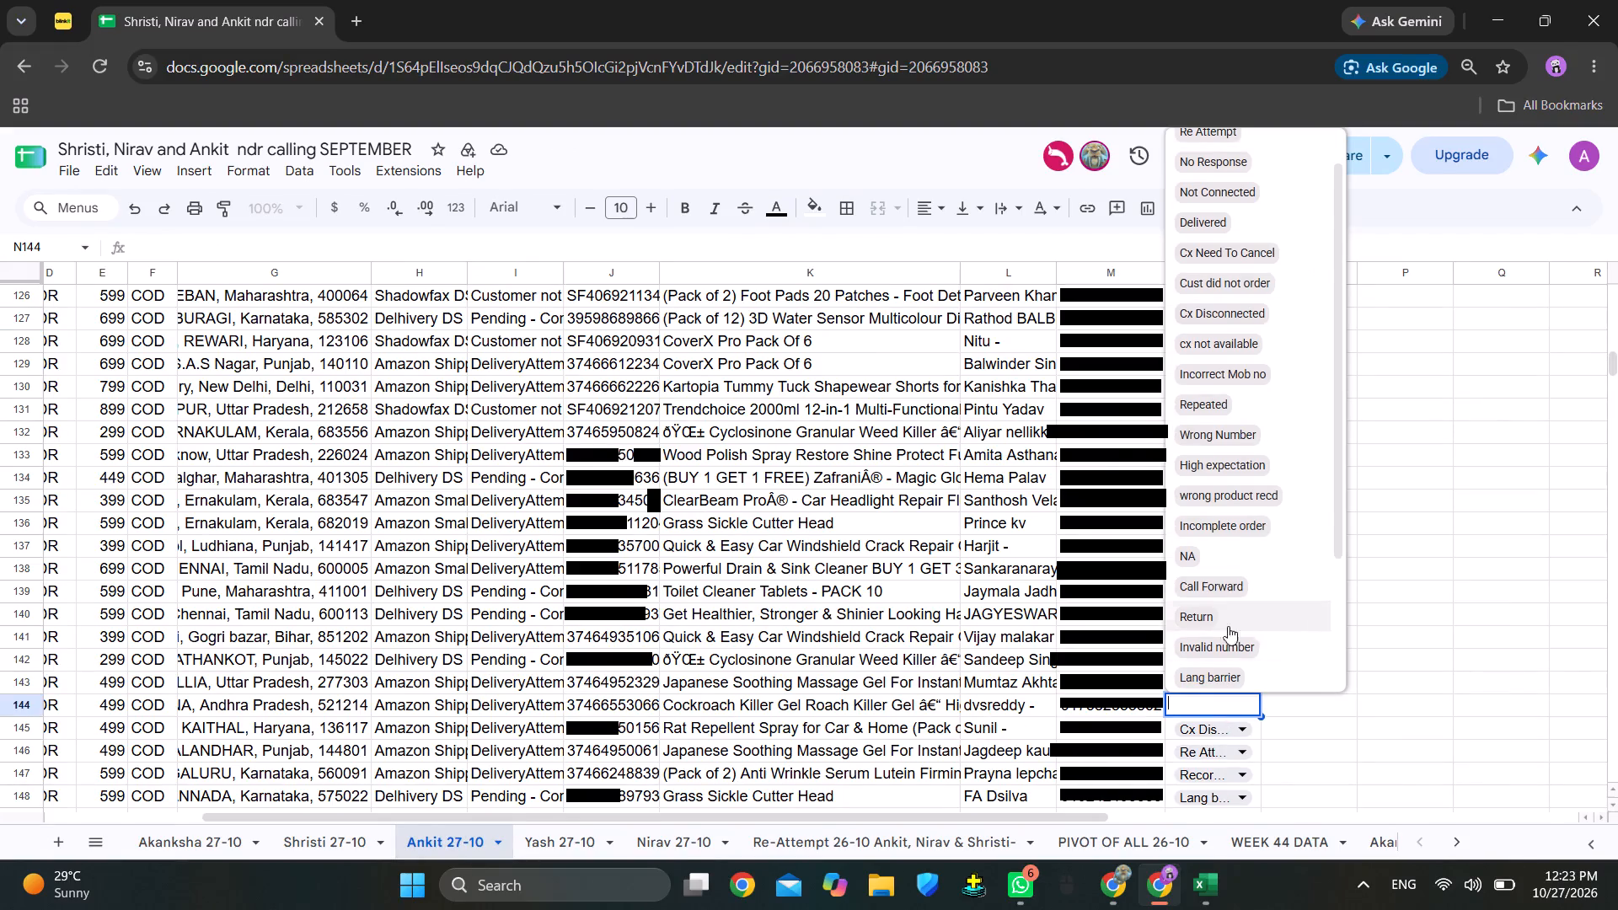
left_click(1230, 674)
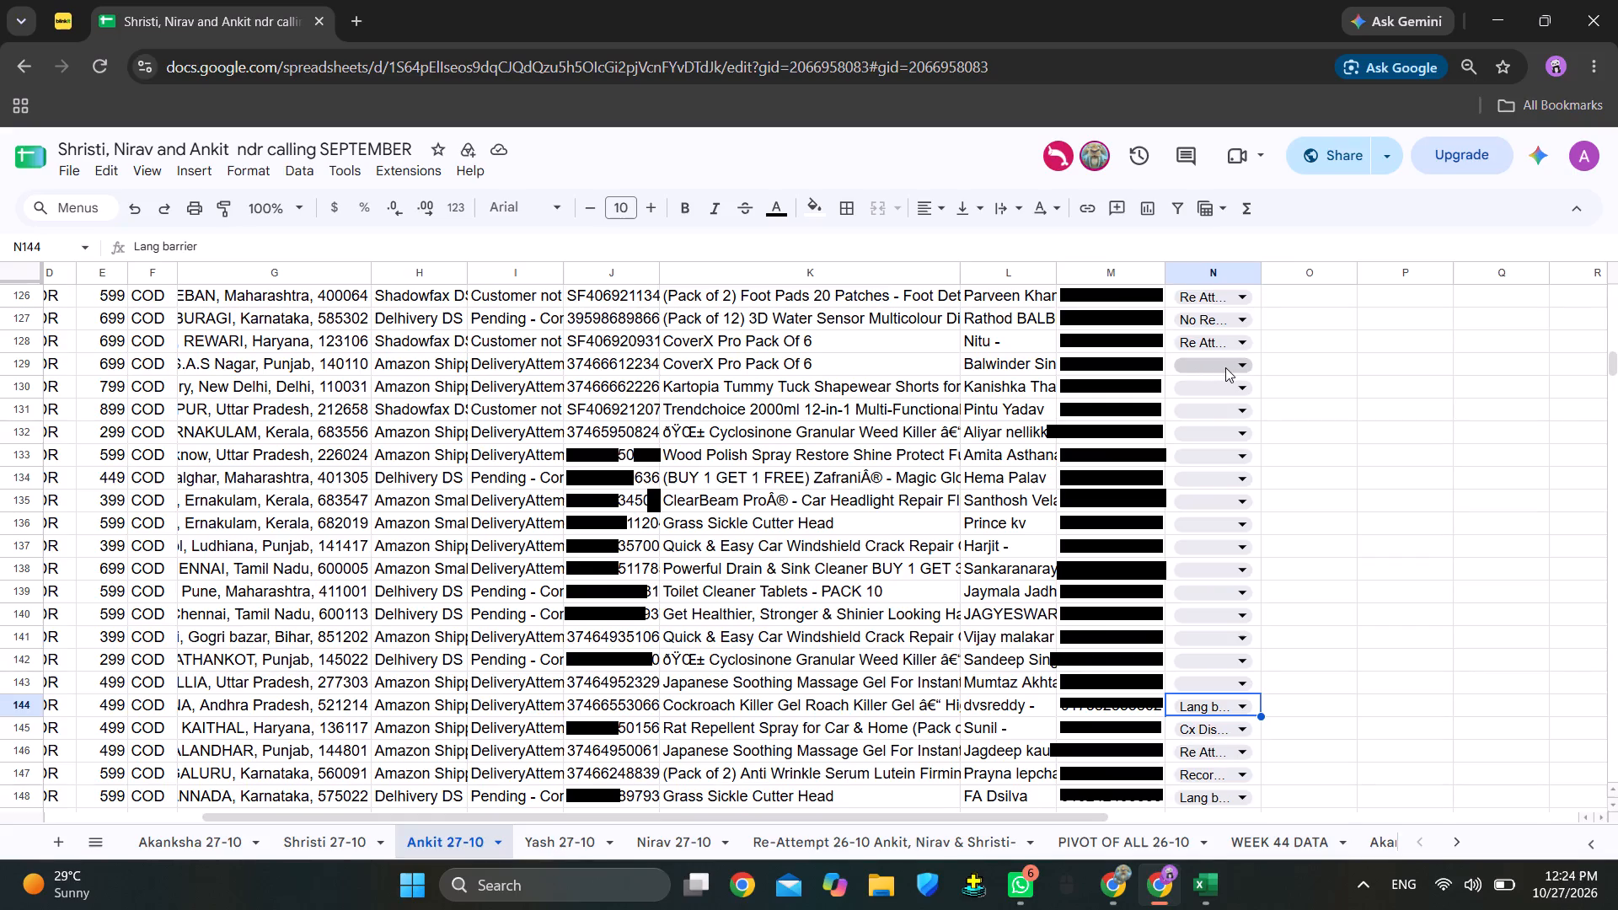
Set the call status of the CoverX Pro Pack Of 6 order in row 129 to Busy.
left_click(1225, 367)
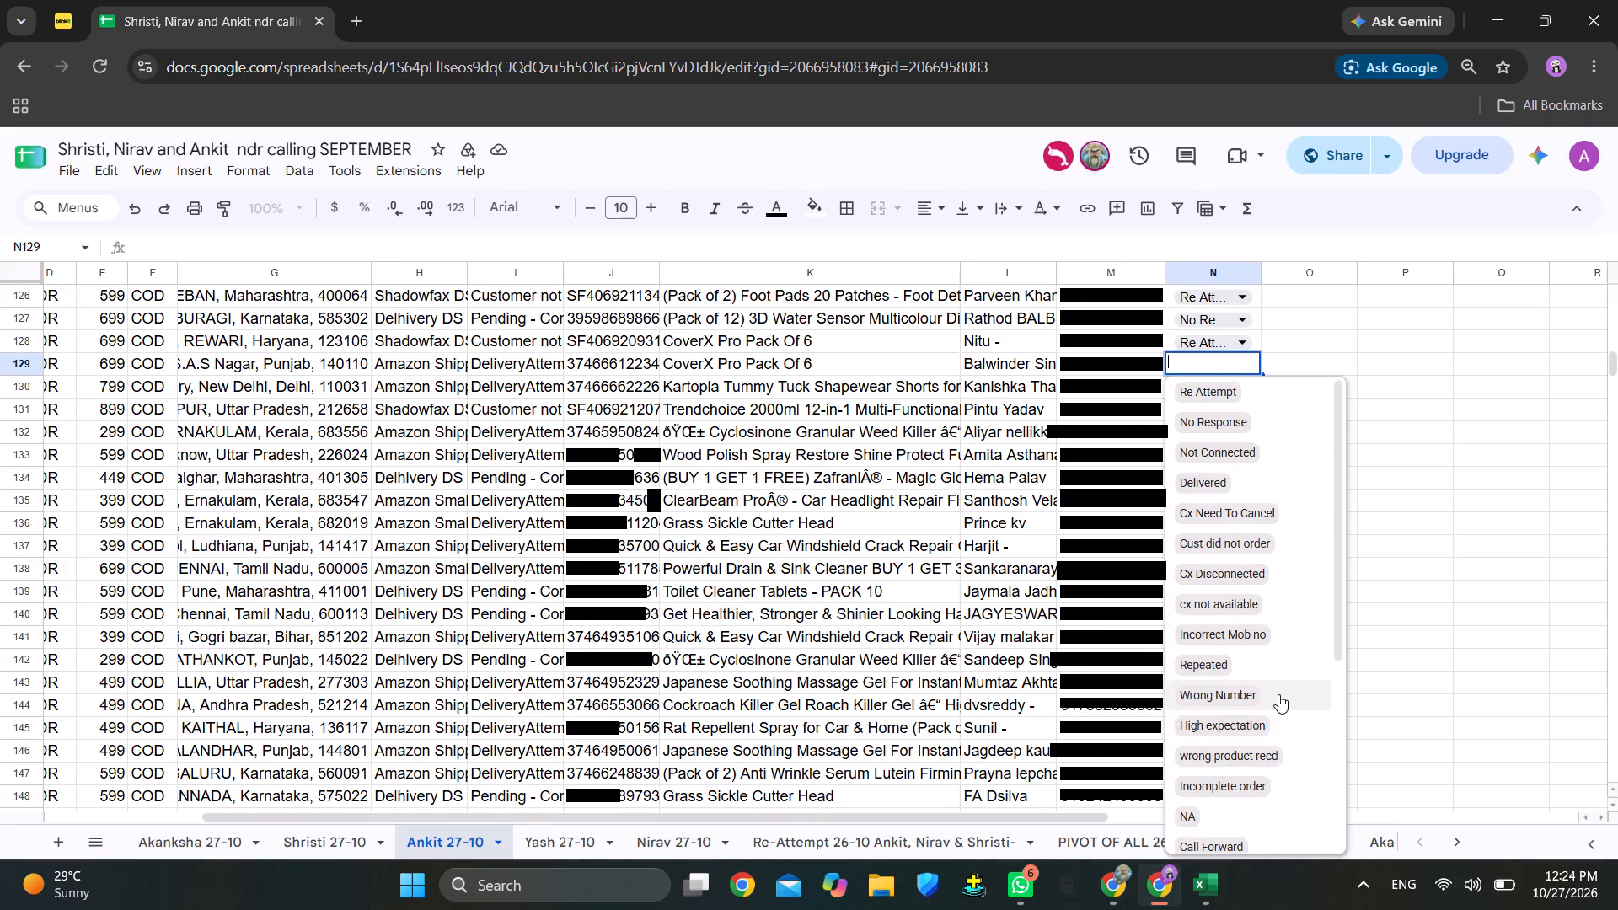
scroll(1278, 694, "down", 4)
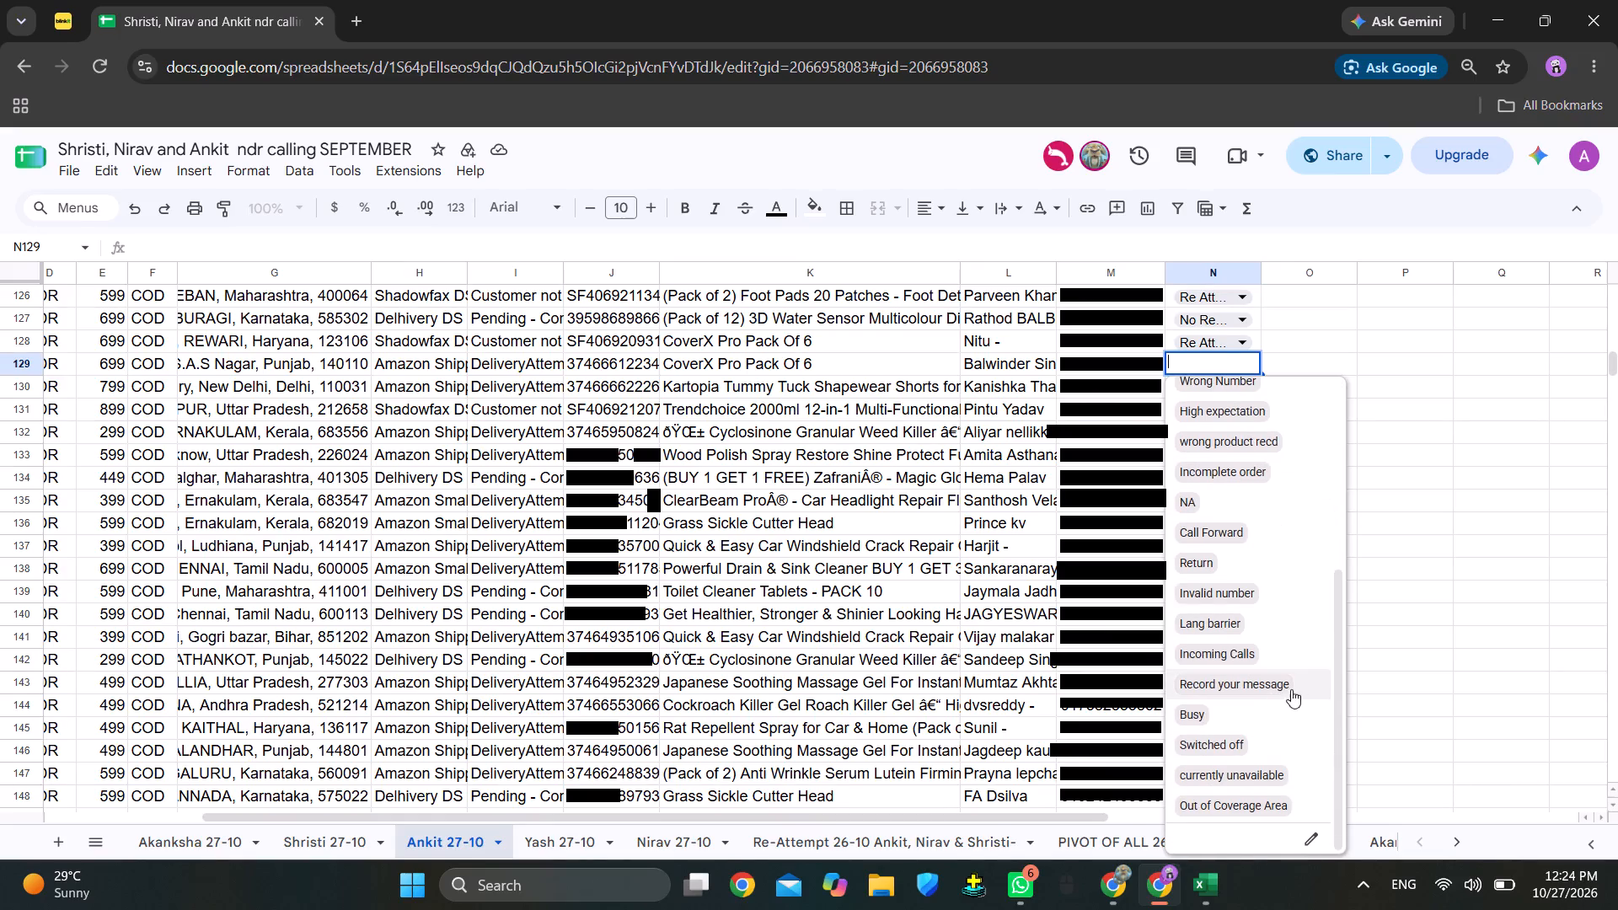
left_click(1200, 716)
scroll(1315, 522, "up", 1)
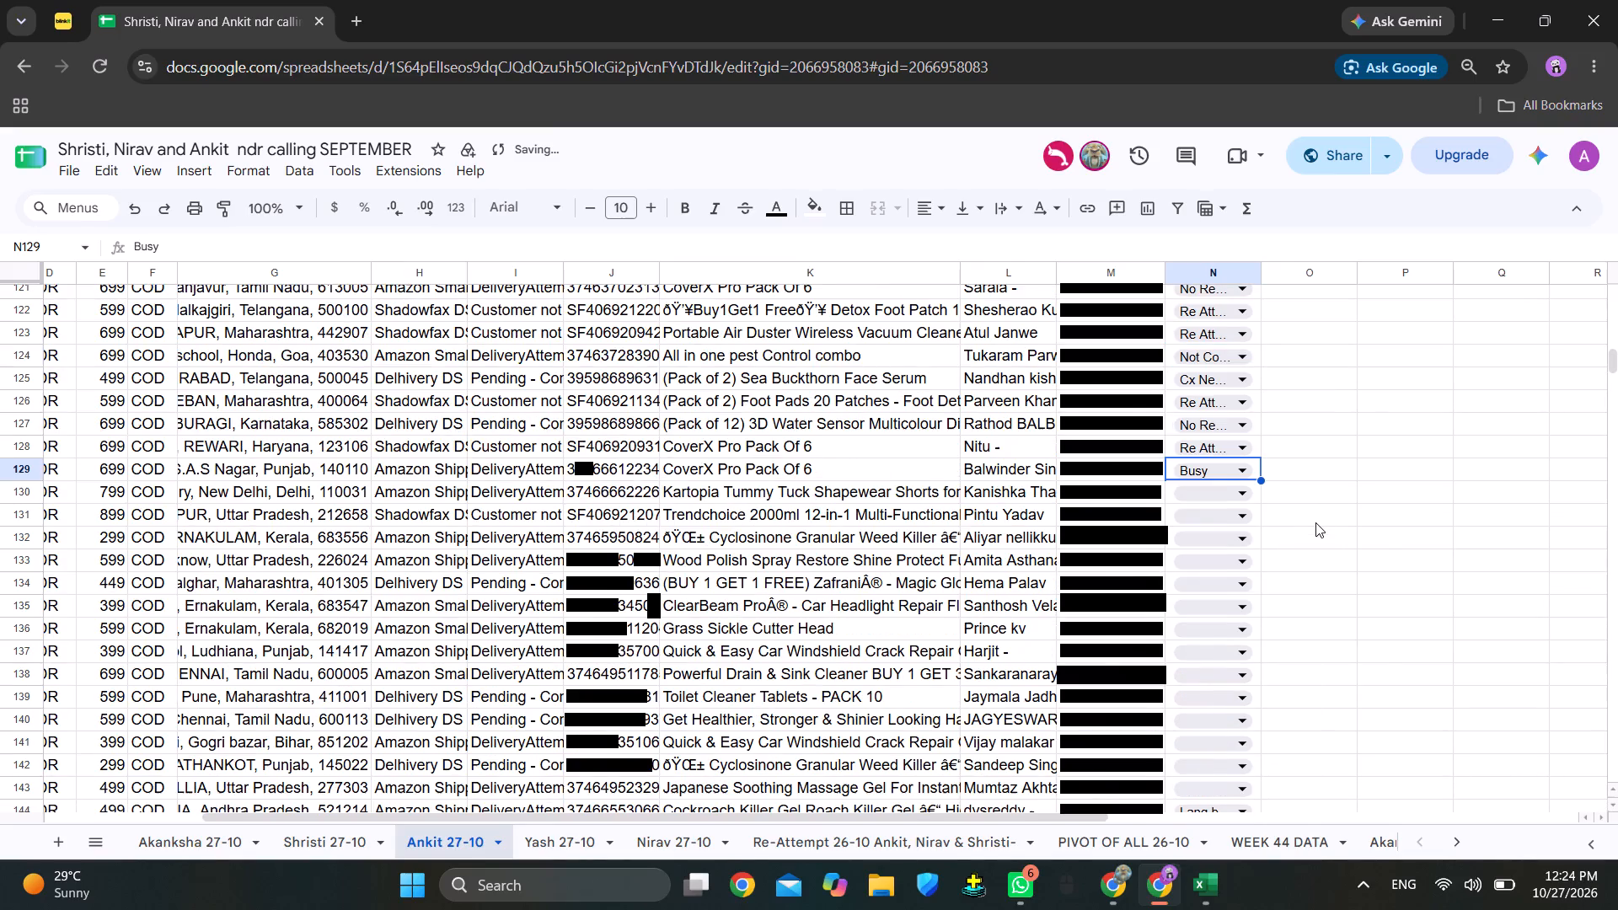
scroll(1316, 522, "down", 1)
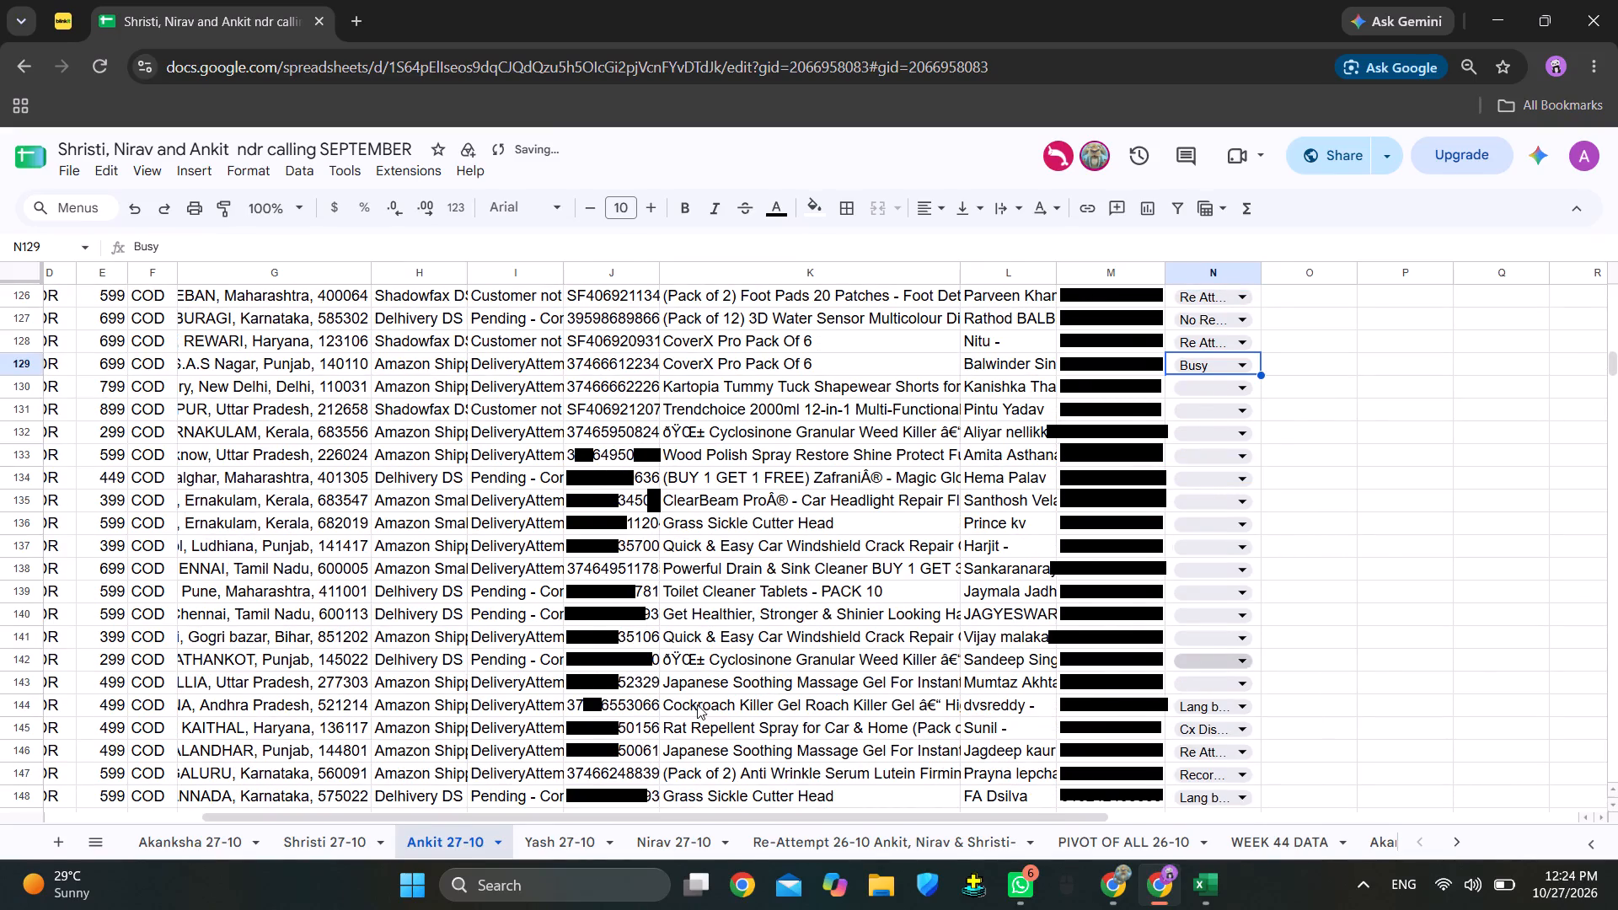
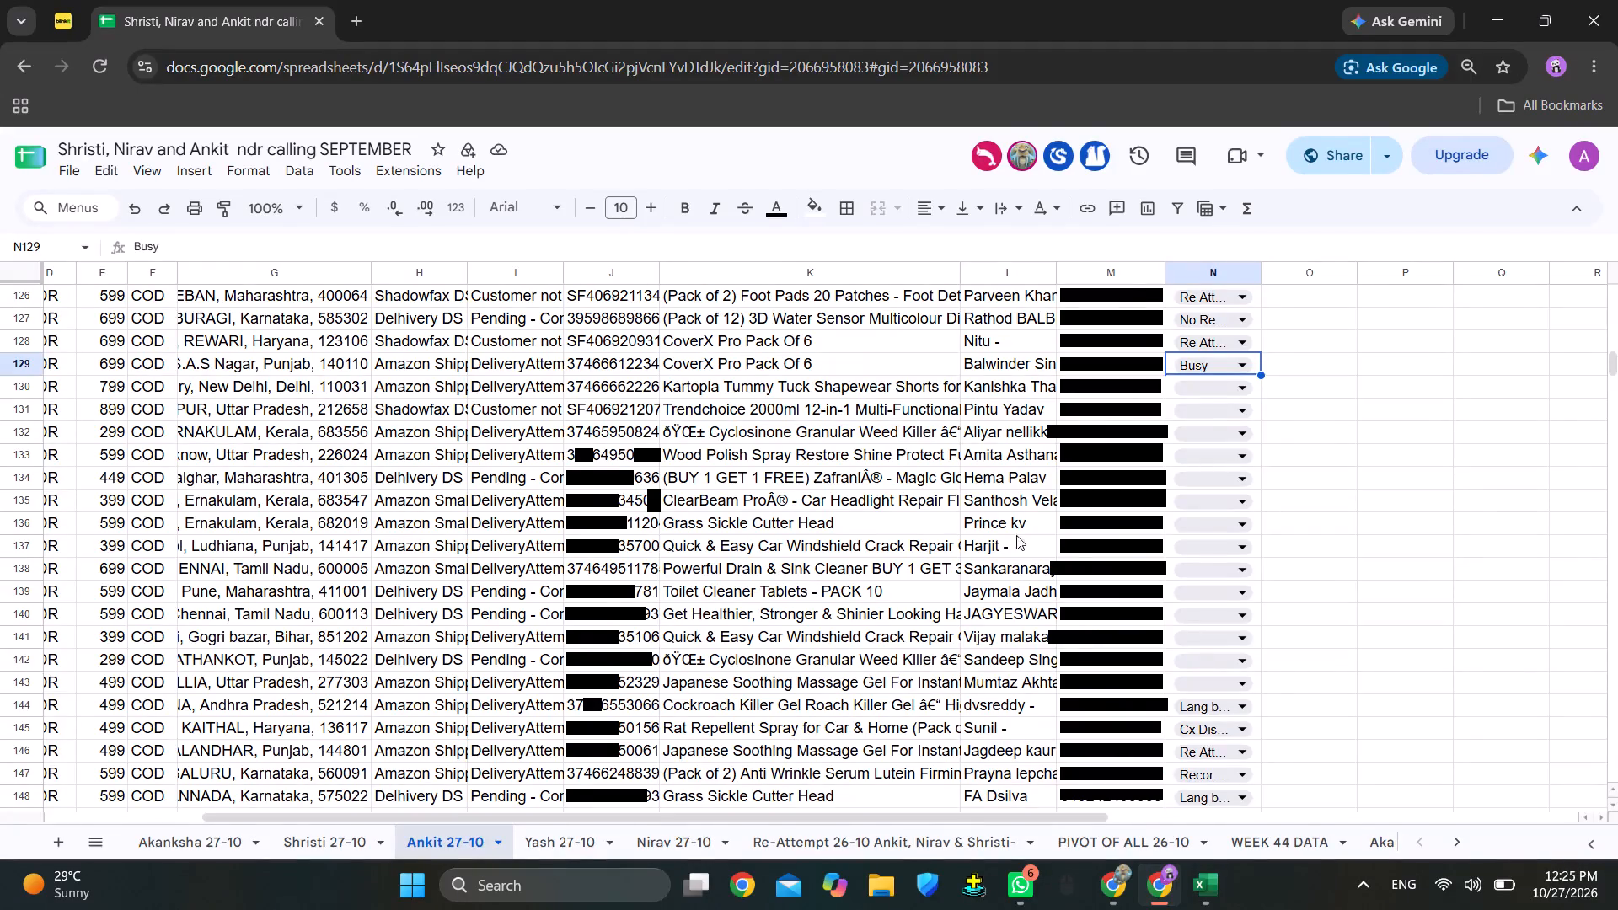
Set the call status of the Kartopia Tummy Tuck Shapewear Shorts order in row 130 to cx not available.
left_click(862, 409)
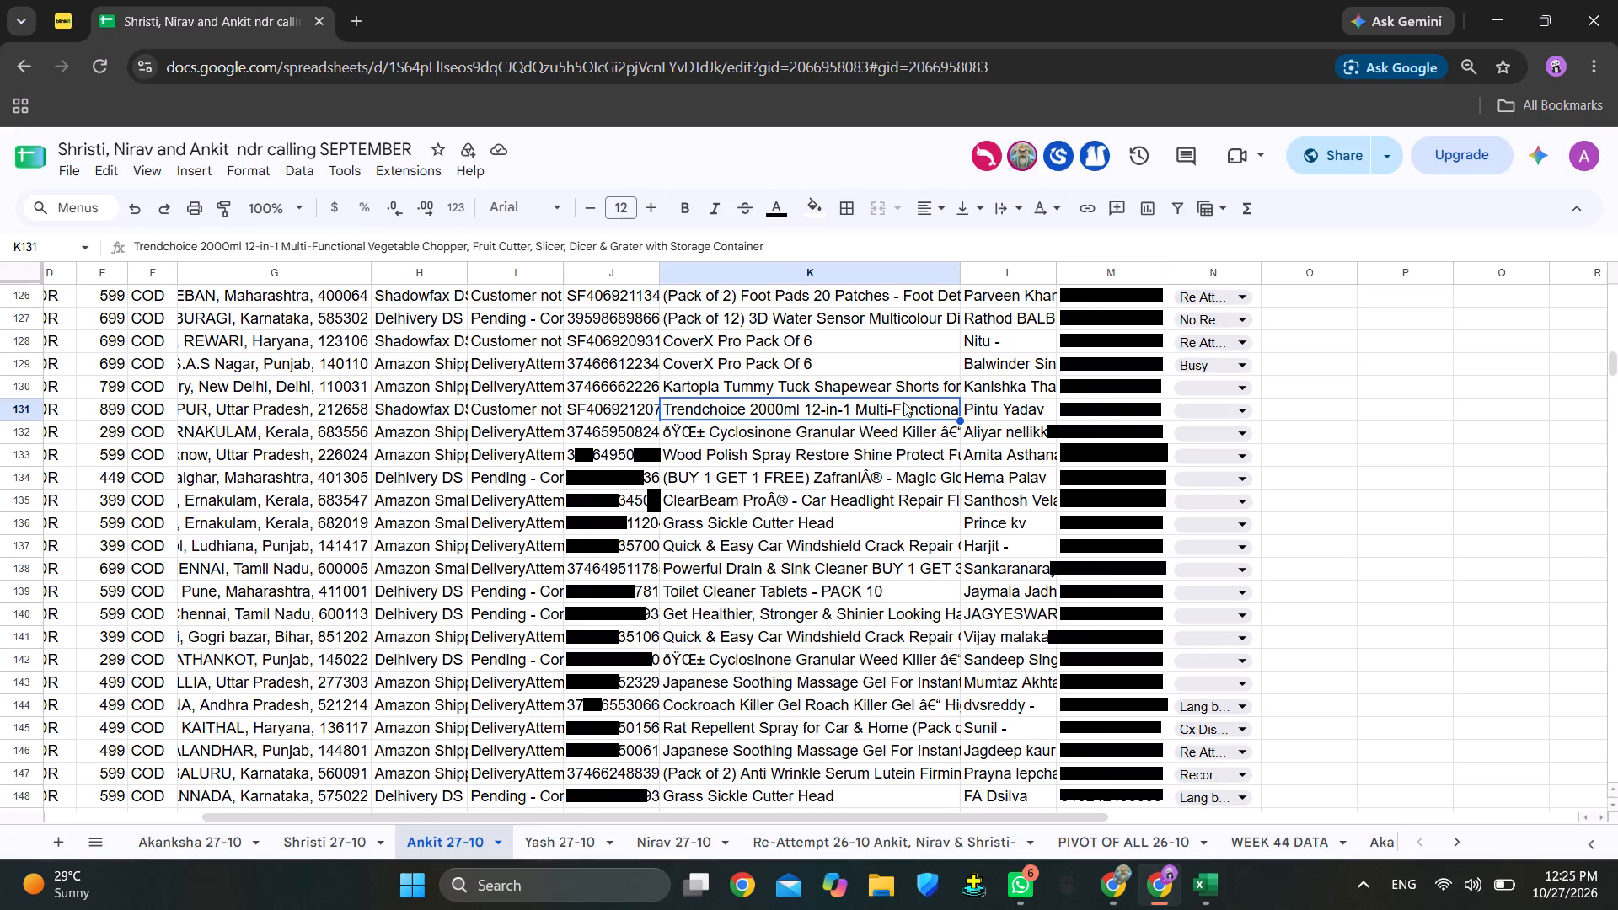
left_click(1206, 389)
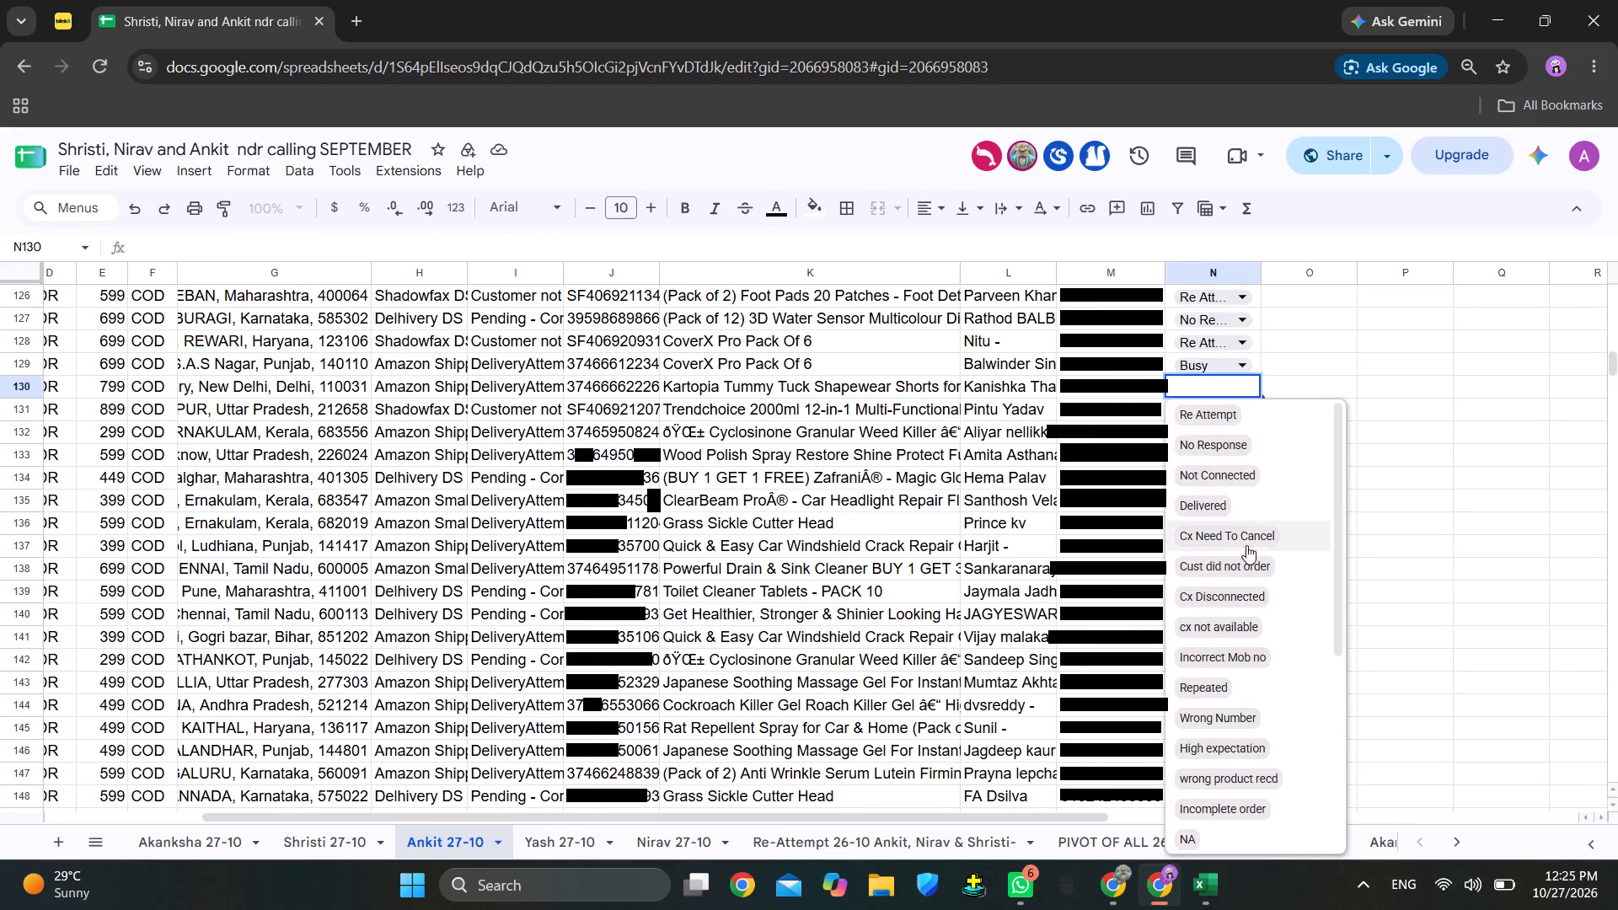
left_click(1235, 626)
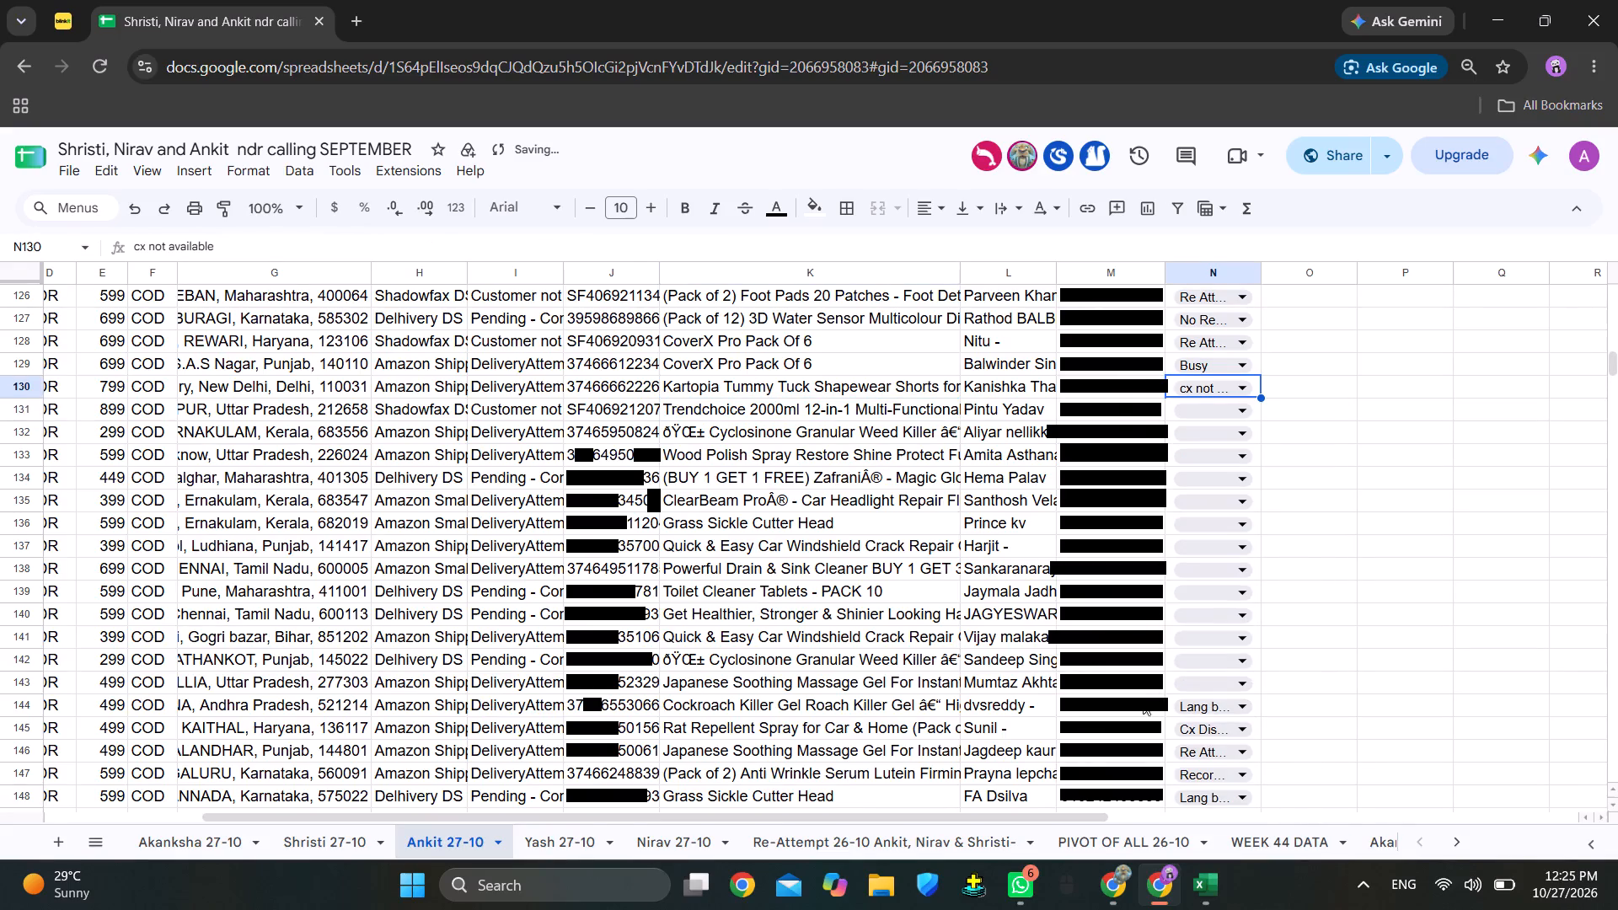
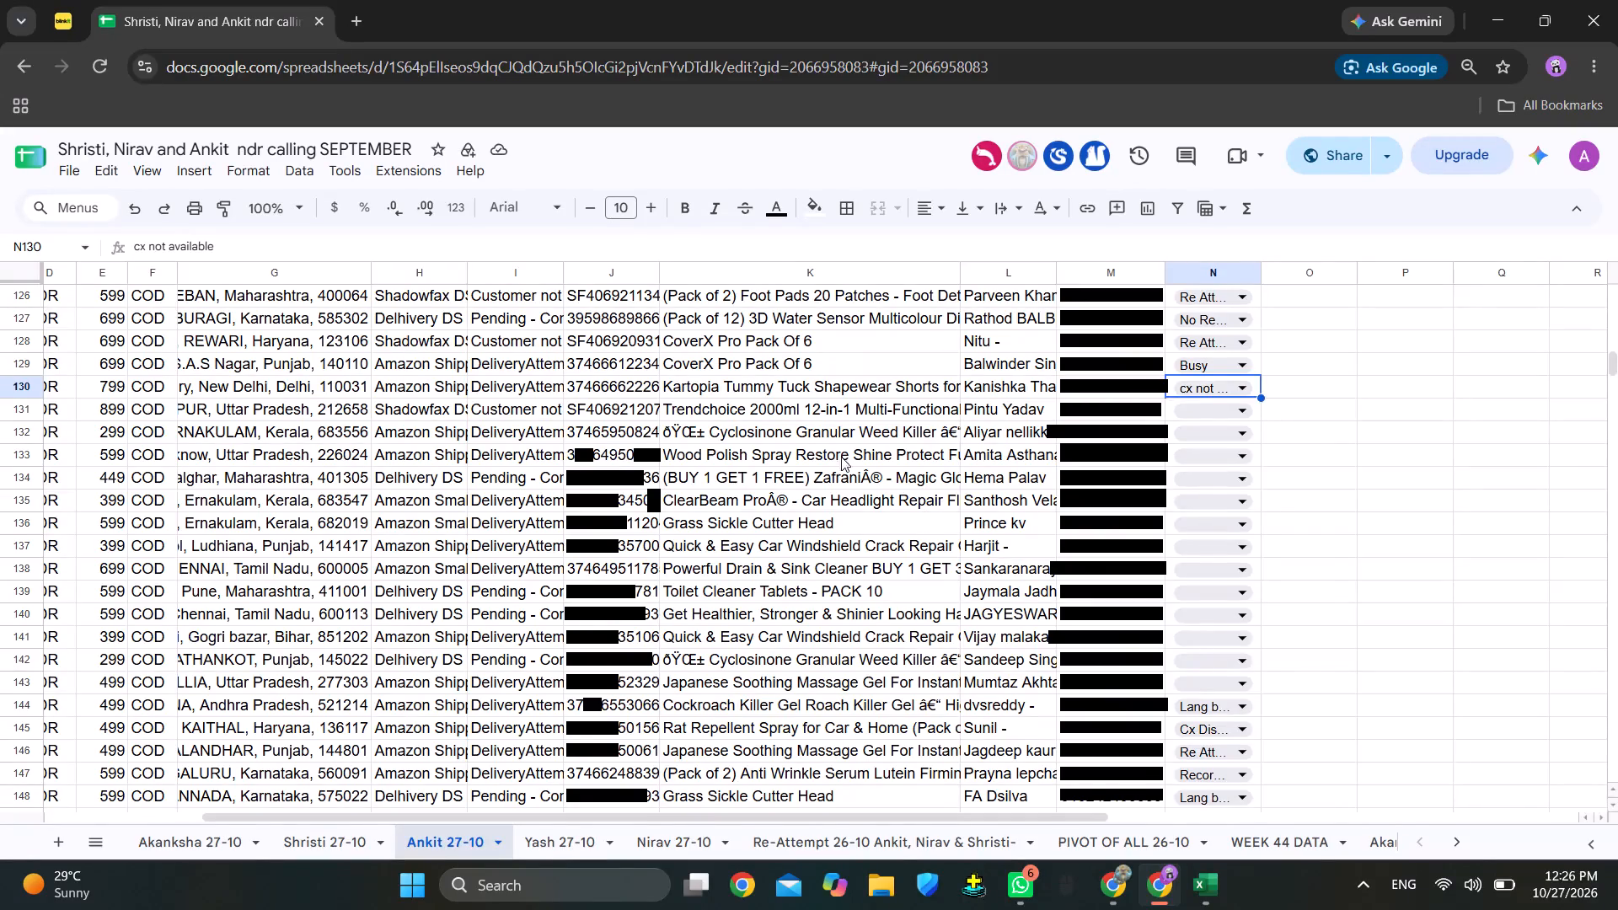
Set the call status of the Trendchoice 2000ml 12-in-1 order in row 131 to No Response.
left_click(1236, 409)
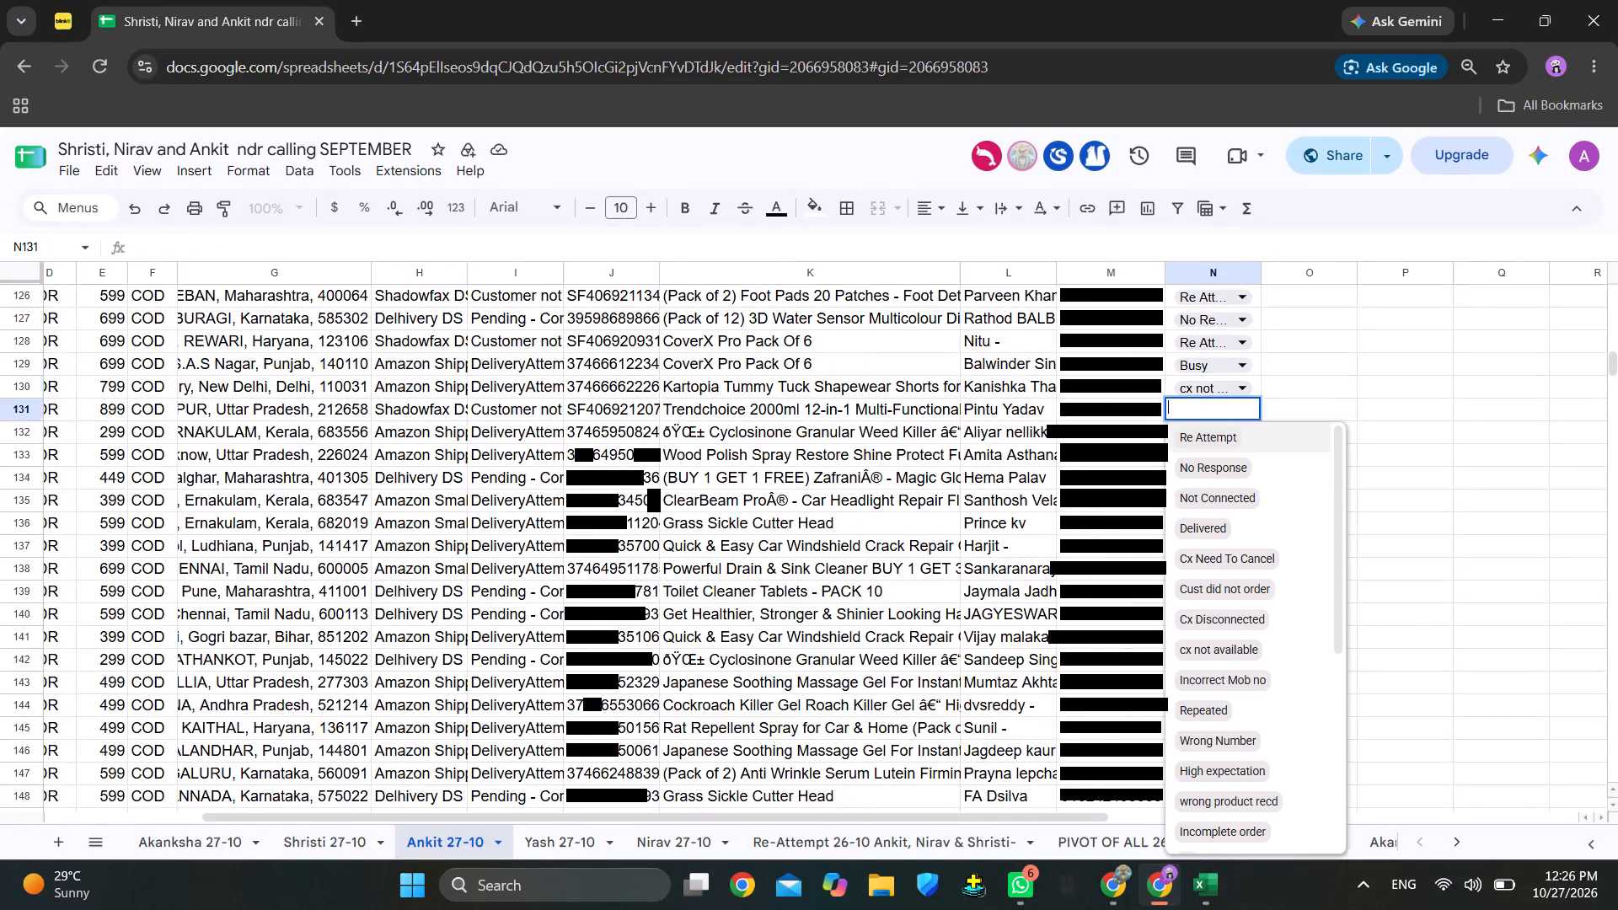
left_click(1219, 468)
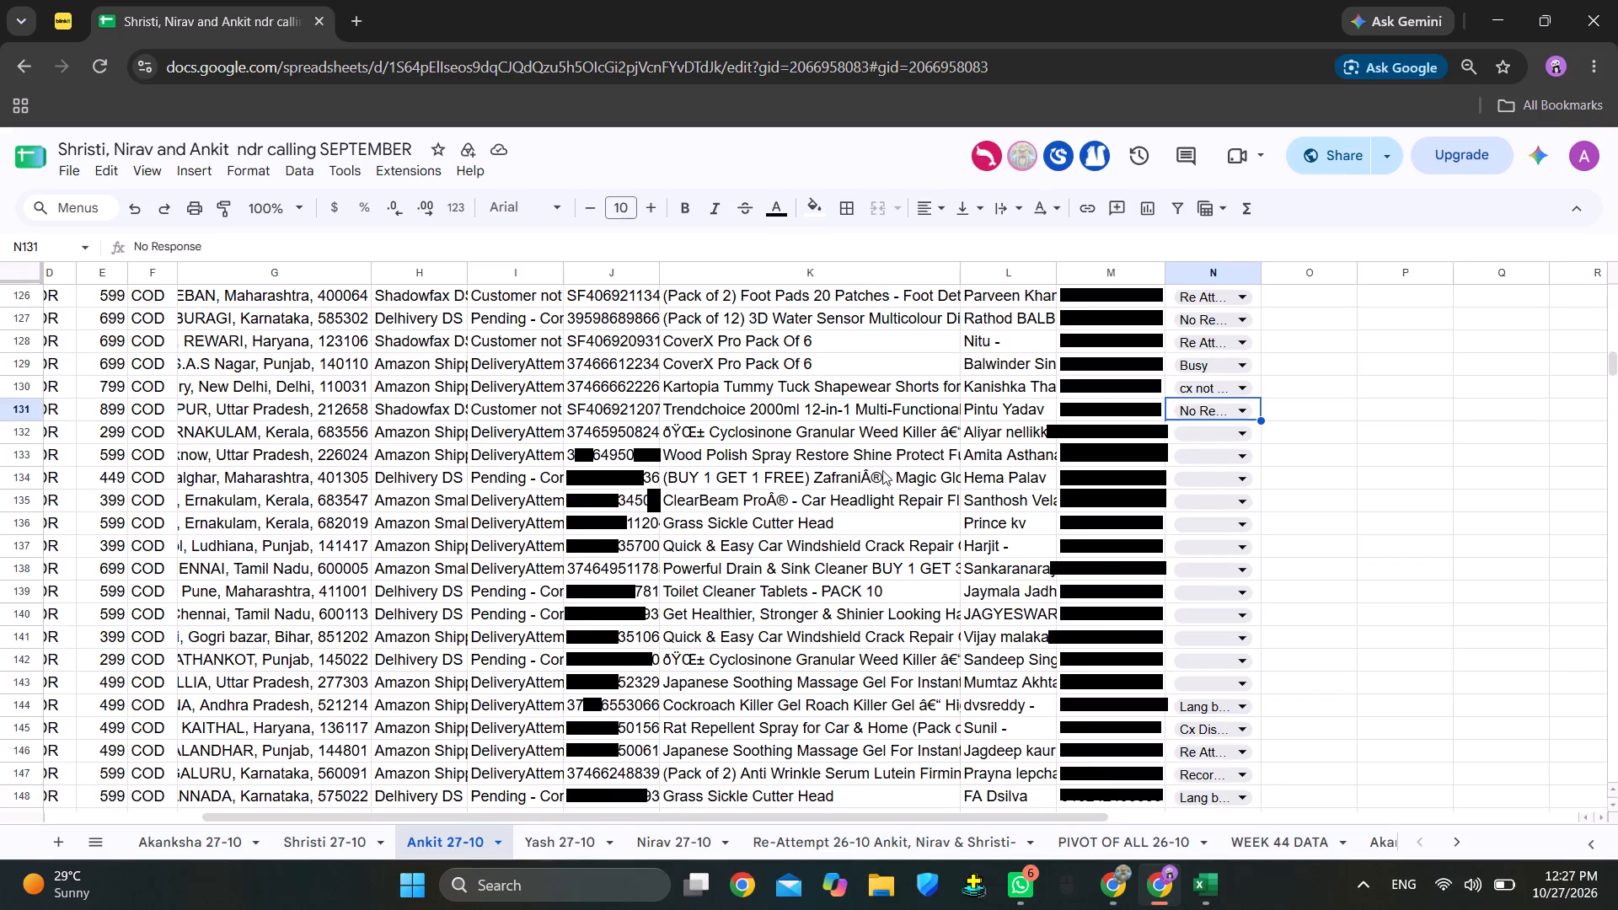
Set the call status of the Cyclosinone Granular Weed Killer order in row 132 to Lang barrier.
left_click(1221, 437)
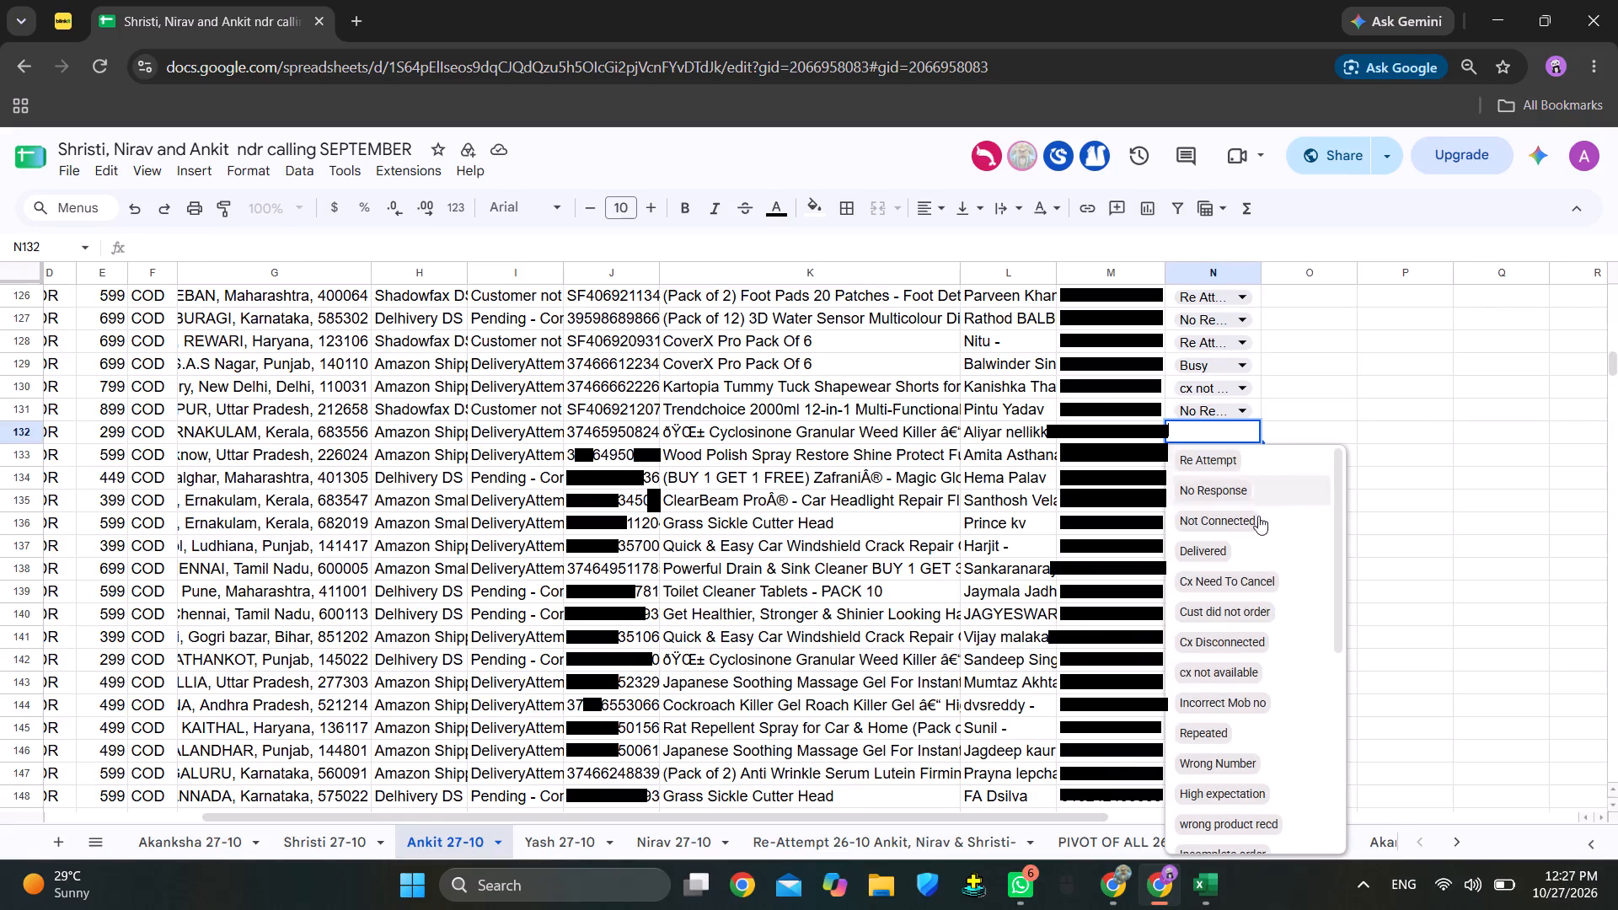
scroll(1265, 731, "down", 6)
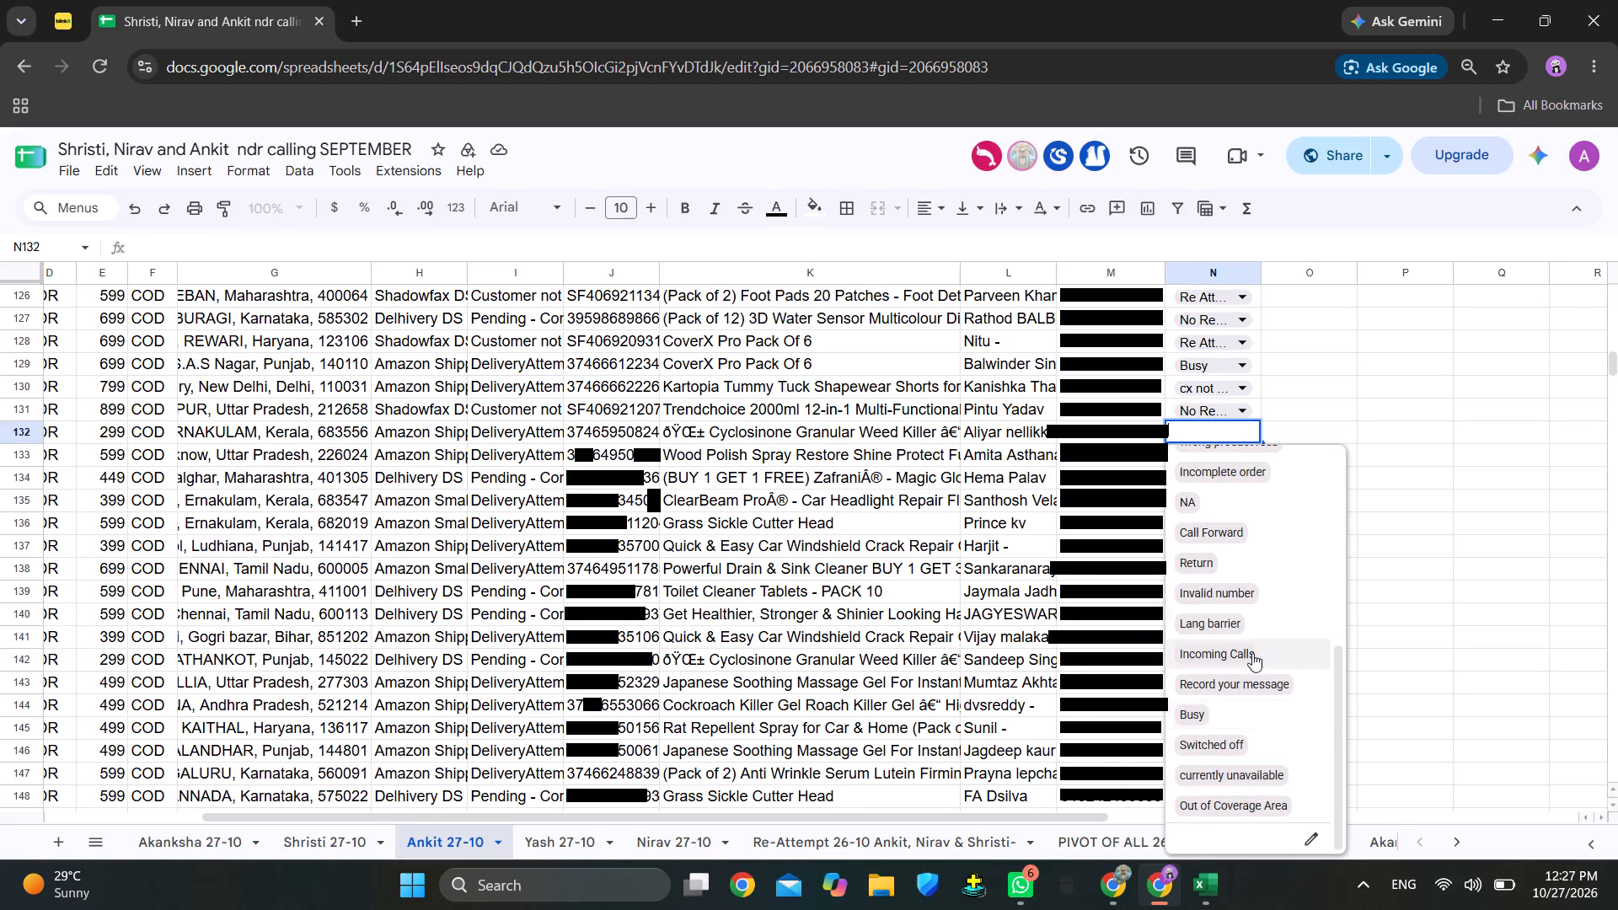
left_click(1241, 617)
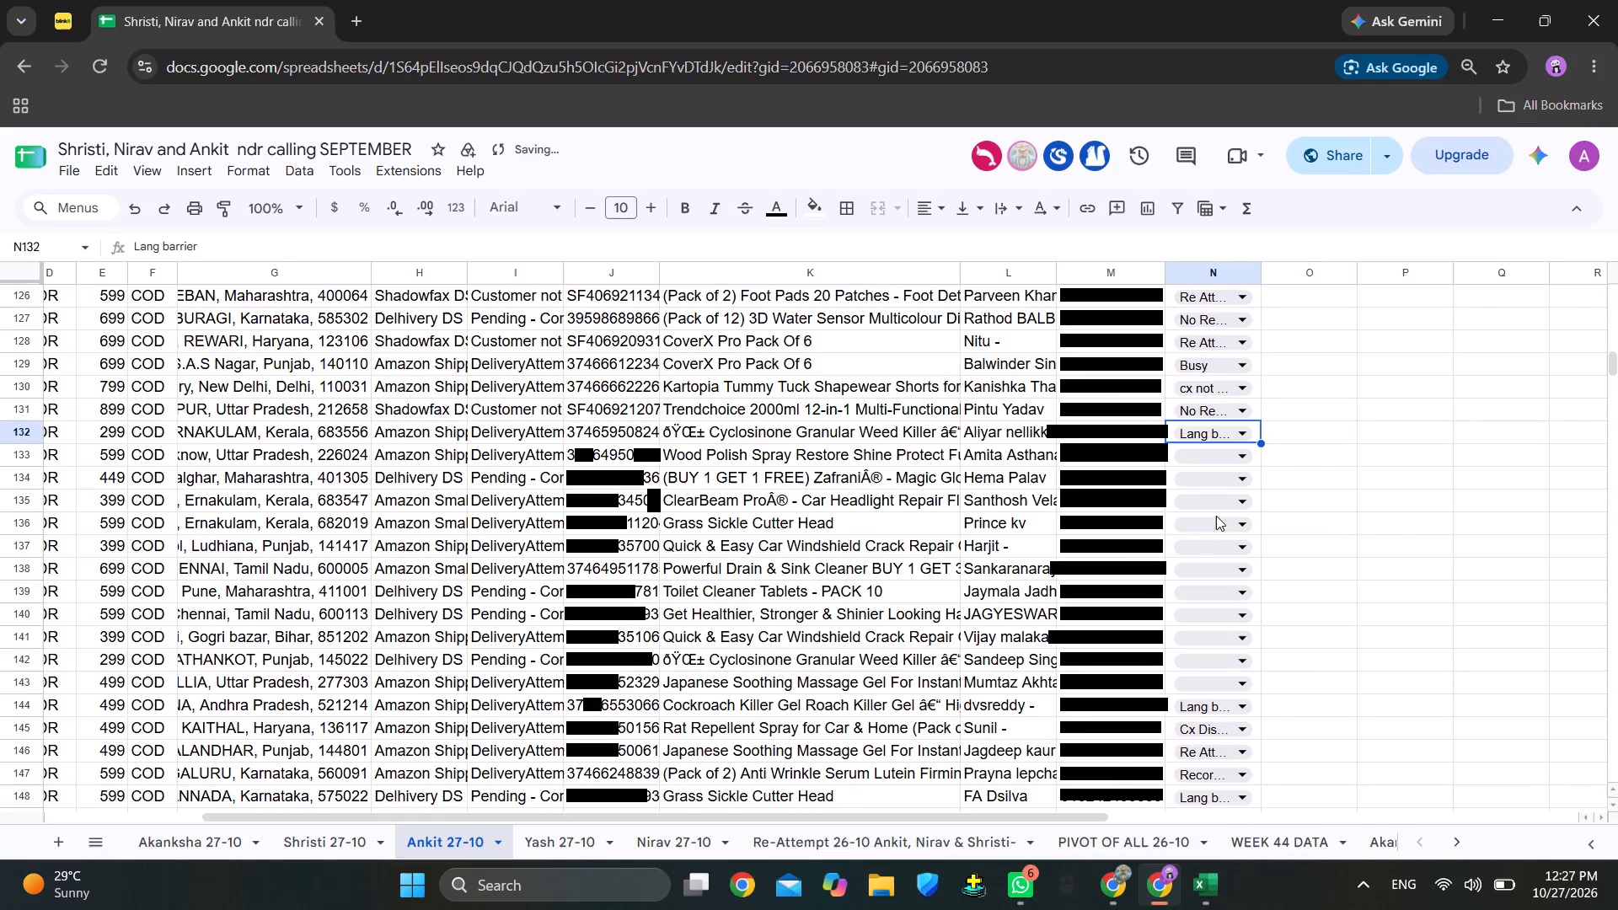
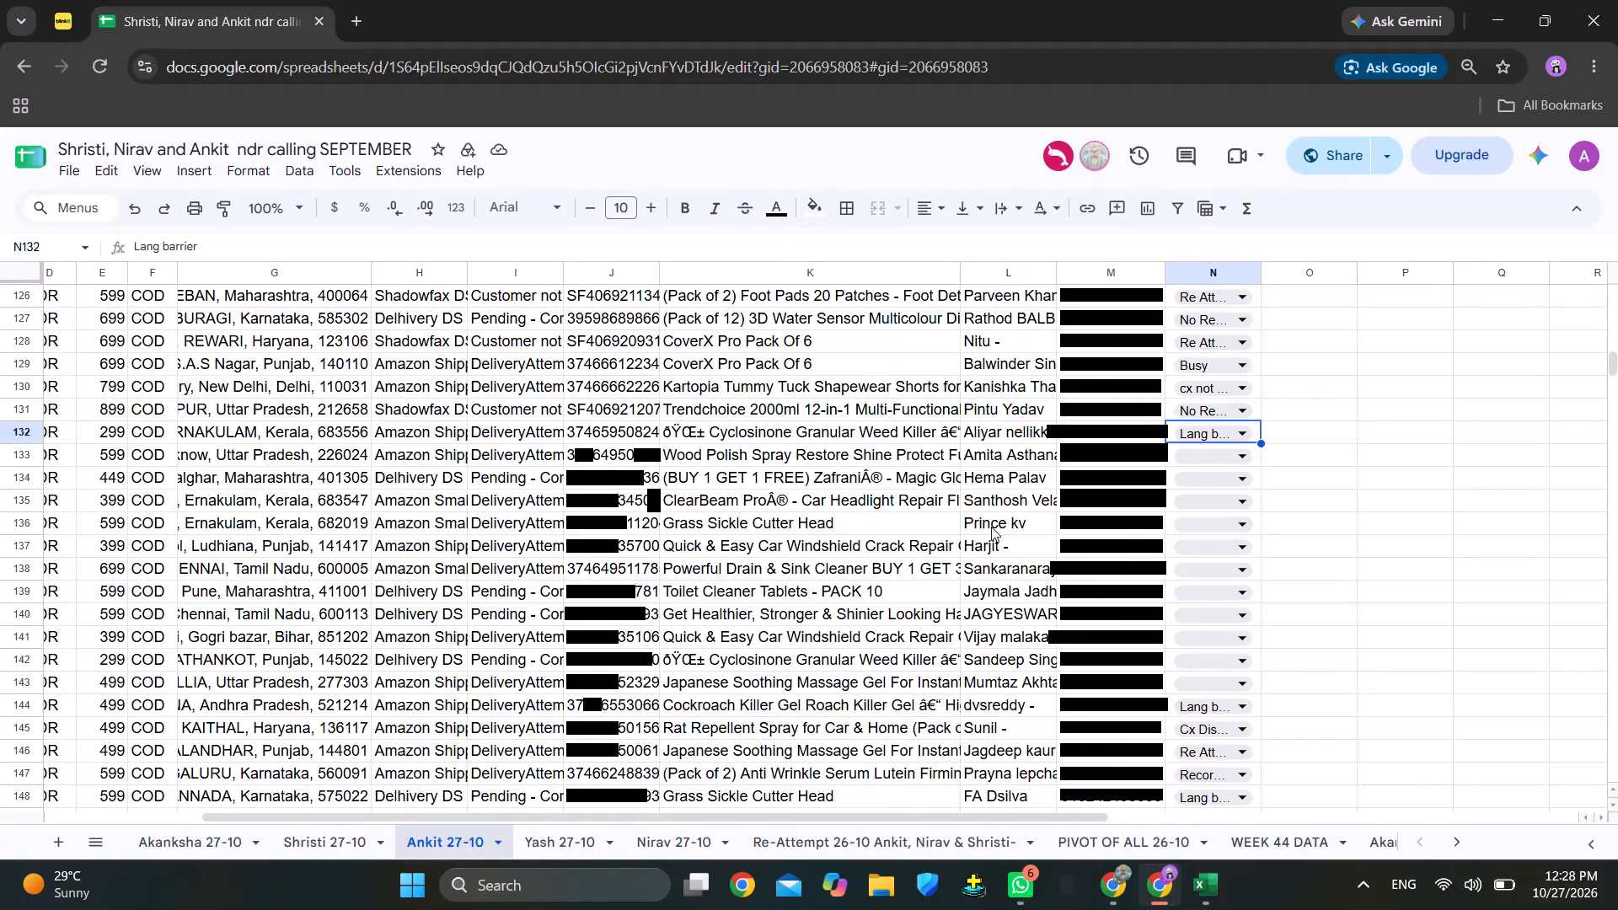
Set the call status of the Wood Polish Spray order in row 133 to Re Attempt.
left_click(1228, 459)
left_click(1220, 478)
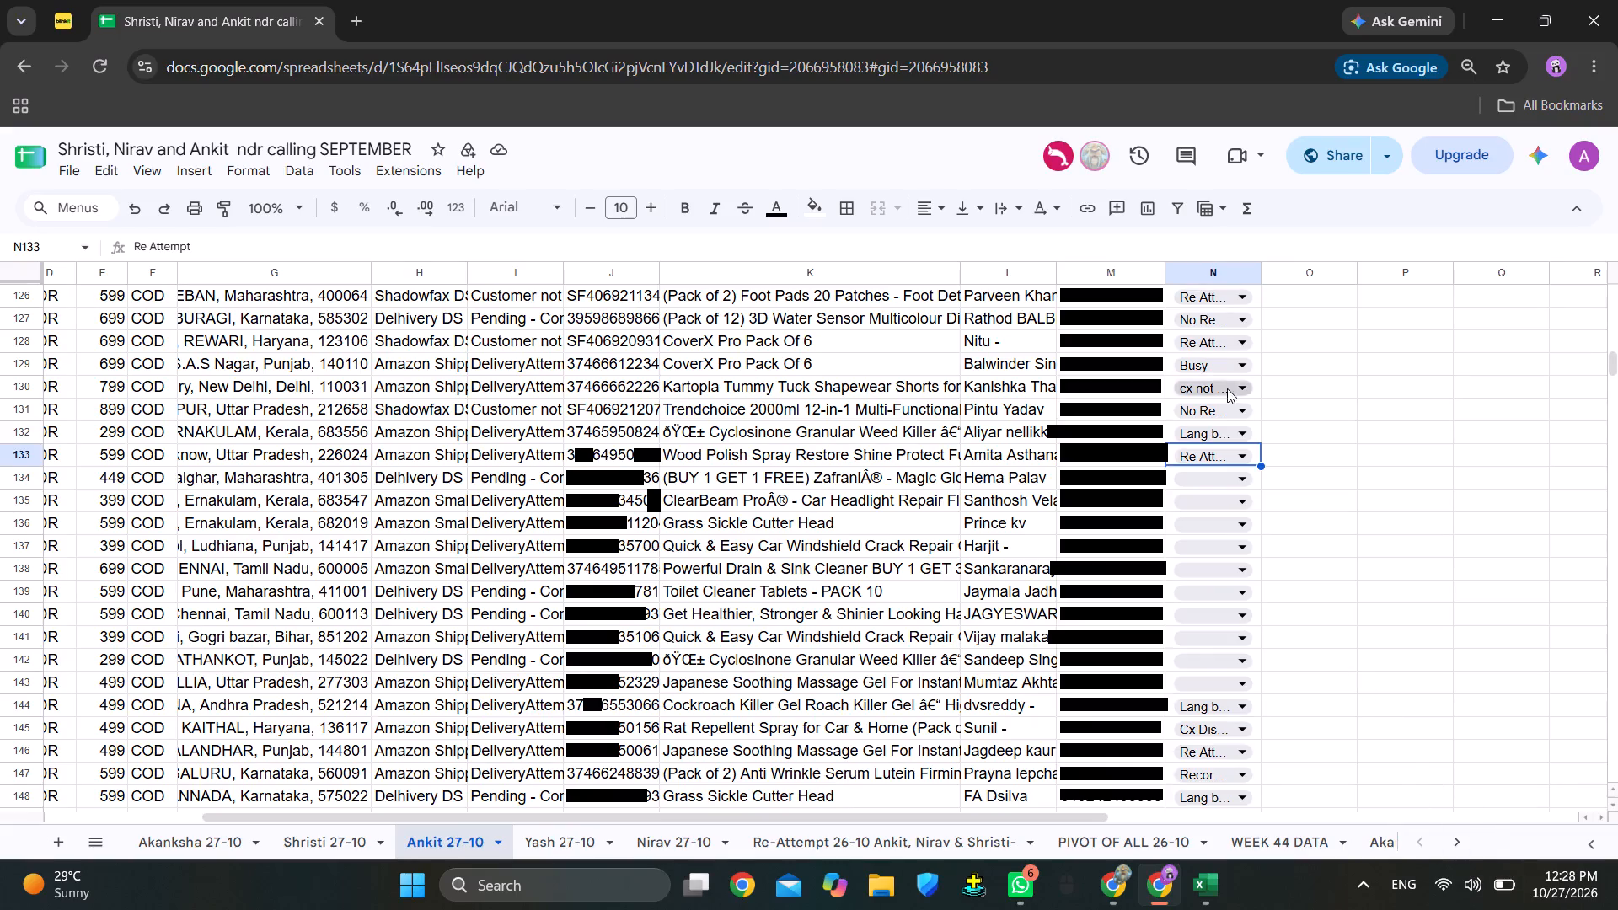
Set the call status of the ZafraniÂ® order (Buy 1 Get 1 Free) in row 134 to Re Attempt.
left_click(1230, 483)
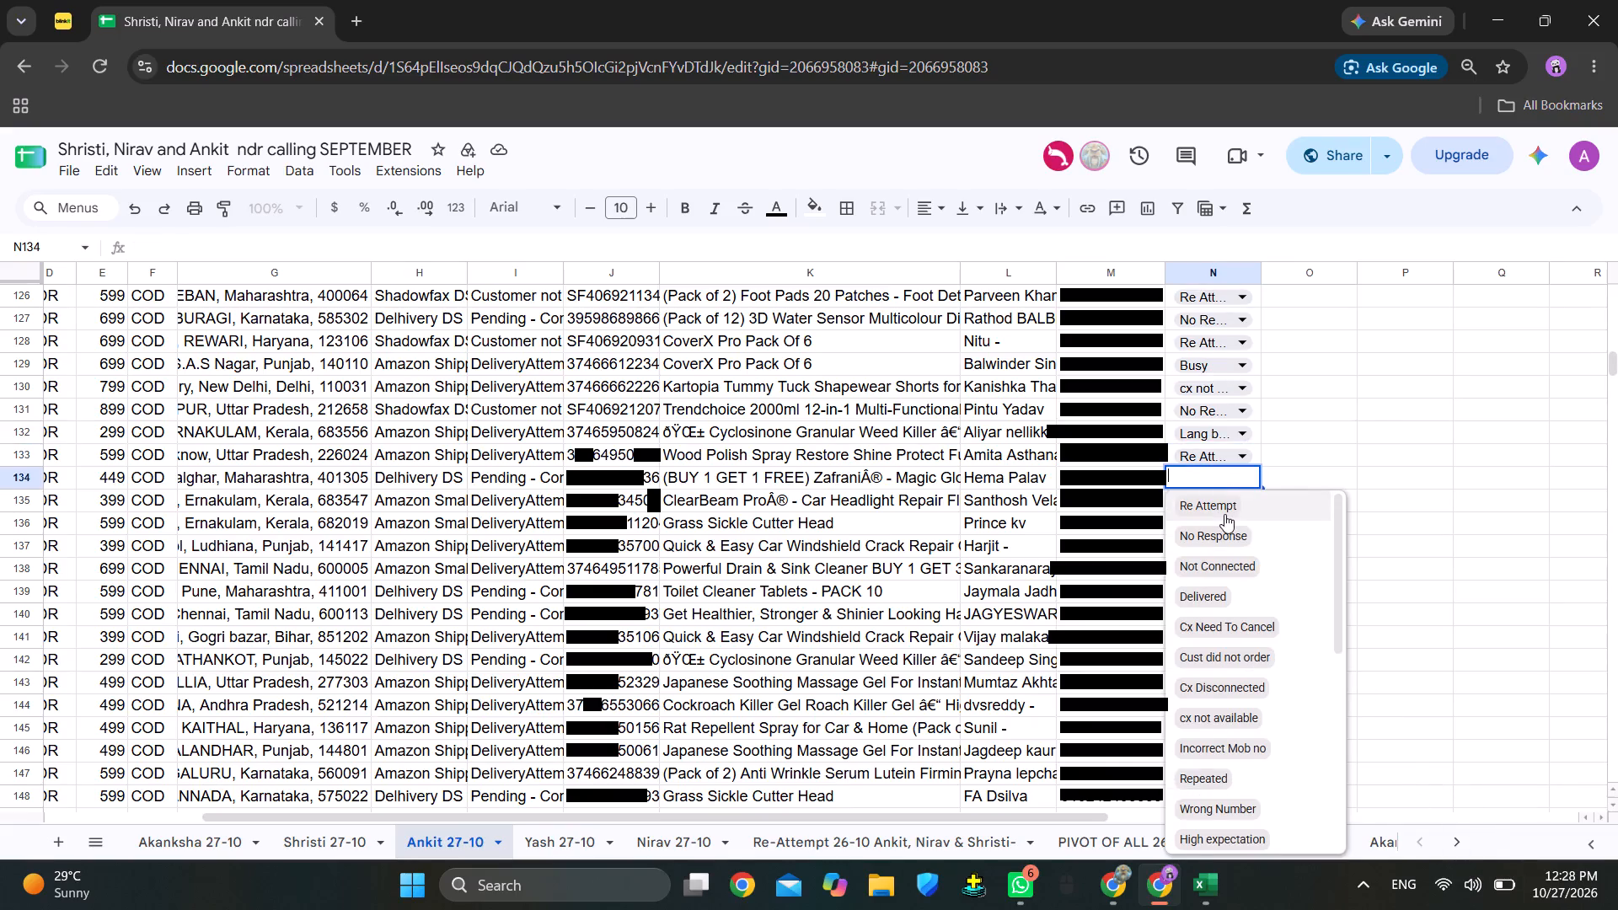
left_click(1222, 506)
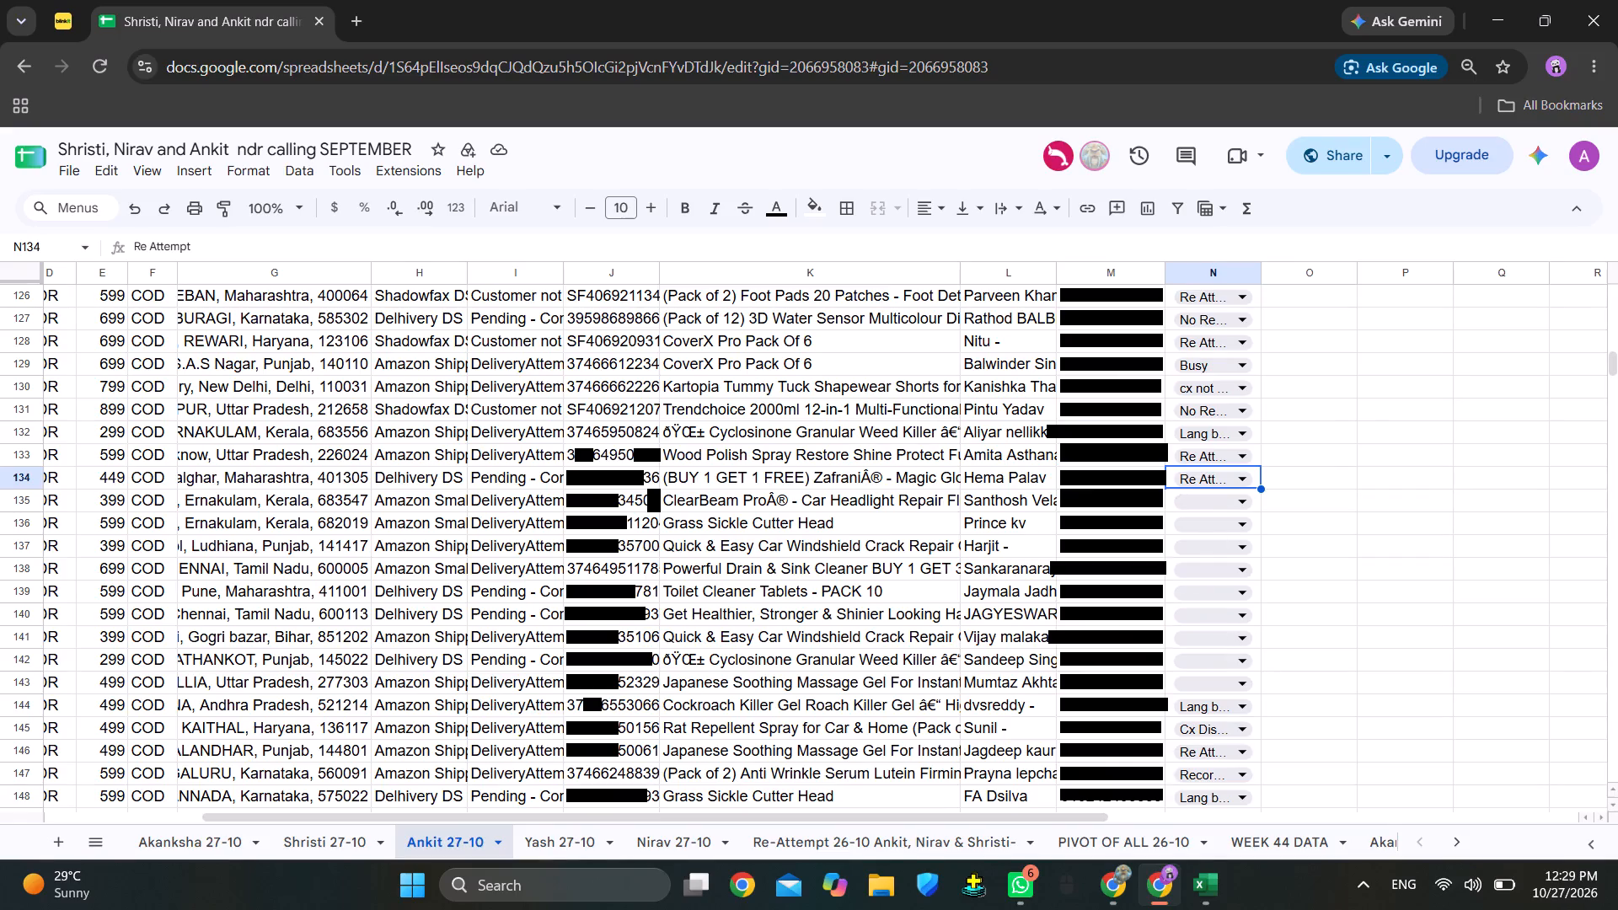
Set the call status of the ClearBeam Pro car headlight repair order in row 135 to Switched off.
left_click(1219, 508)
scroll(1250, 635, "down", 6)
left_click(1235, 737)
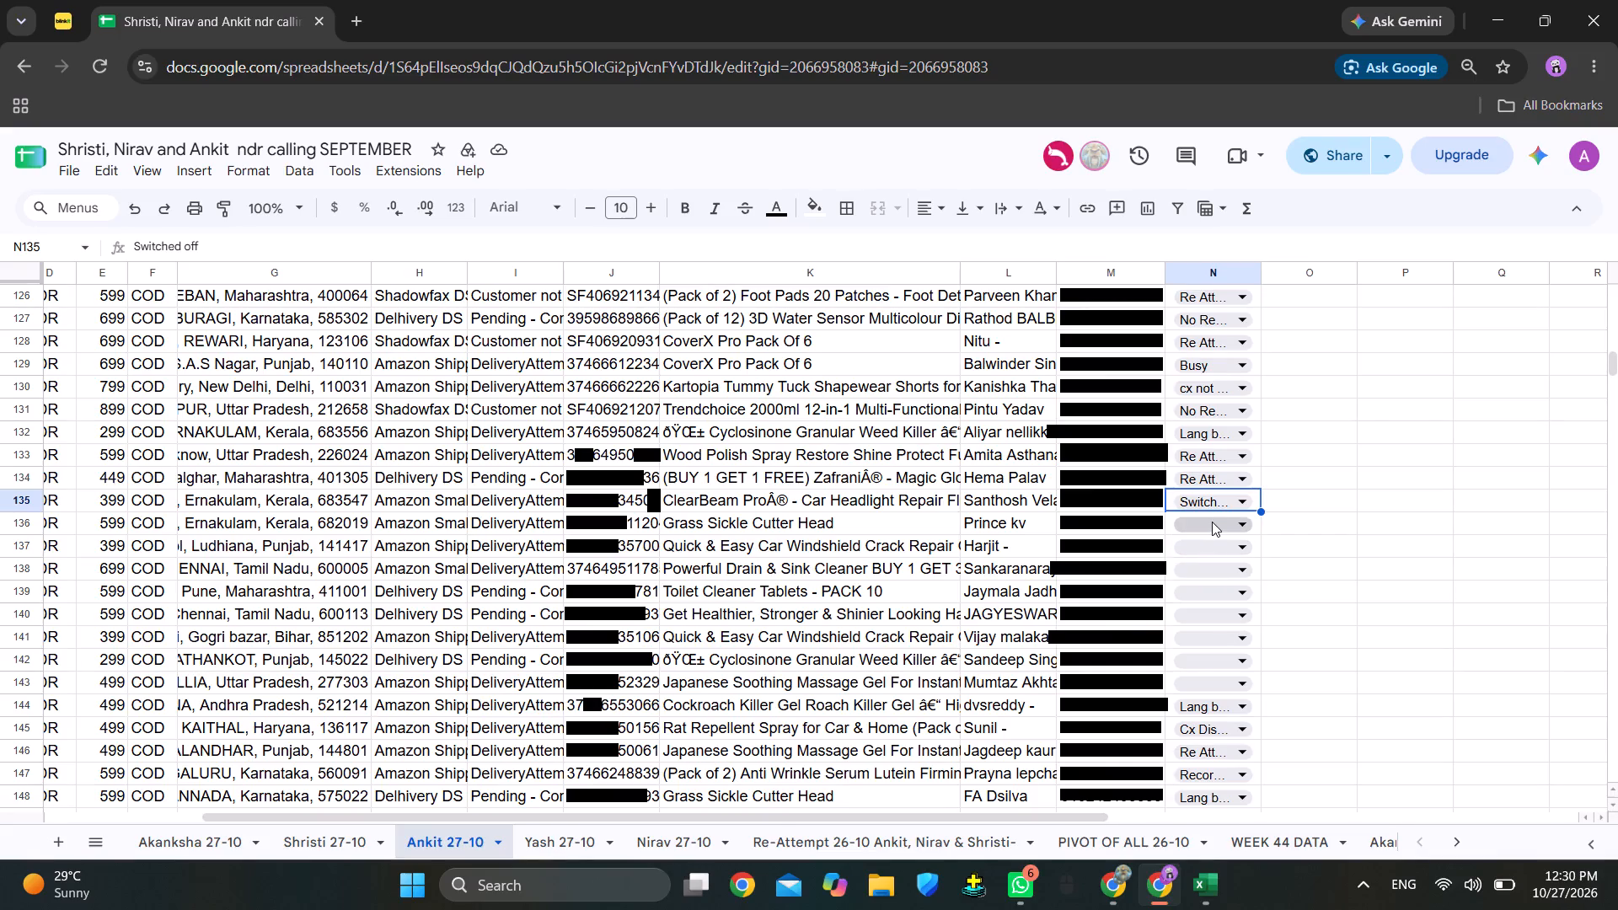
Set the call status of the Grass Sickle Cutter Head order in row 136 to Cx Disconnected.
left_click(1213, 523)
left_click(1246, 733)
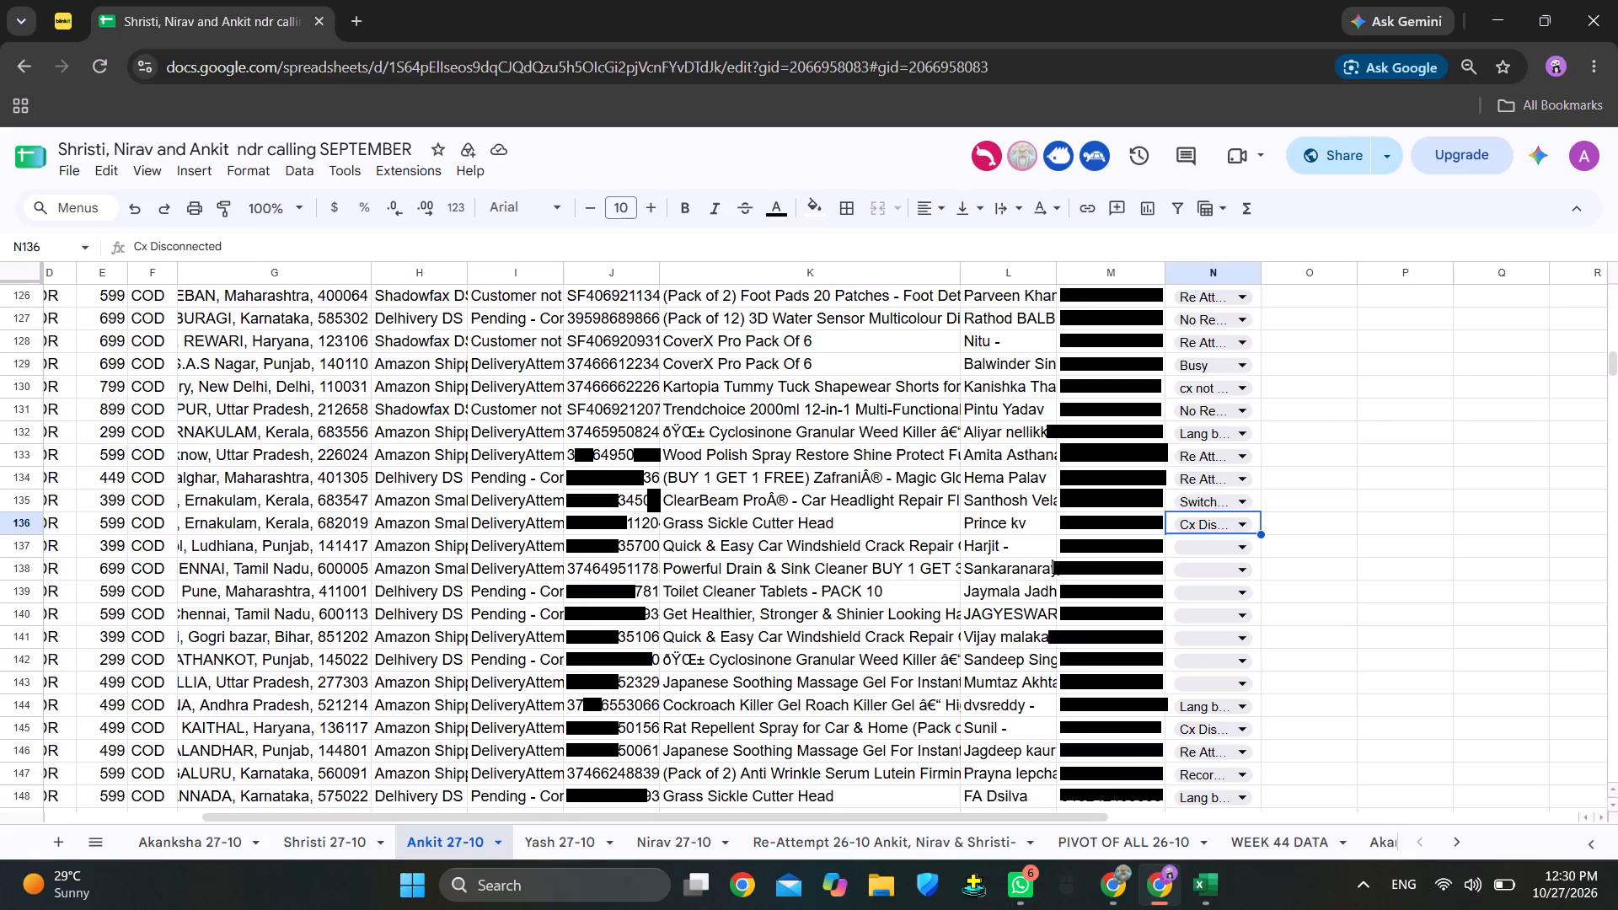
Set the call status of the Quick & Easy Car Windshield Crack Repair order in row 137 to No Response.
left_click(1197, 550)
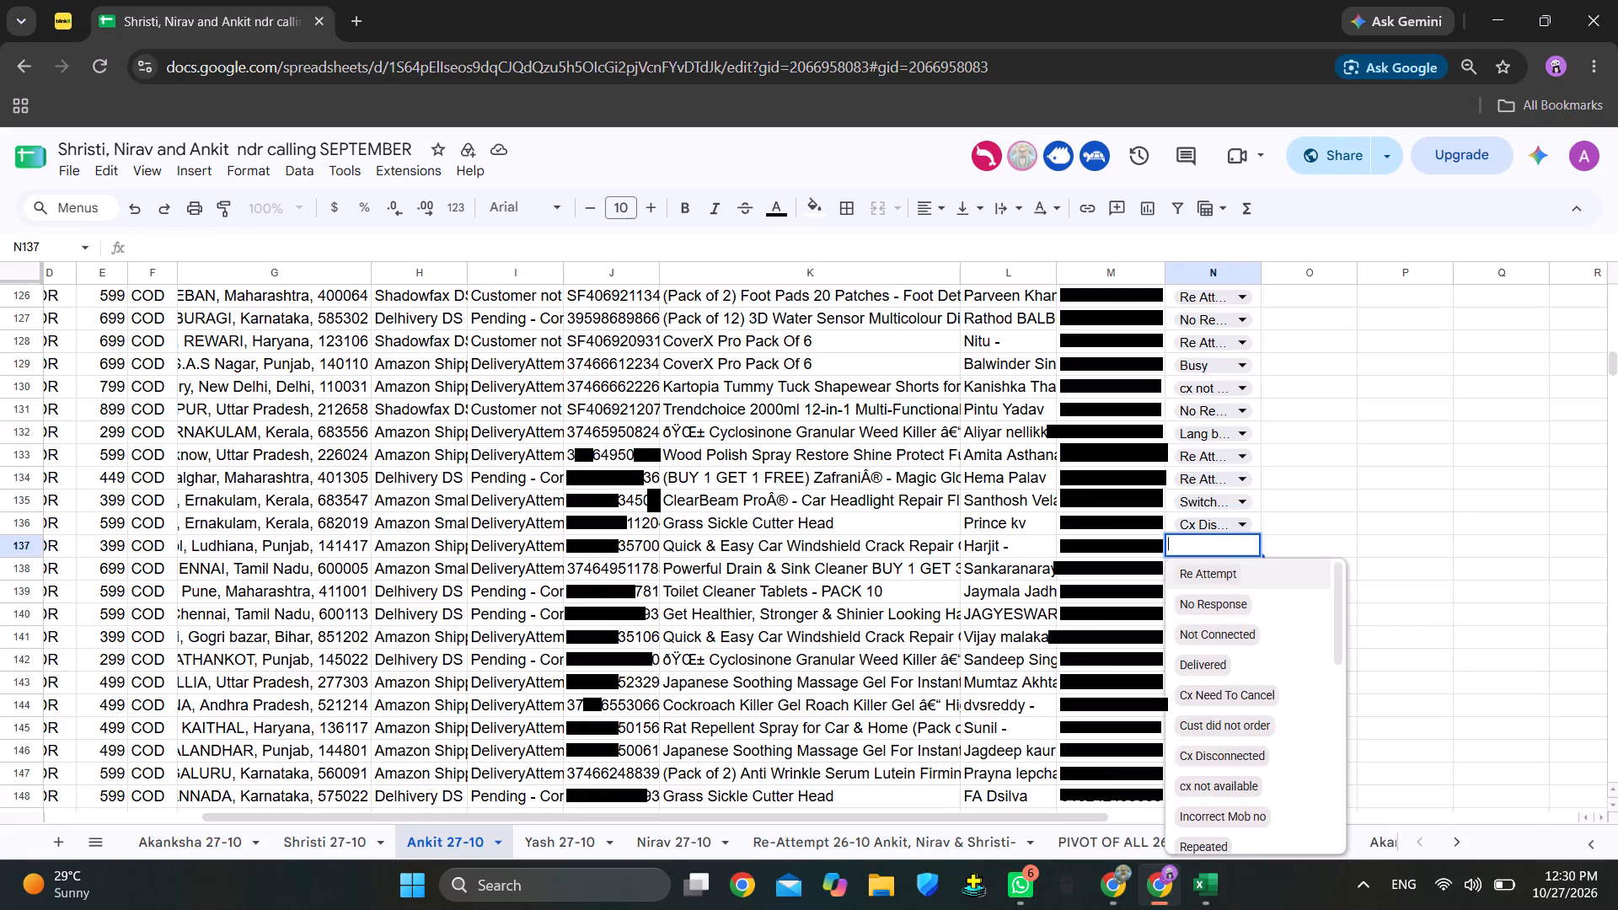
left_click(1224, 597)
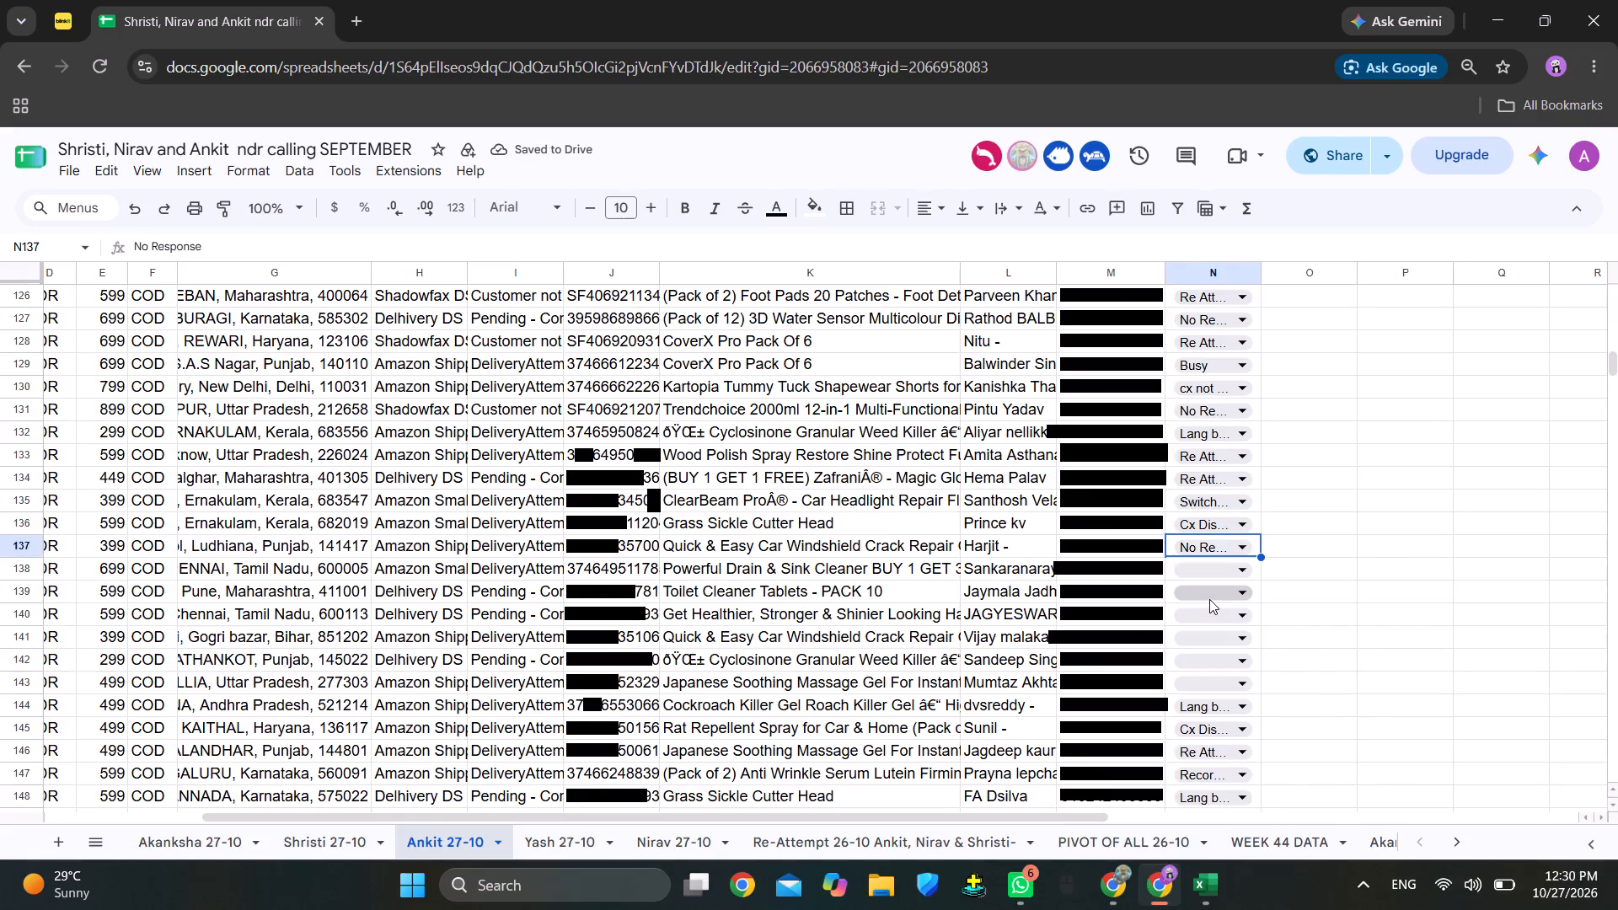
Look over the call statuses on the Akanksha 27-10 sheet and return to the Ankit 27-10 sheet.
left_click(291, 837)
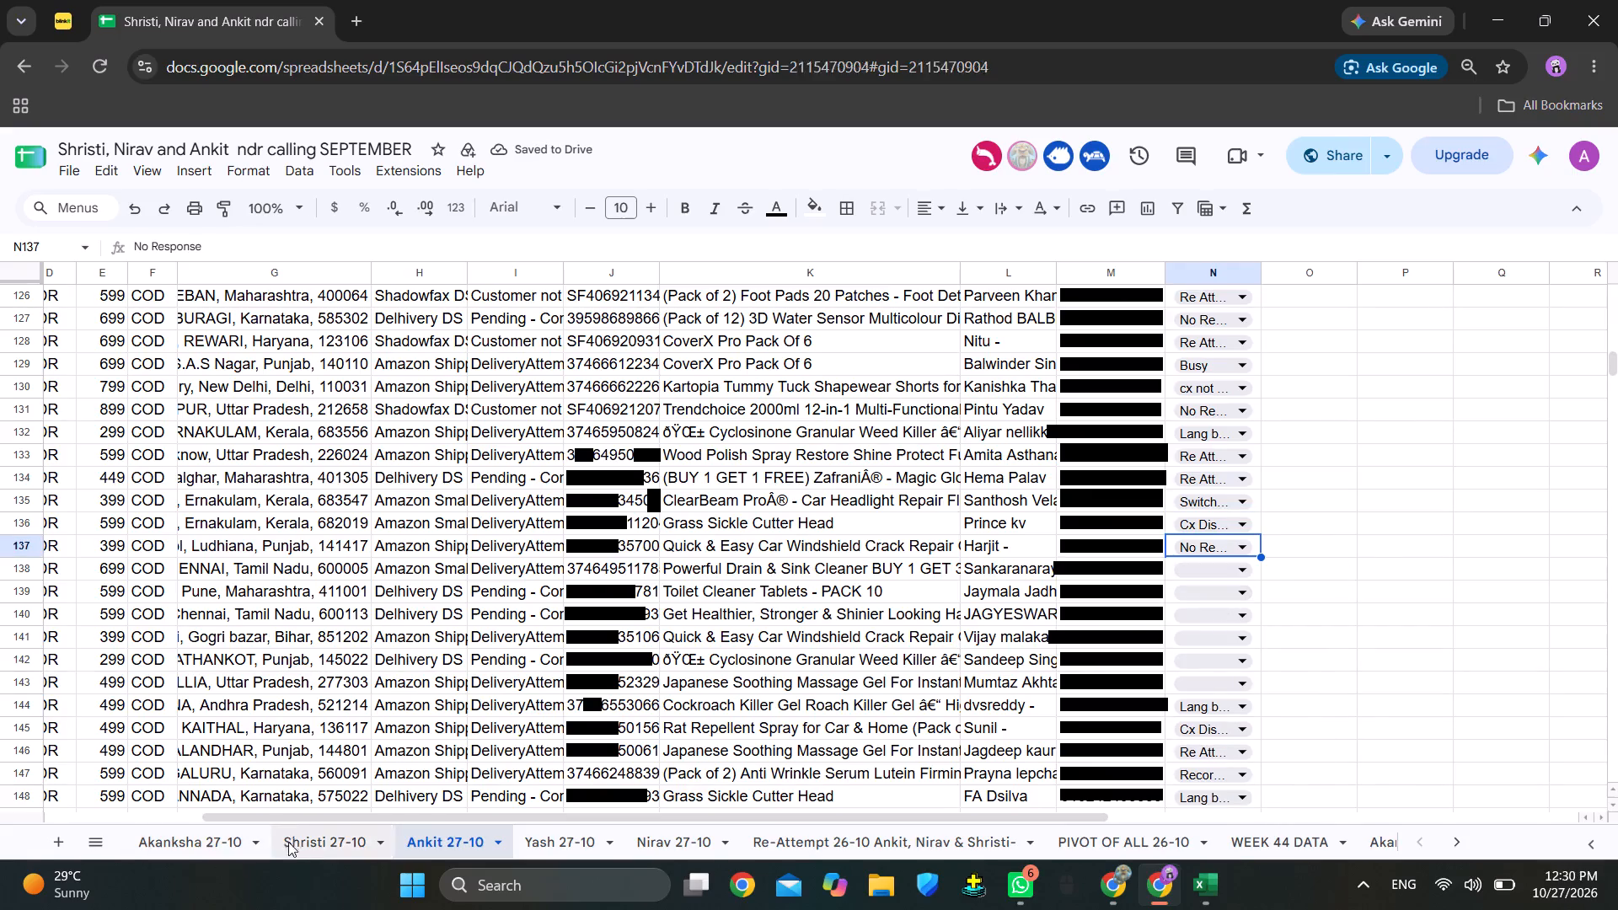
left_click(192, 846)
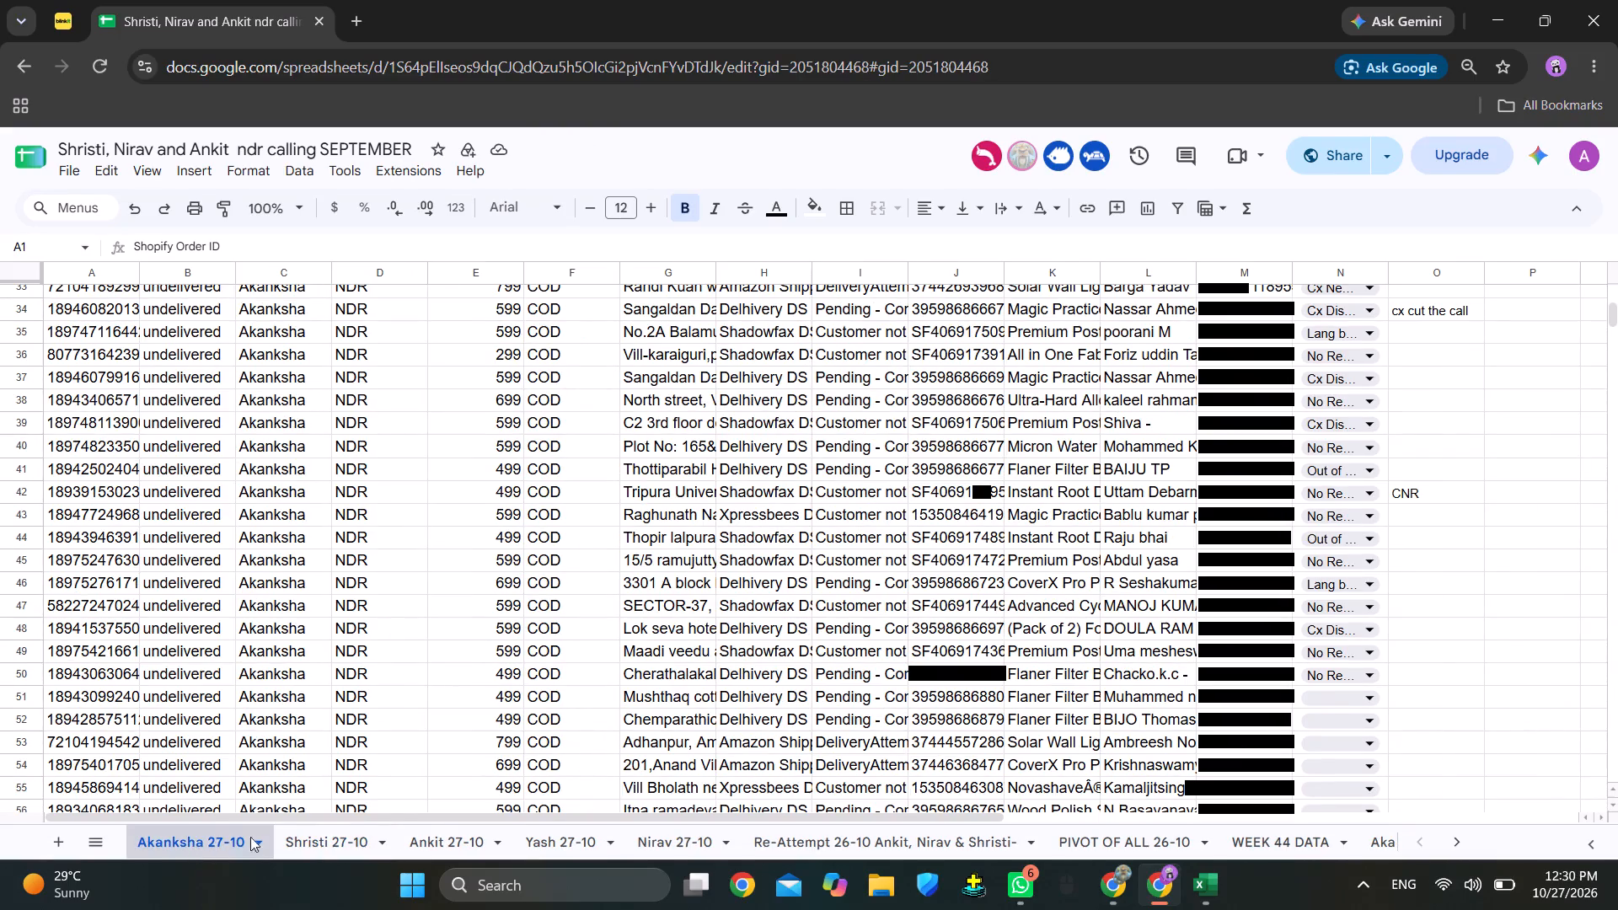
left_click(465, 843)
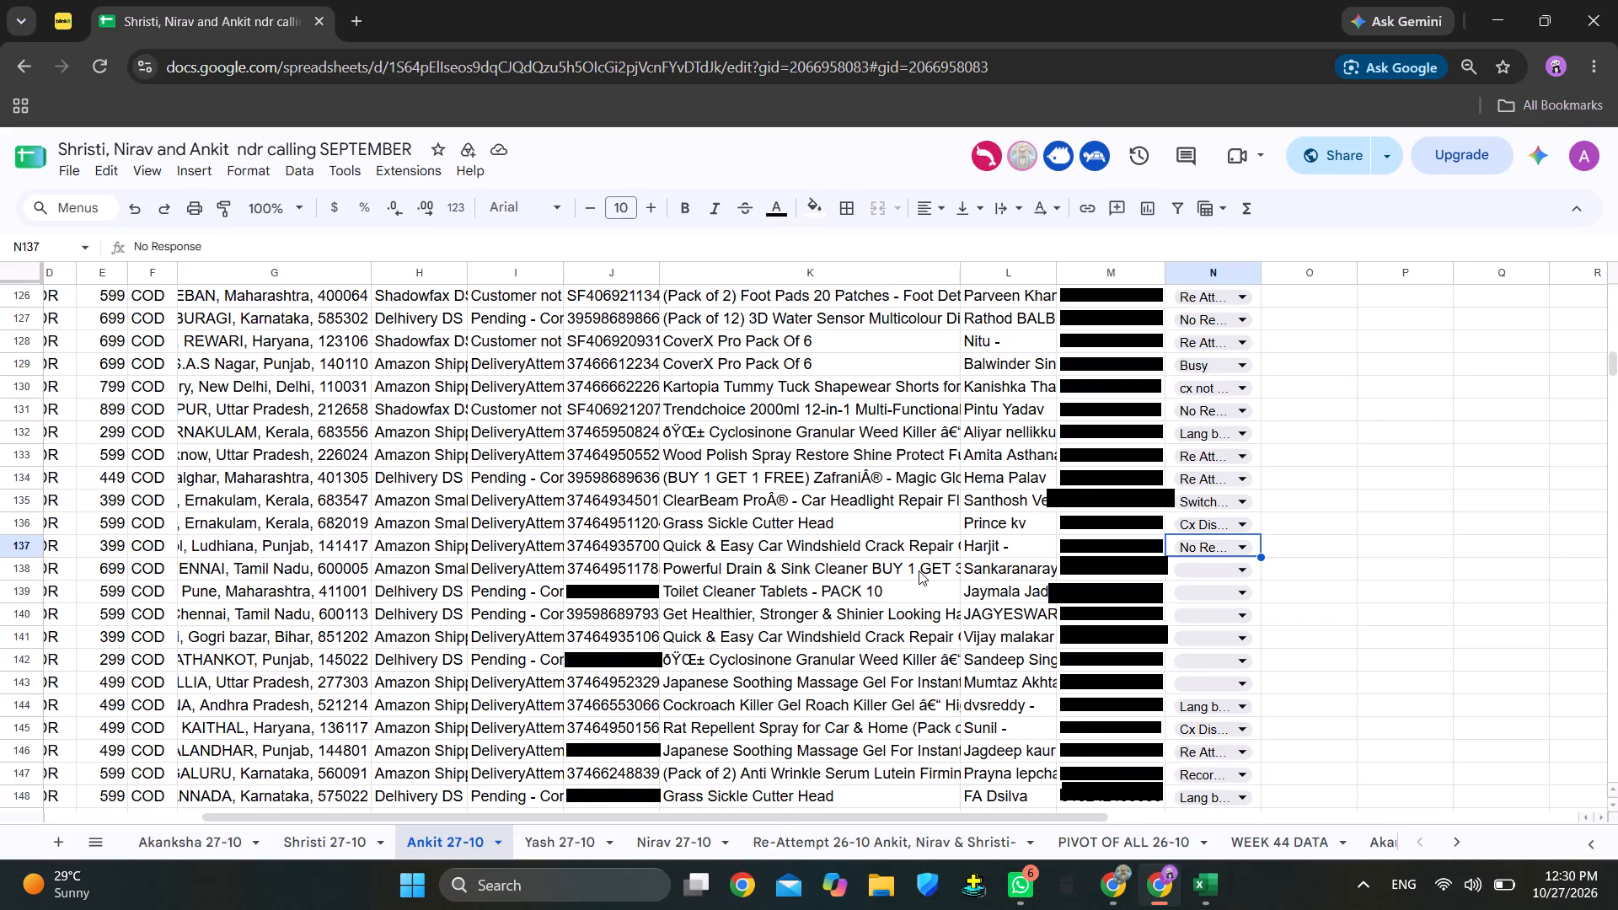
Set the call status of the Powerful Drain & Sink Cleaner order in row 138 to Delivered.
left_click(1192, 569)
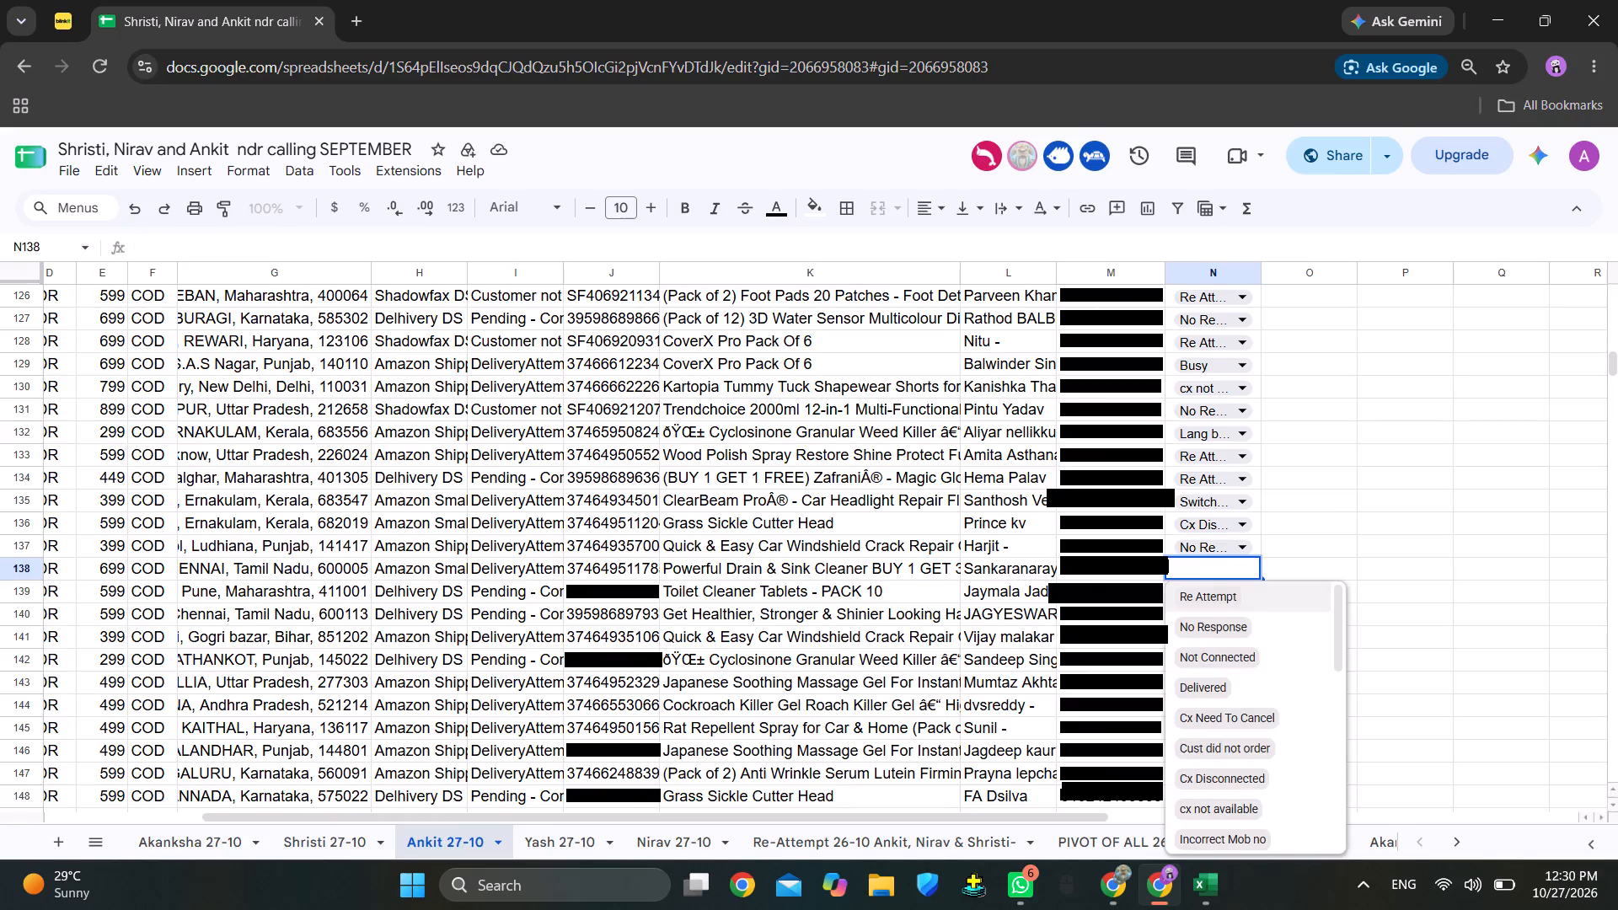
left_click(1218, 693)
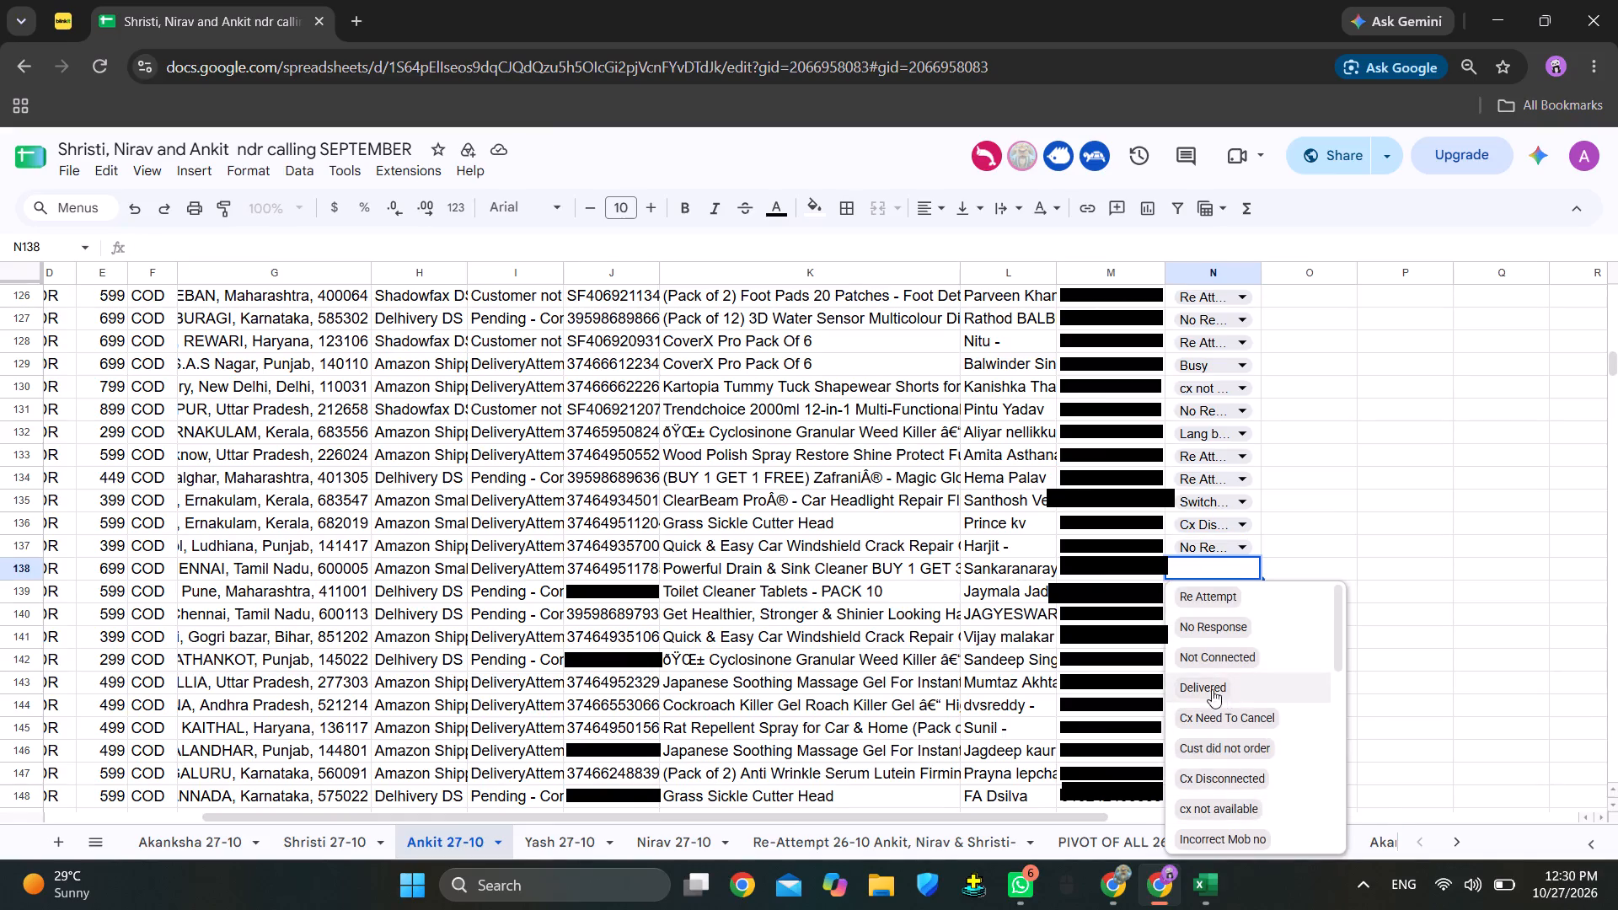
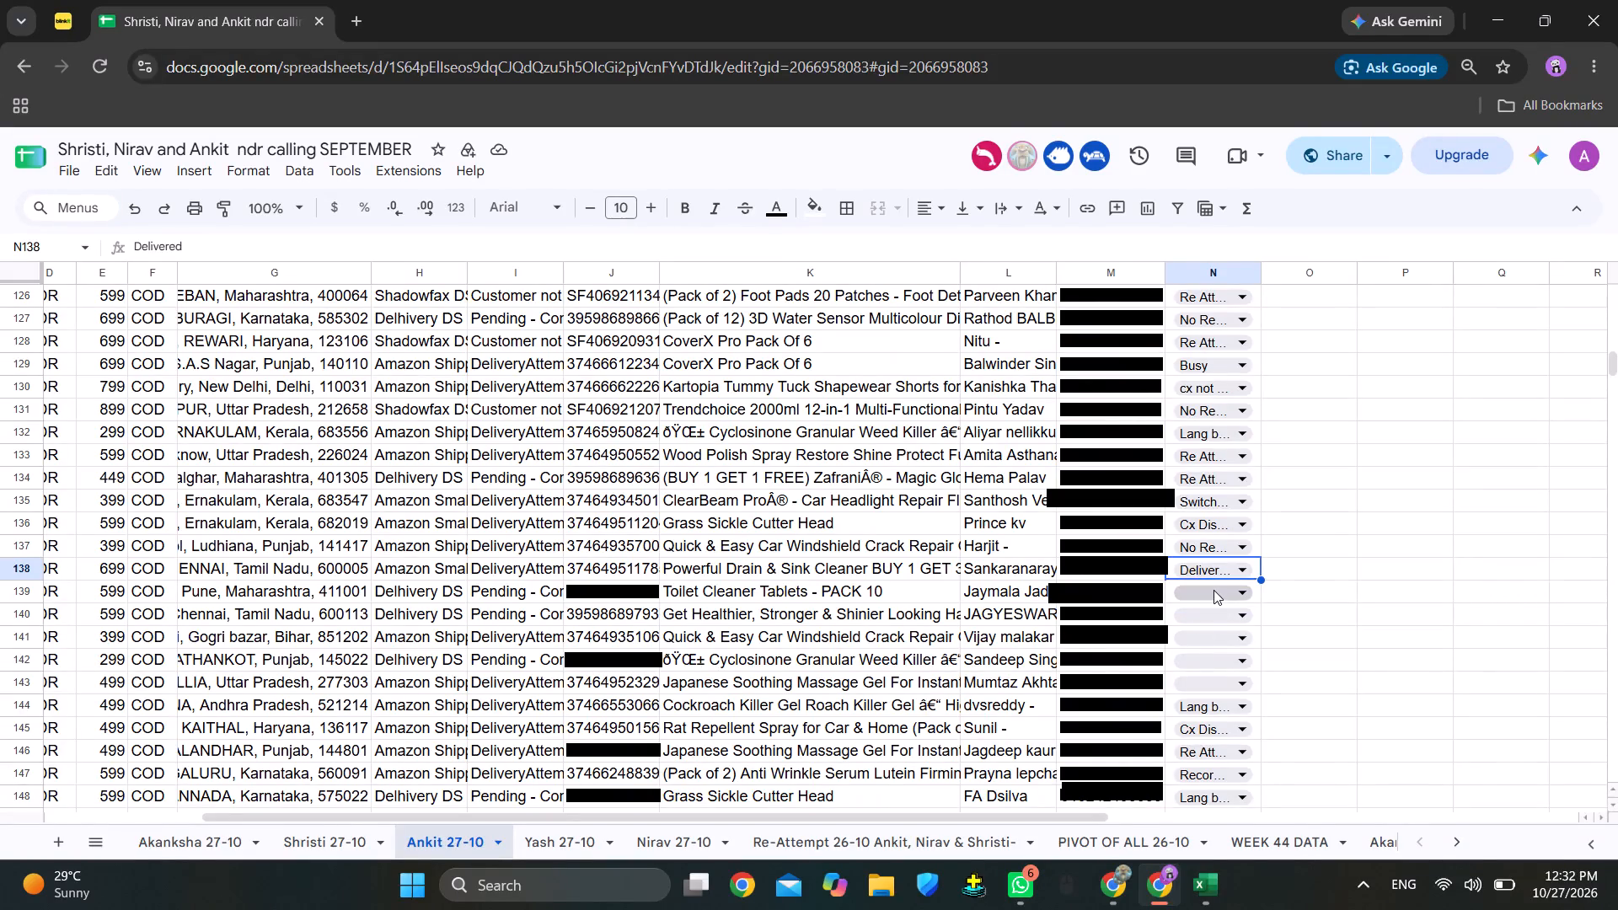
Set the call status of the Toilet Cleaner Tablets order in row 139 to Re Attempt.
left_click(1214, 590)
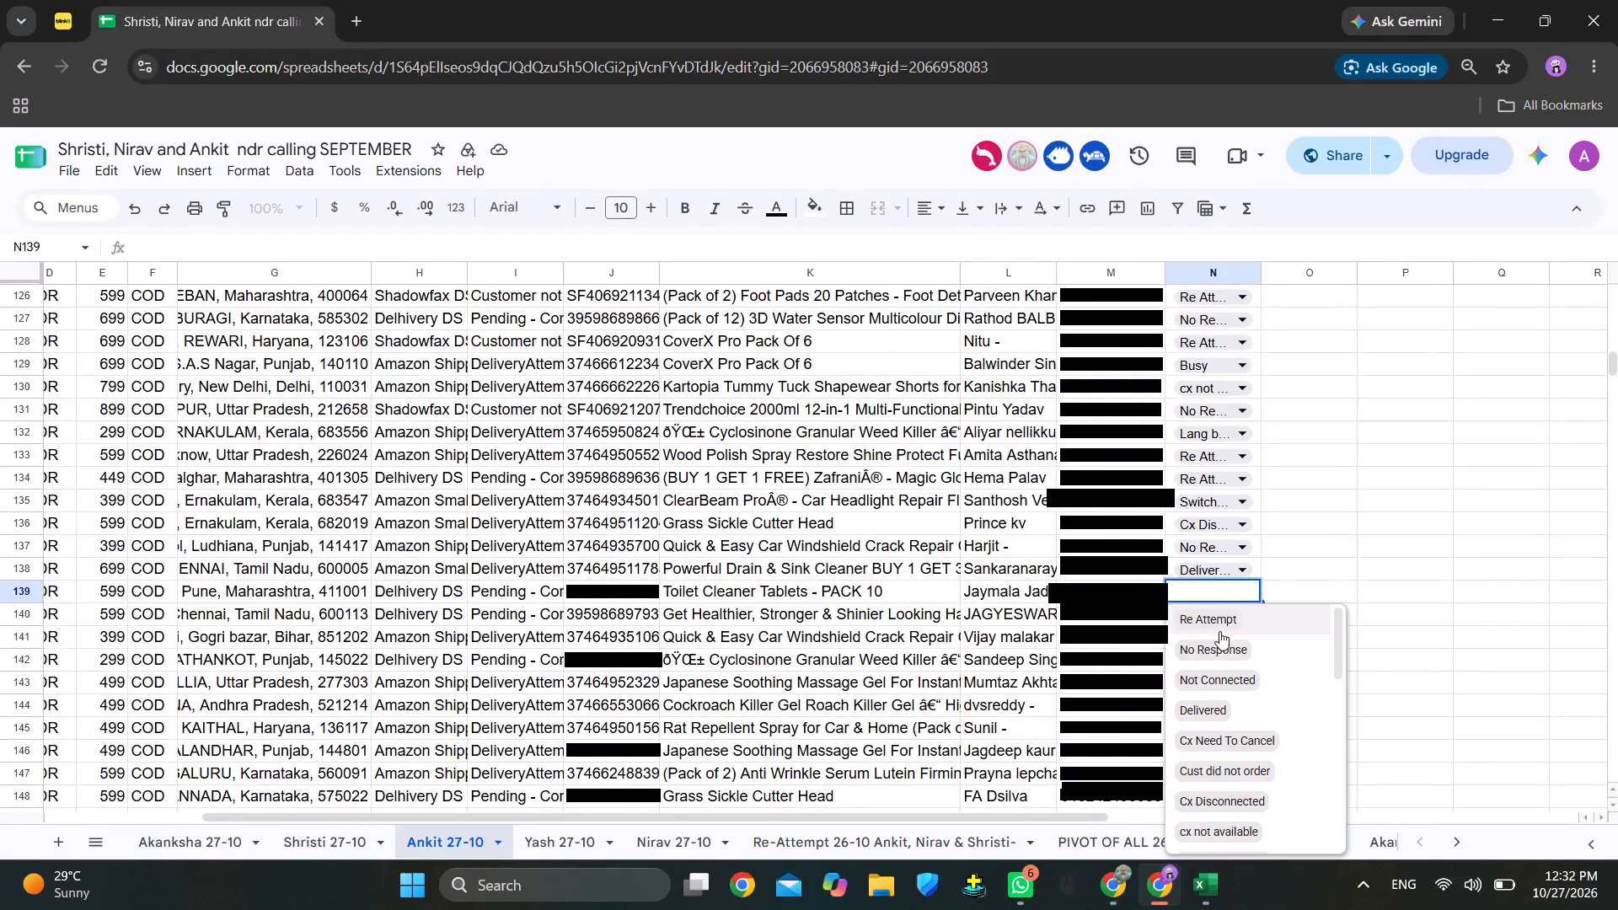
left_click(1218, 618)
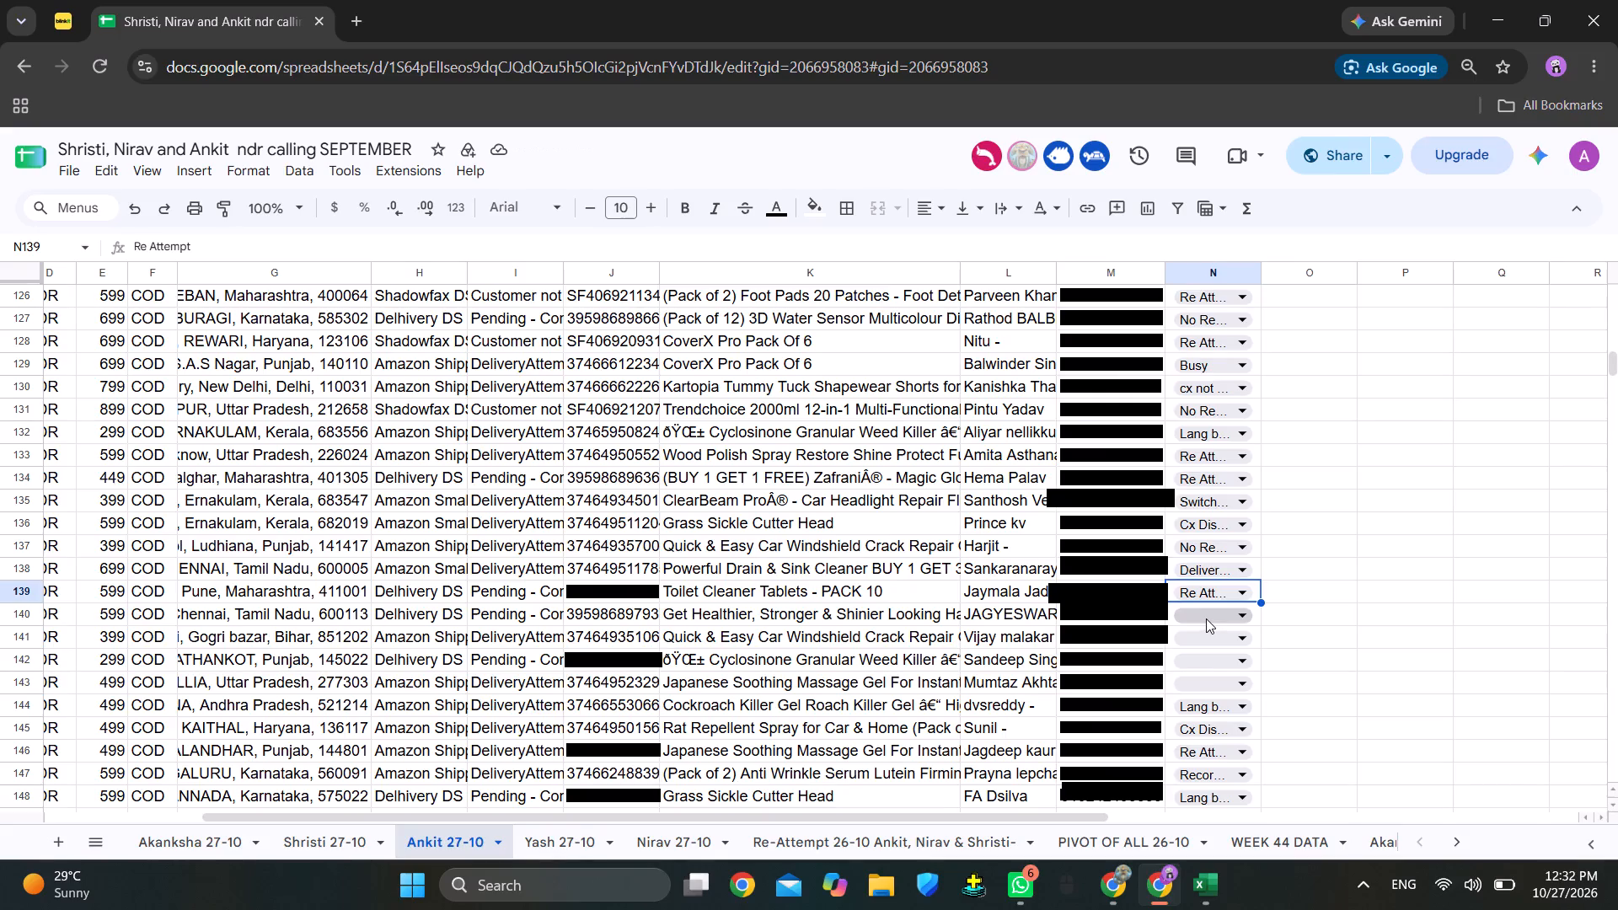
Set the call status of the Get Healthier, Stronger & Shinier Looking Hair order in row 140 to Not Connected.
left_click(1206, 618)
left_click(1225, 703)
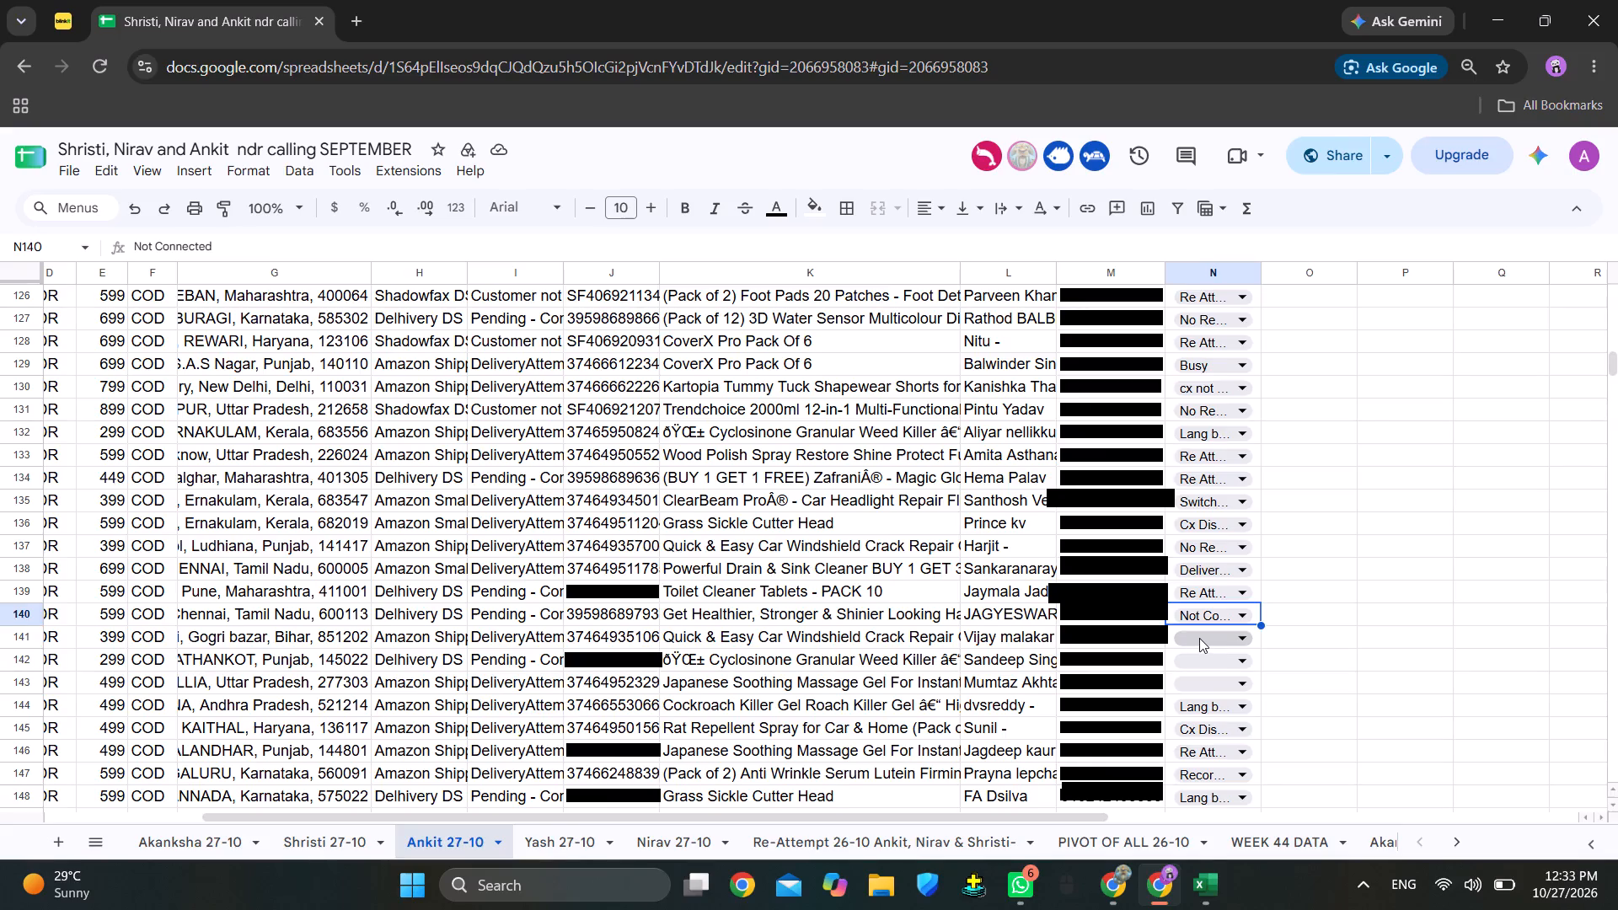
Set the call status of the Quick & Easy Car Windshield Crack Repair order in row 141 to No Response.
left_click(1204, 641)
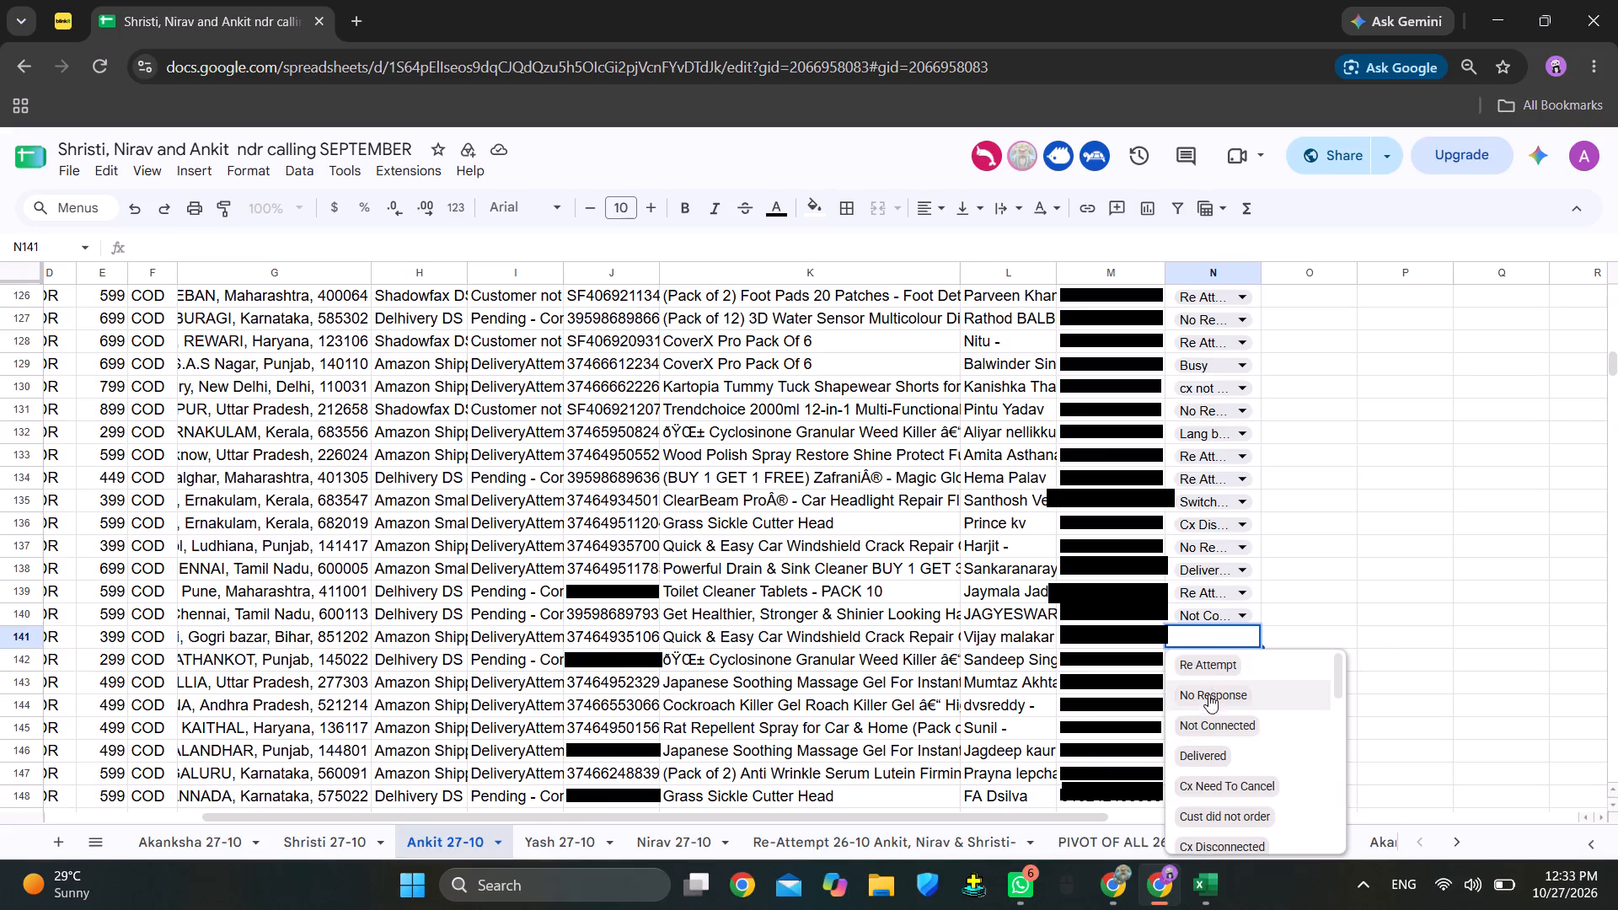
left_click(1208, 699)
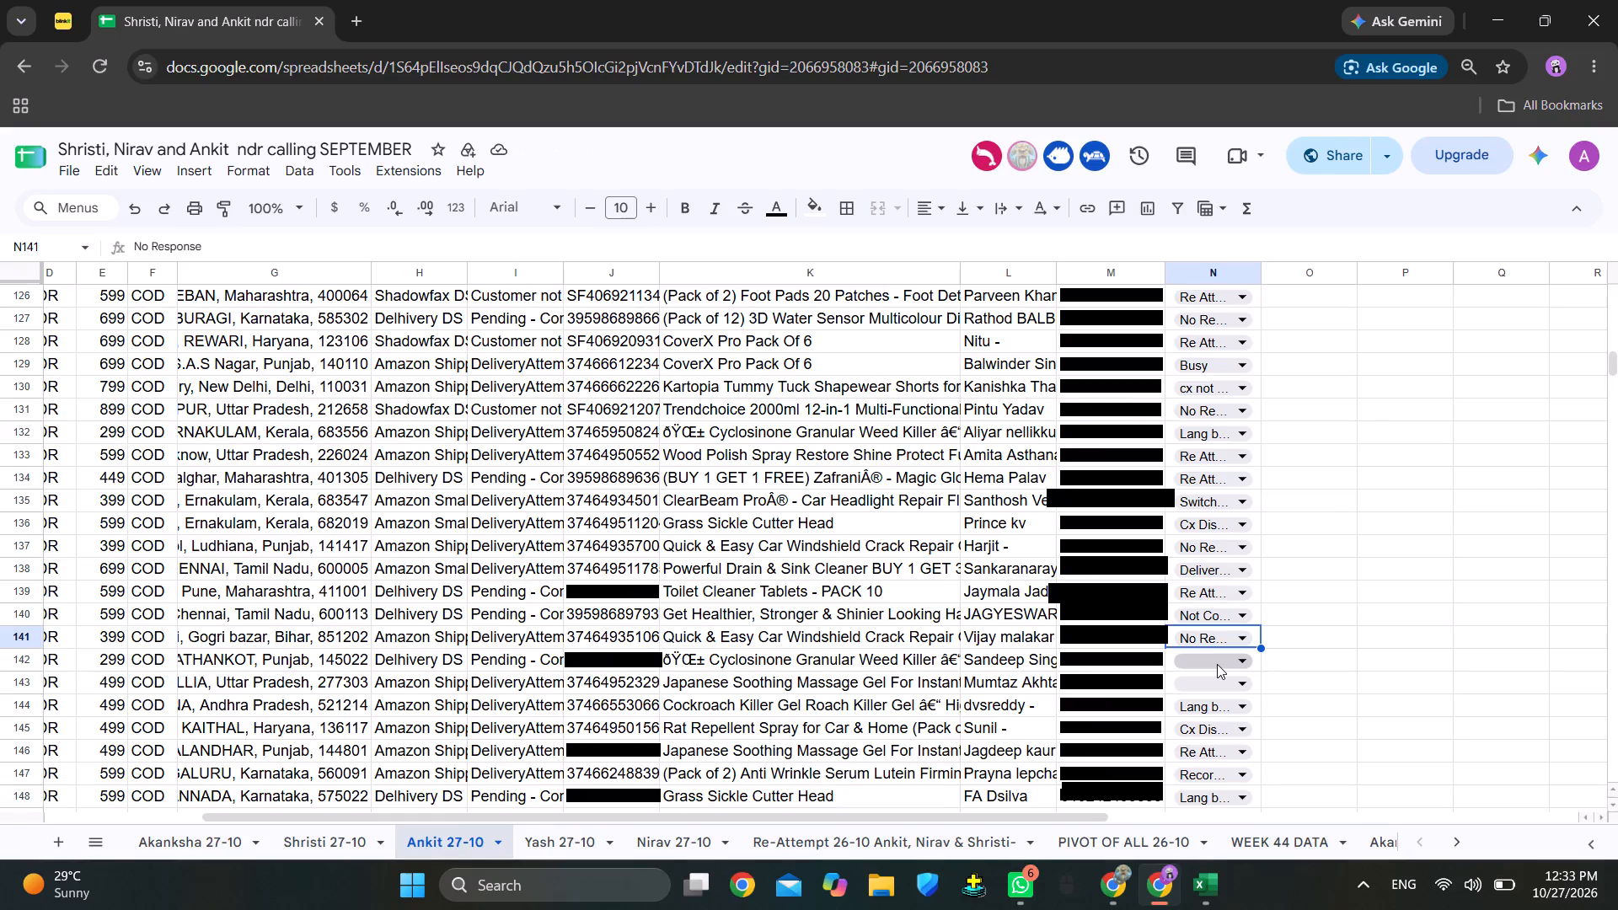
Look over the orders above and below row 141 on the Ankit 27-10 sheet for blank call statuses.
scroll(1313, 640, "down", 7)
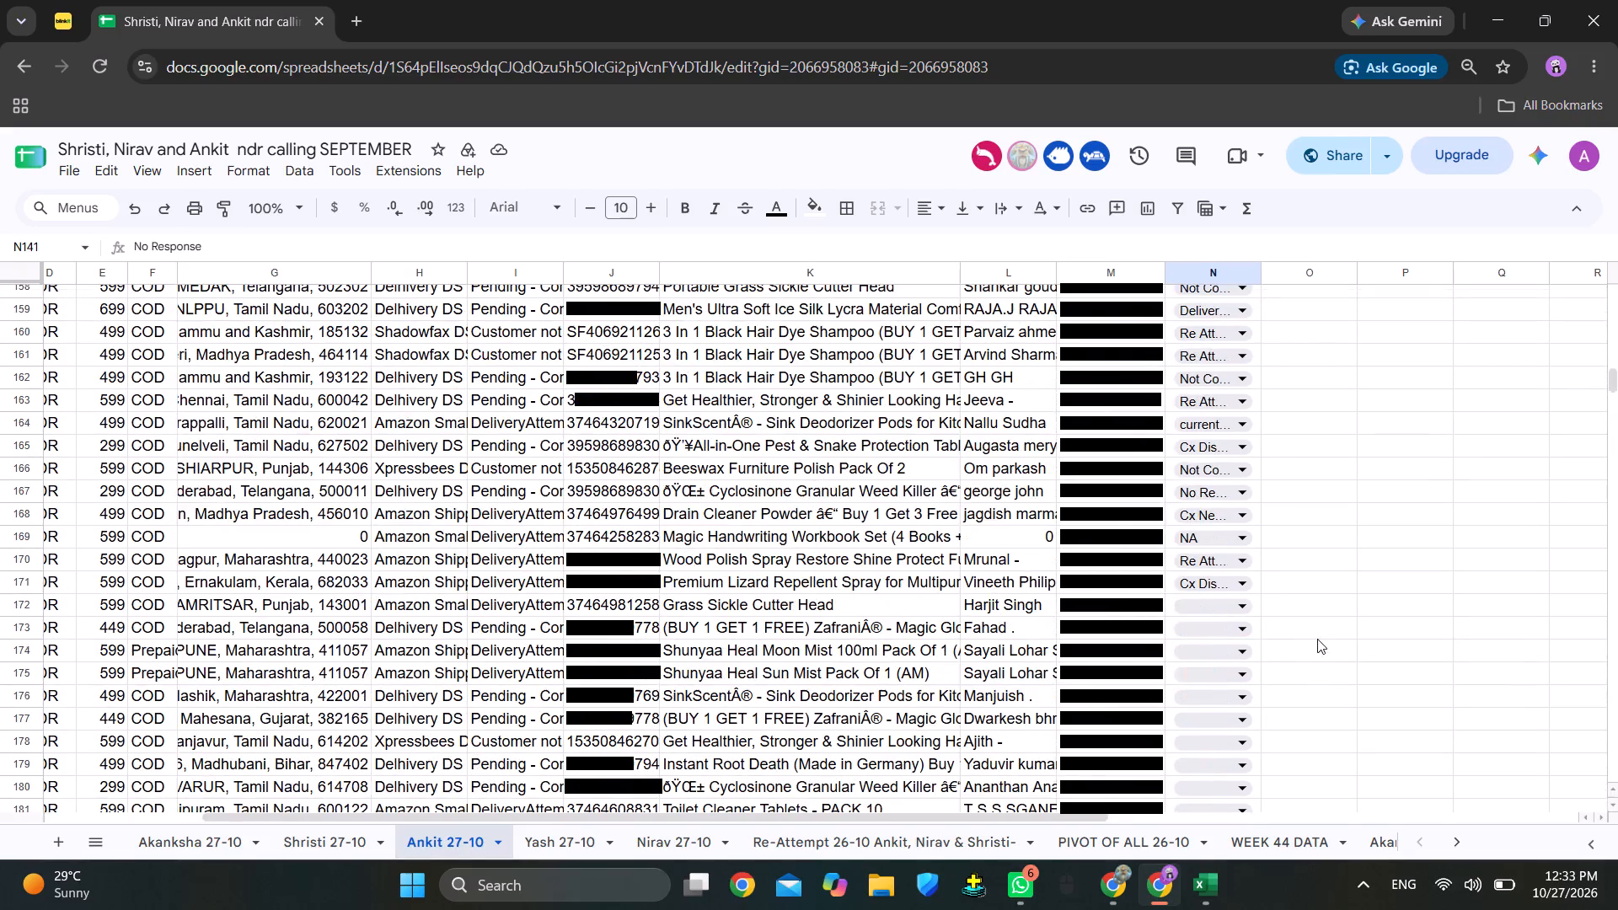
scroll(1324, 629, "up", 8)
scroll(1323, 626, "down", 1)
scroll(1323, 626, "up", 4)
scroll(1323, 626, "down", 1)
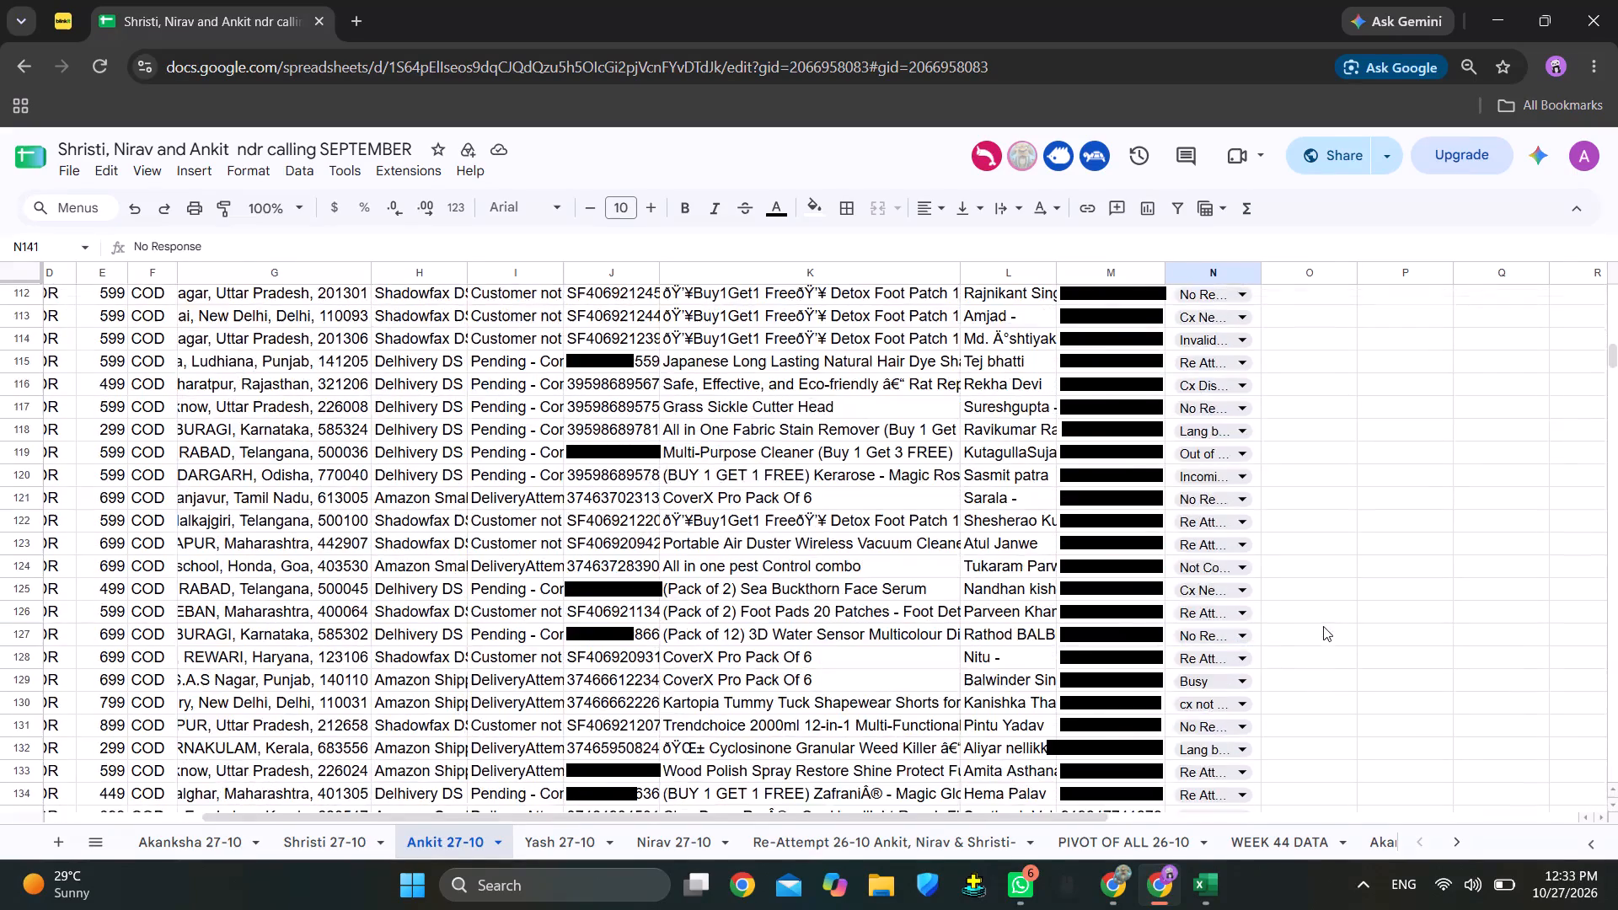
scroll(1323, 626, "up", 1)
scroll(1323, 626, "down", 1)
scroll(1323, 626, "up", 7)
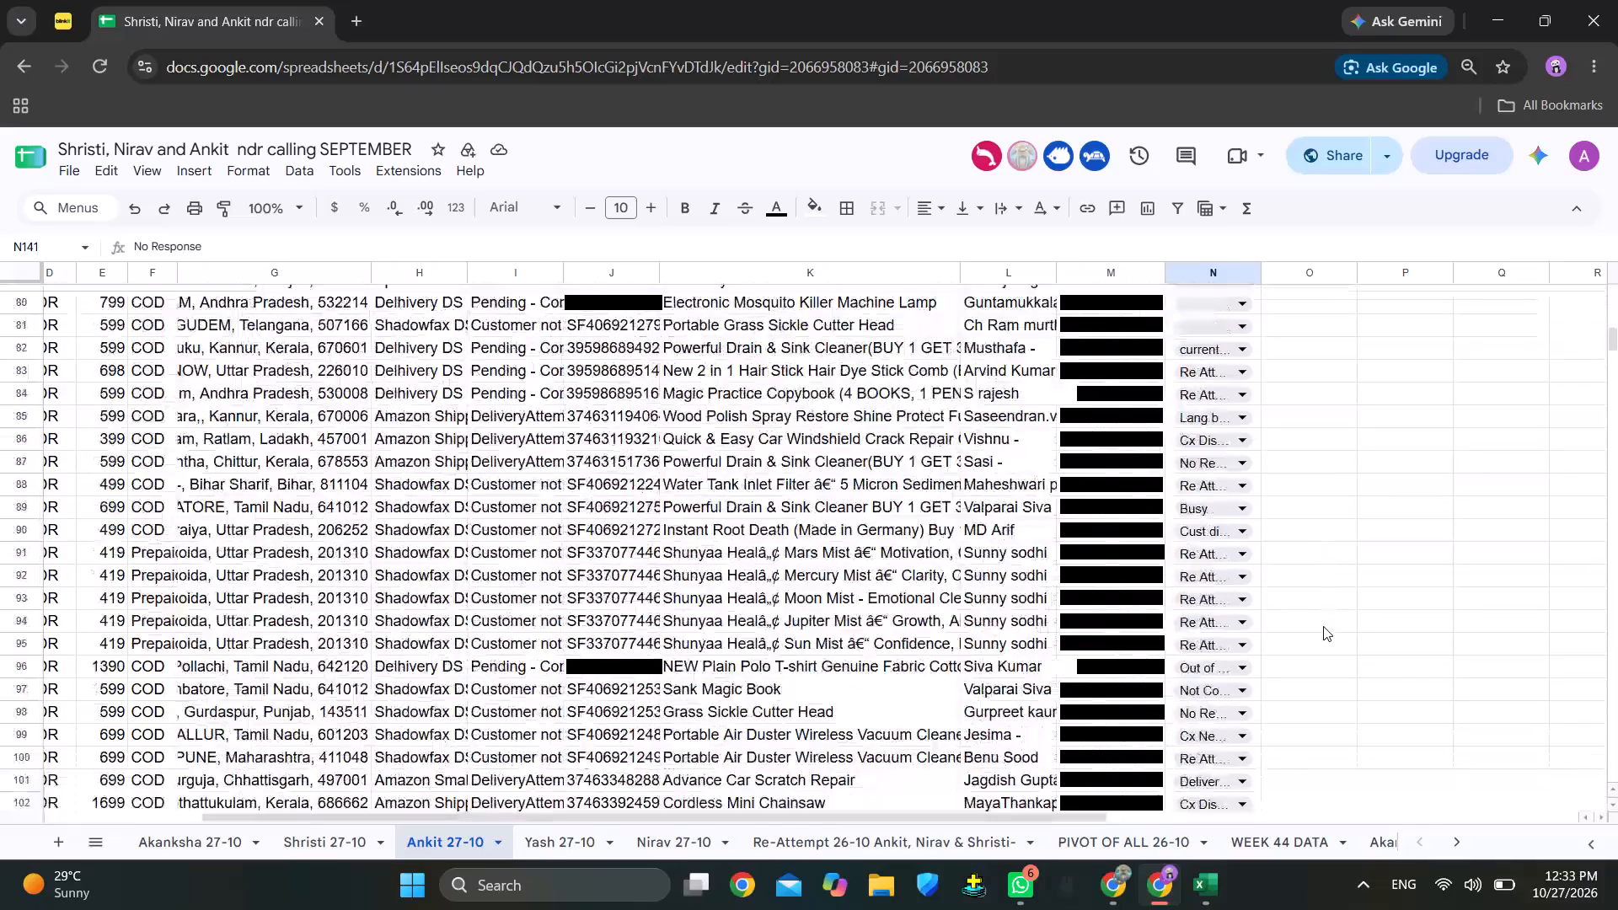
scroll(1322, 625, "down", 4)
scroll(1322, 625, "up", 1)
scroll(1321, 626, "down", 7)
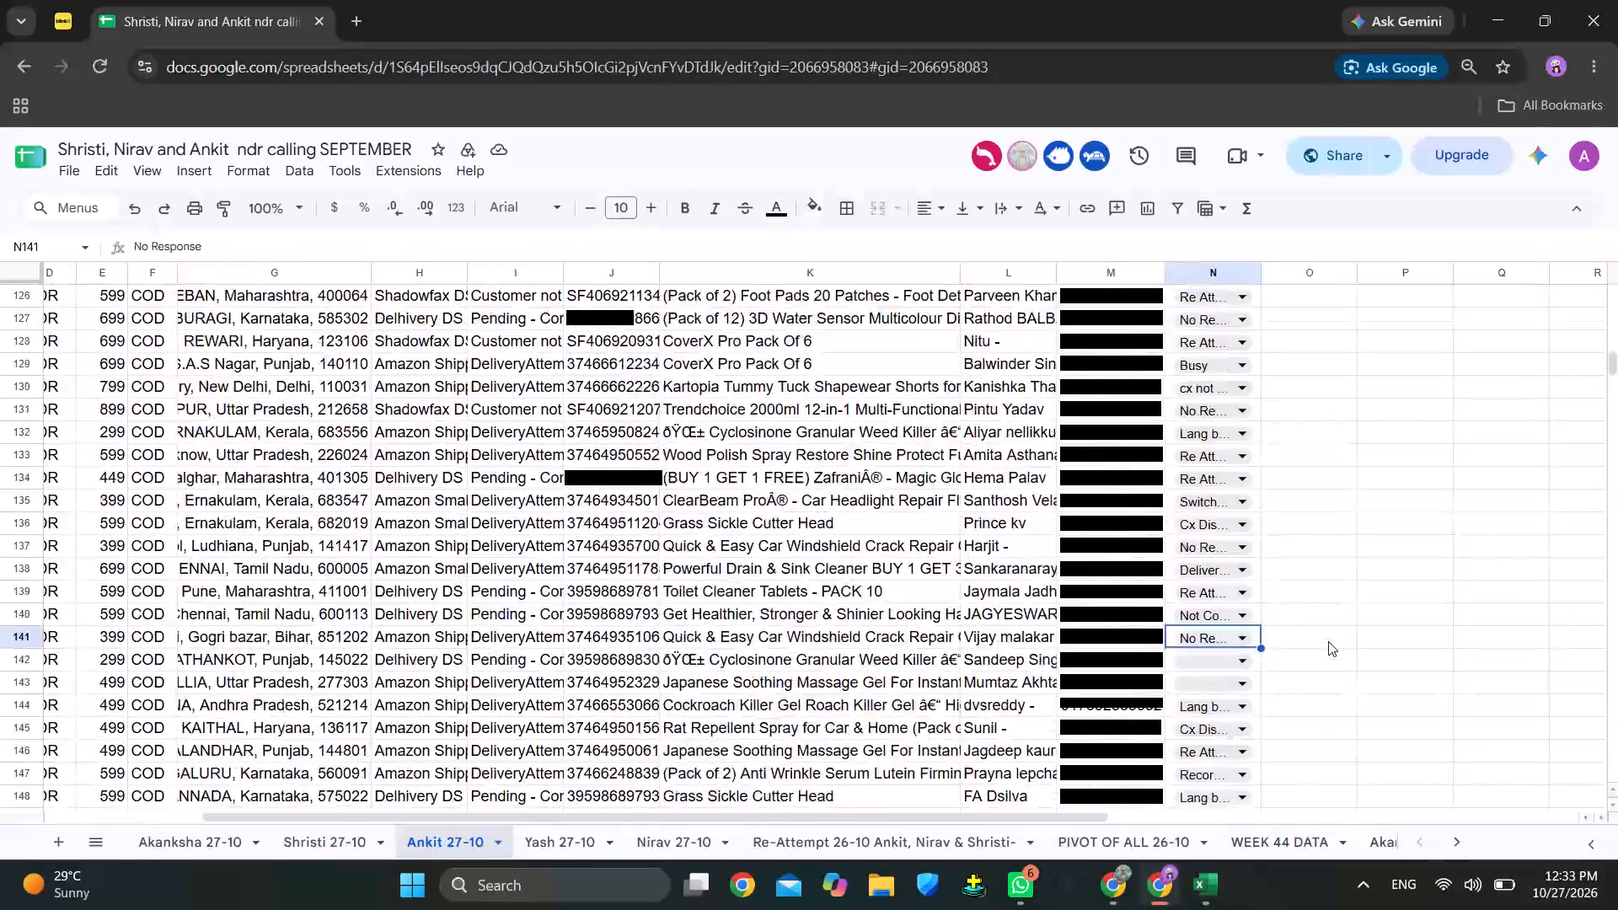
Set the call status of the Cyclosinone Granular Weed Killer order in row 142 to Re Attempt.
scroll(1328, 641, "down", 1)
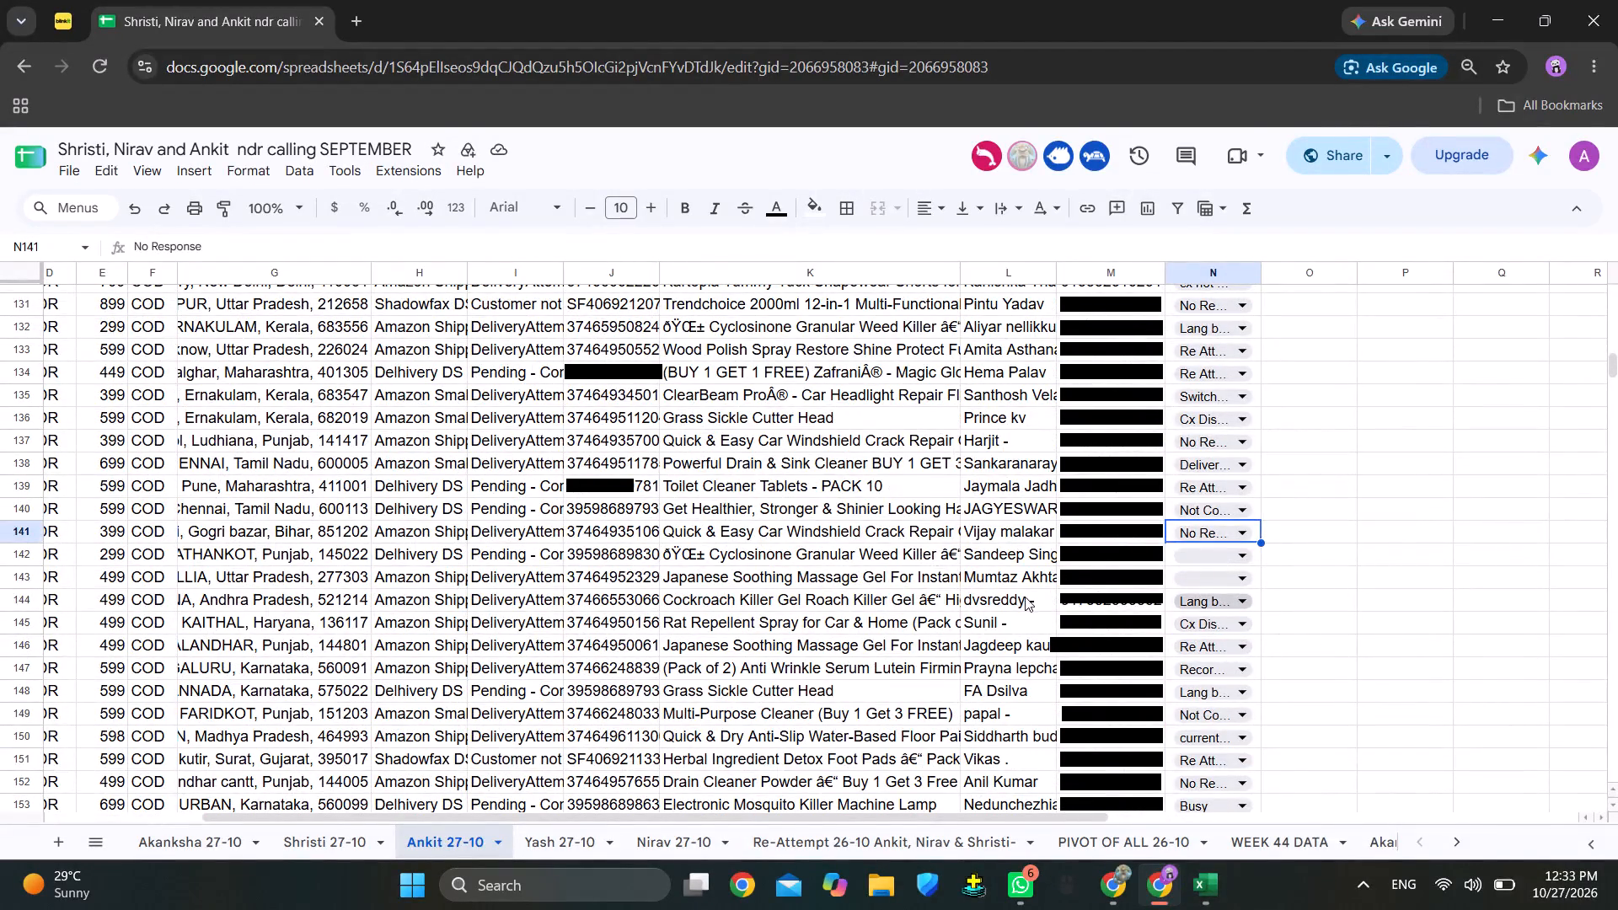
left_click(1220, 554)
left_click(1220, 579)
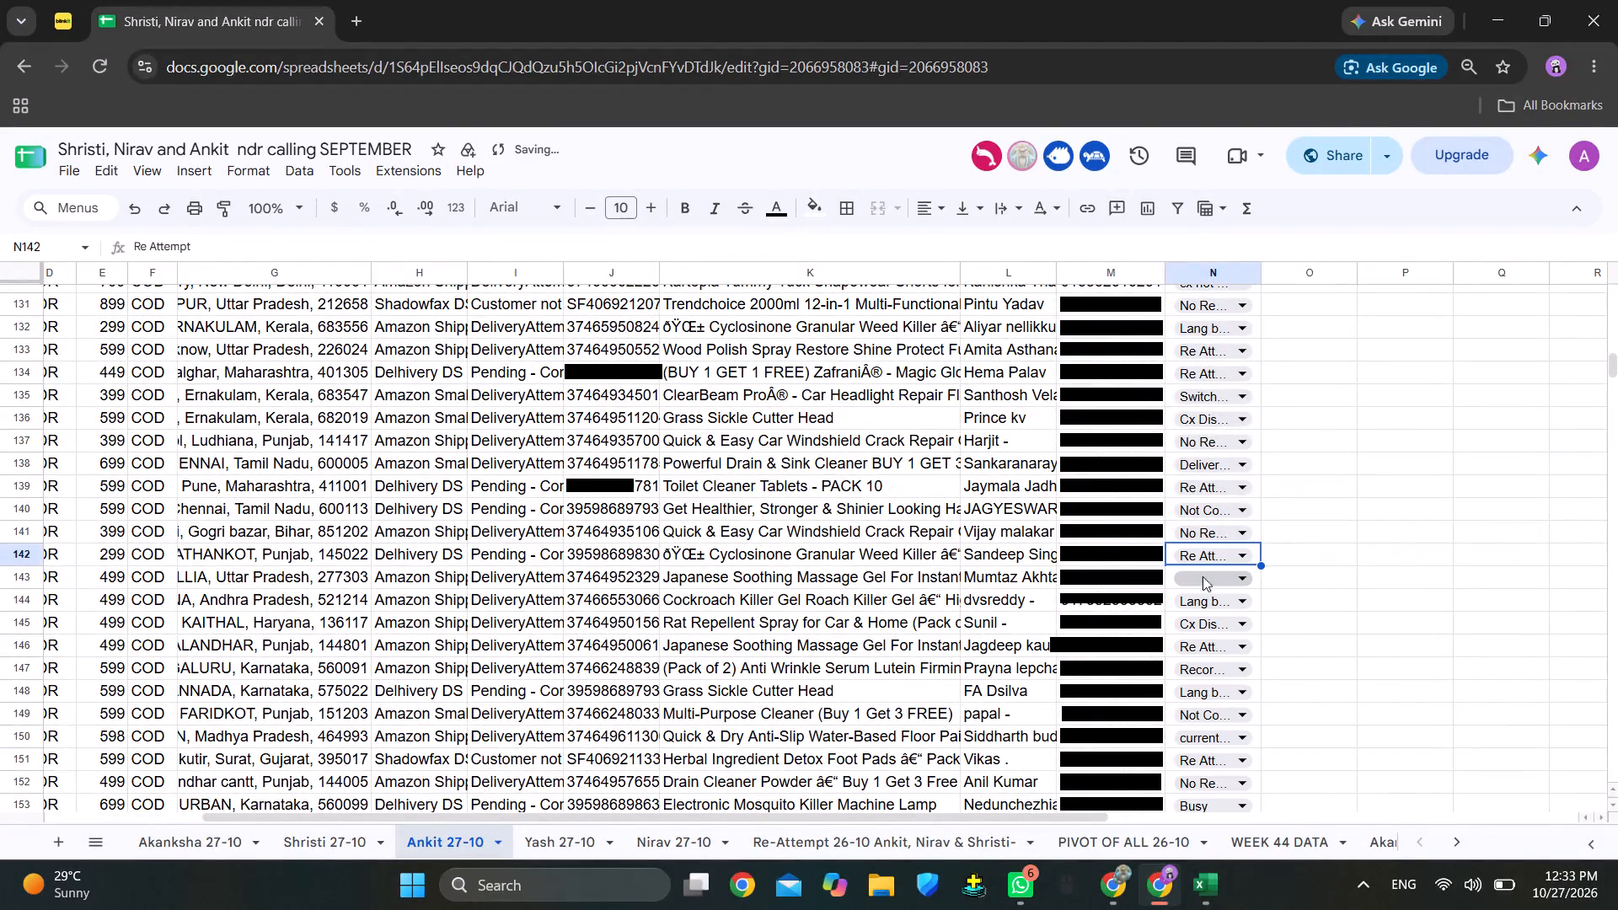
Look over the orders and call statuses on the Nirav 27-10 sheet and return to the Ankit 27-10 sheet.
left_click(676, 842)
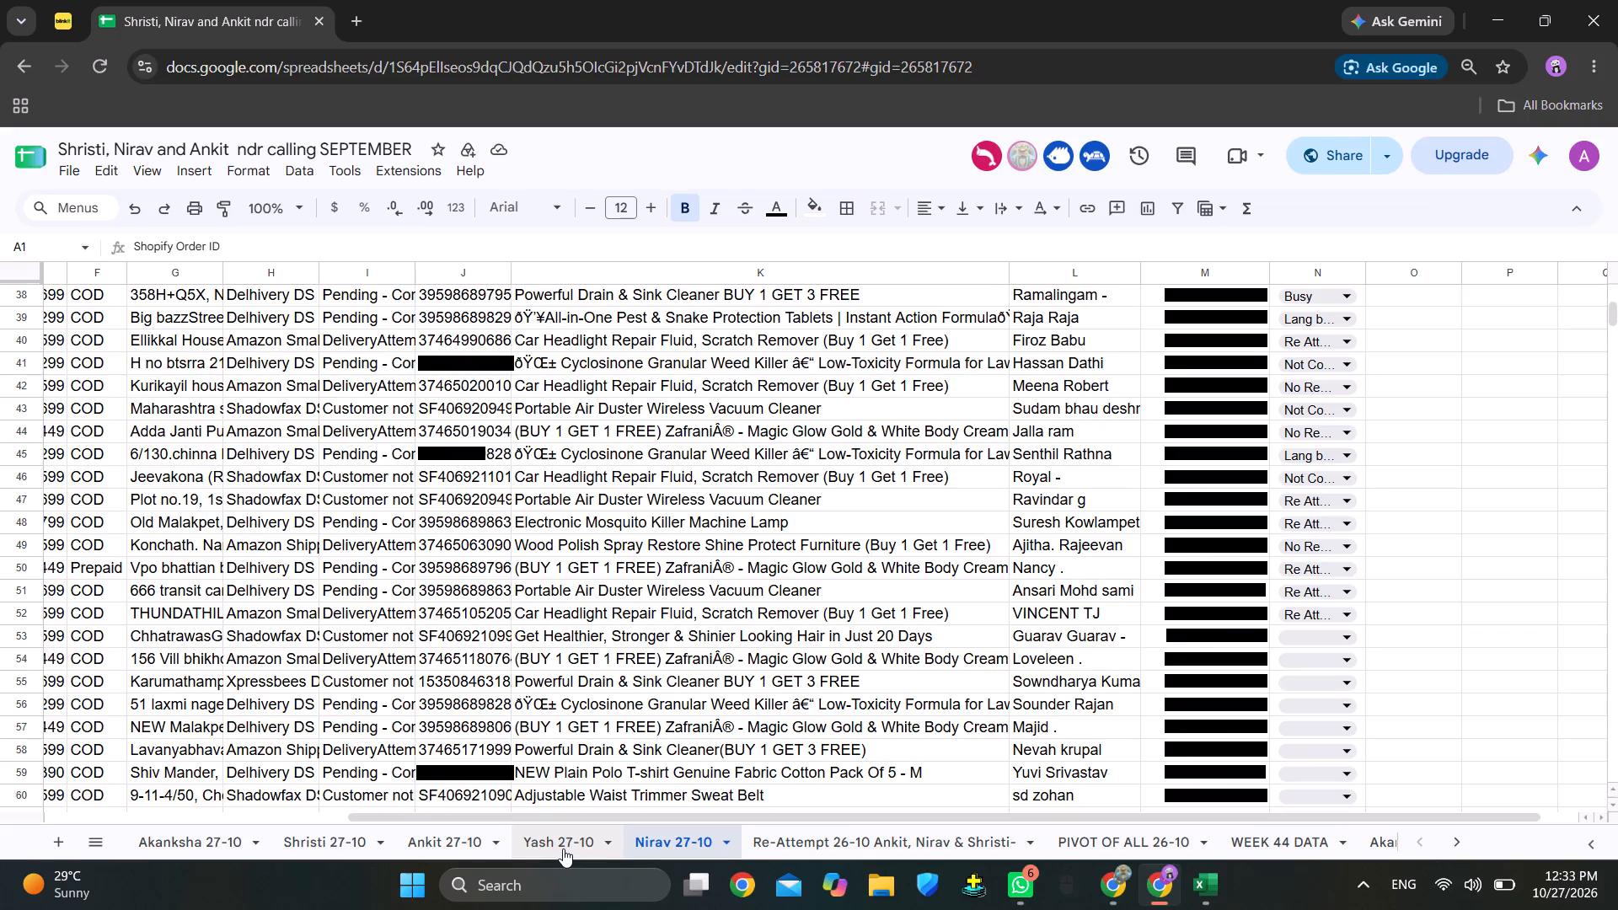
left_click_drag(670, 816, 640, 815)
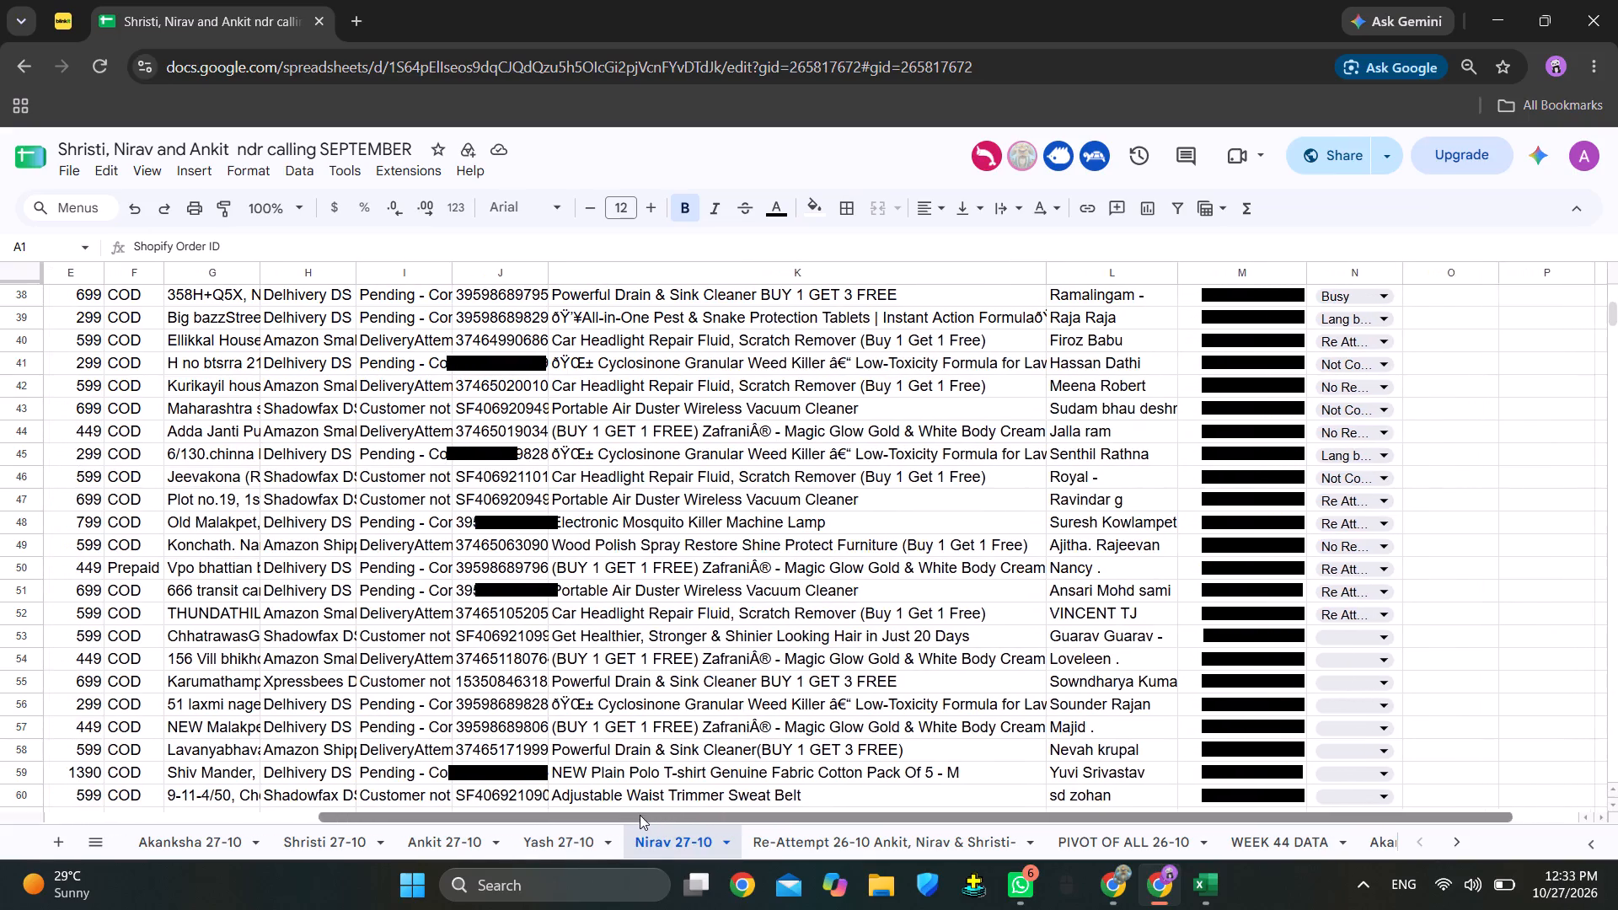
left_click_drag(640, 815, 626, 815)
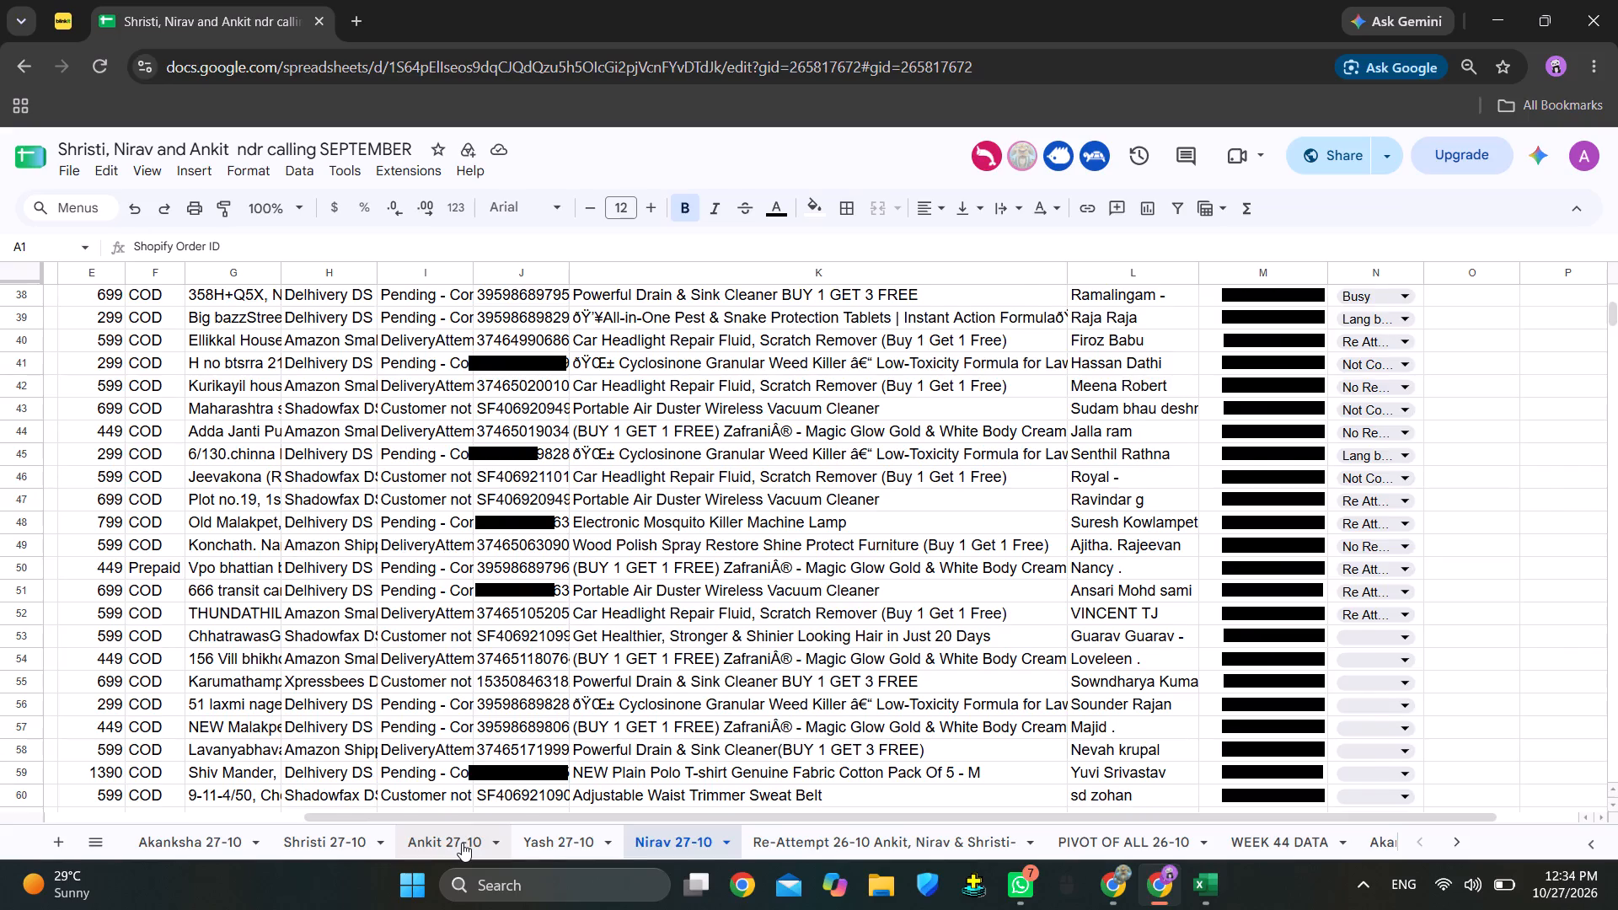
left_click(462, 843)
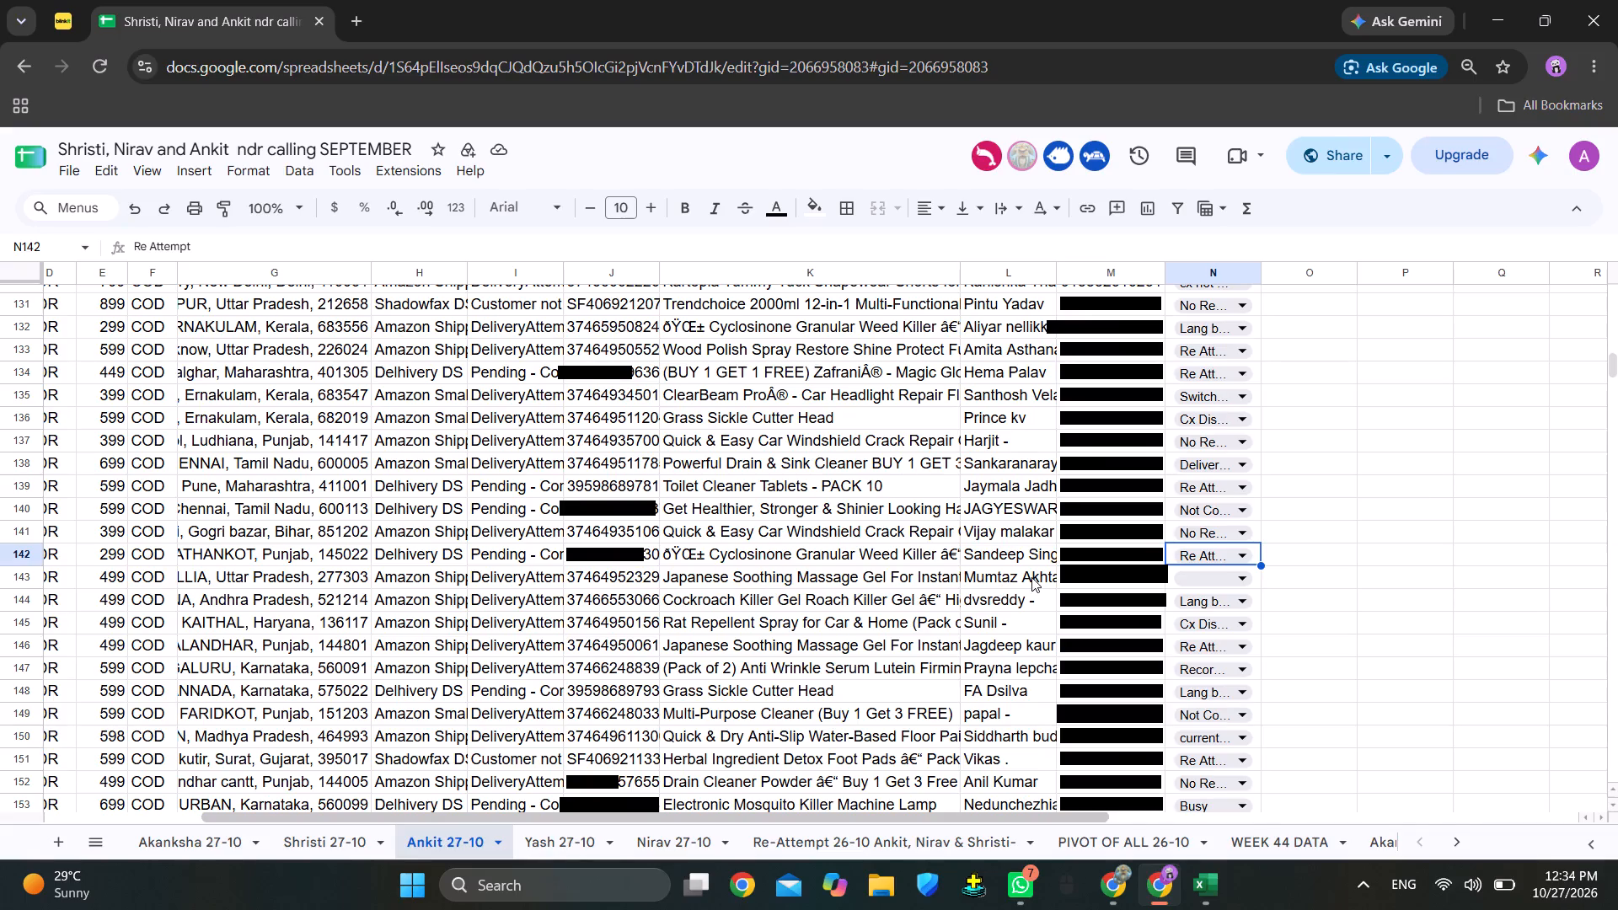
Set the call status of the Japanese Soothing Massage Gel order in row 143 to Re Attempt.
left_click(1198, 584)
left_click(1208, 602)
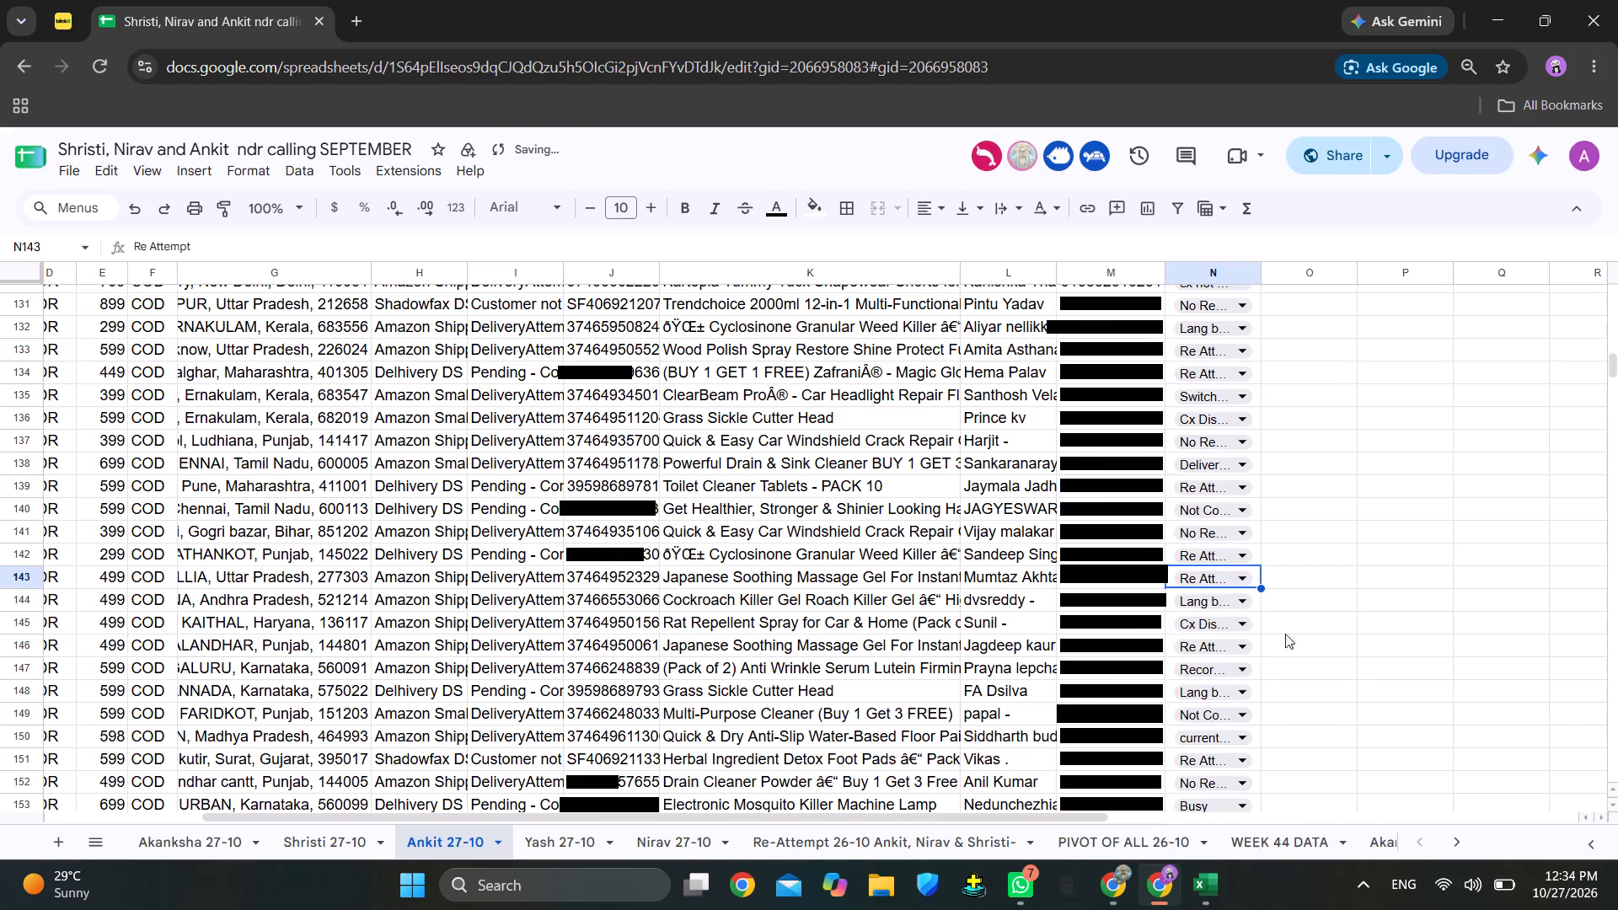
Check how far the call statuses are filled in on the Shristi, Ankit, Akanksha and Nirav 27-10 sheets.
left_click(323, 847)
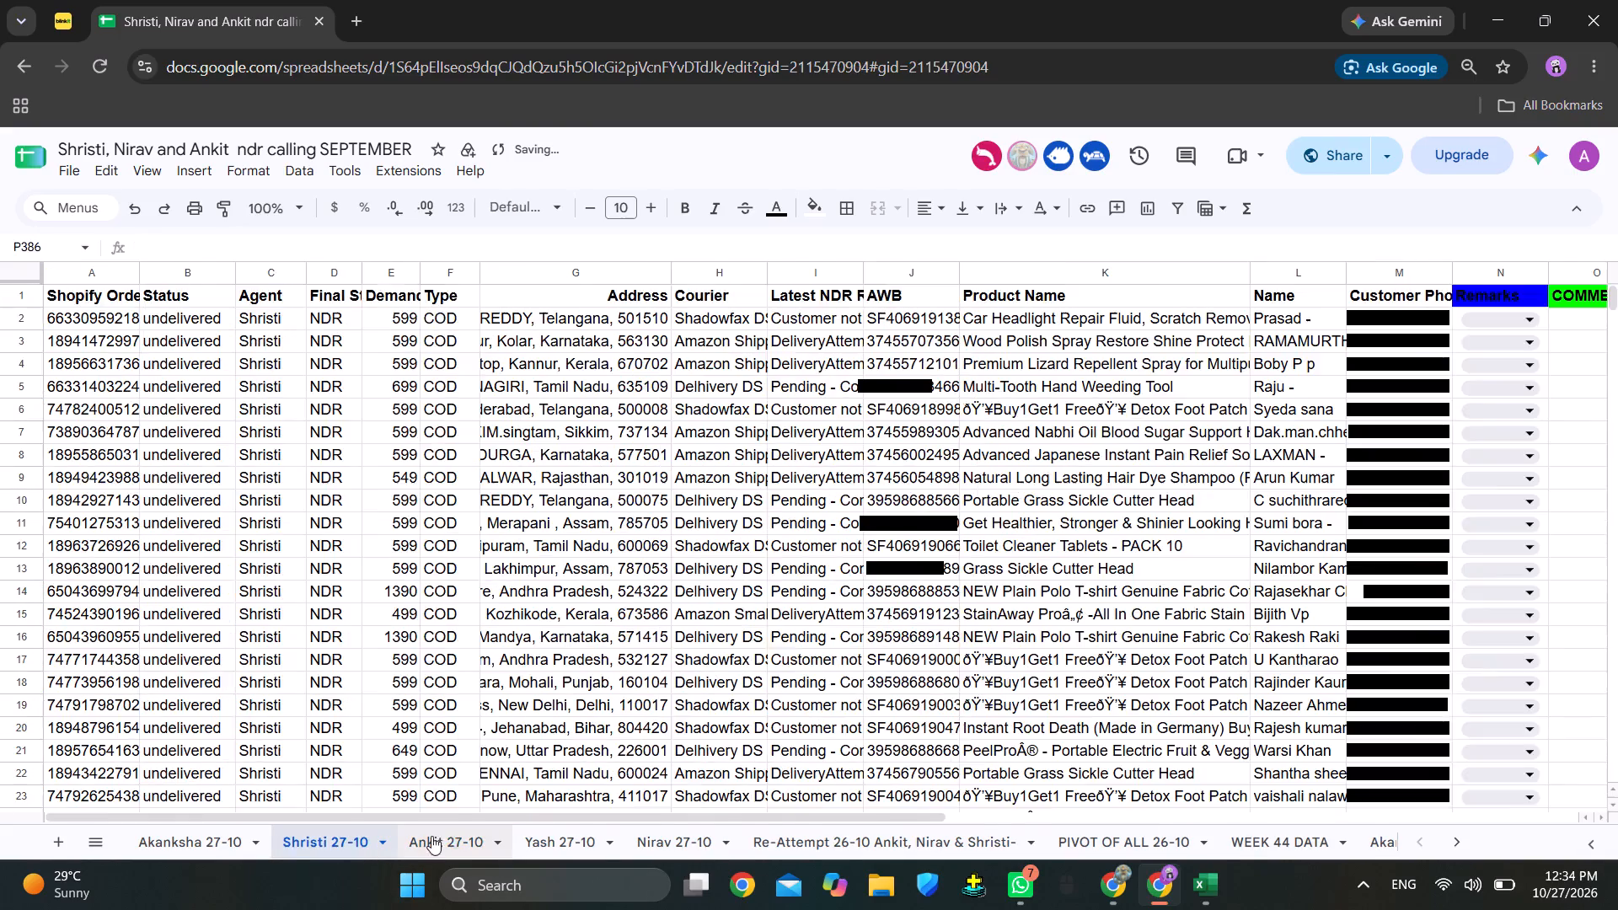
left_click(446, 836)
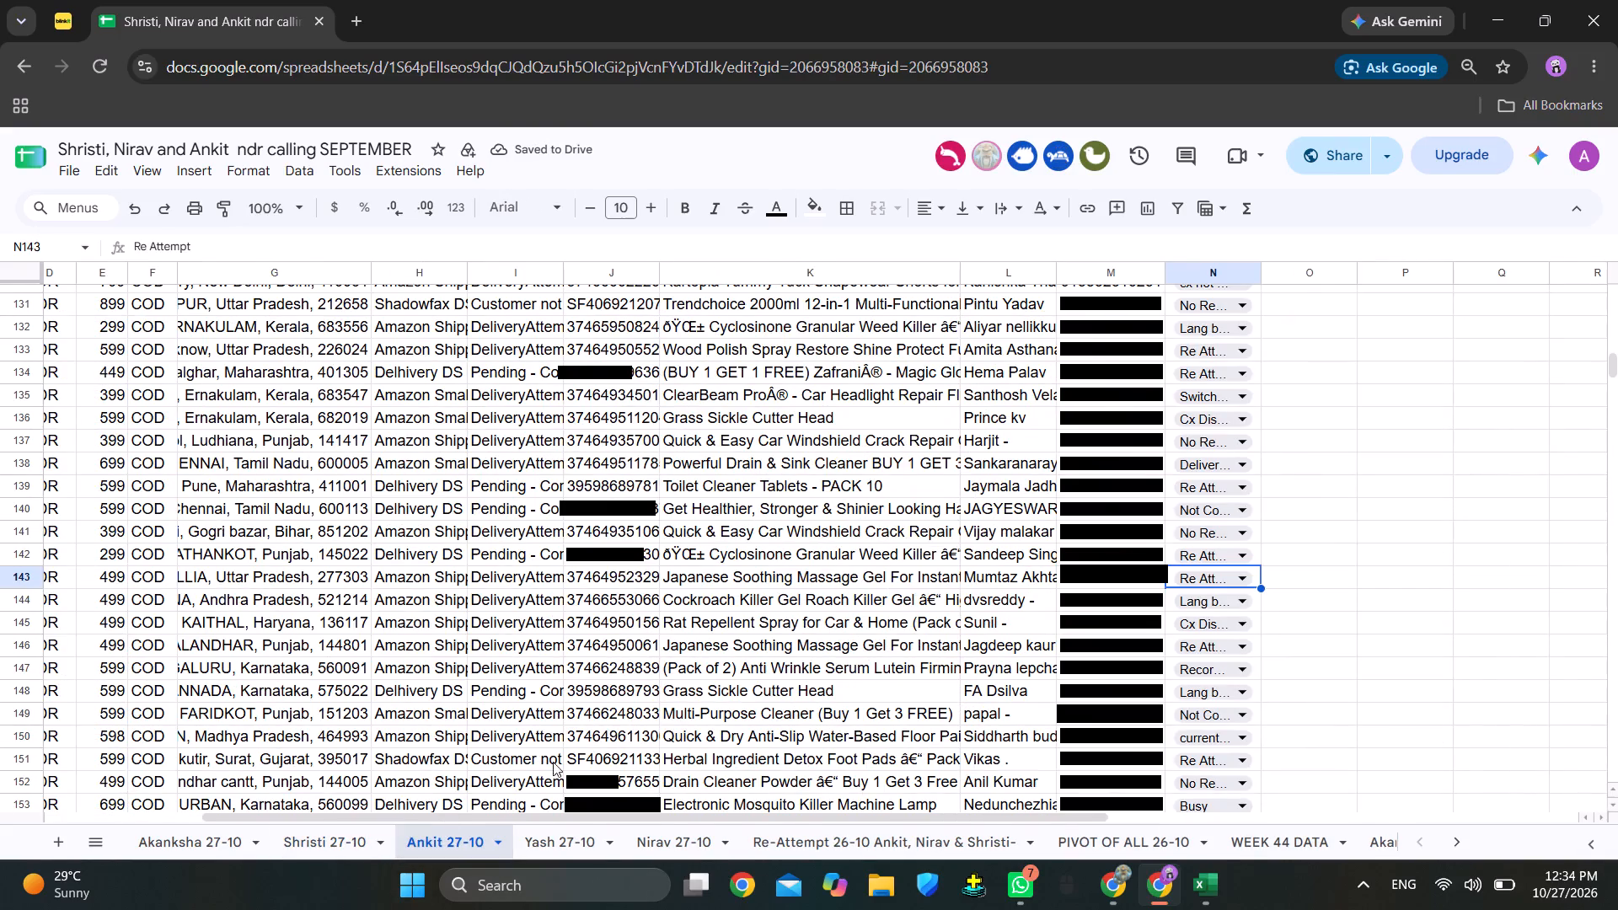
left_click(192, 845)
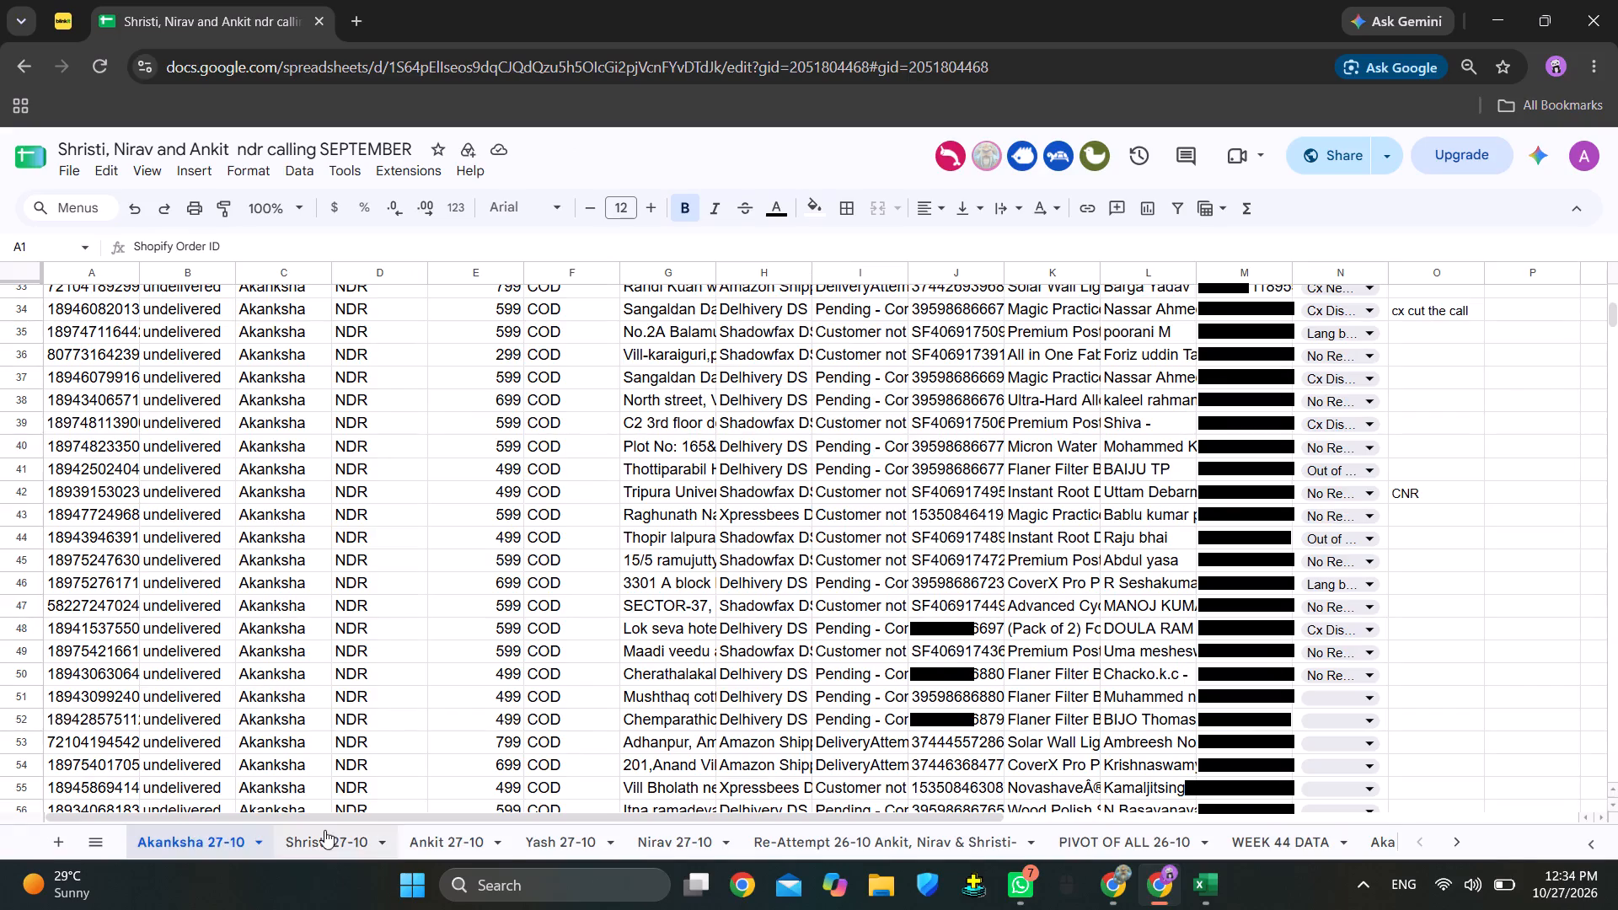
left_click(338, 853)
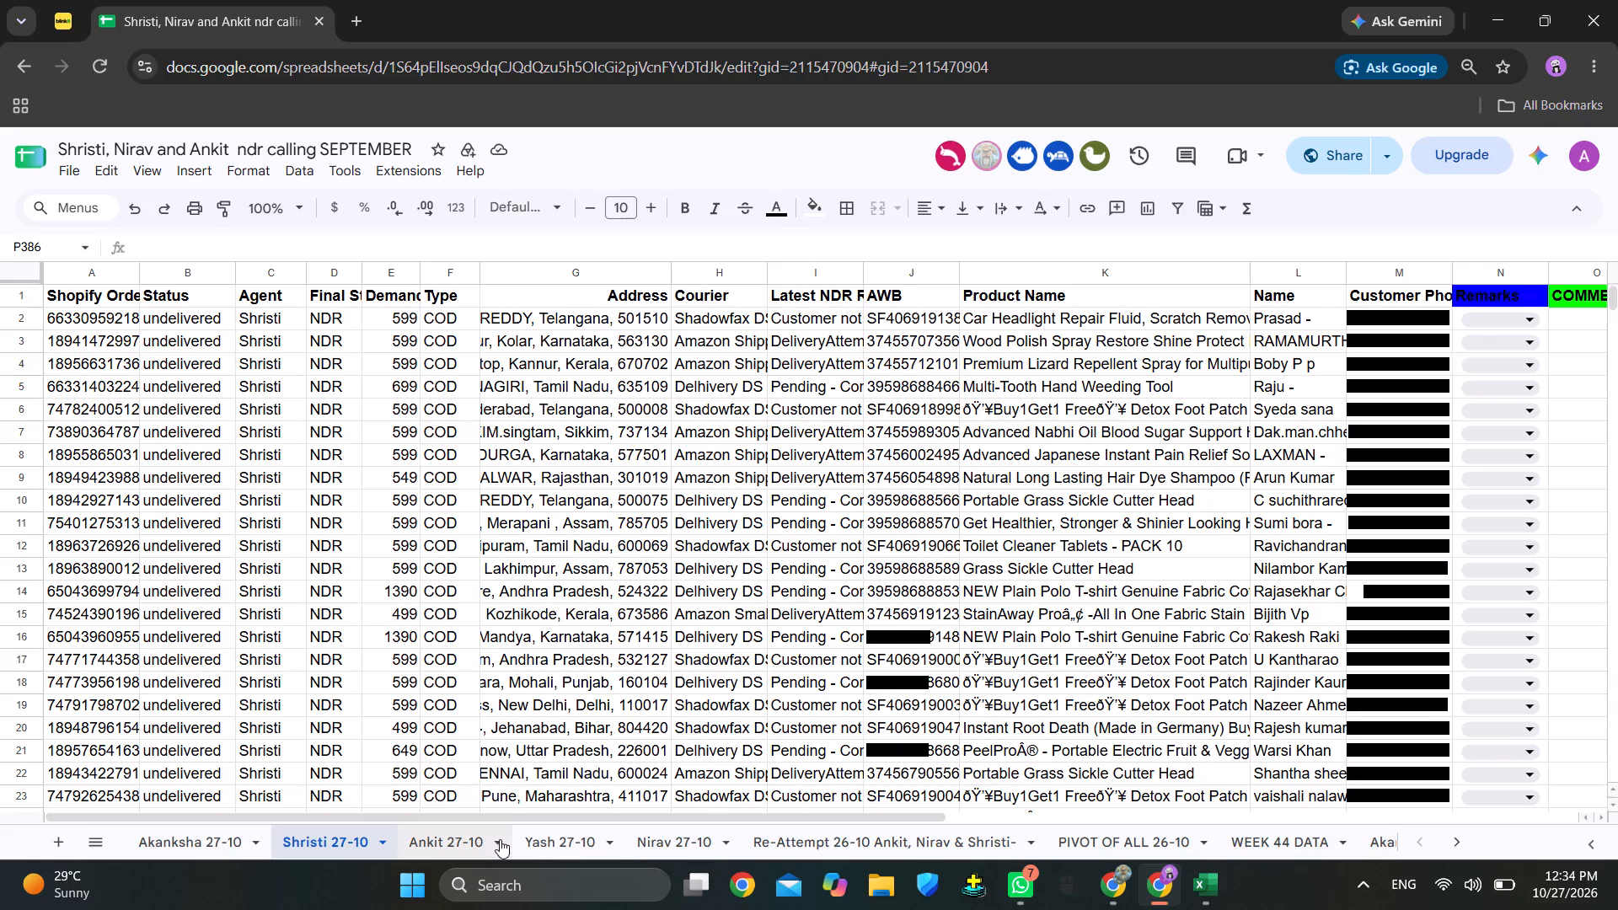
left_click(671, 842)
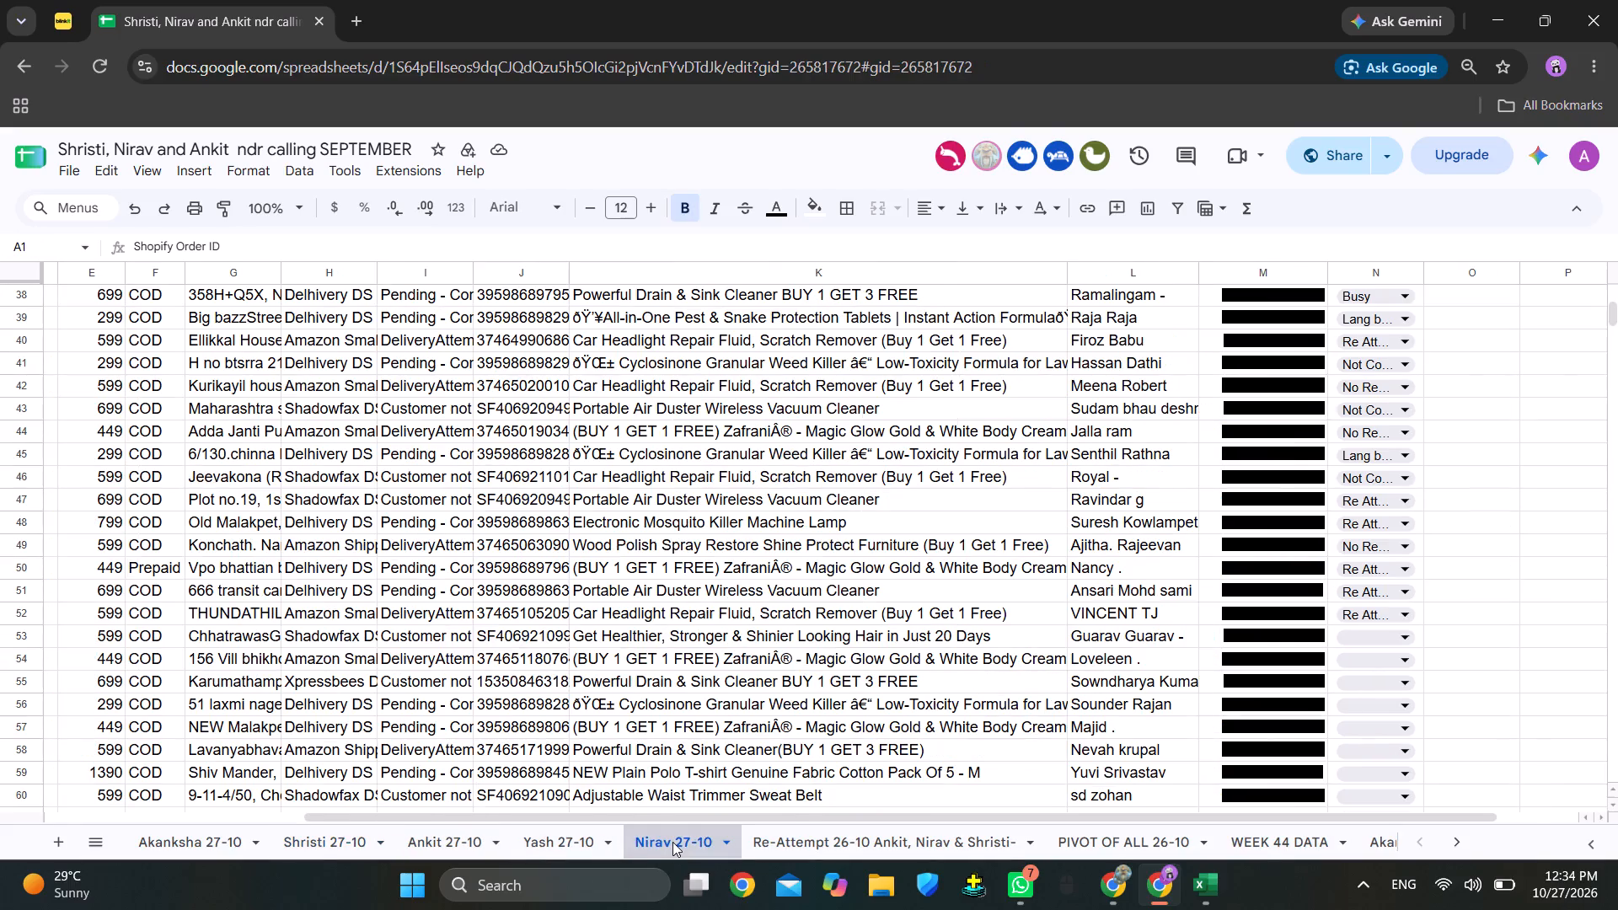
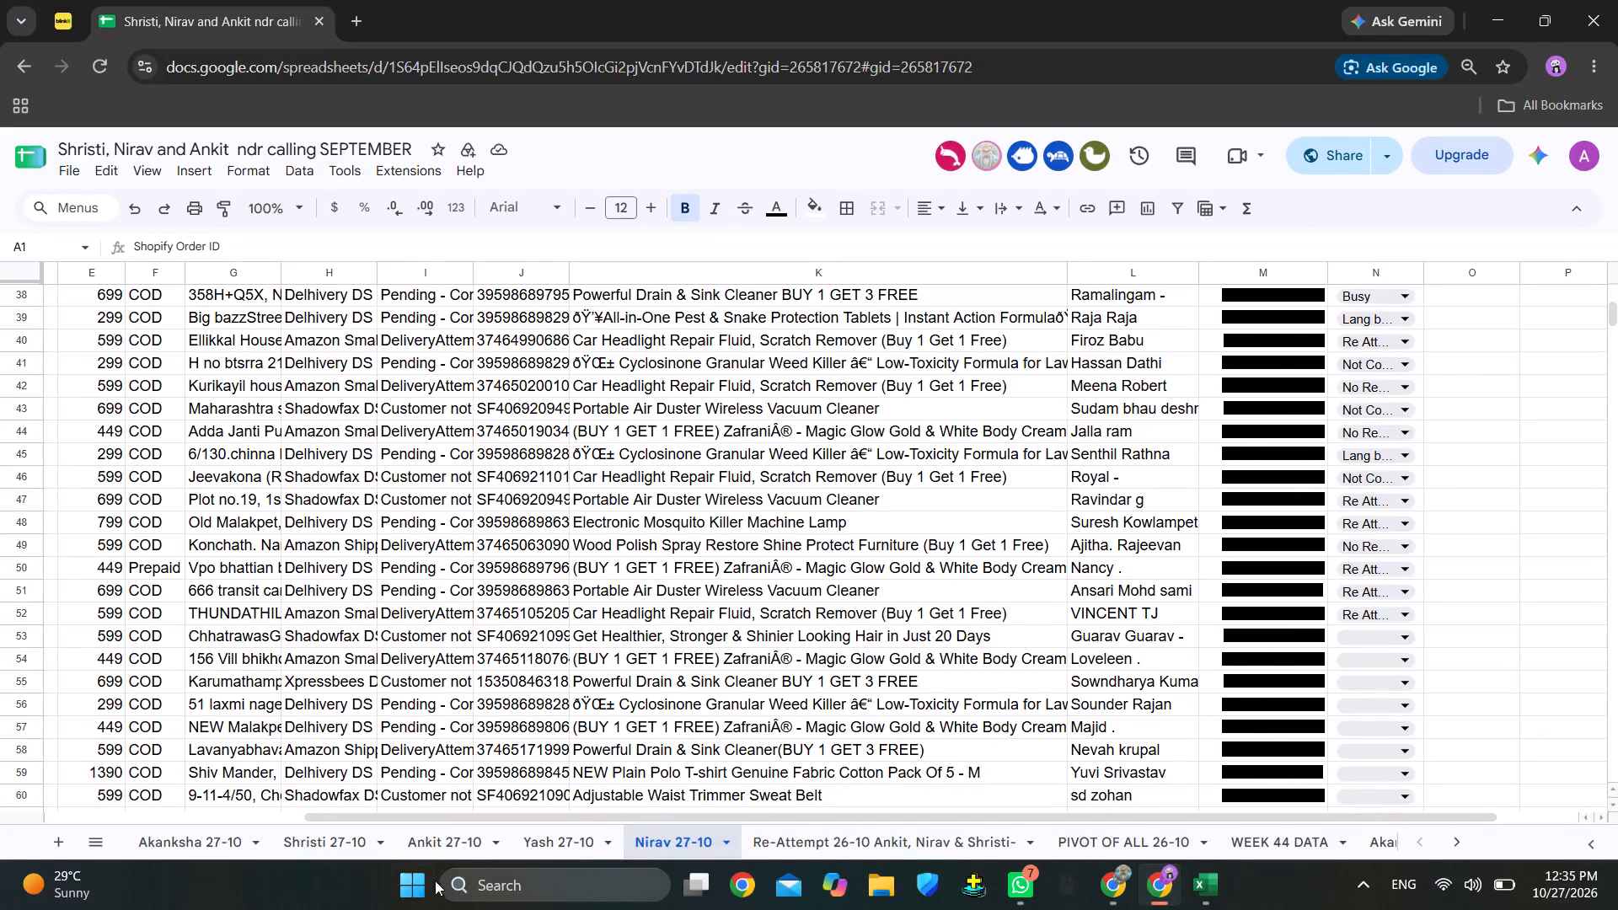
Review the Ankit 27-10 sheet from row 143 to the end of the orders and return to its first rows, checking the Remarks column.
left_click(459, 846)
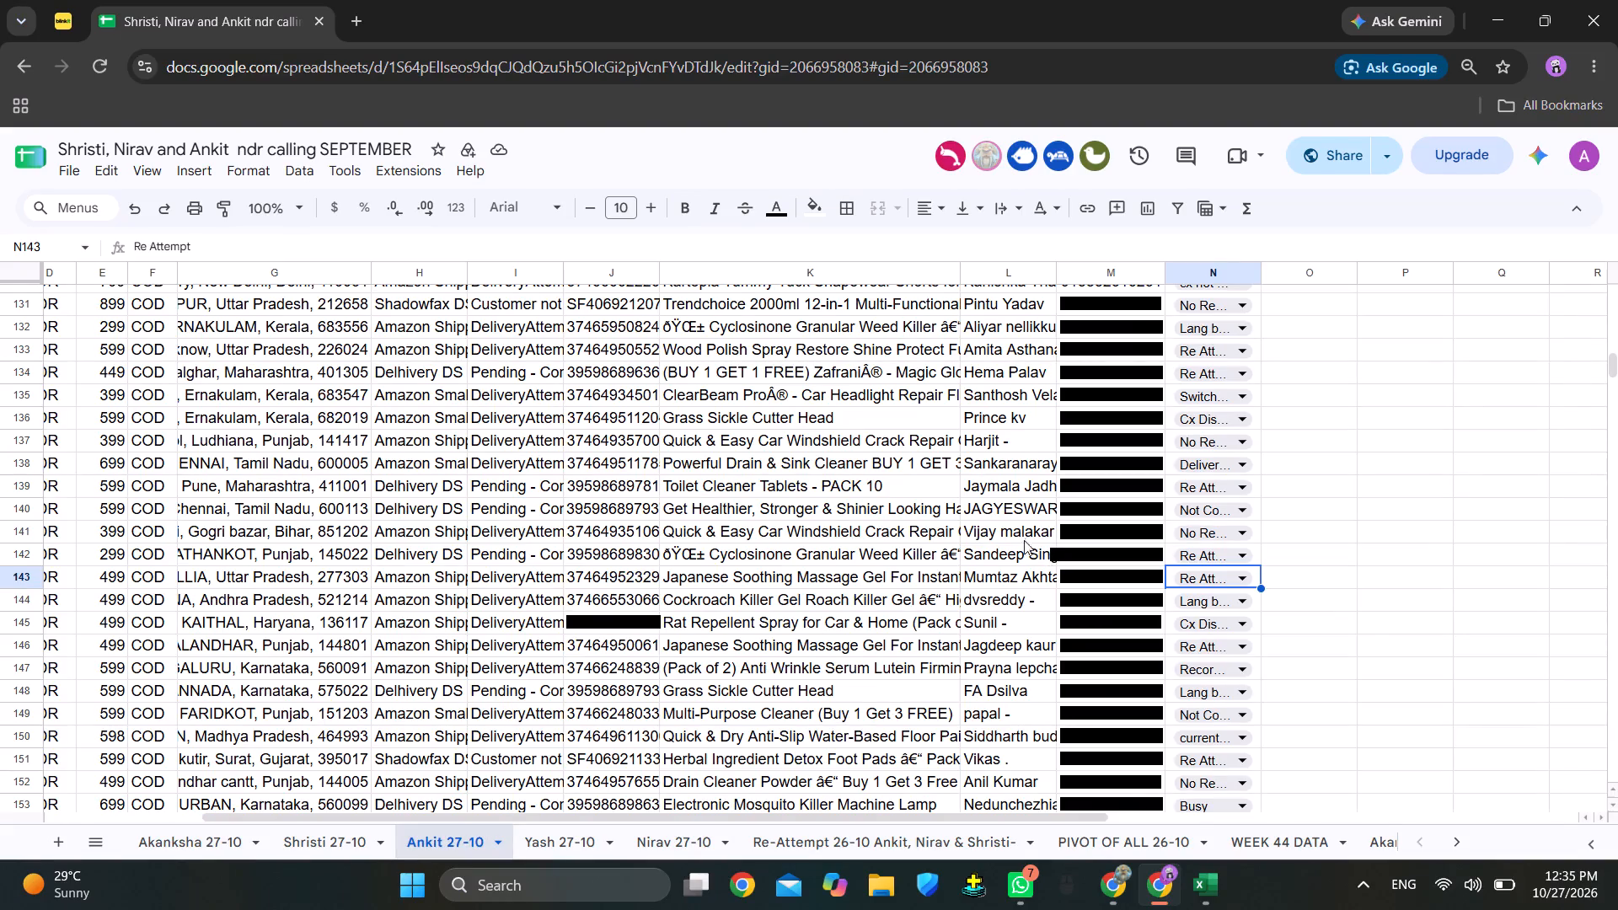
scroll(1357, 556, "down", 5)
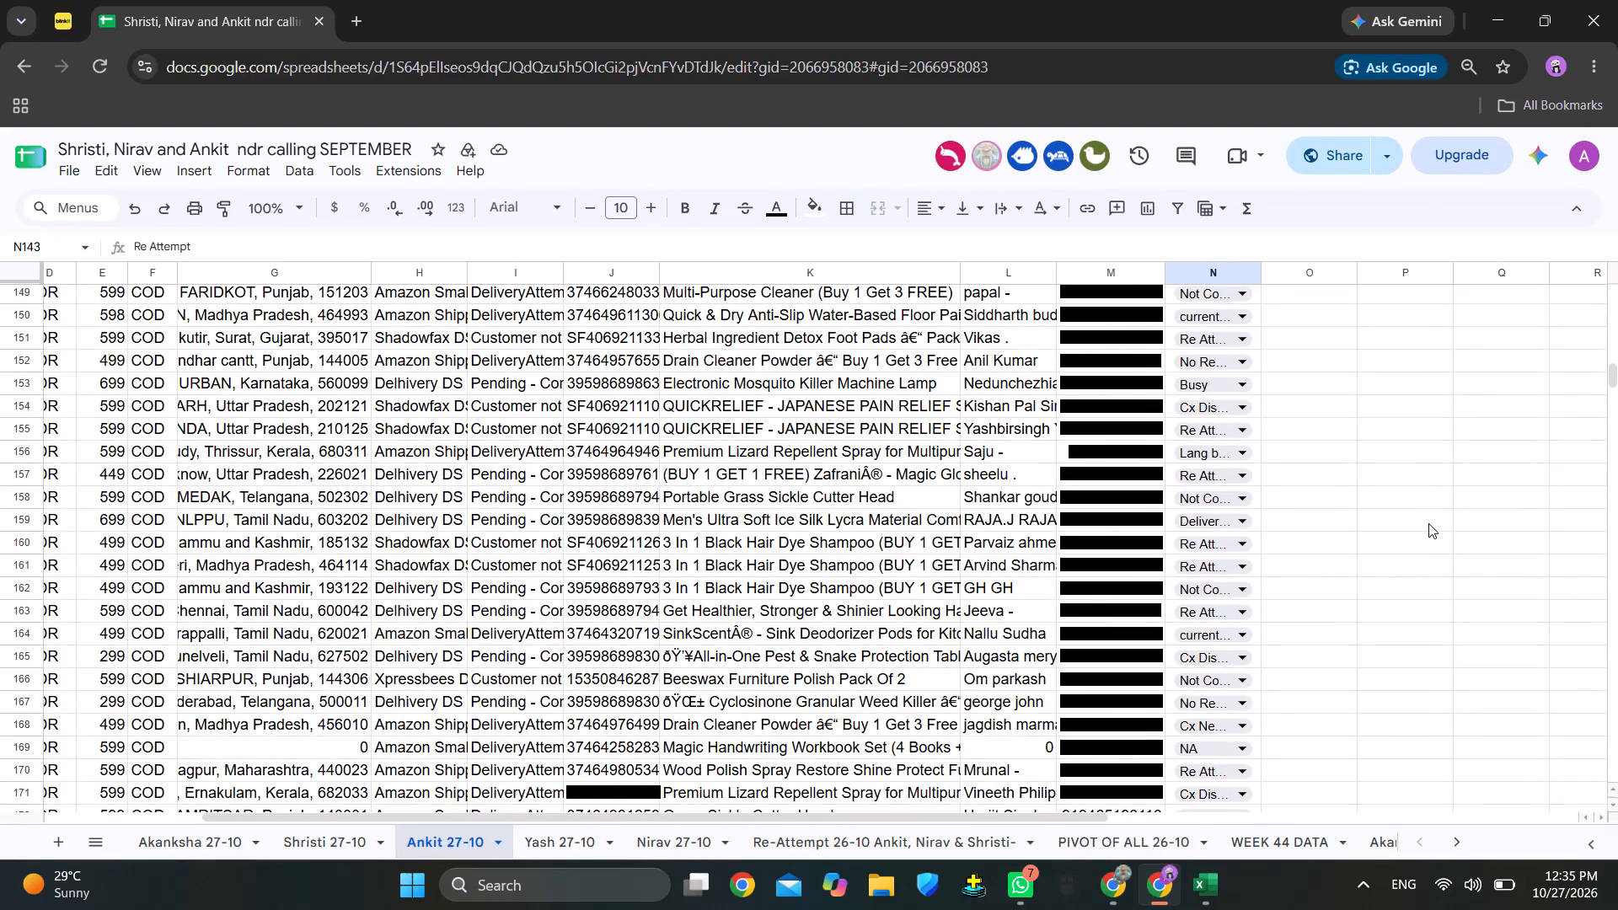
scroll(1439, 539, "down", 3)
scroll(1439, 540, "up", 1)
scroll(1439, 540, "down", 9)
scroll(1441, 554, "up", 1)
scroll(1441, 554, "down", 2)
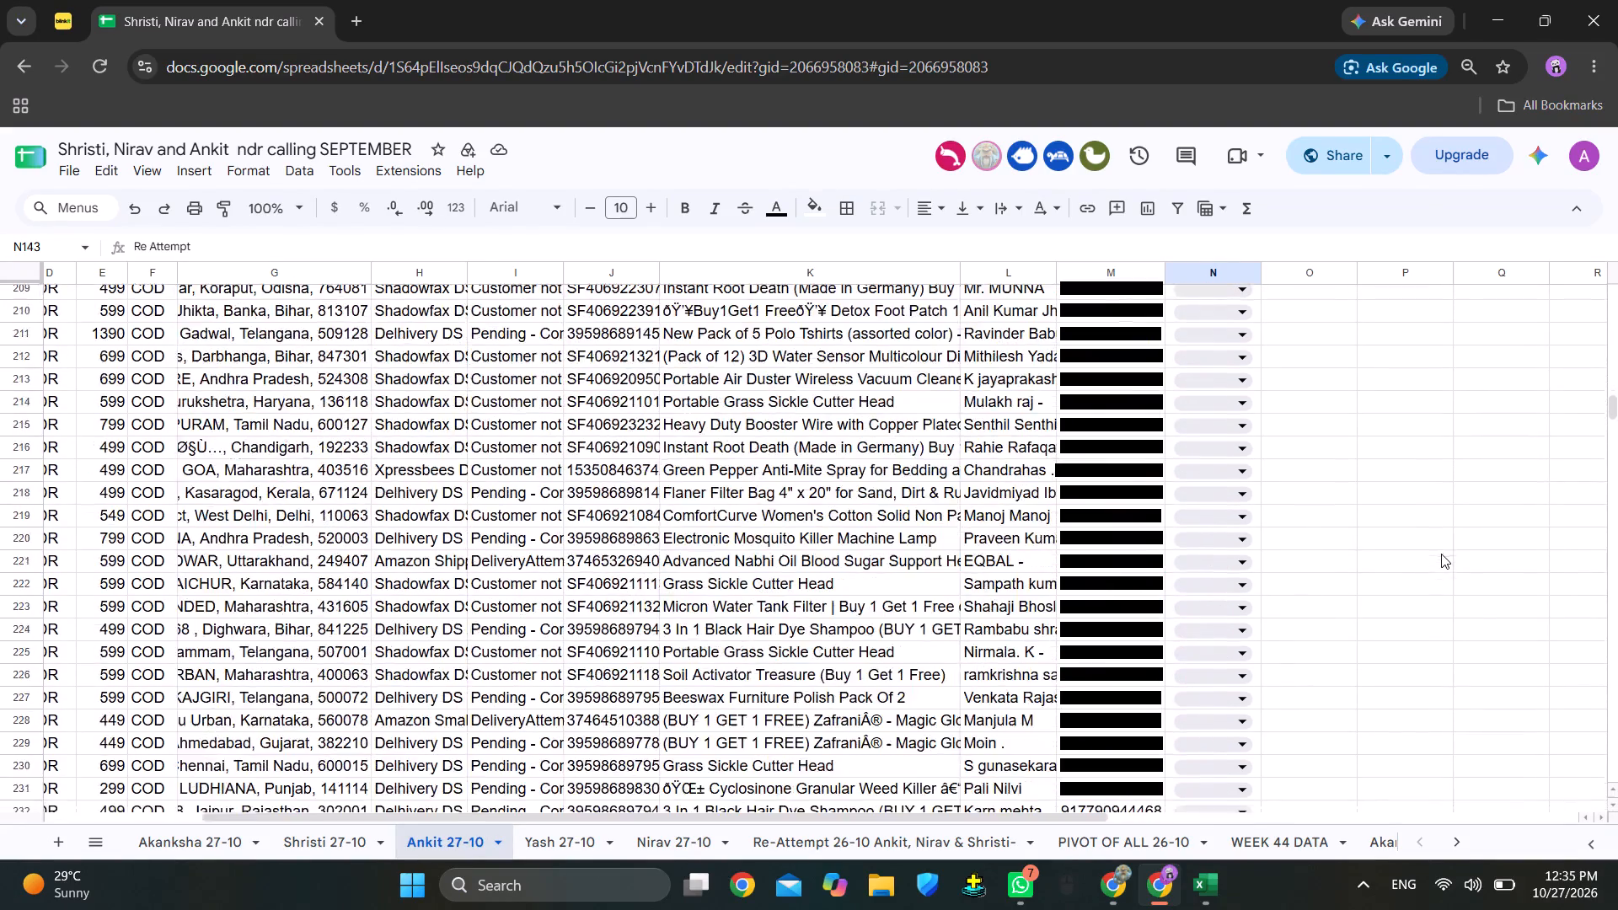
scroll(1441, 554, "down", 7)
scroll(1440, 572, "up", 1)
scroll(1440, 572, "down", 15)
scroll(1476, 674, "up", 1)
scroll(1476, 677, "down", 3)
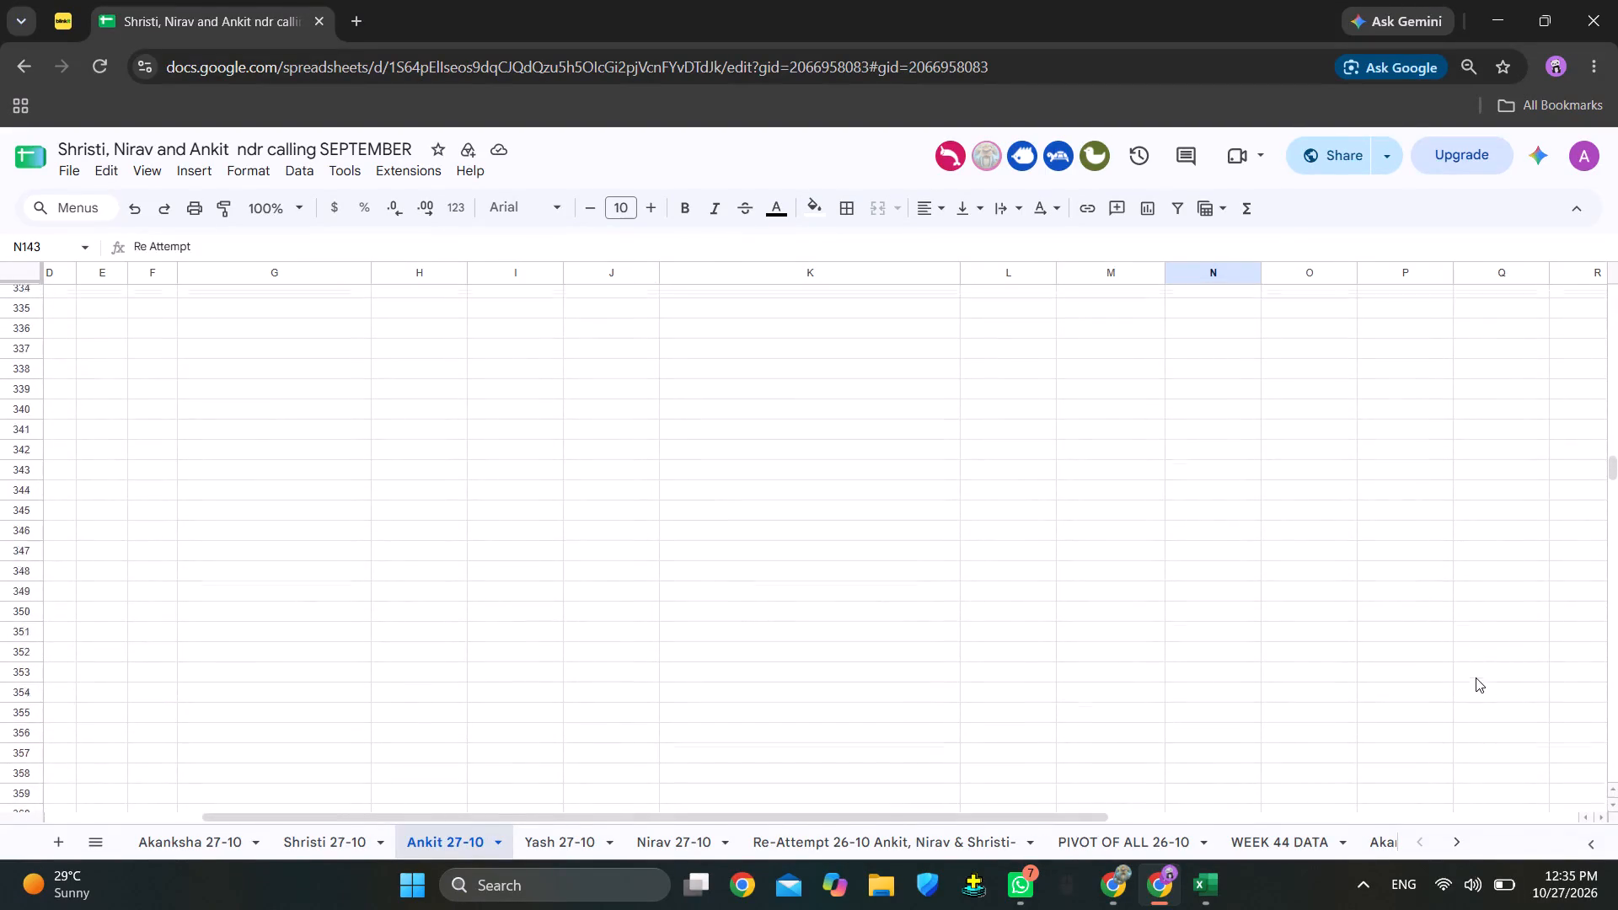
scroll(1476, 677, "down", 4)
scroll(1475, 684, "up", 1)
scroll(1475, 684, "down", 3)
left_click(1529, 747)
left_click_drag(1613, 476, 1613, 427)
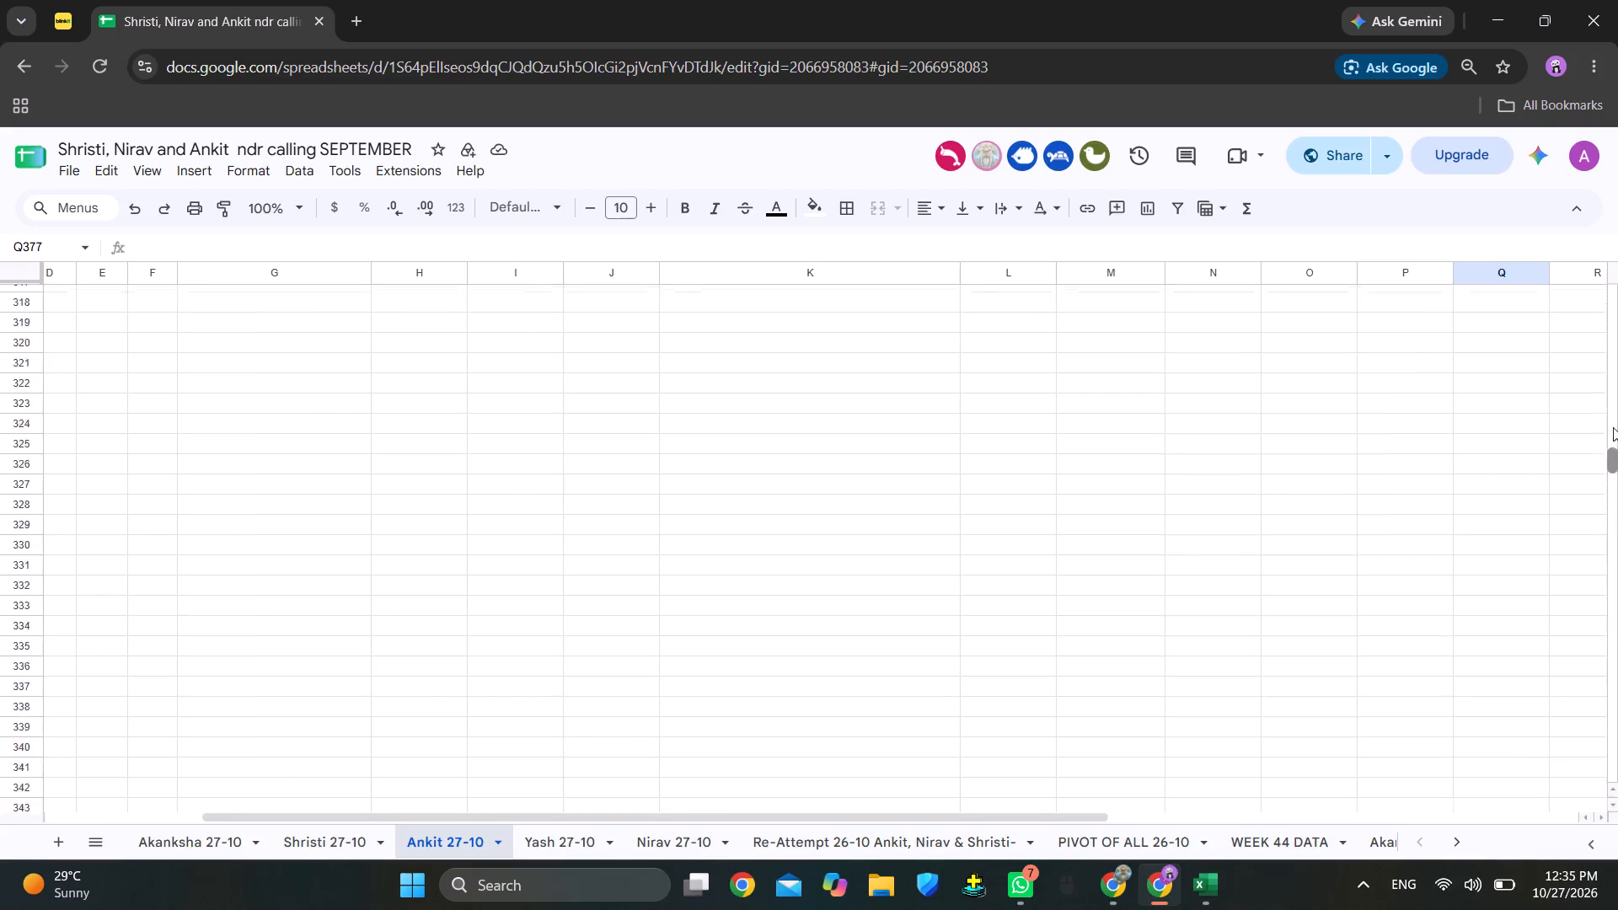
left_click_drag(1613, 427, 1615, 277)
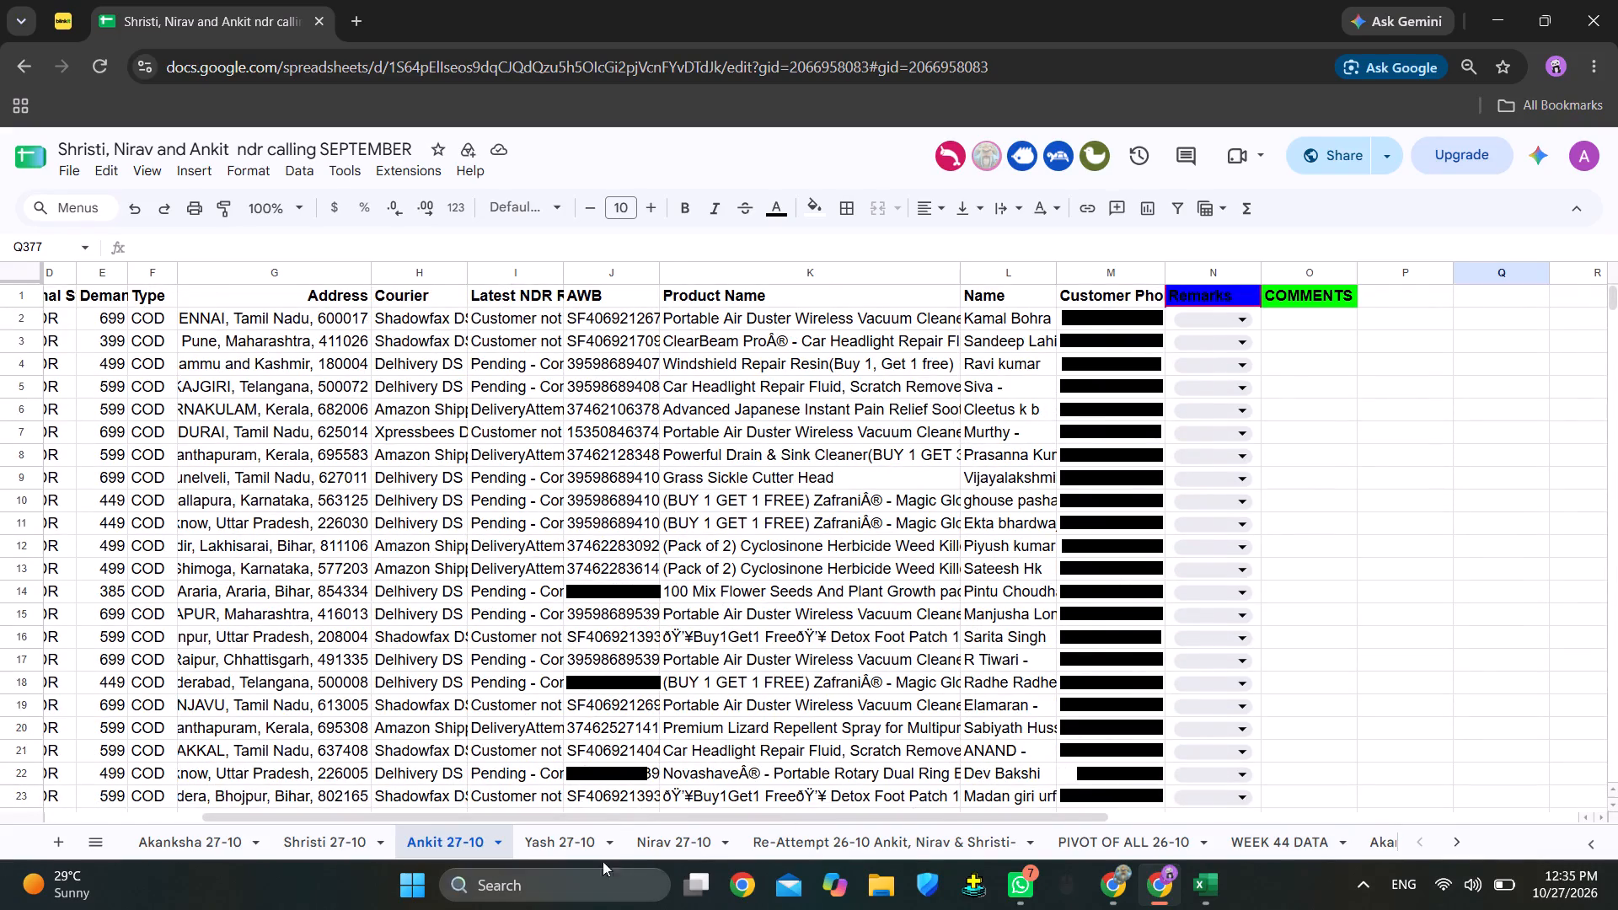
Check the Remarks column for the orders on the Shristi 27-10 sheet, from the first row down to about row 116.
left_click(322, 842)
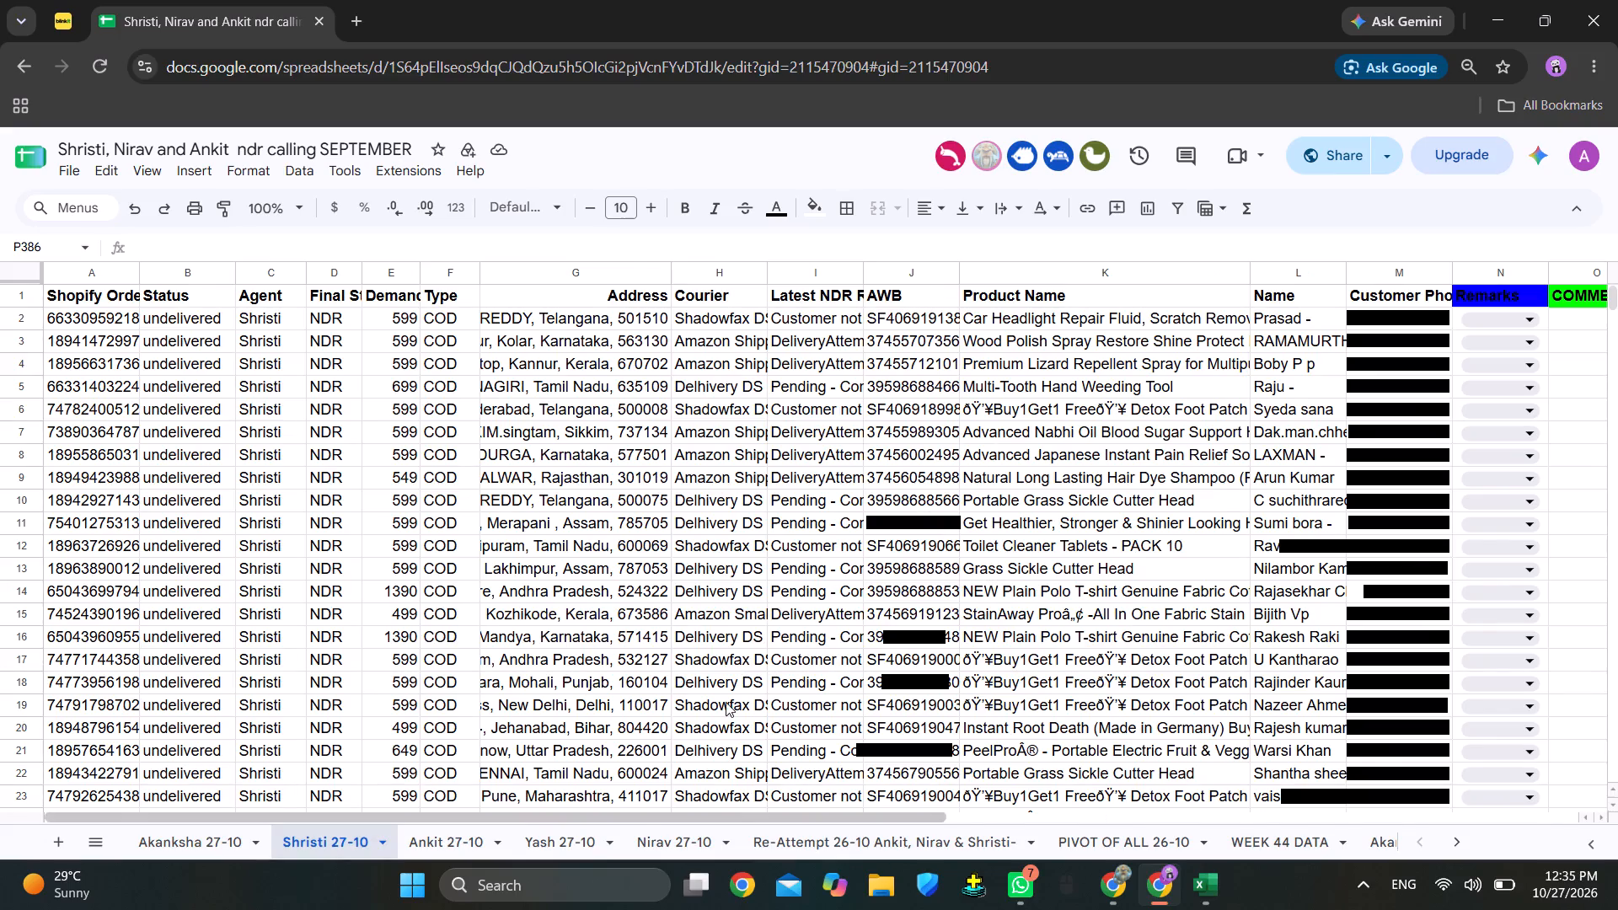
left_click_drag(694, 820, 748, 821)
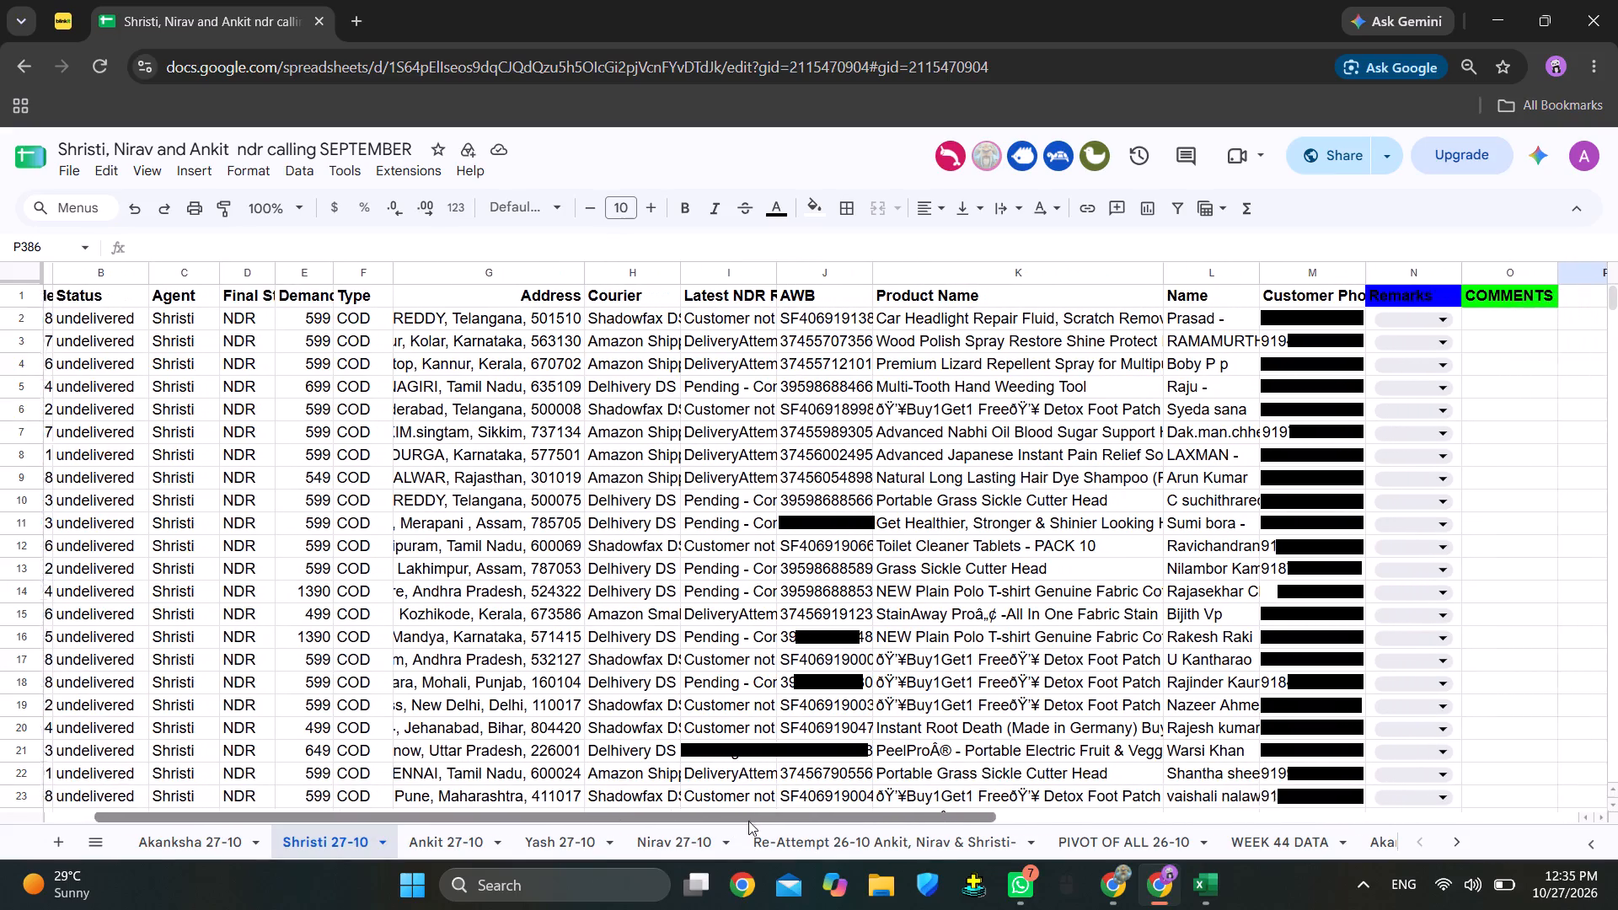
left_click_drag(748, 821, 961, 822)
scroll(1190, 546, "up", 1)
scroll(1190, 549, "down", 8)
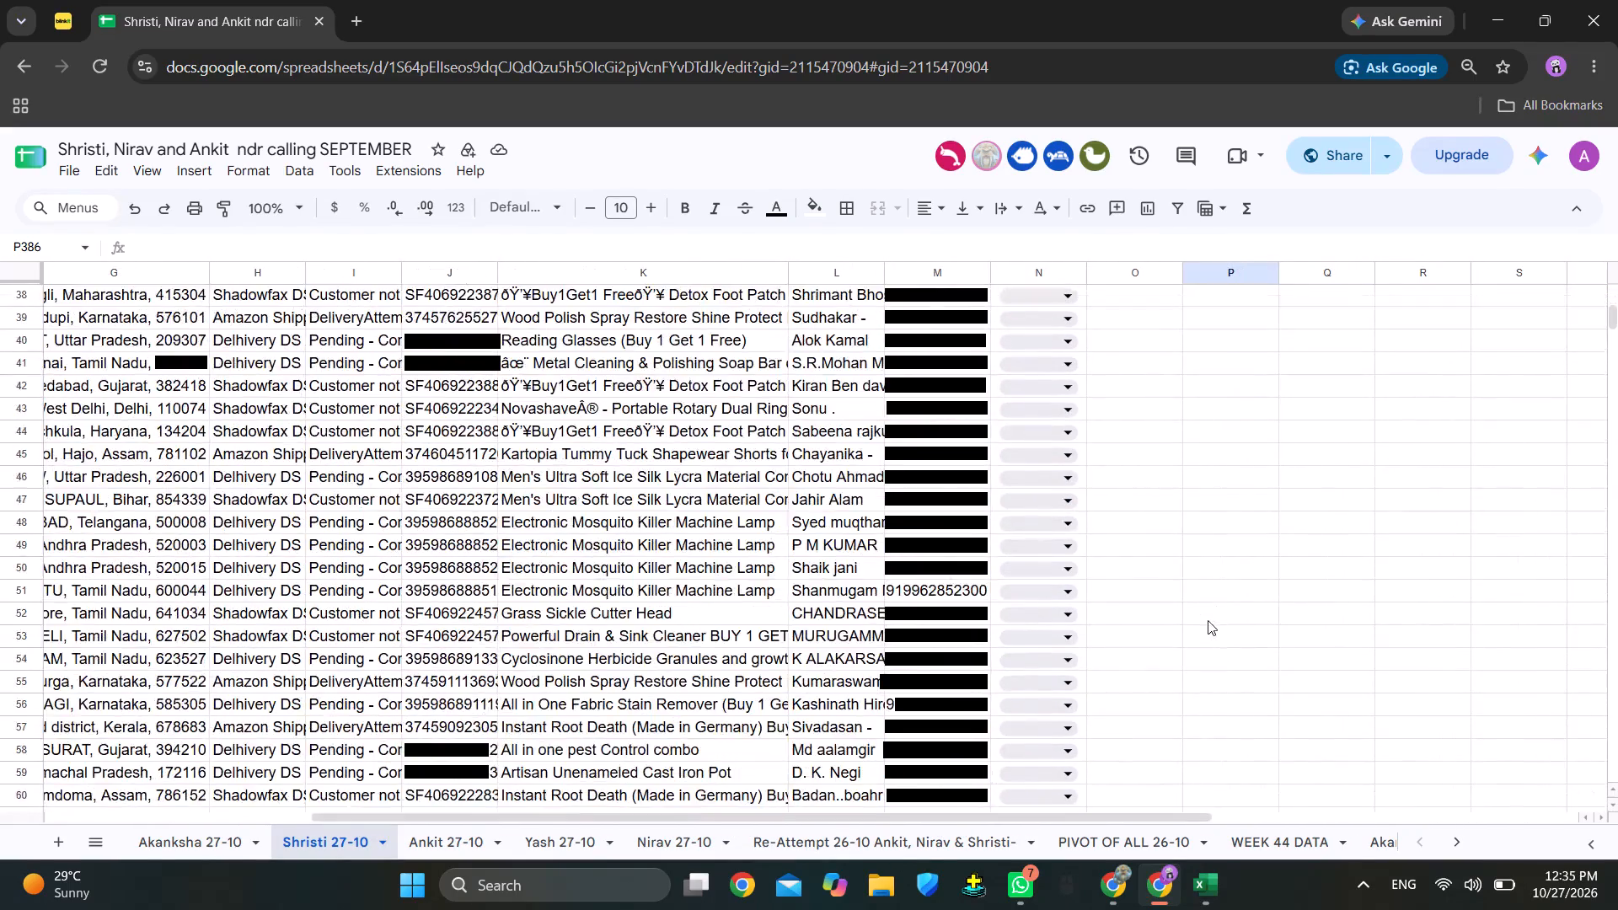
scroll(1208, 620, "down", 9)
scroll(771, 636, "up", 1)
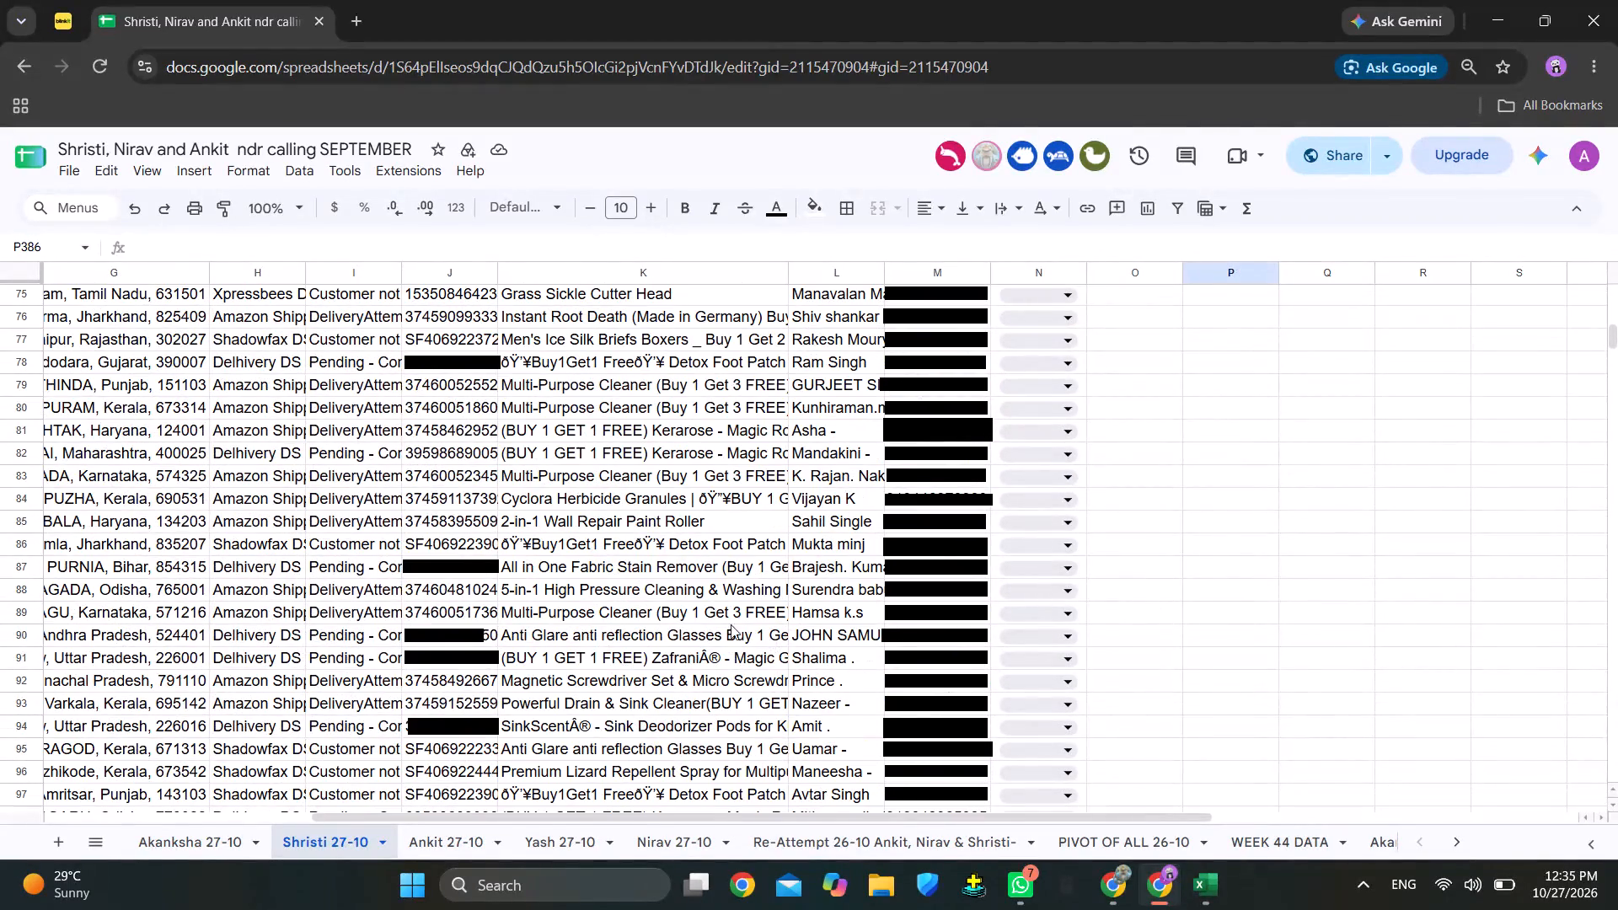
scroll(413, 638, "down", 4)
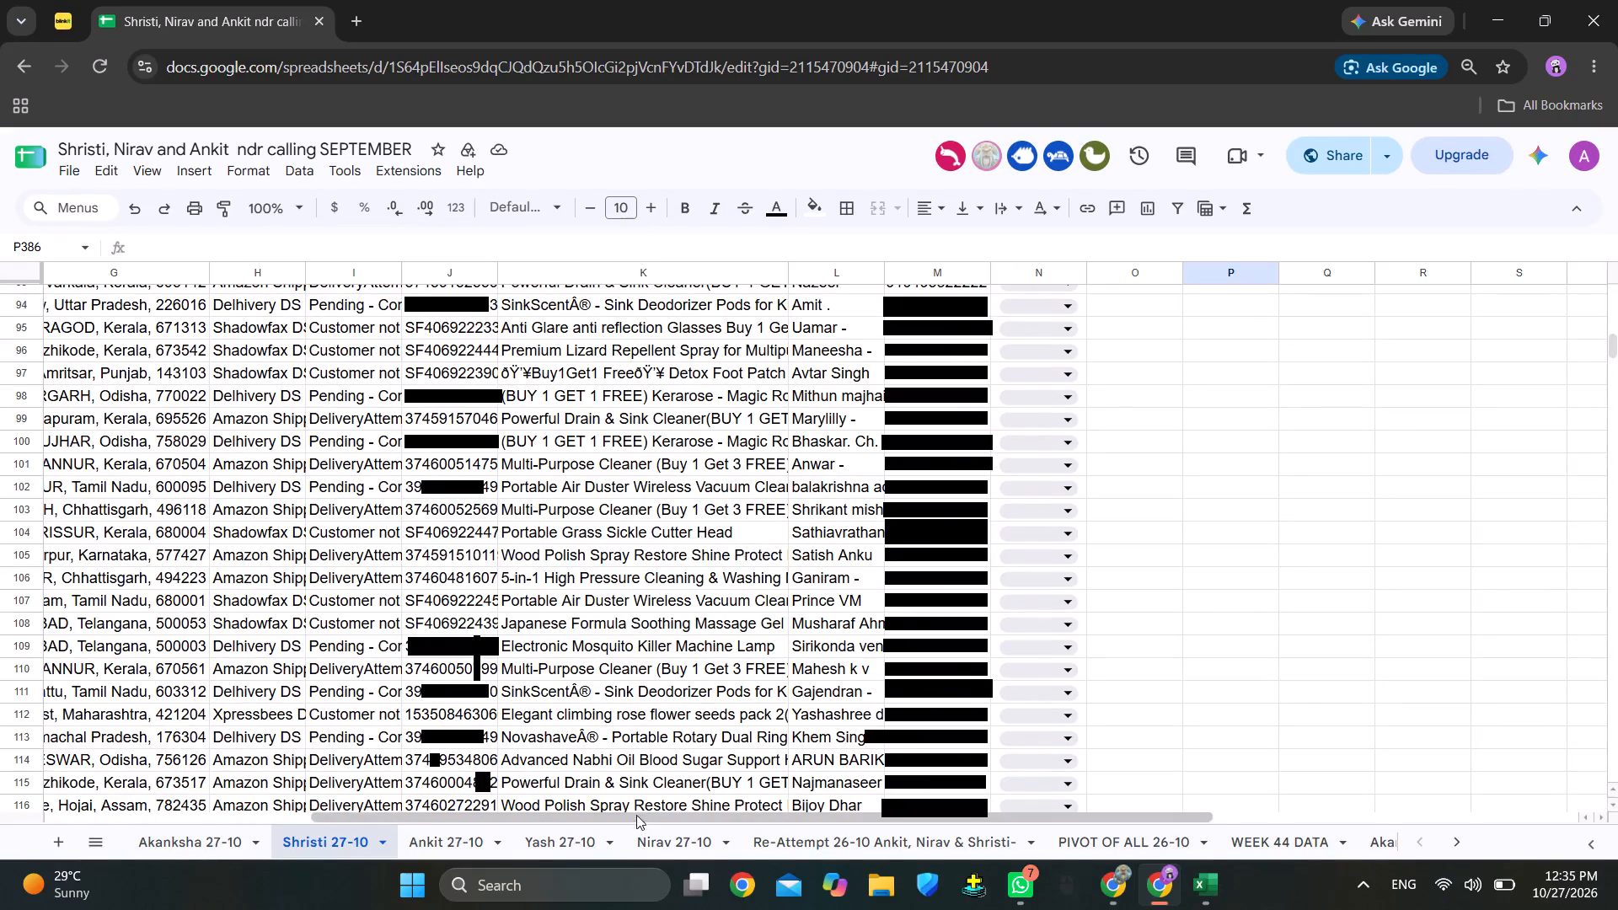
left_click_drag(651, 816, 614, 818)
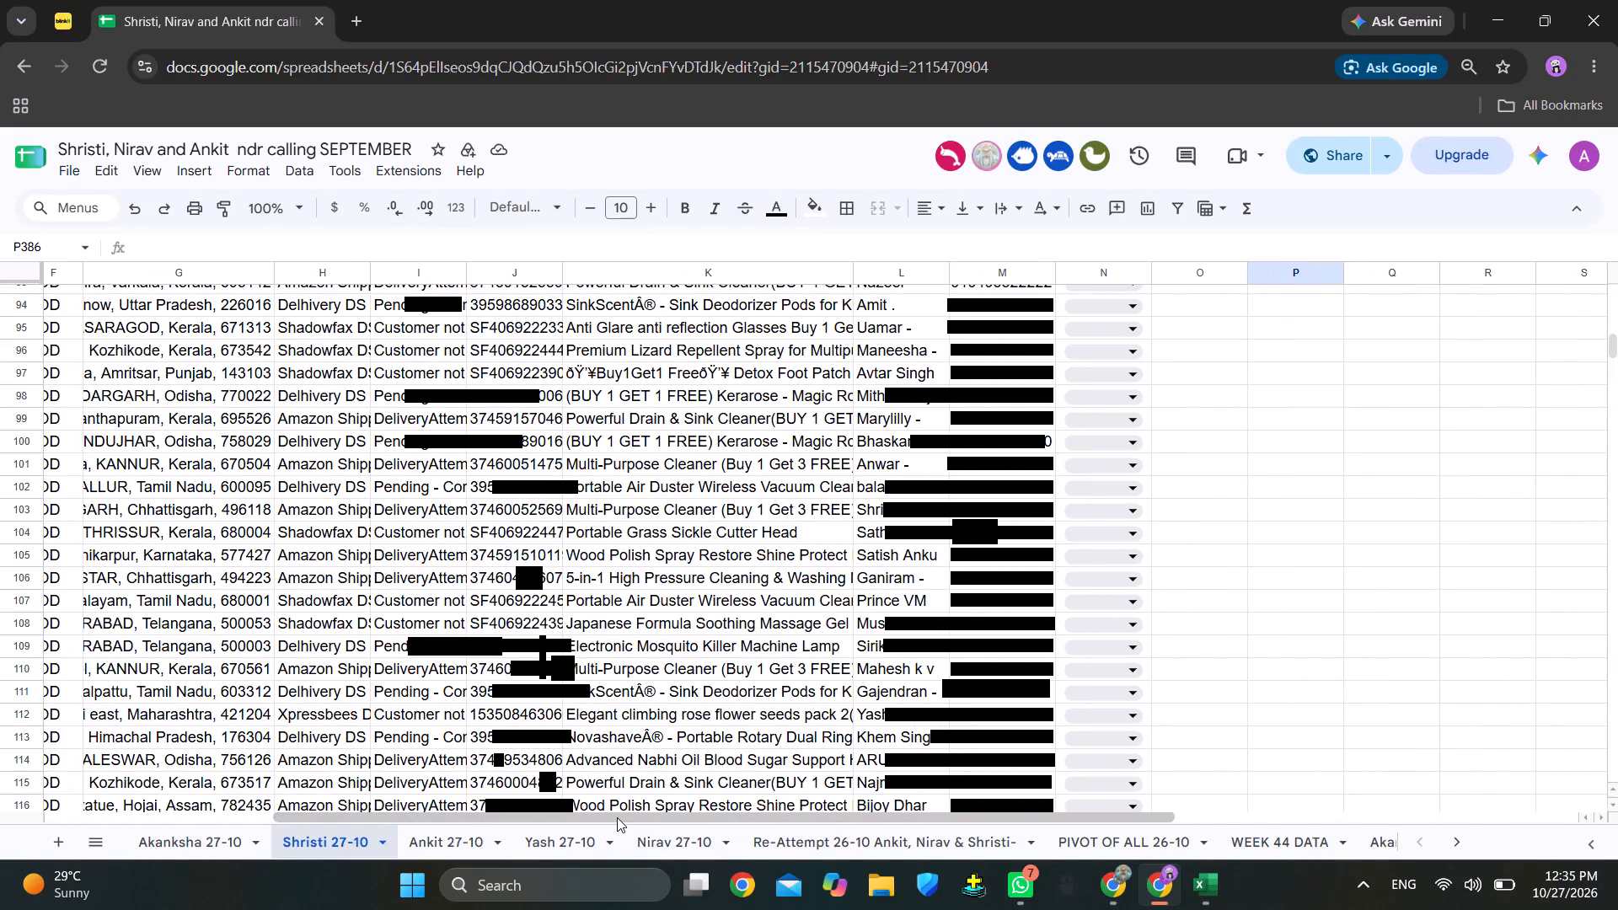
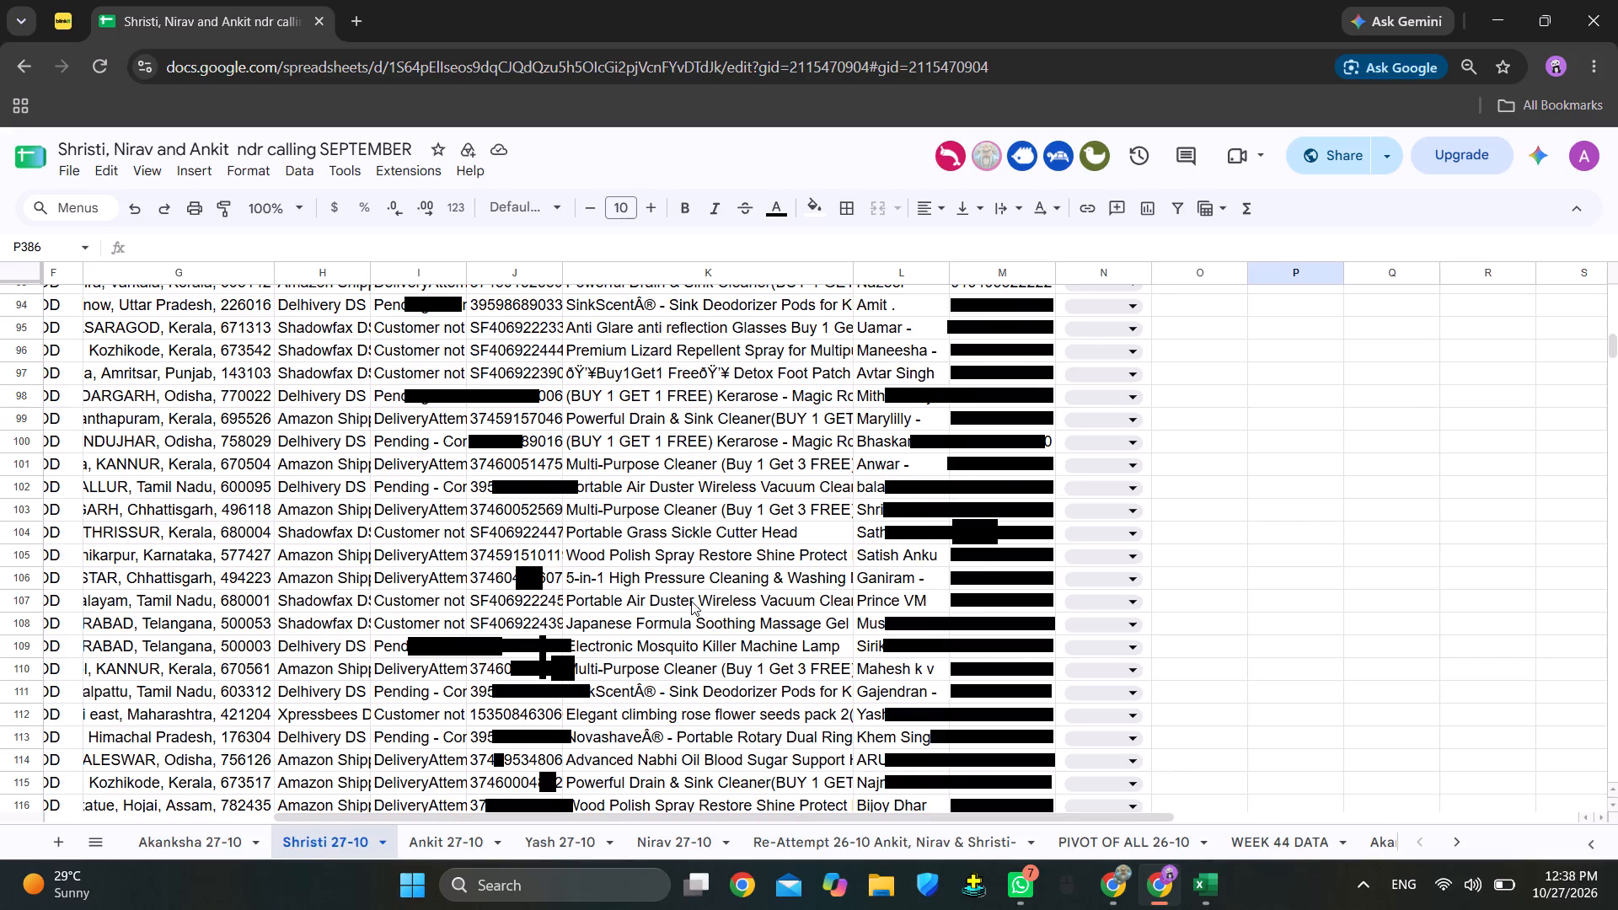
Set the Remarks status of the order in row 105 of the Shristi 27-10 sheet to Cx Disconnected.
left_click_drag(725, 815, 710, 825)
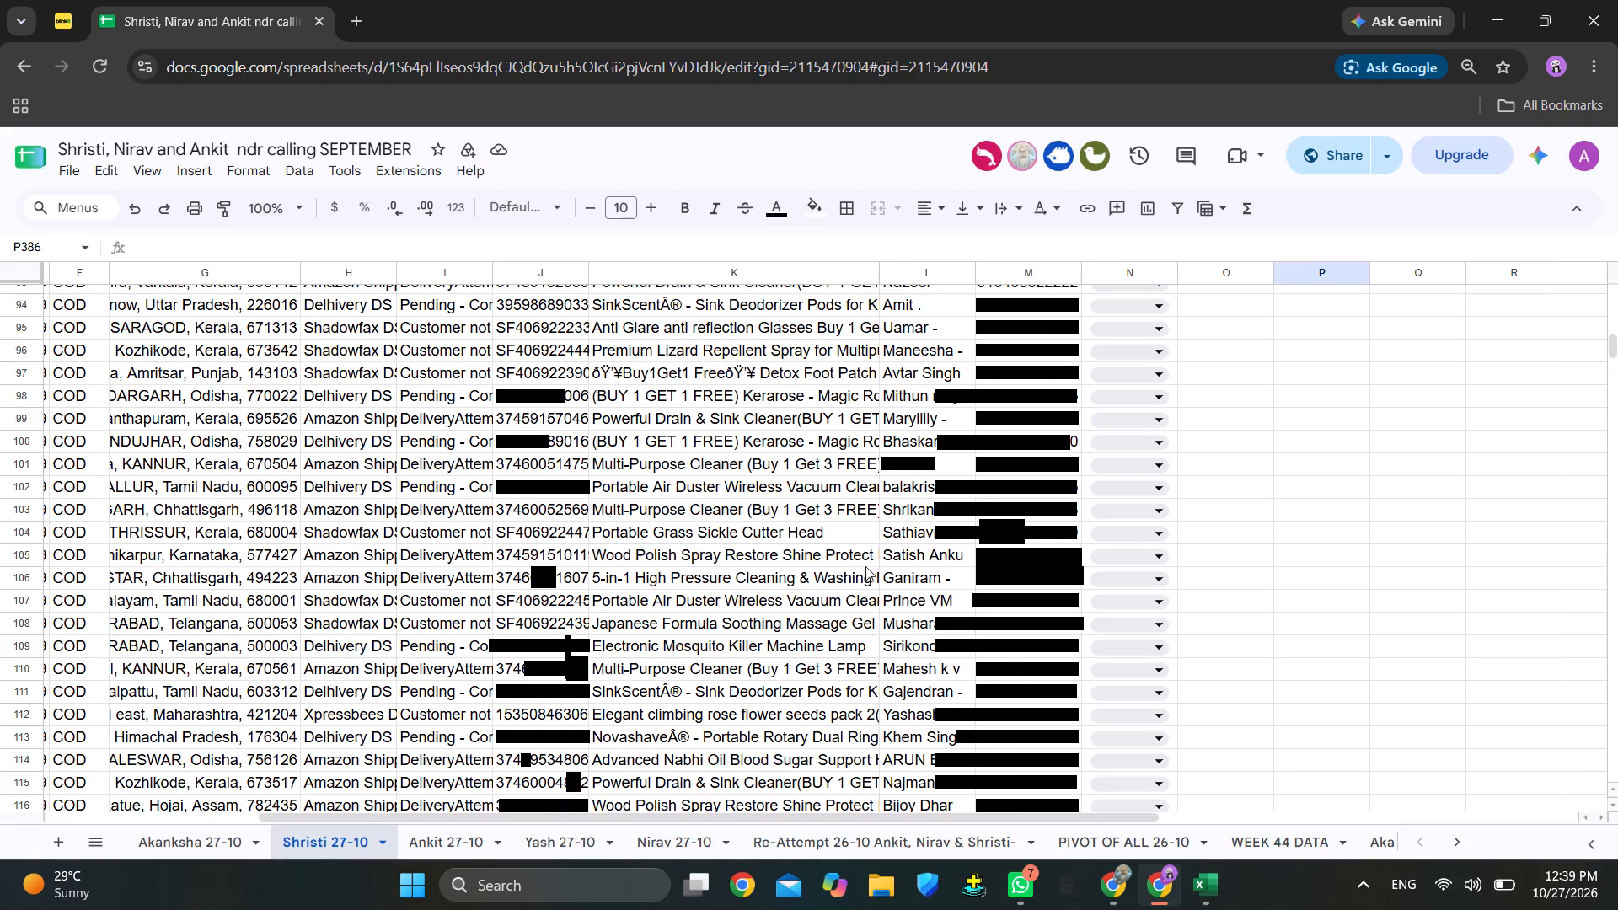
left_click(1113, 554)
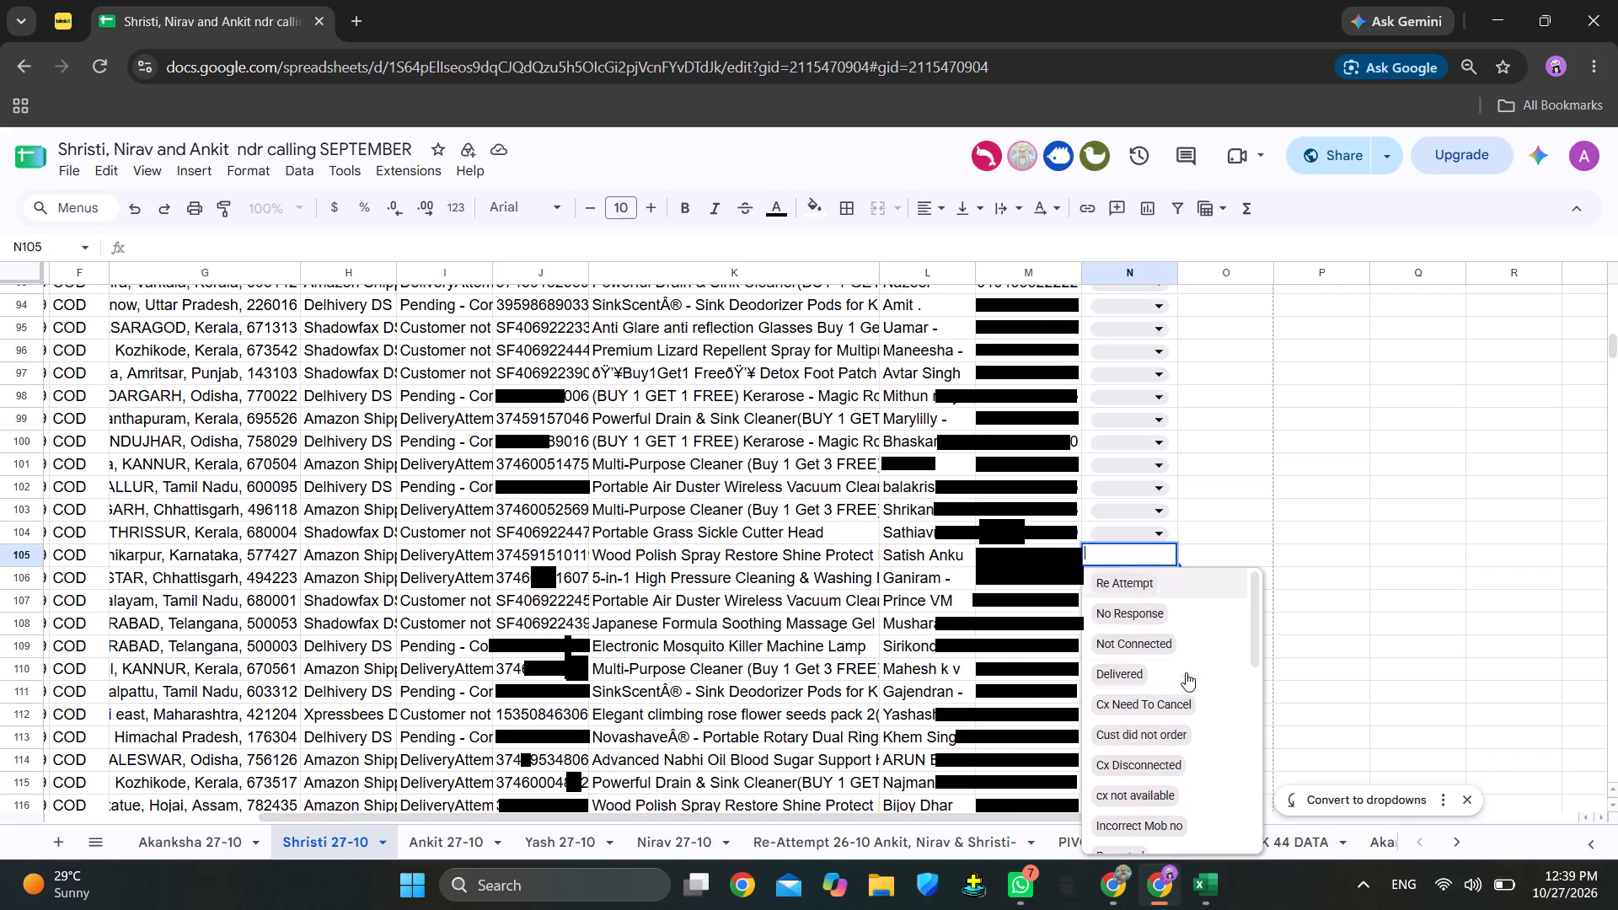
left_click(1149, 766)
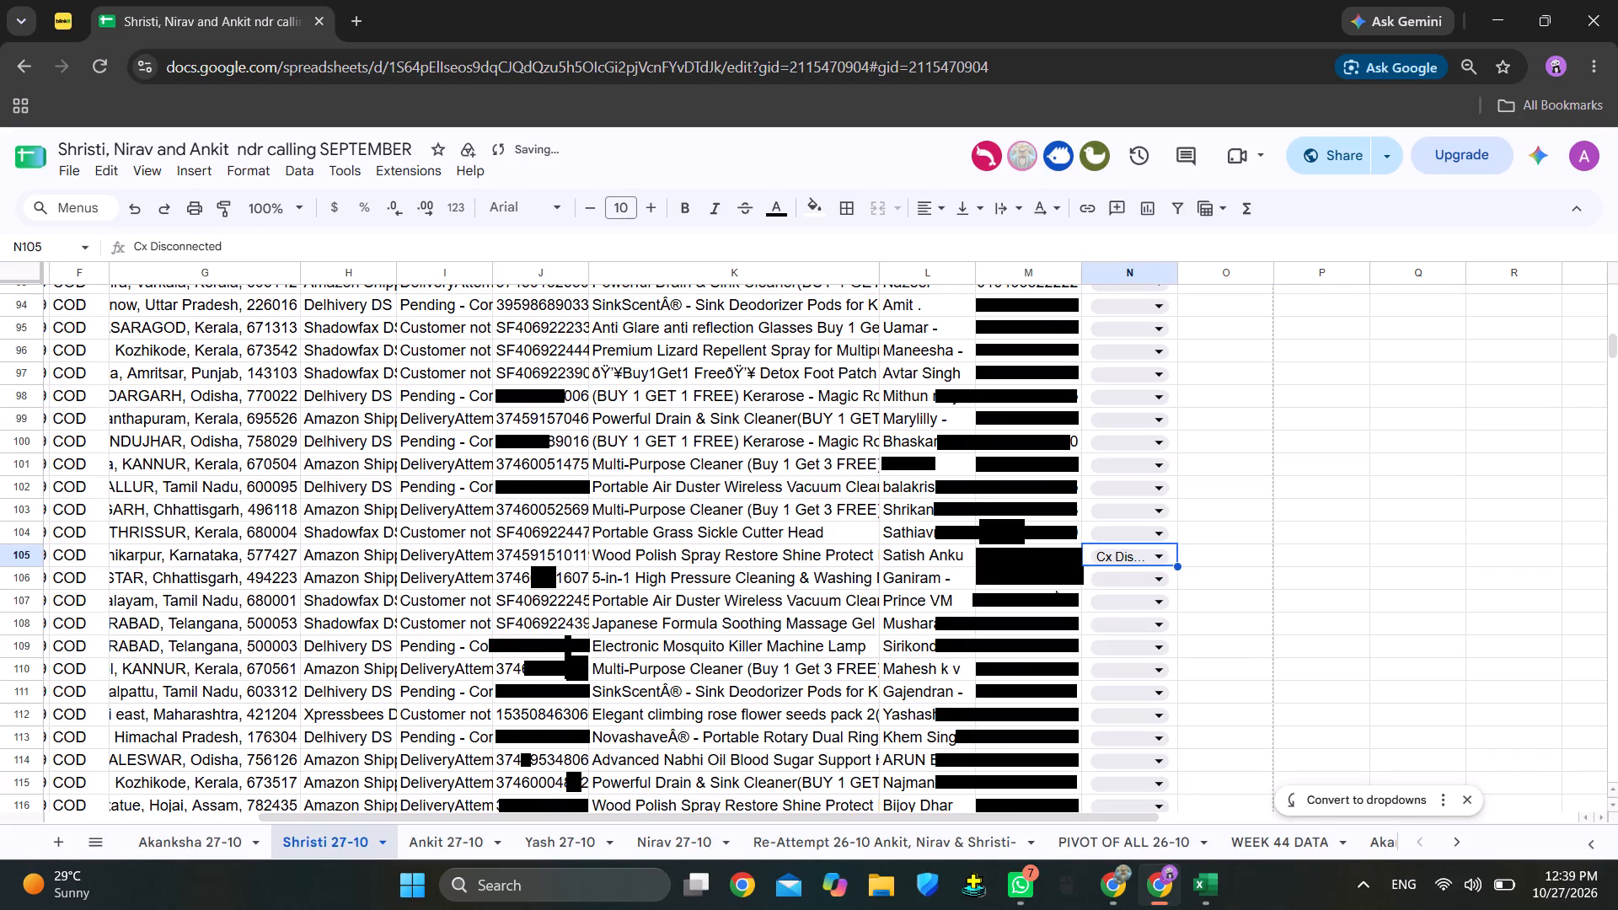
Look up the row 106 order's contact number and customer name, and set its Remarks status to No Response.
left_click(1053, 576)
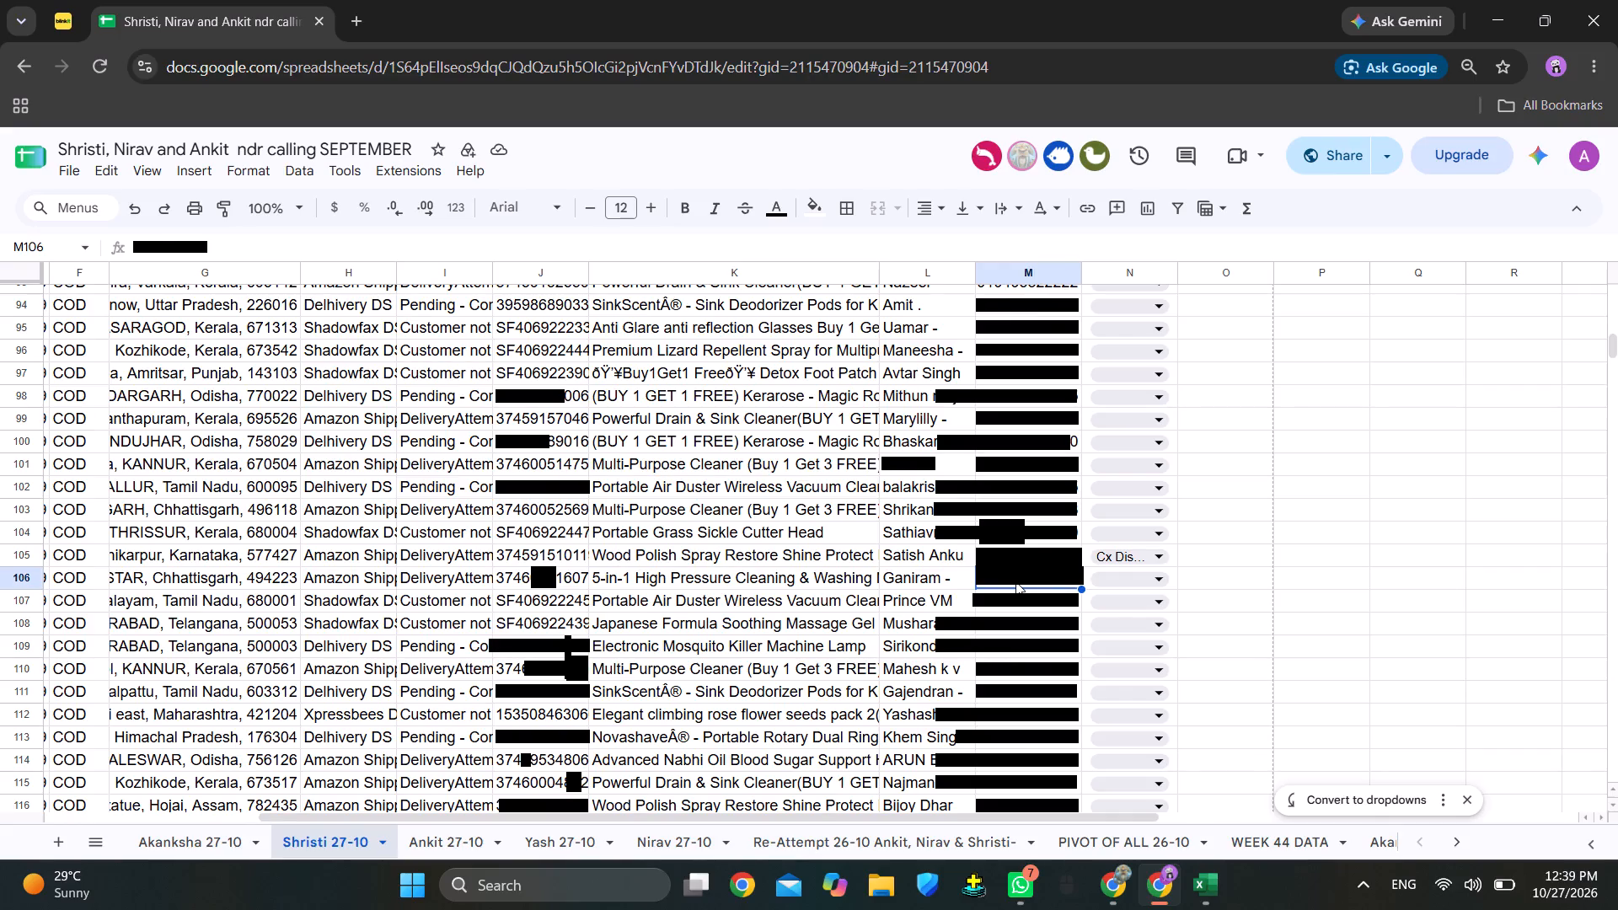
left_click(936, 580)
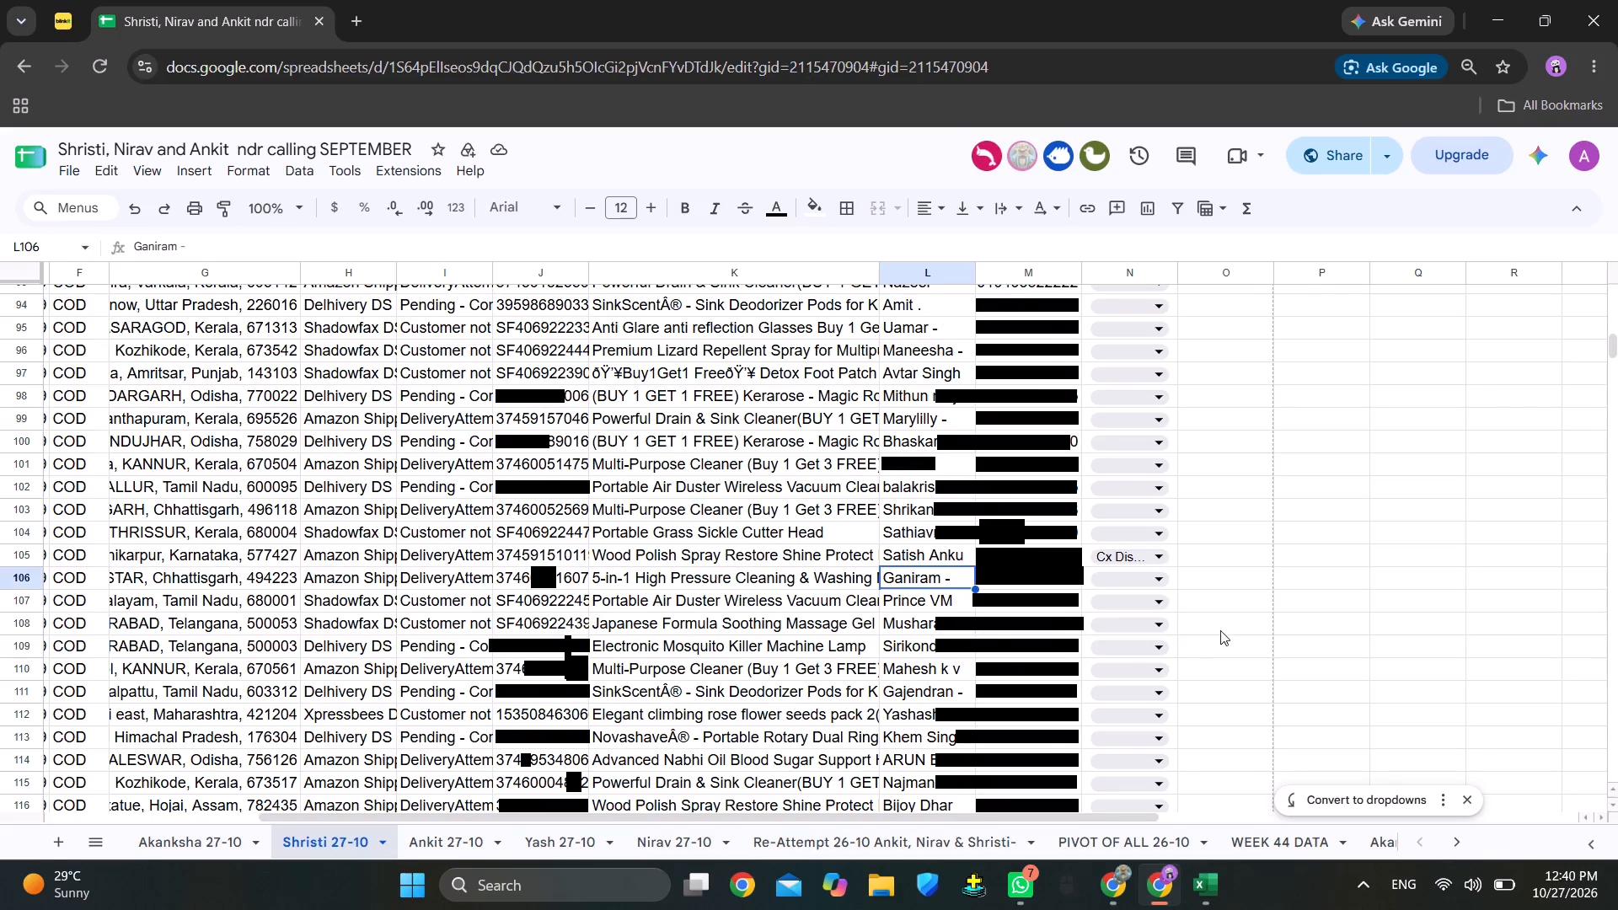
left_click(1115, 579)
left_click(1147, 633)
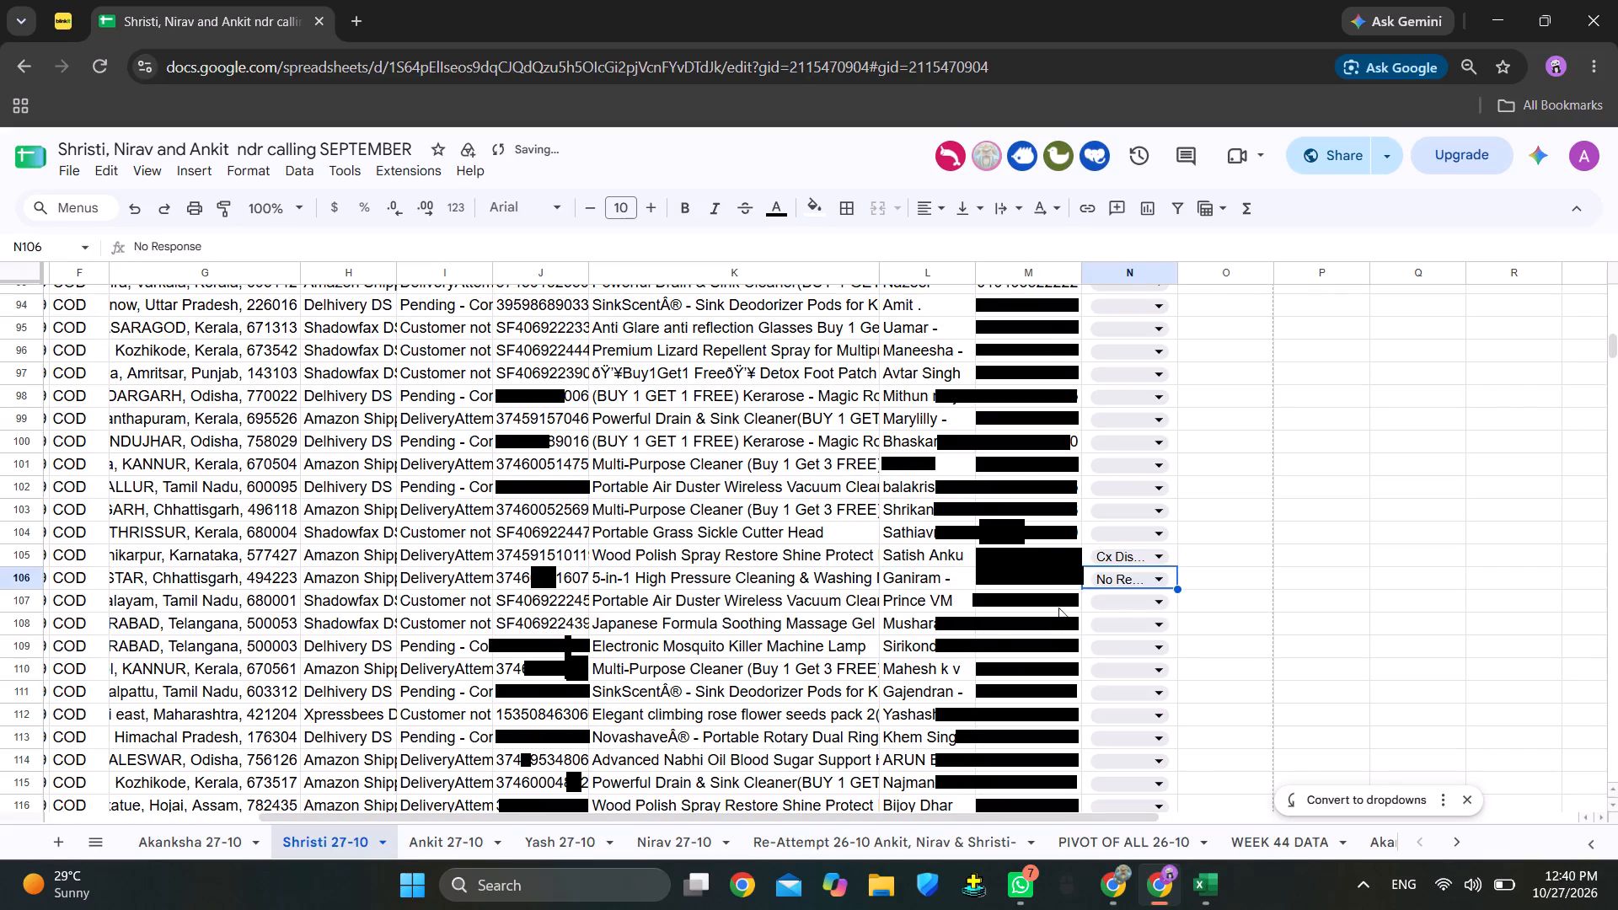
Look up the row 107 order's contact number and customer name, and set its Remarks status to Not Connected.
left_click(1054, 604)
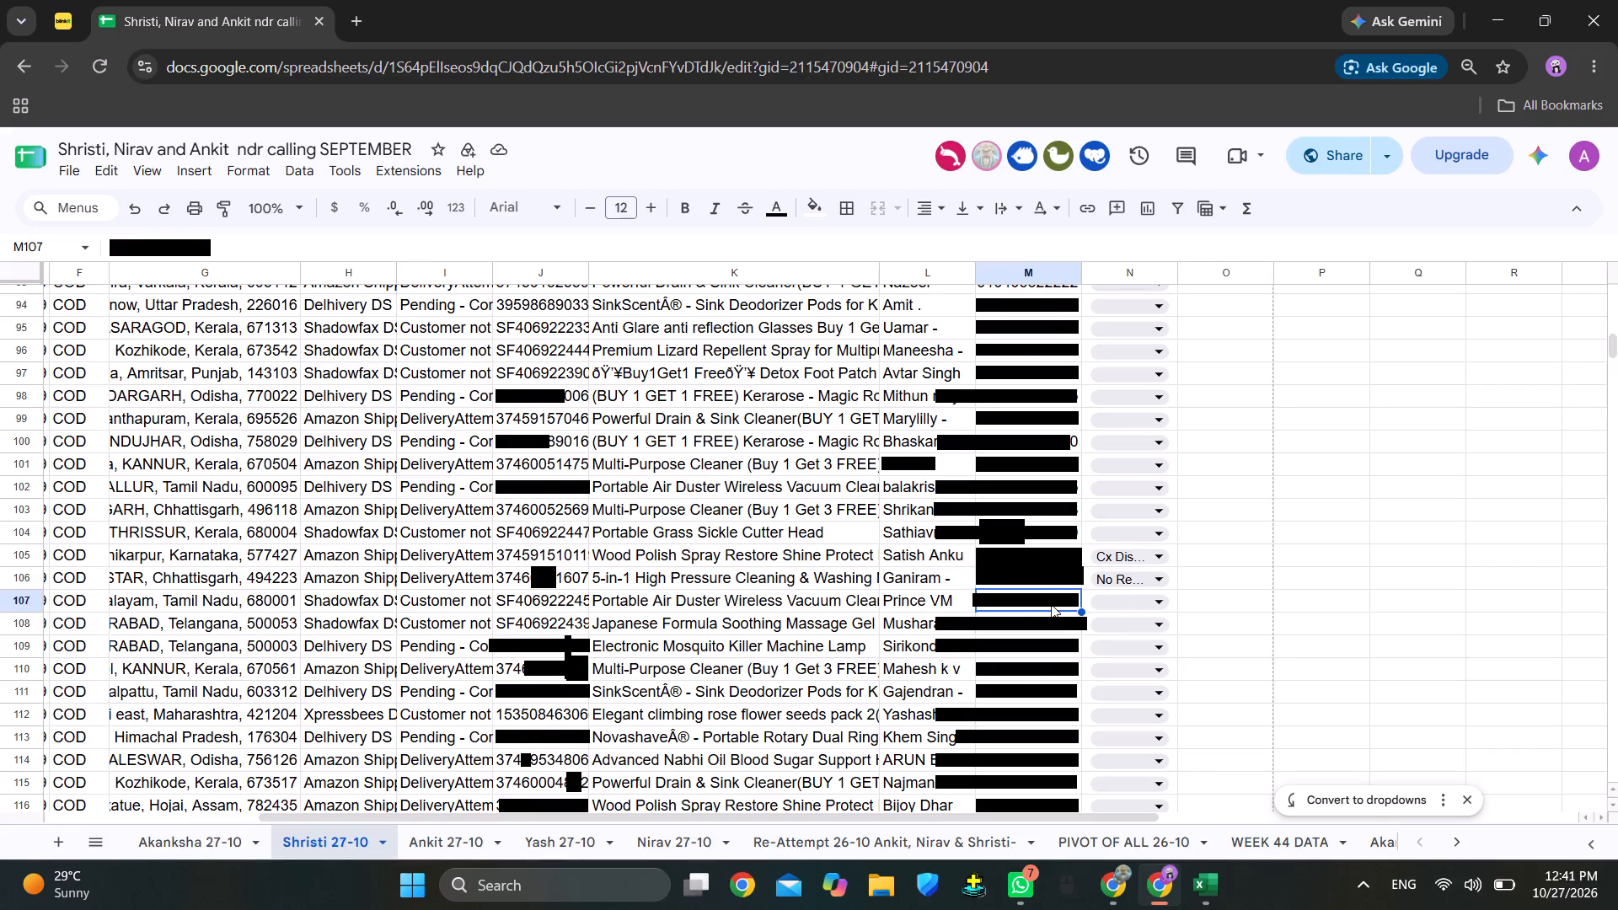
left_click(958, 607)
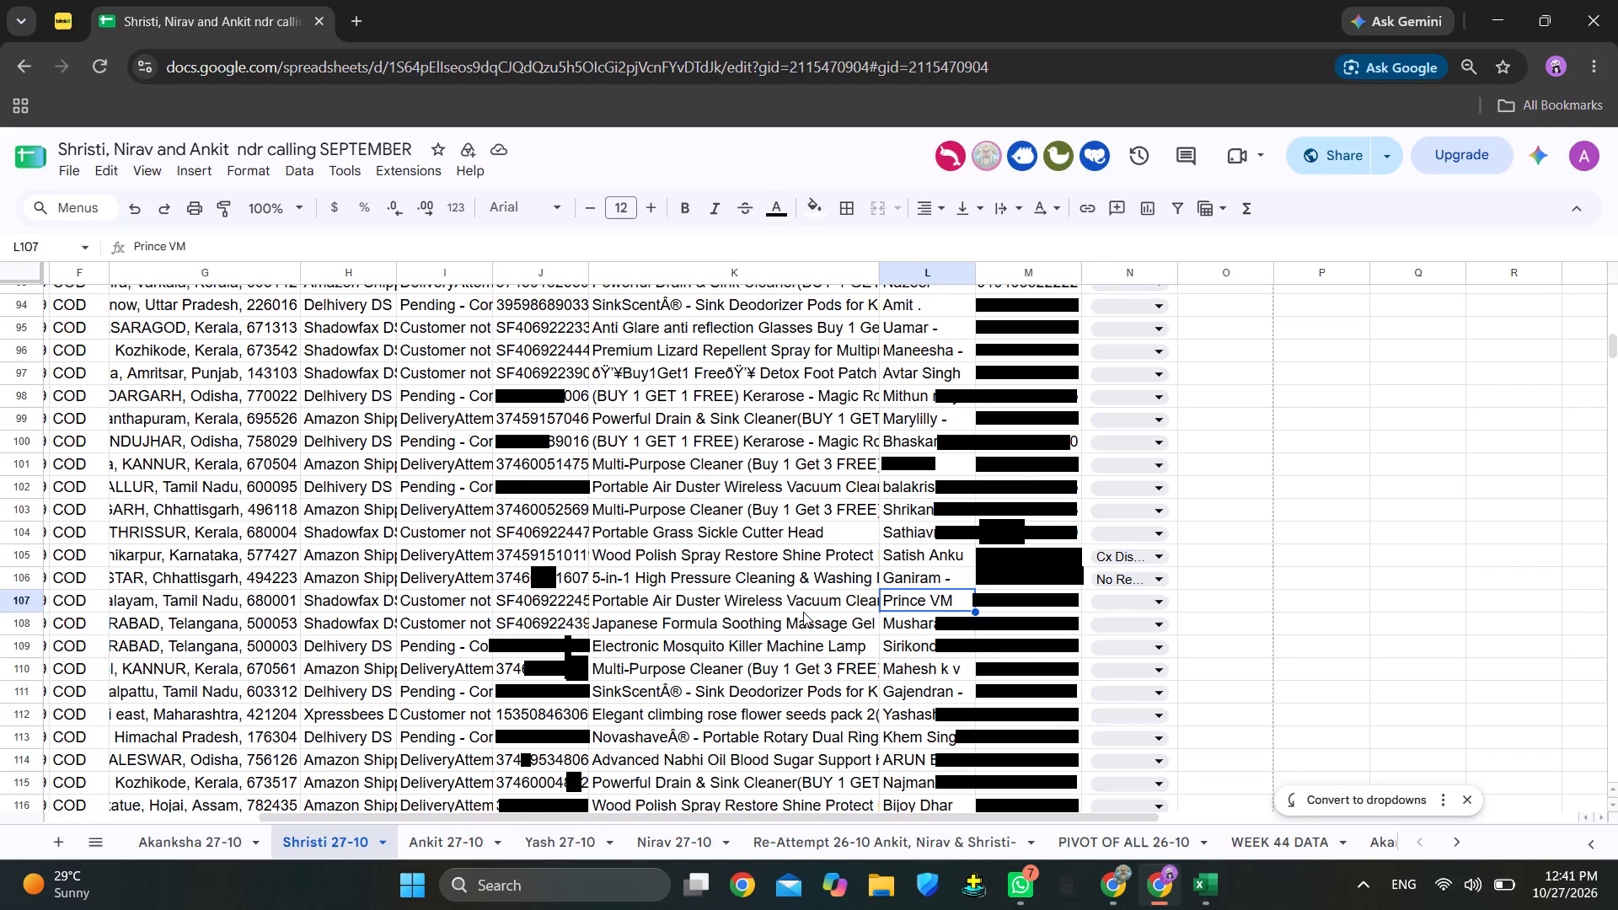
scroll(883, 570, "down", 2)
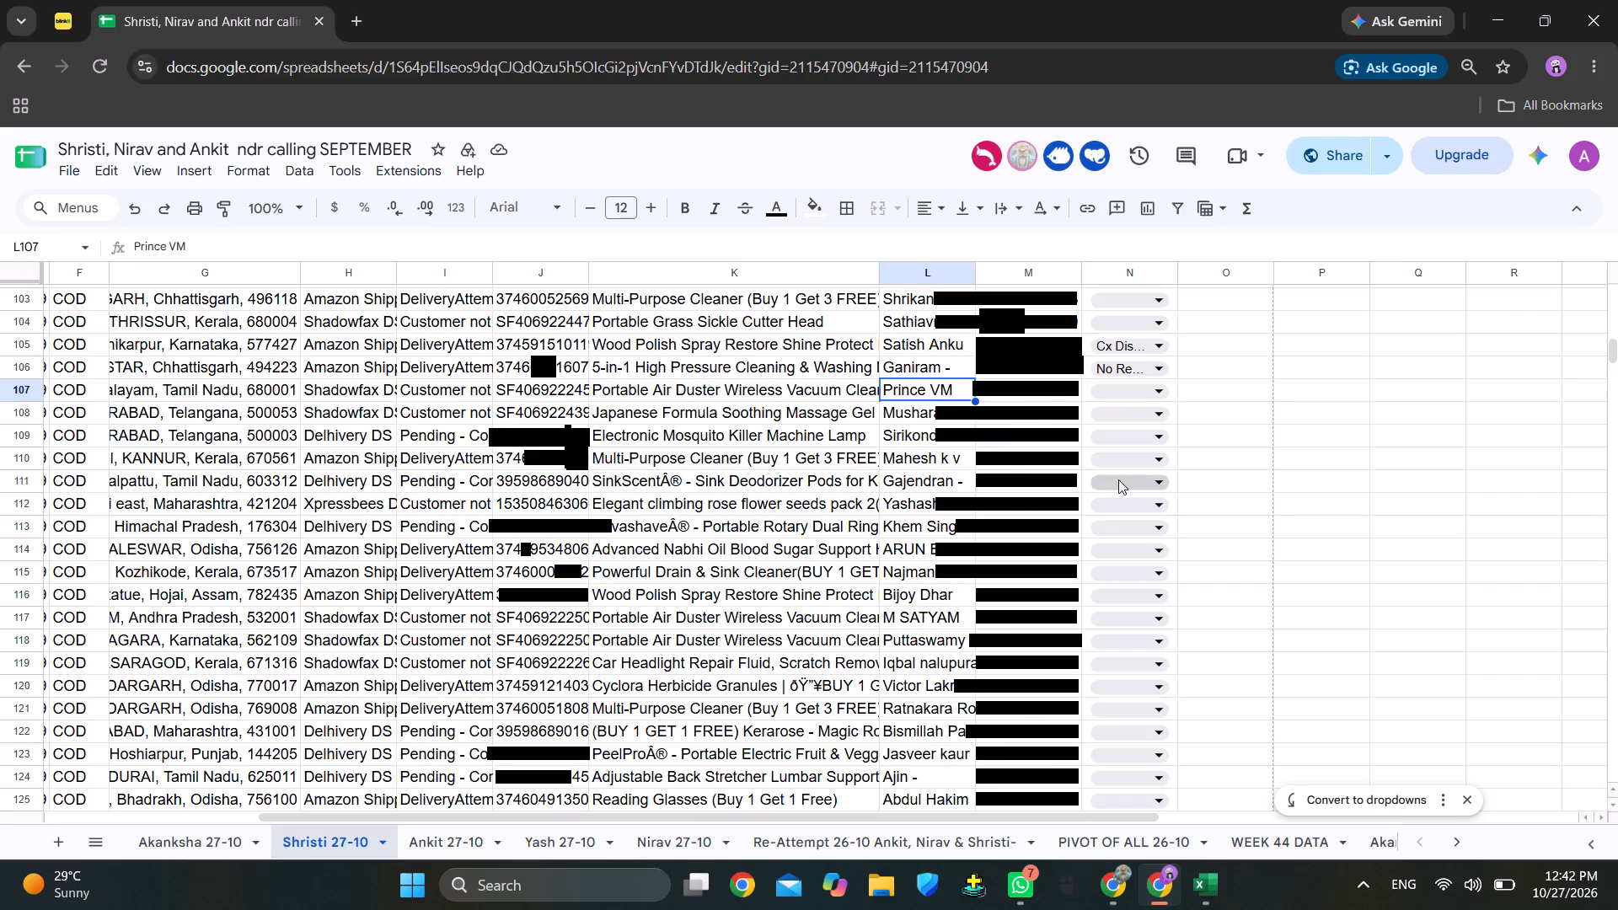
left_click(1132, 393)
left_click(1149, 475)
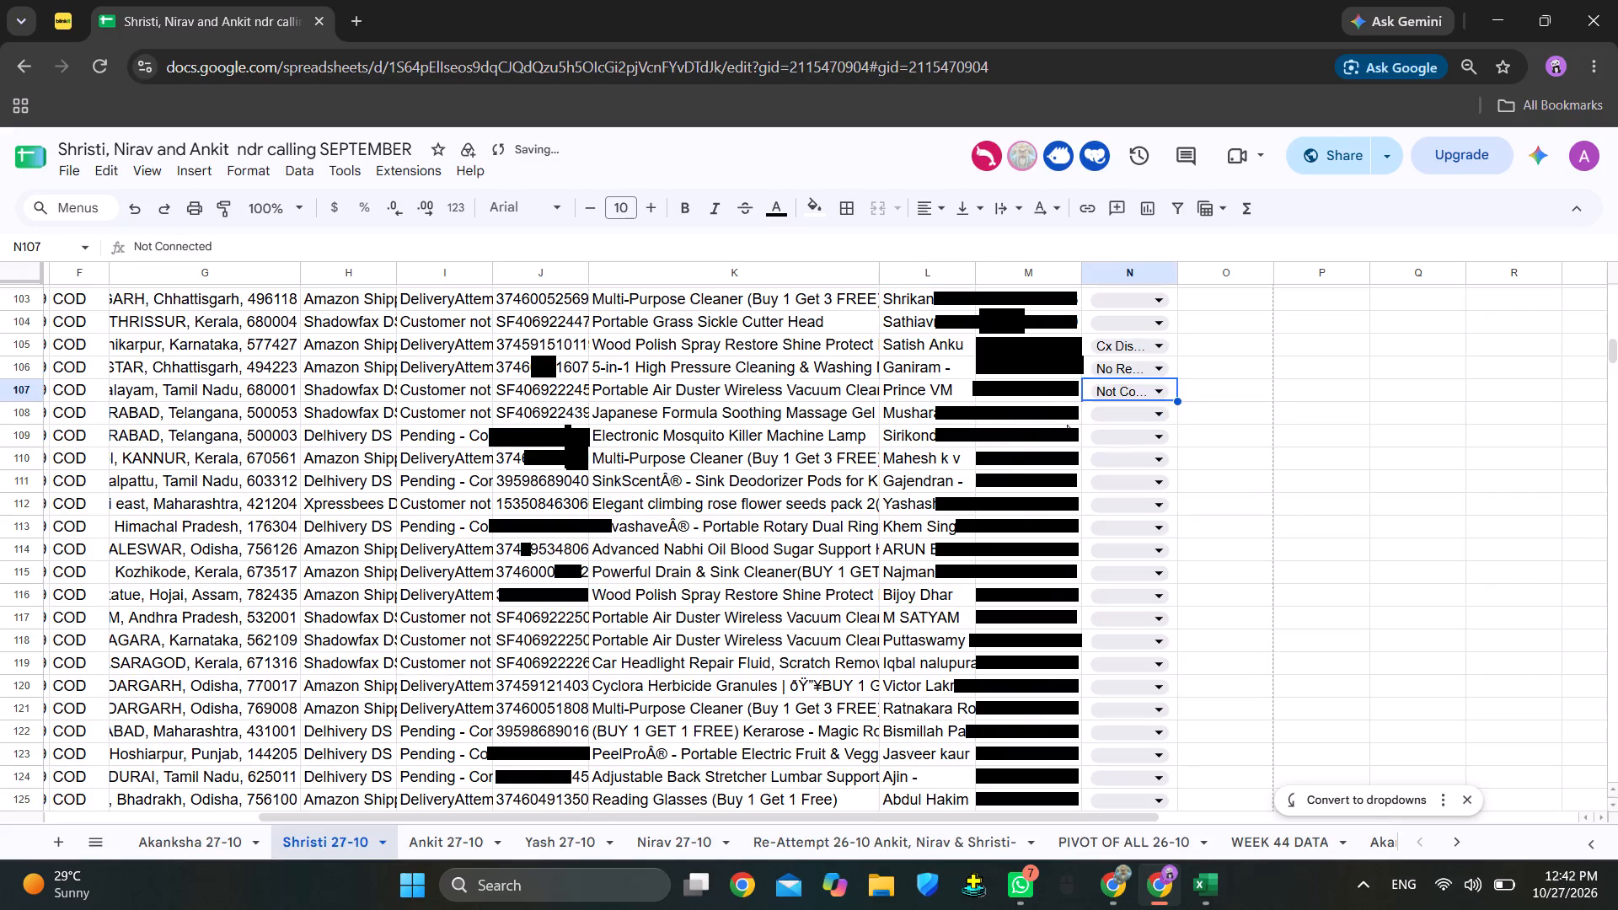
Look up the row 108 order's contact number and customer name, and set its Remarks status to Re Attempt.
left_click(1050, 415)
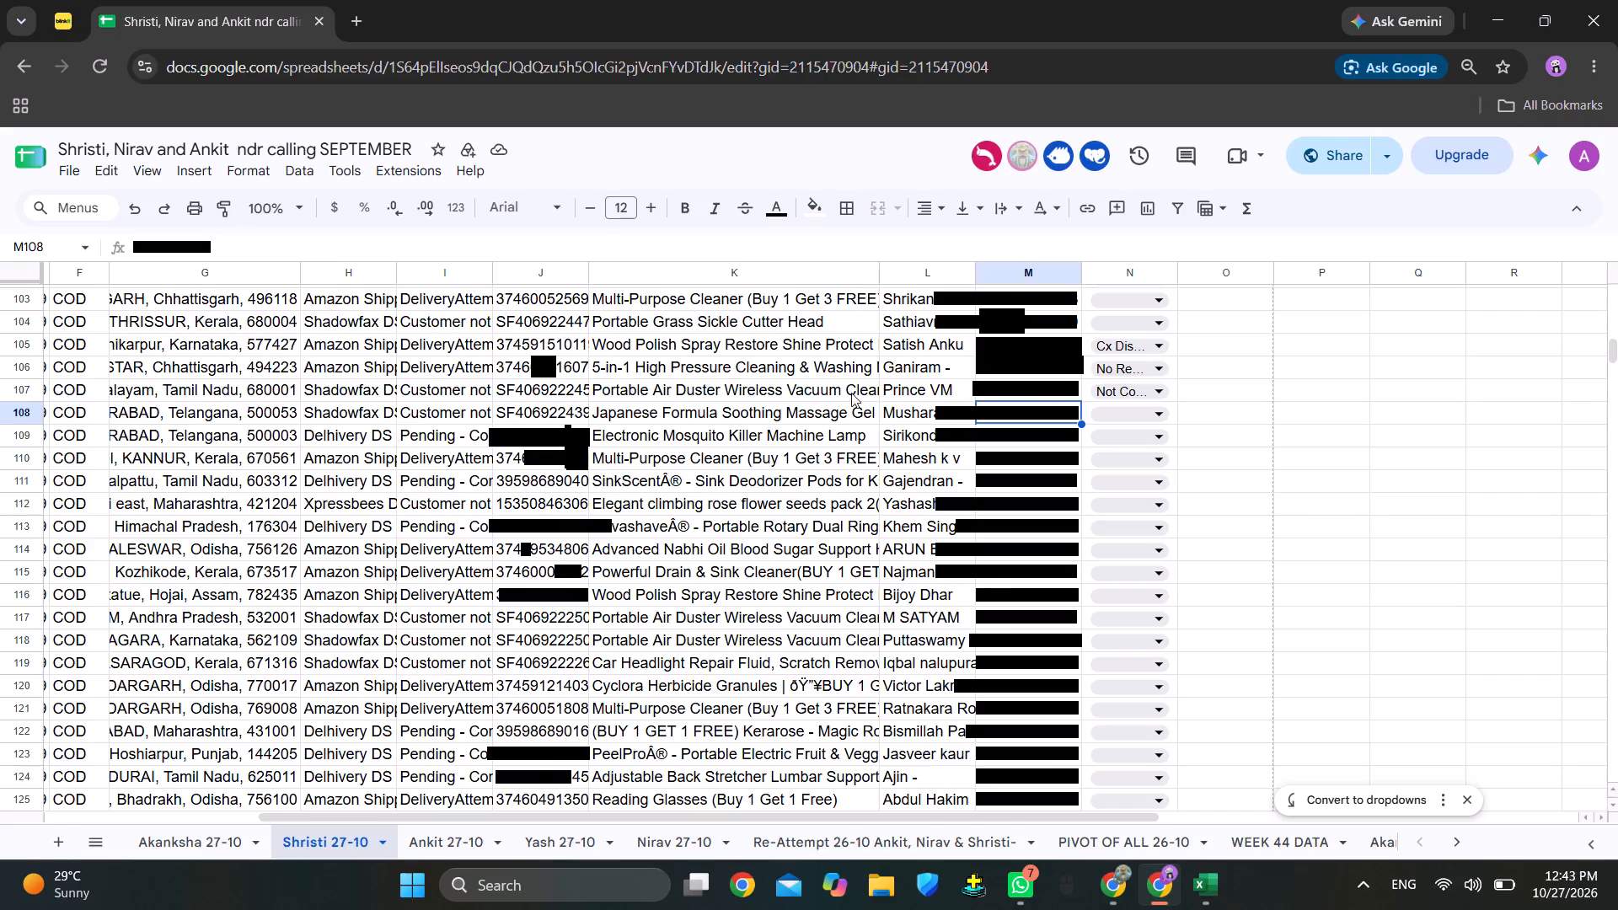
left_click(918, 409)
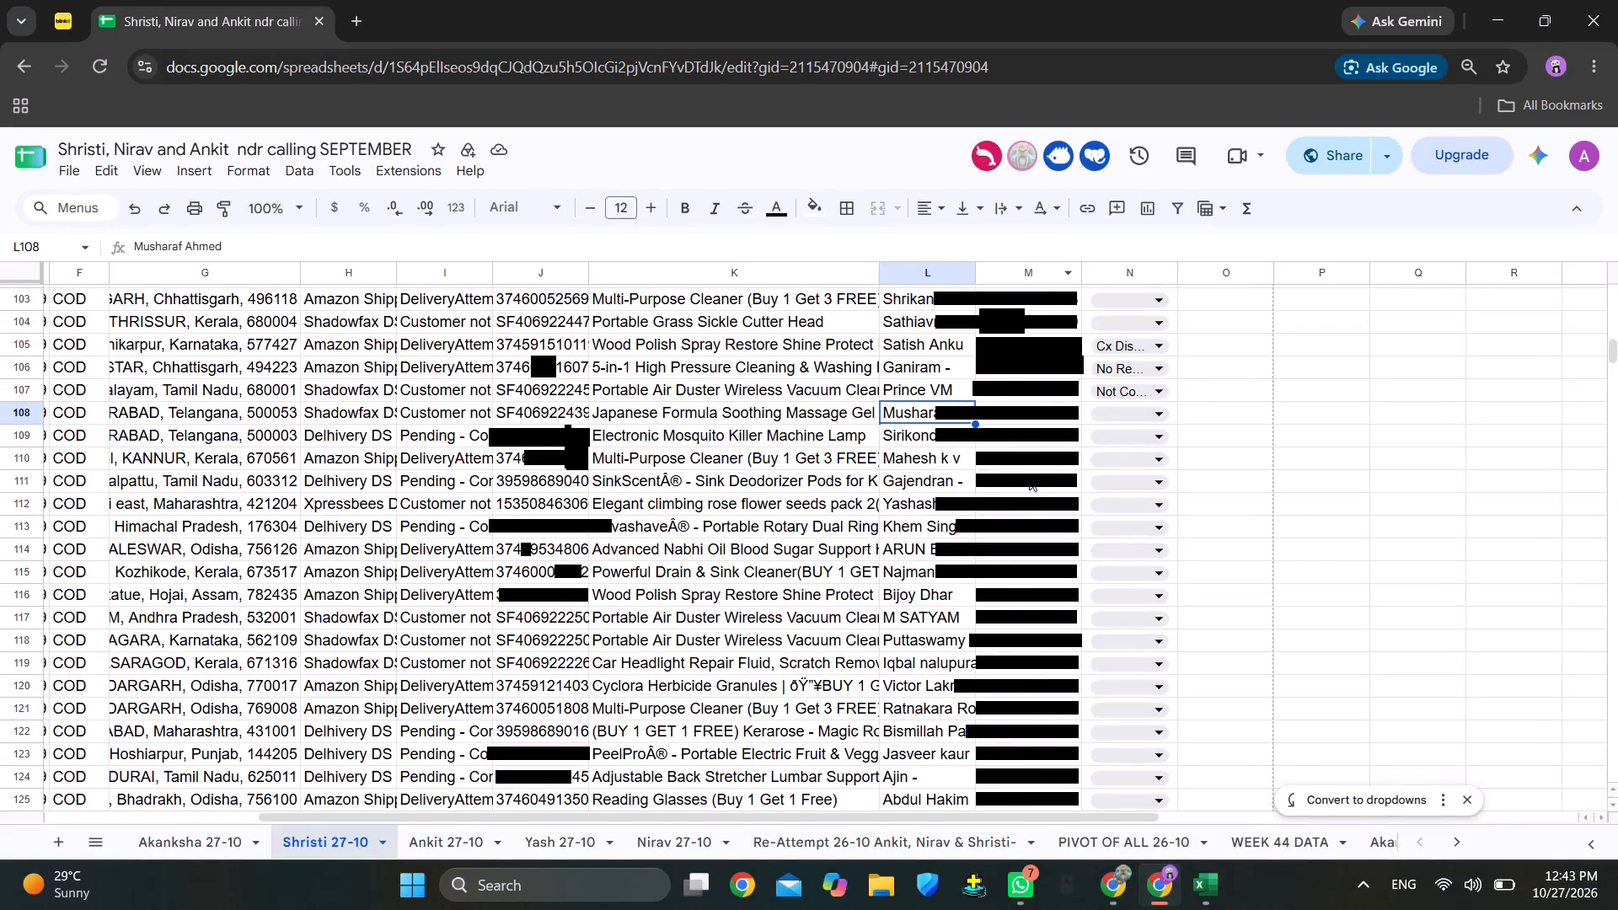
left_click(1131, 413)
left_click(1137, 437)
Look up the row 109 order's contact number and customer name, and set its Remarks status to currently unavailable.
left_click(1073, 430)
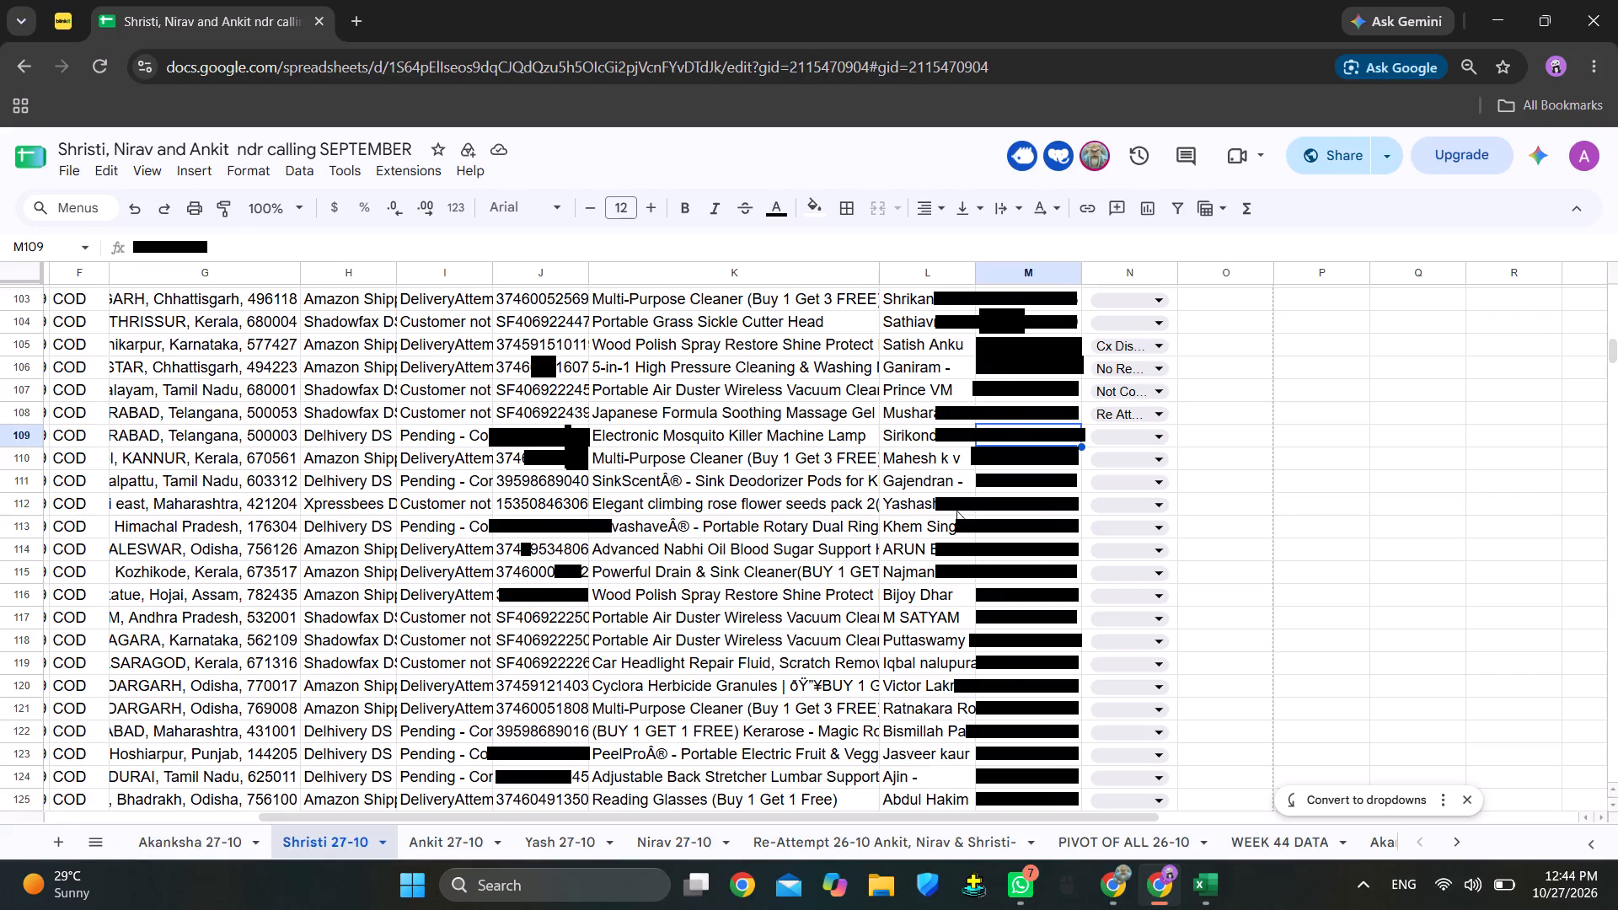
left_click(953, 421)
left_click(955, 438)
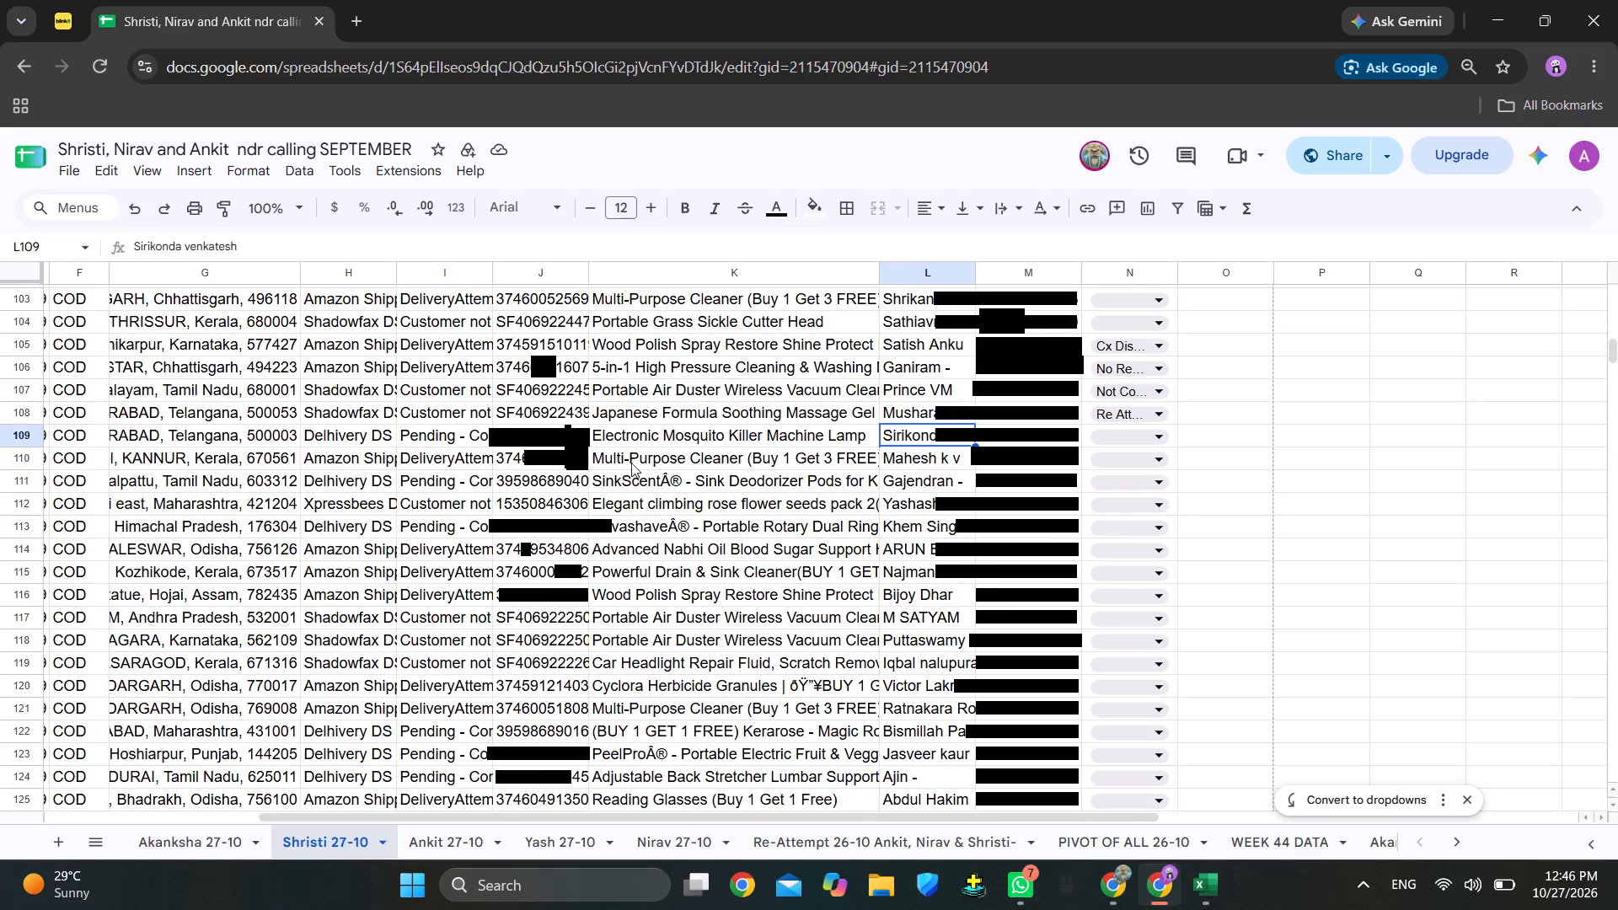
left_click(1131, 438)
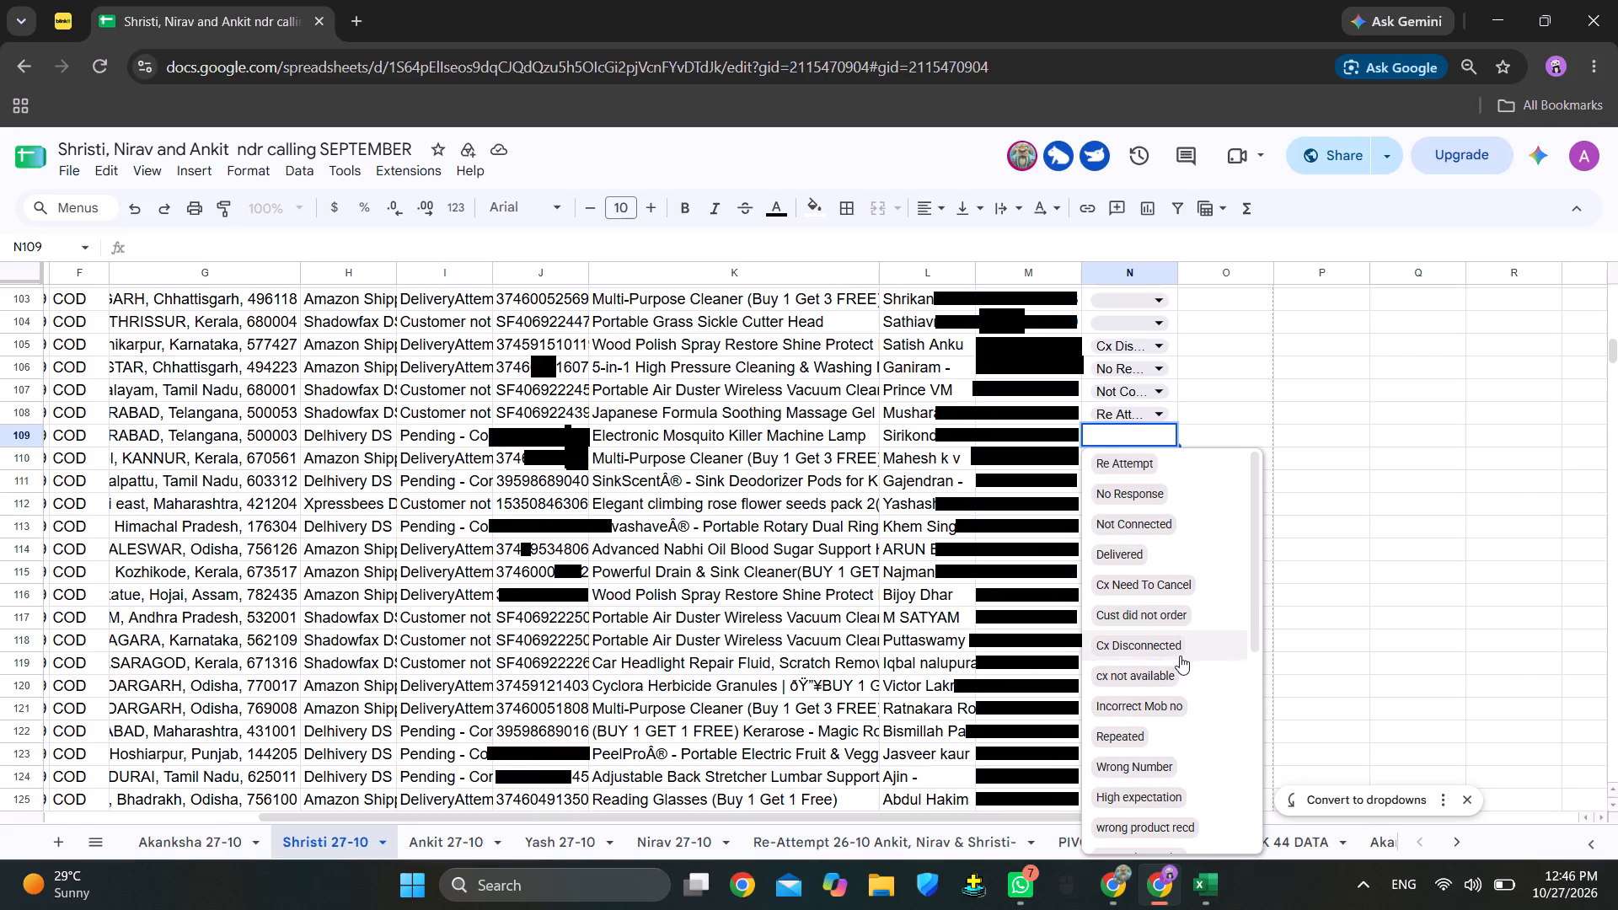
scroll(1180, 656, "down", 10)
scroll(1179, 658, "up", 1)
scroll(1179, 659, "down", 5)
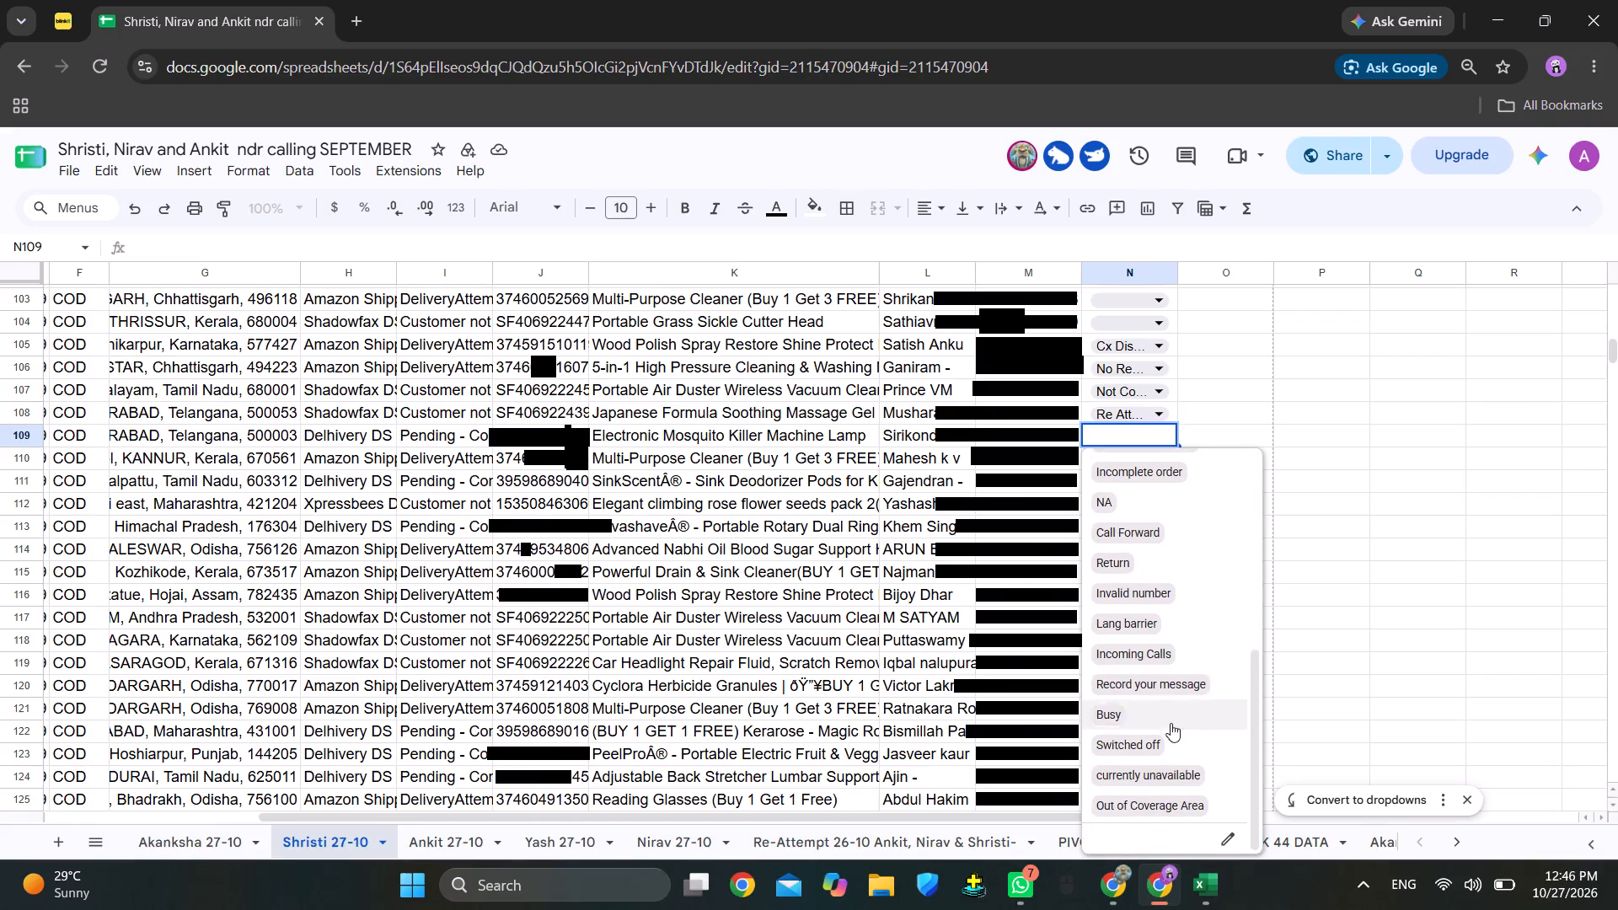
left_click(1159, 770)
Look up the row 110 order's contact number and customer name, and set its Remarks status to Busy.
left_click(1009, 460)
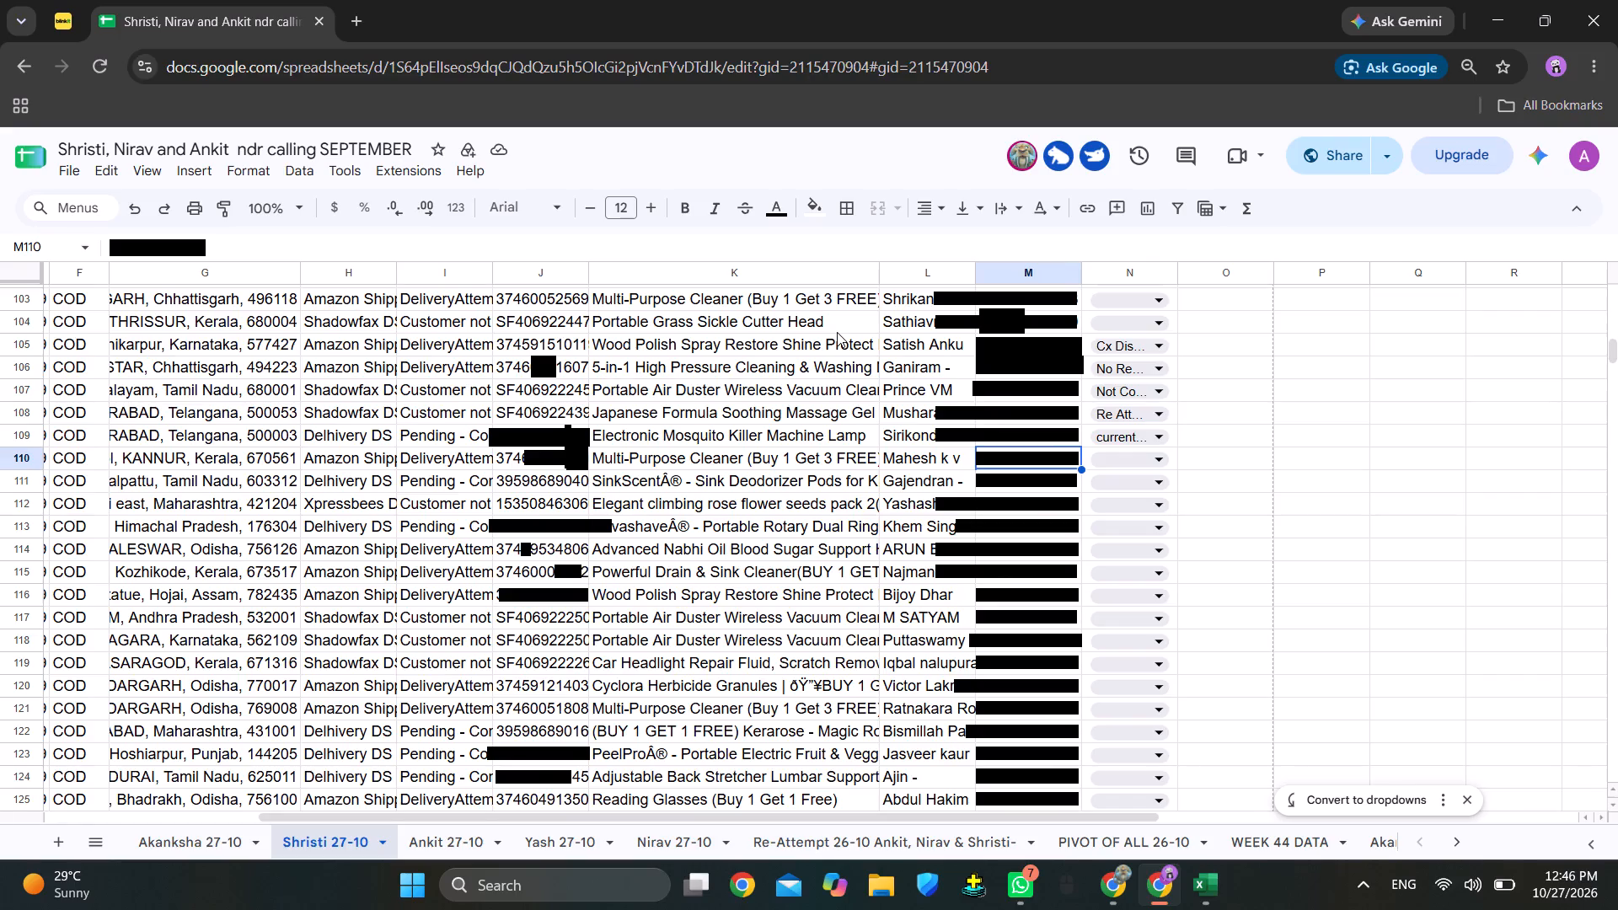
left_click(924, 453)
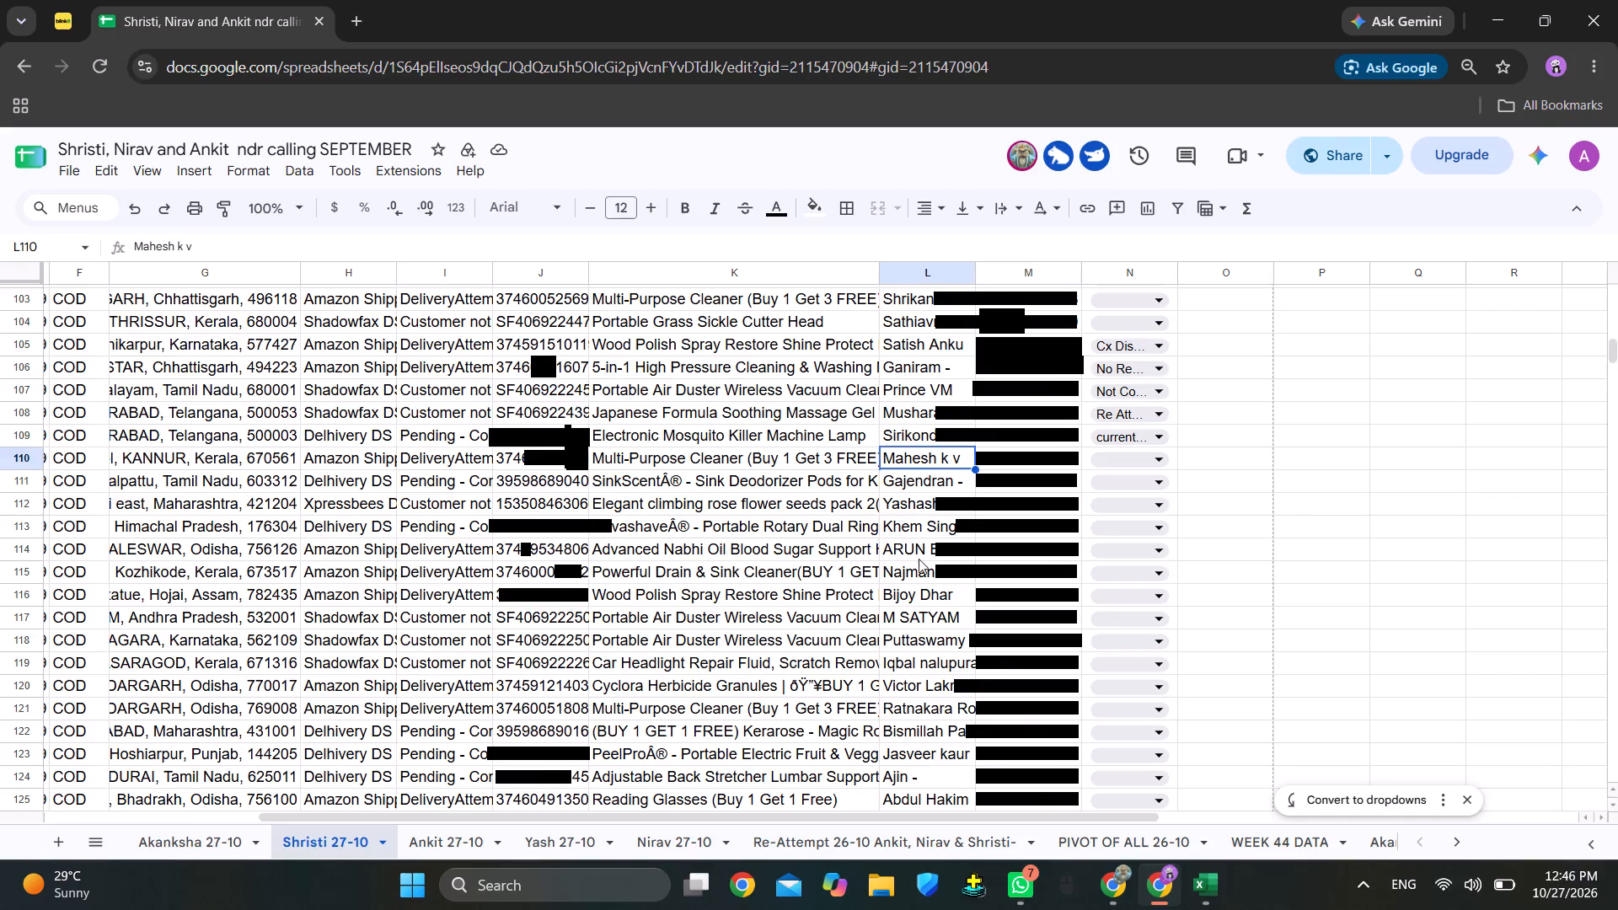
left_click(1113, 459)
scroll(1184, 714, "down", 1)
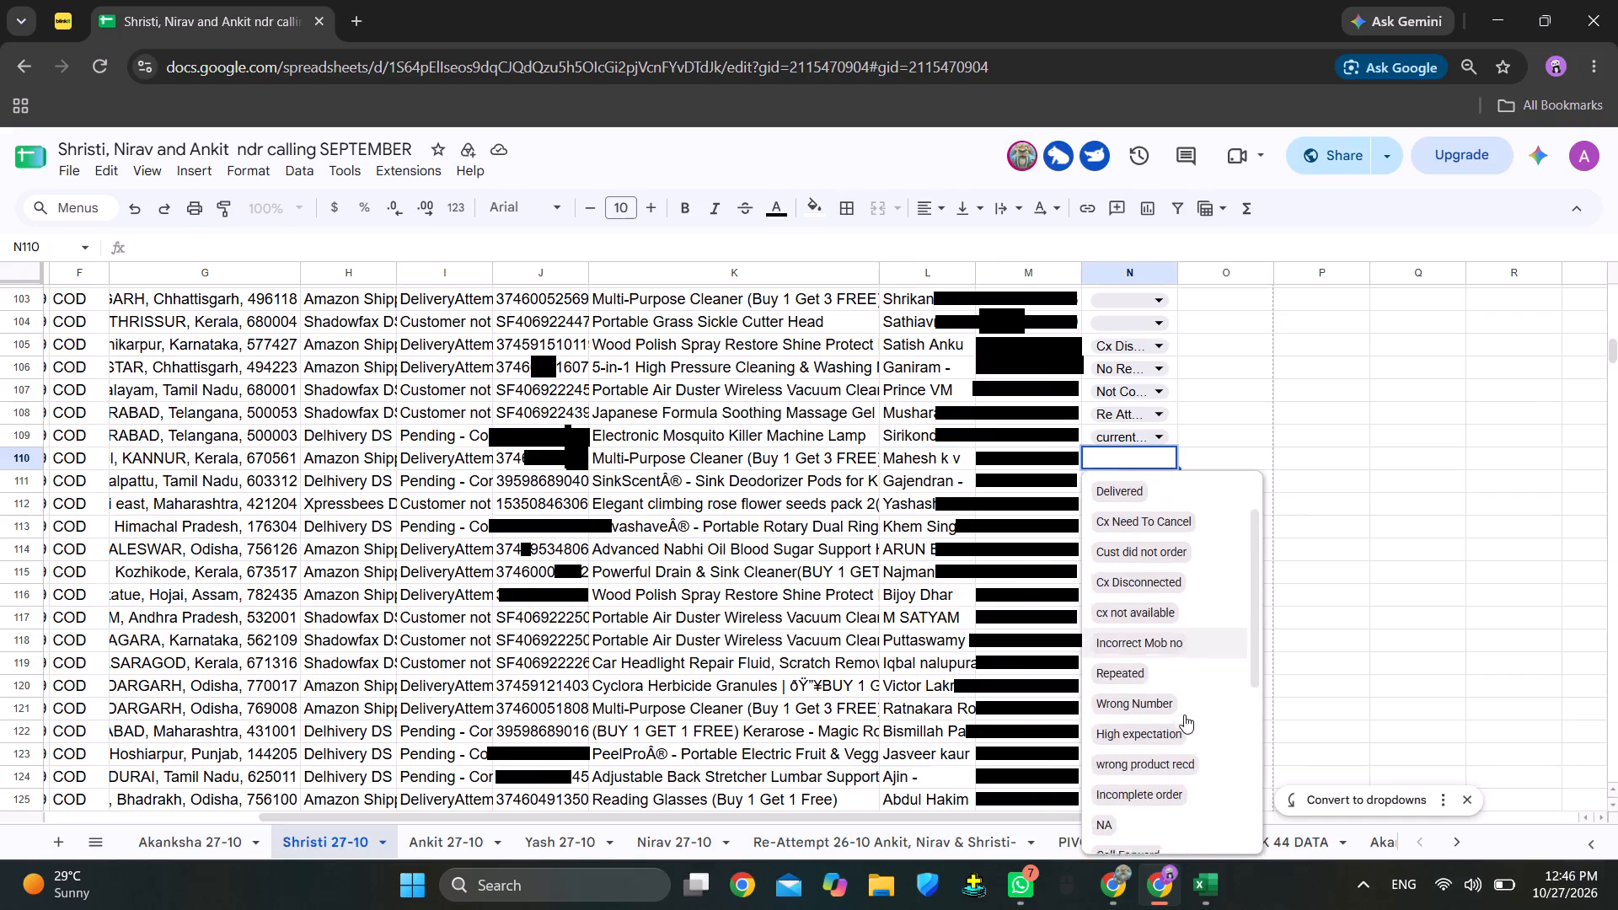
scroll(1184, 715, "down", 2)
left_click(1114, 805)
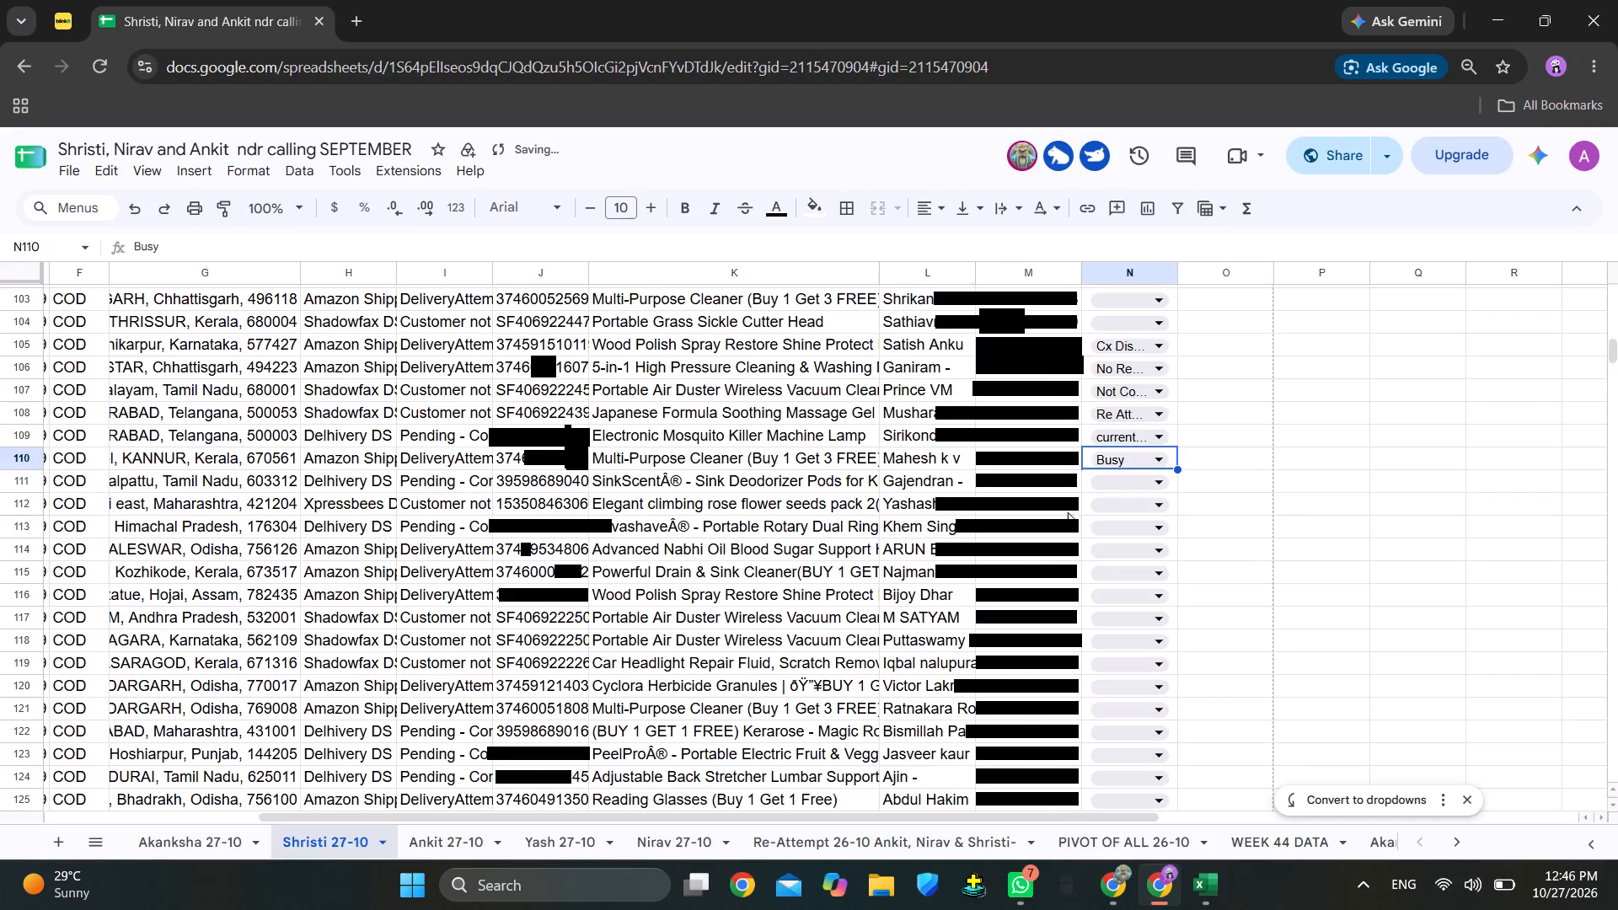
Look up the row 111 order's contact number and customer name, and set its Remarks status to Cx Need To Cancel.
left_click(1026, 482)
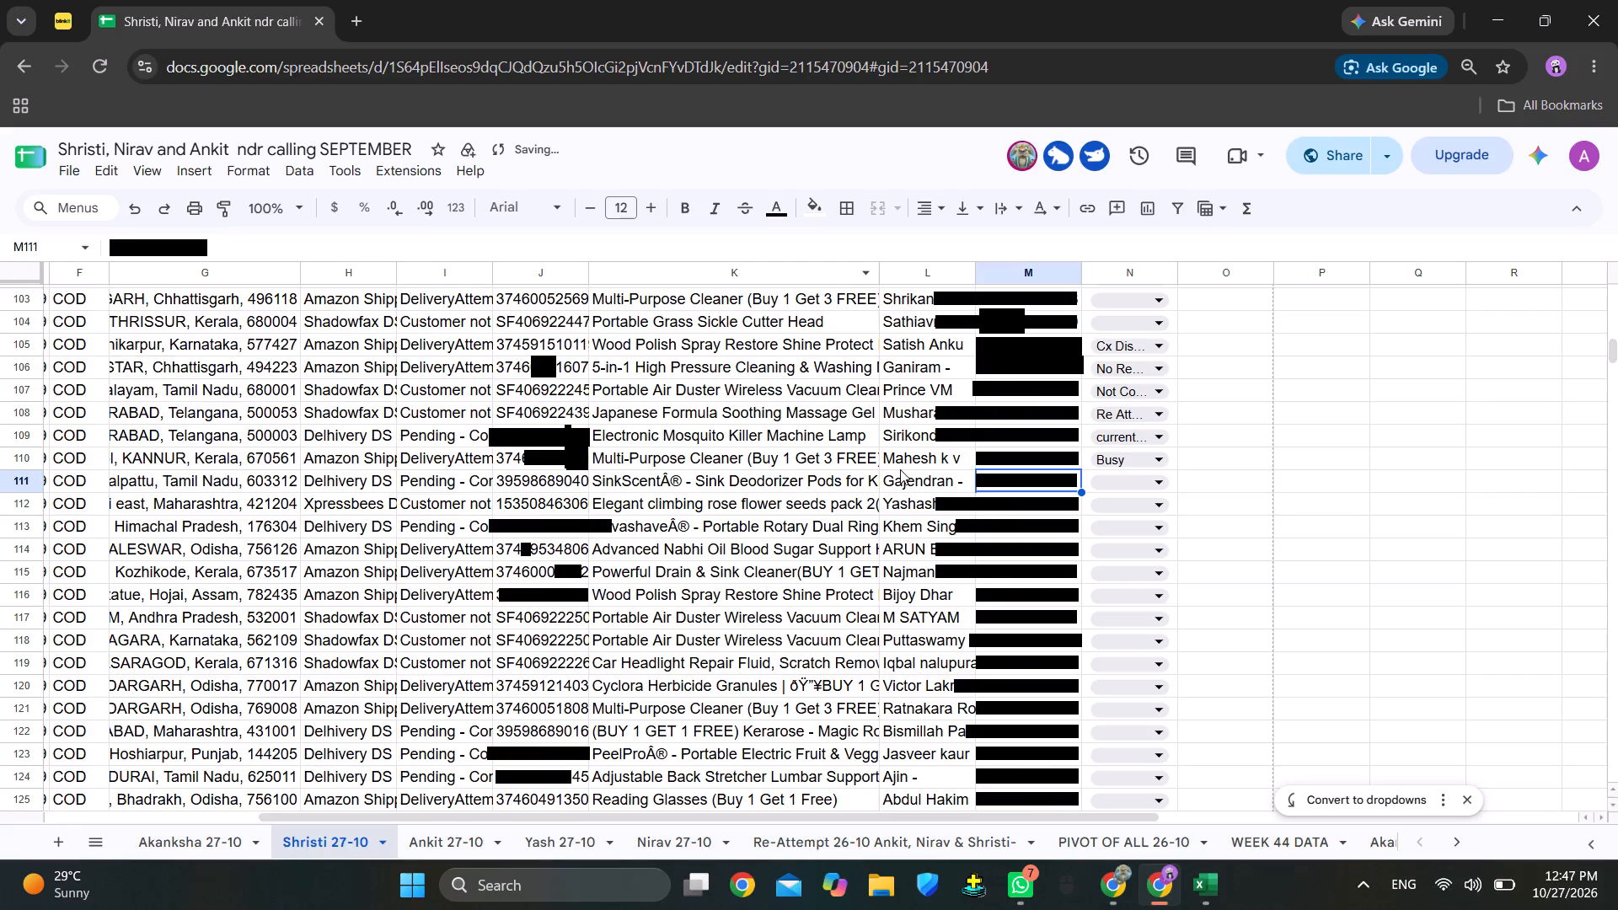
left_click(931, 478)
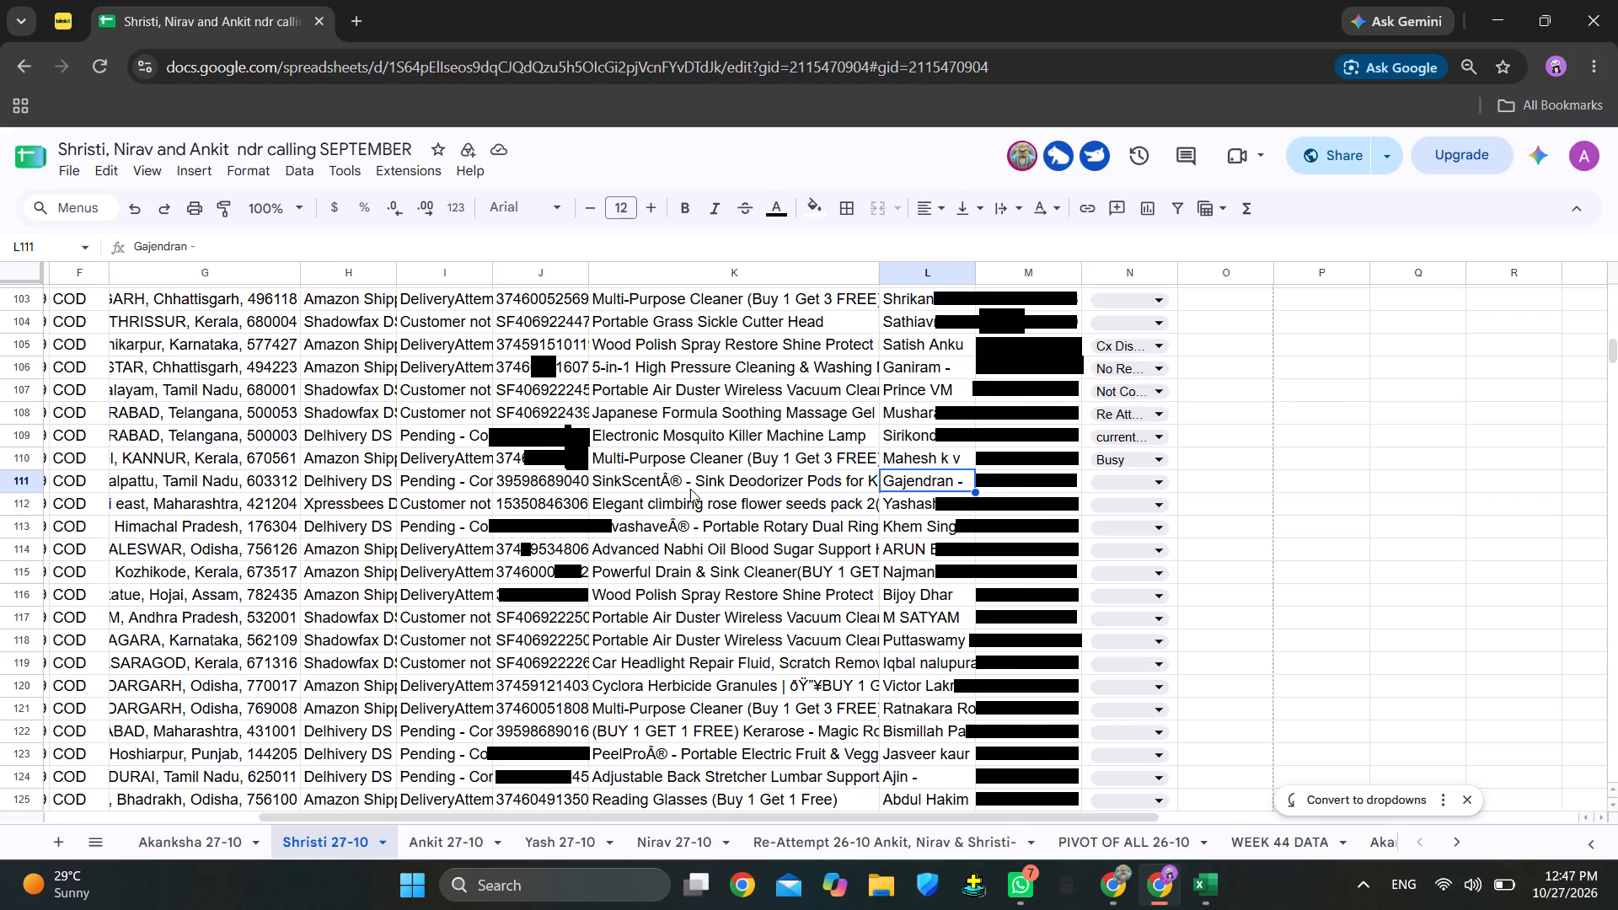
left_click(1134, 480)
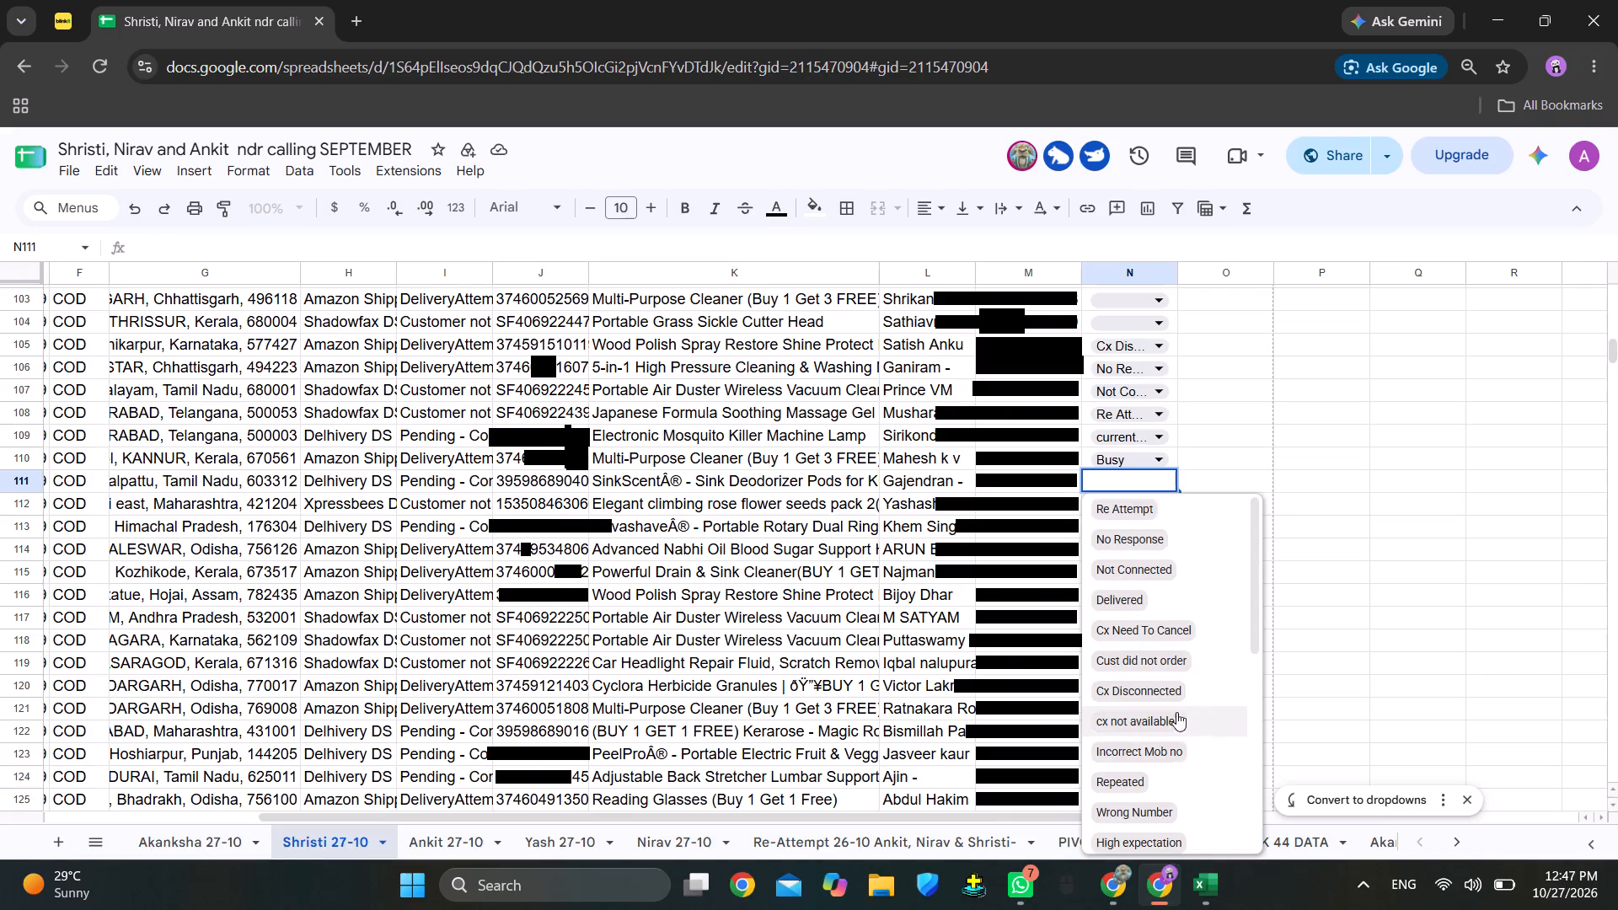
left_click(1130, 634)
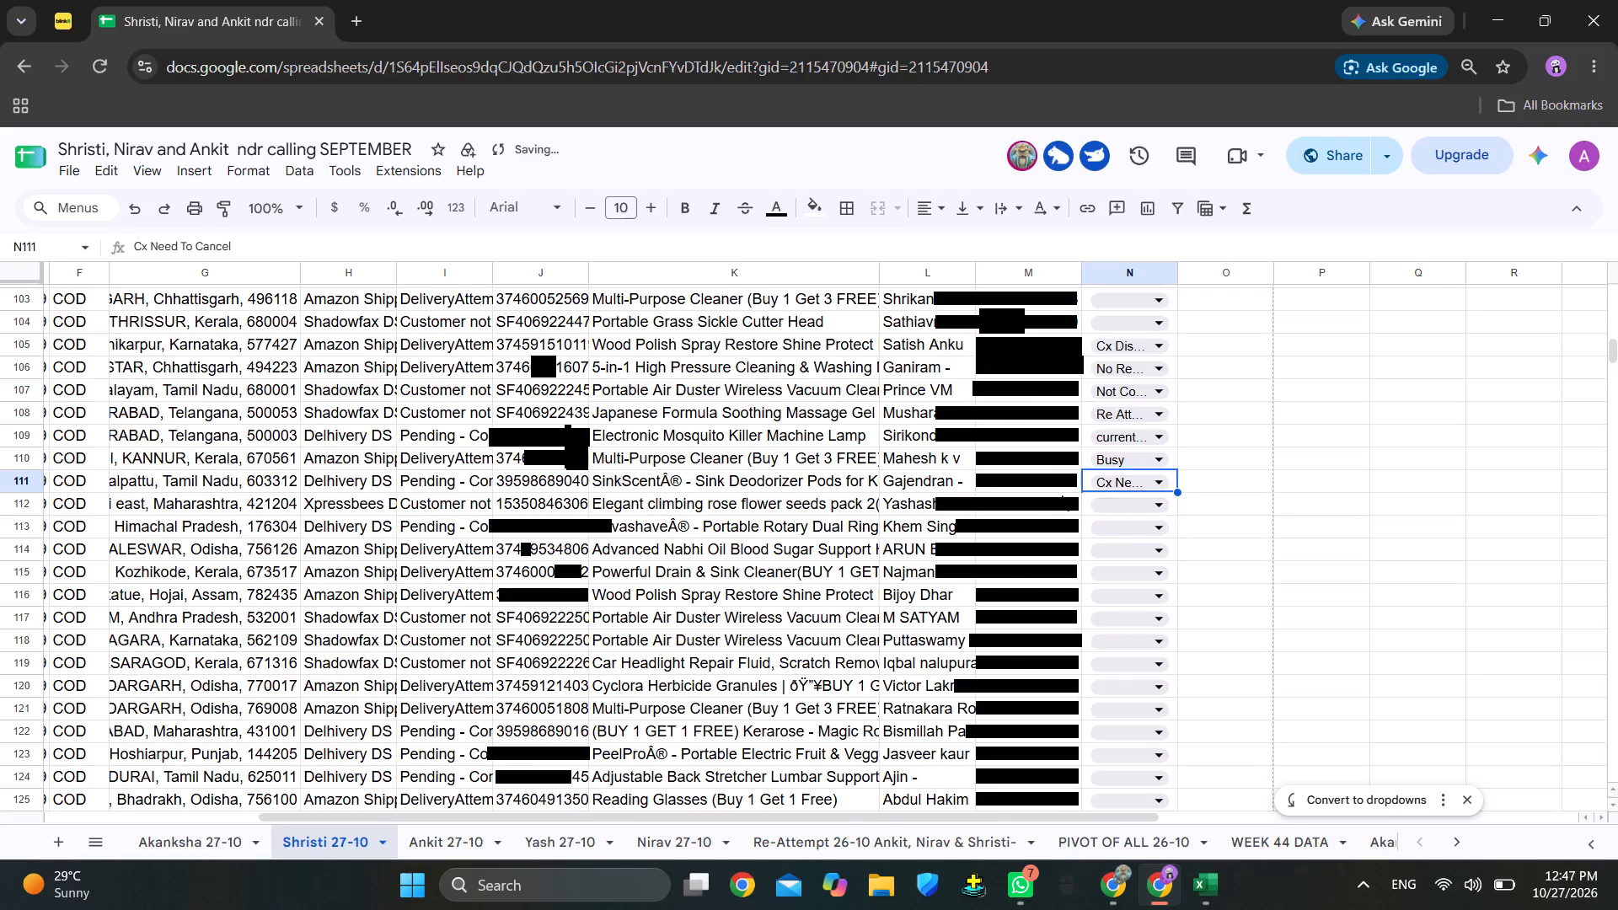
Look up the contact number and customer name for the order in row 112.
left_click(1047, 501)
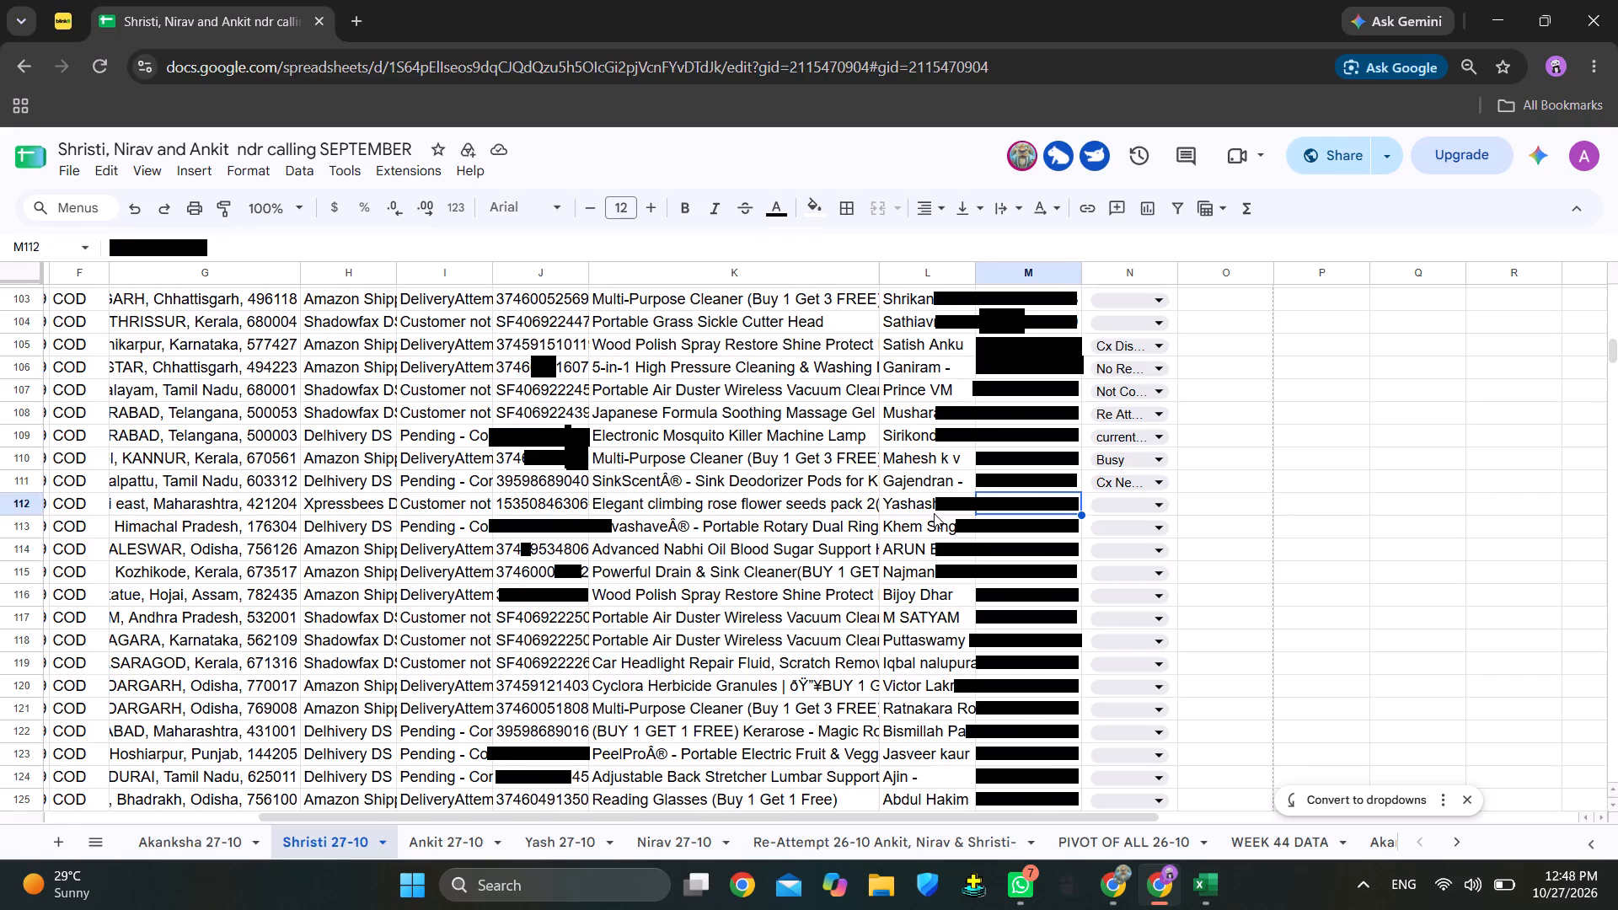
left_click(934, 504)
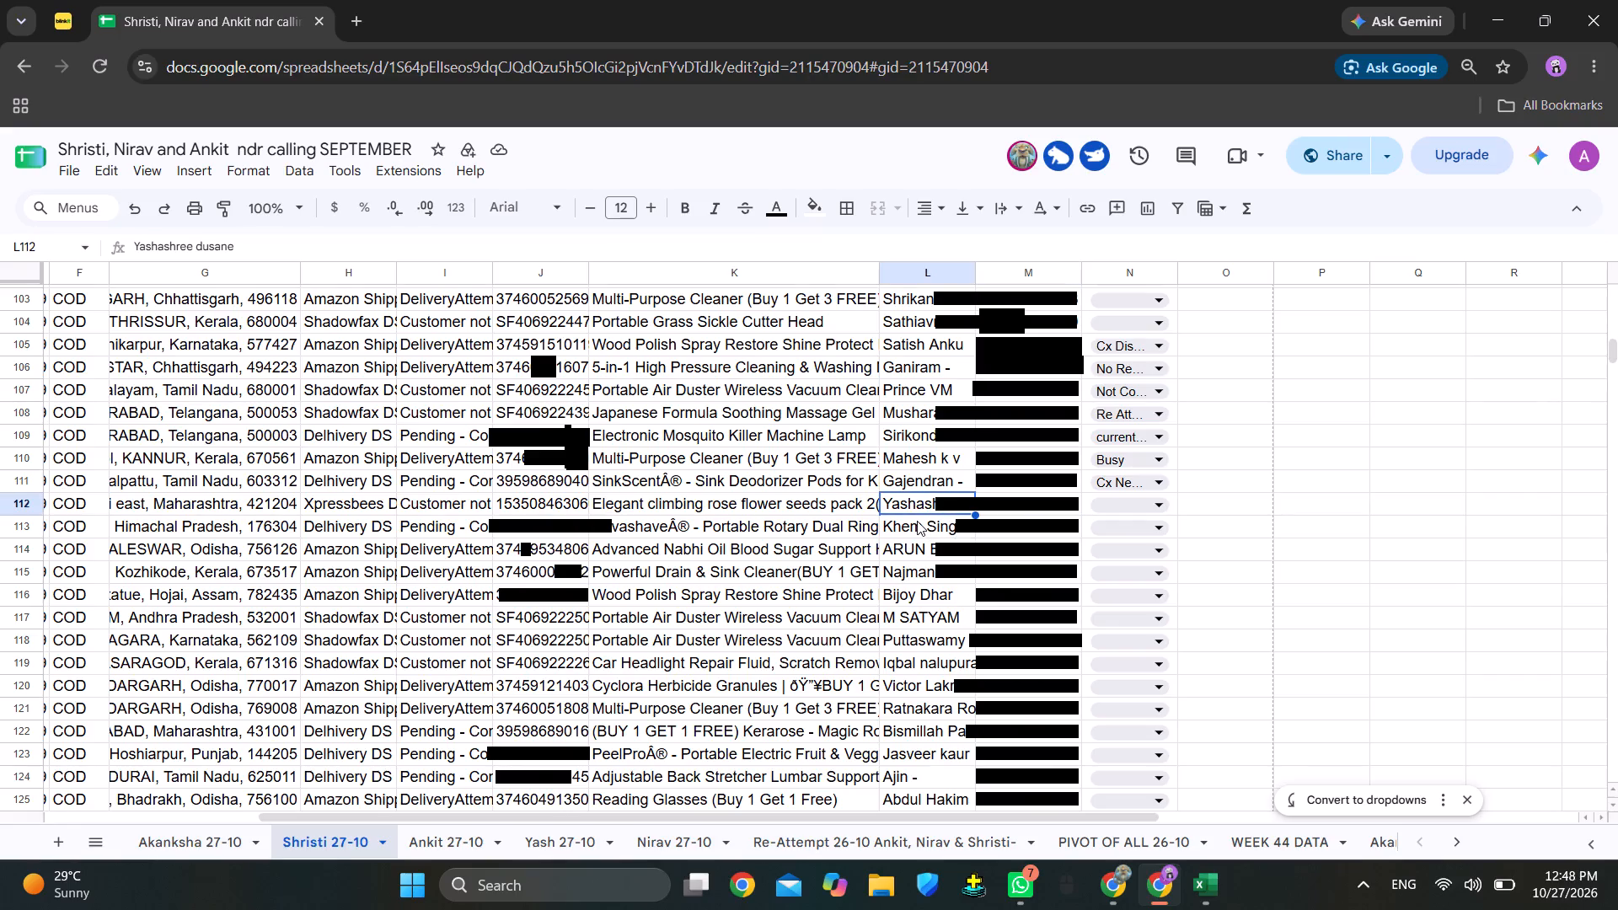